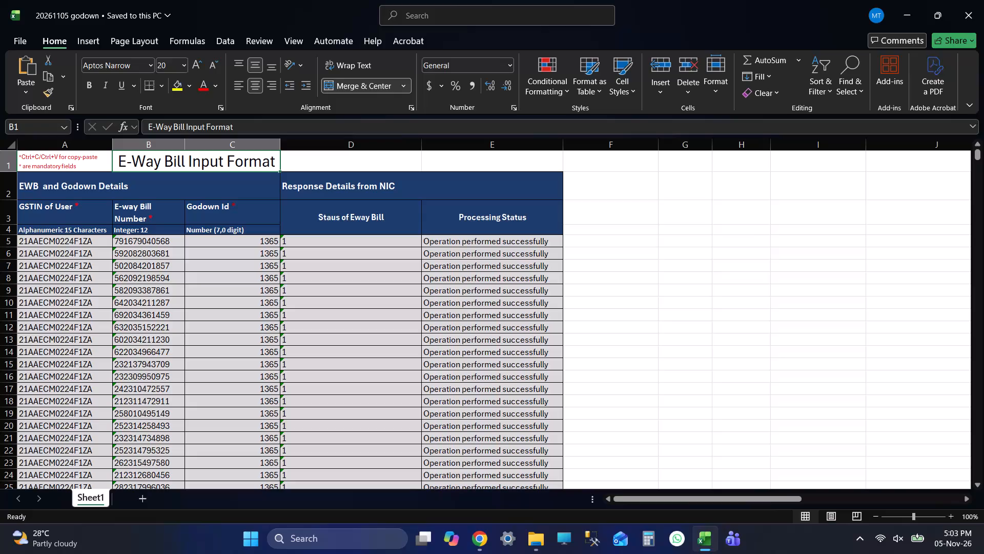
Check the E-way Bill Number column of the 20261105 godown workbook down to its last filled row and close the workbook.
left_click(159, 236)
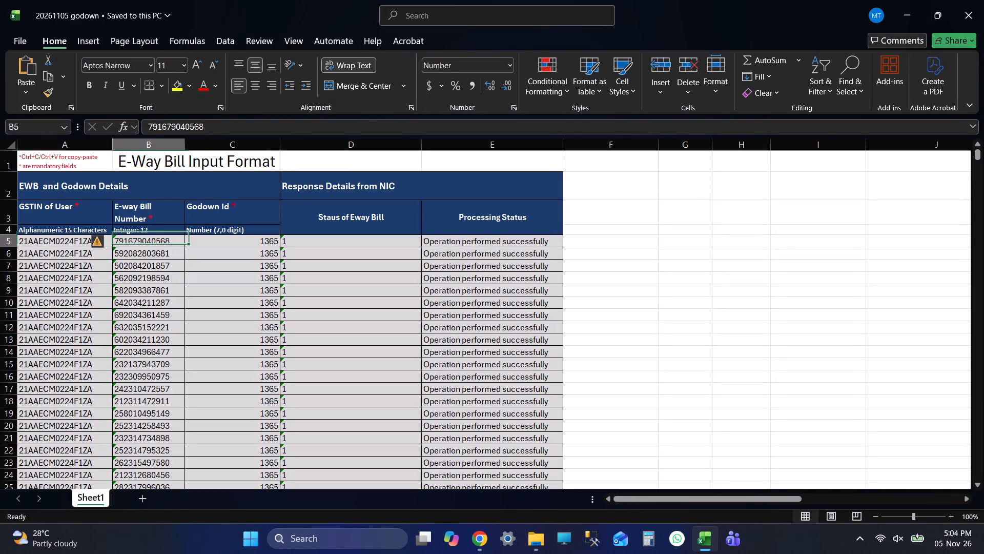
key("Up")
key("Up")
key("Up")
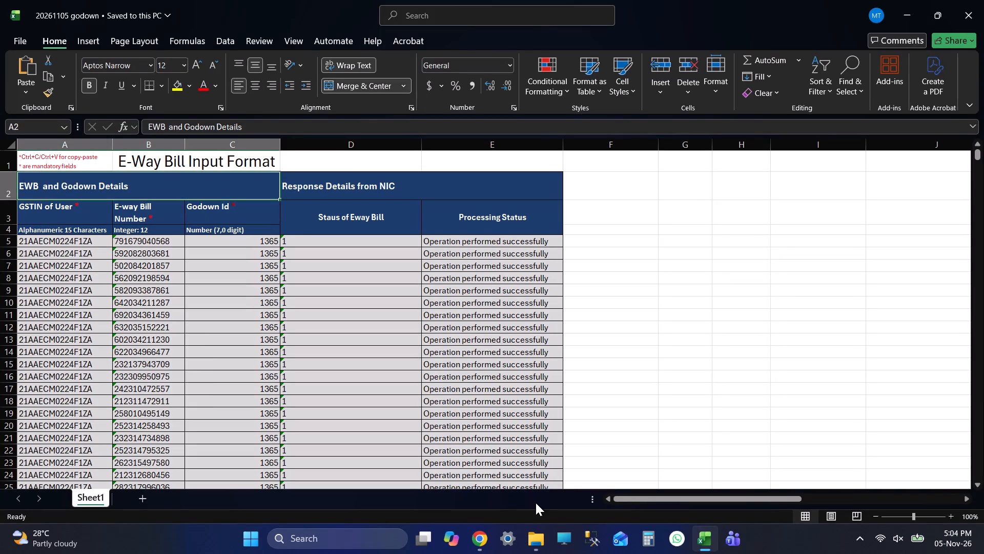
key("Up")
key("Up")
key("Up")
key("Up")
key("Up")
key("Up")
key("Up")
key("Down")
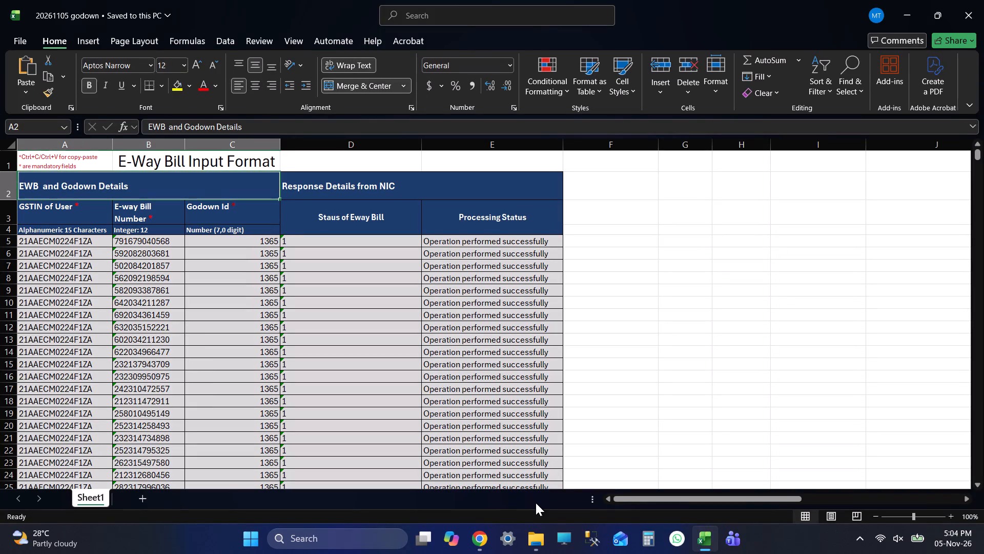
key("Down")
key("Down")
key("Down")
key("ctrl+Down")
key("Down")
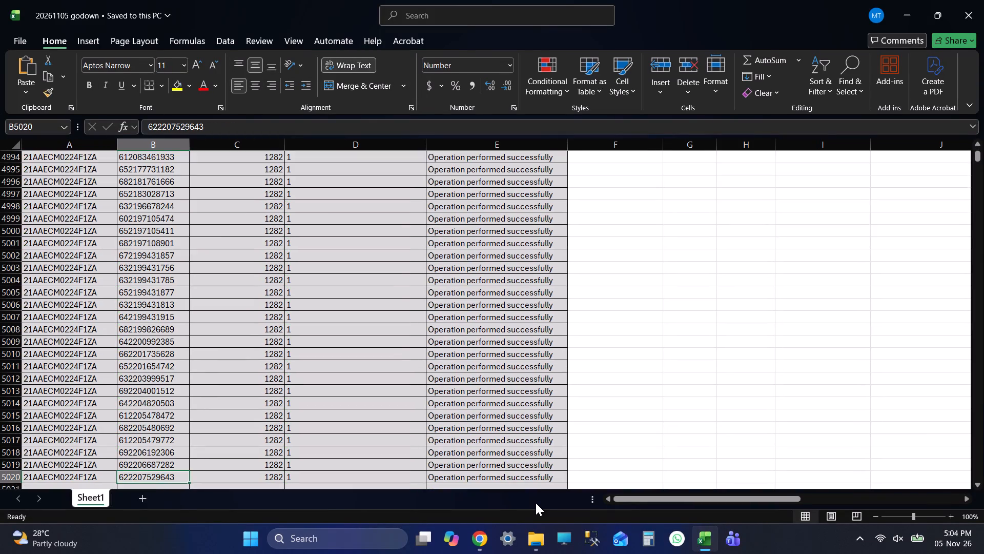
key("Down")
key("Down")
key("Down")
key("Down")
key("ctrl+Up")
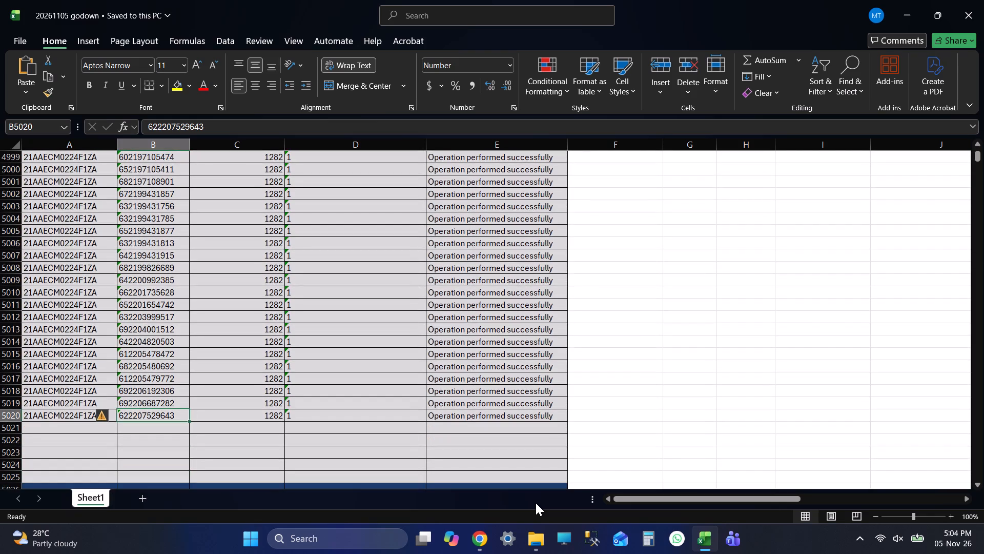
left_click(983, 0)
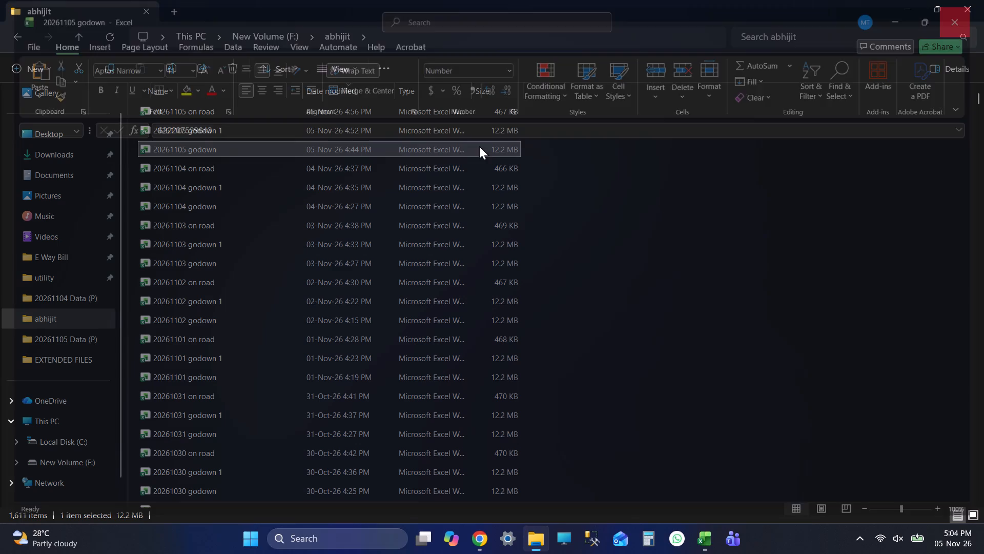
Open the 20261105 godown 1 workbook, check its E-way Bill Number column down to the last filled row, and close it.
double_click(234, 133)
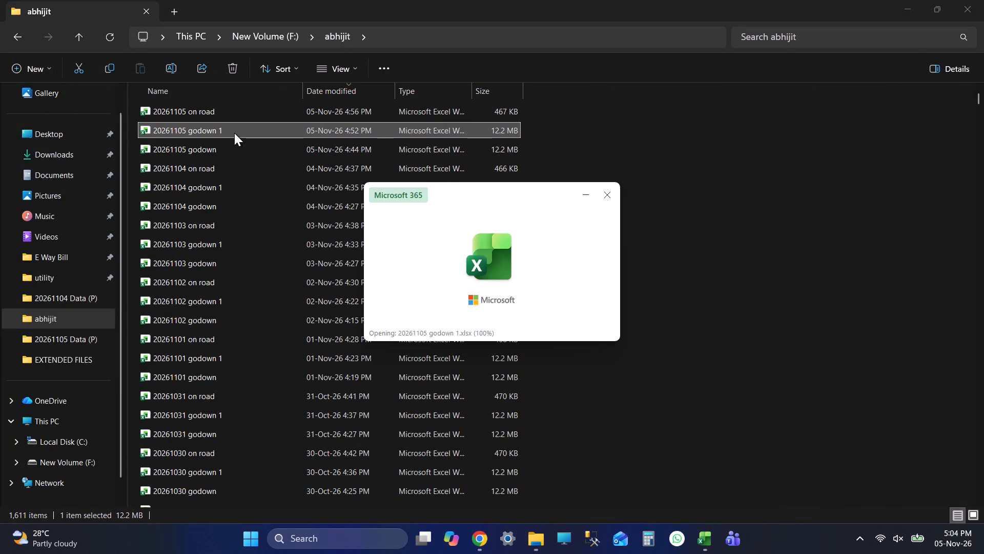
key("ctrl+Up")
key("Up")
key("Up")
key("Right")
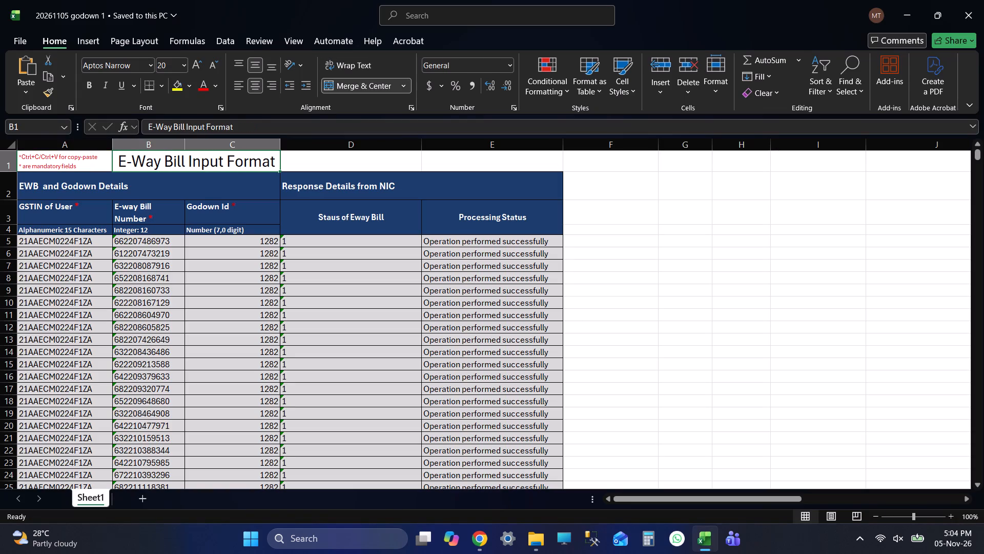
key("Up")
key("Up")
key("Up")
key("Down")
key("Down")
key("Down")
key("Down")
key("ctrl+Down")
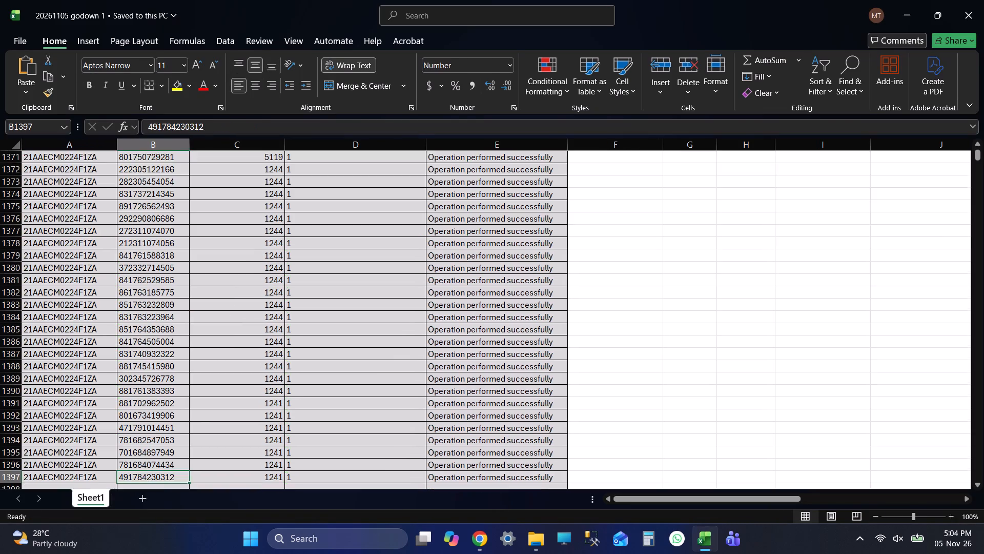
key("Down")
key("Down")
key("Down")
key("Down")
key("ctrl+Up")
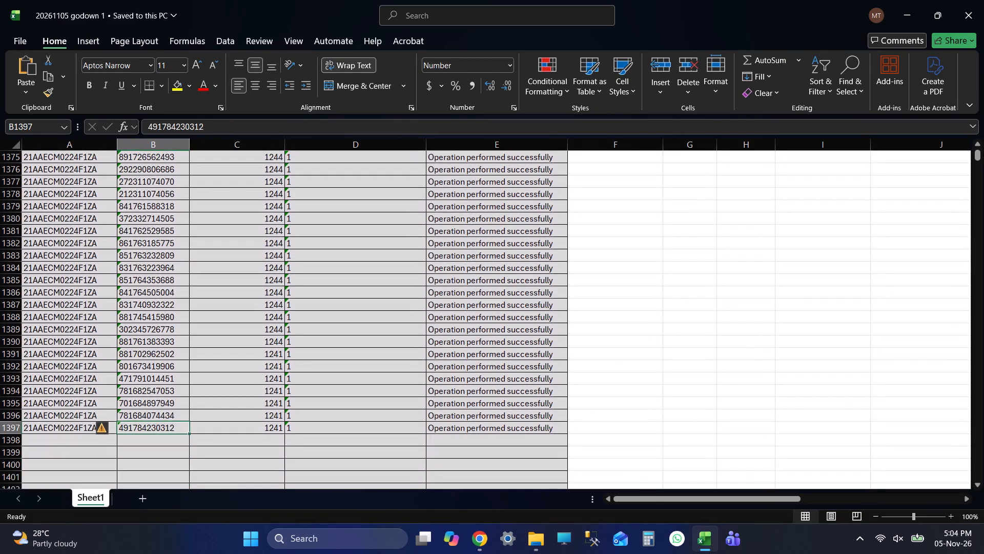
left_click(983, 0)
Open the 20261105 on road workbook, review its extension responses down to the end of the data, and close it and the file window.
double_click(201, 113)
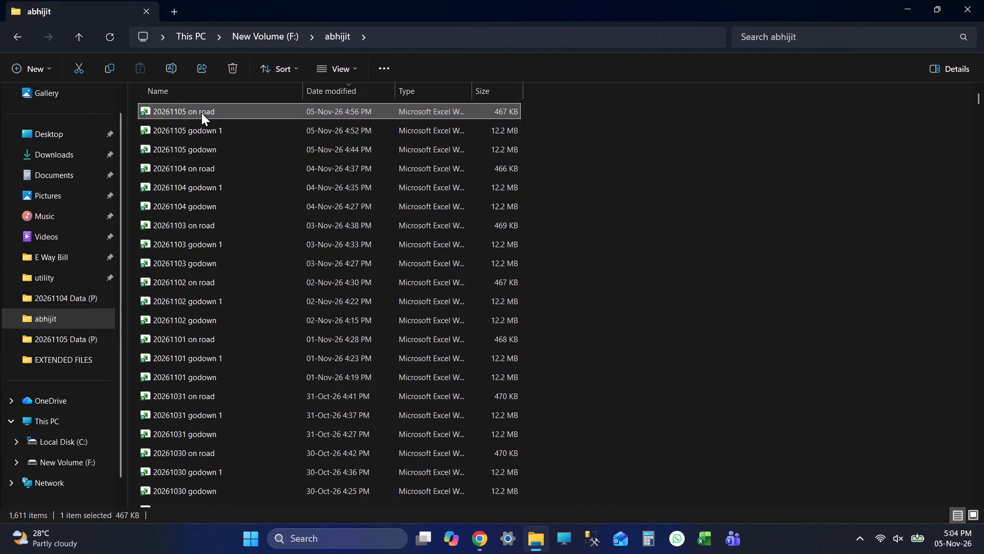
double_click(249, 109)
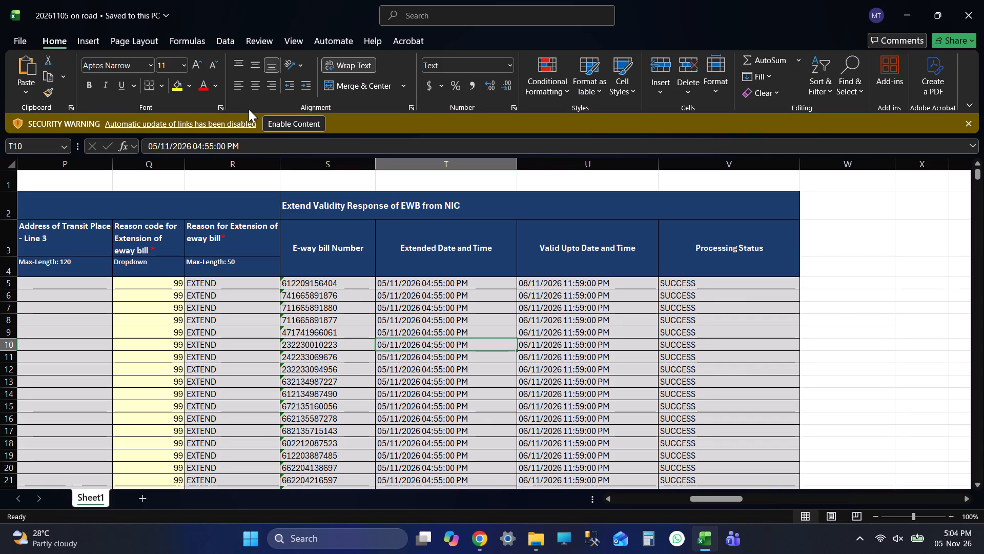
key("Down")
key("Down")
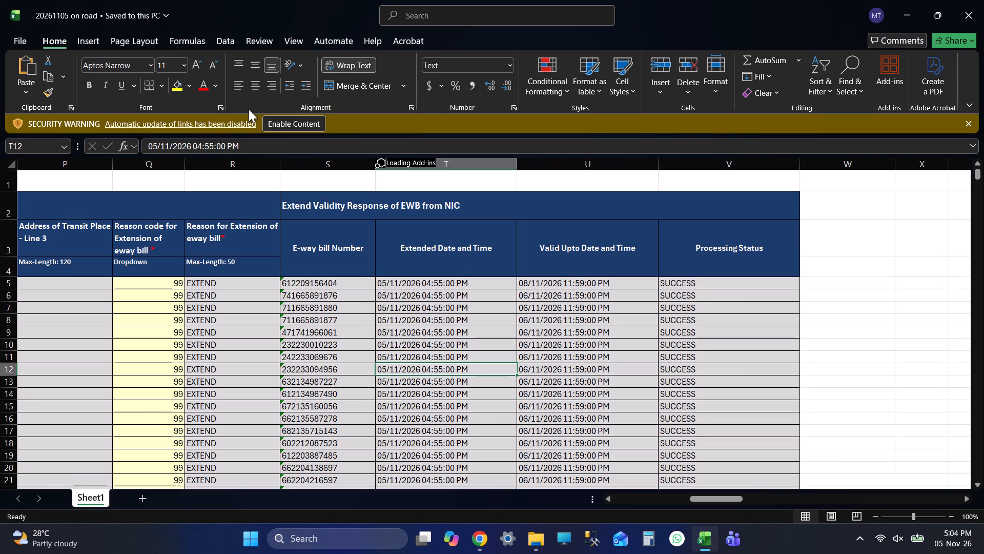
key("Page_Down")
key("Page_Down")
key("Page_Down")
key("Page_Down")
key("Page_Down")
key("Page_Down")
key("Page_Down")
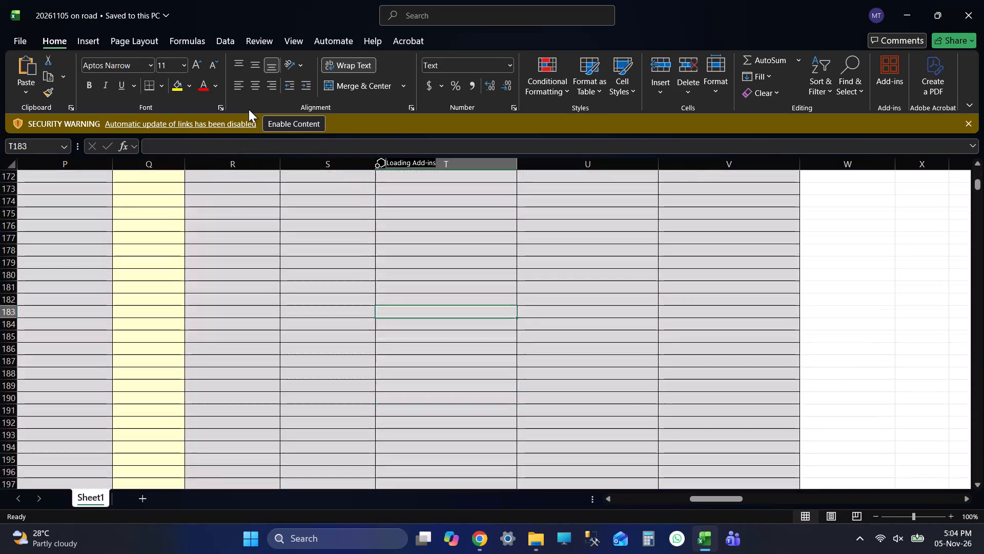
key("Page_Down")
key("Page_Up")
key("Page_Up")
key("Page_Up")
key("Page_Up")
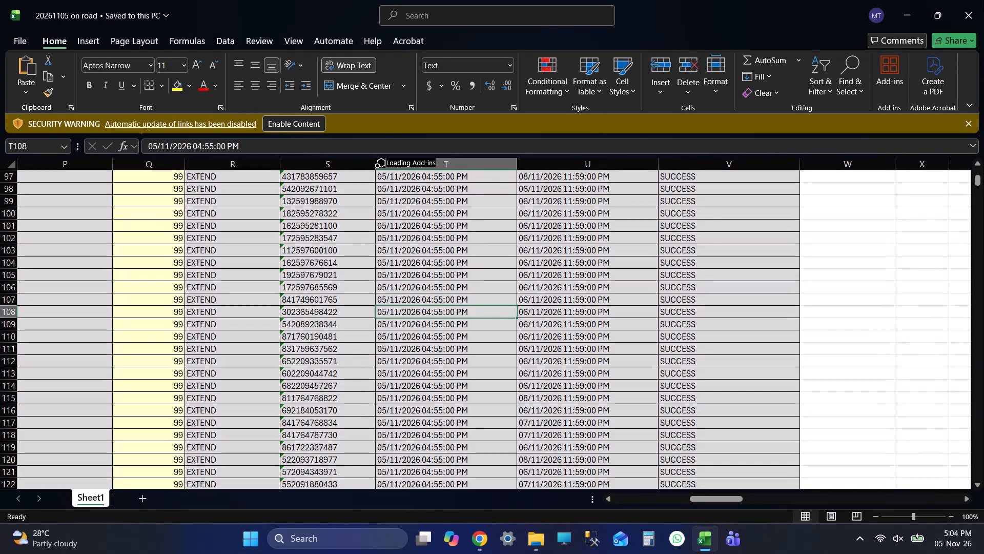
left_click(983, 0)
left_click(983, 0)
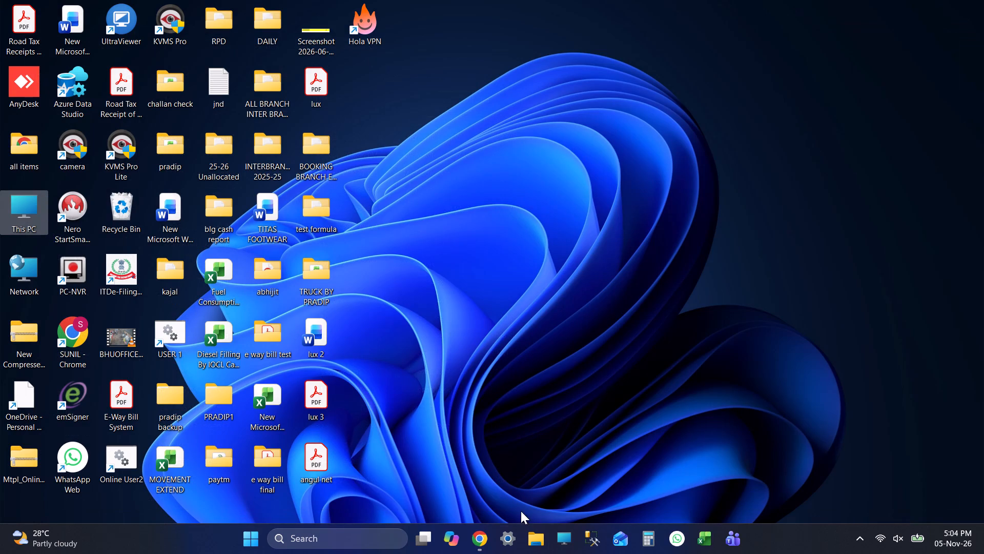
Switch to Chrome and close the E-Way Bill System and Easy way Bills pages.
left_click(478, 541)
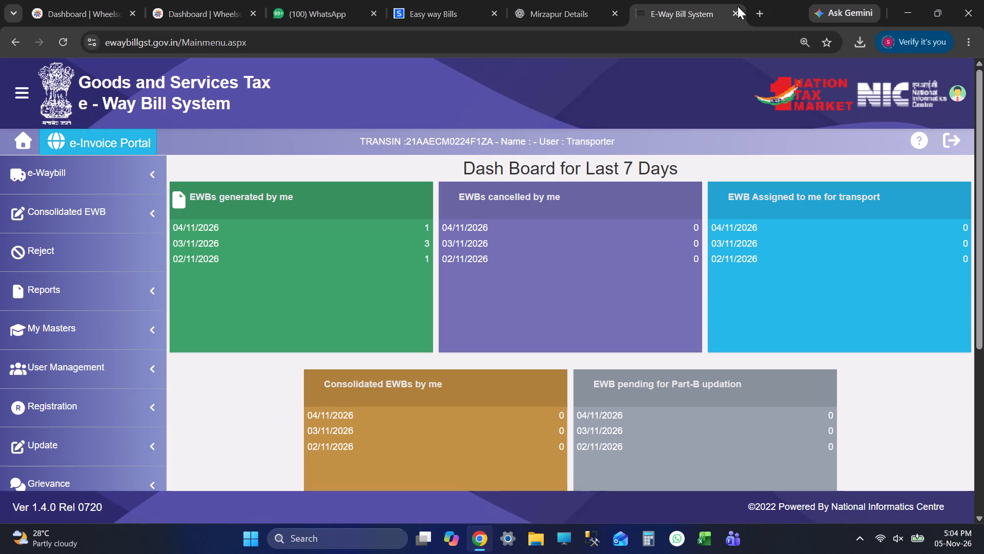
left_click(737, 8)
left_click(552, 9)
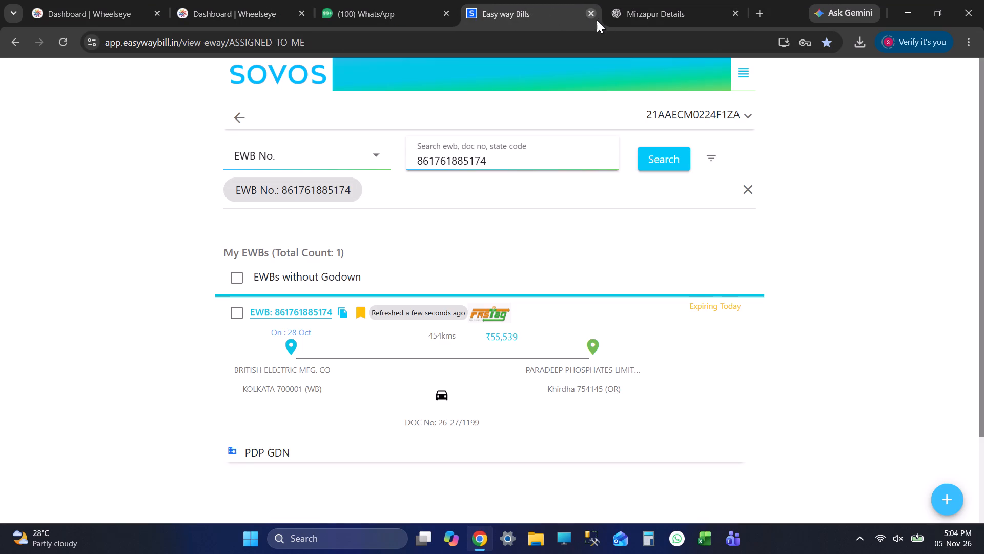
left_click(590, 15)
left_click(235, 4)
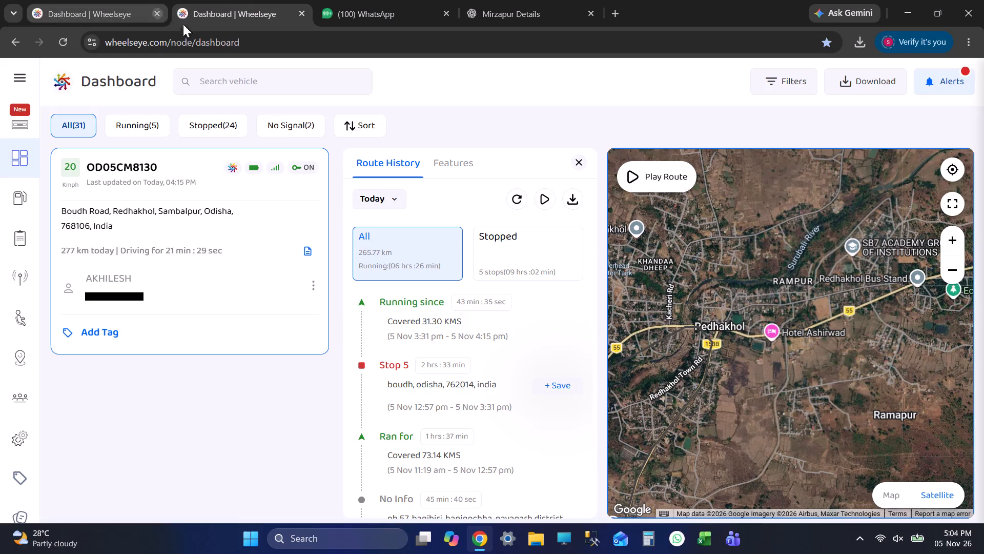
left_click(62, 38)
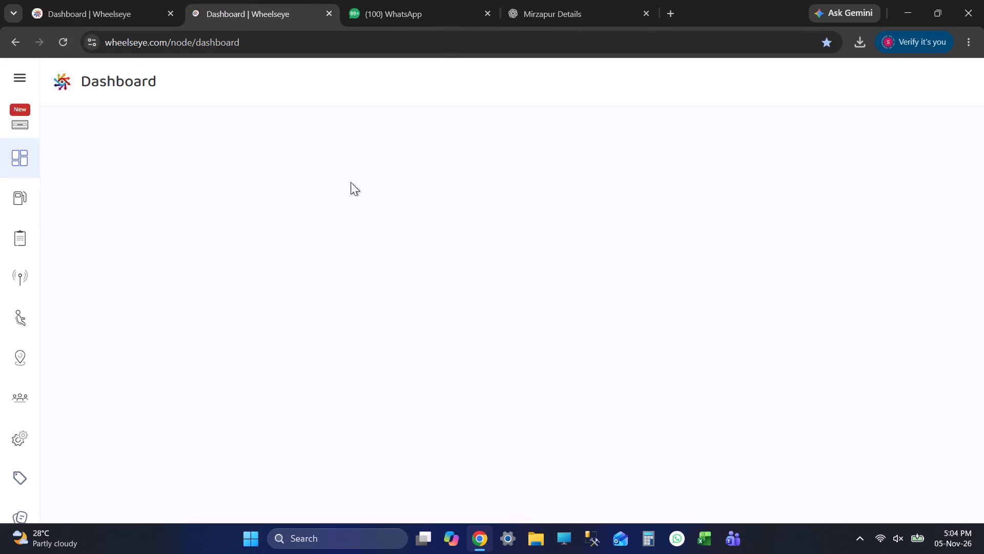
left_click(667, 325)
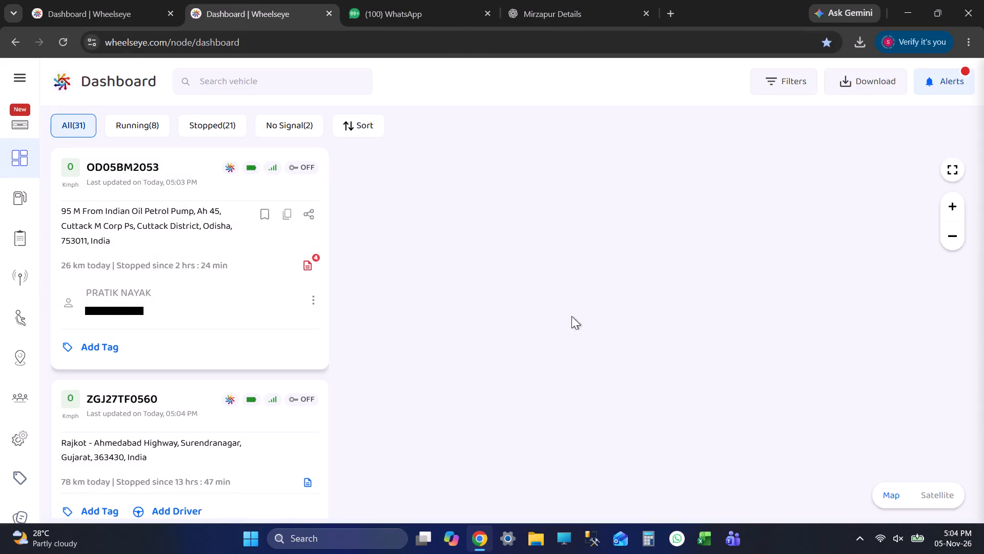
left_click(179, 224)
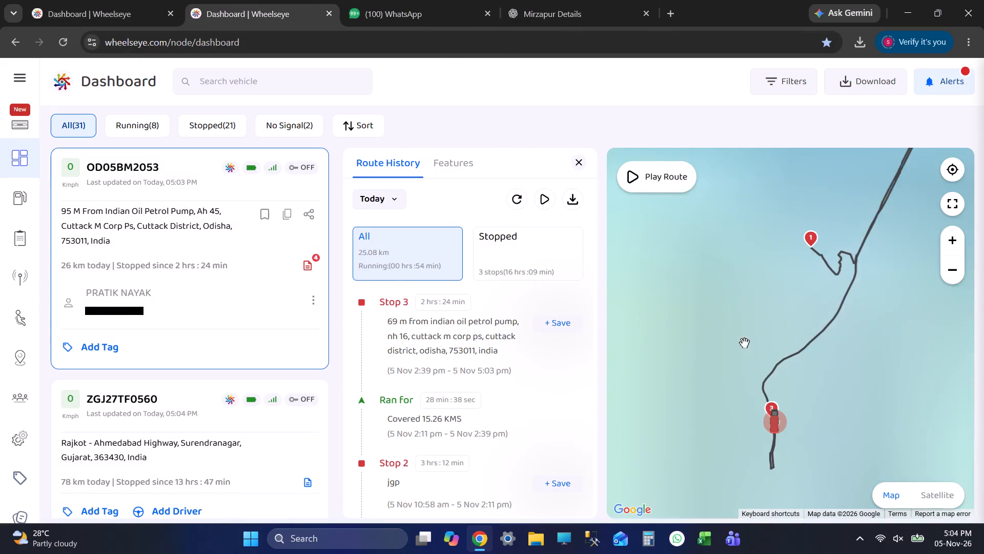
scroll(769, 424, "down", 1)
scroll(769, 424, "up", 3)
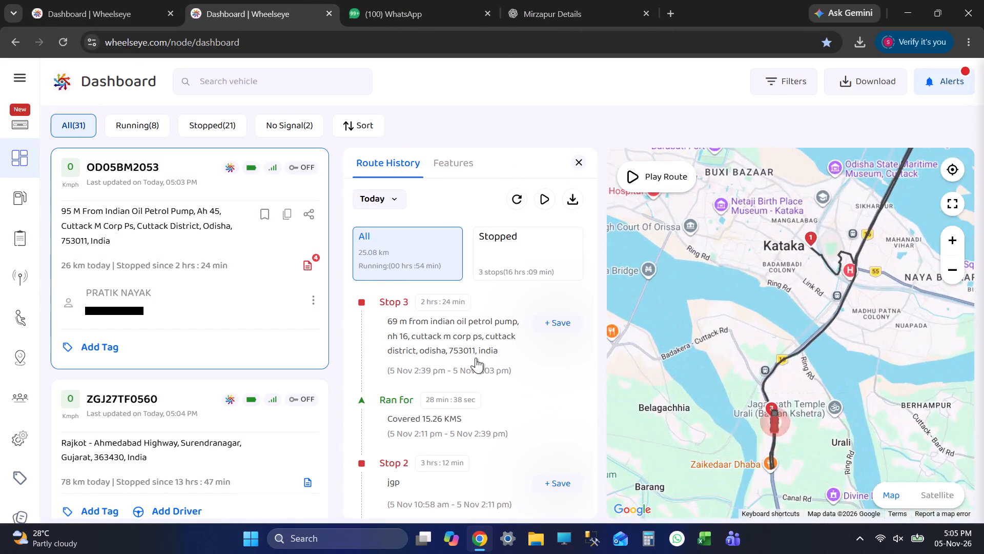
Show Stop 3 of the route history on the map and examine its location relative to Bhubaneswar and the surrounding region.
left_click(475, 358)
scroll(811, 354, "up", 1)
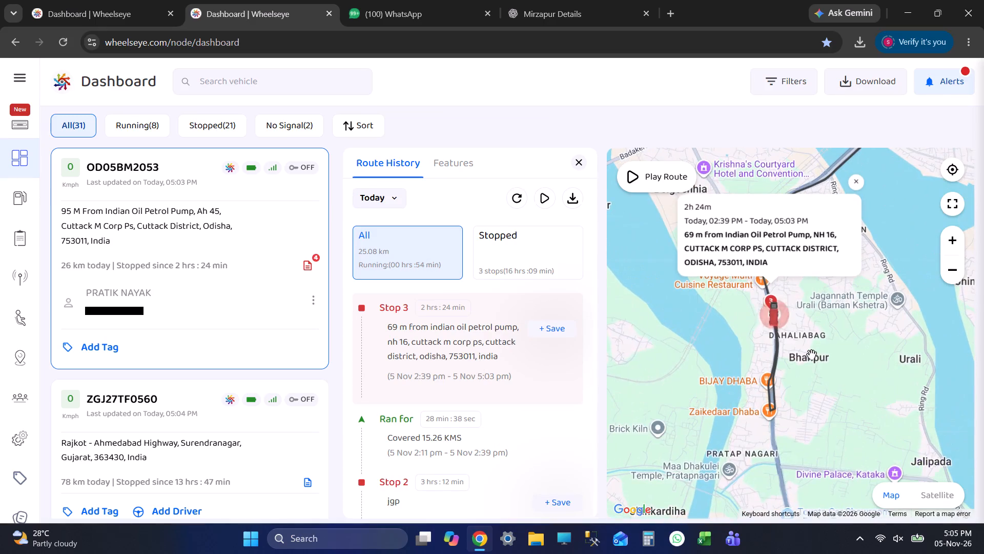
scroll(810, 354, "down", 2)
left_click_drag(812, 375, 835, 303)
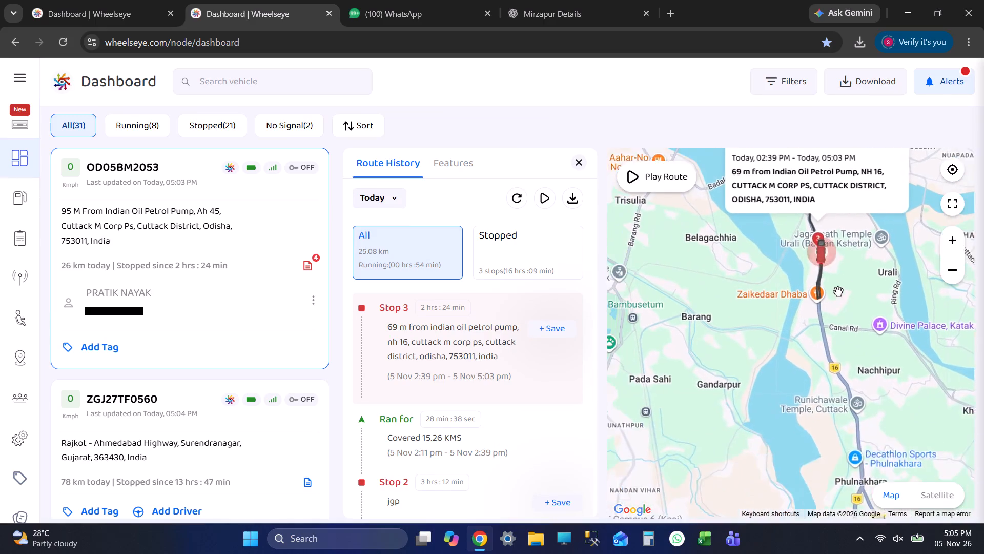
scroll(832, 293, "down", 5)
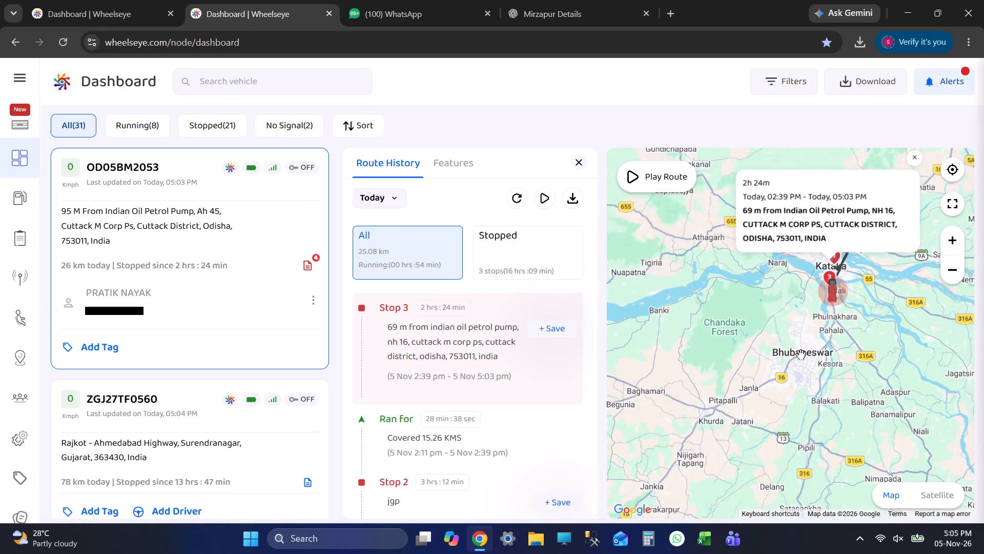
scroll(784, 366, "down", 1)
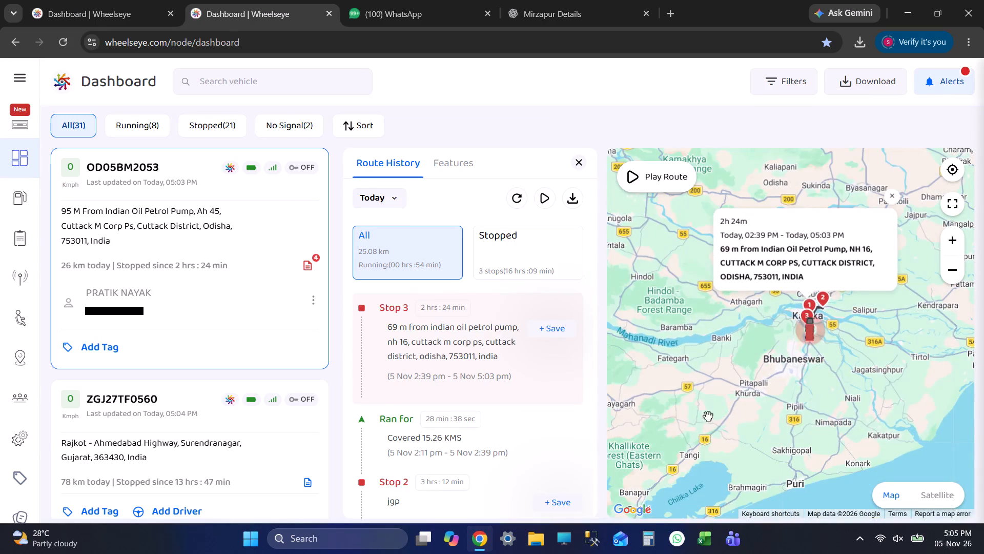
scroll(740, 366, "down", 2)
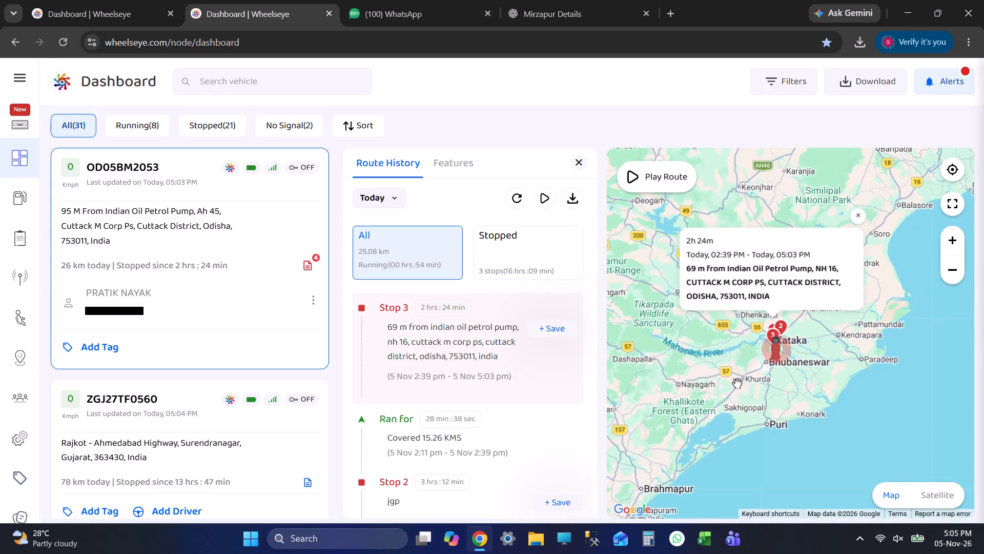
Examine the map around Khurda and Pitapalli, and return to the vehicle's Stop 3 location near Cuttack.
scroll(751, 398, "up", 1)
scroll(726, 344, "up", 3)
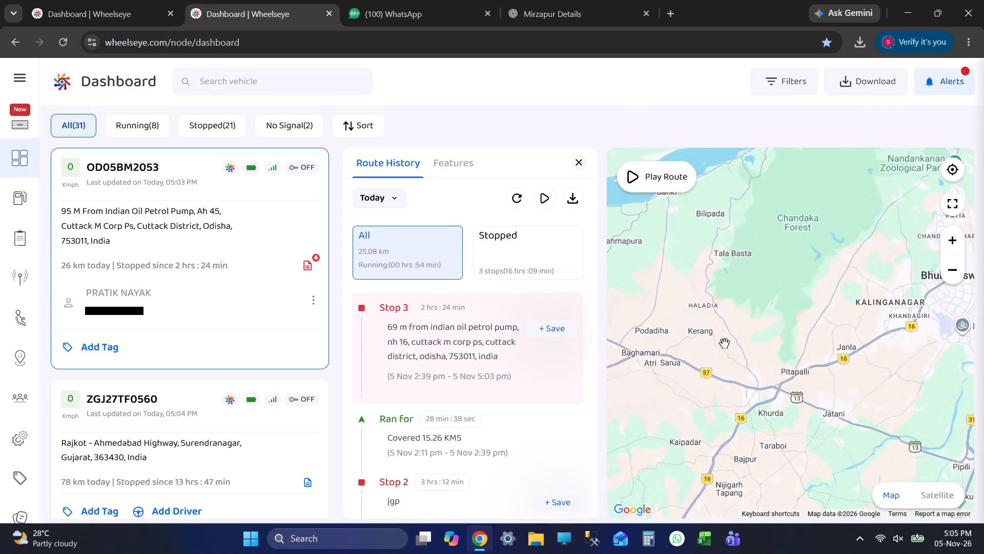
scroll(781, 389, "up", 5)
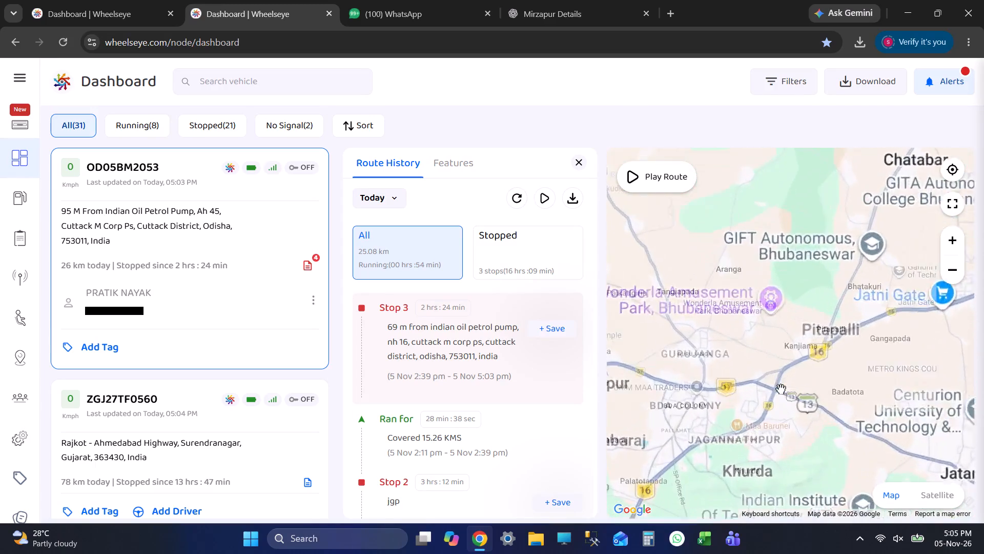
scroll(781, 389, "up", 2)
scroll(781, 389, "down", 5)
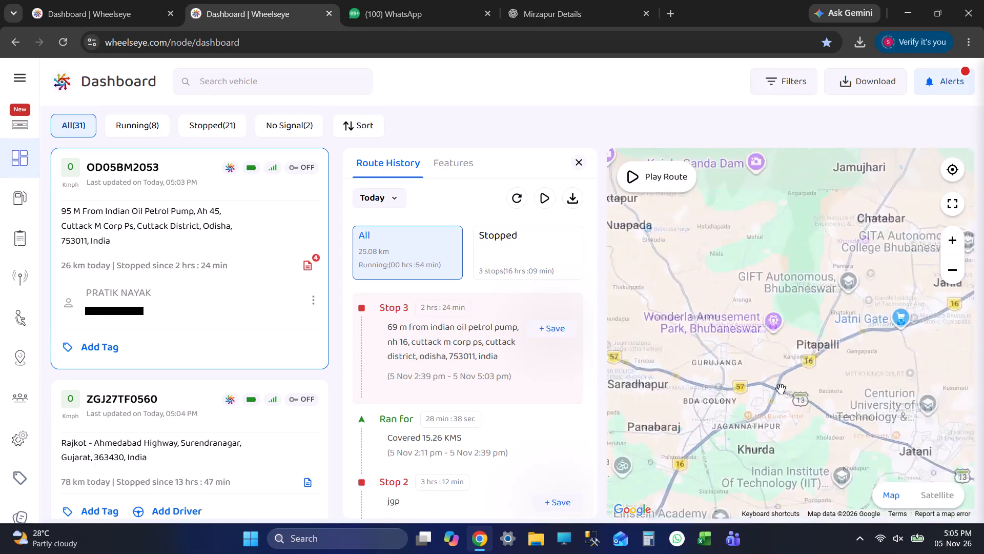
scroll(781, 389, "up", 3)
left_click_drag(809, 319, 847, 378)
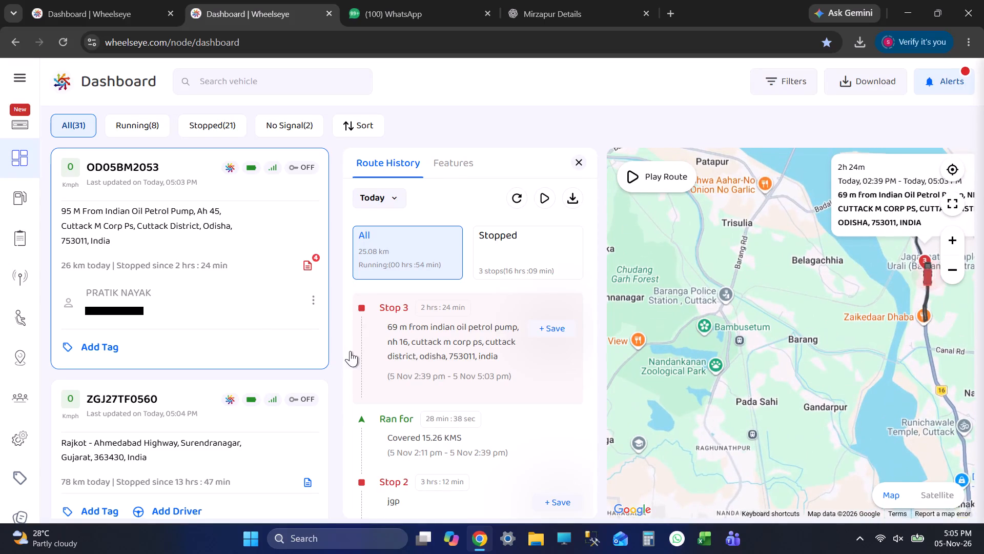
scroll(231, 276, "up", 3)
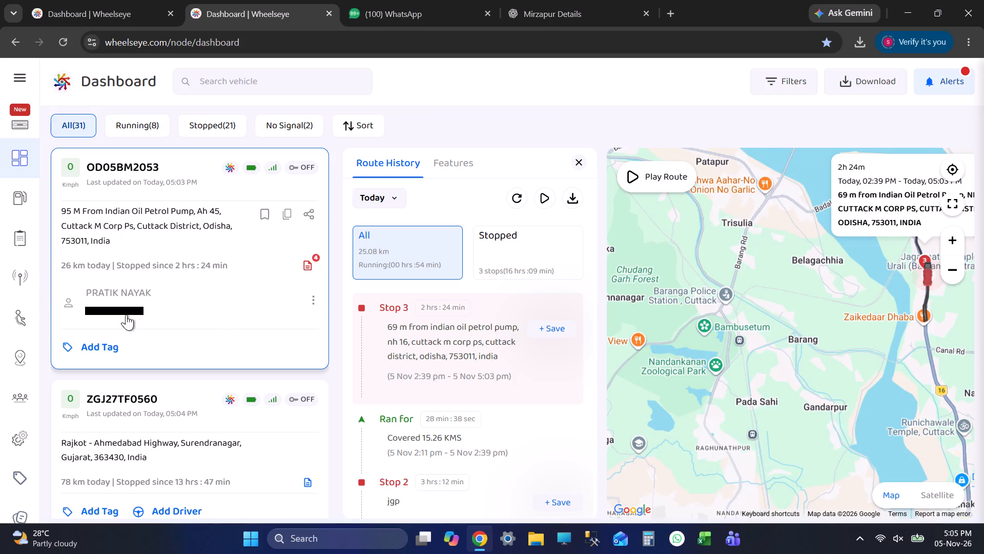
left_click_drag(833, 313, 809, 342)
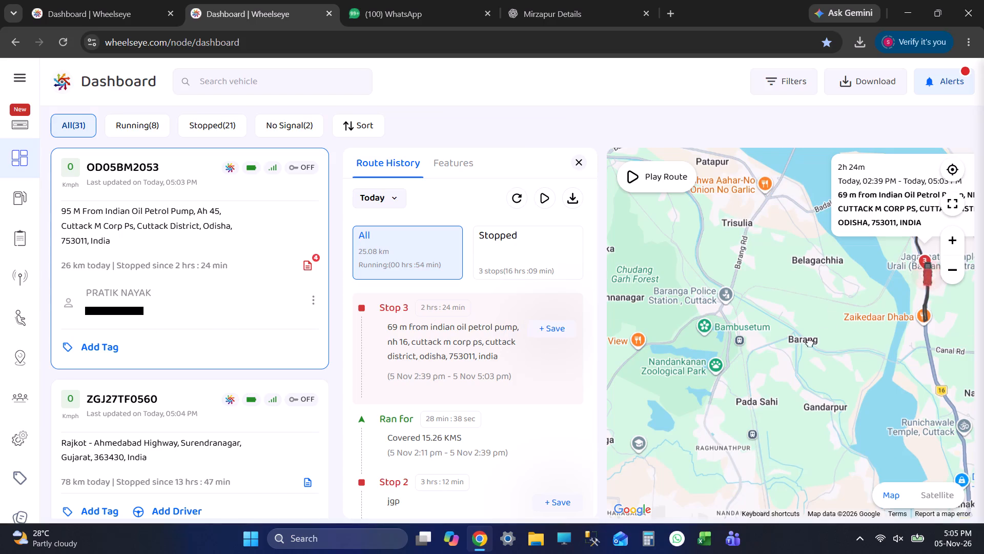
left_click_drag(809, 342, 758, 393)
scroll(843, 343, "up", 3)
left_click_drag(848, 341, 797, 359)
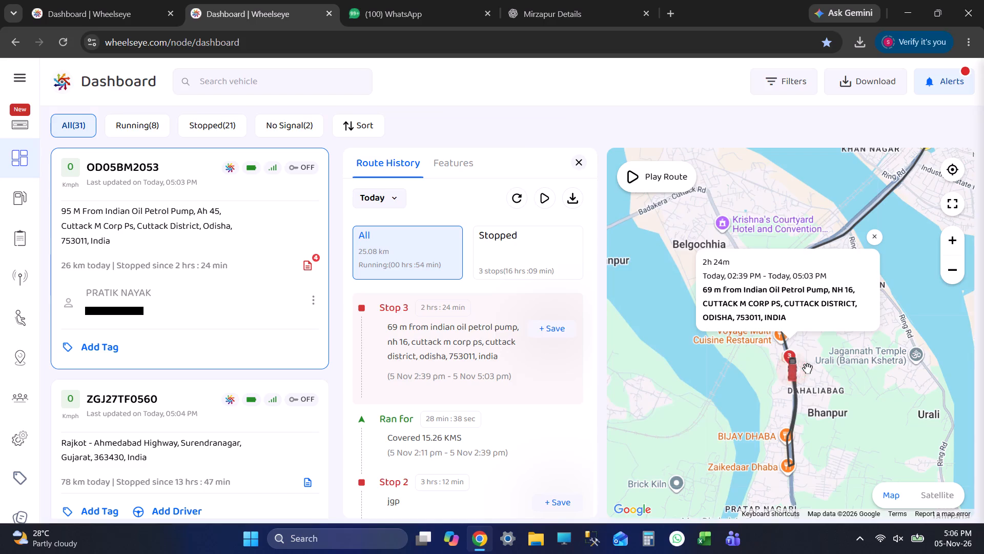
Examine Stop 3 up close beside the Indian Oil petrol pump on NH 16 and close its stop details.
scroll(812, 377, "up", 1)
scroll(806, 376, "down", 1)
scroll(791, 372, "up", 4)
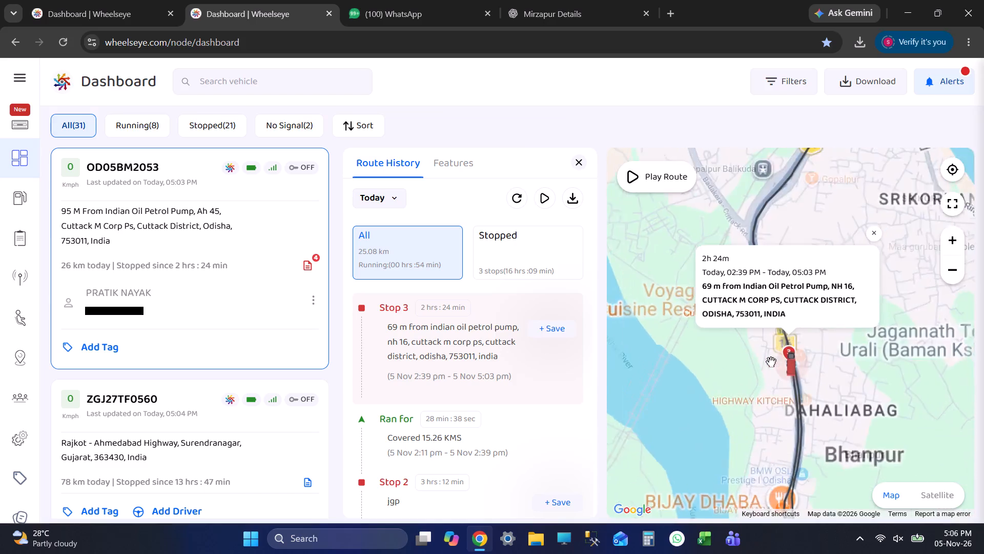
scroll(771, 362, "up", 2)
scroll(813, 354, "up", 7)
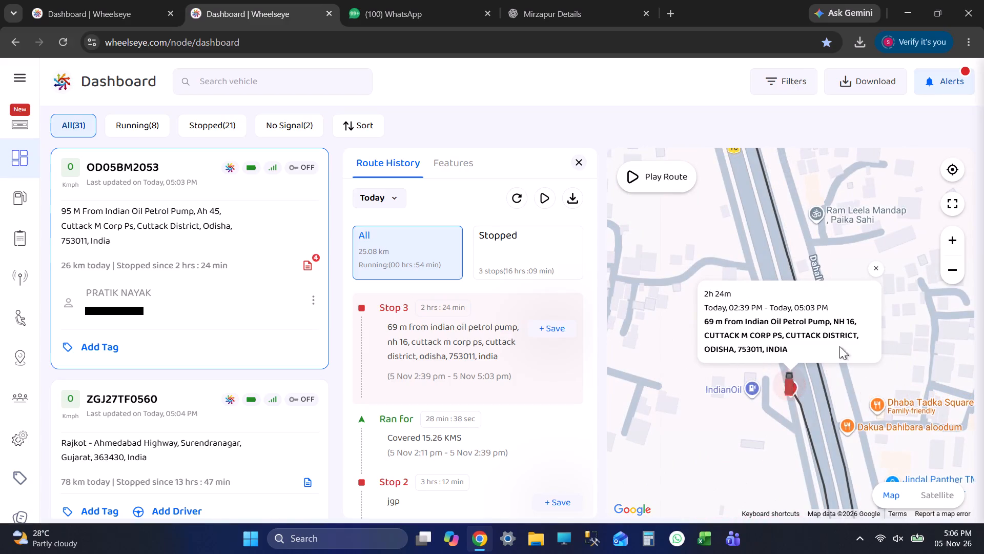
left_click(877, 266)
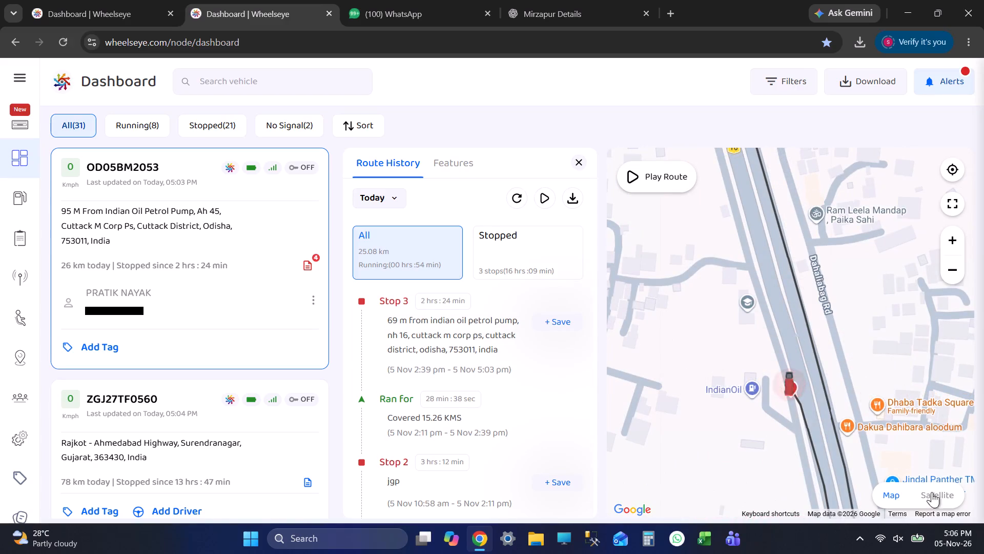
Switch the map to satellite view and examine the Stop 3 location and its surroundings near Cuttack.
left_click(932, 496)
scroll(797, 394, "down", 1)
scroll(797, 394, "up", 1)
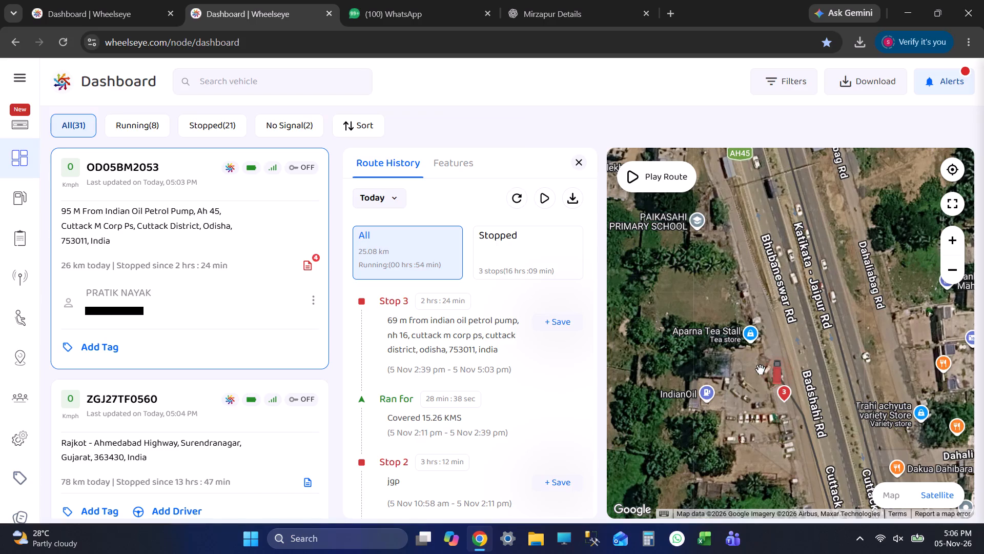
scroll(788, 319, "down", 3)
scroll(787, 319, "up", 1)
scroll(787, 319, "down", 11)
scroll(787, 354, "up", 1)
scroll(787, 354, "down", 2)
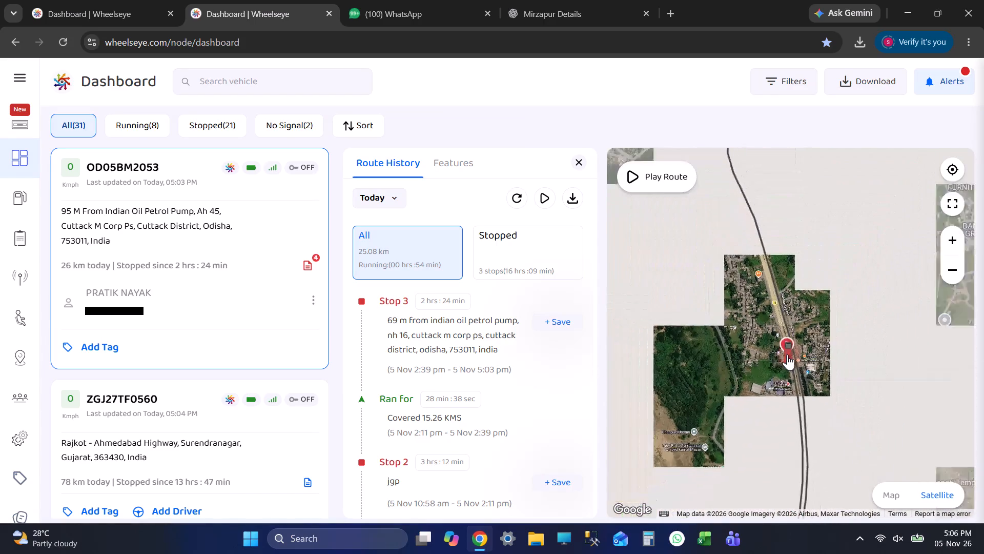
left_click_drag(799, 280, 796, 330)
scroll(796, 330, "down", 7)
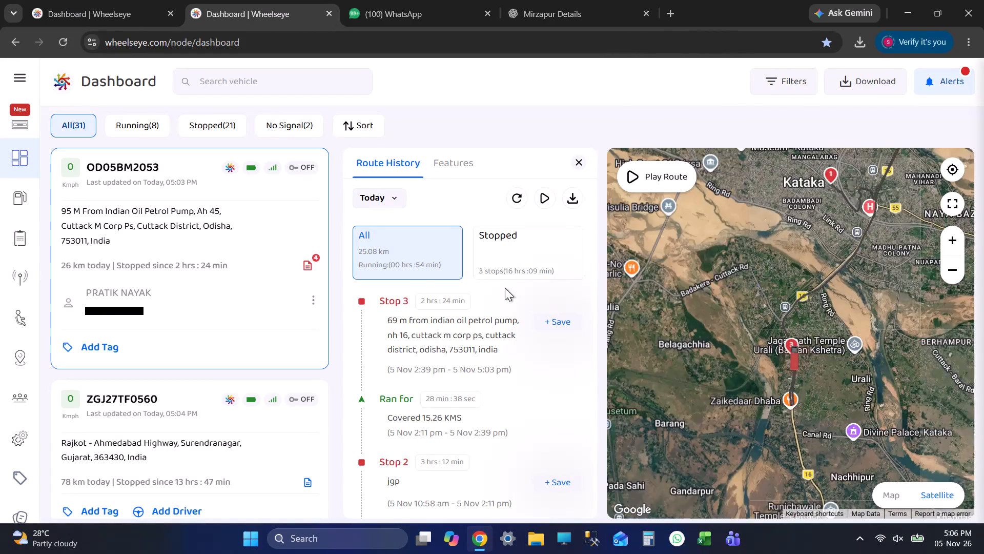
scroll(501, 291, "up", 3)
scroll(346, 314, "up", 1)
scroll(306, 308, "down", 1)
scroll(303, 308, "up", 3)
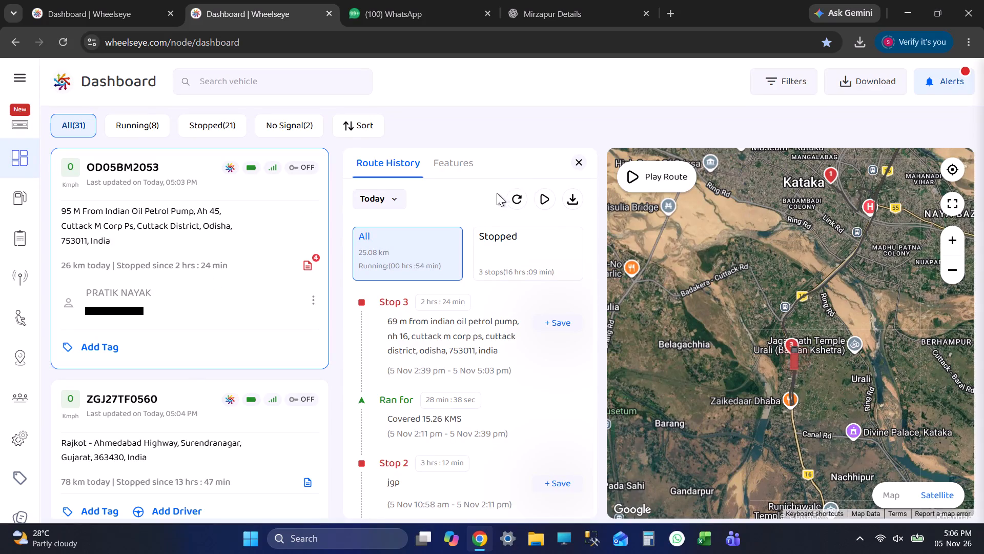
left_click(518, 197)
scroll(235, 285, "down", 2)
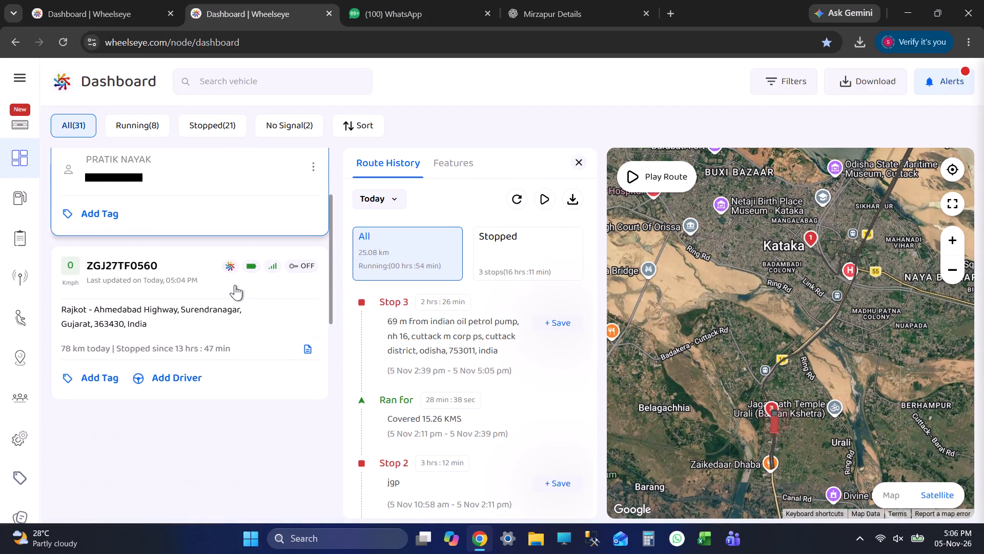
left_click(198, 297)
scroll(173, 346, "down", 3)
left_click(136, 222)
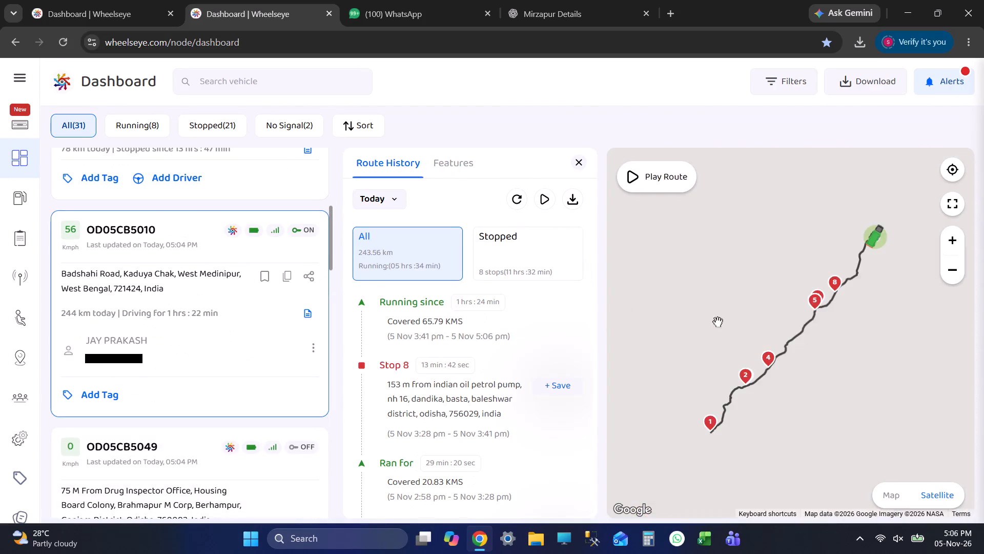
left_click_drag(889, 208, 853, 267)
scroll(851, 274, "up", 7)
scroll(832, 333, "up", 1)
scroll(832, 333, "down", 1)
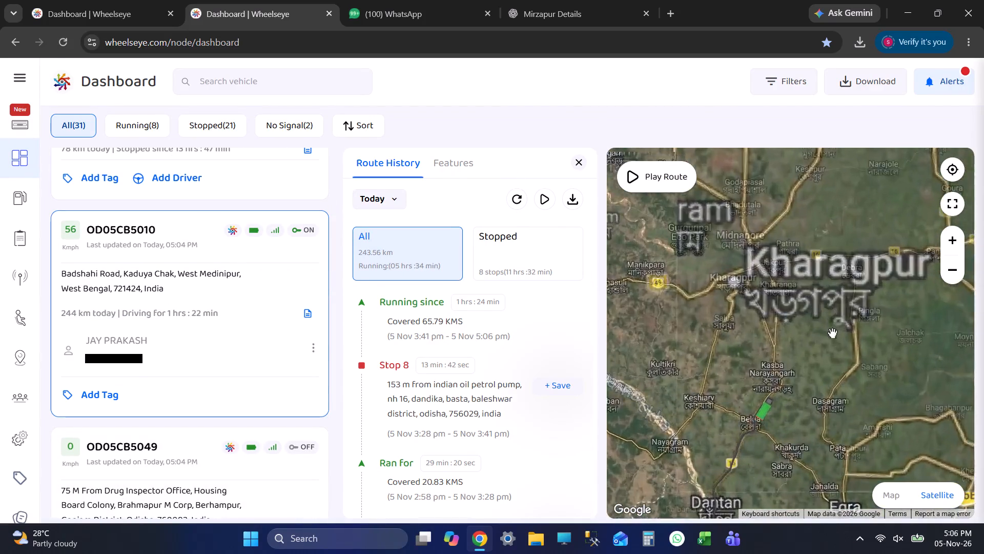
scroll(832, 333, "down", 1)
scroll(827, 336, "up", 3)
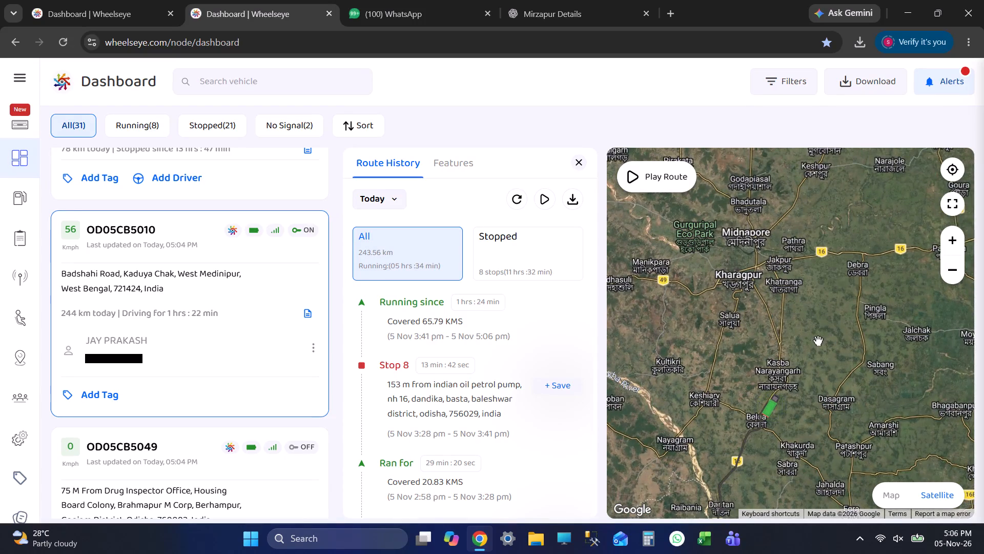
scroll(798, 351, "down", 1)
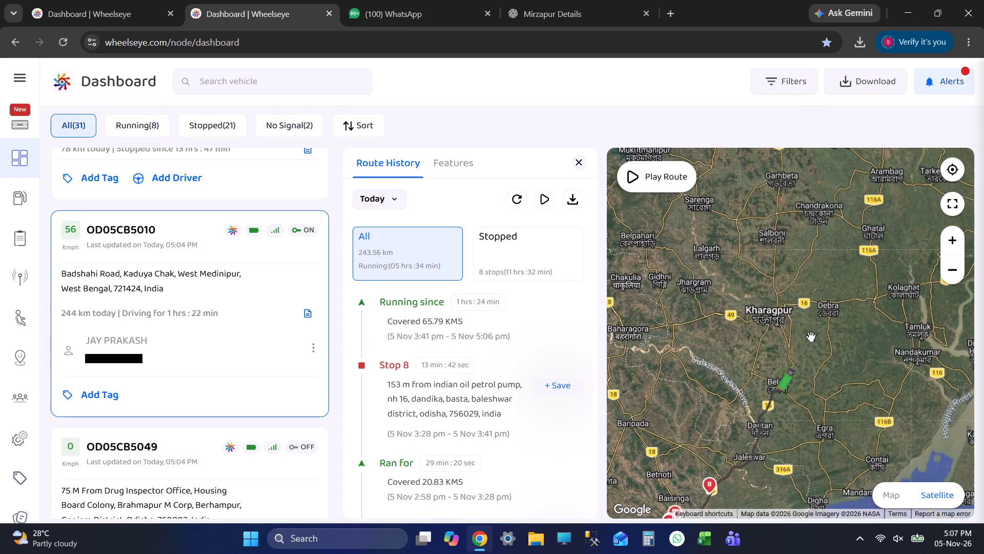
left_click_drag(811, 337, 780, 328)
scroll(766, 340, "up", 4)
scroll(764, 347, "down", 1)
scroll(764, 347, "up", 2)
left_click_drag(764, 347, 777, 307)
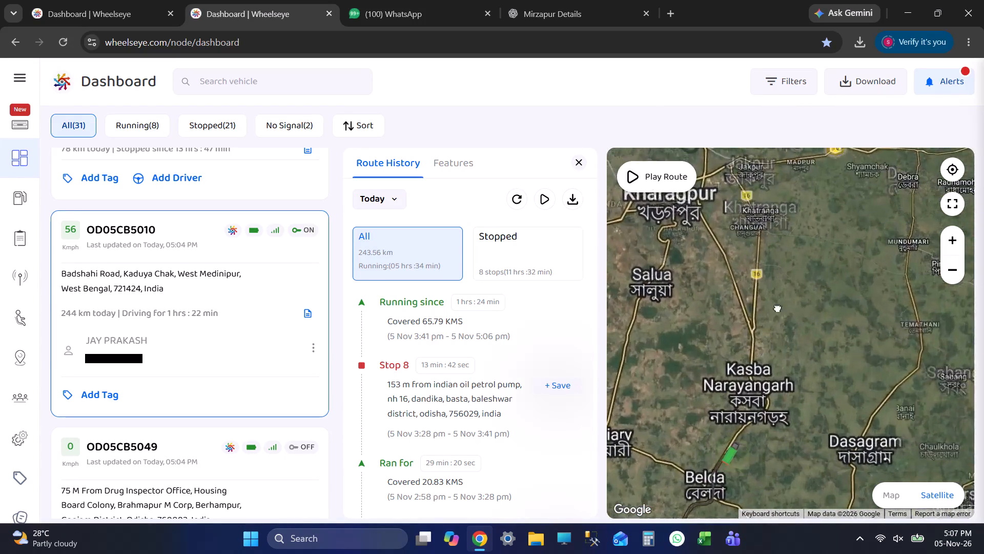
left_click_drag(777, 307, 792, 285)
scroll(800, 329, "up", 5)
scroll(800, 329, "down", 3)
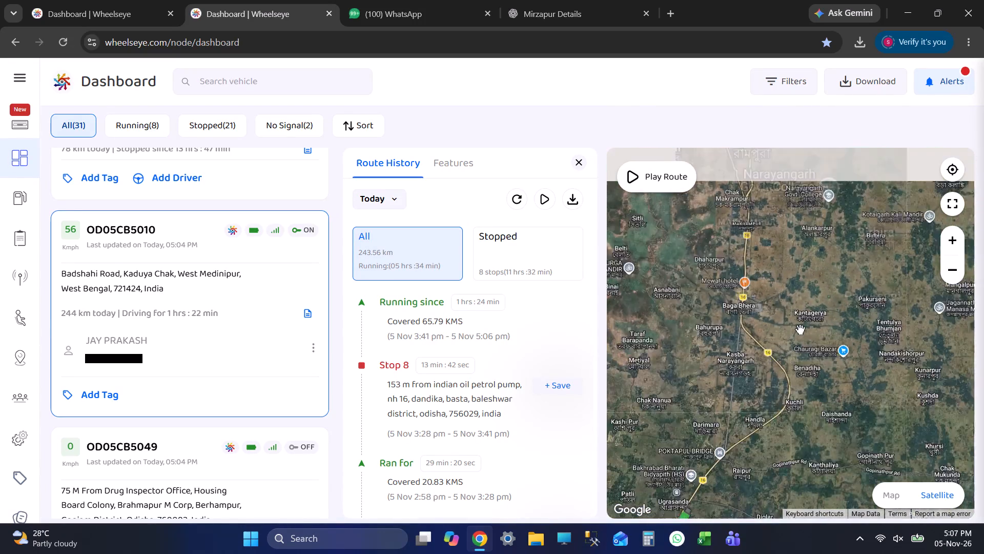
scroll(757, 383, "up", 5)
scroll(764, 345, "down", 2)
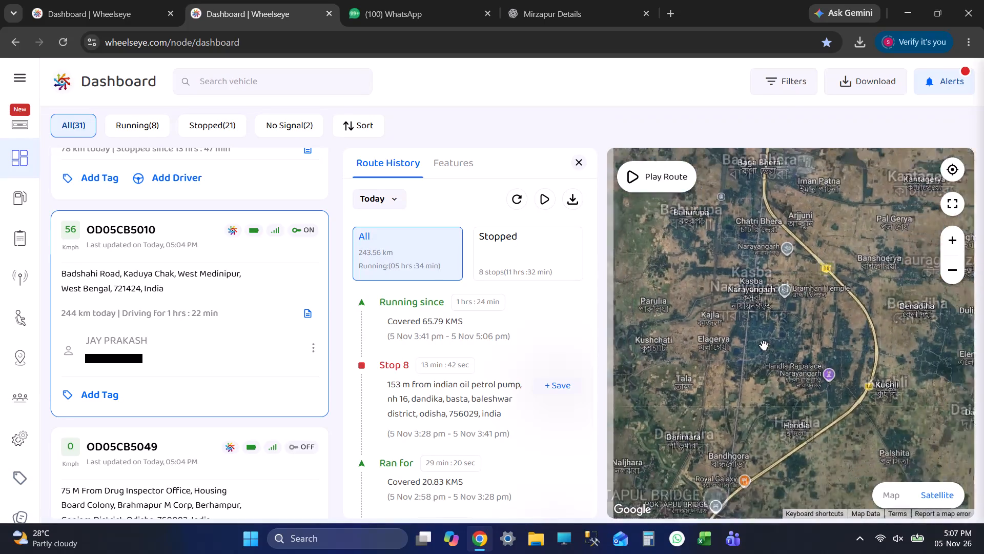
scroll(764, 345, "down", 3)
scroll(764, 345, "up", 1)
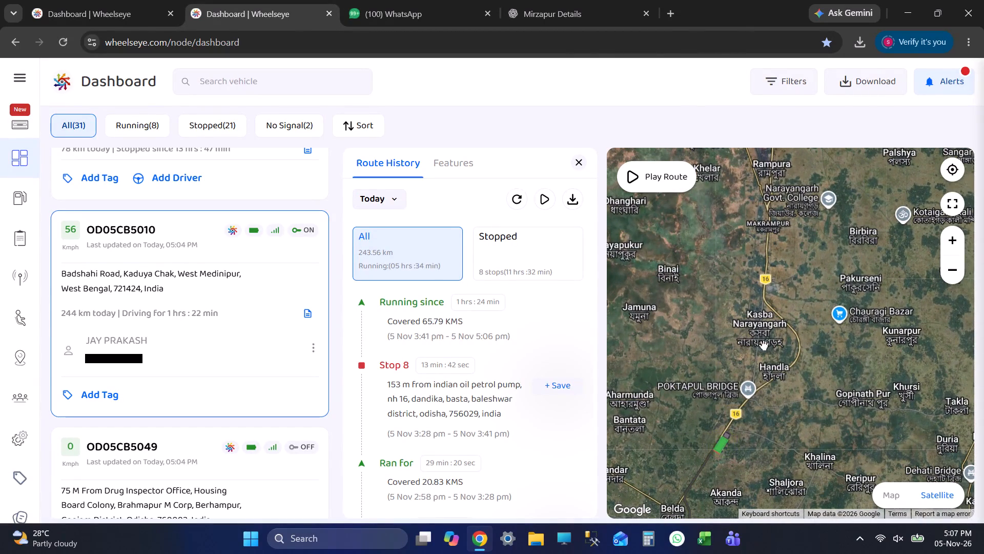
scroll(764, 345, "up", 1)
scroll(764, 345, "down", 7)
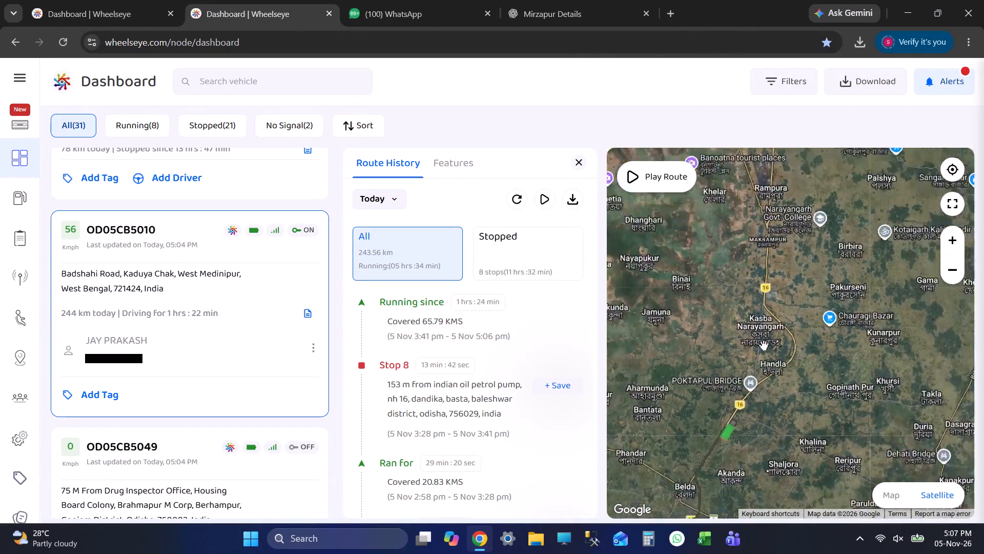
scroll(764, 345, "down", 9)
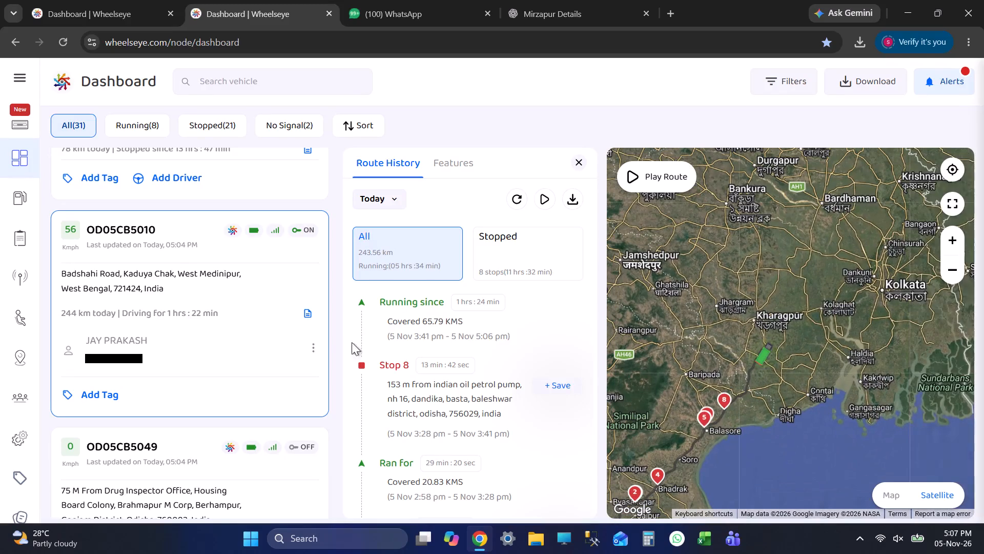
scroll(137, 320, "down", 2)
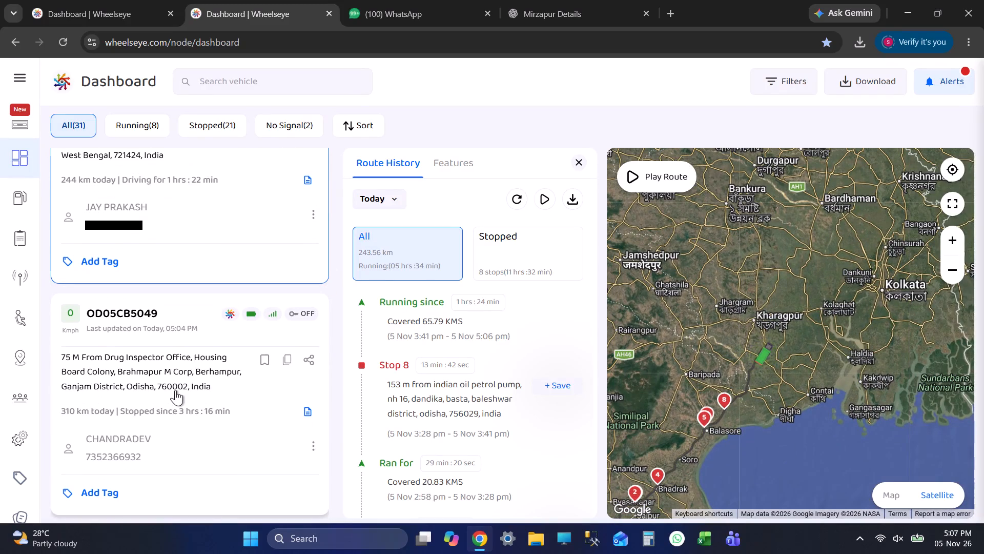
left_click(175, 390)
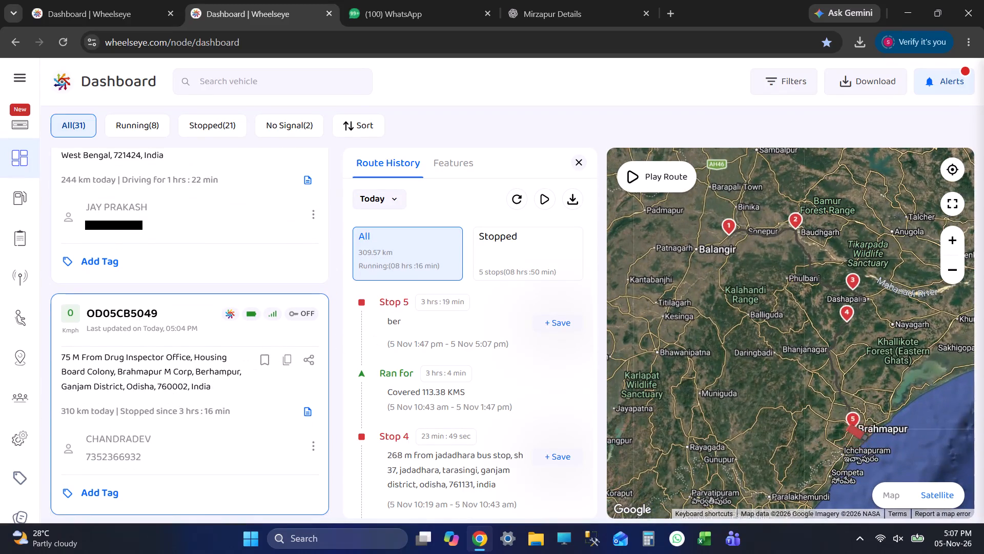
scroll(823, 435, "up", 1)
left_click_drag(843, 417, 734, 334)
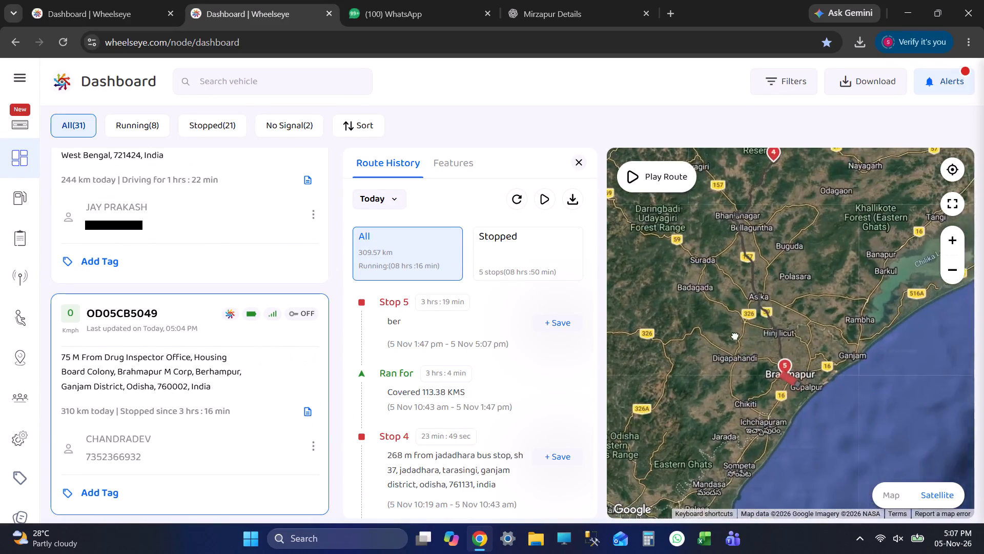
left_click_drag(734, 334, 732, 332)
scroll(774, 317, "up", 4)
scroll(183, 366, "down", 4)
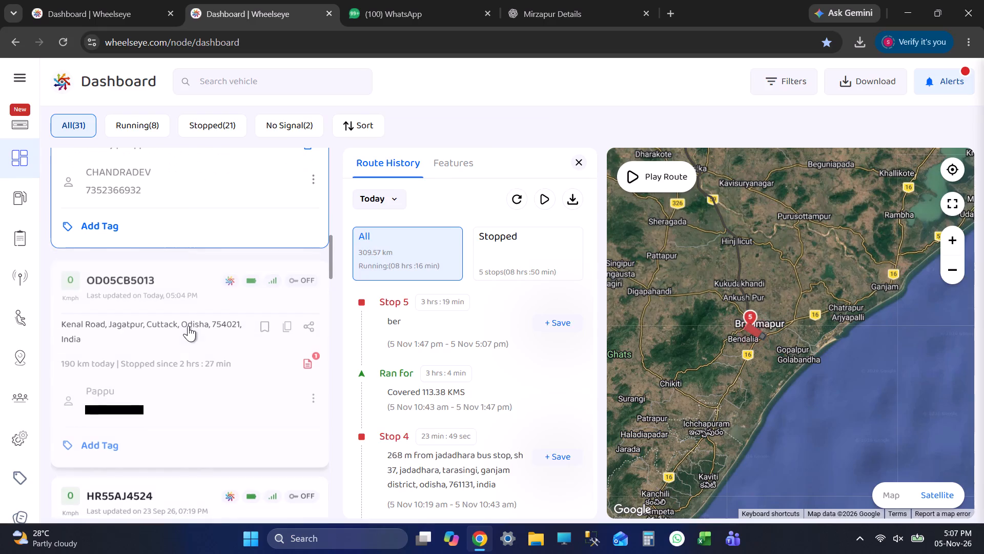
left_click(189, 322)
left_click_drag(654, 413, 765, 295)
scroll(824, 338, "up", 3)
scroll(756, 348, "down", 1)
scroll(756, 348, "up", 5)
left_click_drag(756, 348, 800, 309)
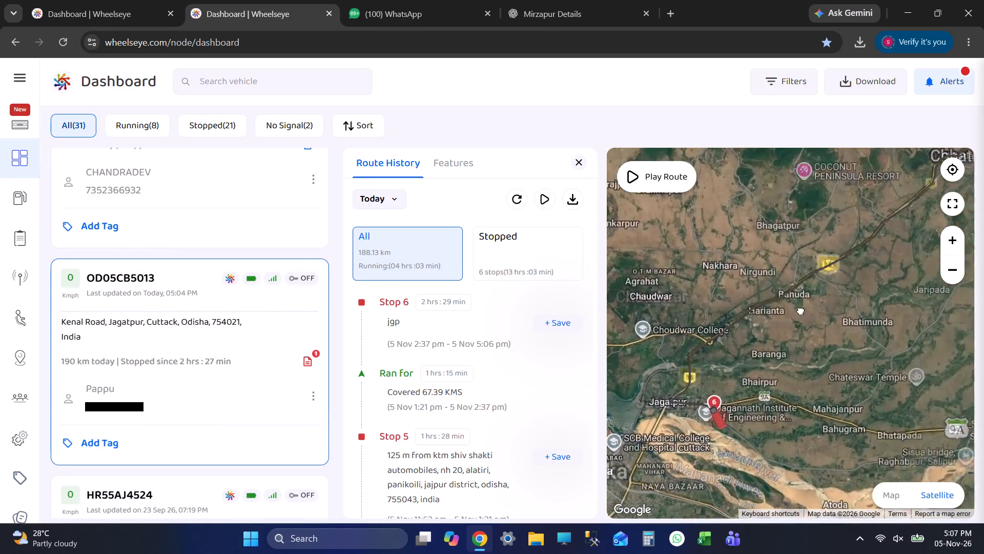
left_click_drag(800, 309, 803, 303)
left_click(423, 342)
scroll(825, 329, "up", 5)
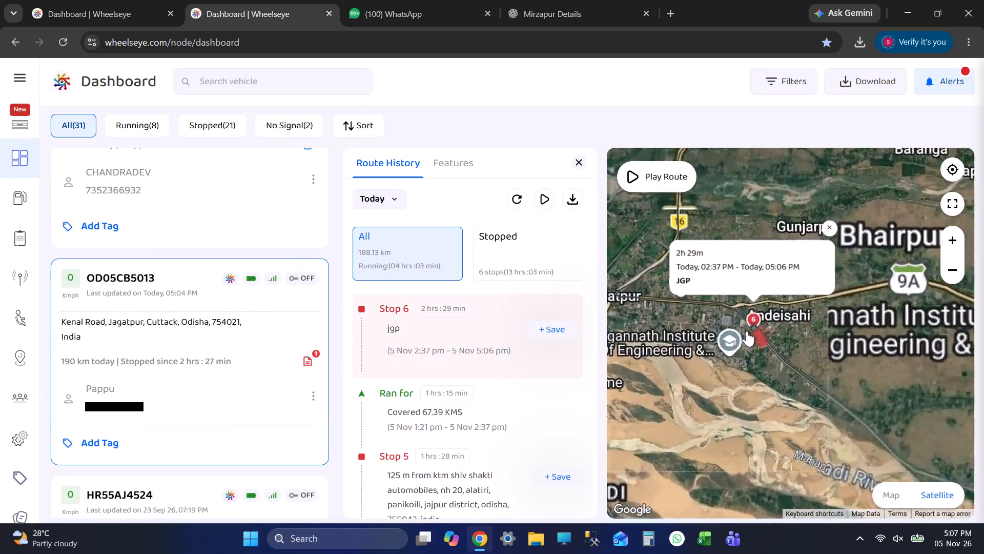
scroll(747, 331, "up", 4)
scroll(790, 331, "down", 1)
scroll(790, 331, "up", 2)
scroll(790, 331, "down", 1)
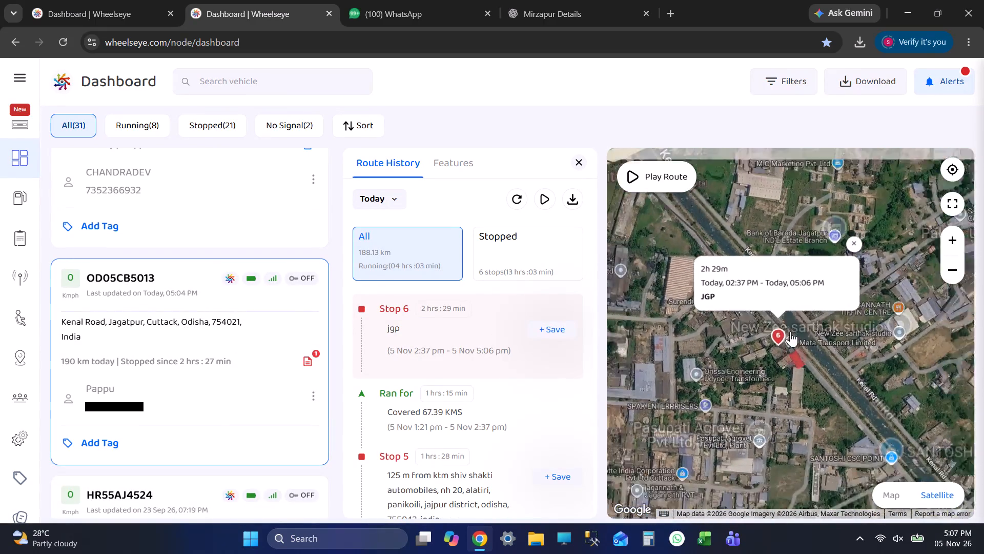
scroll(790, 331, "down", 1)
left_click(862, 232)
scroll(777, 351, "up", 3)
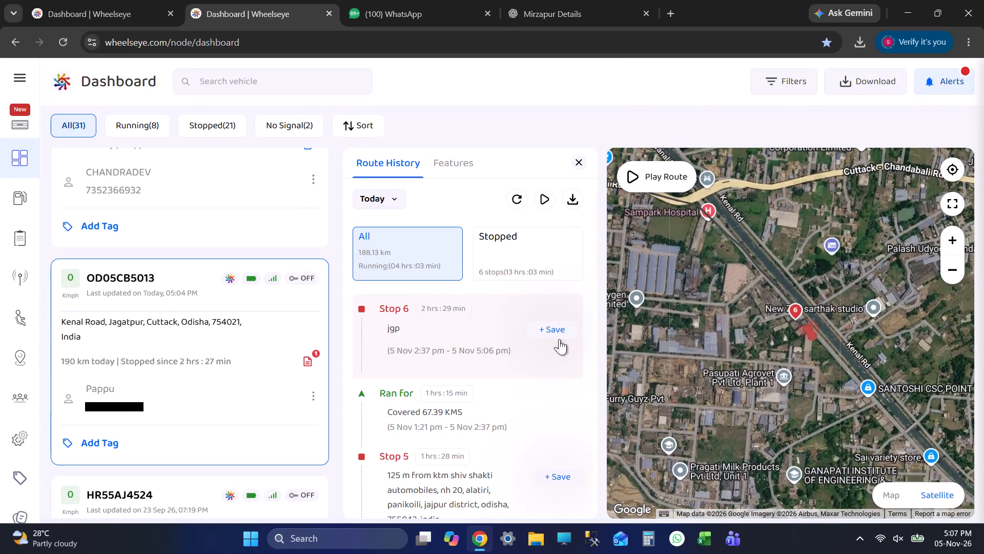
left_click(459, 331)
left_click(459, 331)
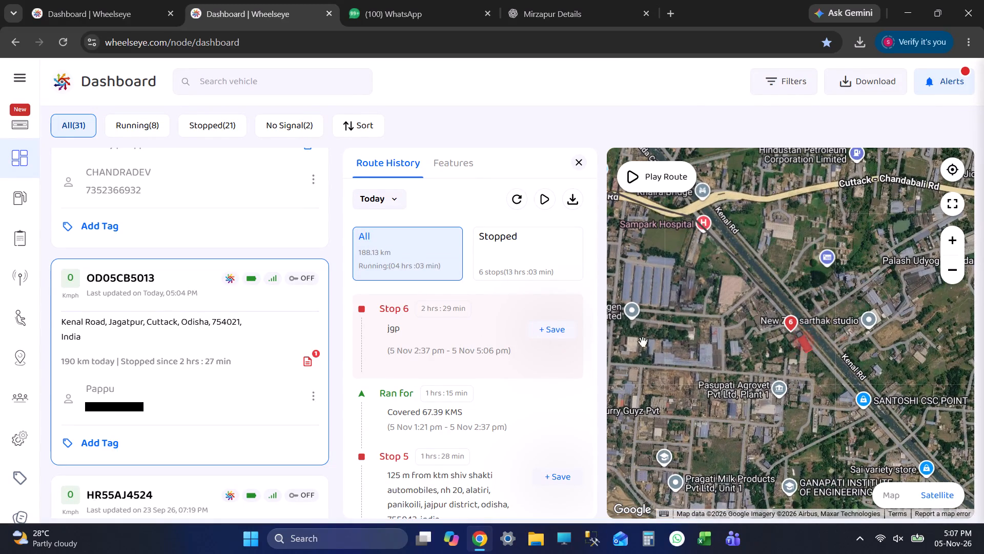
scroll(745, 346, "down", 4)
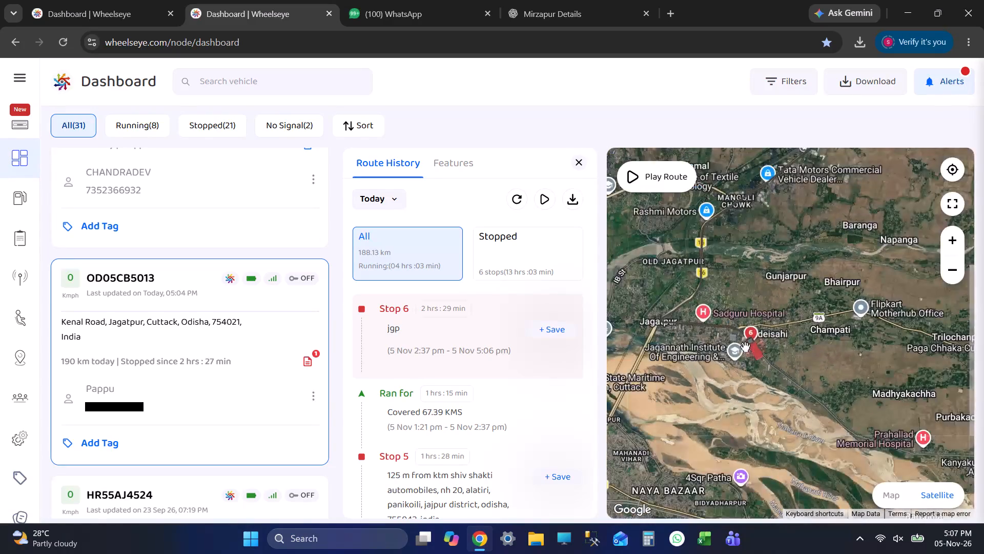
scroll(745, 347, "down", 3)
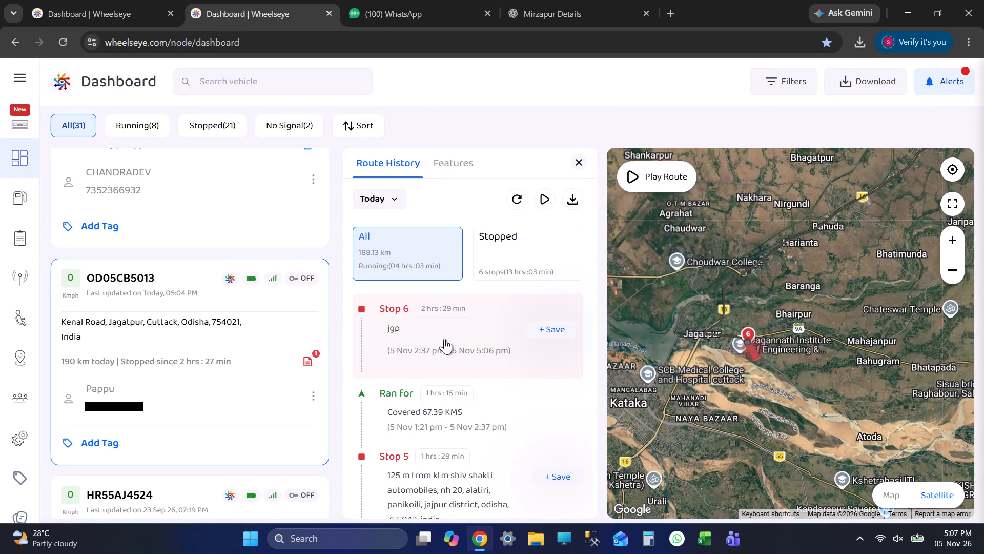
left_click(444, 339)
left_click(444, 339)
left_click(444, 339)
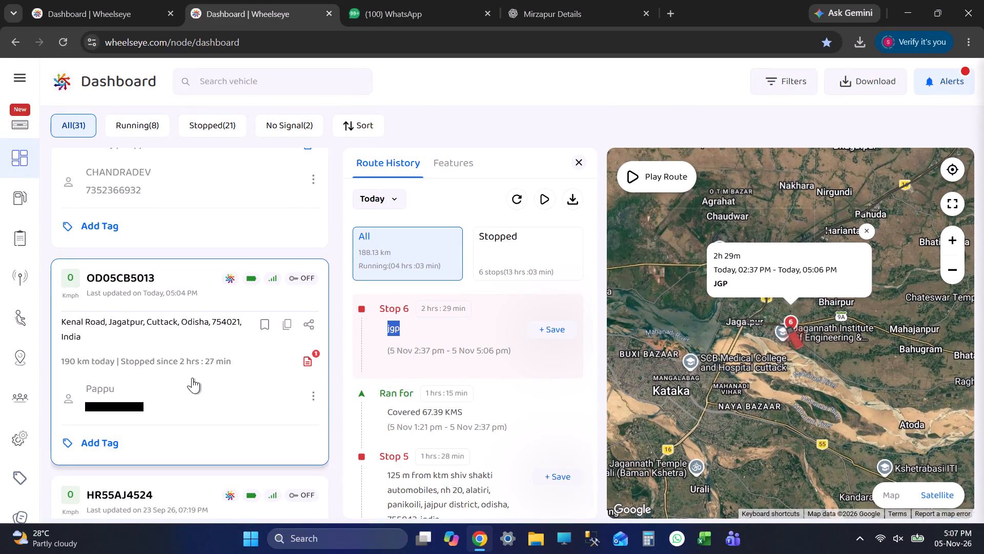
scroll(192, 378, "down", 2)
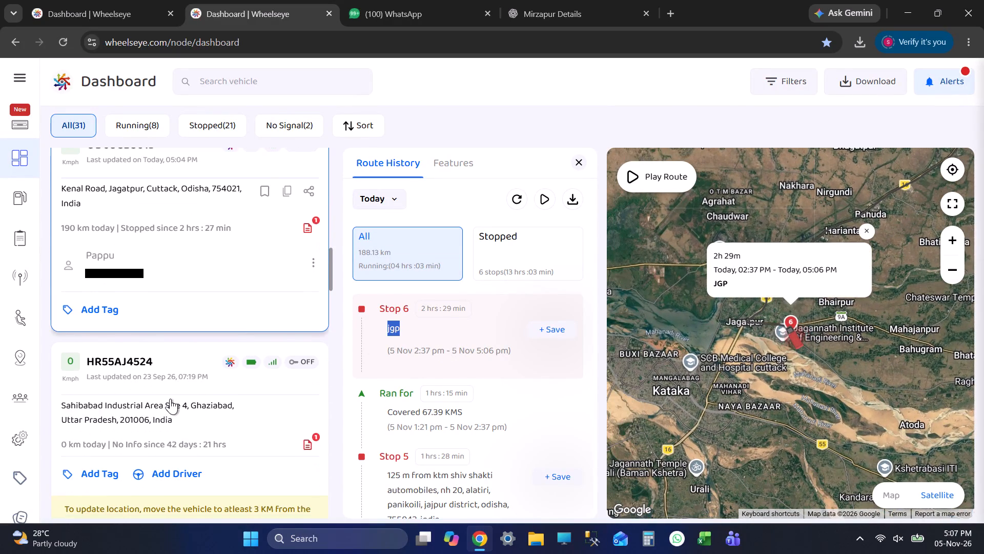
scroll(160, 371, "up", 1)
scroll(160, 371, "down", 9)
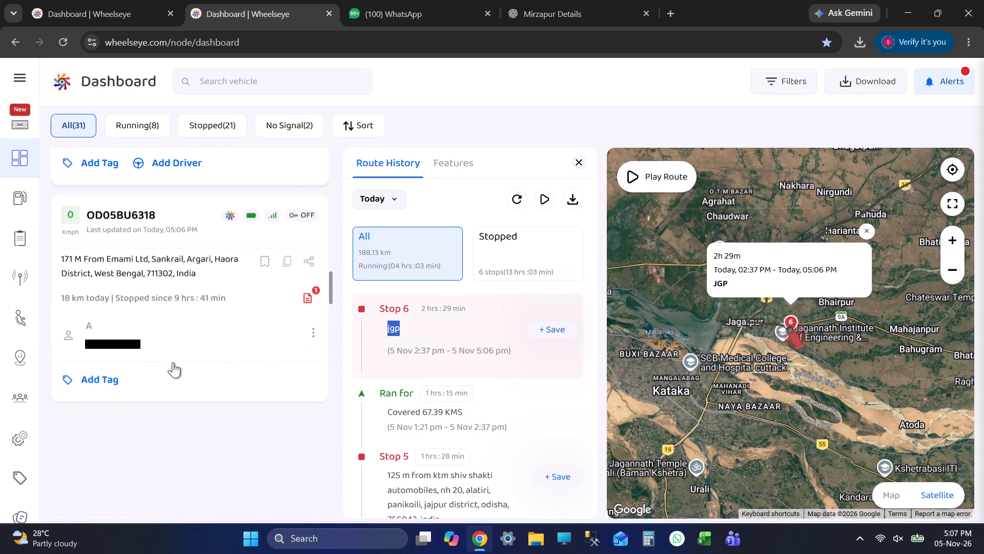
left_click(184, 295)
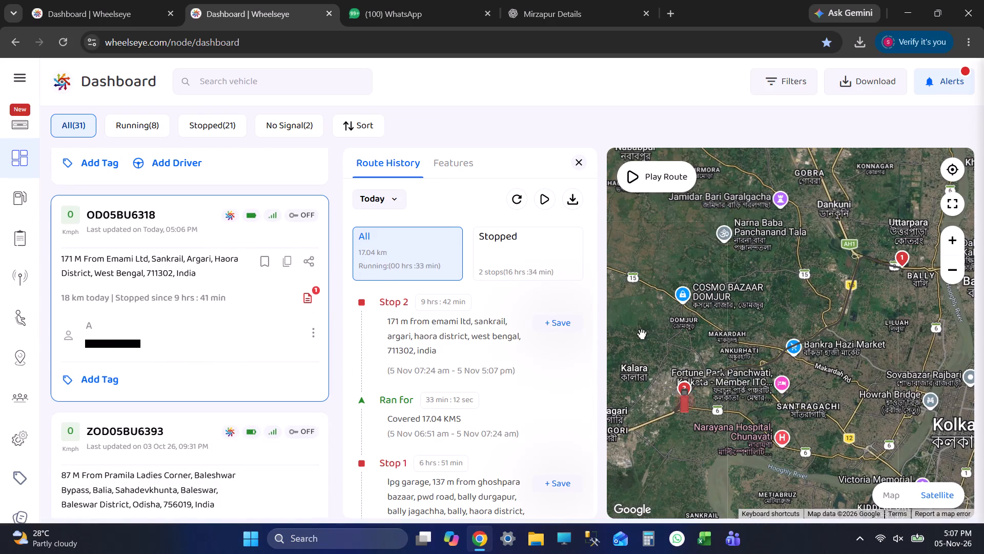
scroll(645, 333, "down", 1)
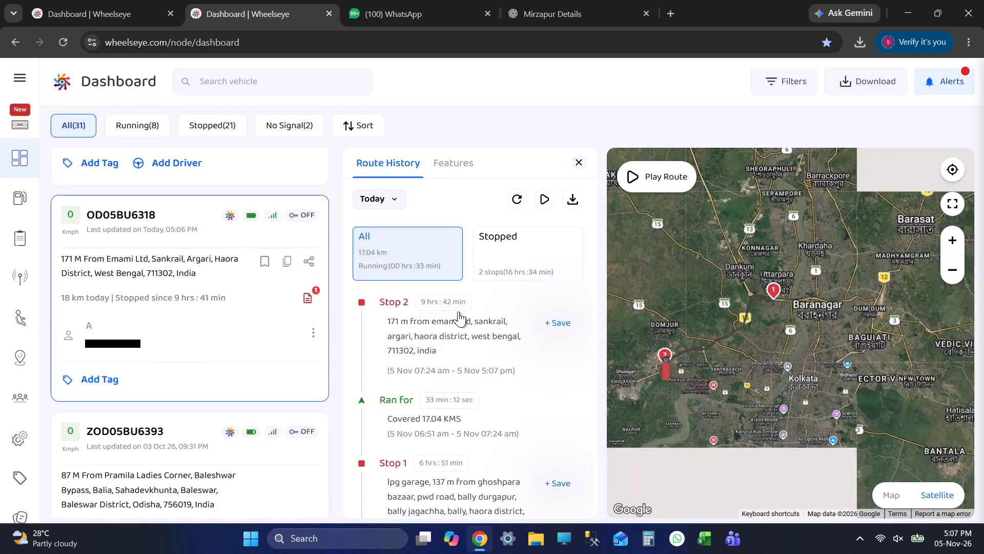
left_click(458, 311)
scroll(786, 338, "up", 9)
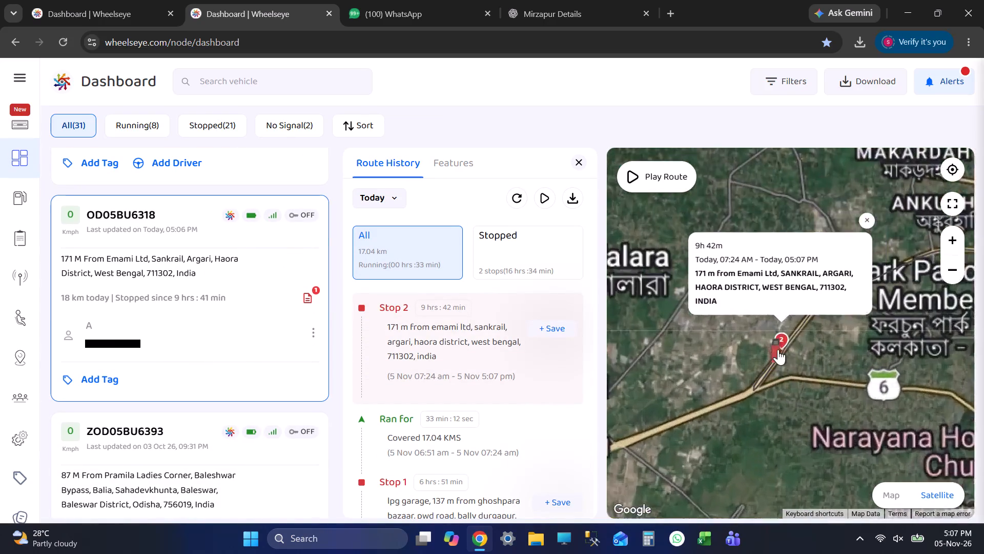
scroll(778, 349, "up", 7)
scroll(771, 375, "down", 2)
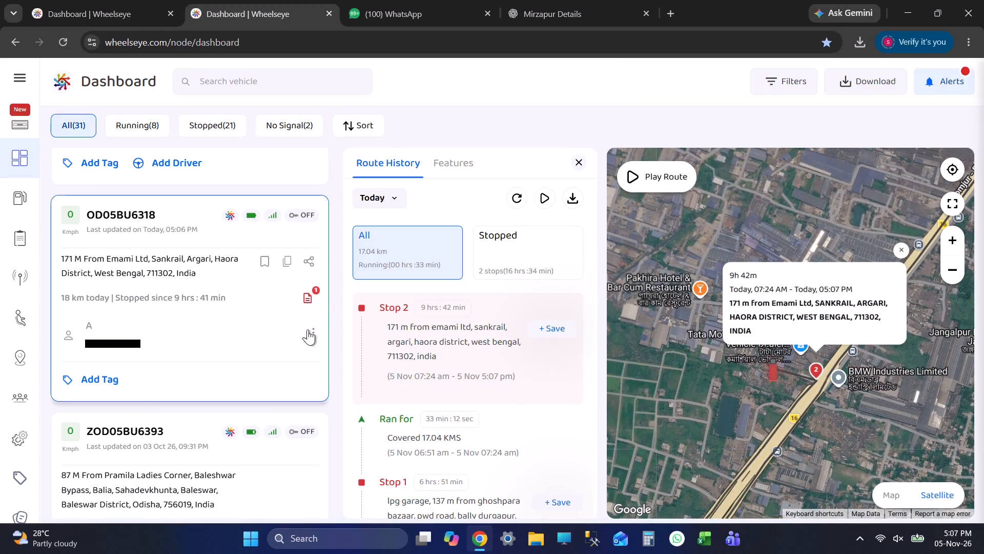
scroll(188, 342, "down", 2)
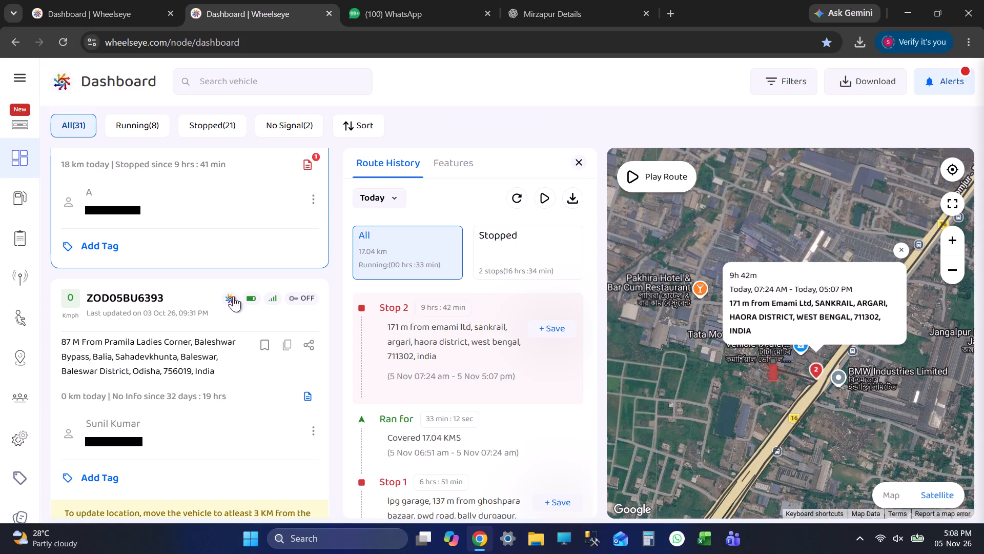
scroll(217, 354, "up", 3)
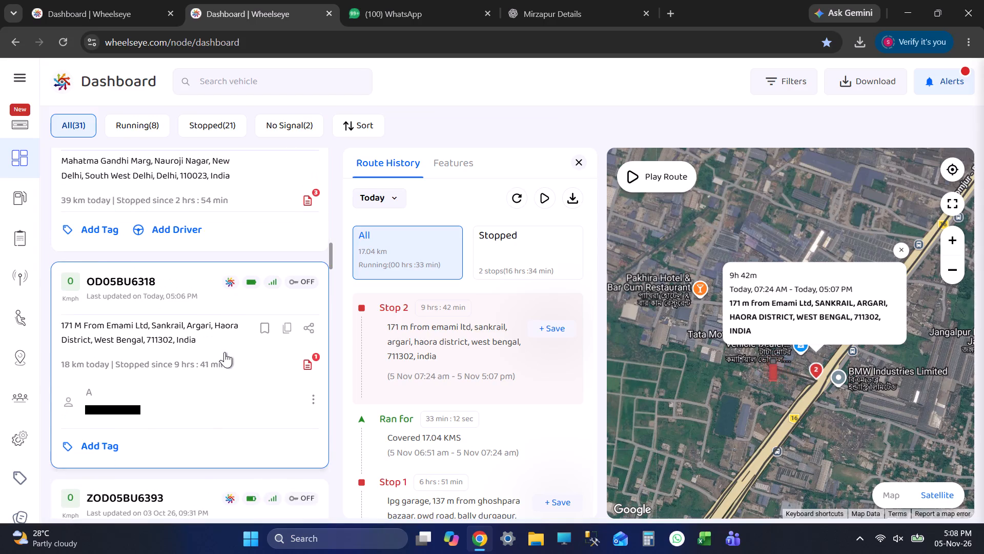
scroll(224, 352, "down", 1)
scroll(850, 409, "down", 5)
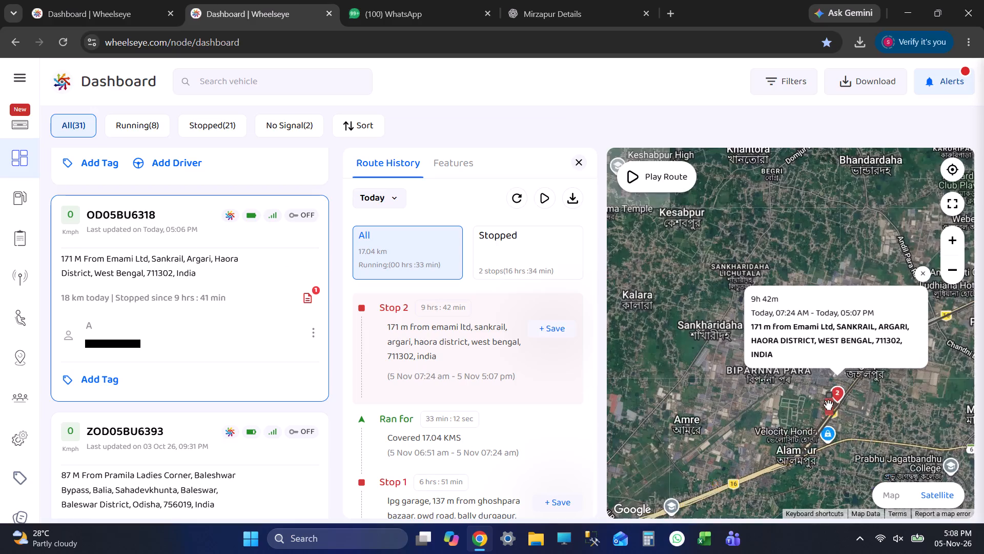
scroll(821, 411, "up", 1)
scroll(821, 411, "down", 1)
scroll(821, 411, "up", 5)
left_click_drag(816, 424, 774, 319)
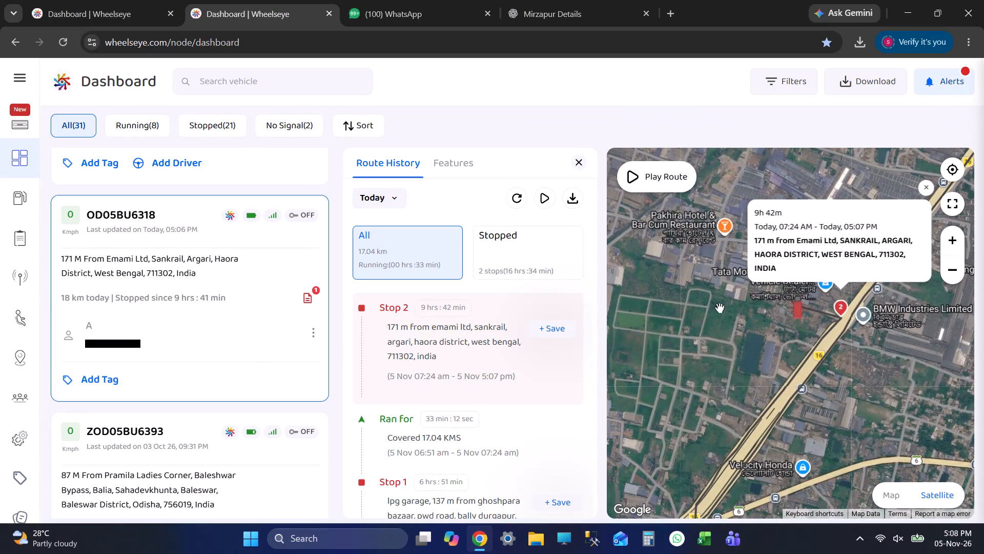
scroll(202, 305, "down", 6)
scroll(197, 287, "up", 2)
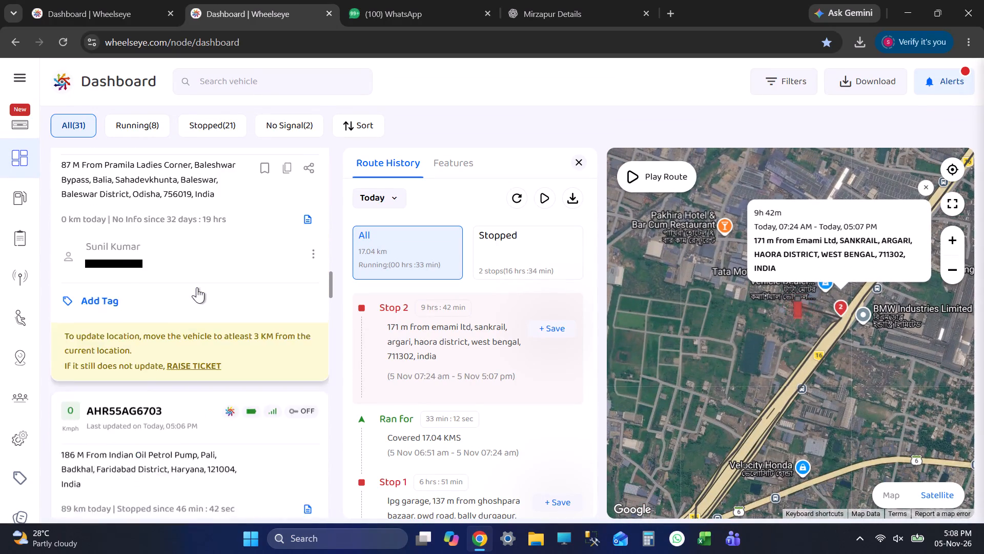
scroll(197, 287, "down", 9)
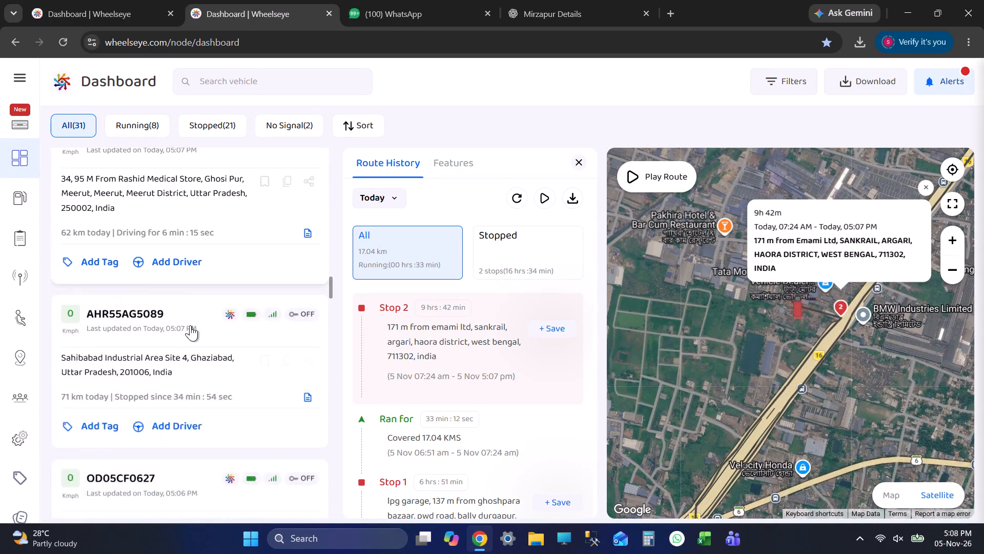
scroll(193, 308, "down", 3)
left_click(197, 251)
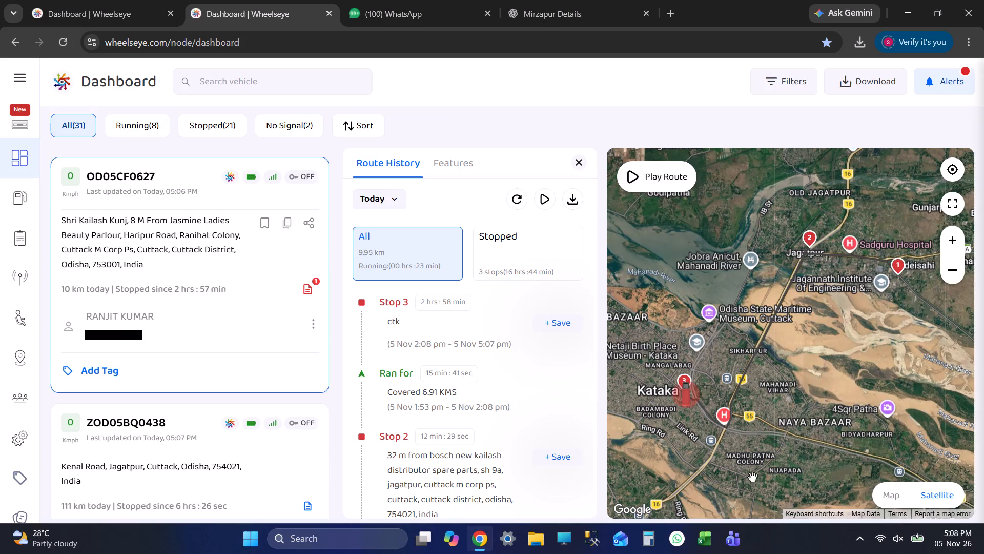
left_click(464, 343)
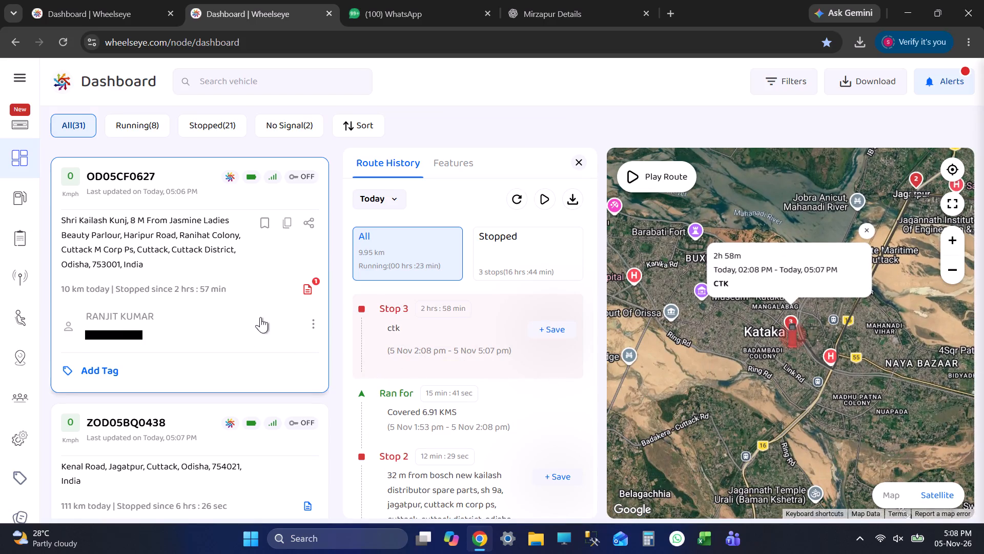
scroll(216, 287, "down", 1)
left_click(183, 390)
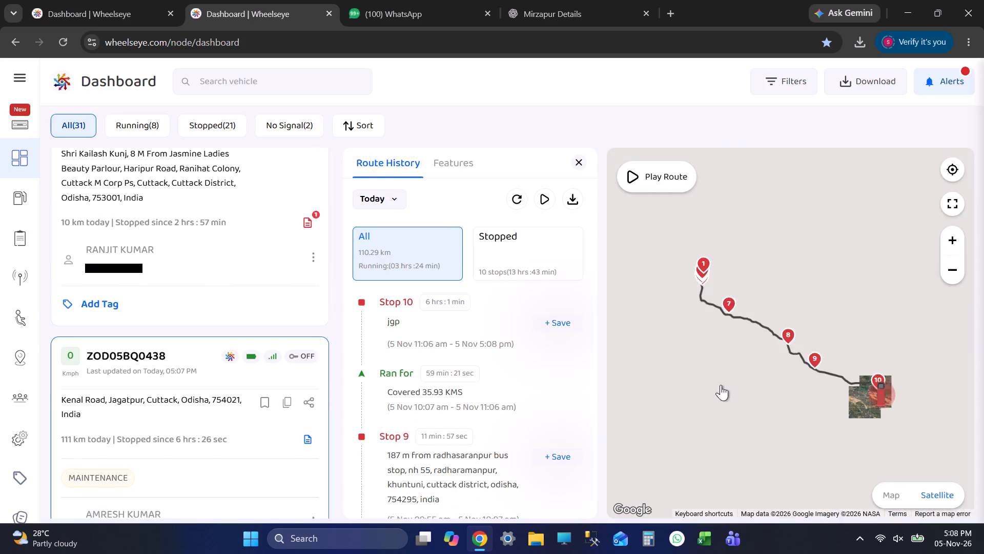
scroll(891, 377, "up", 11)
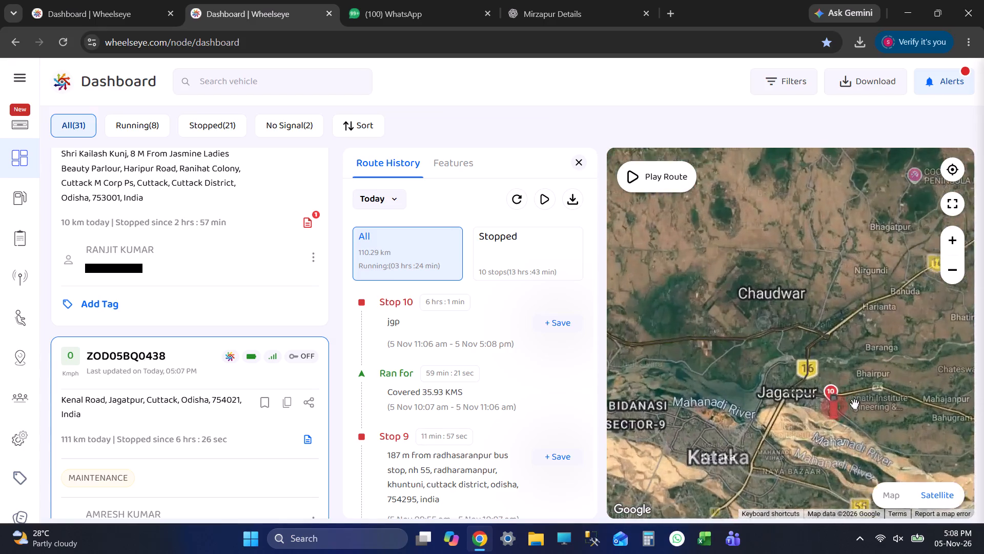
scroll(854, 404, "up", 7)
scroll(796, 403, "up", 3)
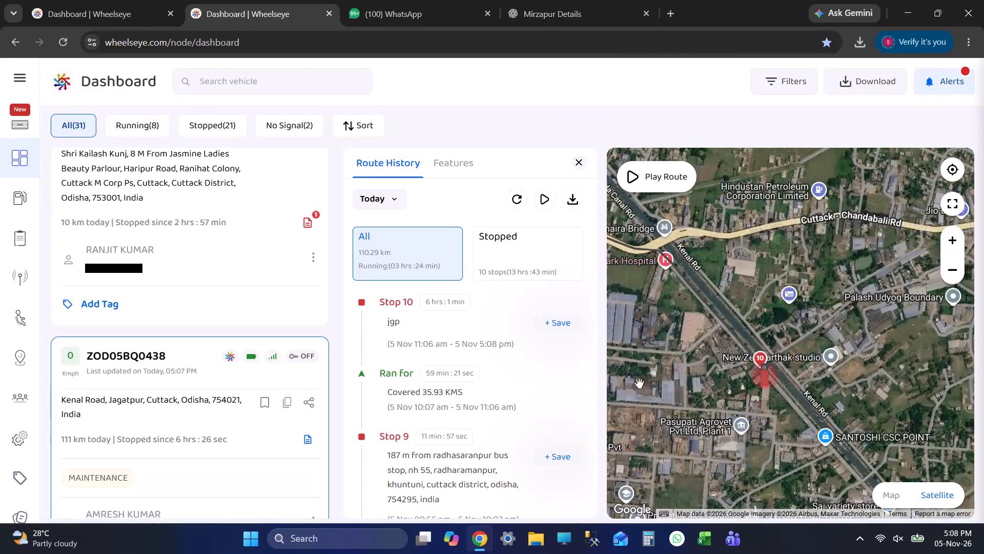
scroll(239, 374, "down", 5)
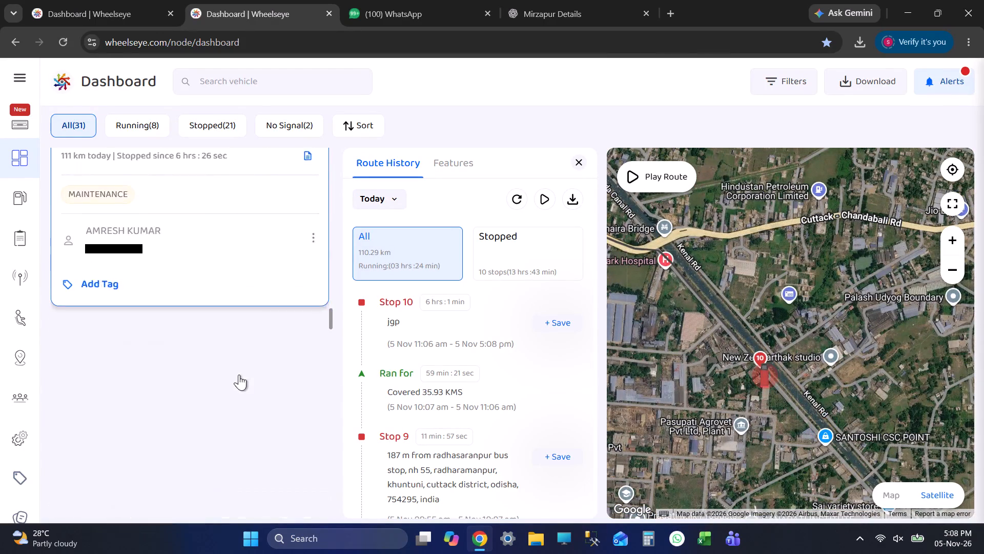
left_click(191, 338)
scroll(201, 362, "down", 1)
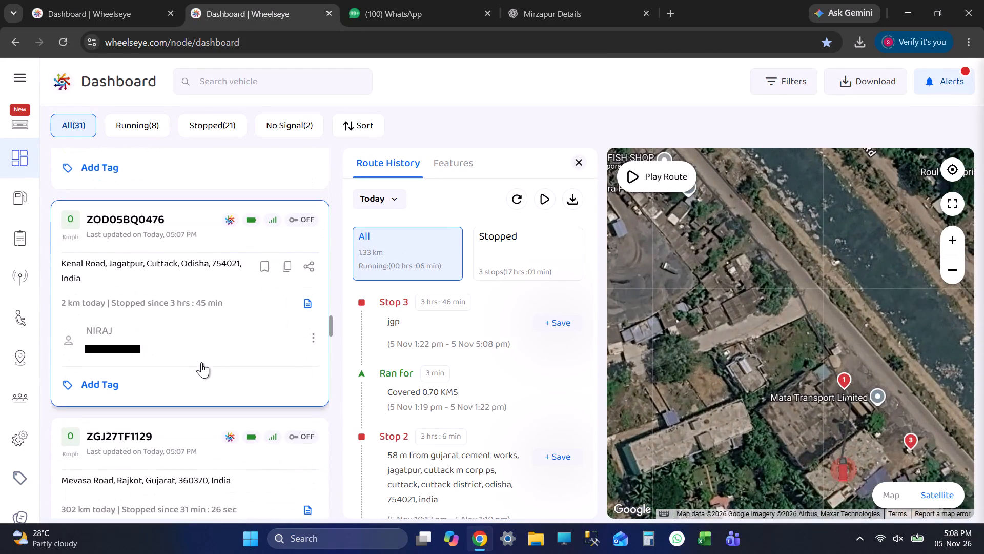
scroll(242, 364, "down", 3)
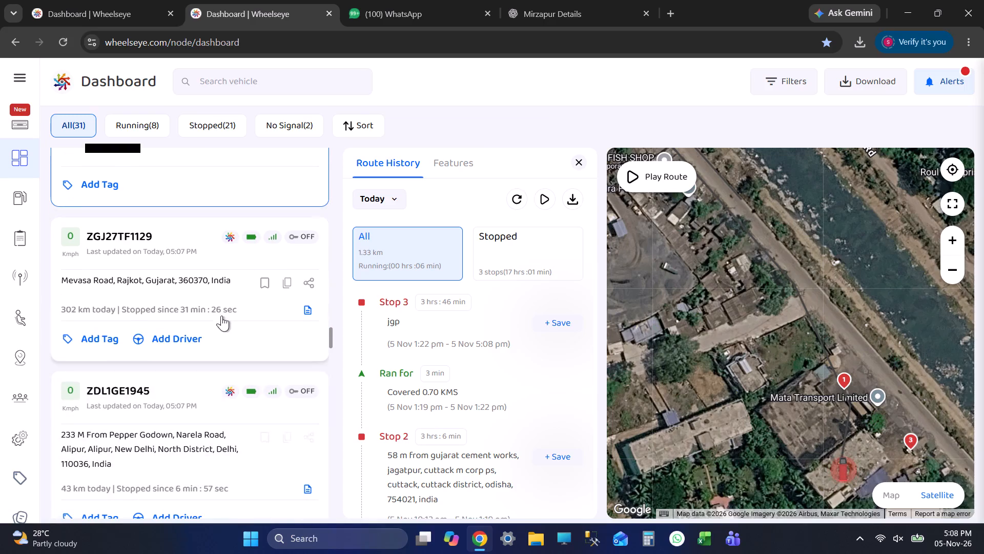
scroll(195, 273, "down", 3)
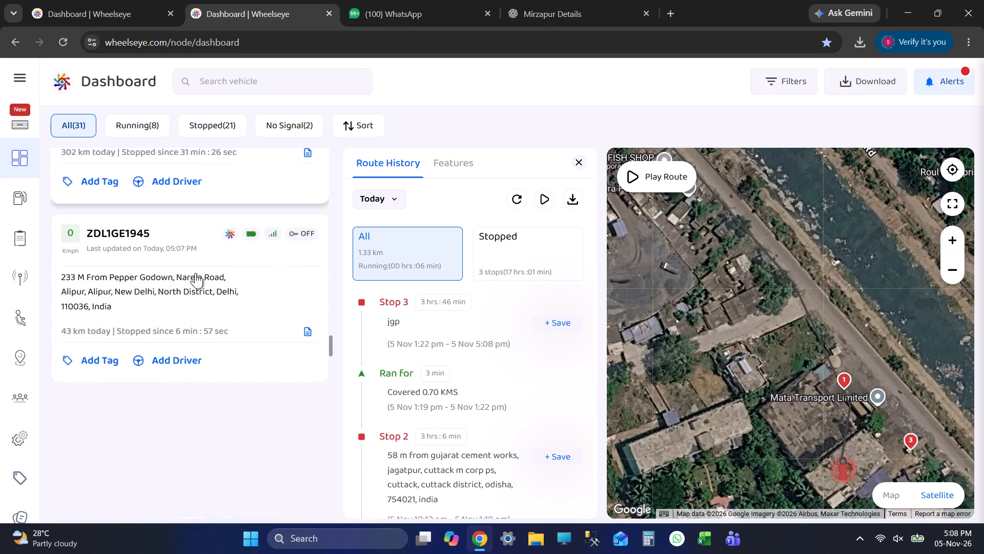
scroll(196, 272, "down", 1)
scroll(196, 272, "up", 5)
scroll(196, 272, "down", 4)
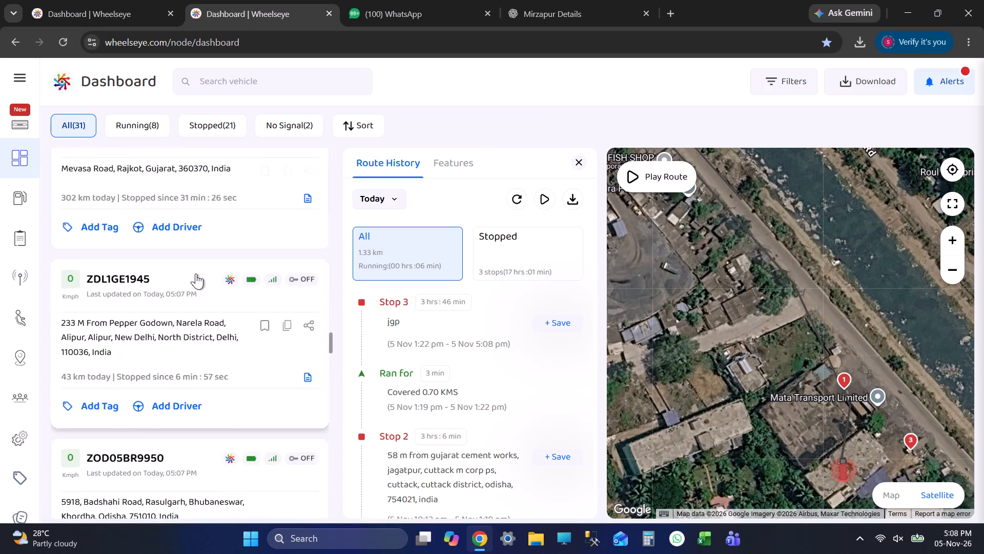
scroll(202, 314, "down", 3)
left_click(190, 247)
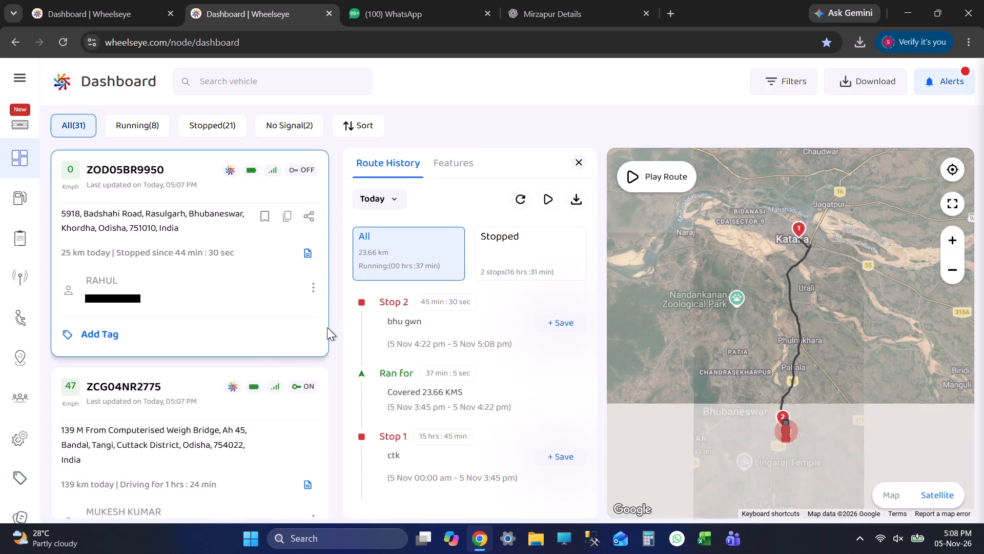
scroll(227, 346, "down", 3)
left_click(204, 287)
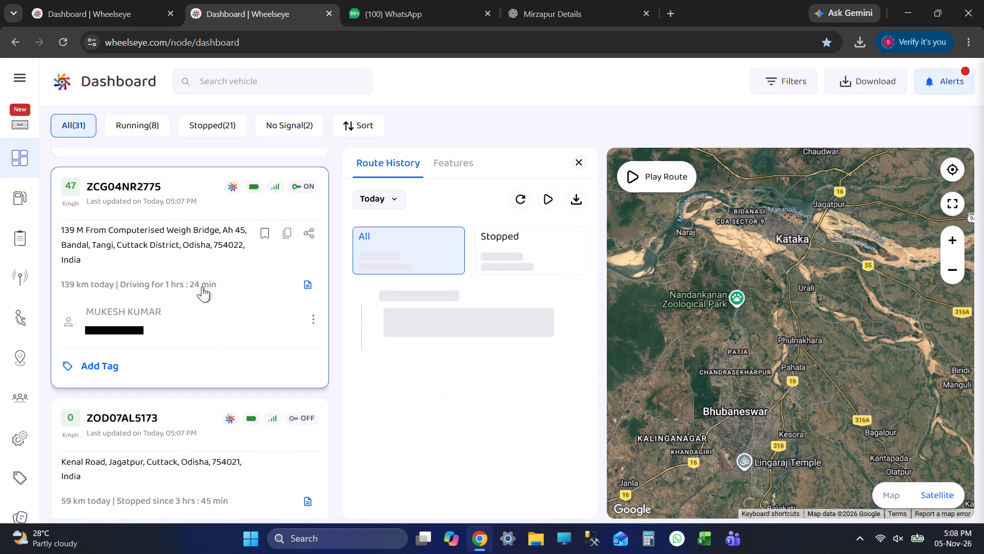
scroll(202, 286, "up", 3)
left_click(210, 265)
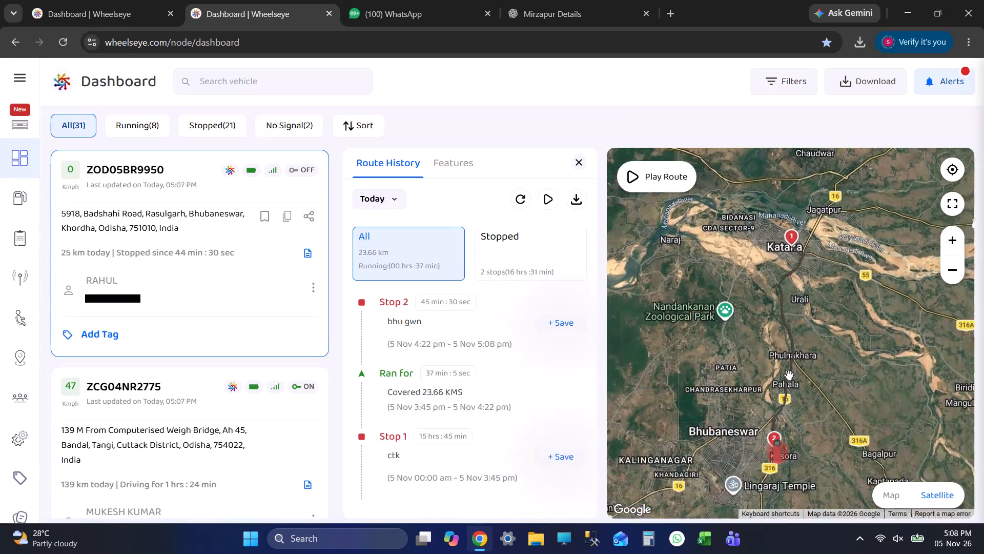
scroll(763, 433, "up", 3)
scroll(828, 432, "up", 8)
scroll(780, 415, "down", 1)
scroll(780, 415, "up", 1)
scroll(730, 365, "down", 1)
scroll(730, 365, "up", 2)
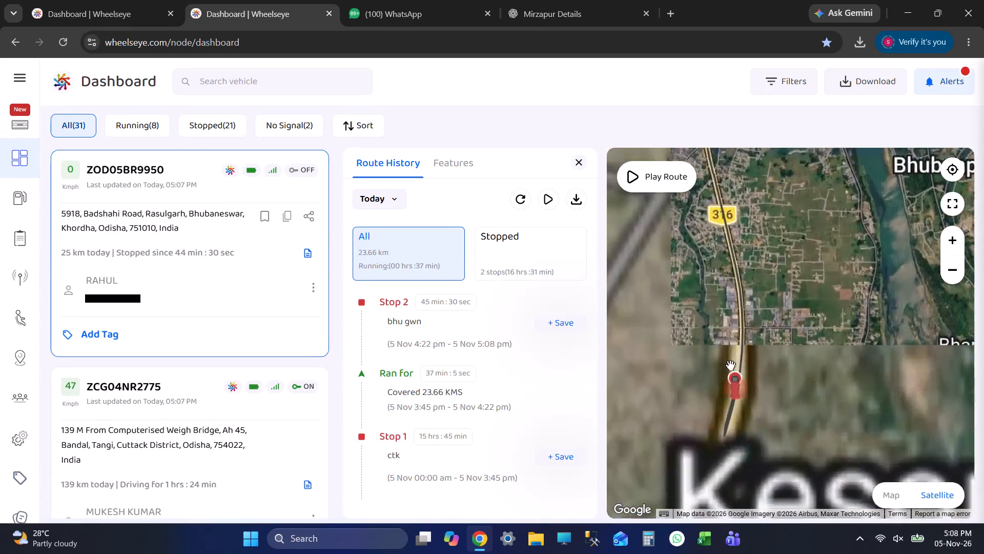
scroll(730, 365, "up", 4)
scroll(111, 354, "down", 3)
left_click(162, 273)
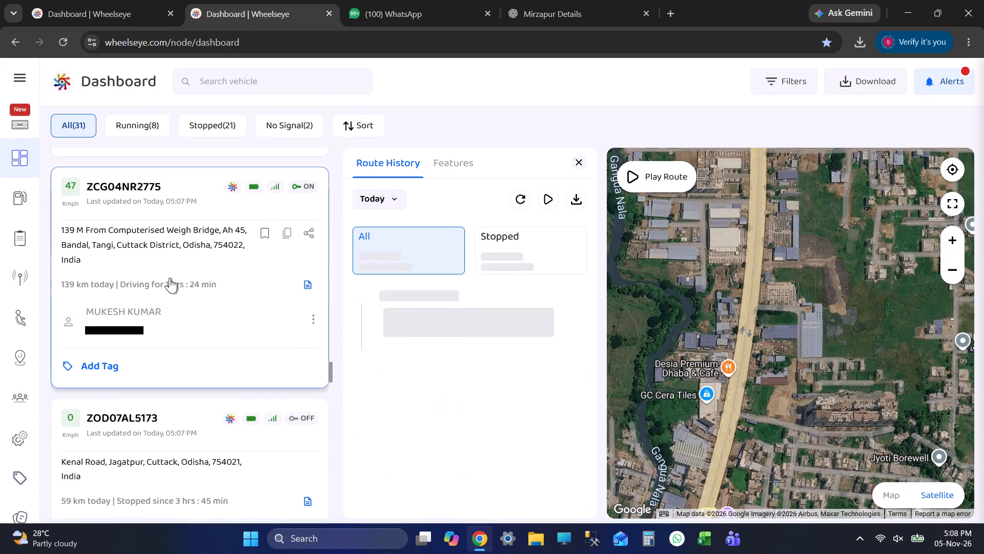
left_click_drag(875, 293, 796, 387)
scroll(790, 346, "down", 6)
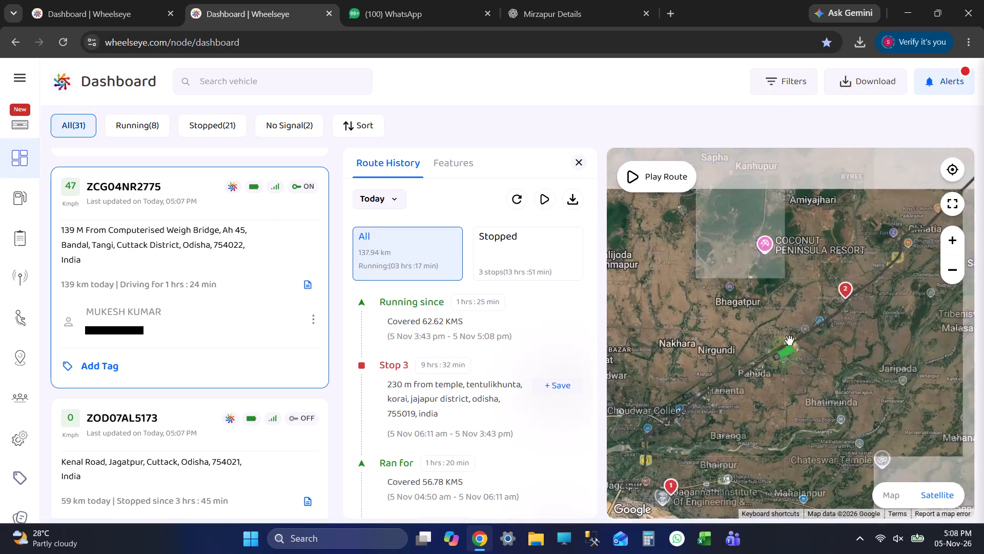
scroll(789, 340, "down", 1)
scroll(787, 350, "up", 1)
scroll(786, 358, "down", 5)
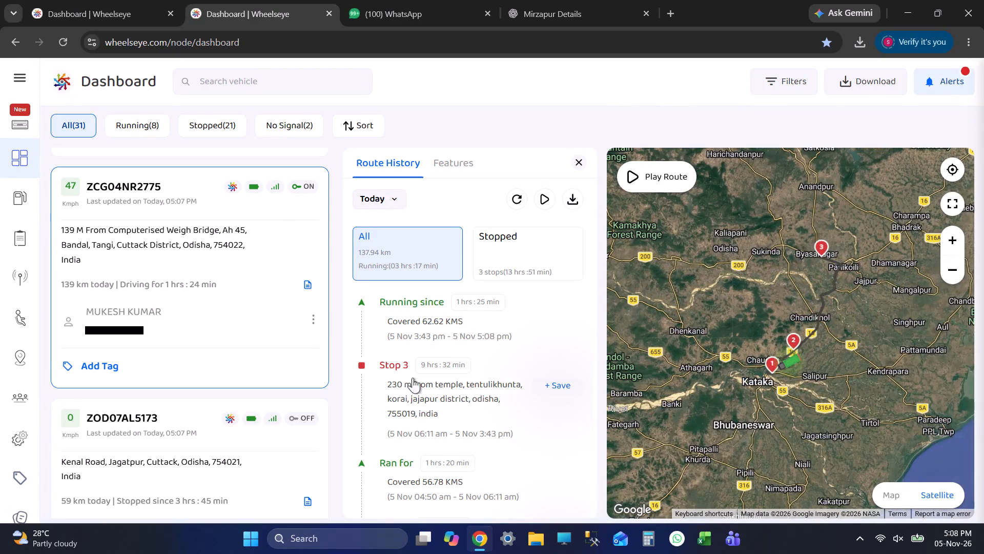
scroll(357, 397, "down", 2)
left_click(447, 274)
scroll(491, 338, "down", 1)
scroll(487, 308, "up", 4)
scroll(188, 325, "down", 3)
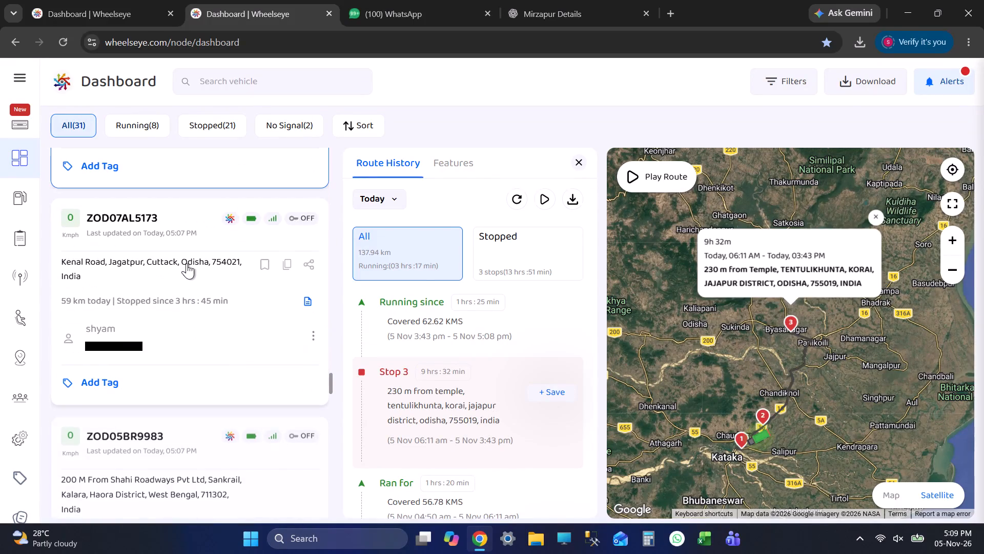
left_click(187, 263)
scroll(236, 322, "down", 3)
left_click(210, 291)
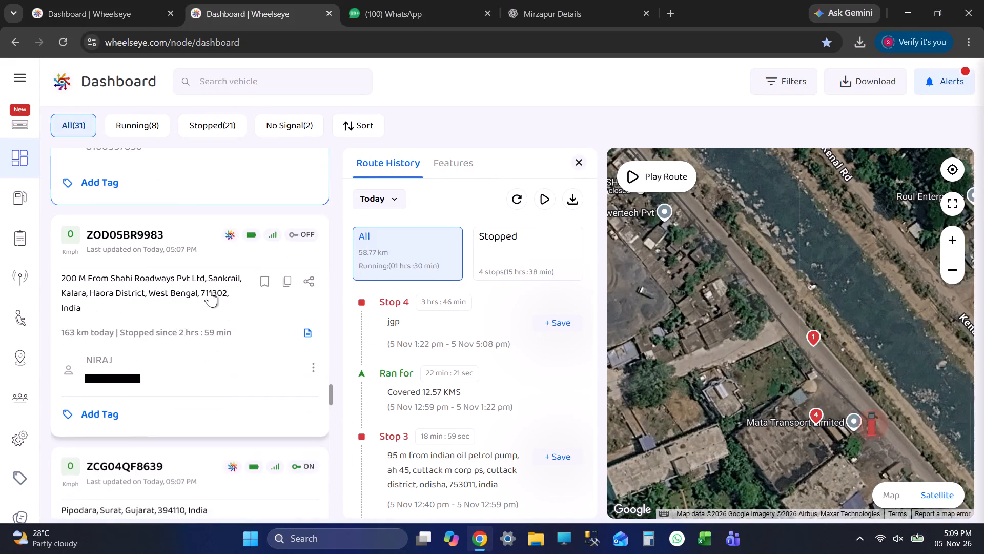
scroll(168, 309, "down", 3)
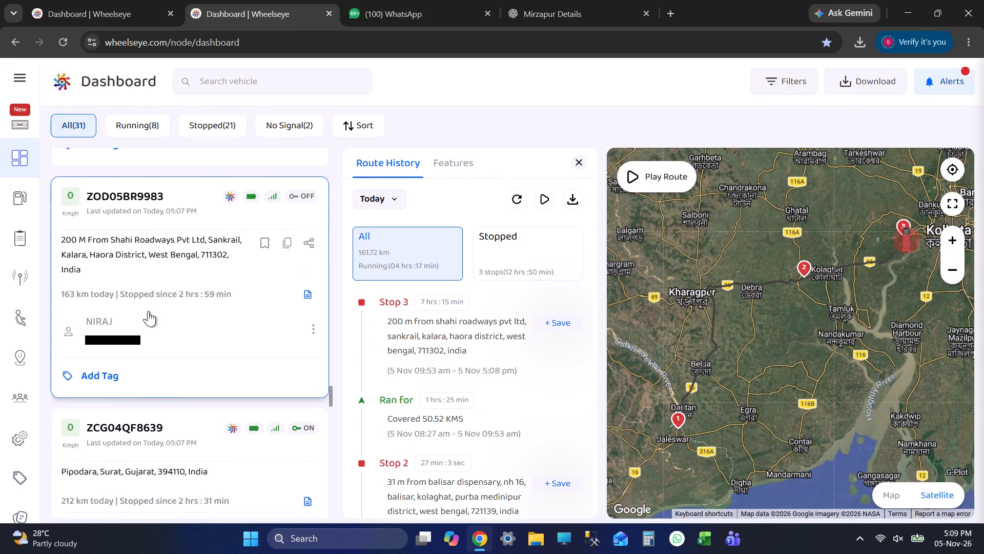
scroll(148, 311, "down", 1)
left_click(147, 266)
scroll(178, 303, "down", 2)
left_click(170, 244)
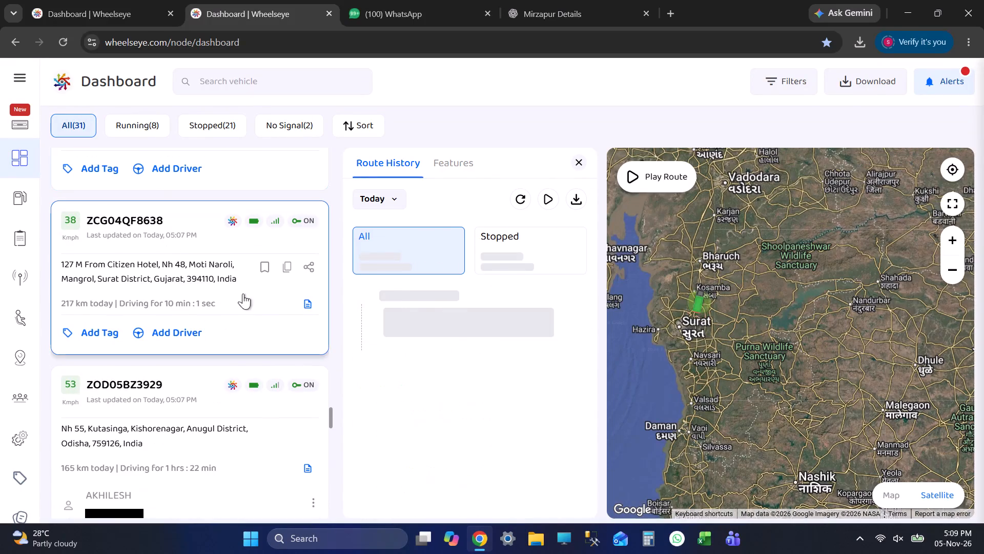
scroll(204, 323, "down", 2)
left_click(154, 294)
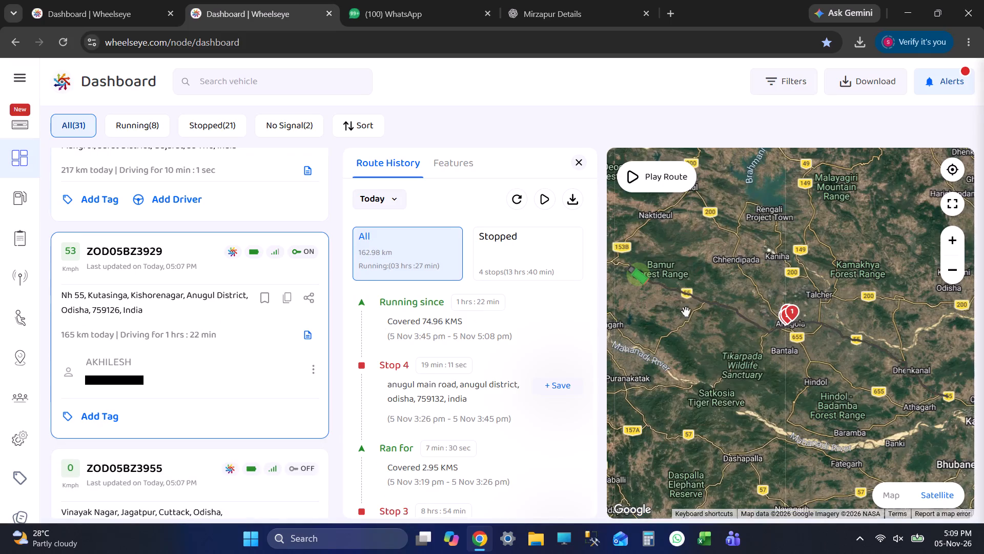
left_click_drag(689, 286, 788, 354)
scroll(717, 331, "up", 2)
scroll(712, 347, "down", 2)
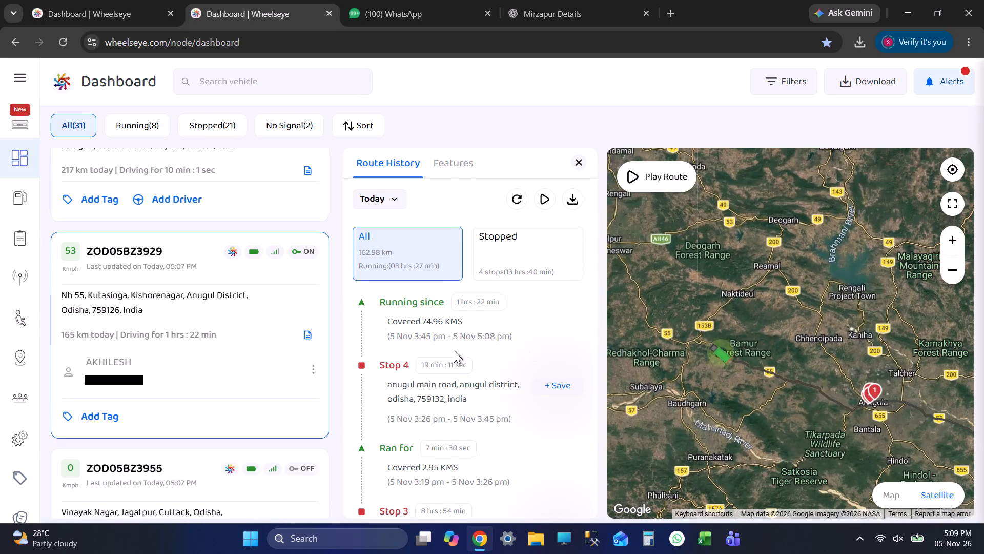
scroll(654, 374, "down", 3)
left_click_drag(654, 371, 736, 357)
scroll(104, 350, "down", 1)
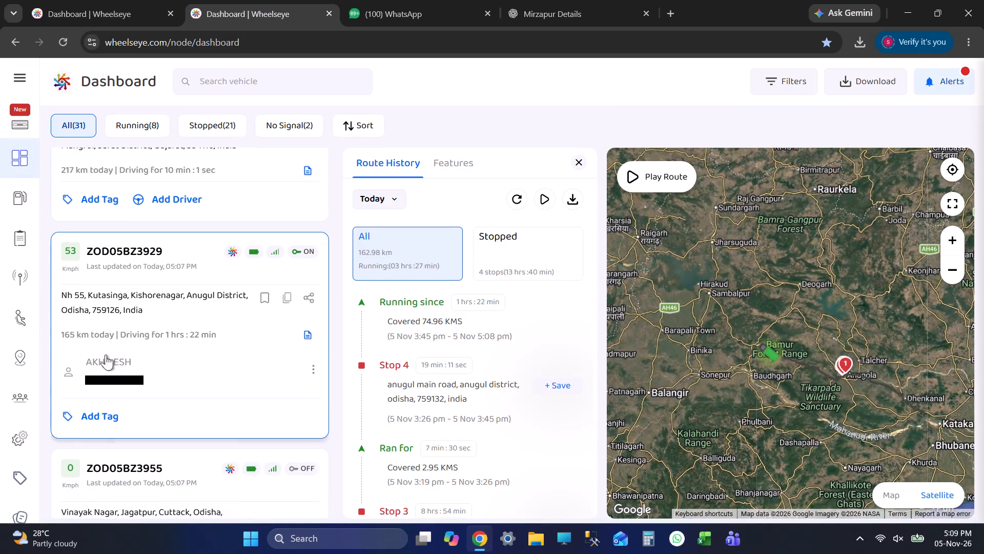
scroll(106, 354, "down", 2)
left_click(158, 320)
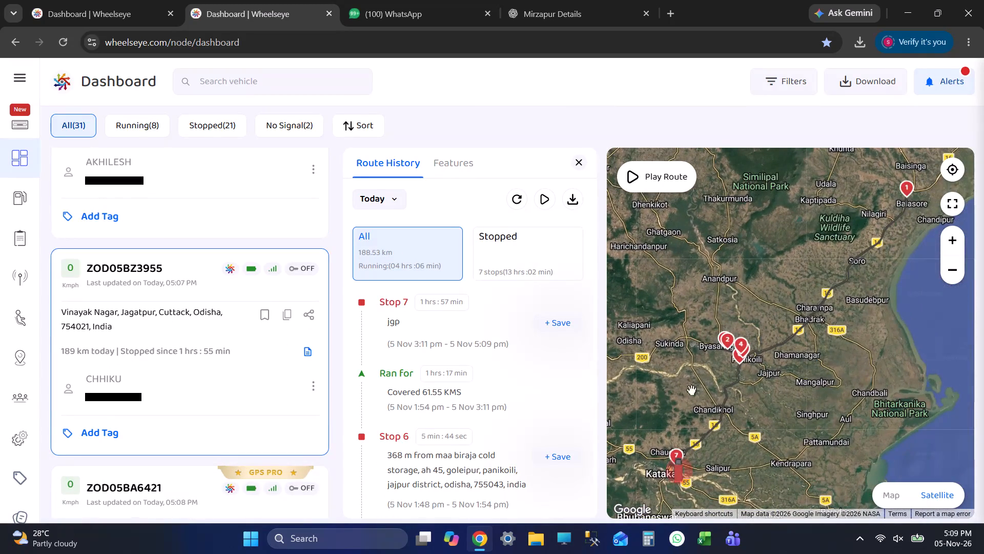
scroll(673, 466, "up", 5)
left_click_drag(681, 448, 714, 335)
scroll(715, 356, "up", 6)
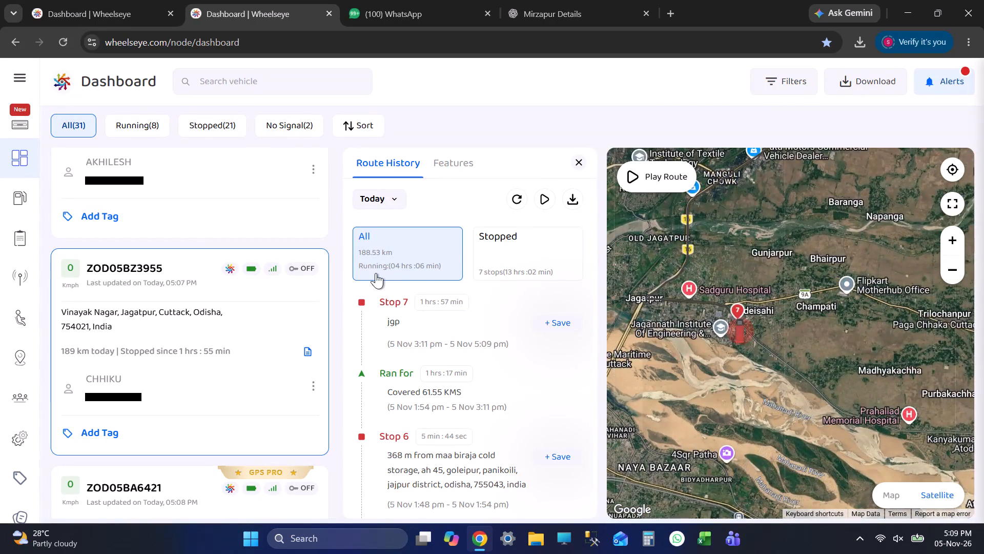
left_click(429, 316)
scroll(159, 327, "down", 2)
left_click(179, 414)
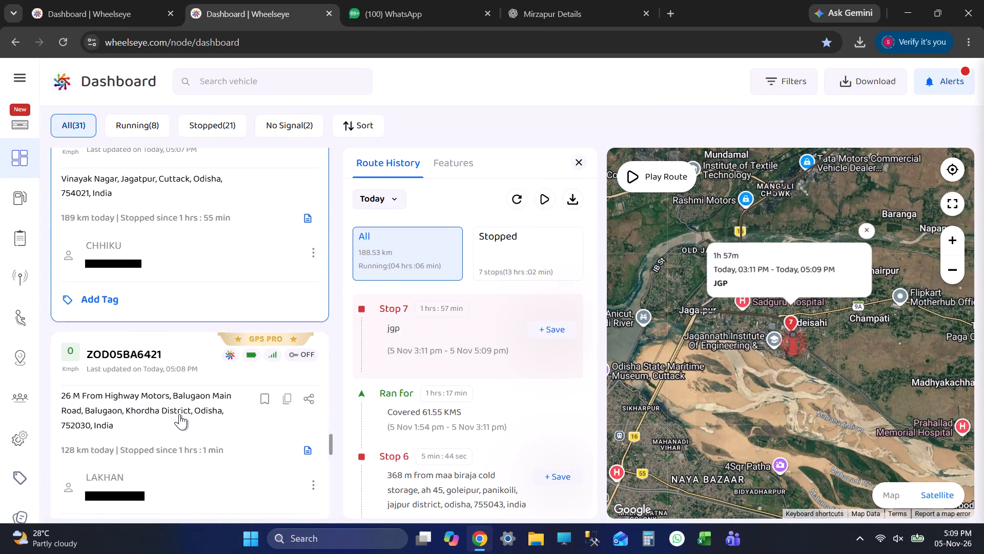
scroll(230, 385, "down", 2)
scroll(654, 411, "up", 3)
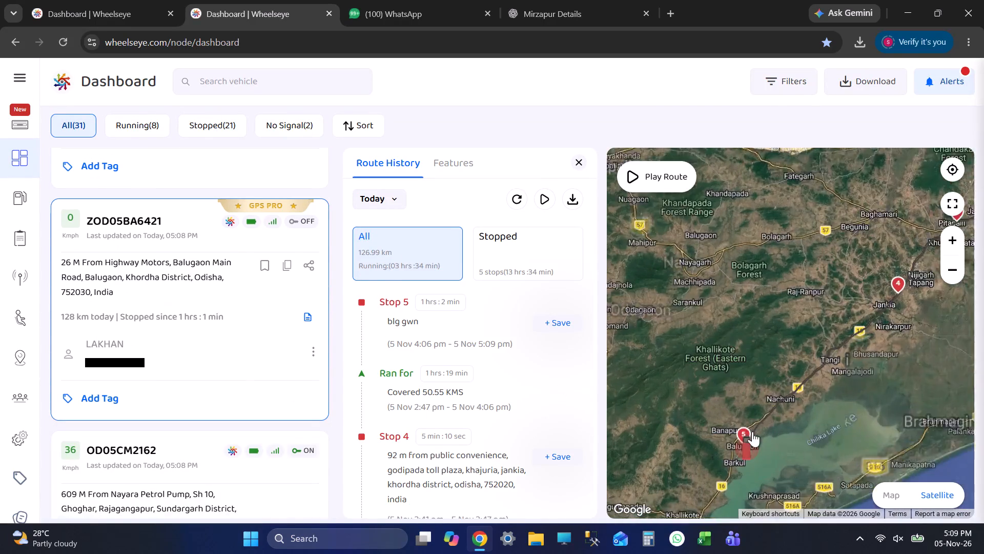
scroll(752, 431, "up", 3)
left_click_drag(756, 393, 739, 307)
scroll(723, 364, "up", 2)
scroll(723, 364, "down", 1)
scroll(723, 364, "up", 1)
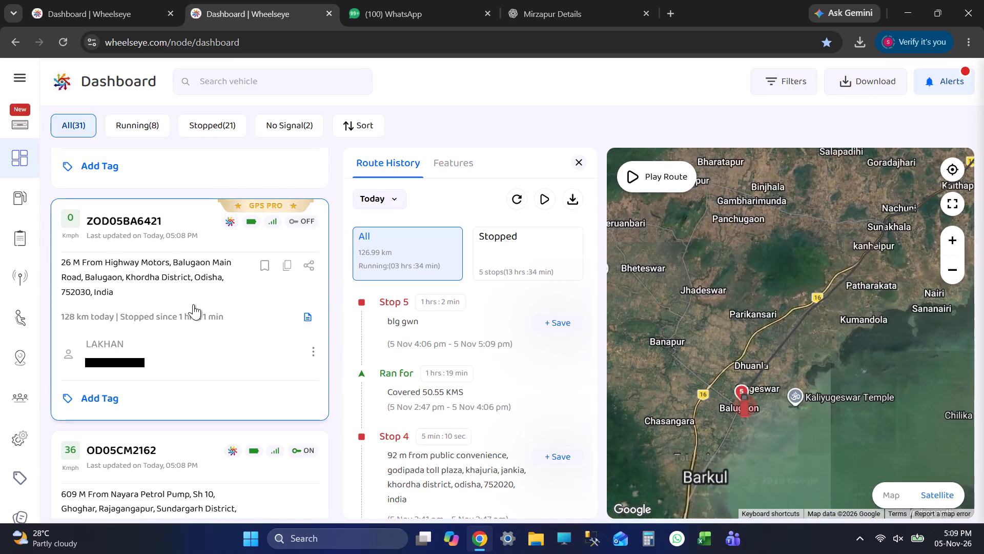
scroll(193, 304, "down", 3)
left_click(190, 281)
scroll(196, 334, "down", 2)
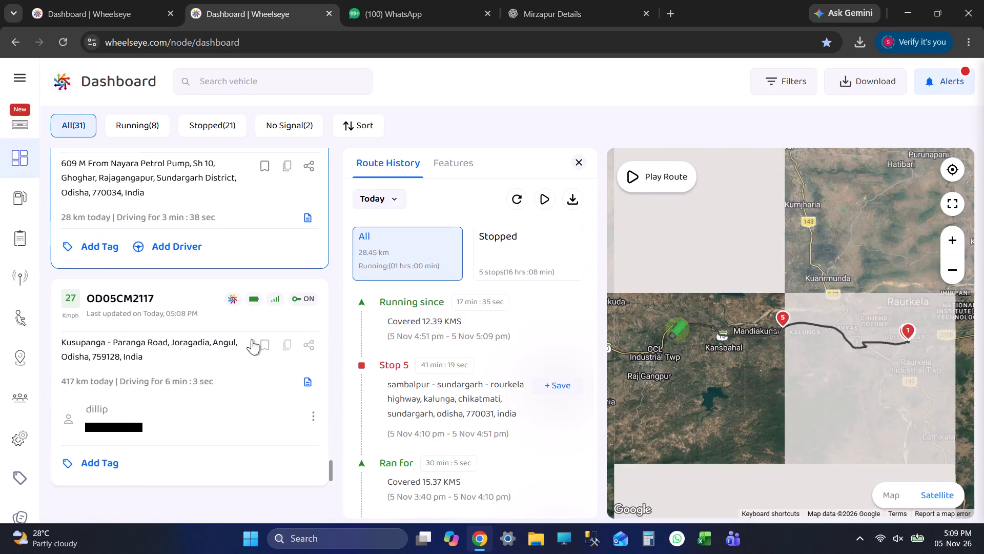
scroll(677, 378, "down", 8)
left_click_drag(662, 383, 753, 380)
scroll(753, 382, "up", 4)
scroll(818, 378, "up", 3)
left_click_drag(807, 340, 681, 339)
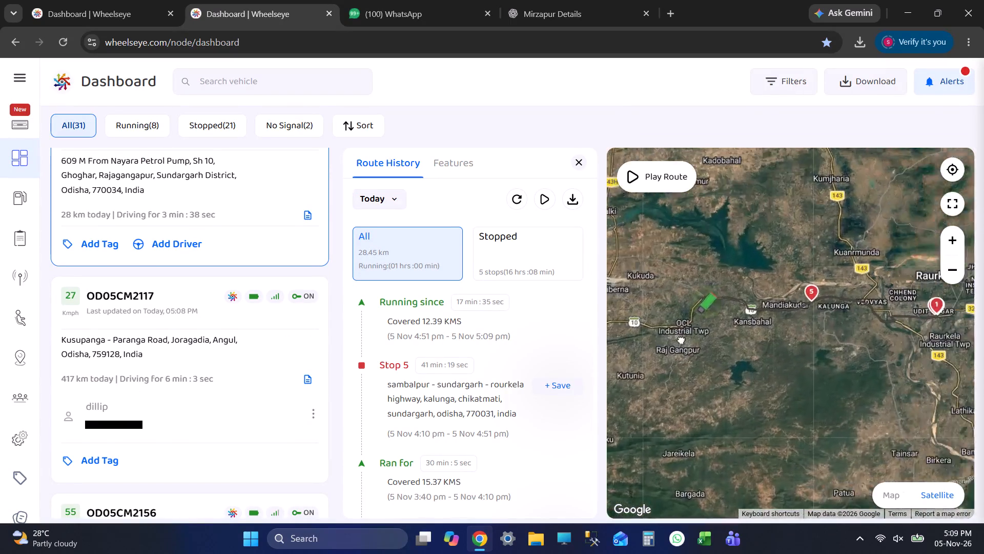
left_click_drag(681, 339, 680, 339)
left_click_drag(667, 299, 795, 321)
scroll(766, 310, "up", 3)
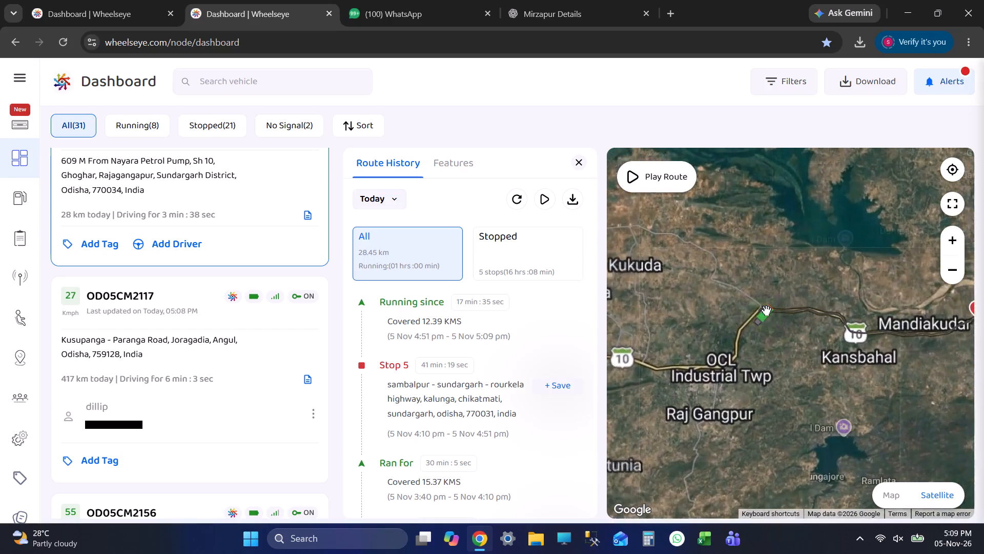
scroll(766, 310, "down", 9)
left_click(172, 316)
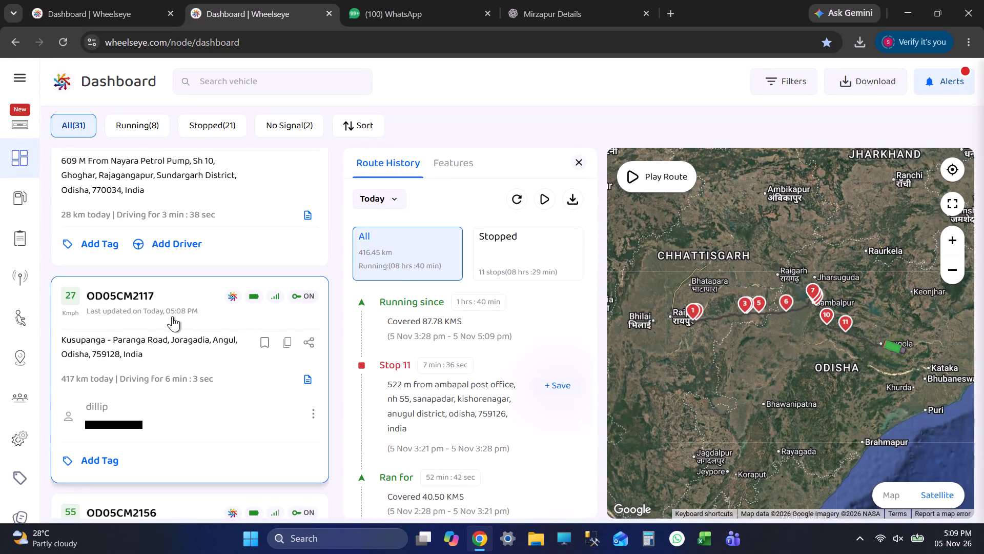
scroll(901, 338, "up", 6)
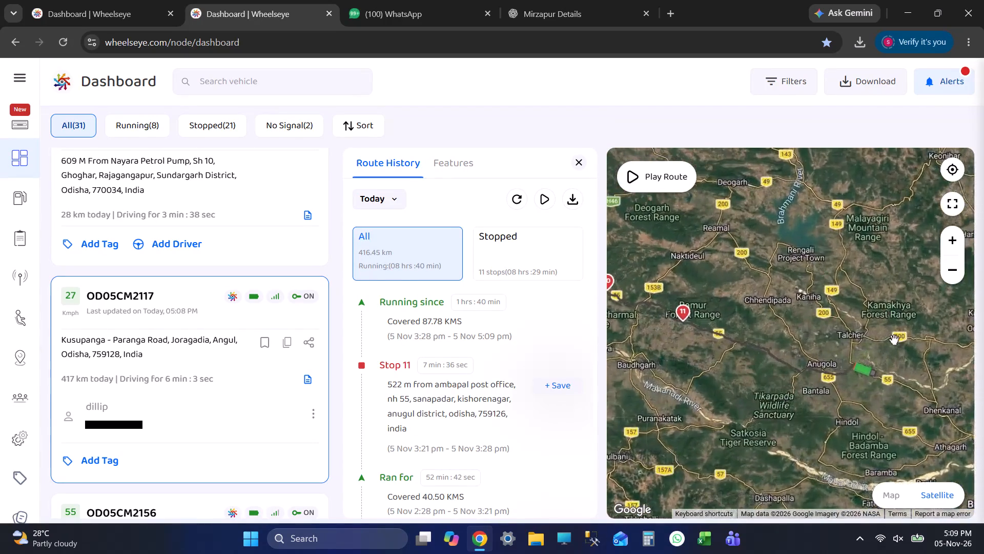
scroll(894, 340, "up", 1)
scroll(824, 354, "down", 5)
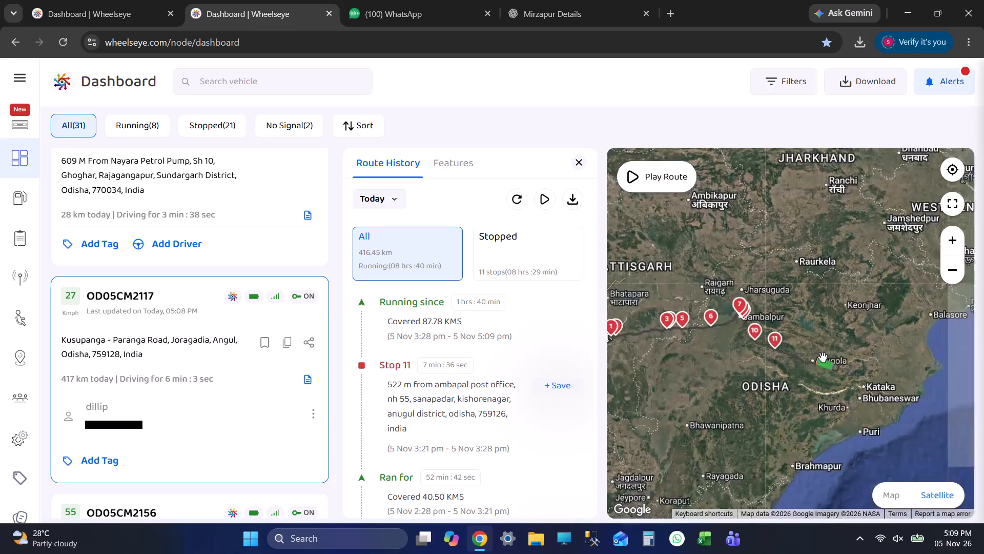
scroll(204, 352, "down", 3)
left_click(156, 341)
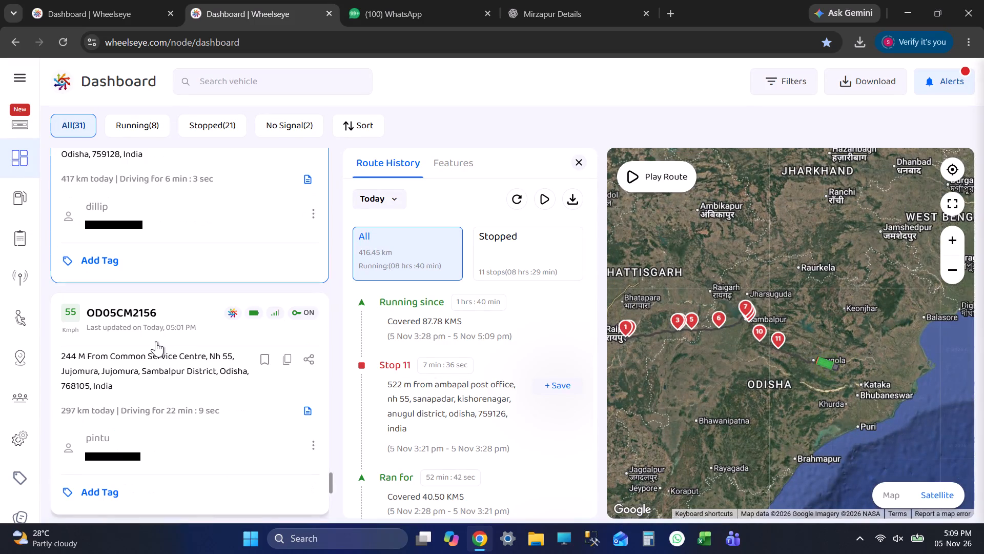
left_click_drag(727, 293, 723, 378)
scroll(719, 361, "down", 1)
scroll(717, 360, "up", 2)
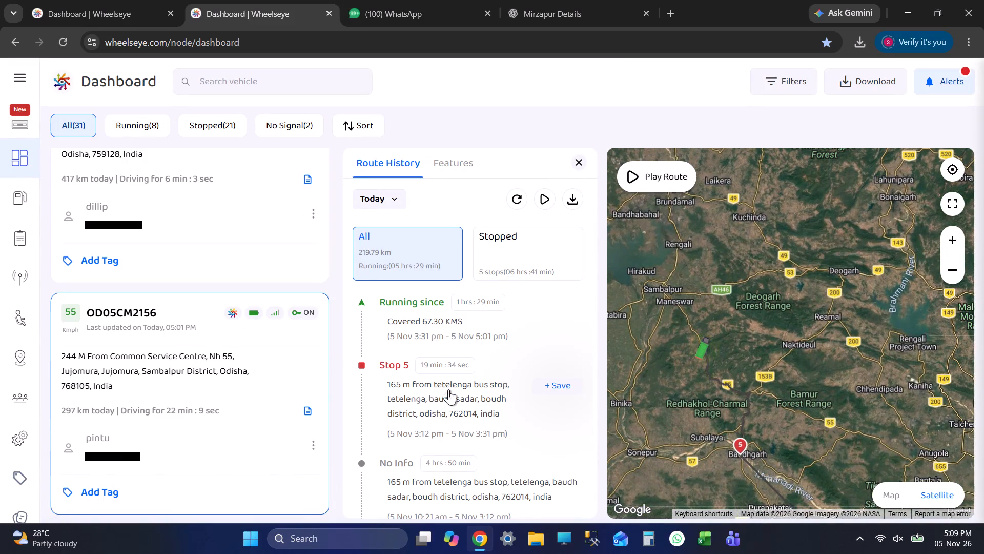
scroll(456, 553, "down", 2)
scroll(468, 470, "down", 3)
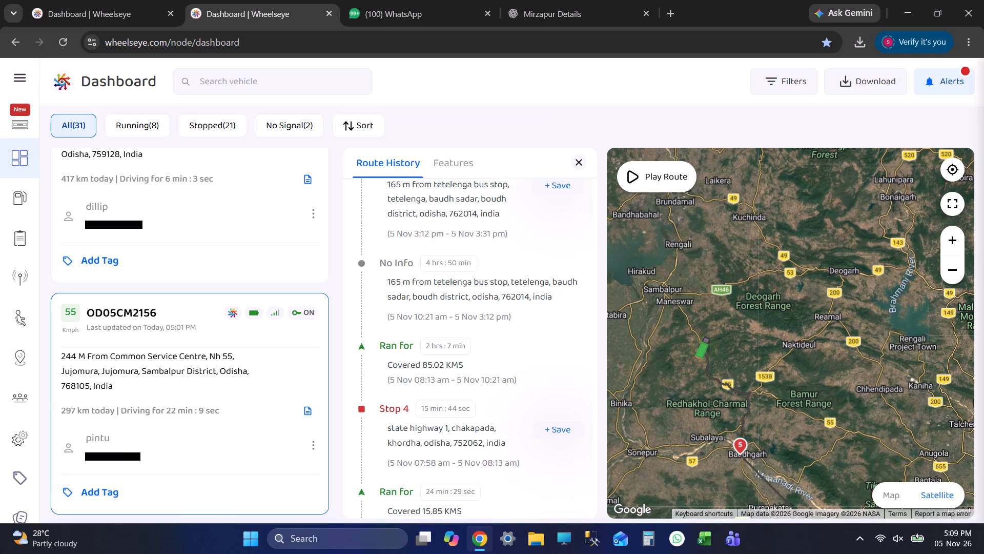
scroll(180, 436, "down", 2)
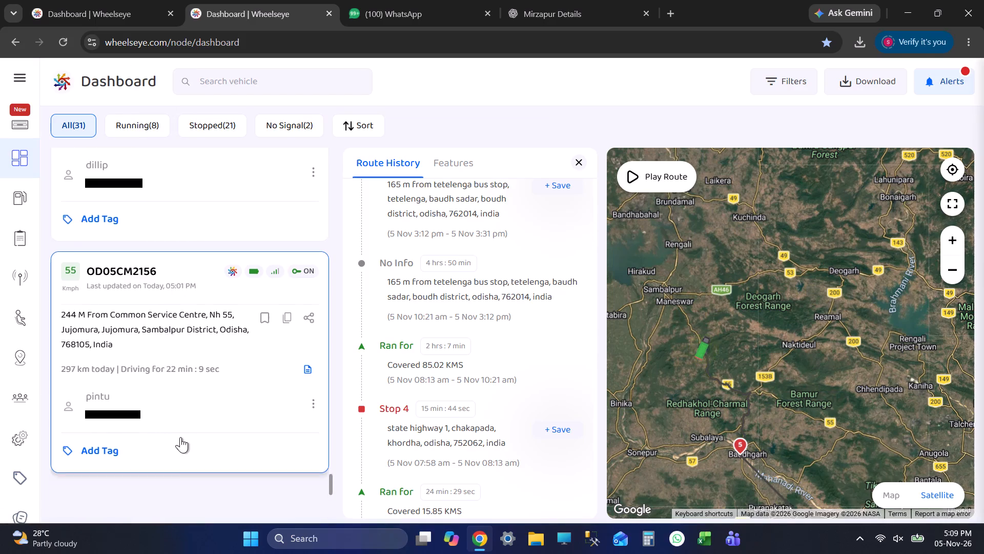
scroll(180, 437, "down", 2)
left_click(157, 308)
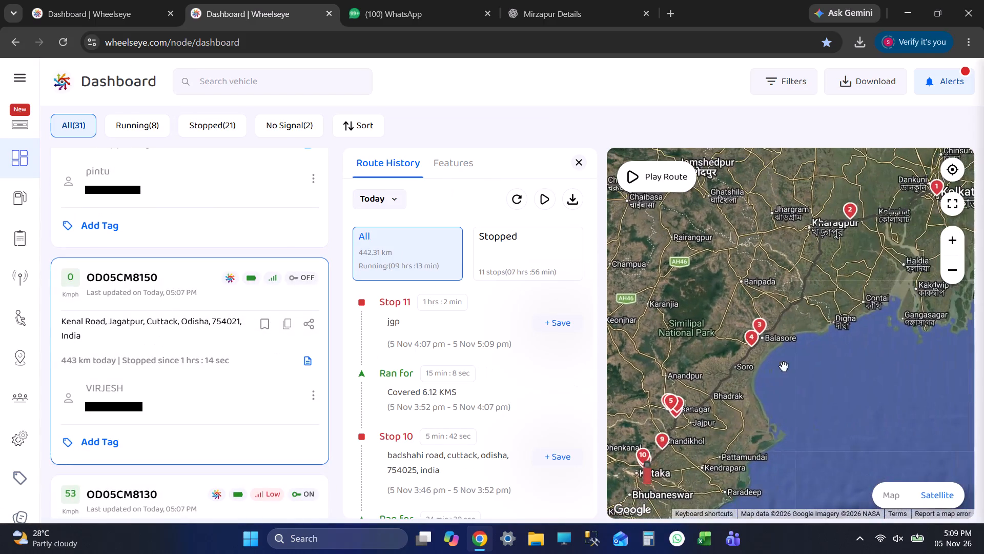
left_click_drag(709, 387, 830, 257)
scroll(721, 337, "up", 3)
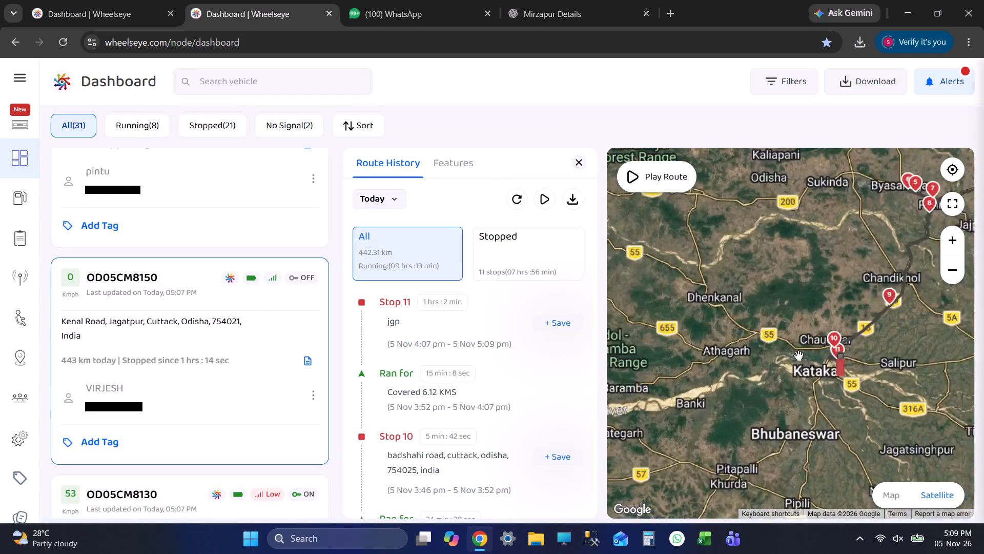
scroll(798, 355, "up", 6)
left_click_drag(907, 354, 699, 245)
scroll(746, 285, "up", 2)
scroll(746, 285, "down", 1)
scroll(736, 286, "up", 3)
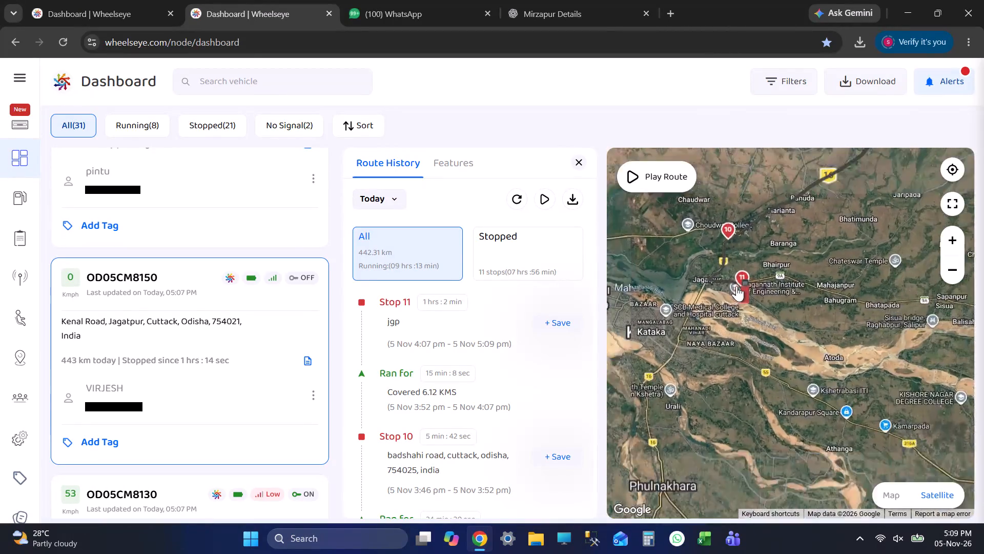
scroll(736, 286, "up", 8)
left_click(482, 291)
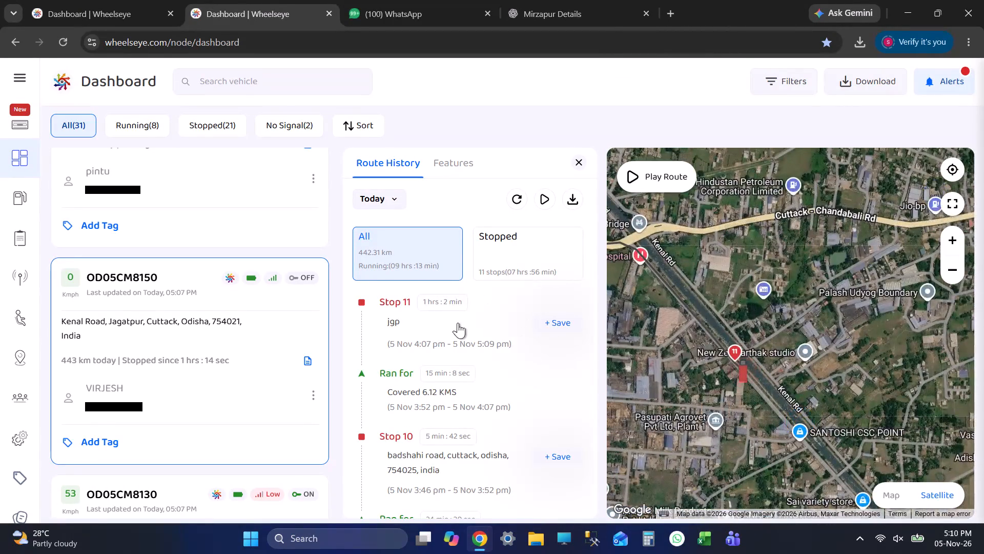
left_click(458, 323)
scroll(777, 320, "up", 4)
scroll(817, 364, "up", 2)
scroll(821, 407, "down", 1)
left_click(460, 308)
left_click(460, 308)
left_click(460, 308)
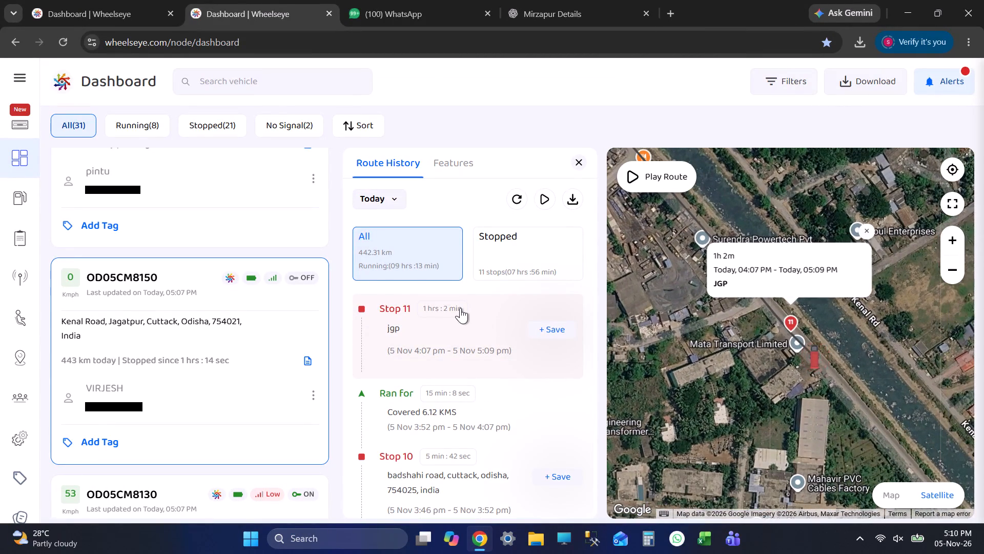
left_click(460, 308)
left_click(460, 308)
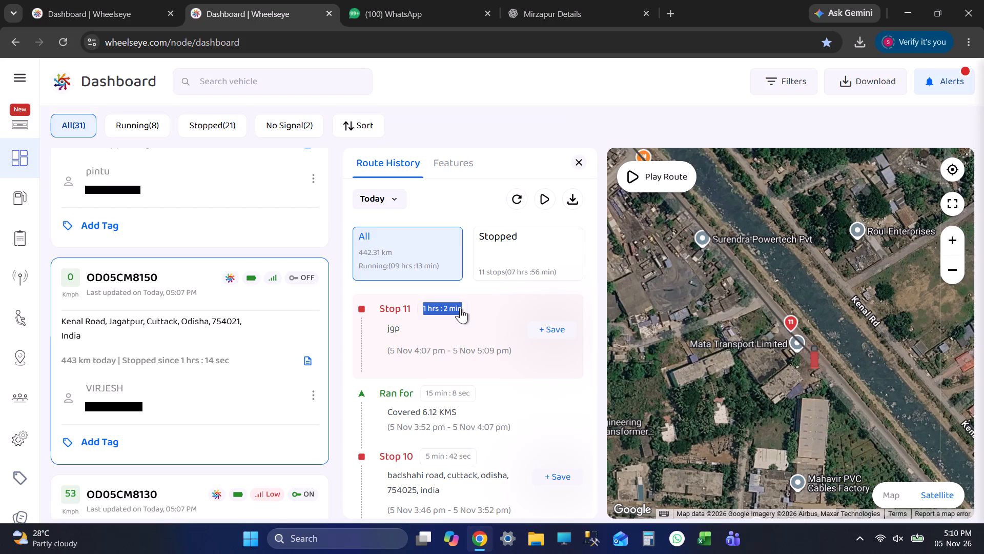
left_click(460, 308)
left_click(460, 308)
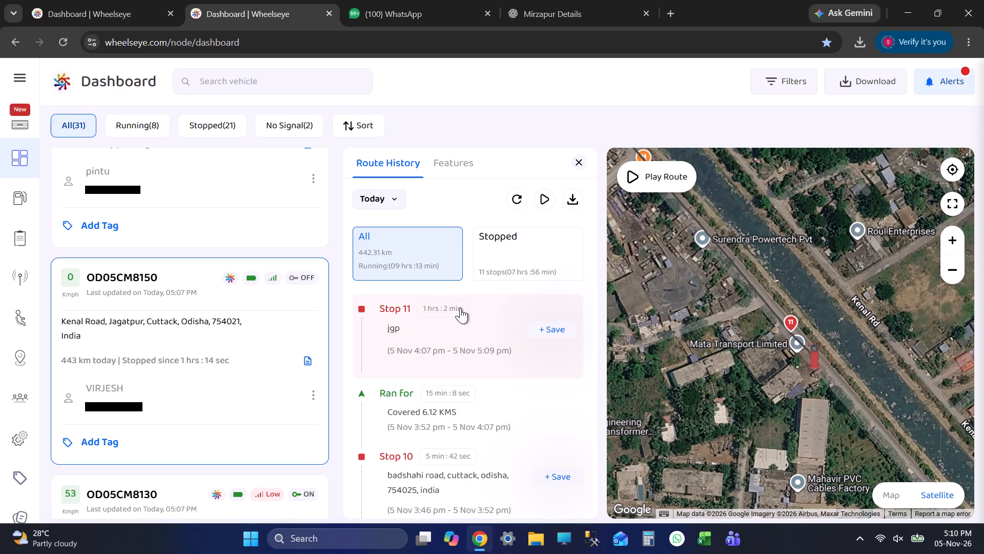
left_click(460, 308)
left_click(460, 308)
scroll(216, 309, "down", 1)
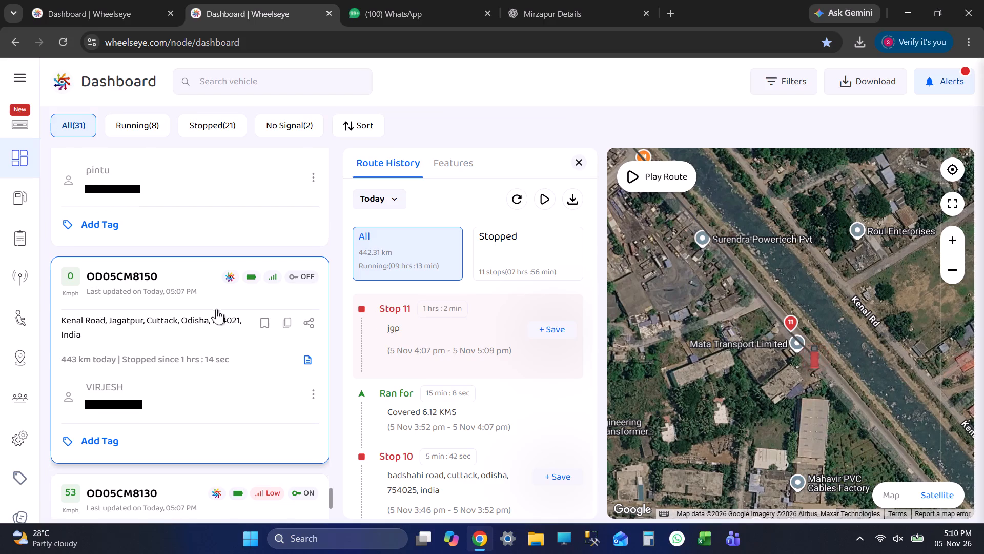
scroll(724, 389, "down", 15)
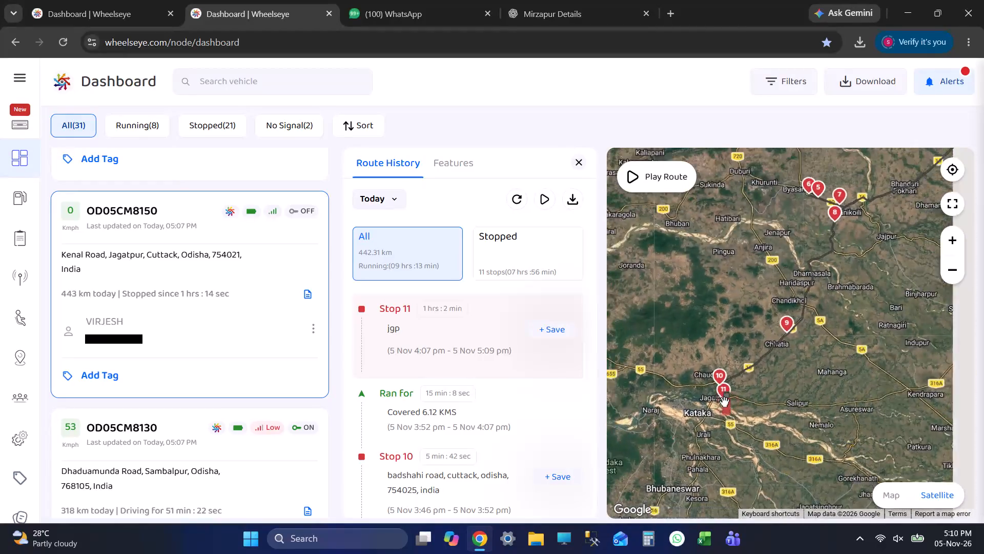
scroll(113, 335, "down", 1)
scroll(169, 362, "down", 2)
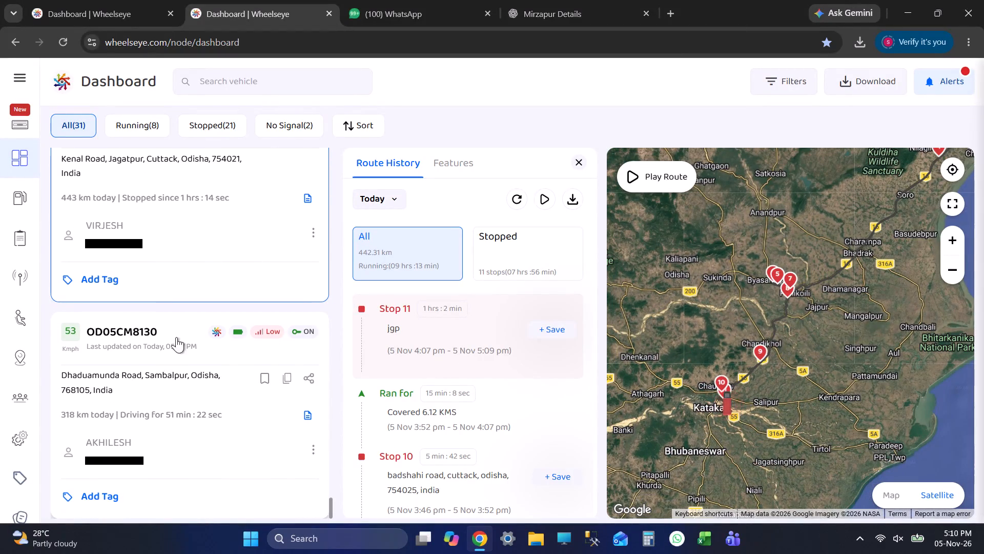
left_click(177, 365)
scroll(177, 365, "down", 6)
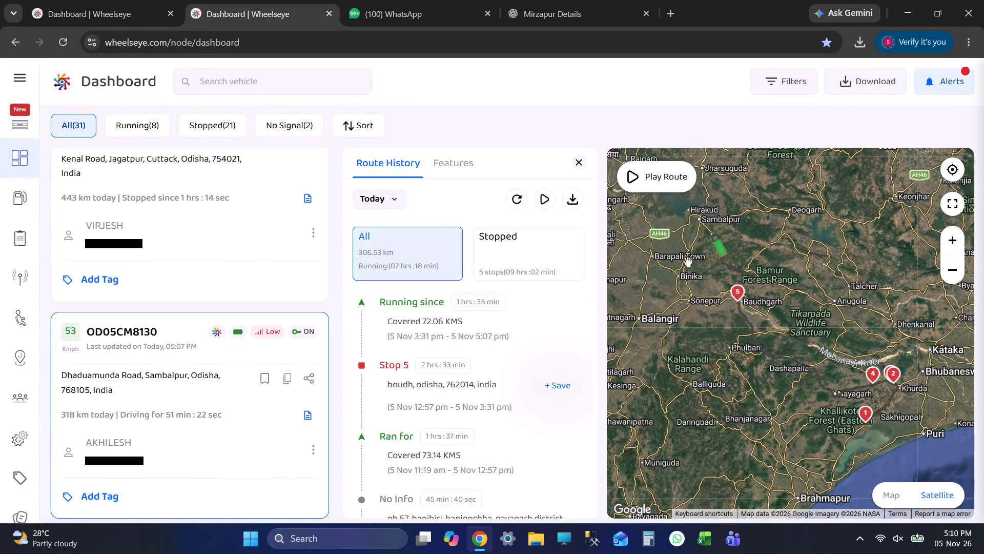
scroll(713, 229, "up", 1)
scroll(715, 232, "down", 1)
scroll(715, 232, "up", 4)
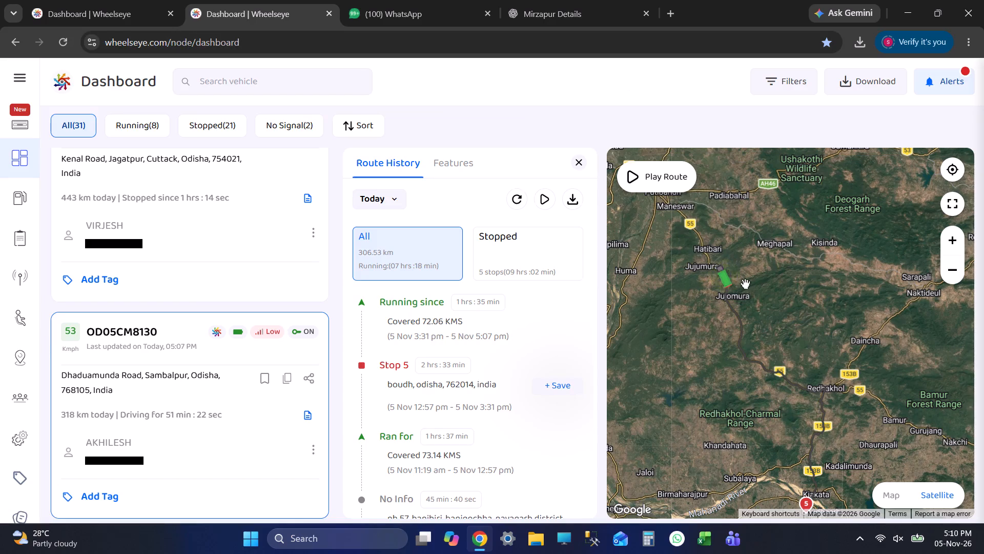
In File Explorer, open the "29 OCT TO 04 NOV with comments" workbook from TRUCK BY PRADIP > DAILY DISTACE REPORT > NOV, view it and close it.
key("alt+Tab")
key("alt+Tab")
left_click(906, 5)
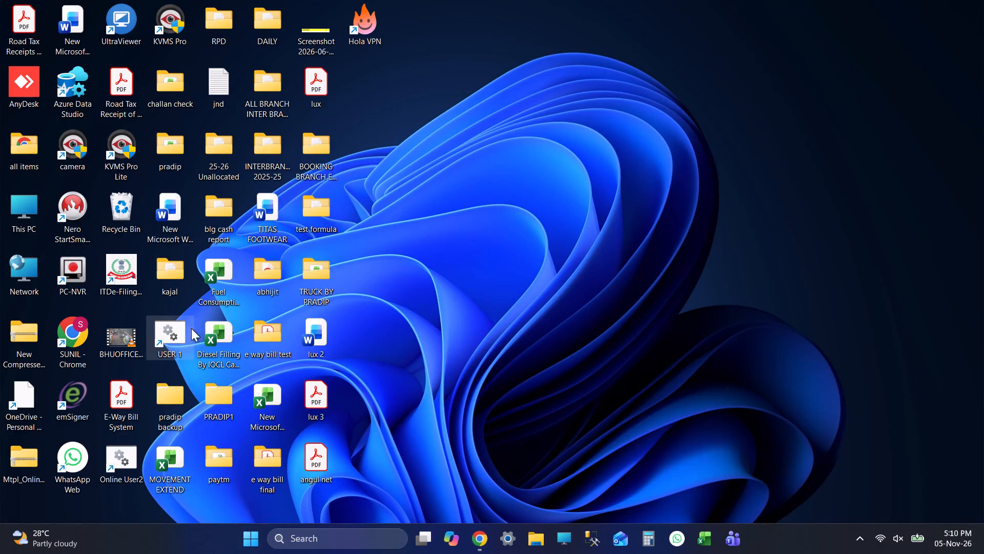
double_click(304, 284)
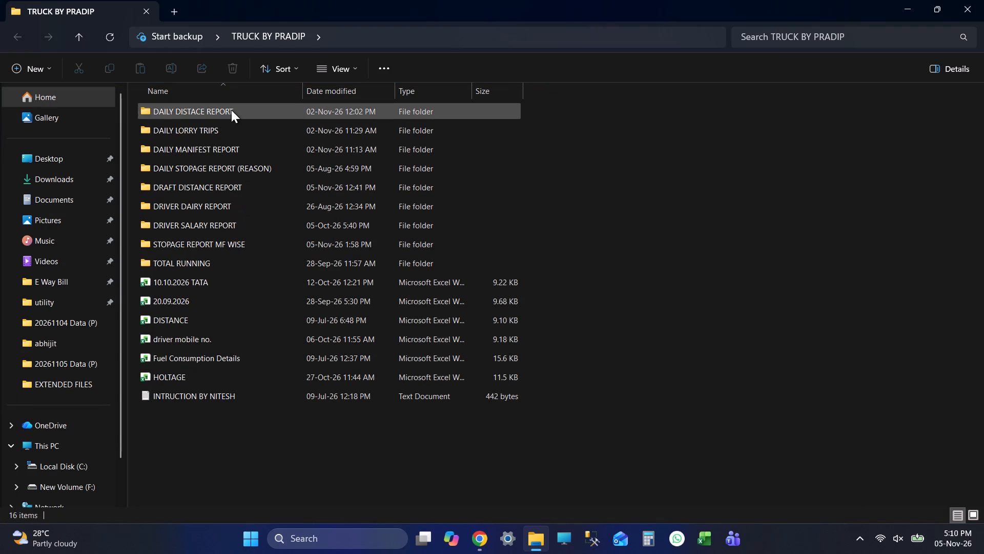
double_click(231, 110)
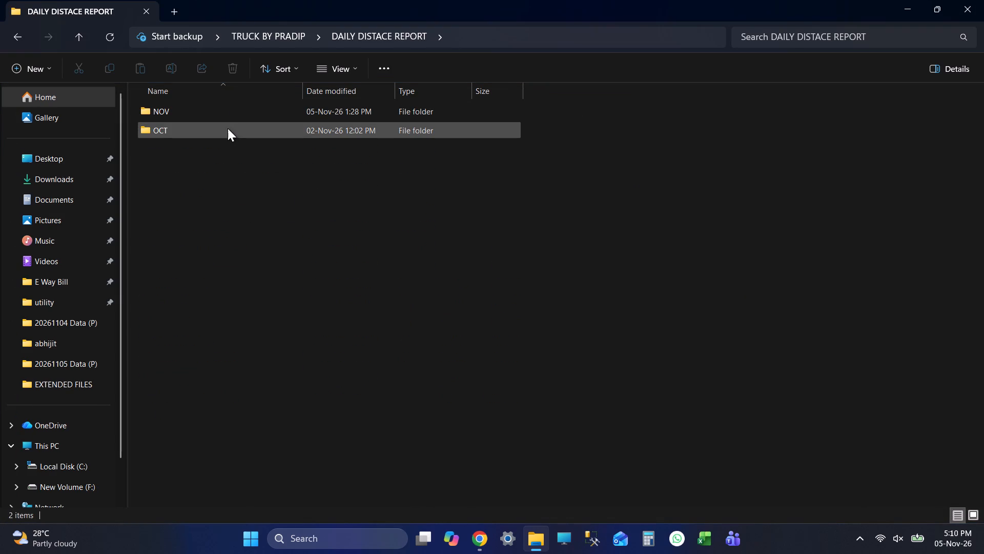
double_click(238, 114)
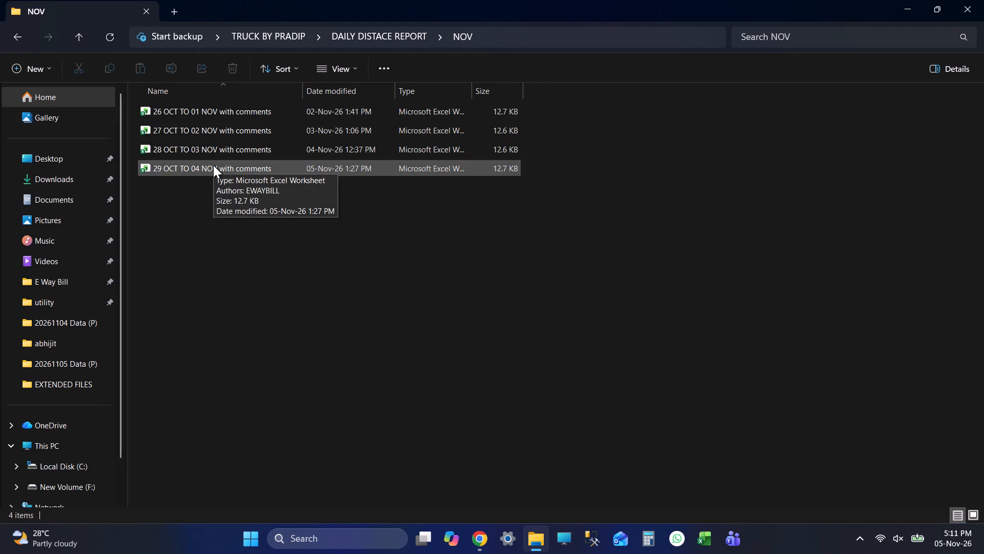
double_click(236, 162)
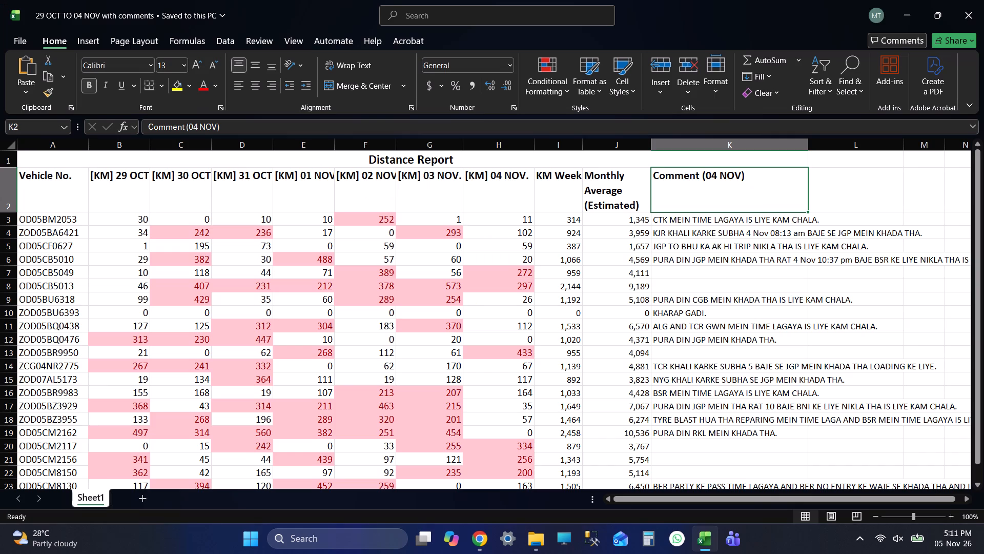
left_click(983, 0)
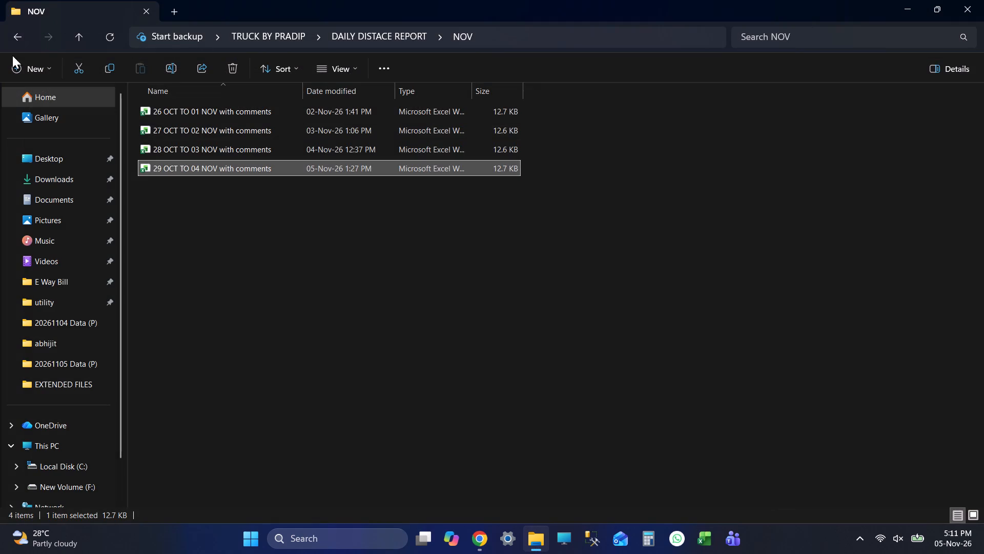
Open the "mtpl_daily_trip_nov_2026 5 Nov" workbook from the DAILY MANIFEST REPORT folder's nov subfolder.
left_click(24, 30)
left_click(19, 36)
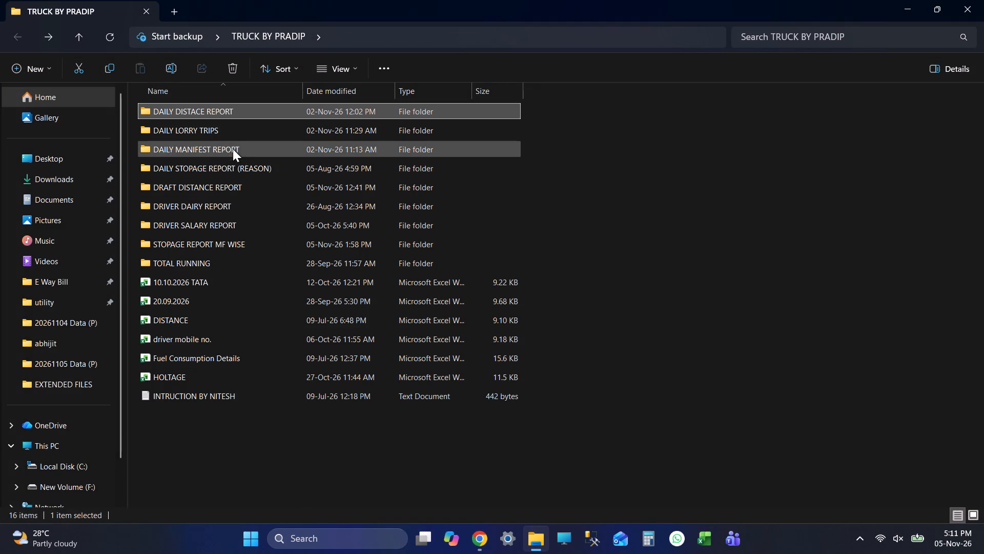
double_click(230, 145)
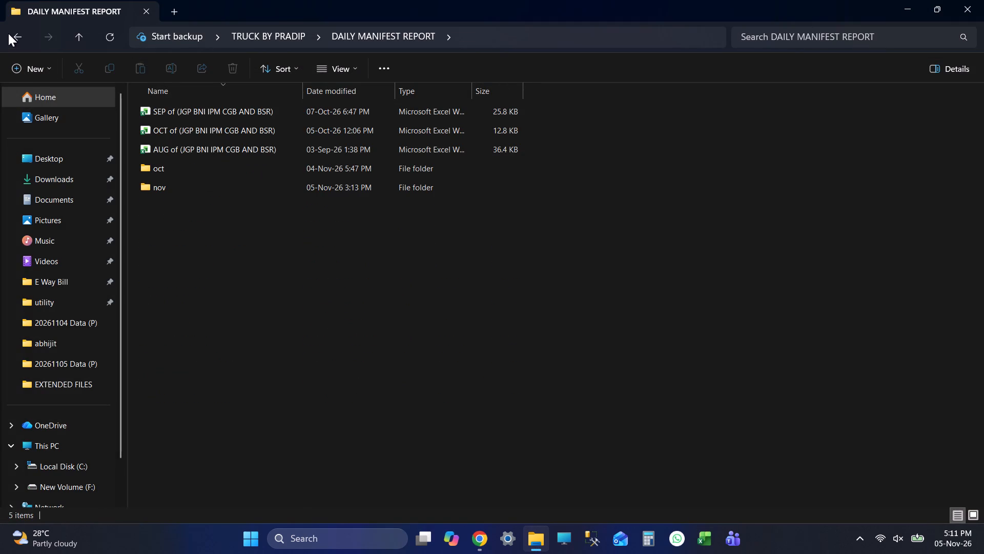
left_click(8, 33)
double_click(201, 152)
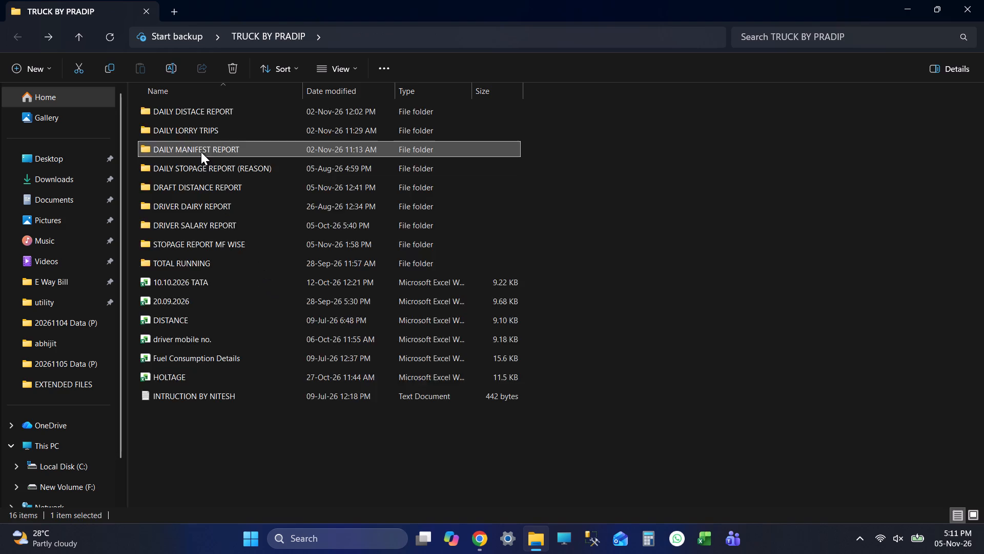
double_click(175, 184)
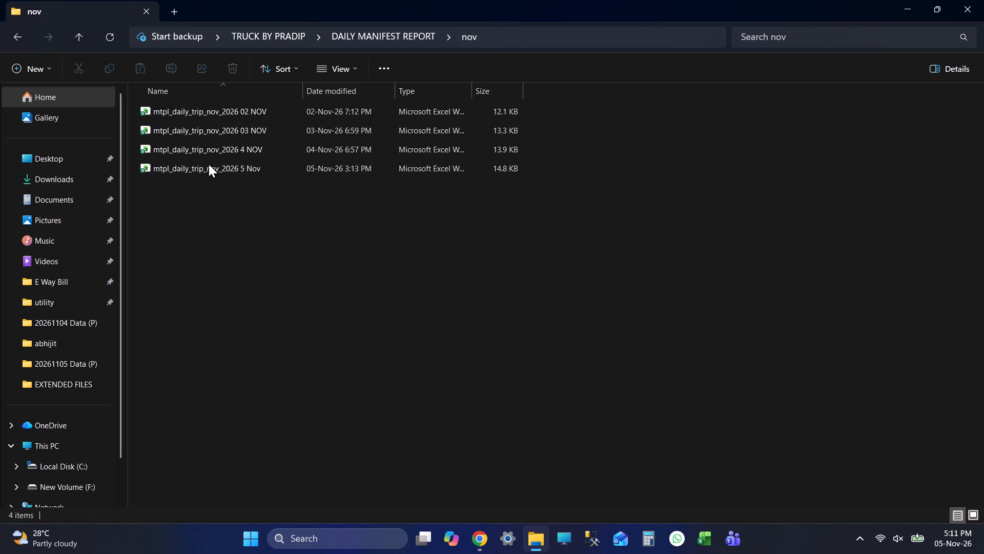
double_click(209, 164)
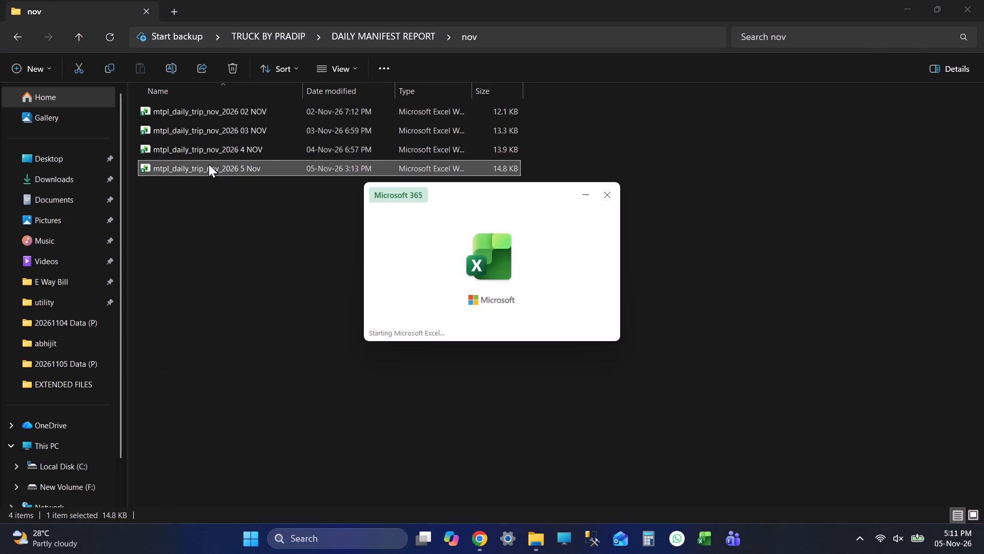
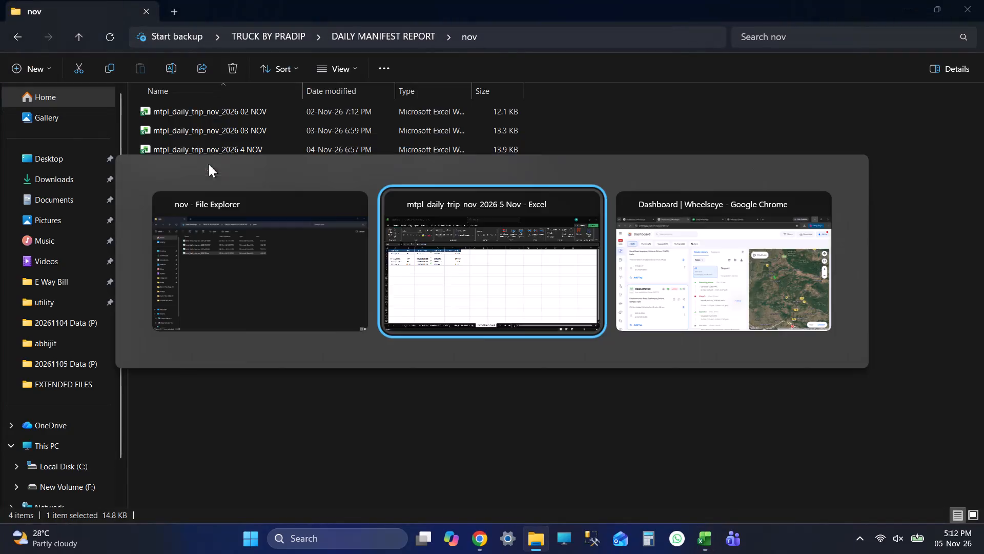
Save the "mtpl_daily_trip_nov_2026 5 Nov" workbook.
key("ctrl+s")
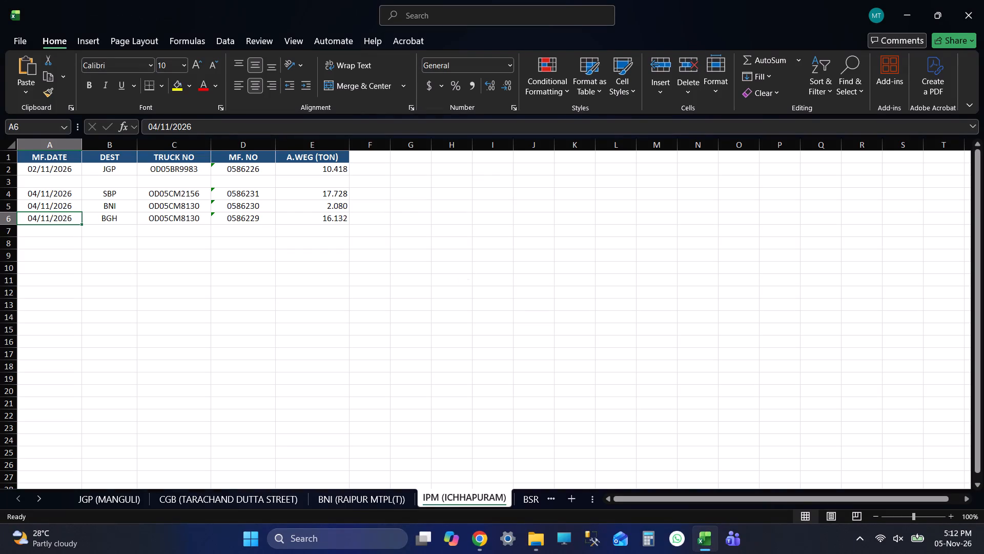
key("ctrl+s")
key("ctrl+s")
key("ctrl+s")
key("ctrl+s")
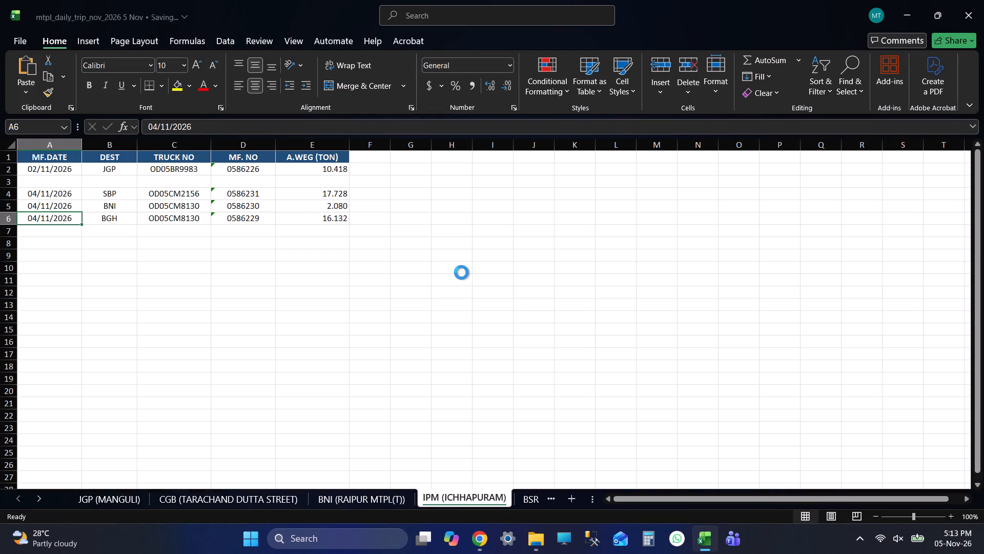
key("ctrl+s")
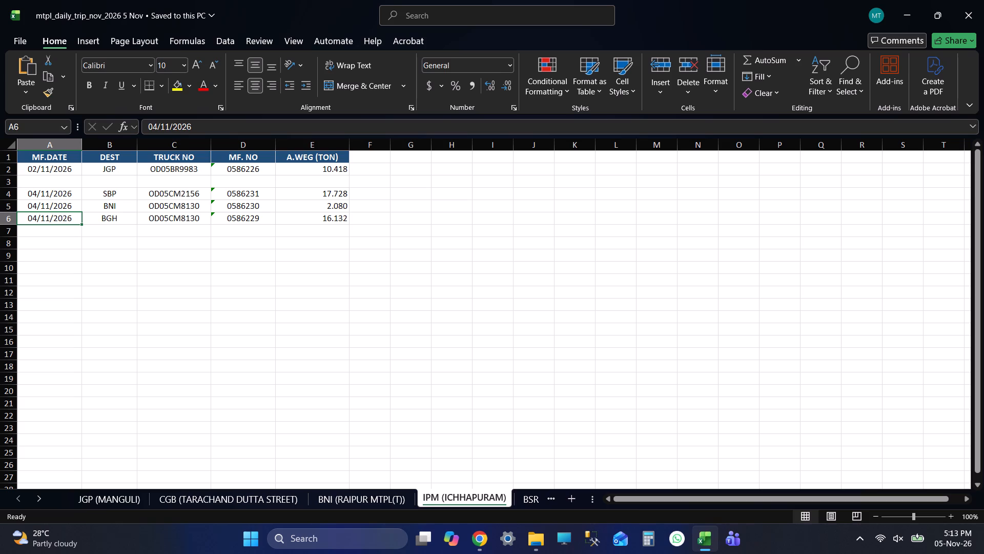
key("ctrl+s")
key("ctrl+s")
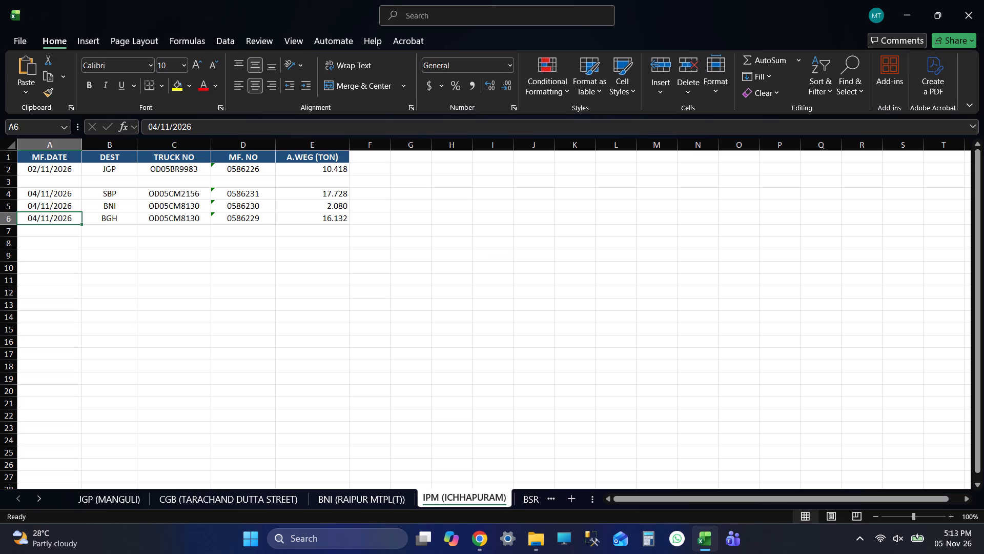
key("ctrl+s")
key("ctrl+s")
key("ctrl+s")
key("ctrl+s")
key("ctrl+s")
key("ctrl+s")
key("ctrl+s")
key("ctrl+s")
key("ctrl+s")
Switch to File Explorer and close the window showing the nov folder.
key("alt+Tab")
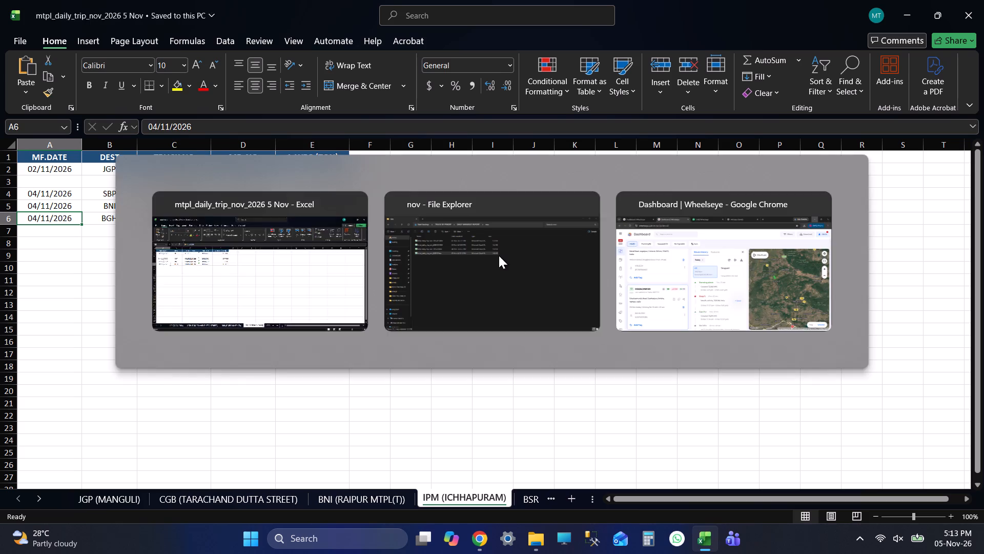
key("alt+Tab")
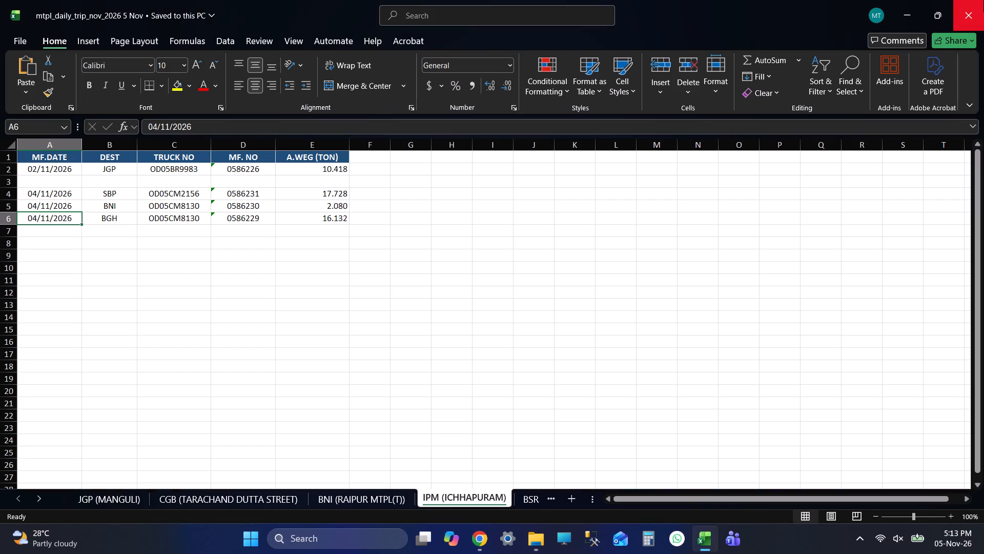
key("alt+Tab")
left_click(983, 0)
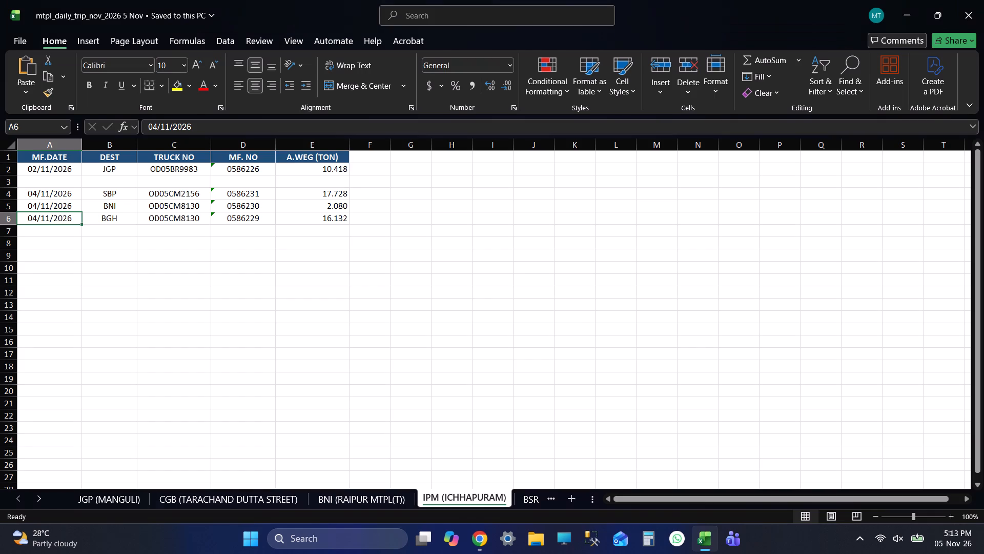
key("alt+Tab")
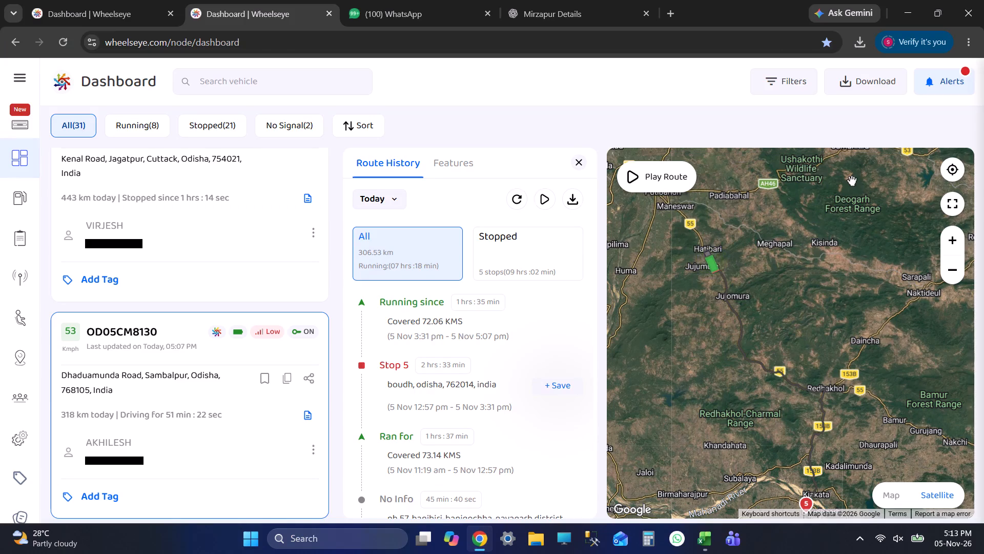
key("alt+Tab")
key("alt+Tab")
scroll(746, 225, "up", 4)
left_click_drag(710, 243, 803, 273)
scroll(765, 281, "up", 1)
scroll(765, 281, "down", 1)
scroll(765, 281, "up", 1)
scroll(765, 281, "down", 3)
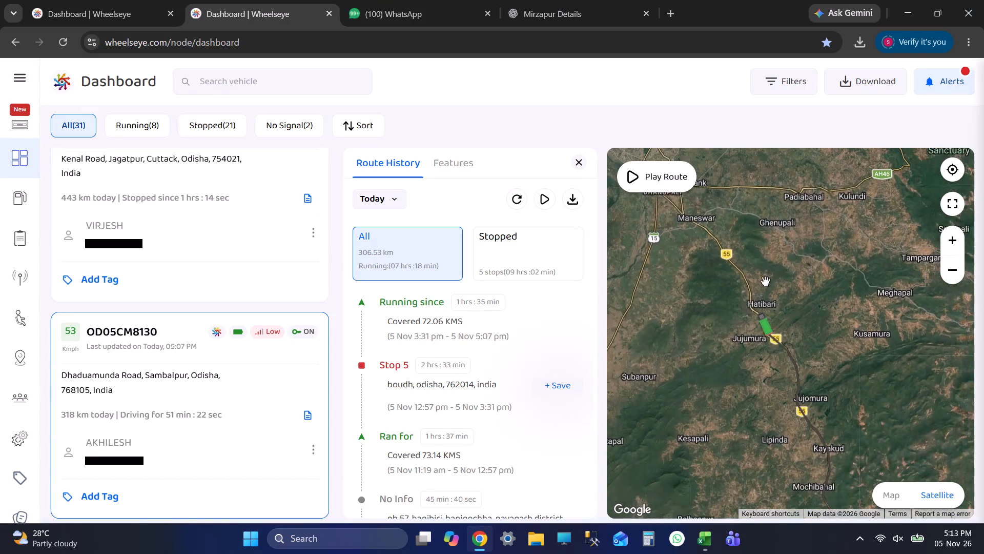
left_click_drag(765, 281, 803, 316)
scroll(803, 316, "down", 5)
key("alt+Tab")
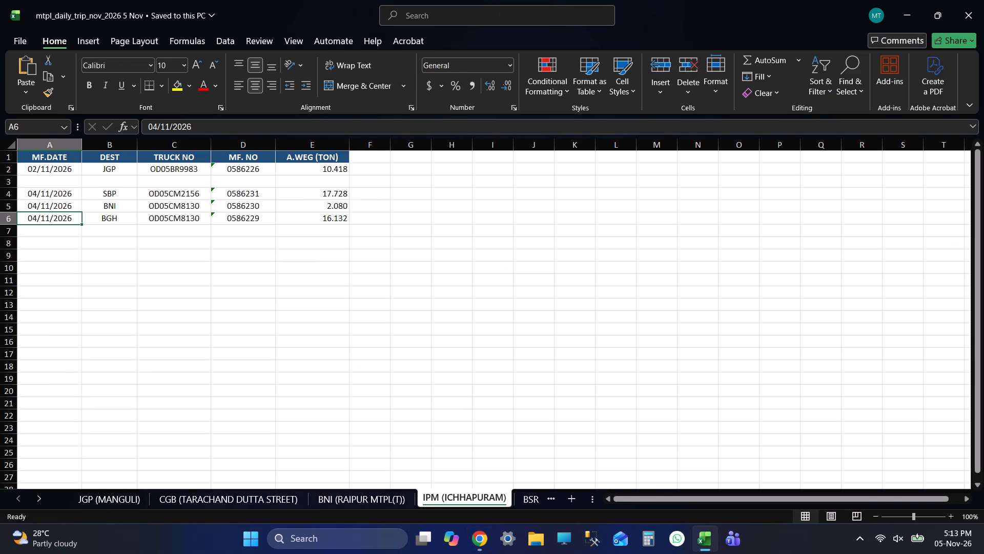
key("ctrl+s")
key("alt+Tab")
scroll(232, 349, "down", 5)
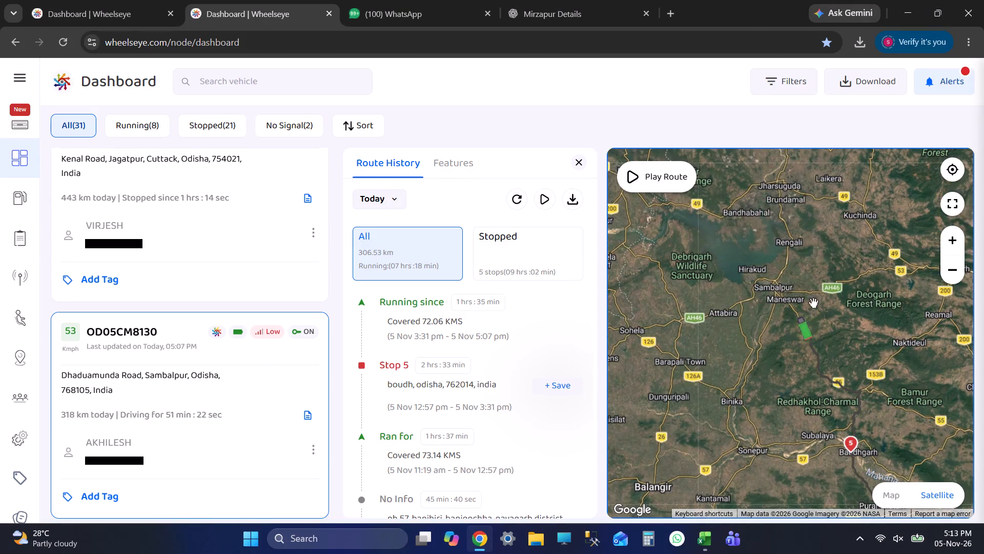
scroll(796, 351, "up", 1)
scroll(796, 351, "down", 7)
Reload the Wheelseye dashboard and identify the vehicle on the fleet map near Kharagpur and Belda.
left_click(59, 37)
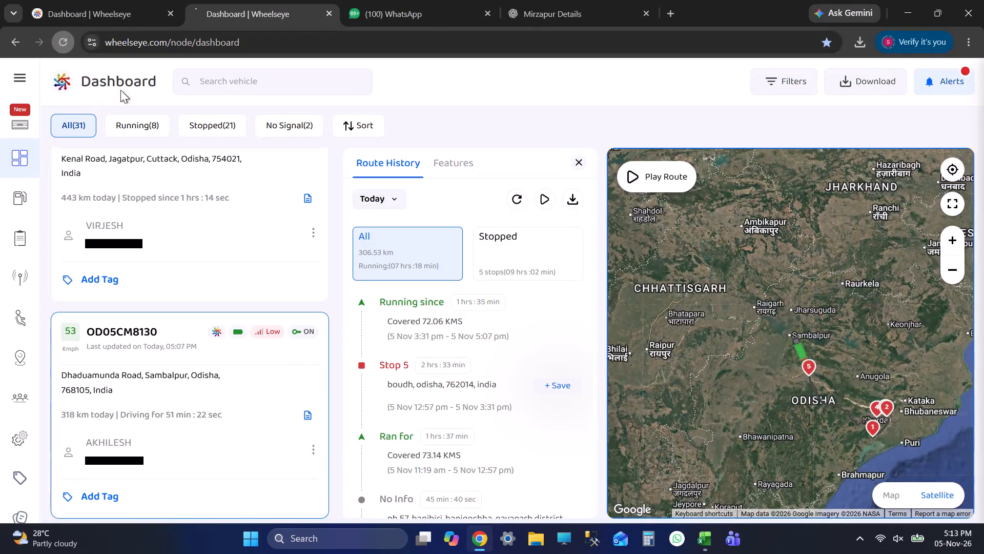
left_click(653, 335)
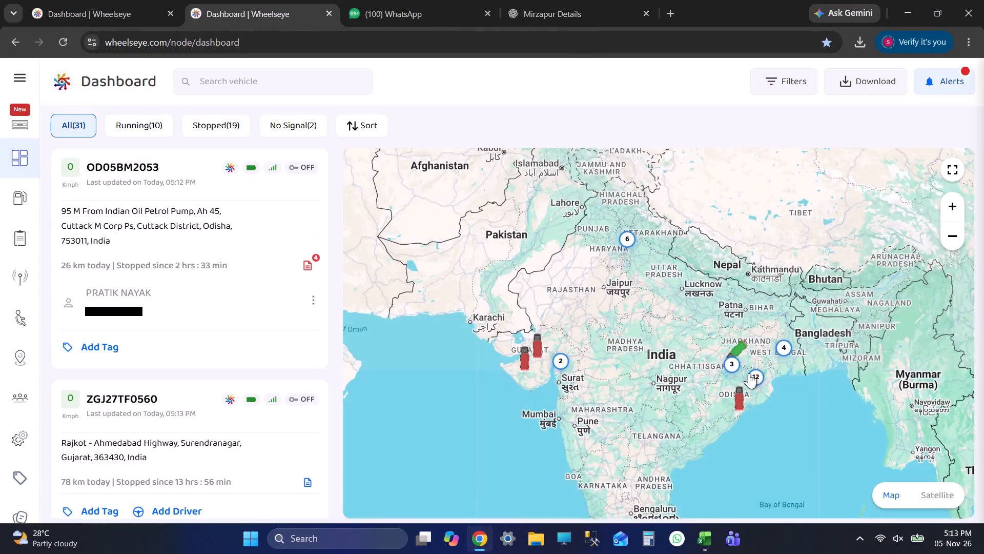
scroll(746, 390, "up", 1)
scroll(746, 390, "down", 1)
scroll(746, 390, "up", 9)
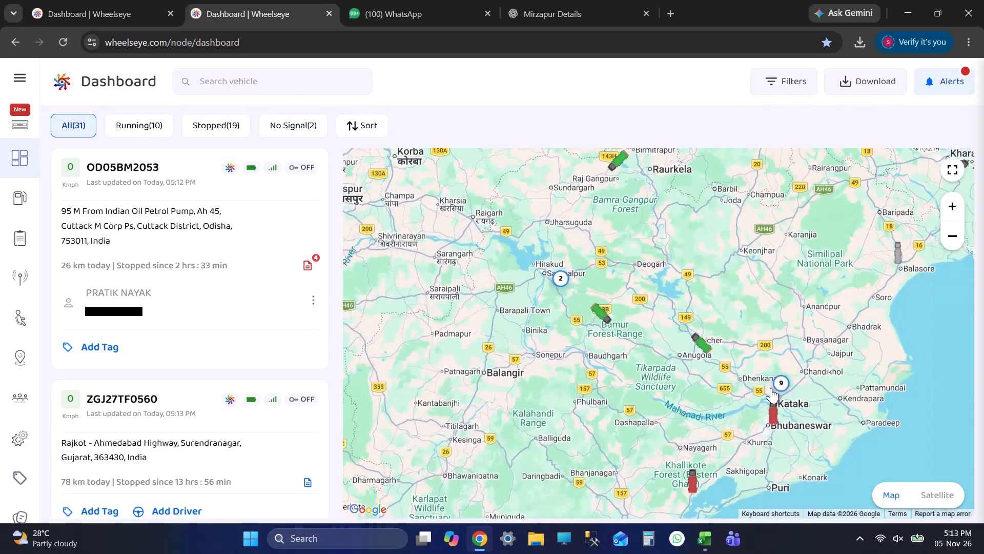
left_click_drag(821, 321, 710, 395)
scroll(818, 247, "up", 3)
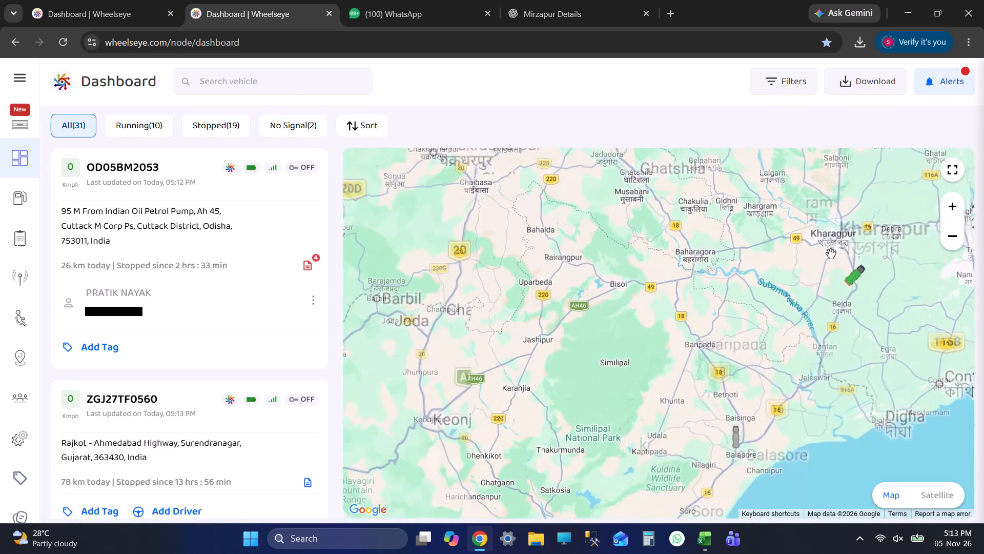
left_click(855, 278)
scroll(732, 360, "down", 6)
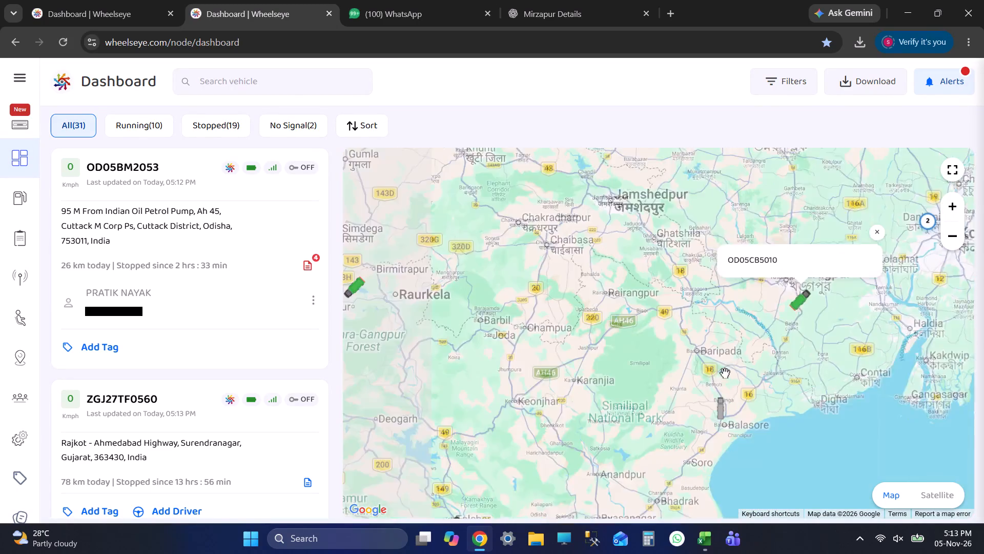
Examine the fleet vehicles' positions around Talcher, Anugola, Sambalpur and Raurkela on the map.
left_click_drag(636, 405, 751, 273)
scroll(717, 382, "up", 1)
left_click_drag(676, 307, 767, 382)
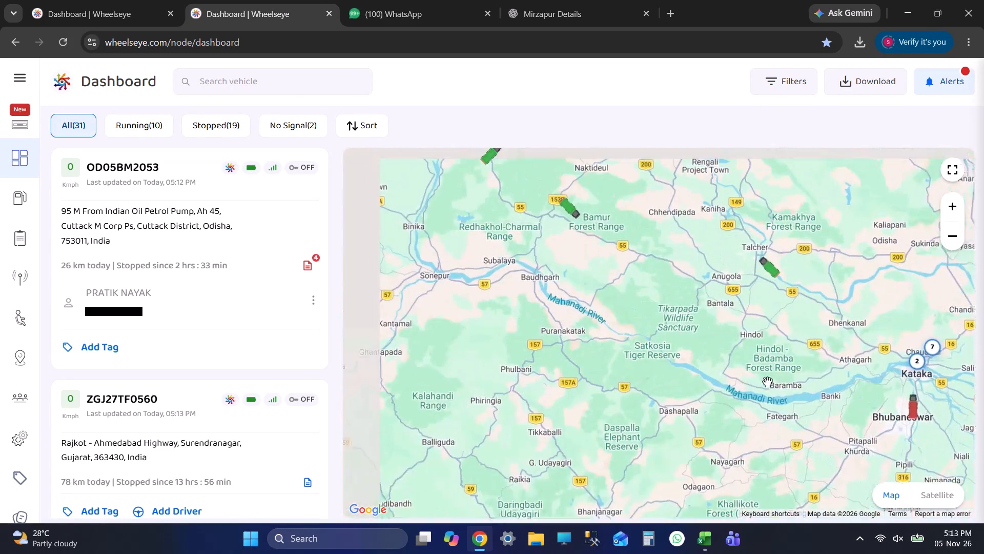
scroll(839, 305, "up", 3)
scroll(811, 347, "up", 5)
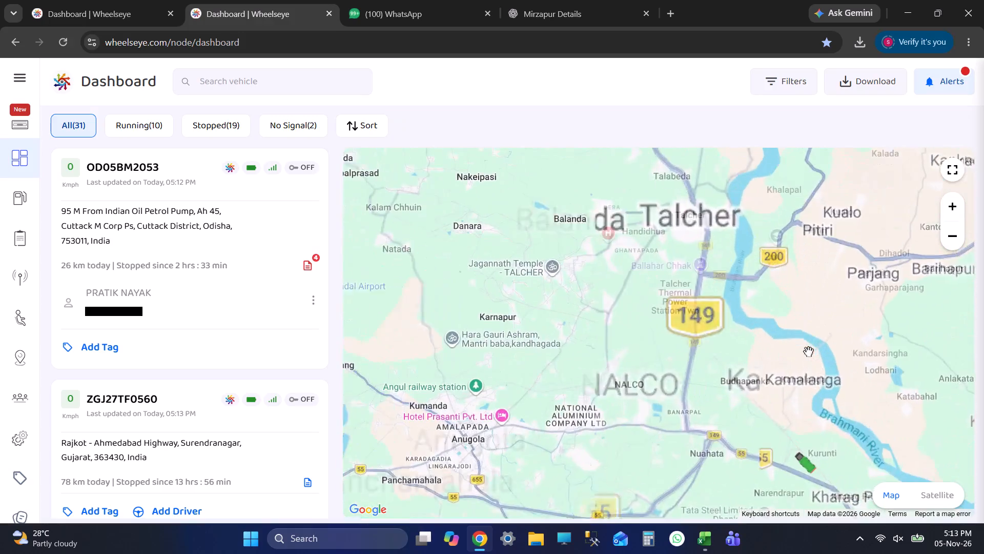
scroll(808, 351, "down", 10)
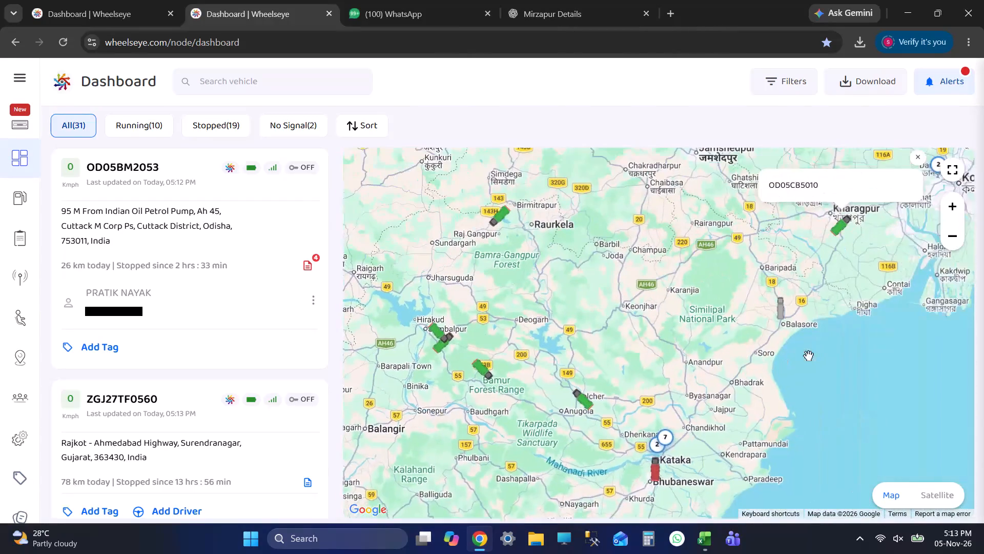
left_click_drag(714, 364, 820, 344)
scroll(740, 320, "down", 1)
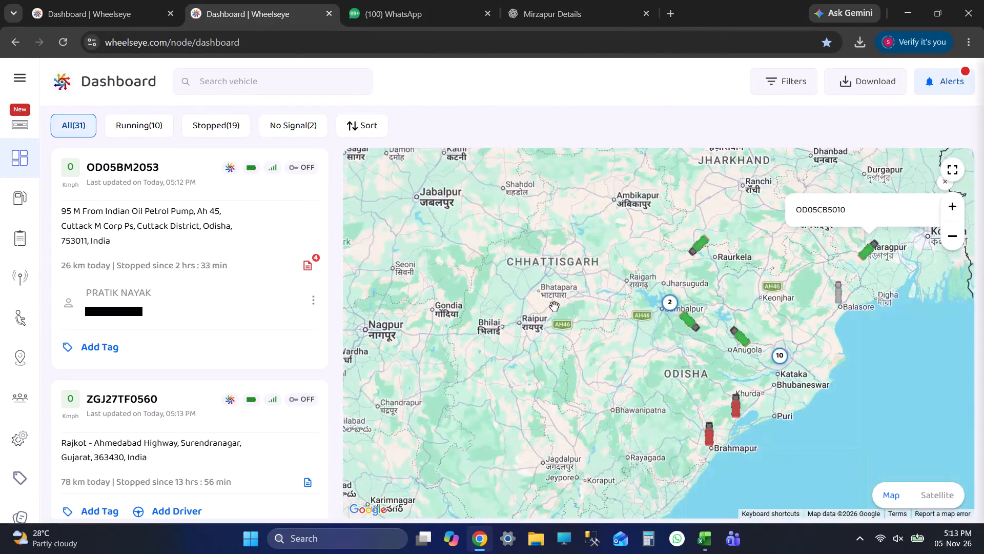
Examine the fleet vehicles' positions between Brahmapur, Banapur and Bhubaneswar on the map.
scroll(607, 333, "down", 3)
scroll(668, 398, "up", 9)
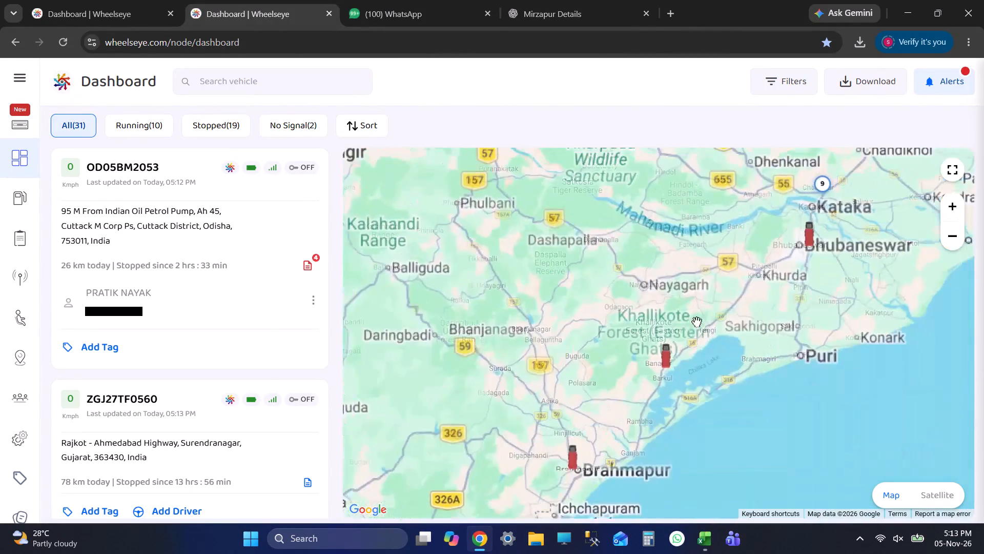
scroll(696, 322, "down", 1)
scroll(685, 331, "up", 2)
scroll(659, 367, "up", 3)
left_click_drag(652, 395, 791, 265)
scroll(794, 260, "down", 4)
scroll(782, 305, "down", 2)
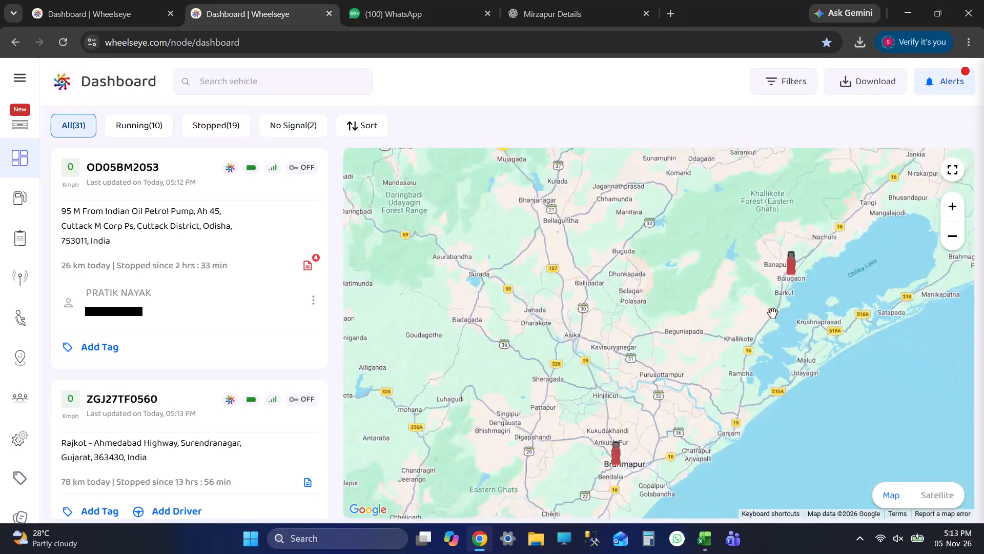
scroll(668, 407, "up", 6)
scroll(705, 390, "down", 9)
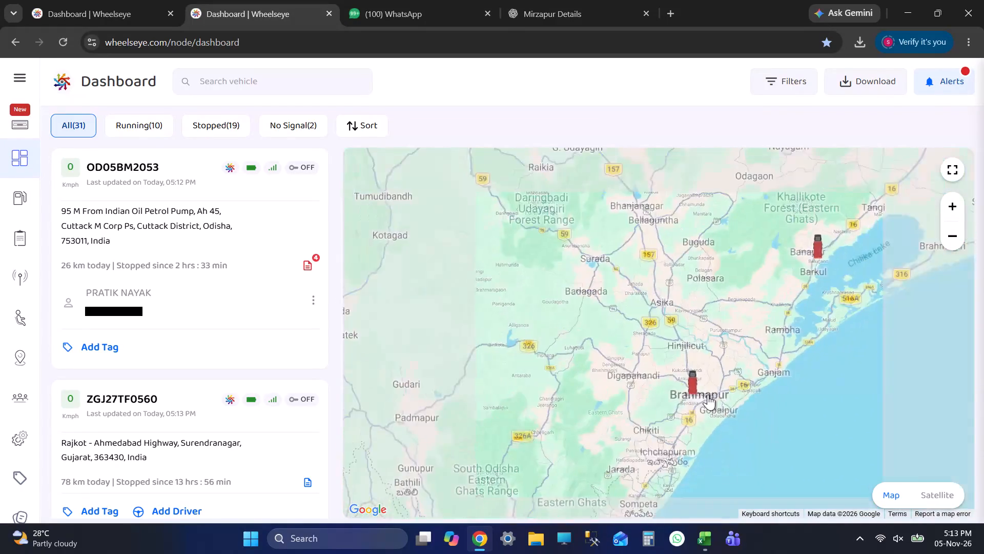
scroll(708, 394, "down", 5)
scroll(778, 329, "up", 4)
scroll(778, 329, "down", 1)
scroll(778, 329, "up", 3)
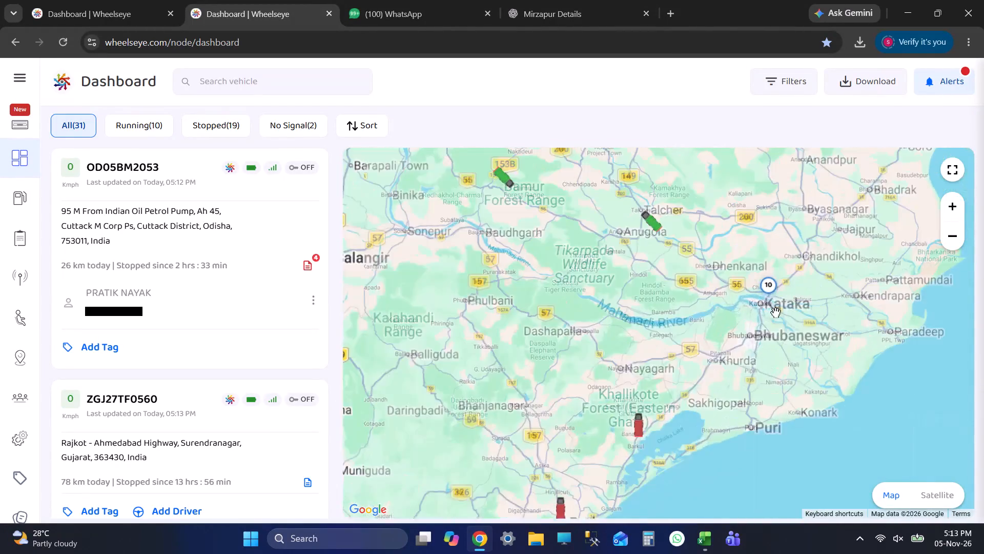
Identify the individual vehicles marked at Kataka, near Urali and at Bhubaneswar on the fleet map.
scroll(773, 312, "down", 1)
scroll(768, 311, "up", 4)
left_click_drag(751, 295, 743, 394)
scroll(743, 394, "up", 1)
scroll(728, 389, "down", 1)
scroll(712, 380, "up", 1)
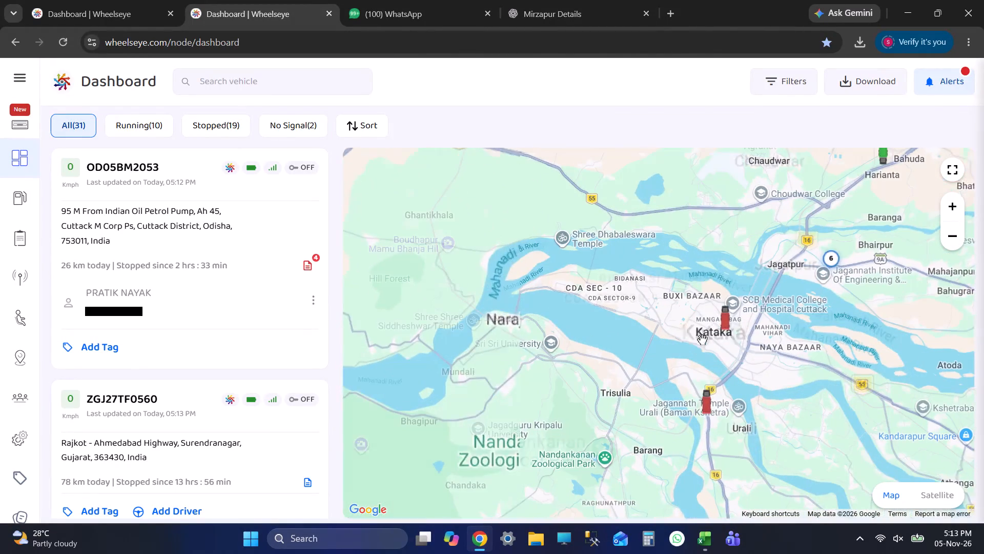
left_click(735, 307)
left_click_drag(730, 391, 751, 331)
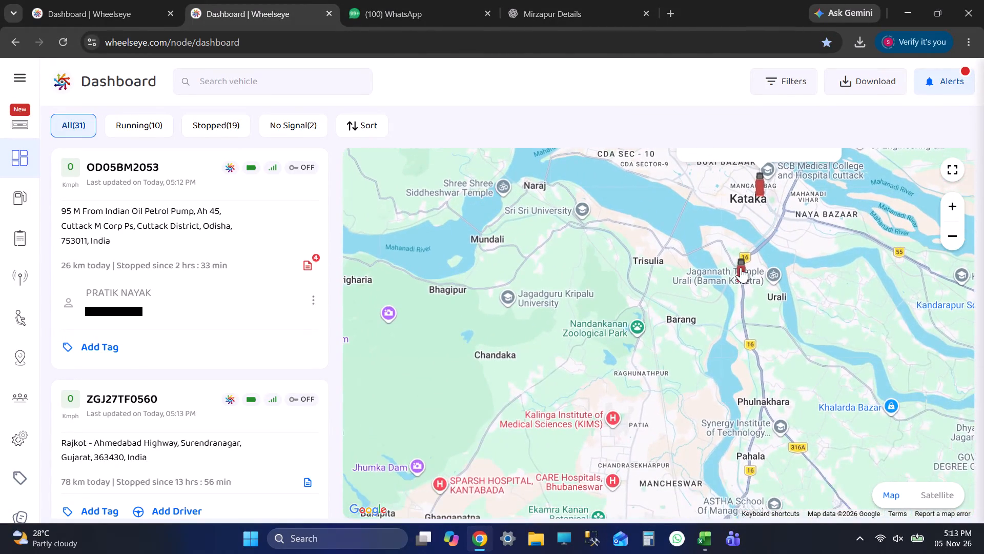
left_click(741, 267)
scroll(756, 353, "up", 1)
scroll(756, 354, "down", 4)
left_click_drag(762, 422, 761, 383)
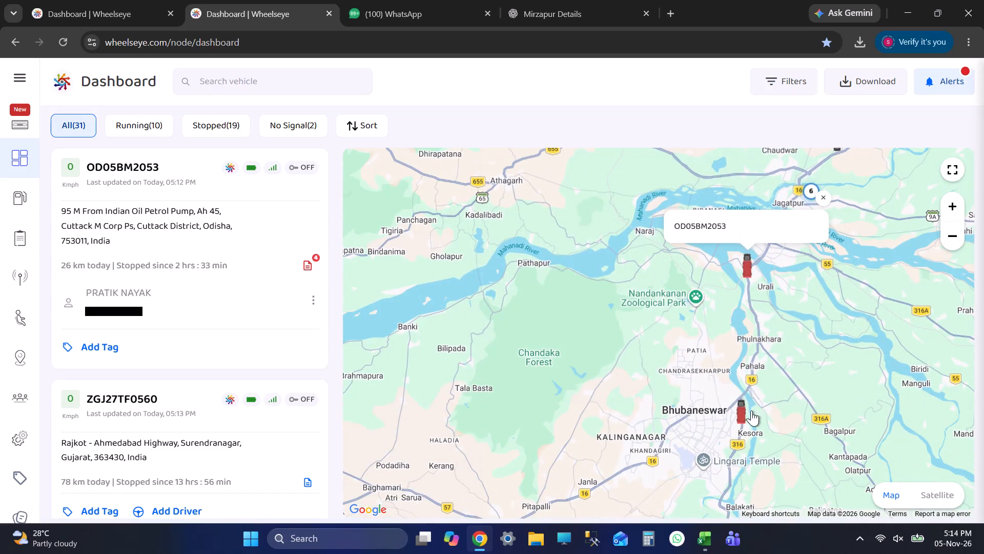
left_click(752, 414)
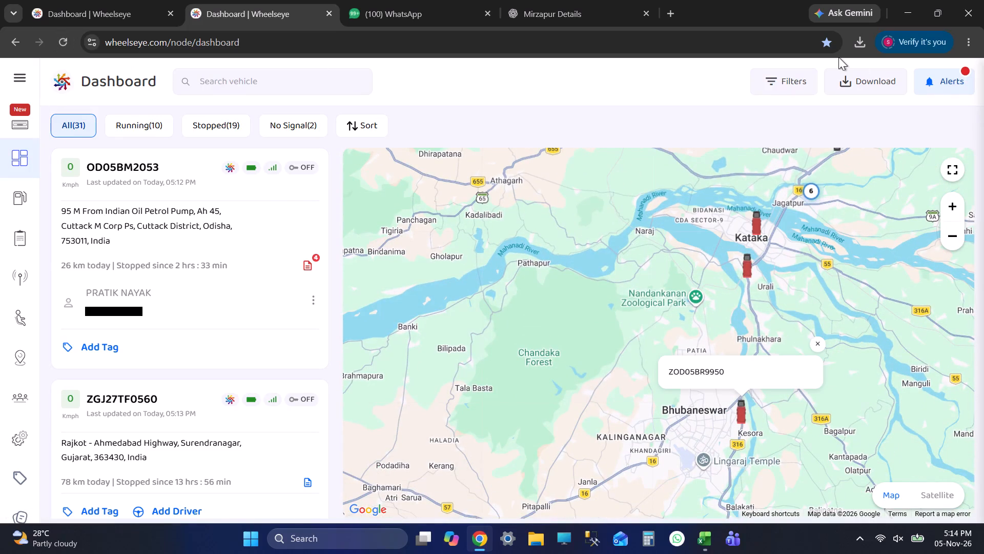
Minimise the Excel and Chrome windows to show the desktop.
key("alt+Tab")
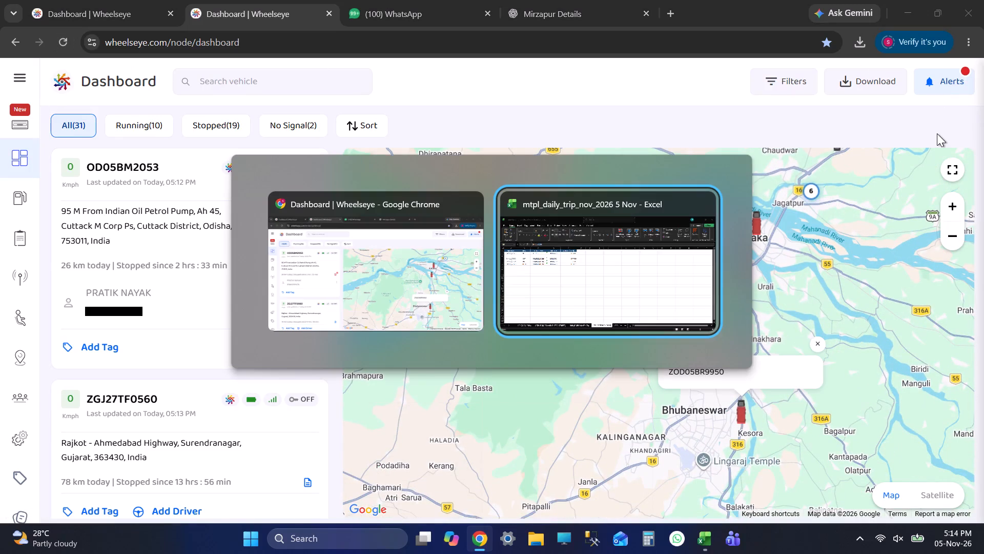
triple_click(894, 0)
left_click(894, 0)
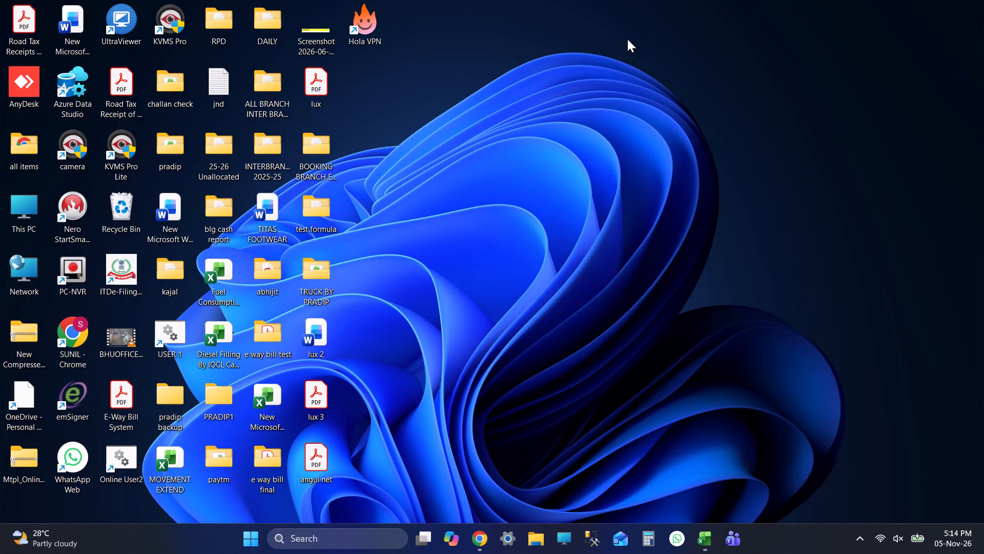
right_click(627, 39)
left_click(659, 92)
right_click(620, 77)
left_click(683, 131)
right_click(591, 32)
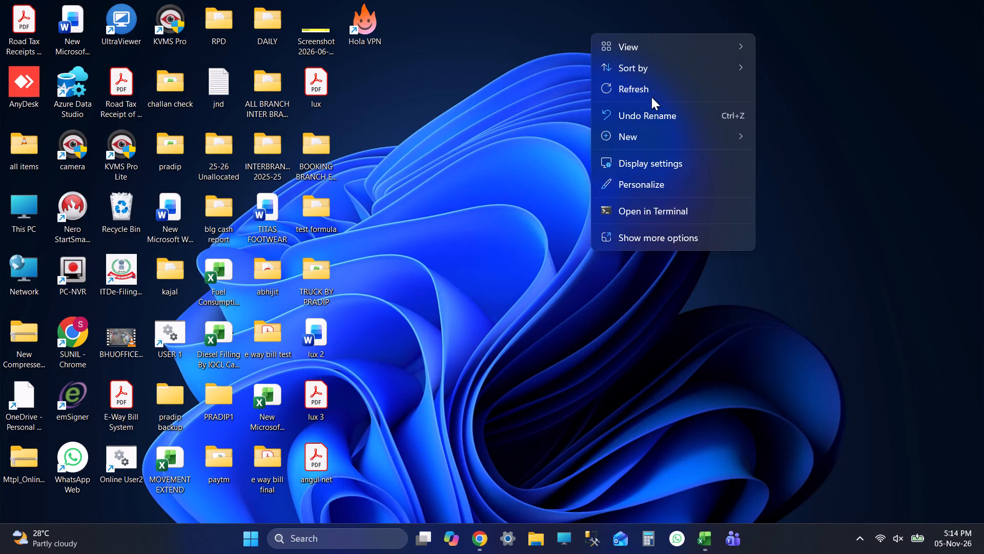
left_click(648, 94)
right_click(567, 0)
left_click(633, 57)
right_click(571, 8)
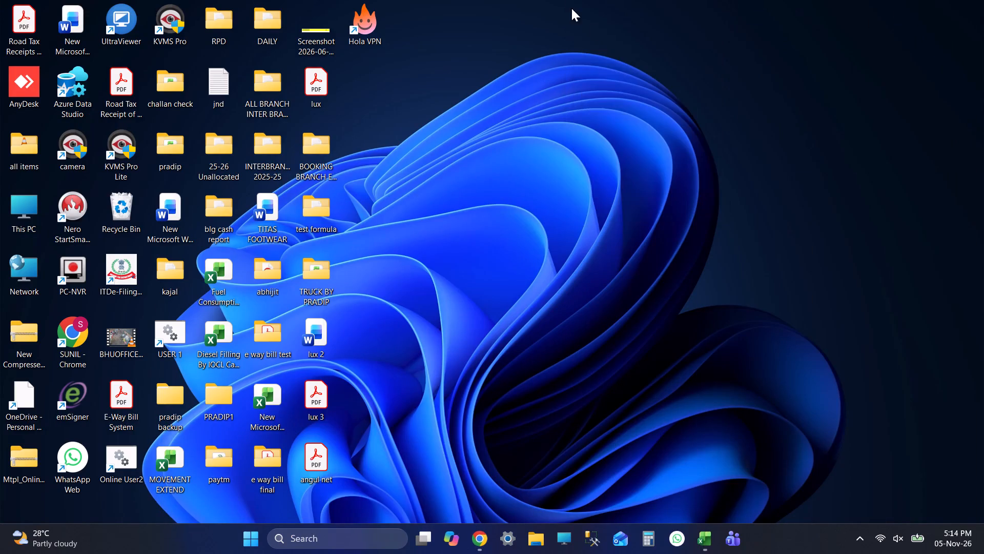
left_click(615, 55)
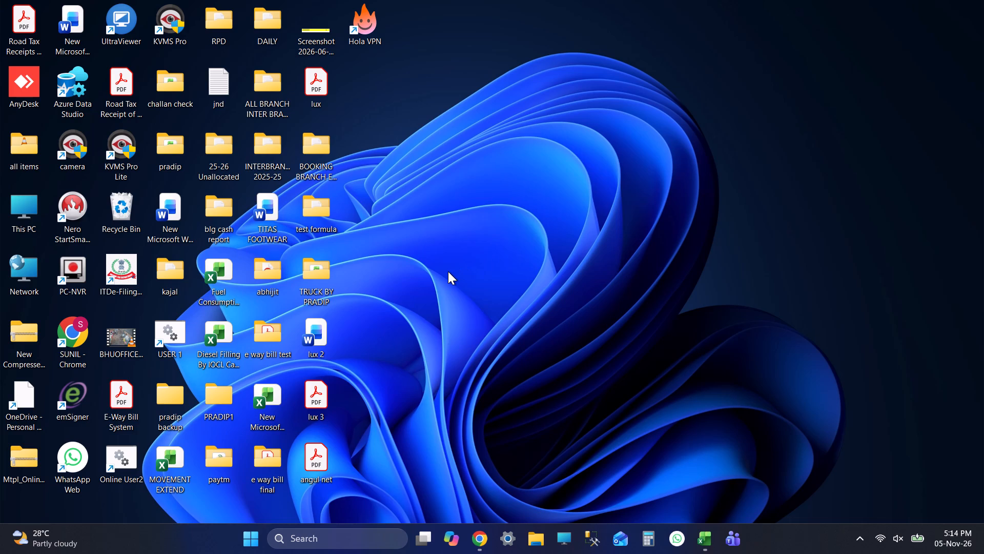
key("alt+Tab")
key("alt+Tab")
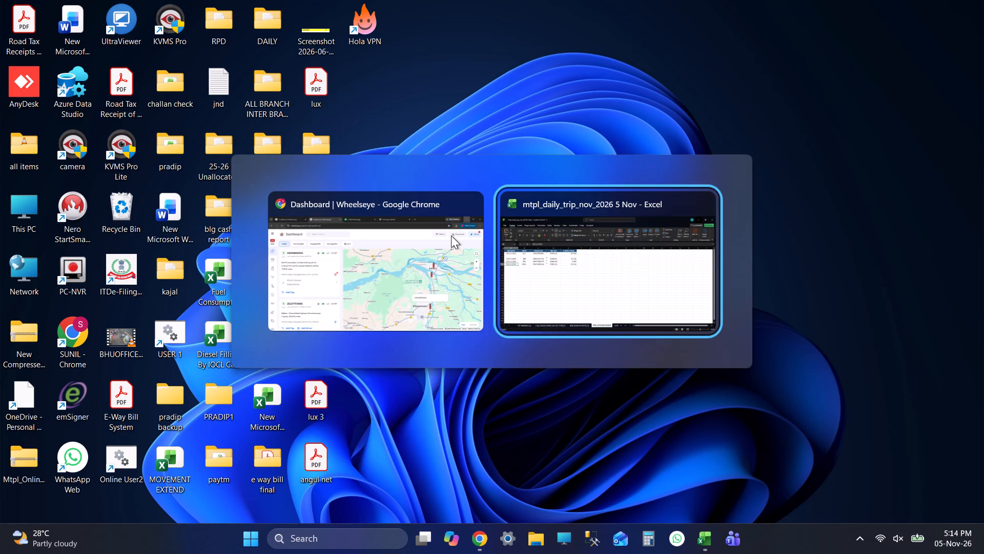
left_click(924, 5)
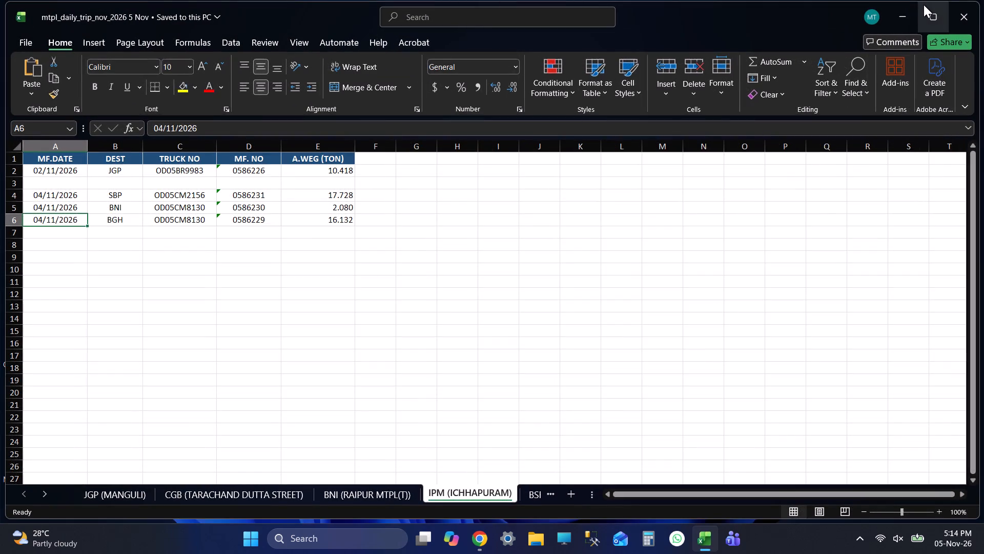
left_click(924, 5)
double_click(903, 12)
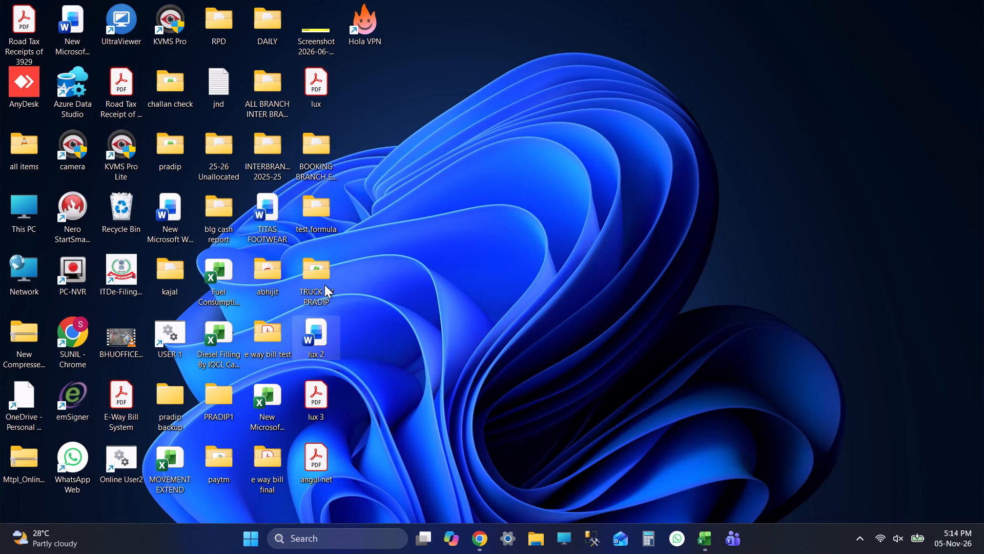
Open the 04.11.2026 workbook from the STOPAGE REPORT MF WISE folder inside TRUCK BY PRADIP and save it.
double_click(324, 285)
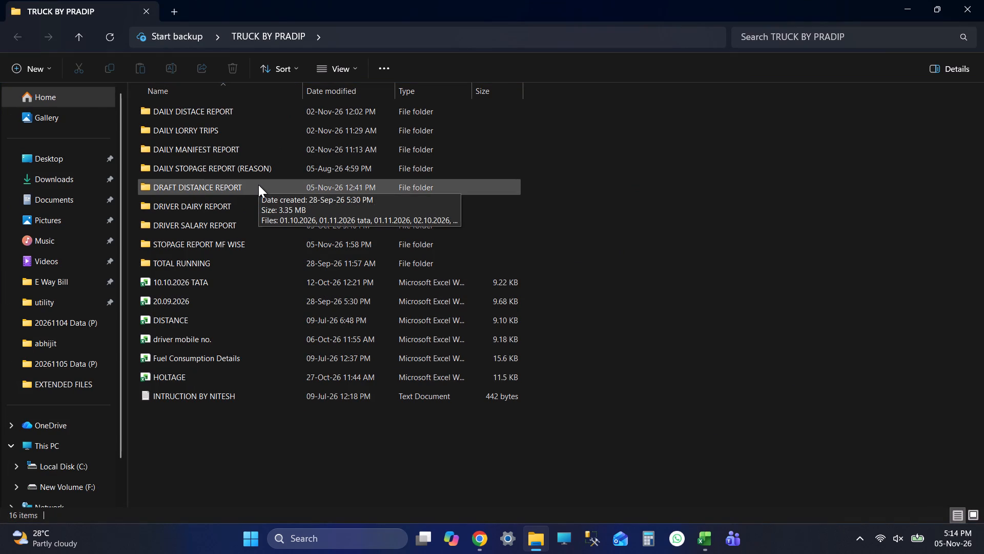
double_click(230, 250)
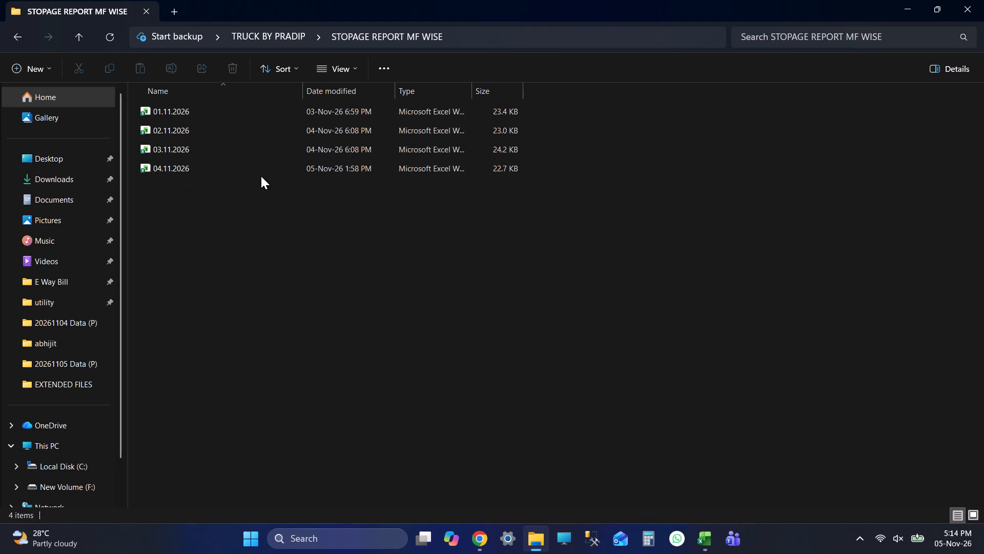
double_click(250, 173)
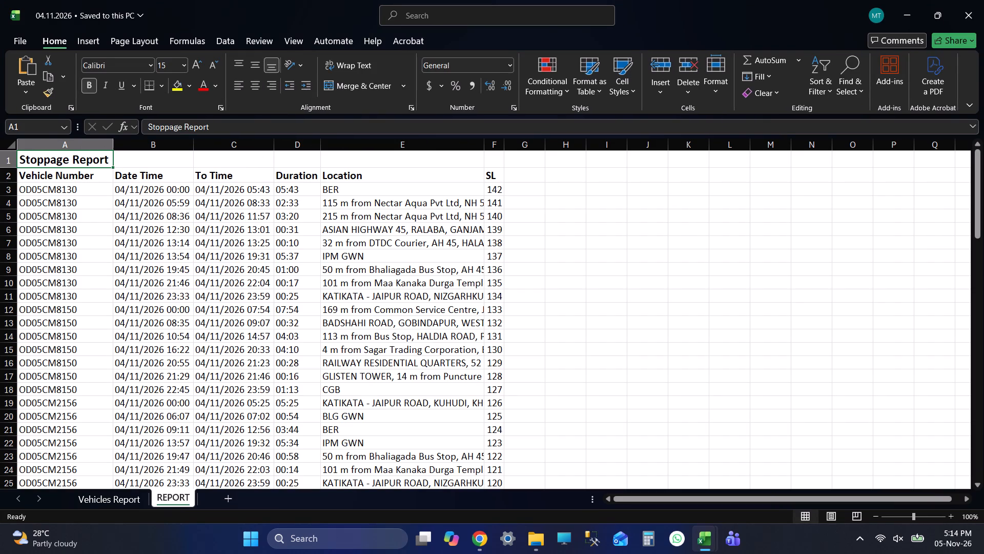
key("ctrl+s")
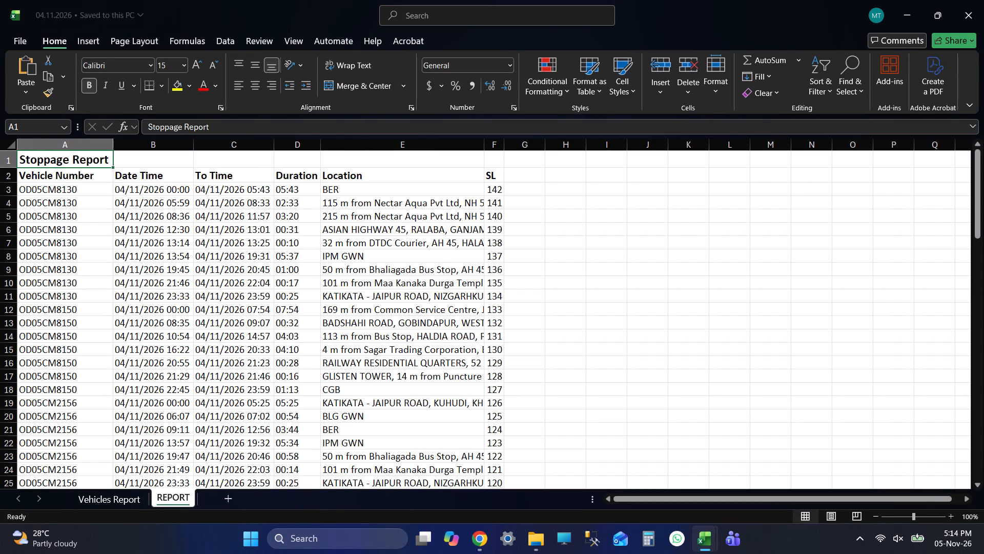
Return to the STOPAGE REPORT MF WISE folder and open the 03.11.2026 workbook as the layout reference.
key("alt+Tab")
key("alt+Tab")
key("alt+Tab")
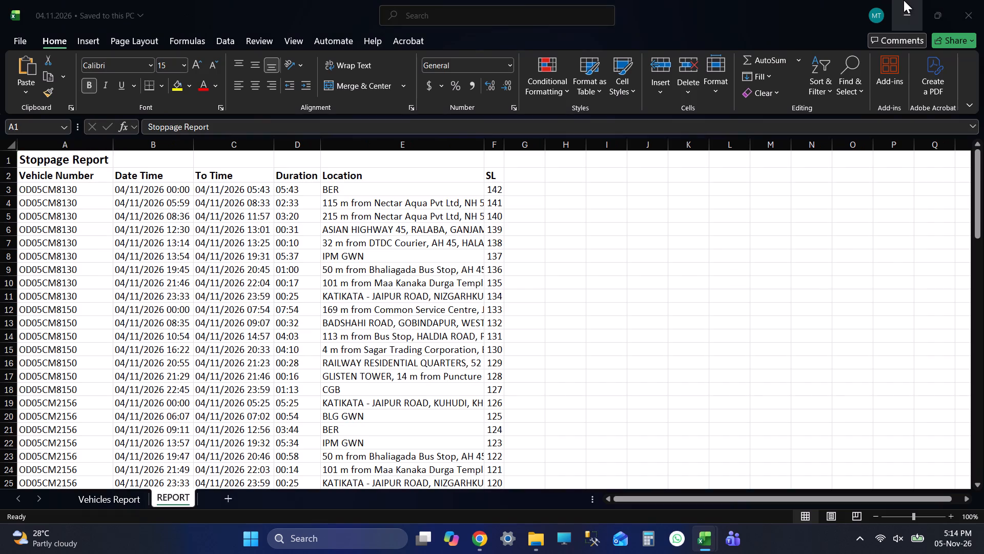
key("alt+Tab")
double_click(209, 148)
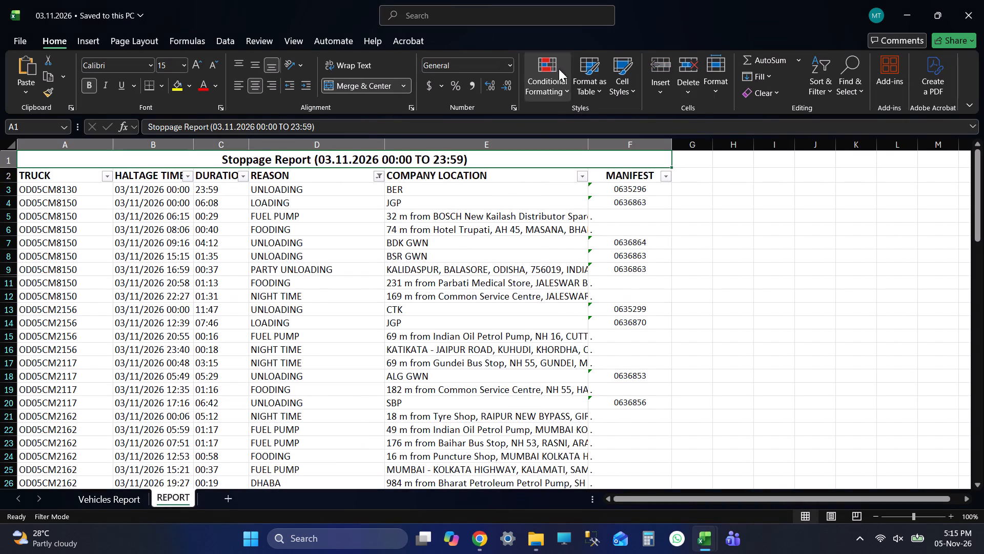
Close the STOPAGE REPORT MF WISE folder window.
key("alt+Tab")
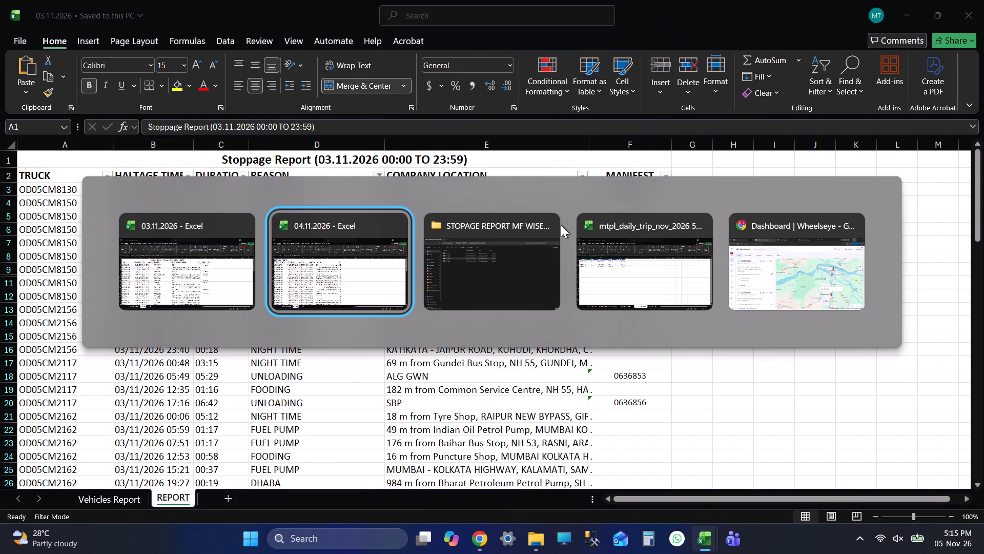
key("alt+Tab")
key("alt+Tab")
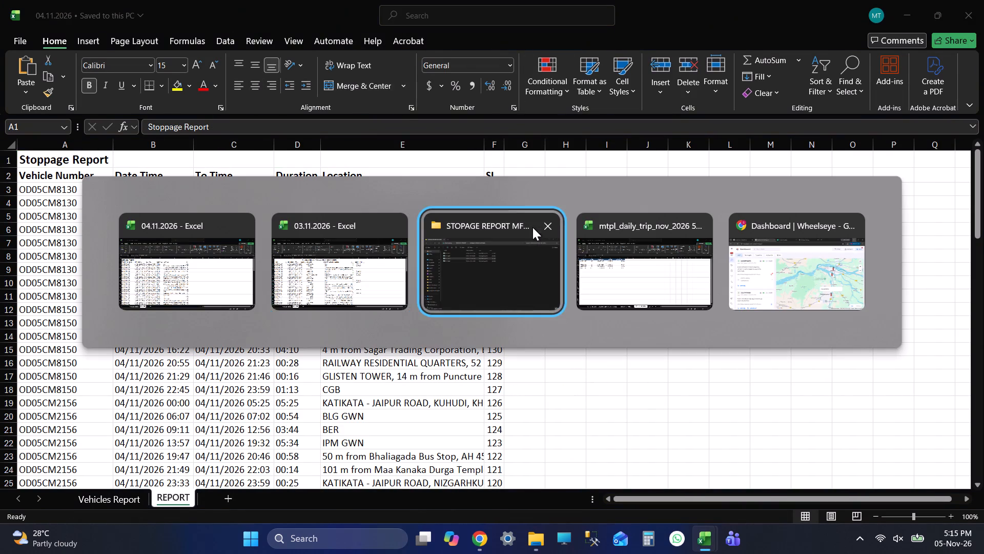
left_click(983, 0)
Copy the TRUCK header from the 03.11.2026 report over the Vehicle Number header in cell A2 of 04.11.2026.
key("alt+Tab")
key("alt+Tab")
key("alt+Tab")
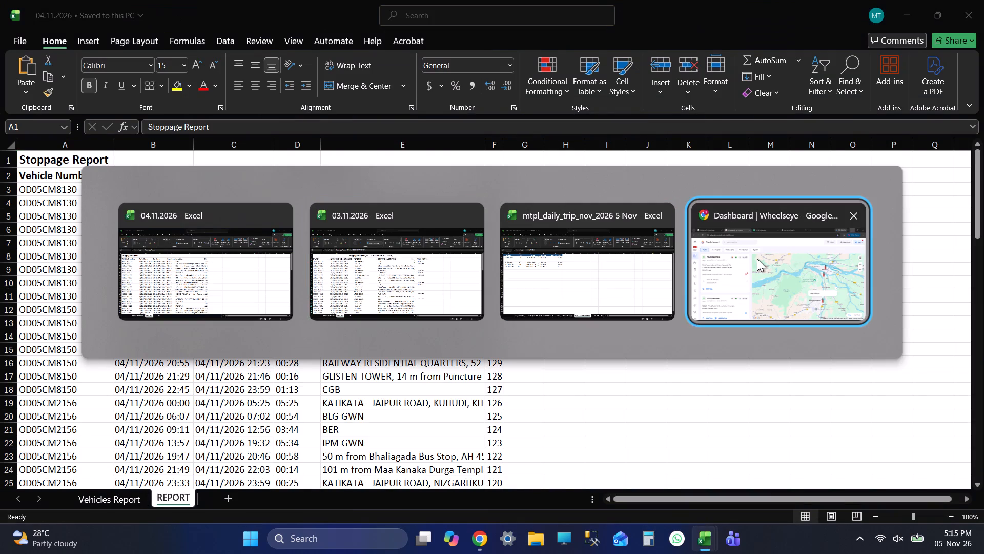
key("alt+Tab")
key("alt+Tab")
key("alt+Tab")
key("alt+Tab")
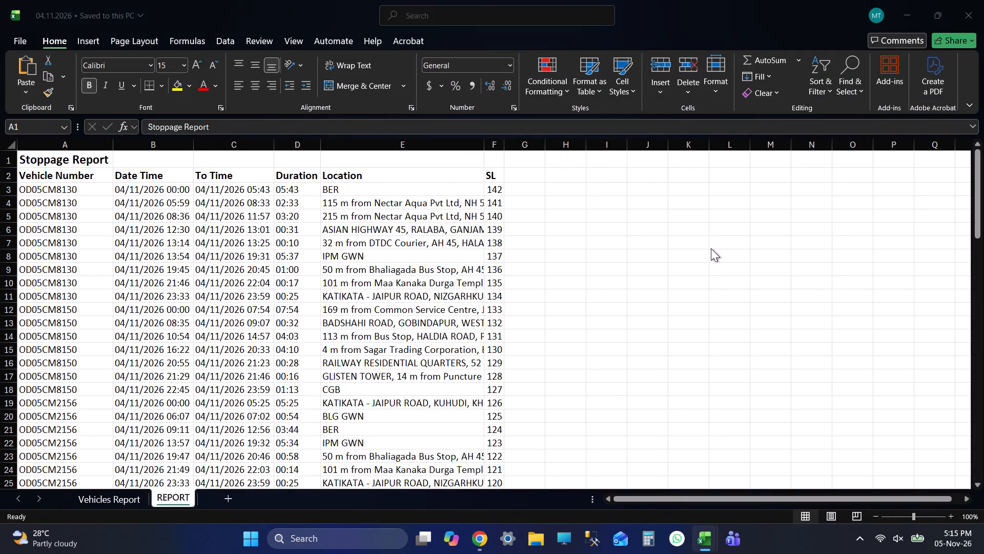
left_click(21, 166)
left_click(49, 178)
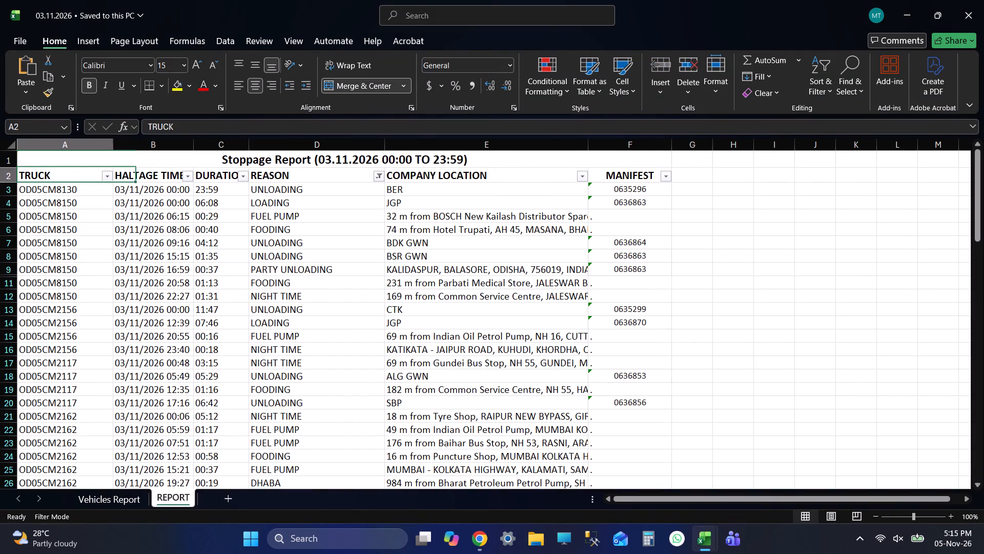
key("ctrl+c")
key("alt+Tab")
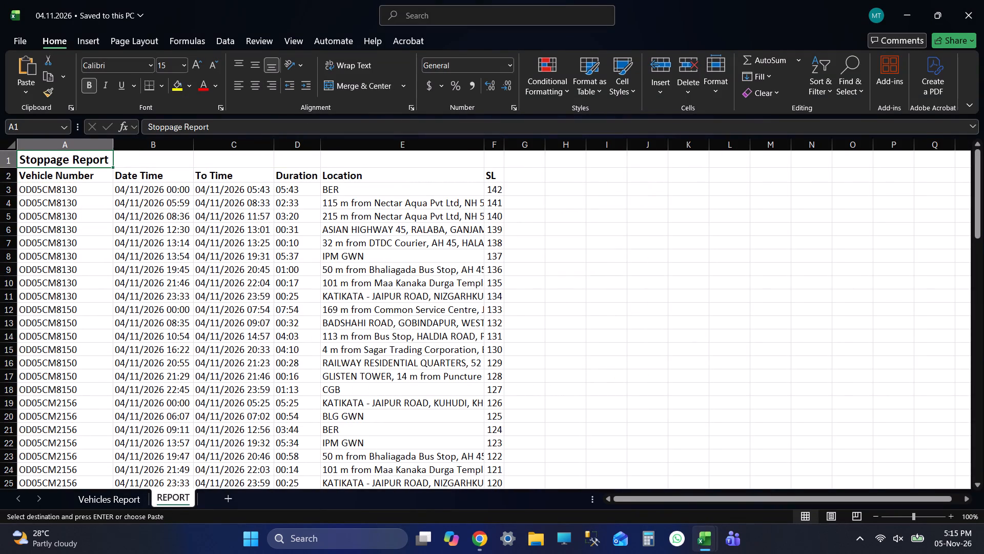
left_click(63, 175)
key("shift+Tab")
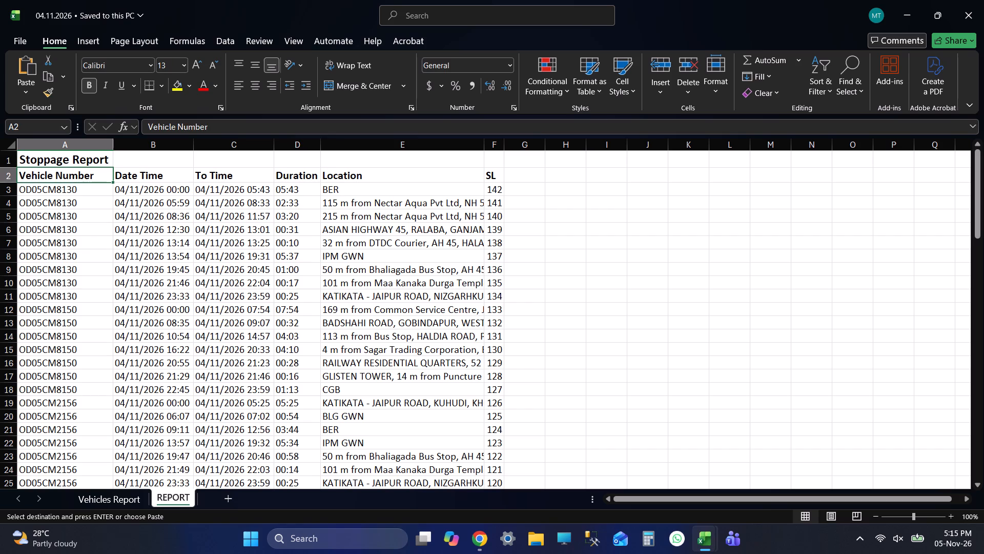
key("ctrl+v")
key("Tab")
Copy the HALTAGE TIME header from the 03.11.2026 report over the Date Time header in cell B2 of 04.11.2026.
key("alt+Tab")
key("alt+Tab")
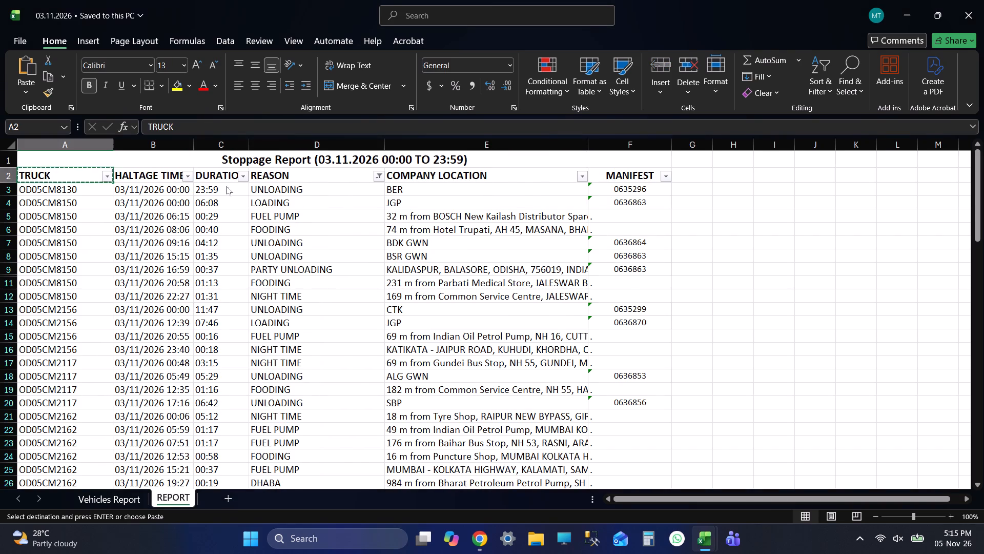
key("alt+Tab")
left_click(157, 173)
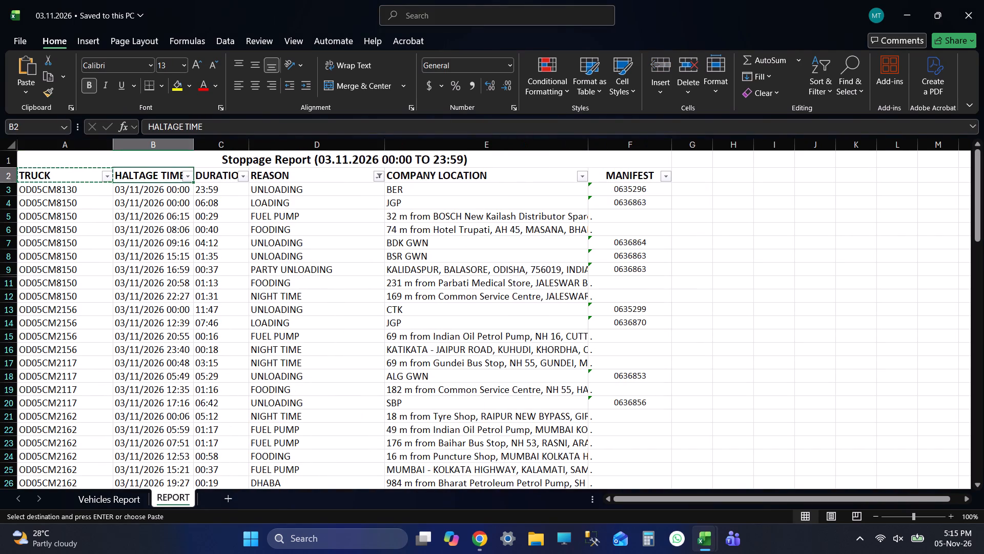
key("ctrl+c")
key("alt+Tab")
key("ctrl+v")
key("Tab")
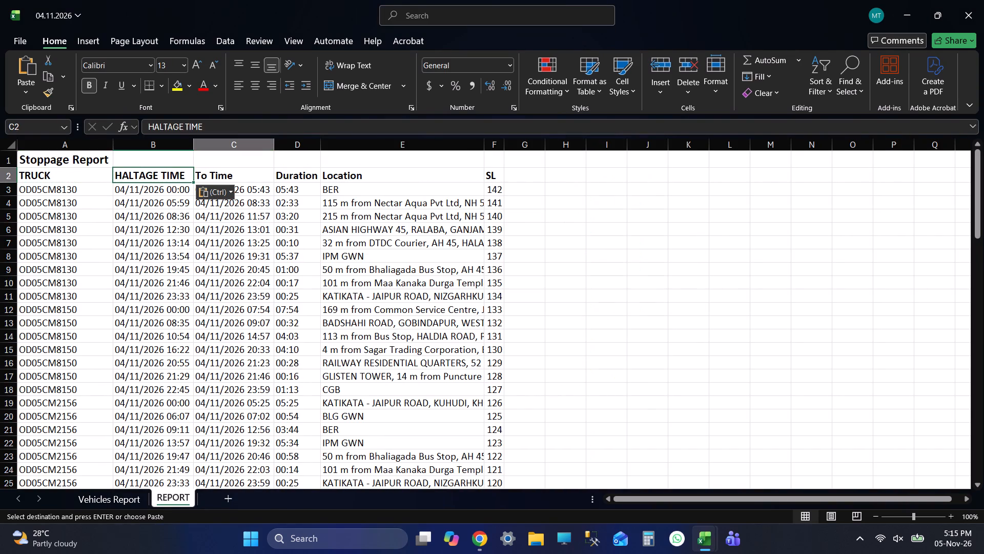
Delete the To Time column from the 04.11.2026 stoppage report.
left_click(239, 146)
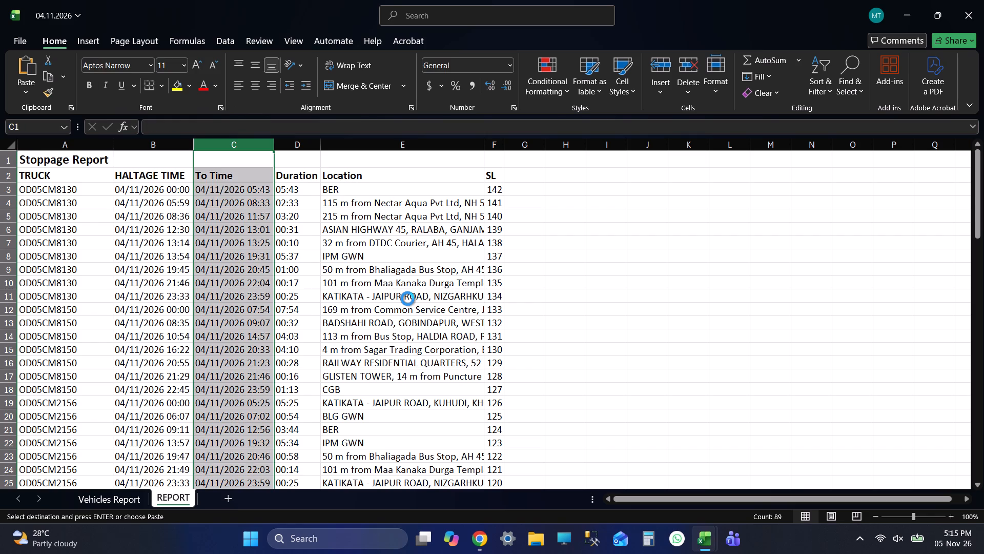
key("ctrl+minus")
Copy the DURATION header from the 03.11.2026 report over the Duration header in cell C2 of 04.11.2026.
left_click(202, 175)
key("alt+Tab")
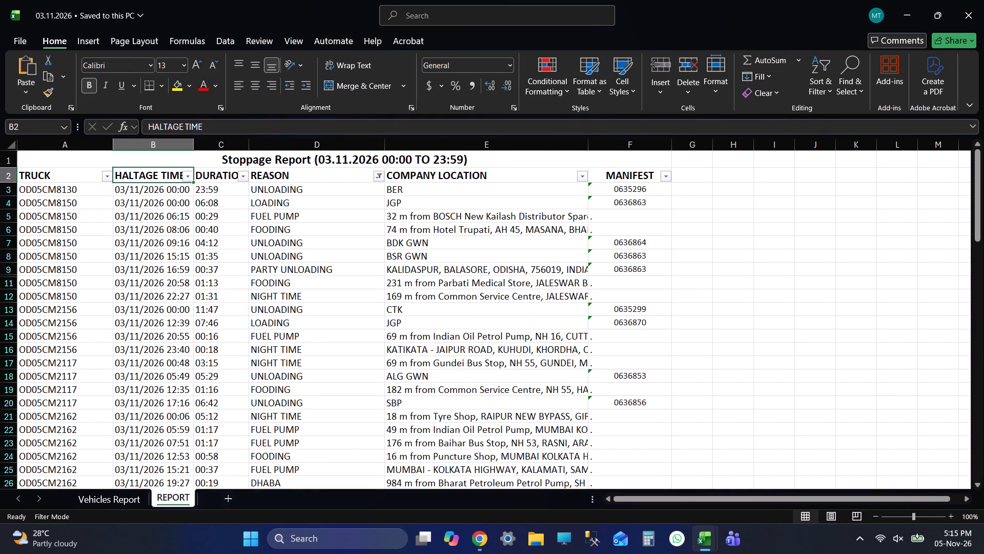
key("Tab")
key("ctrl+c")
key("alt+Tab")
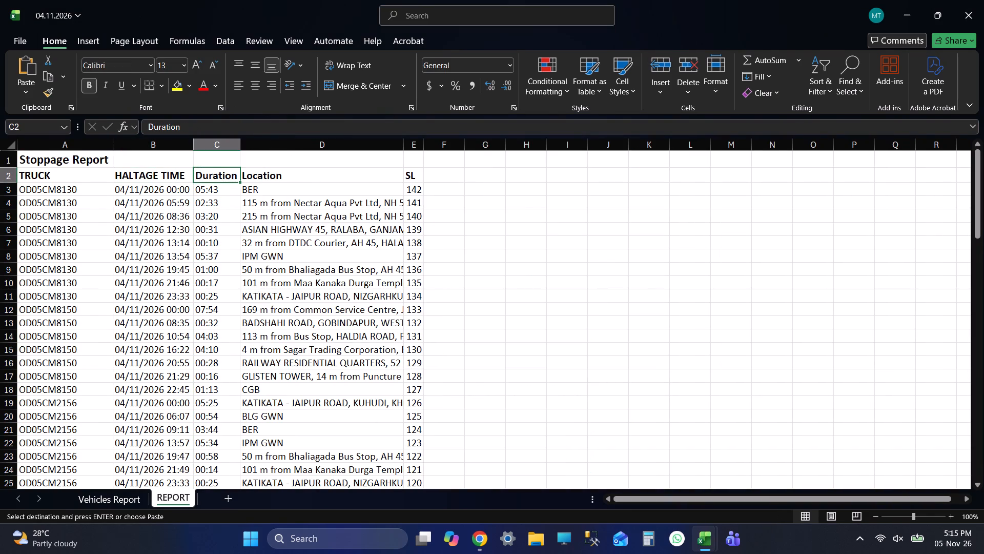
key("ctrl+v")
key("Tab")
Insert an empty column before the Location column in the 04.11.2026 stoppage report.
key("alt+Tab")
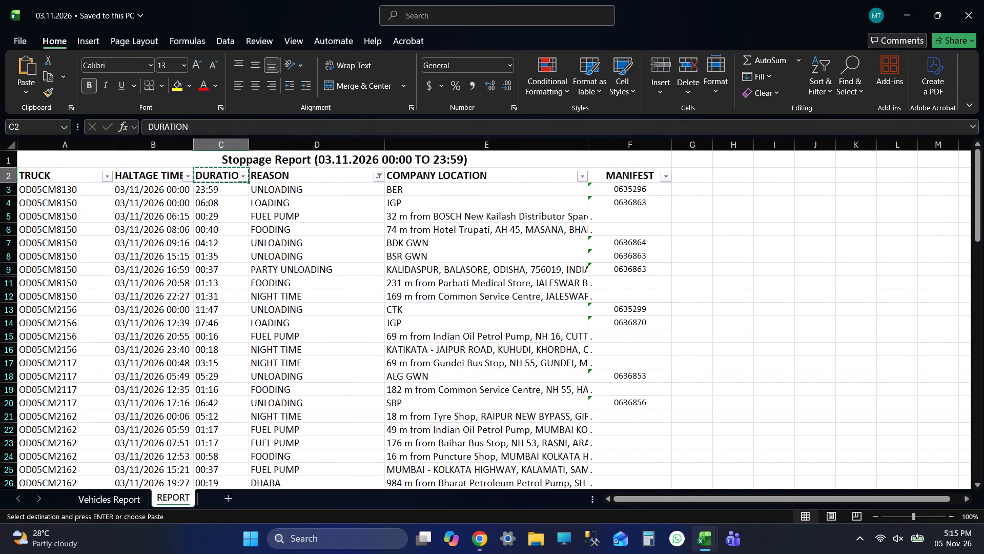
key("alt+Tab")
left_click(314, 146)
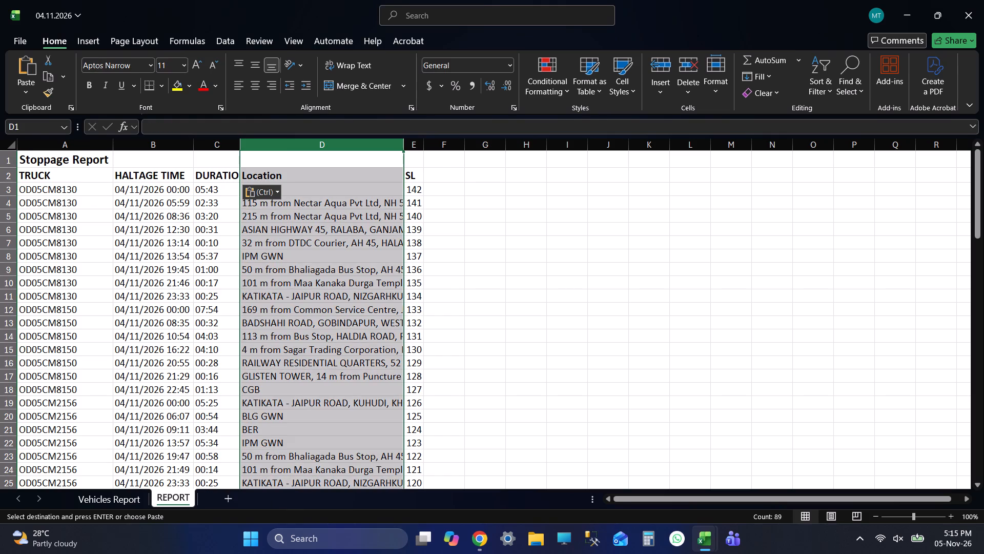
key("ctrl+plus")
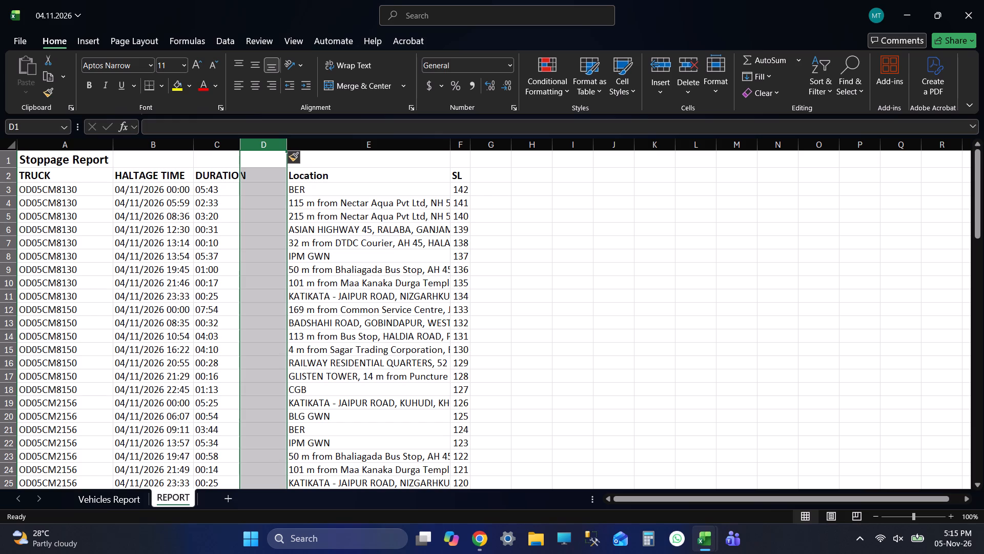
Copy the REASON header from the 03.11.2026 report into cell D2 of the new column in 04.11.2026.
key("alt+Tab")
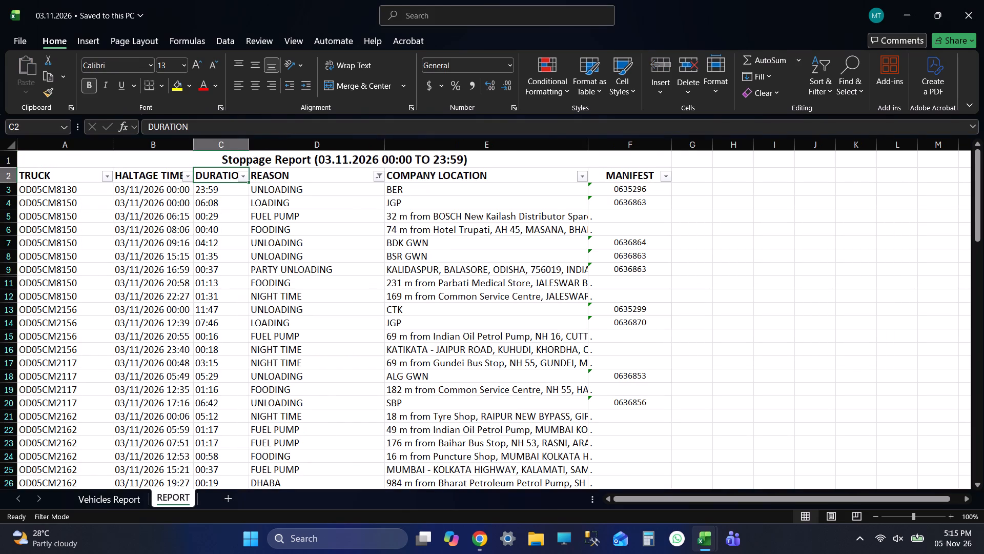
key("alt+Tab")
key("alt+Tab")
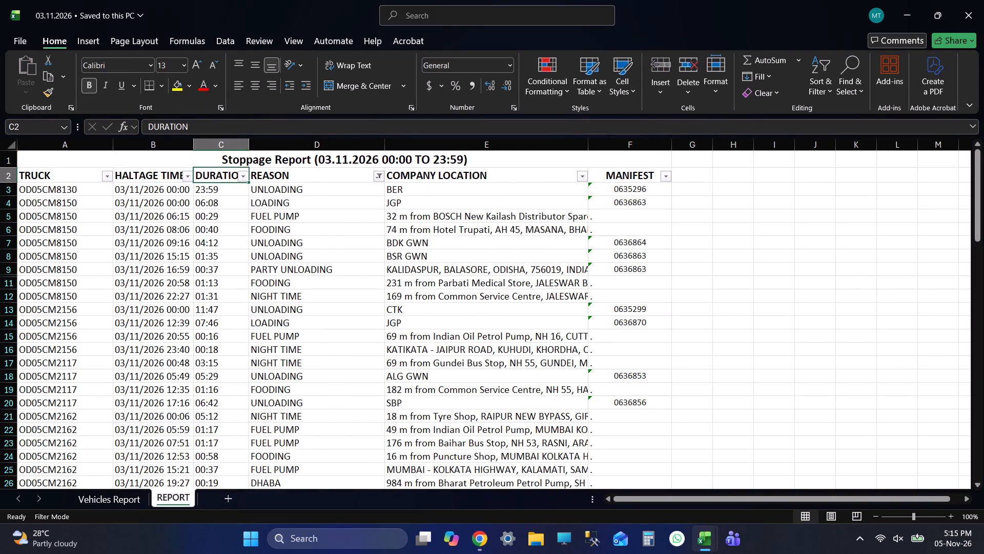
left_click(289, 178)
key("ctrl+c")
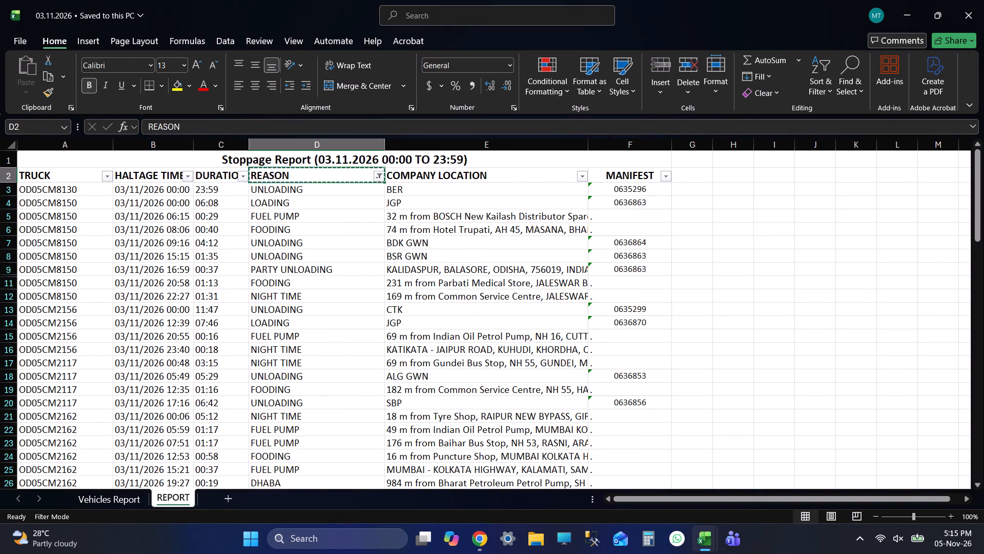
key("alt+Tab")
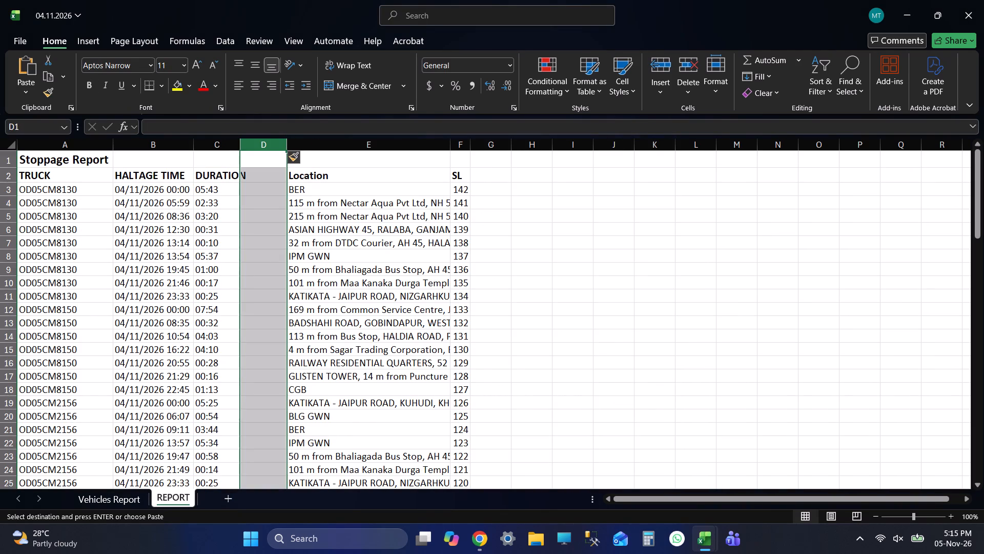
left_click(269, 175)
key("ctrl+v")
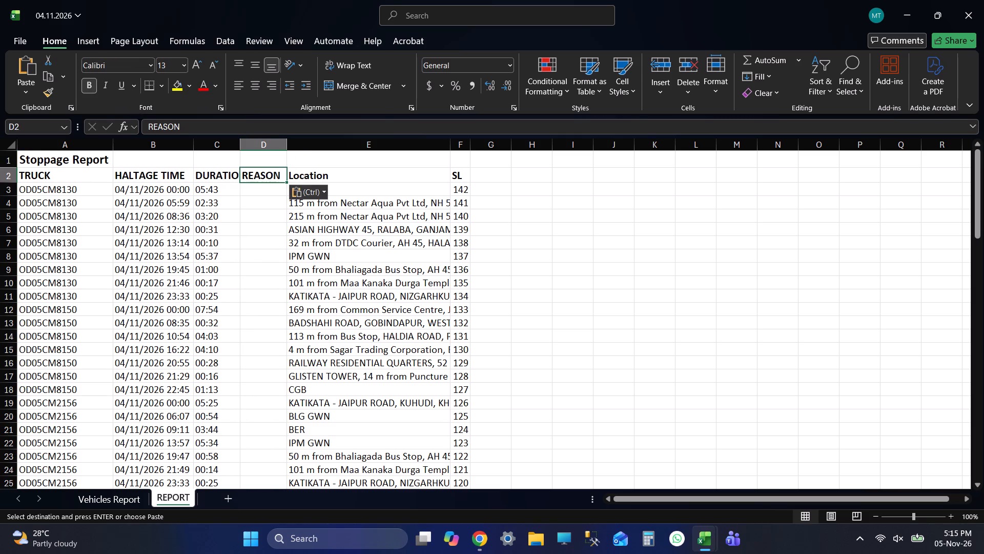
Widen the REASON column and fit the DURATION and HALTAGE TIME columns to their contents.
left_click_drag(286, 144, 409, 154)
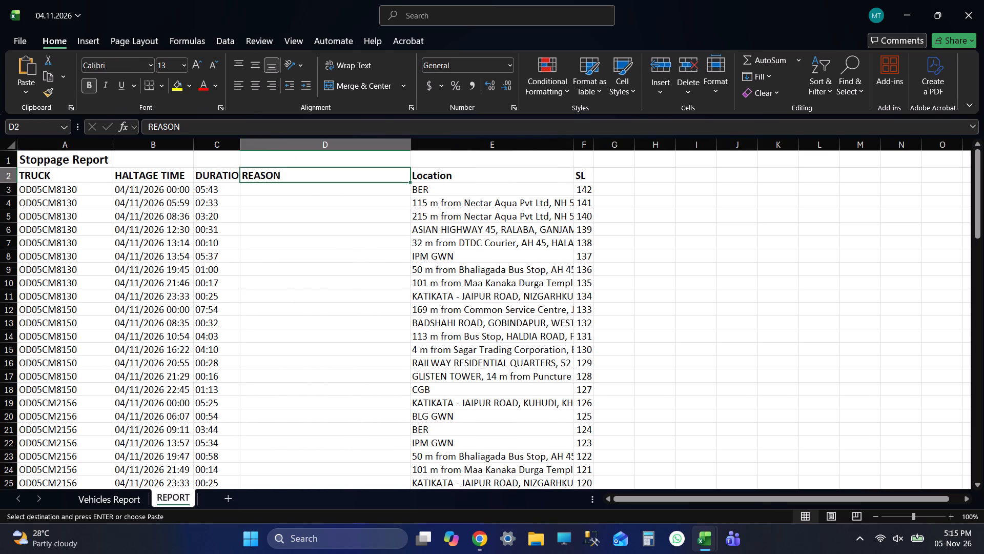
left_click(241, 137)
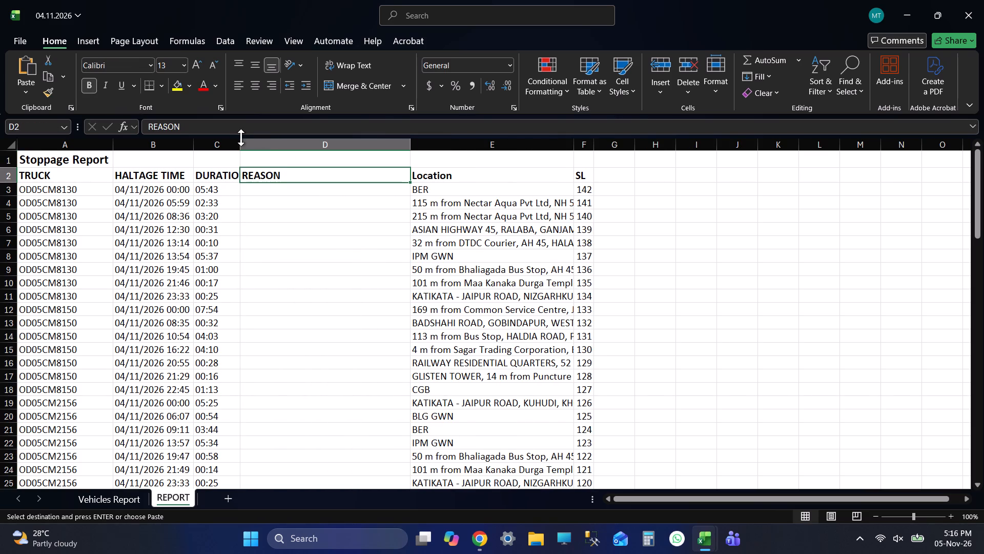
double_click(237, 145)
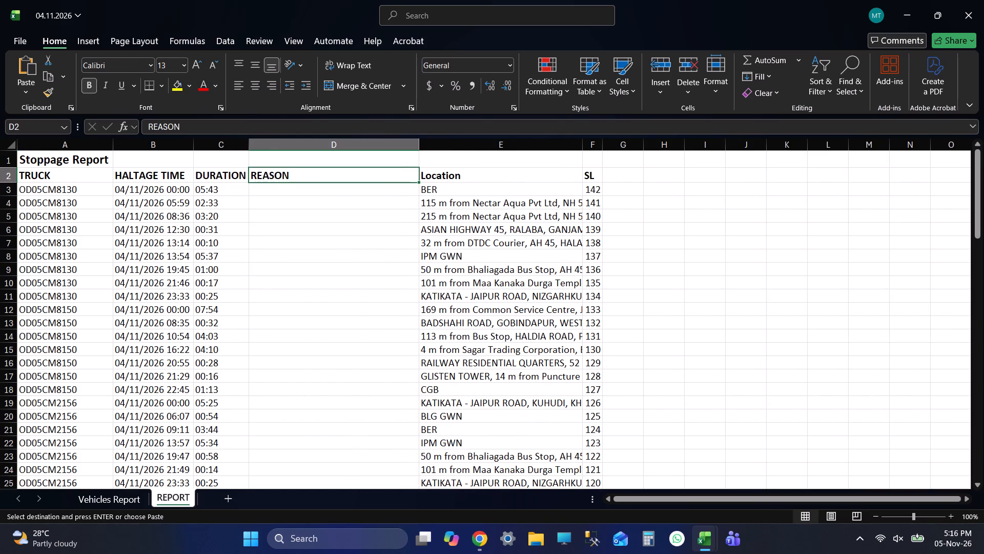
double_click(193, 143)
Centre the REASON header in cell D2 horizontally.
left_click(304, 177)
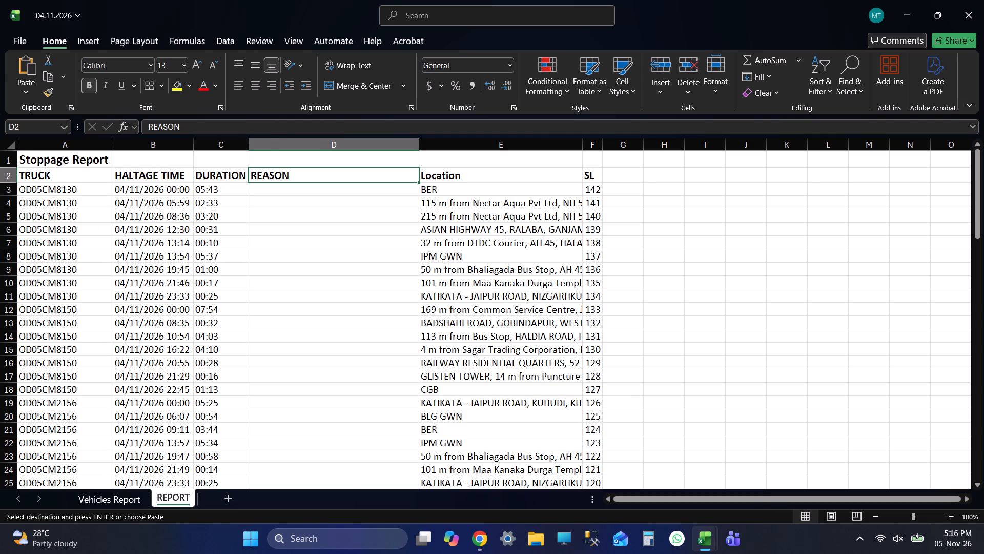
left_click(252, 84)
left_click(347, 255)
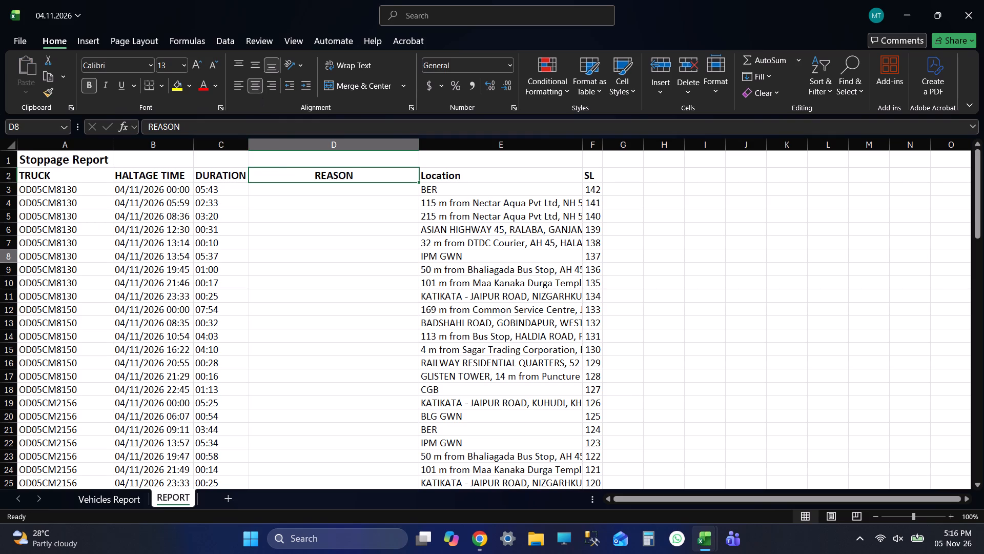
Save the 04.11.2026 stoppage report.
left_click(318, 191)
key("ctrl+s")
key("ctrl+s")
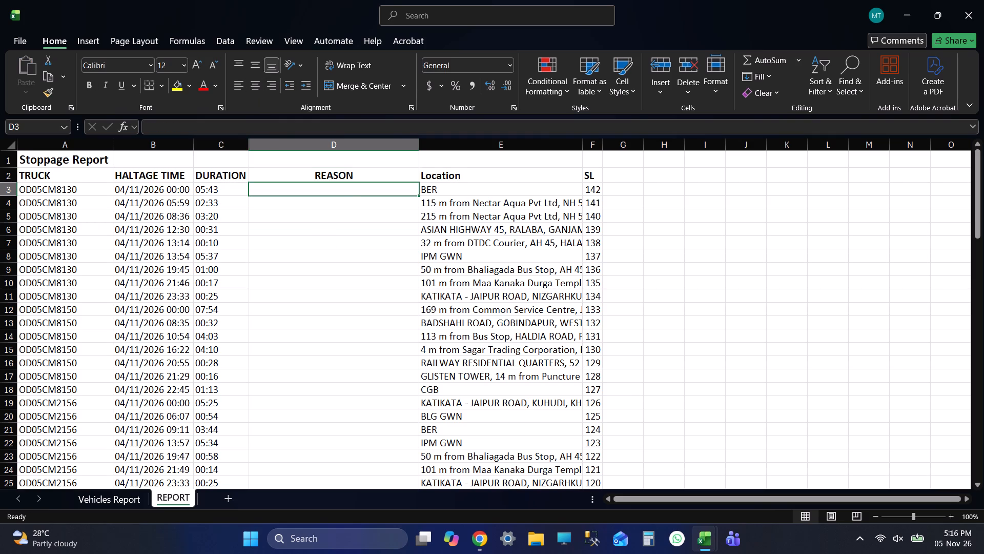
key("ctrl+s")
key("ctrl+s")
key("ctrl+s")
Replace the Location header in E2 of 04.11.2026 with the COMPANY LOCATION header copied from the 03.11.2026 report.
left_click(373, 170)
key("Tab")
key("alt+Tab")
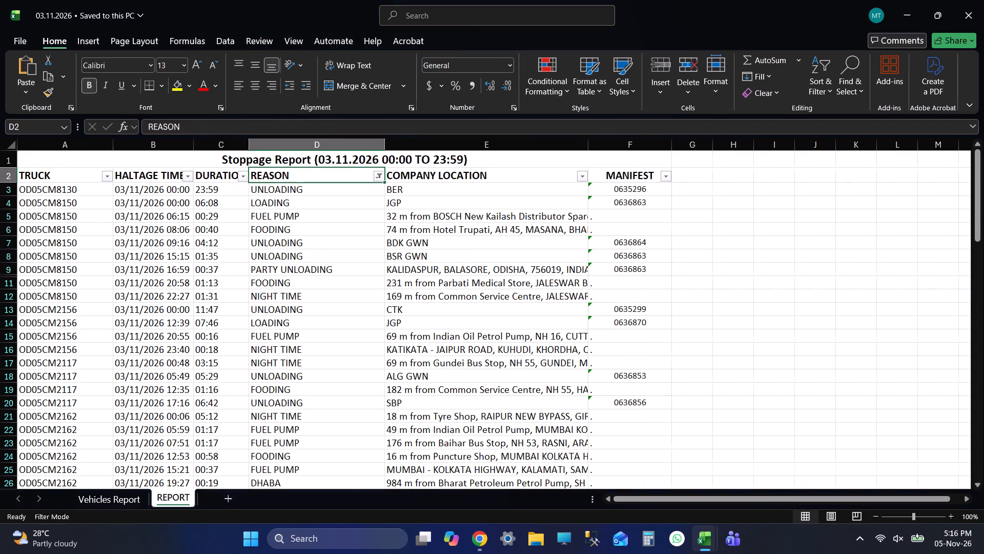
key("Tab")
key("alt+Tab")
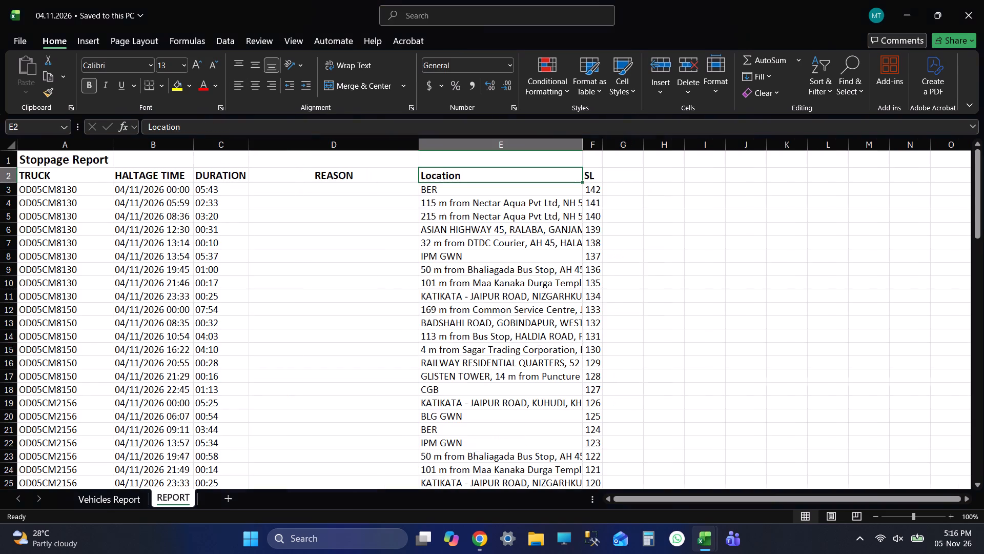
key("alt+Tab")
key("ctrl+c")
key("alt+Tab")
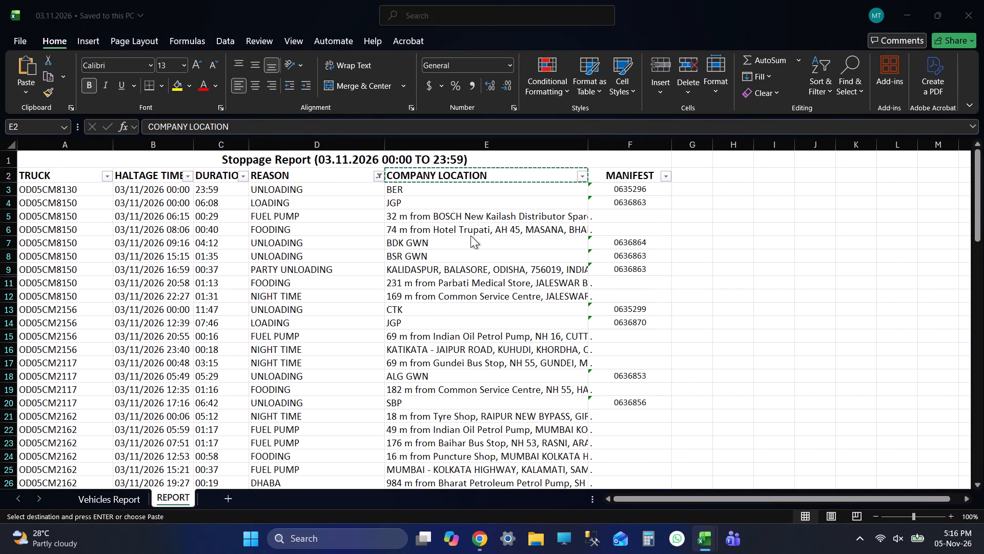
key("ctrl+v")
Delete the SL column from the 04.11.2026 report and save the workbook.
key("Tab")
key("alt+Tab")
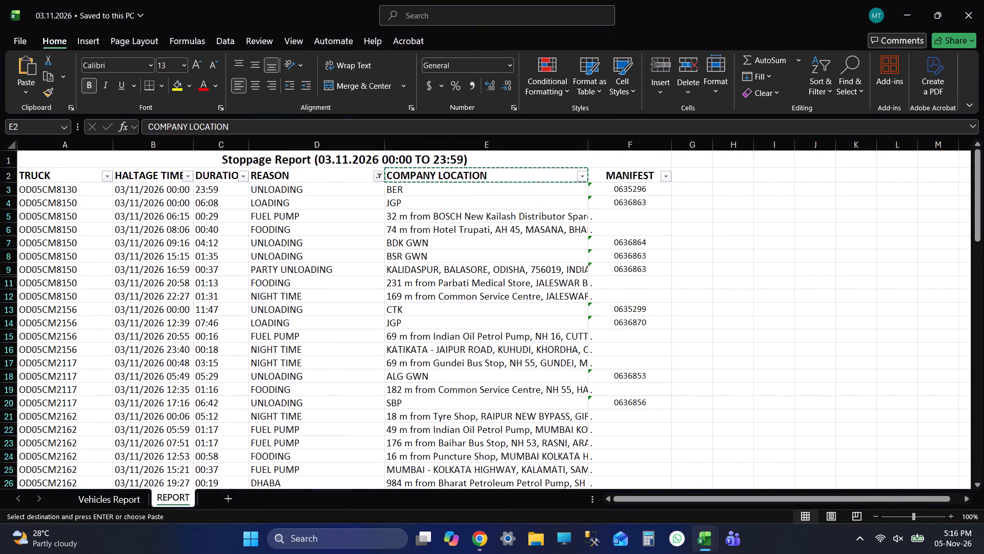
key("alt+Tab")
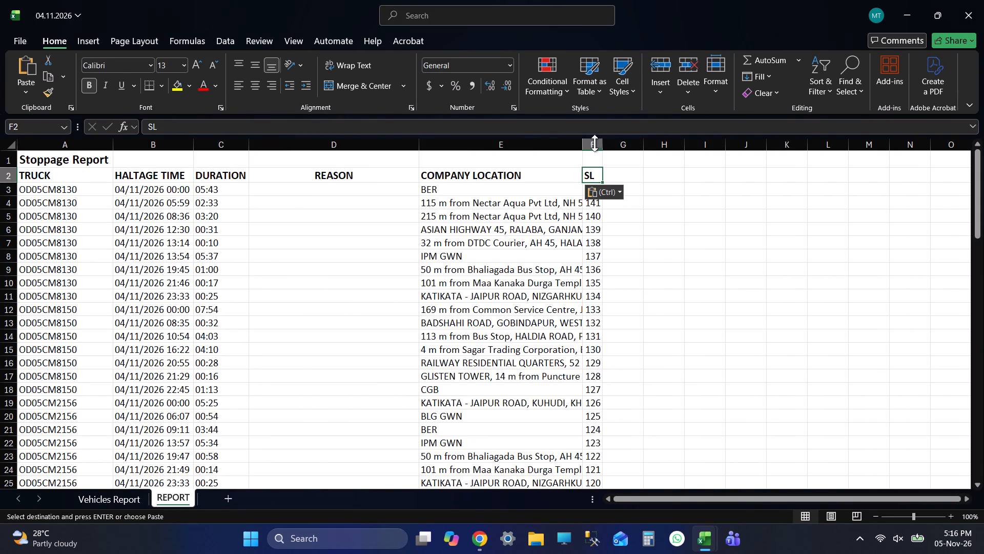
left_click(593, 144)
key("ctrl+minus")
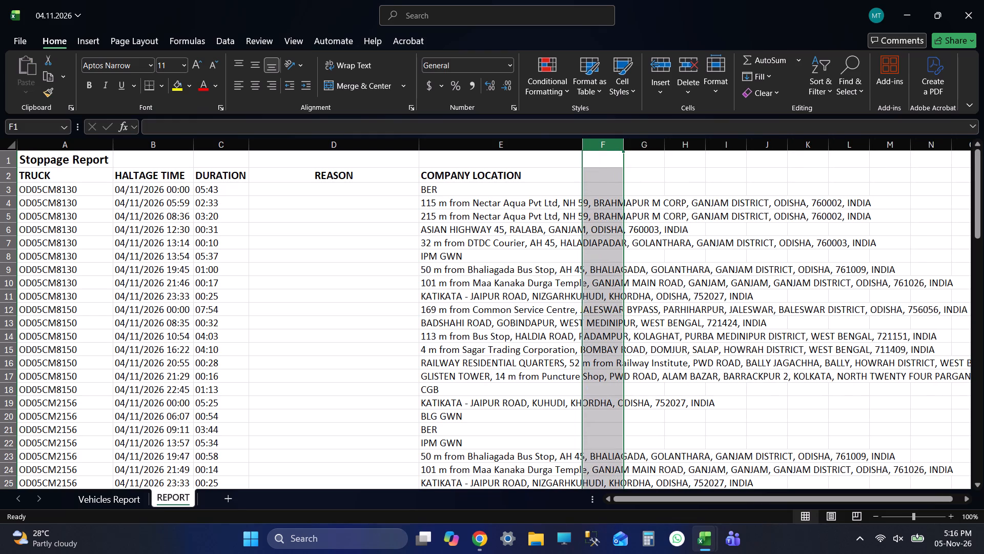
left_click(607, 173)
key("ctrl+s")
key("ctrl+s")
Copy the MANIFEST header from the 03.11.2026 report into cell F2 of the 04.11.2026 report.
key("alt+Tab")
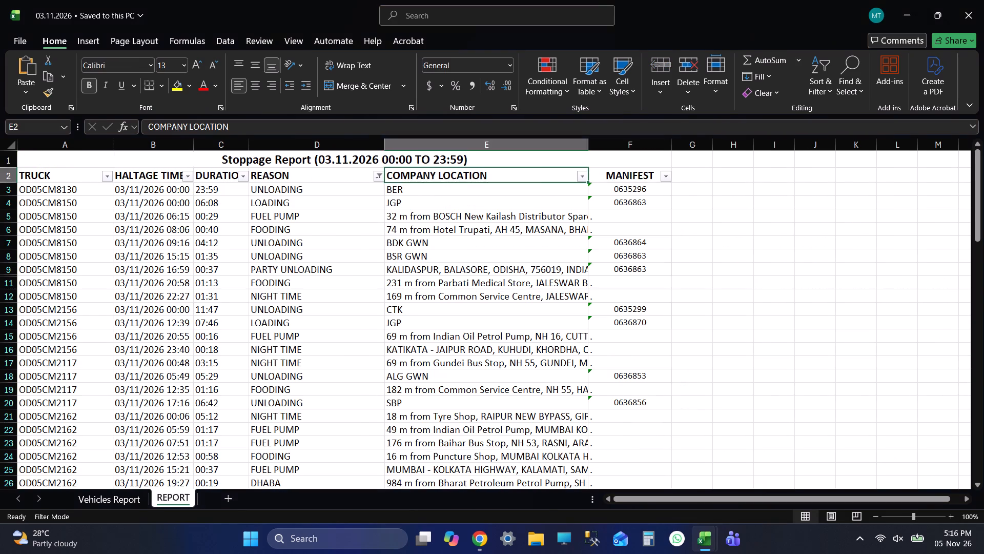
key("Tab")
key("ctrl+c")
key("alt+Tab")
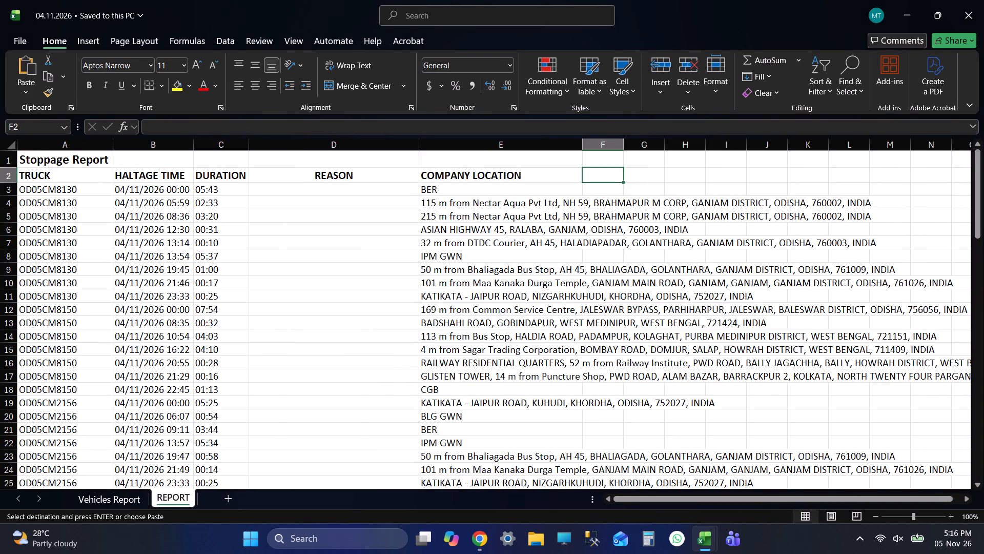
key("ctrl+v")
key("Return")
key("Return")
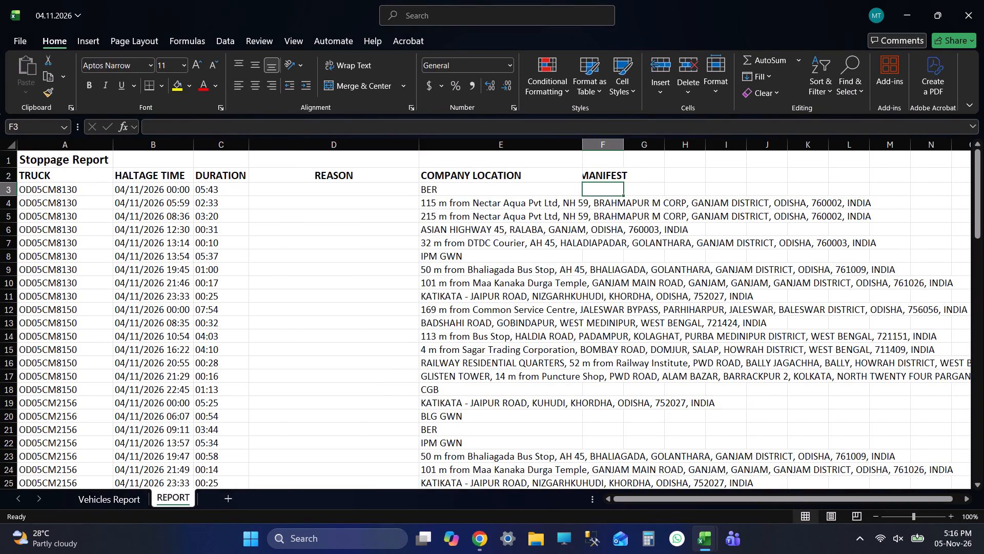
Enter a period in cells F3 to F7, fill it down the MANIFEST column to the last data row, and save.
key("period")
key("Return")
key("period")
key("Return")
key("period")
key("Return")
key("period")
key("Return")
key("period")
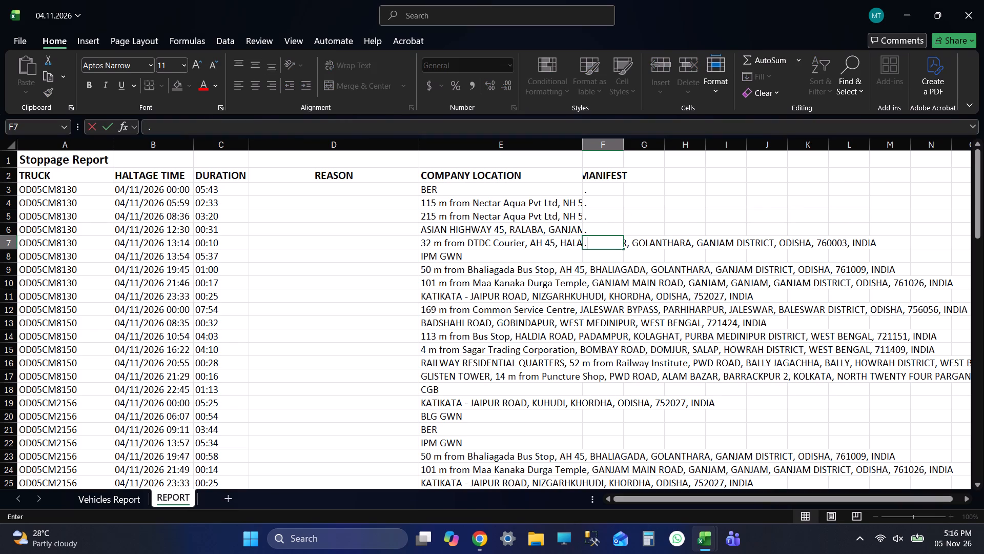
left_click_drag(605, 182, 607, 224)
left_click_drag(589, 194, 593, 238)
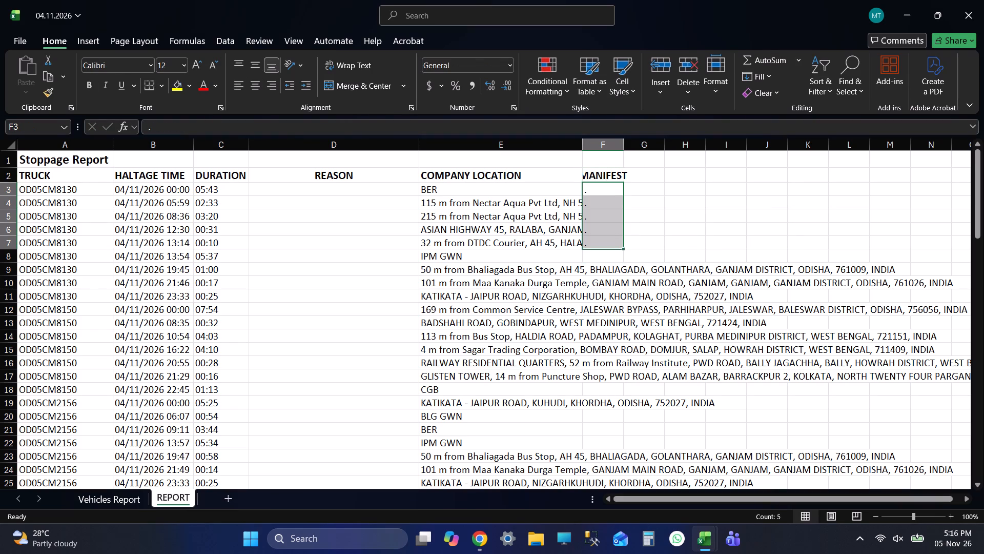
double_click(623, 248)
left_click(677, 185)
key("ctrl+s")
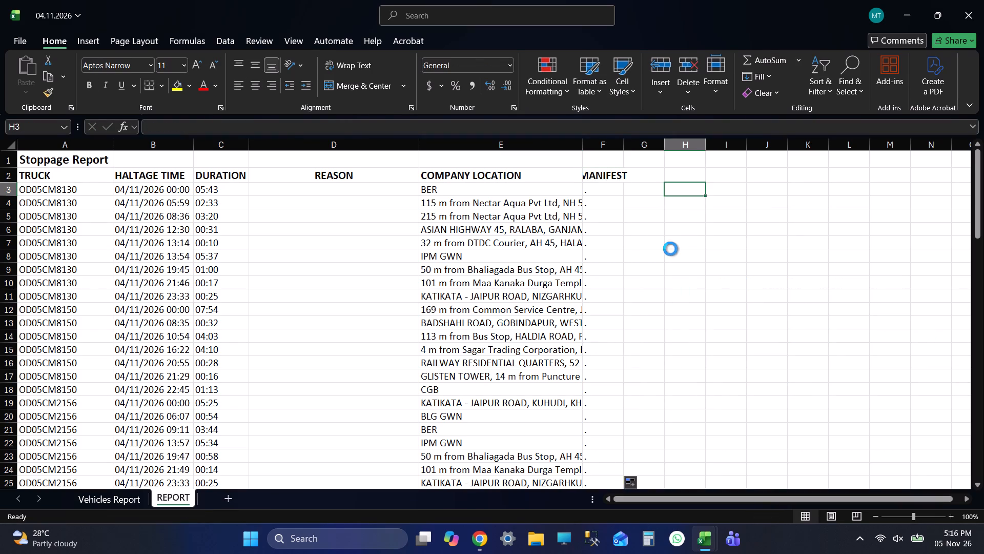
Examine the bottom of the MANIFEST column to check how far the filled periods extend.
left_click(600, 195)
key("ctrl+Down")
key("Down")
key("Down")
key("Down")
key("Down")
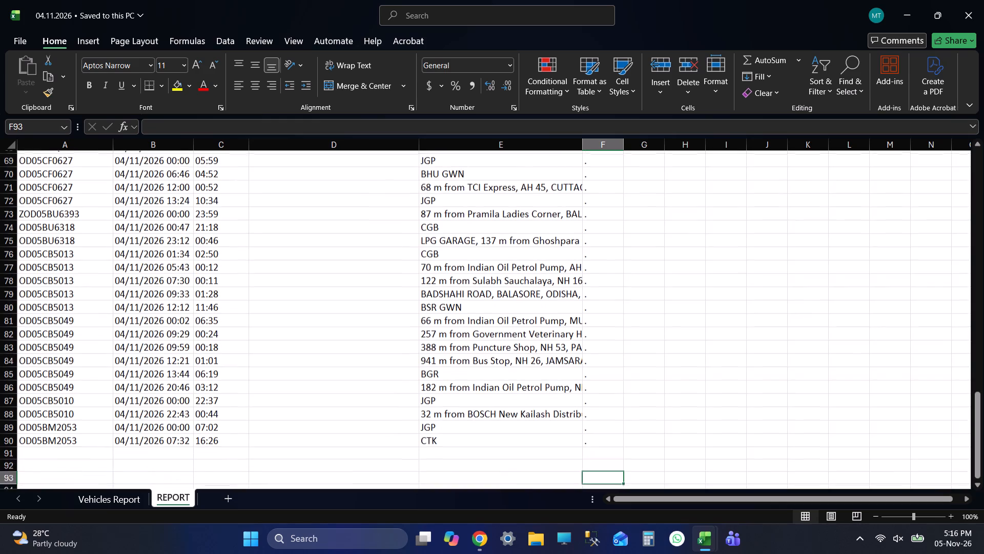
key("Down")
key("Down")
key("ctrl+Up")
key("Down")
key("Down")
key("Down")
key("Down")
key("Down")
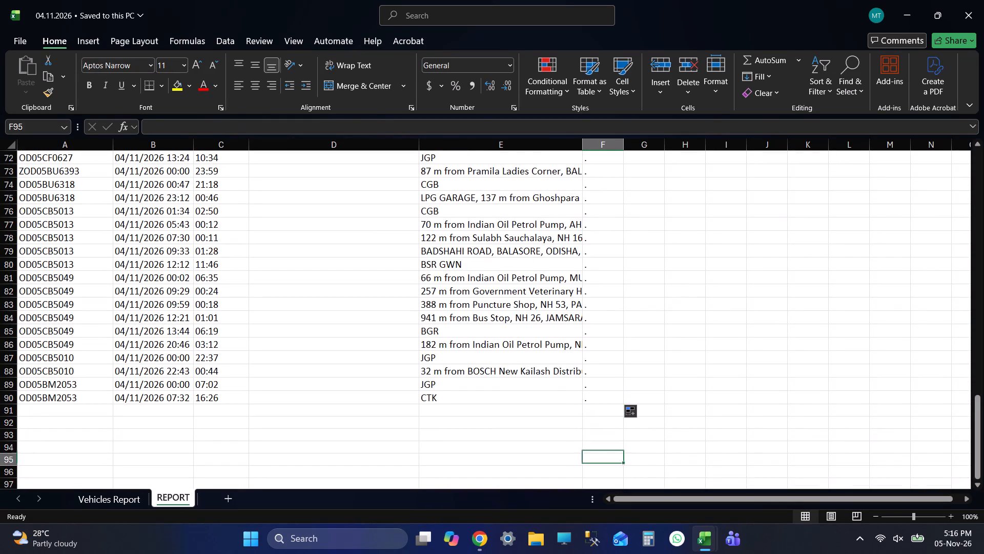
key("Down")
key("Down")
key("Down")
key("Down")
key("Down")
key("Down")
key("Down")
key("Down")
key("Down")
key("Down")
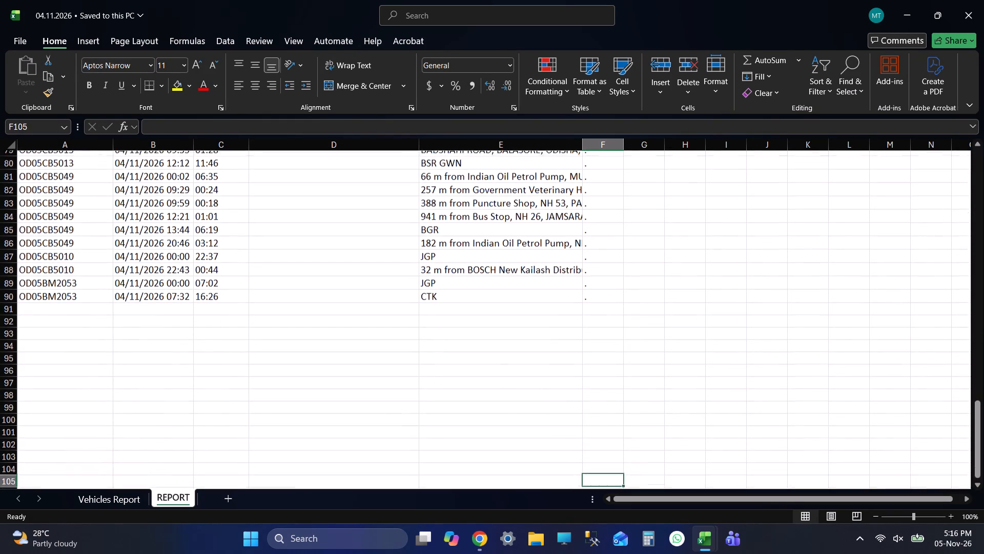
key("ctrl+Up")
key("ctrl+Up")
key("Up")
key("Up")
key("Up")
key("Up")
Widen the MANIFEST column slightly beyond its header text and save the 04.11.2026 report.
key("ctrl+s")
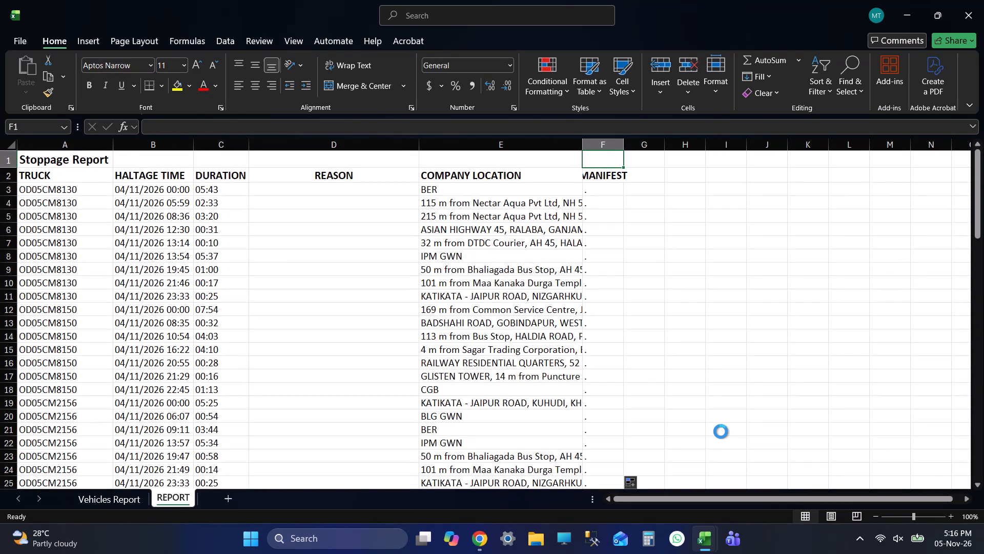
key("ctrl+s")
key("ctrl+s")
double_click(623, 140)
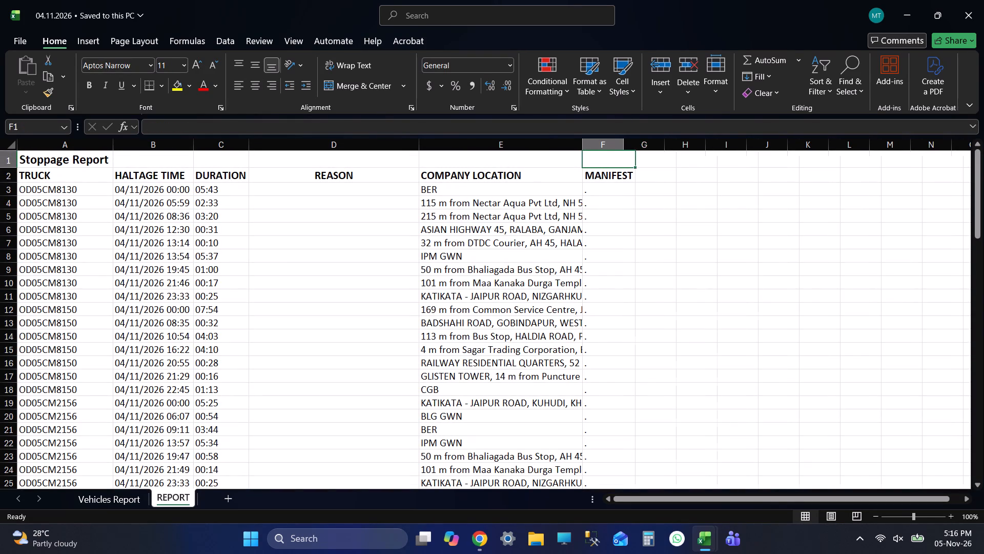
left_click_drag(610, 180, 617, 113)
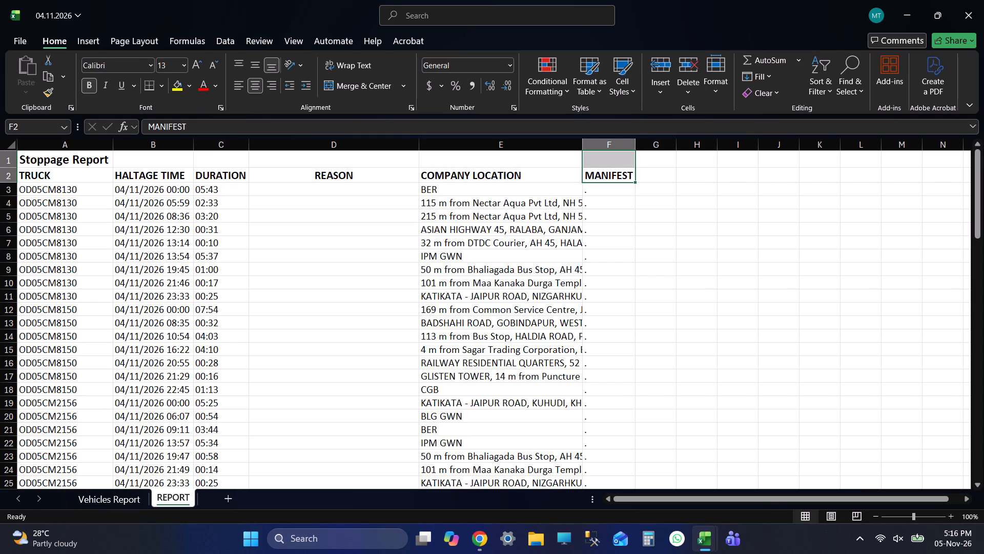
left_click_drag(637, 144, 650, 145)
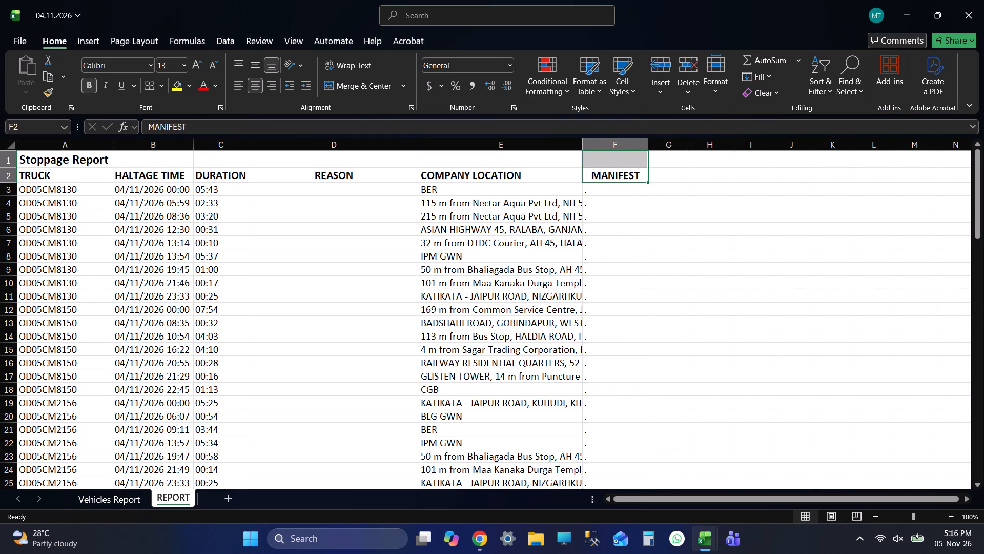
left_click(626, 191)
key("ctrl+s")
key("ctrl+s")
key("ctrl+s")
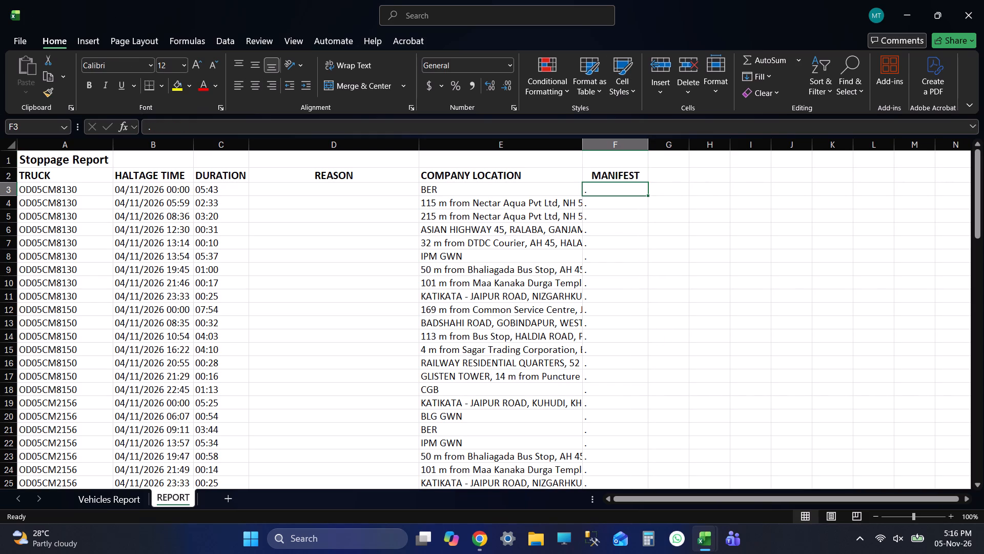
left_click(47, 187)
key("ctrl+s")
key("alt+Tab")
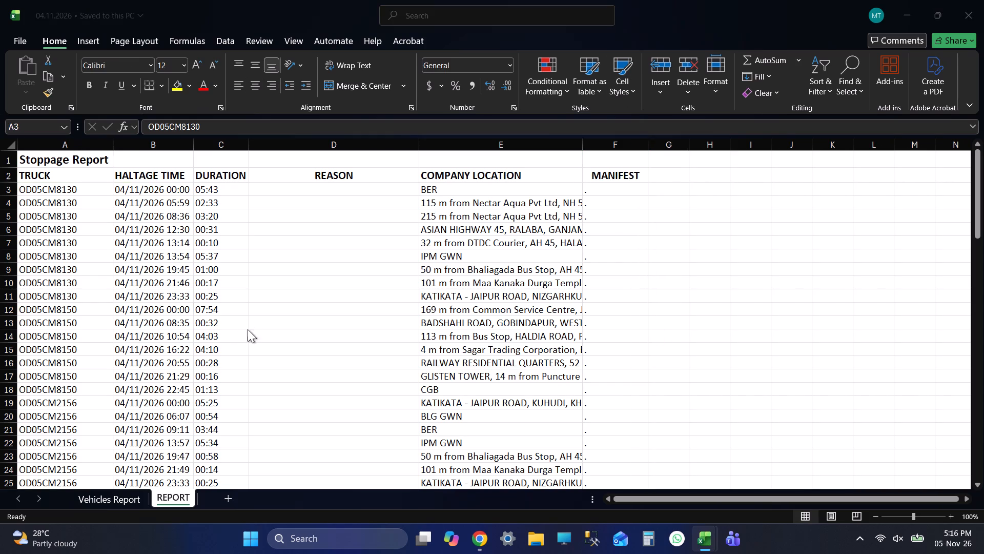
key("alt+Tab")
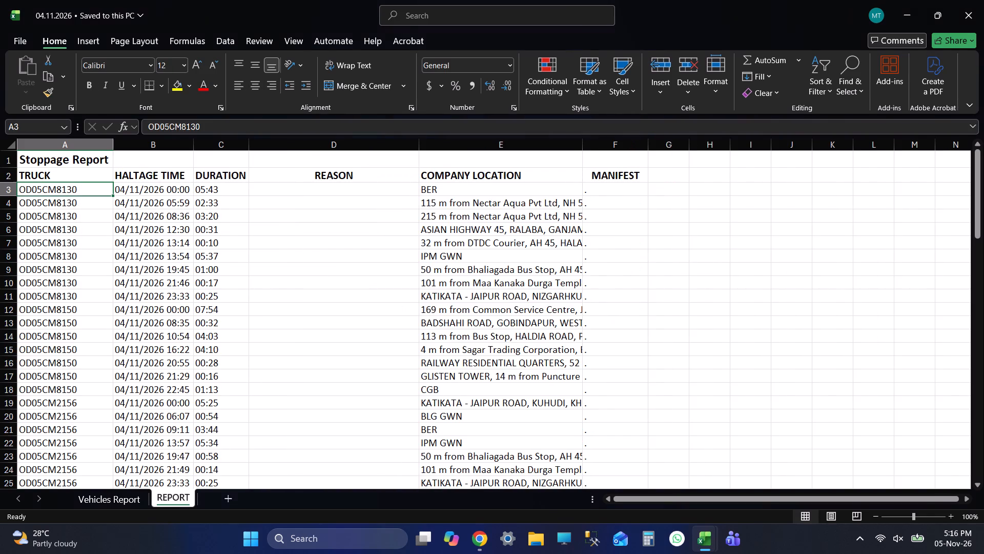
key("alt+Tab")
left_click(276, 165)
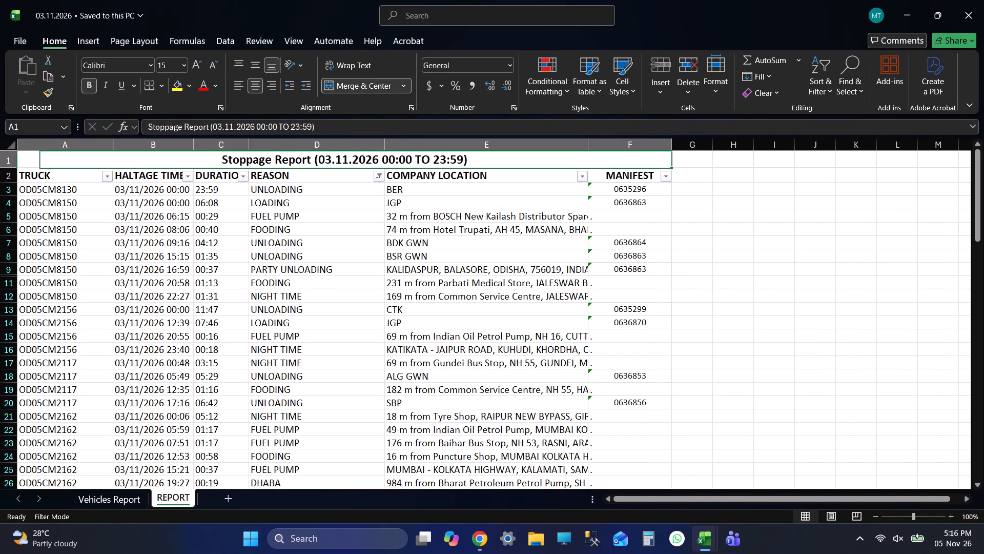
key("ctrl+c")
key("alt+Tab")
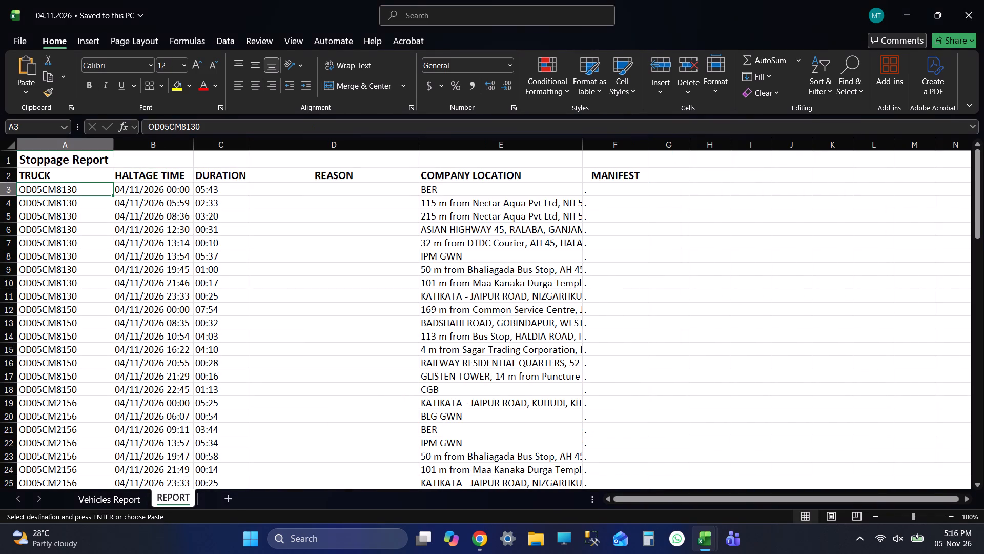
Merge and centre the Stoppage Report title across cells A1 to F1 in the 04.11.2026 report.
left_click_drag(75, 163, 596, 160)
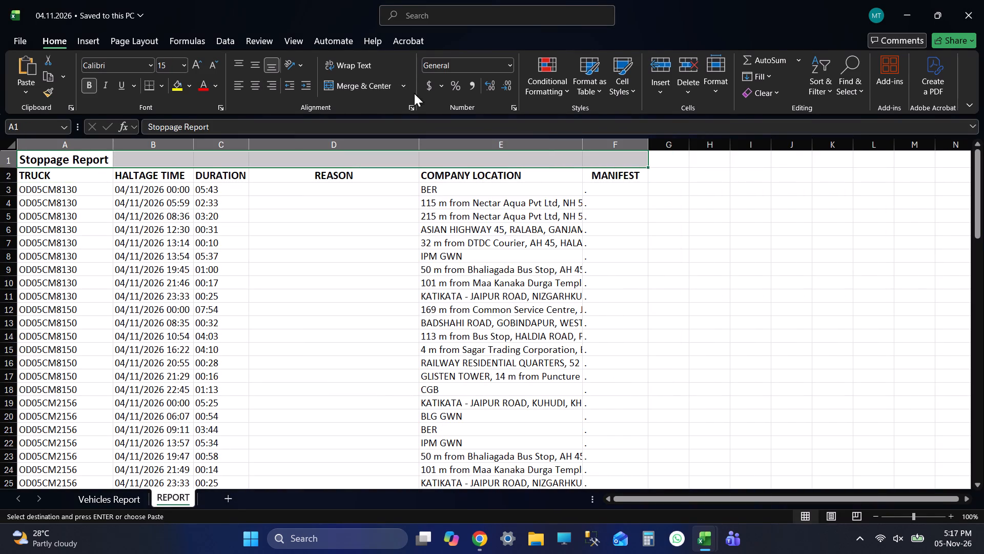
left_click(344, 85)
left_click(387, 159)
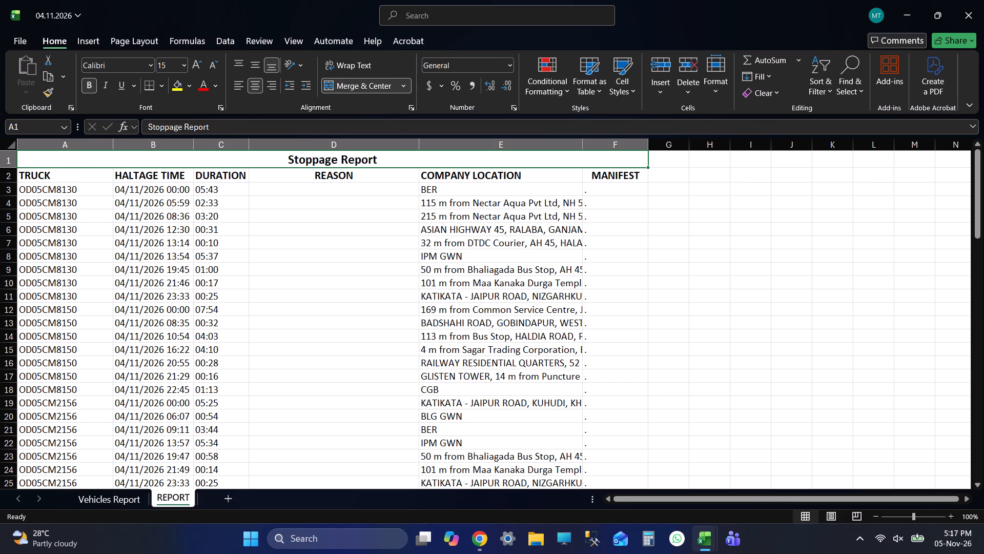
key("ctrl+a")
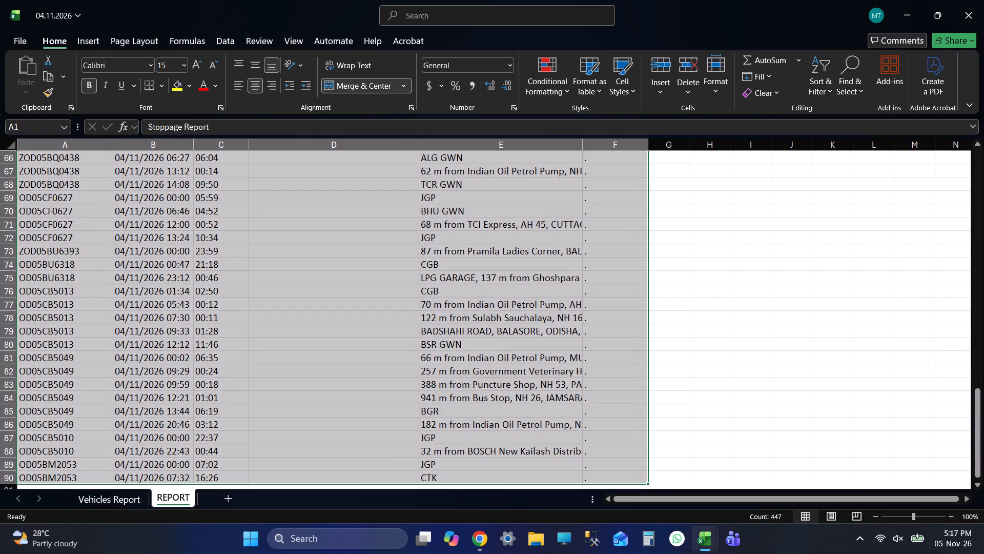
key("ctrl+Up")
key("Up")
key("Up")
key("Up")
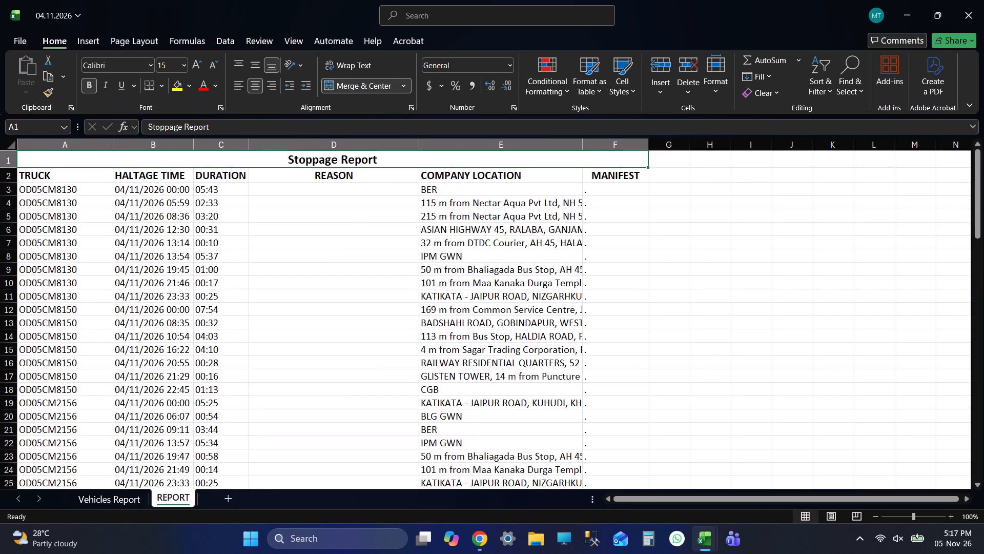
Replace the title in merged row 1 with the dated title copied from the 03.11.2026 report.
key("Delete")
key("ctrl+v")
key("alt+Tab")
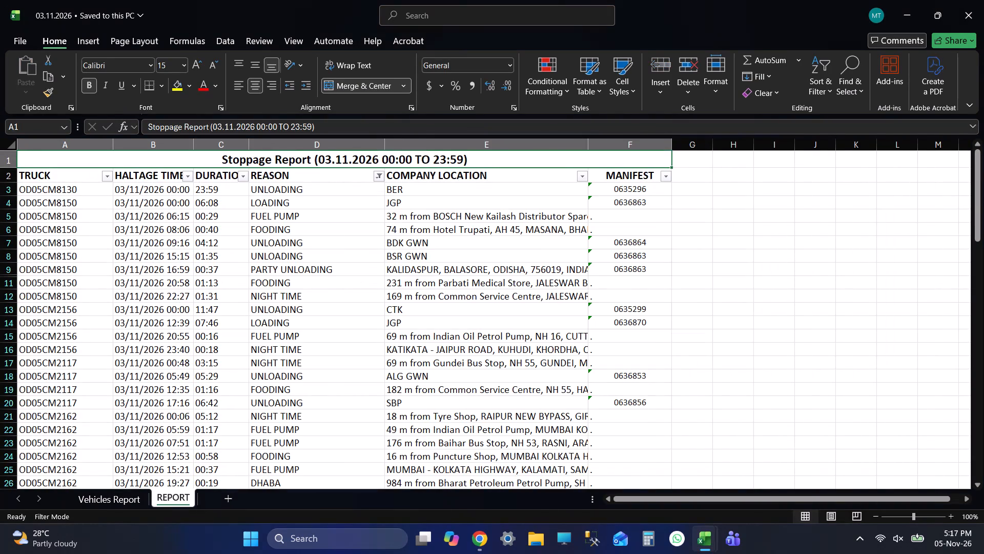
key("ctrl+c")
key("alt+Tab")
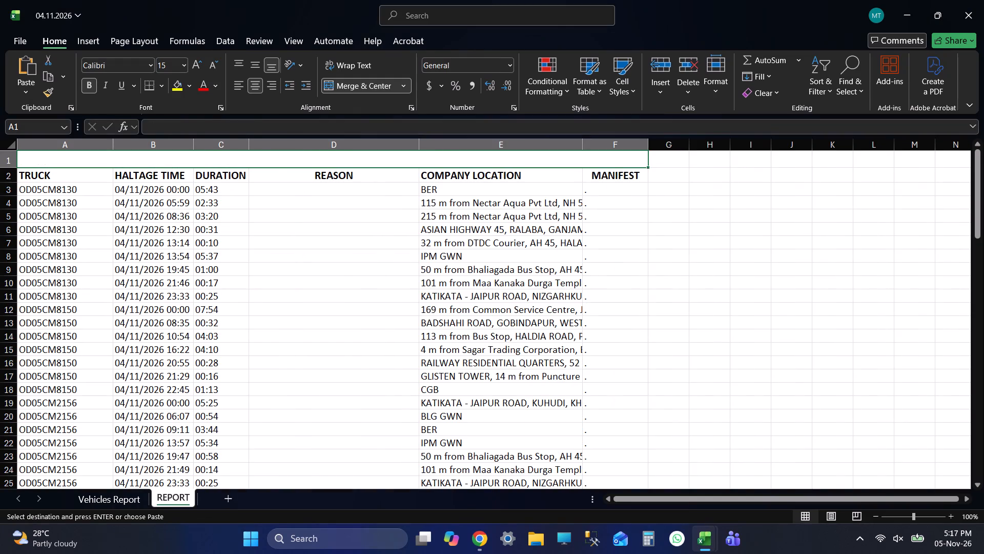
key("ctrl+v")
Change the title's date so it reads "Stoppage Report (04.11.2026 00:00 TO 23:59)" and save the workbook.
double_click(315, 160)
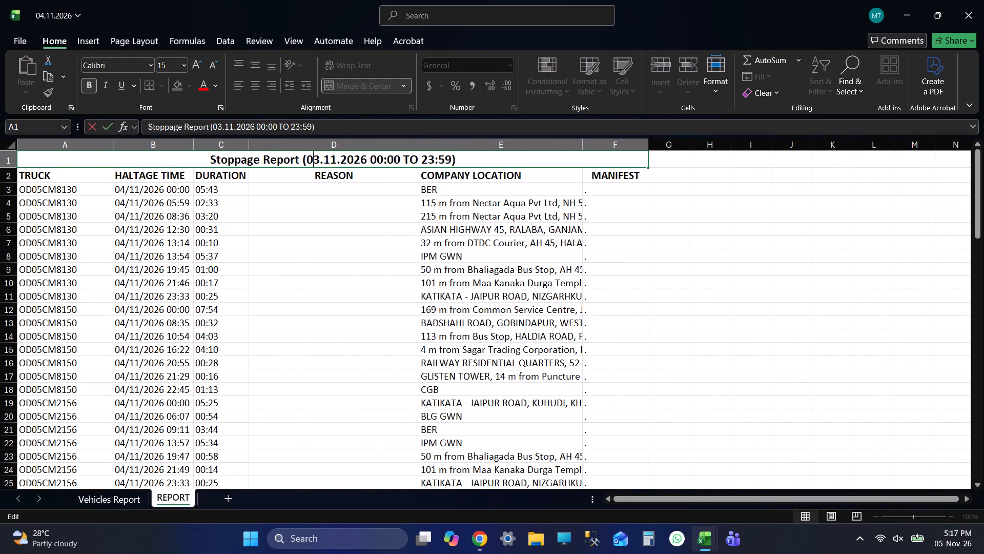
key("Delete")
key("4")
key("Return")
key("Return")
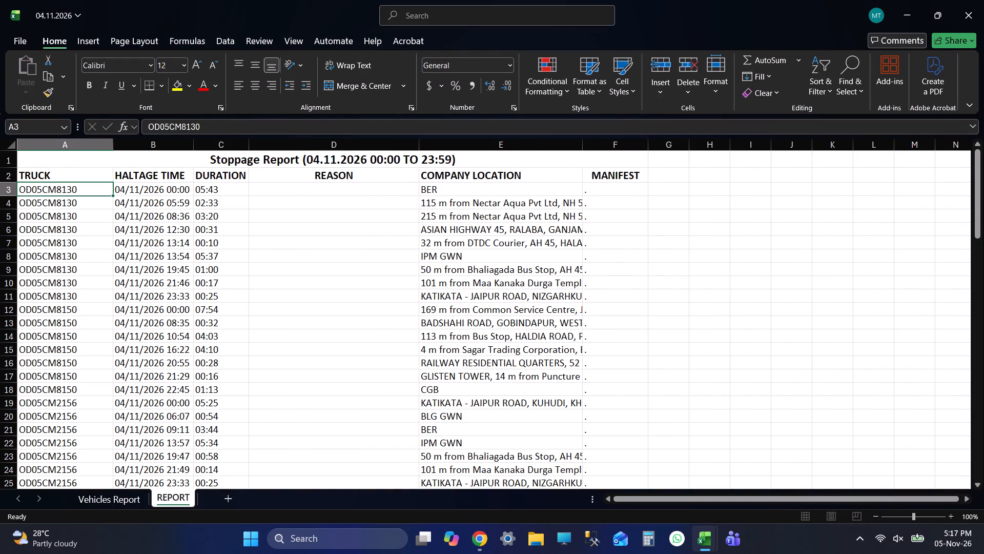
key("ctrl+s")
key("ctrl+s")
key("ctrl+s")
key("ctrl+s")
left_click(285, 195)
key("ctrl+s")
key("ctrl+s")
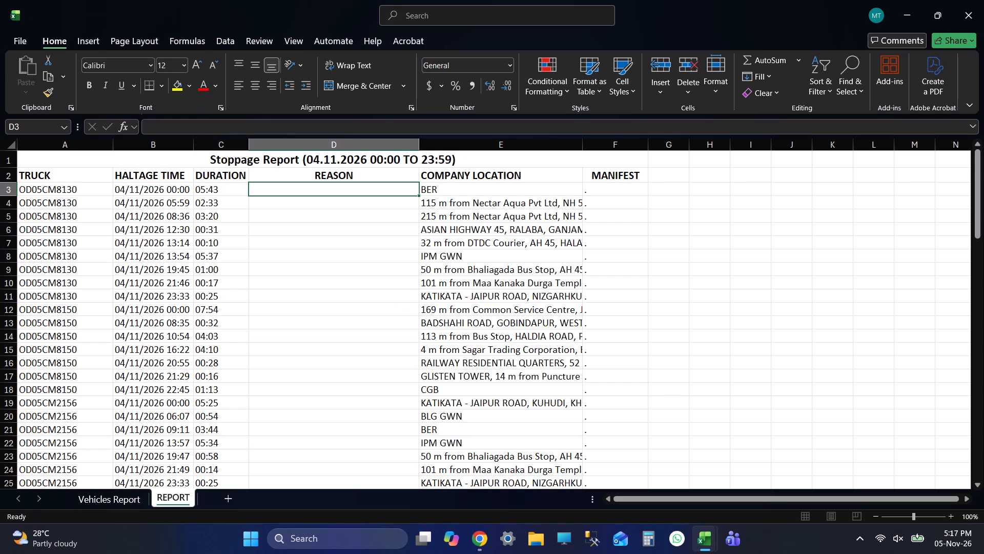
Save the 04.11.2026 stoppage report.
key("ctrl+s")
key("ctrl+s")
key("ctrl+s")
key("ctrl+s")
key("ctrl+s")
key("ctrl+s")
key("ctrl+s")
key("ctrl+s")
key("ctrl+s")
Add filters to the header row (row 2) of the 04.11.2026 report and save the workbook.
left_click(53, 179)
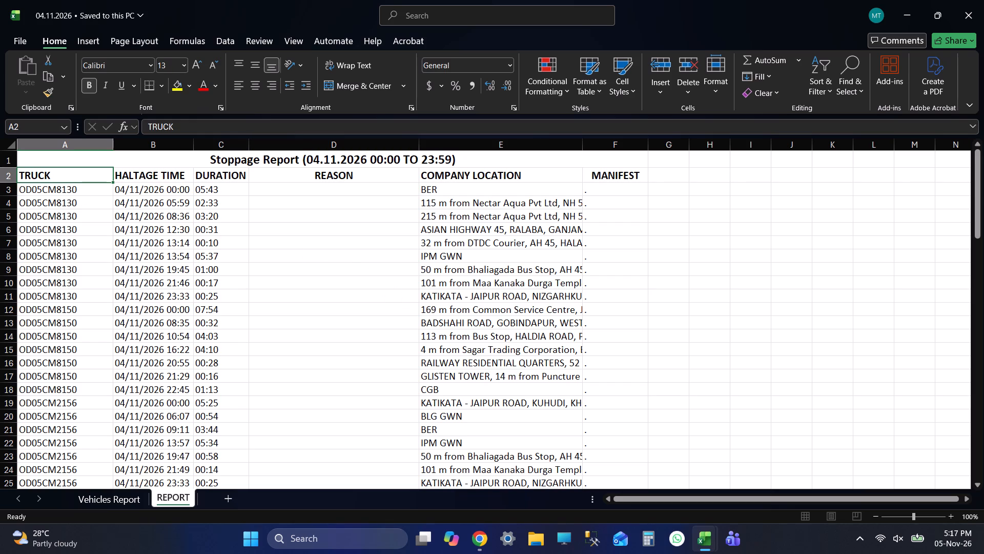
key("ctrl+shift+l")
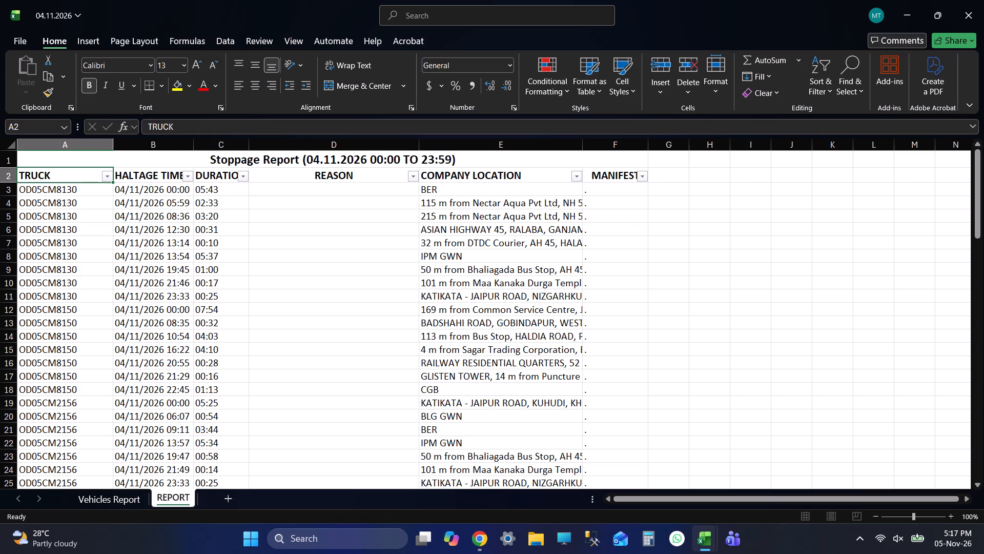
left_click_drag(675, 184, 675, 177)
left_click(697, 171)
key("ctrl+s")
key("ctrl+s")
key("ctrl+s")
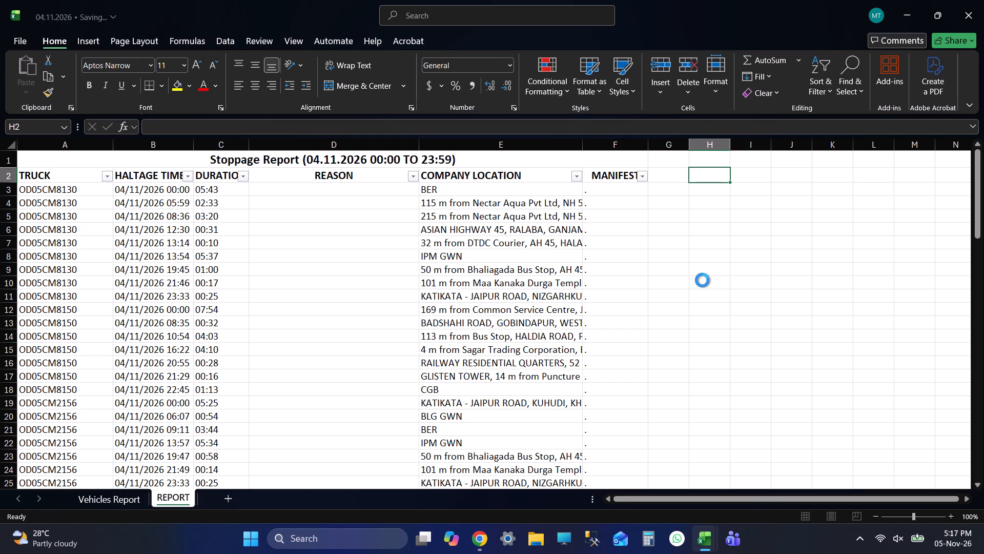
key("ctrl+s")
key("ctrl+s")
key("ctrl+s")
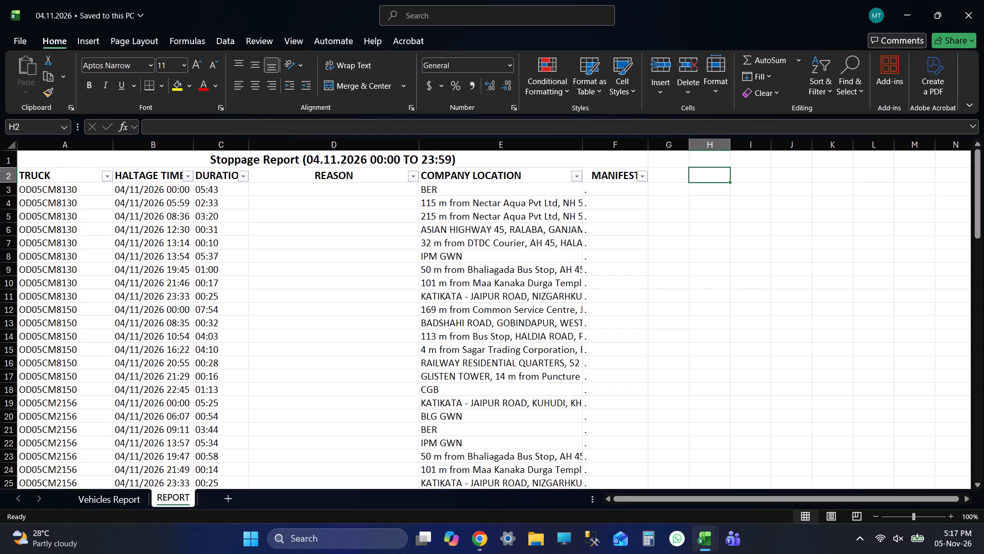
left_click(50, 169)
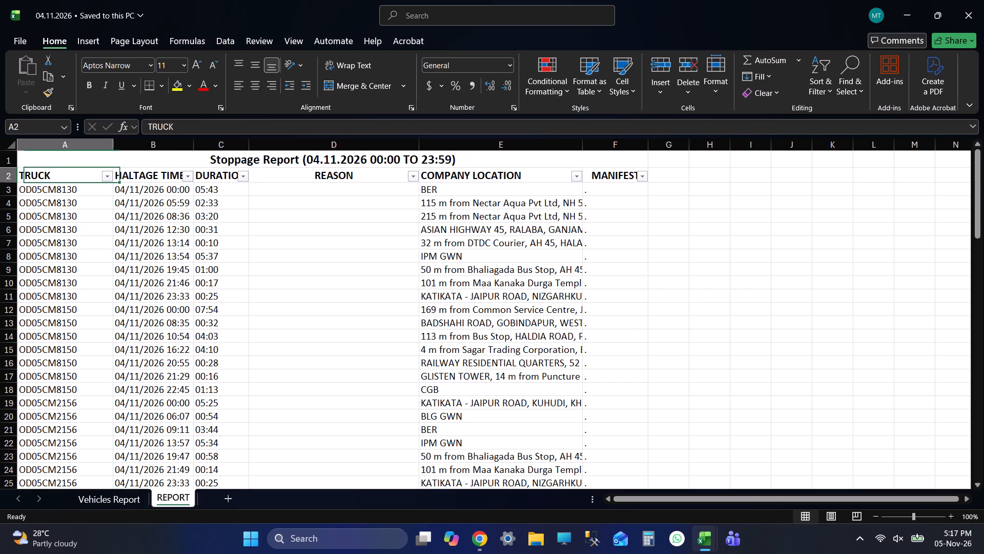
left_click(104, 175)
left_click(65, 335)
left_click(65, 340)
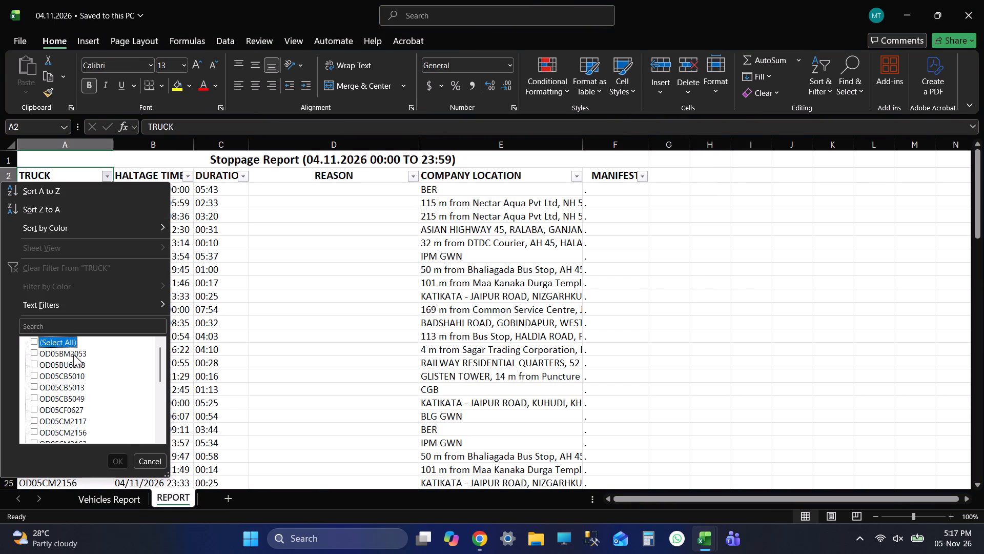
left_click(73, 354)
left_click(121, 462)
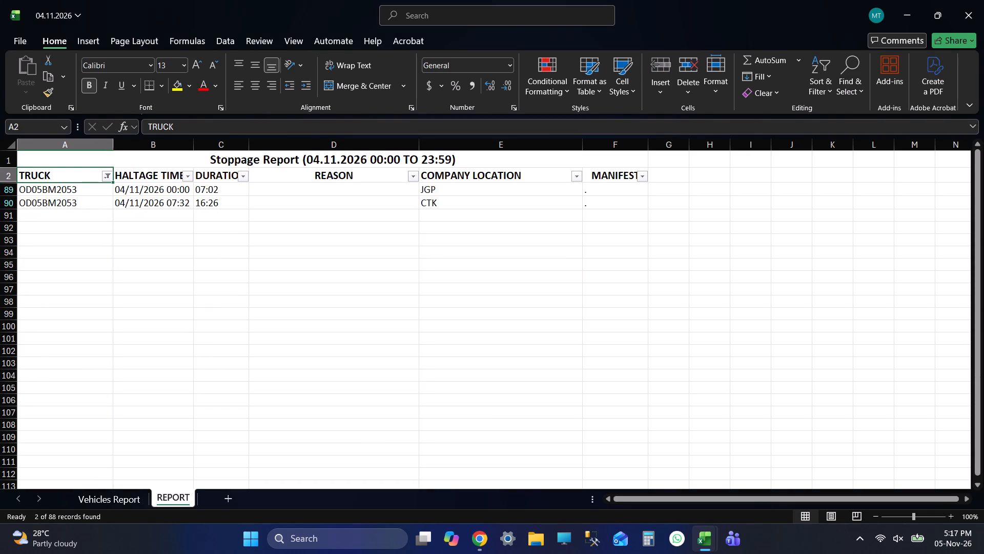
left_click(476, 256)
key("ctrl+s")
key("ctrl+s")
key("ctrl+s")
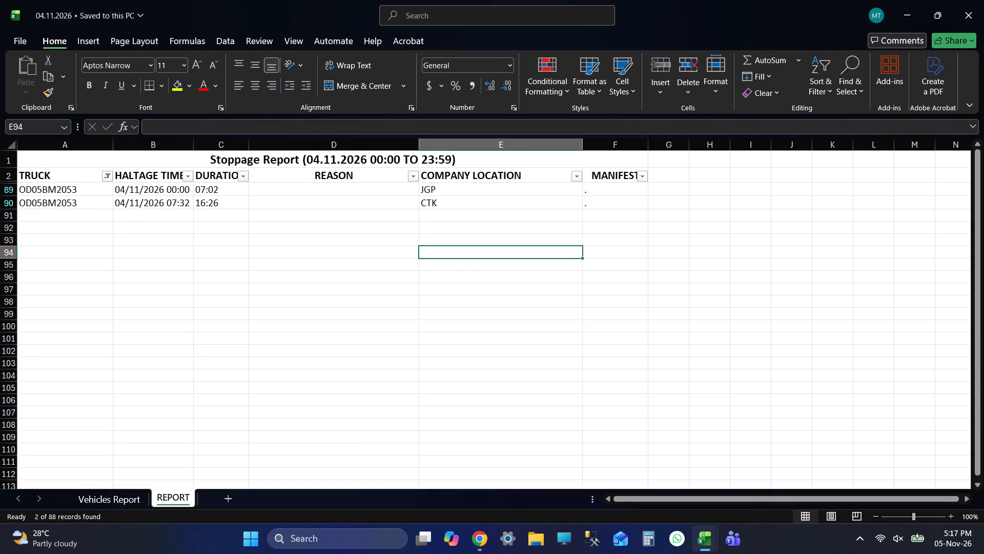
left_click(47, 193)
key("ctrl+s")
Switch to the 03.11.2026 report, remove the filters from its header row and save it.
key("alt+Tab")
key("alt+Tab")
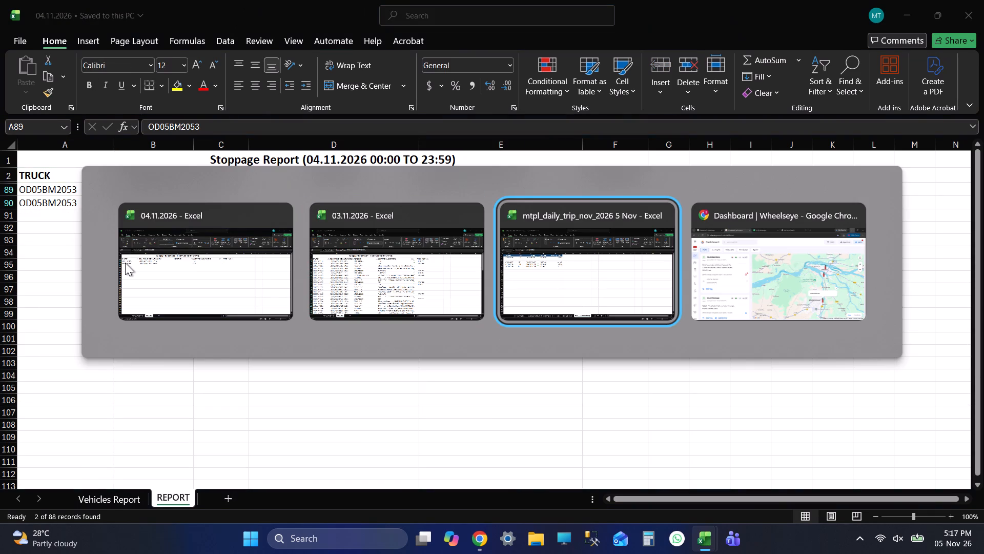
key("alt+Tab")
key("alt+Tab")
key("alt+Tab")
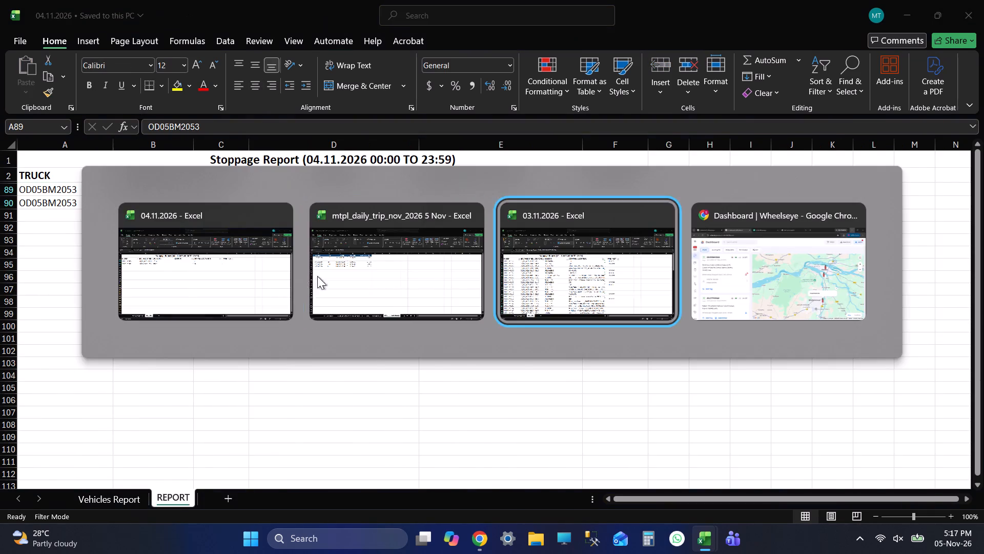
left_click(76, 180)
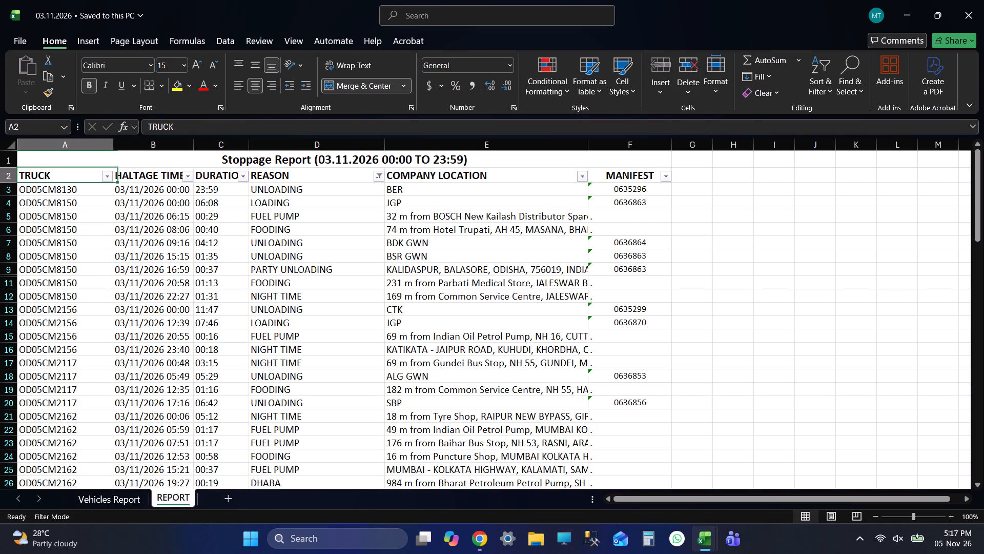
key("ctrl+shift+l")
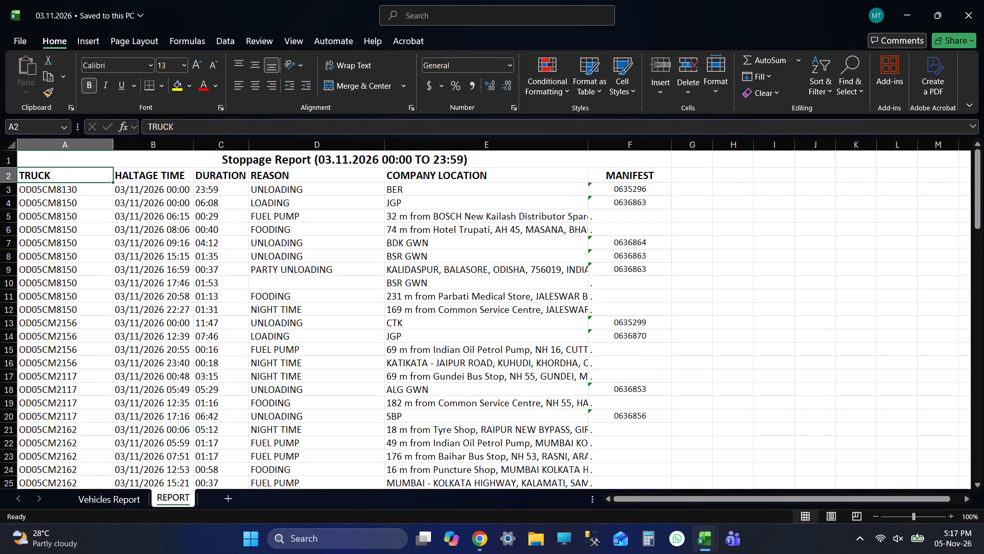
key("ctrl+s")
key("alt+Tab")
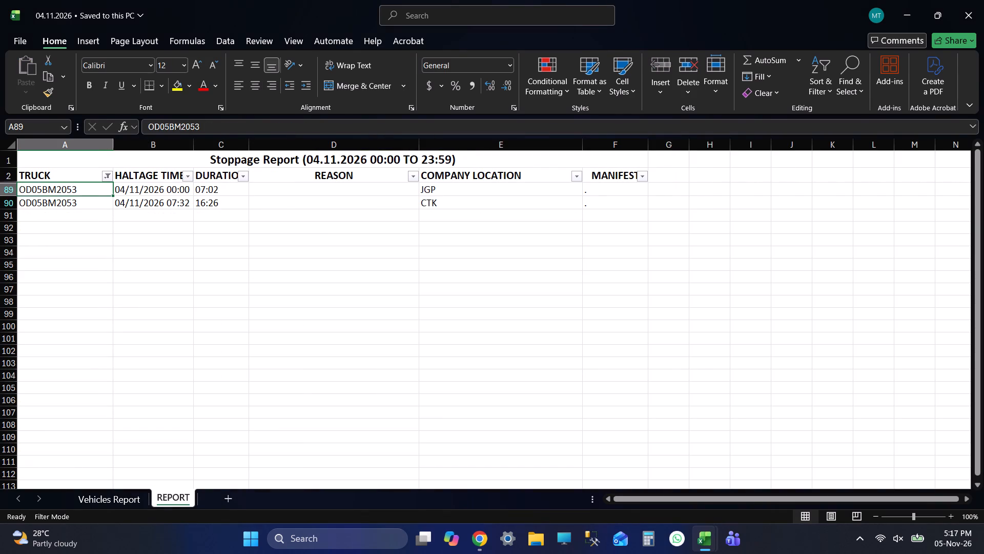
key("ctrl+c")
key("alt+Tab")
left_click(73, 140)
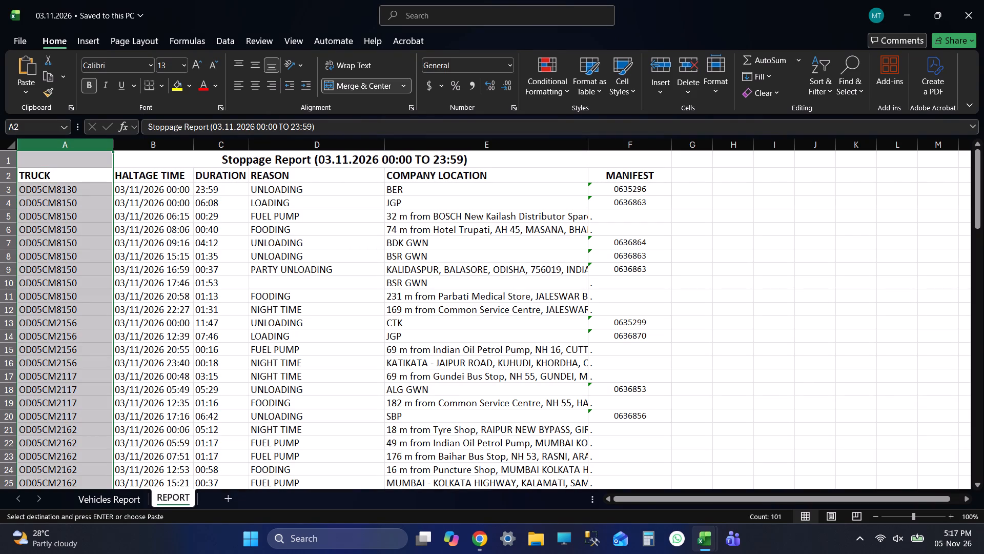
key("ctrl+f")
key("ctrl+v")
key("Return")
key("Return")
key("Return")
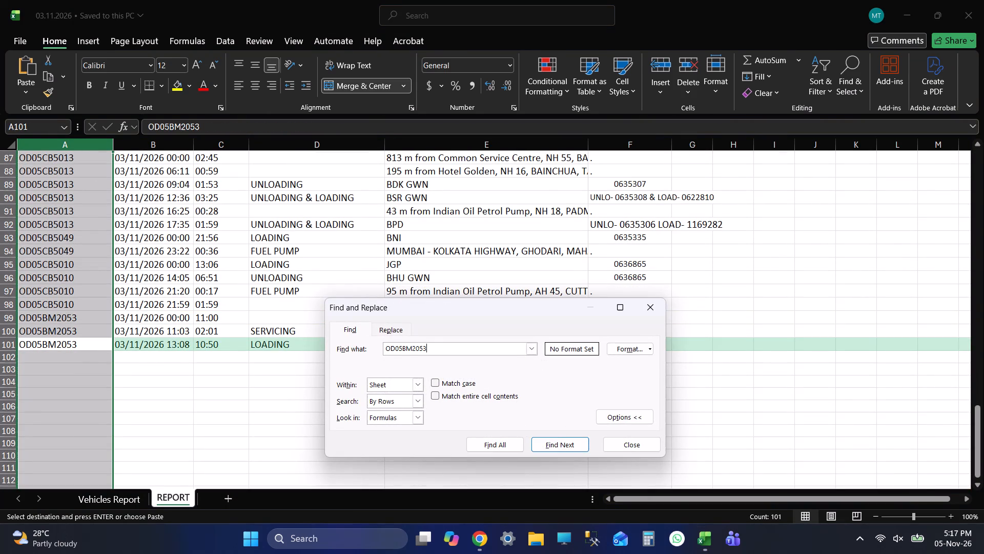
left_click(633, 446)
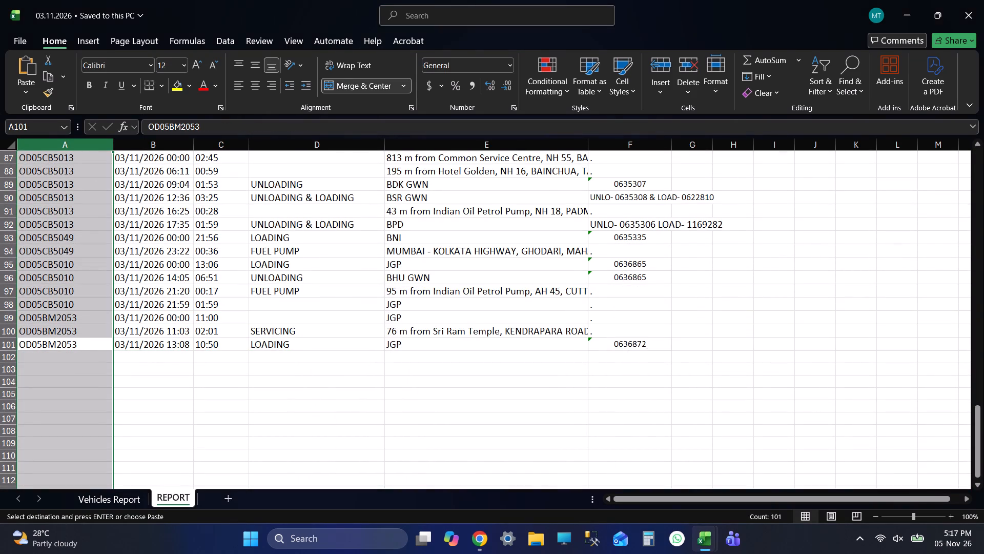
key("alt+Tab")
key("alt+Tab")
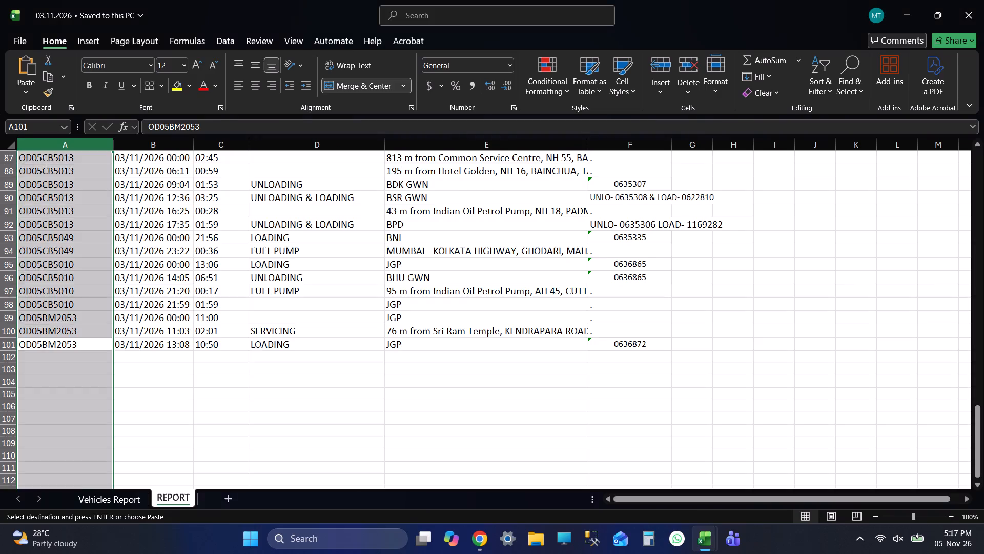
left_click(265, 341)
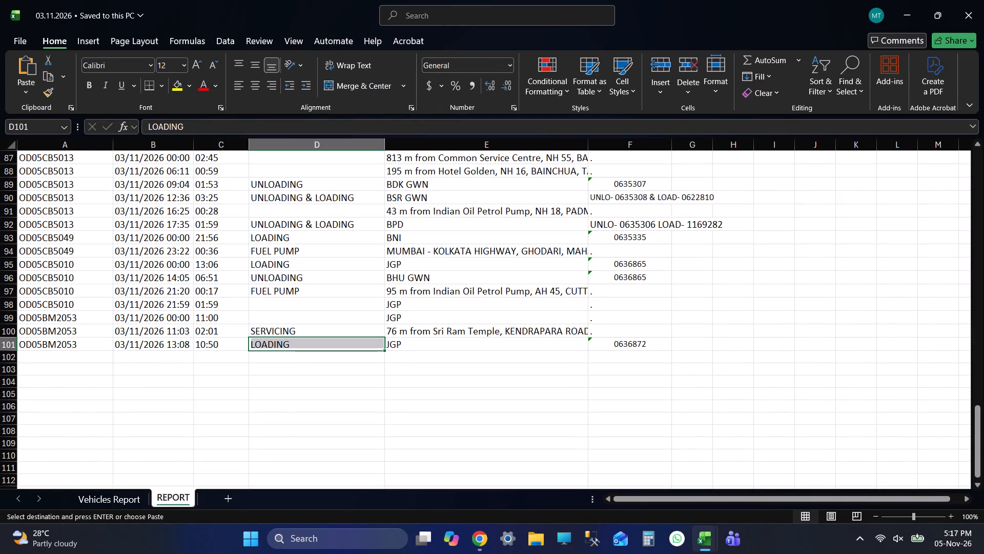
key("ctrl+c")
key("alt+Tab")
key("Tab")
key("Tab")
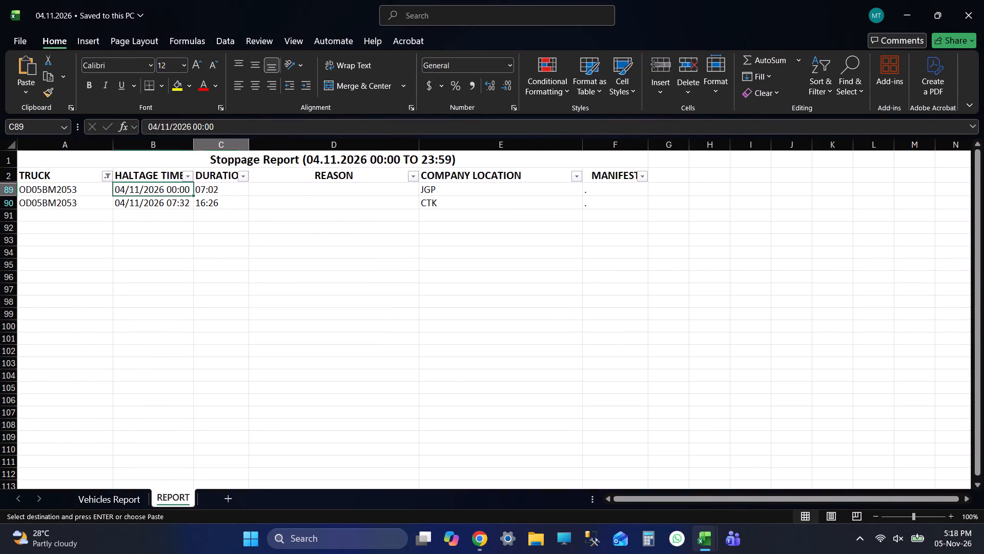
key("Tab")
key("ctrl+v")
Copy manifest number 0636872 from the same 03.11.2026 entry into the JGP stop's MANIFEST cell in the 04.11.2026 report and save.
key("Tab")
key("Tab")
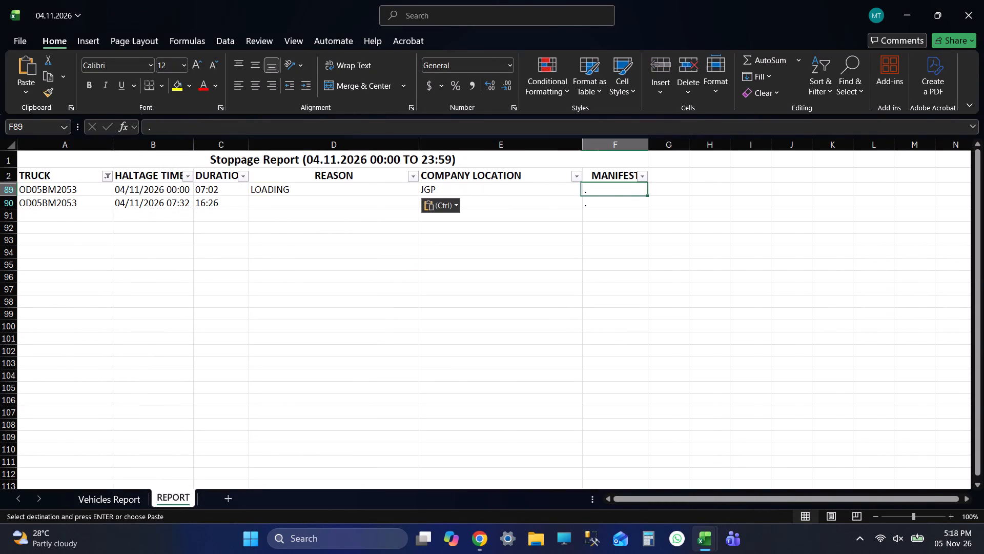
key("alt+Tab")
key("Tab")
key("Tab")
key("ctrl+c")
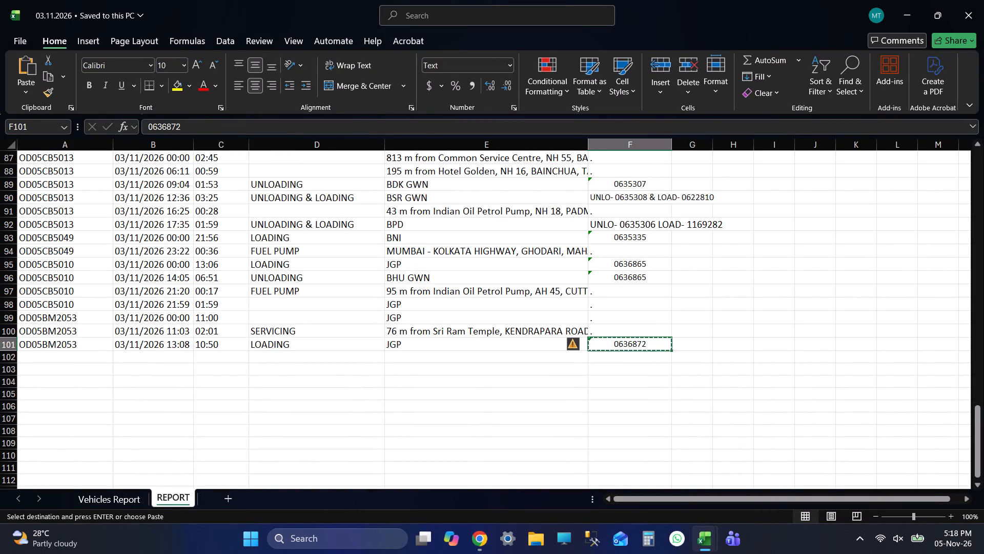
key("alt+Tab")
key("ctrl+v")
key("Return")
key("Return")
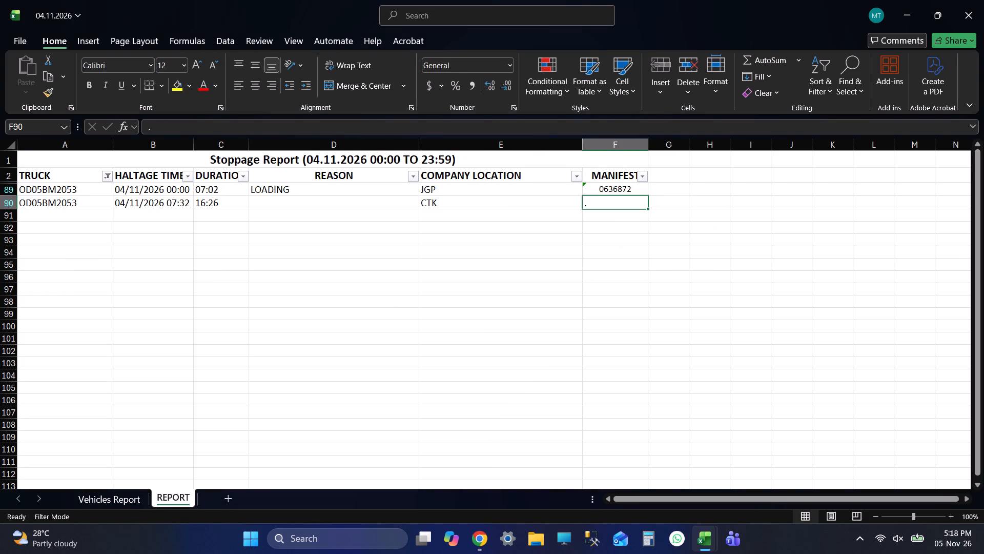
key("ctrl+s")
key("ctrl+s")
key("shift+Tab")
key("shift+Tab")
key("shift+Tab")
key("shift+Tab")
key("shift+Tab")
key("shift+Tab")
key("shift+Tab")
key("shift+Tab")
key("shift+Tab")
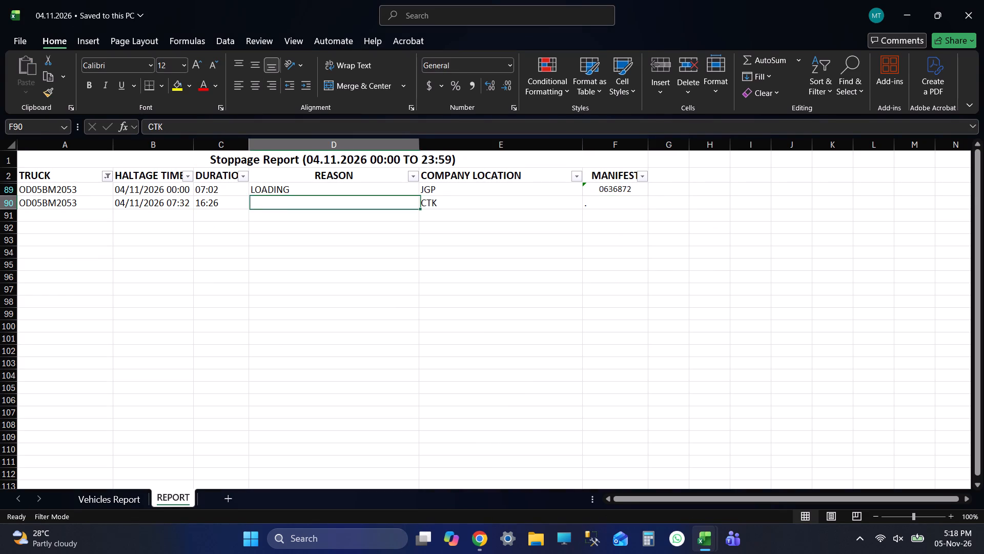
key("alt+Tab")
key("alt+Tab")
key("alt+Tab")
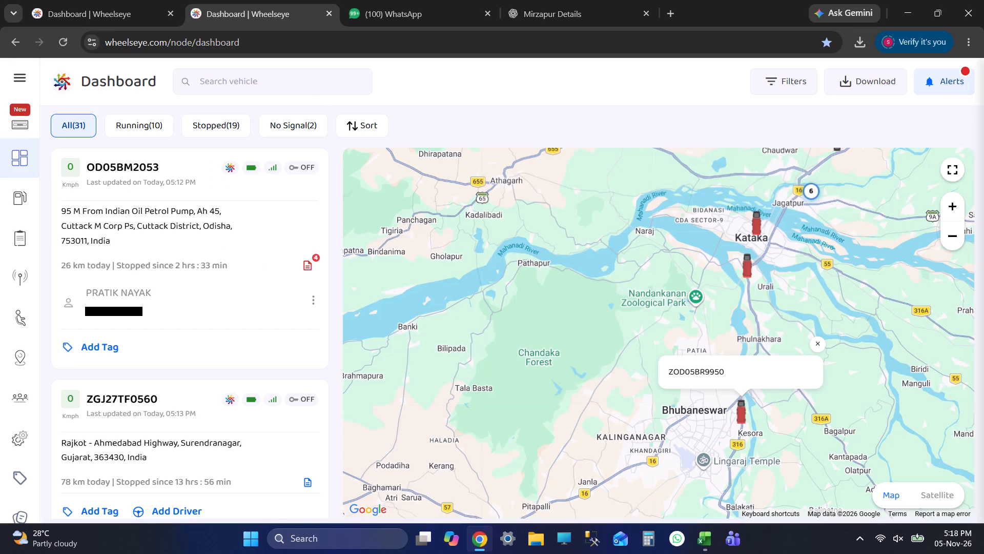
left_click(263, 90)
type("2053")
key("Return")
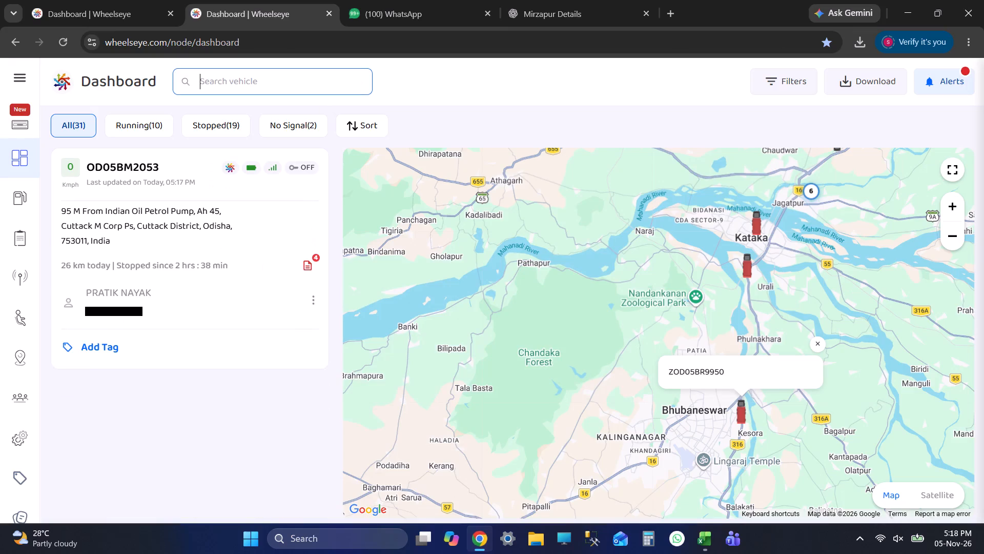
left_click(100, 344)
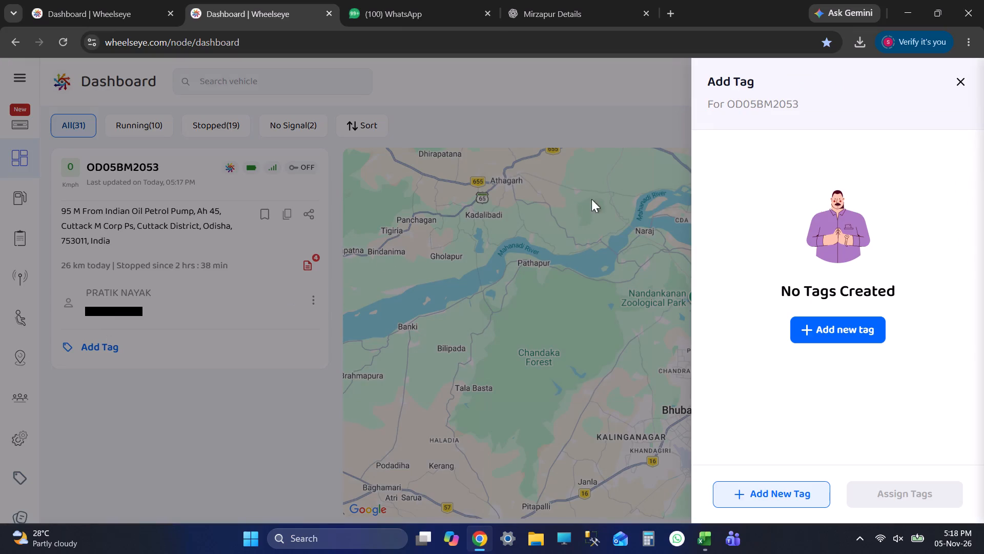
left_click(959, 76)
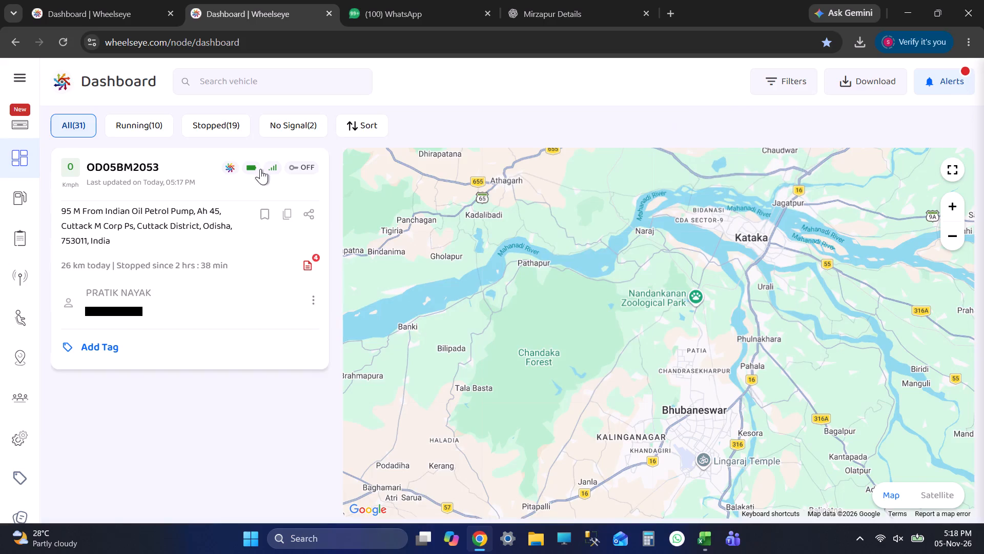
left_click(217, 198)
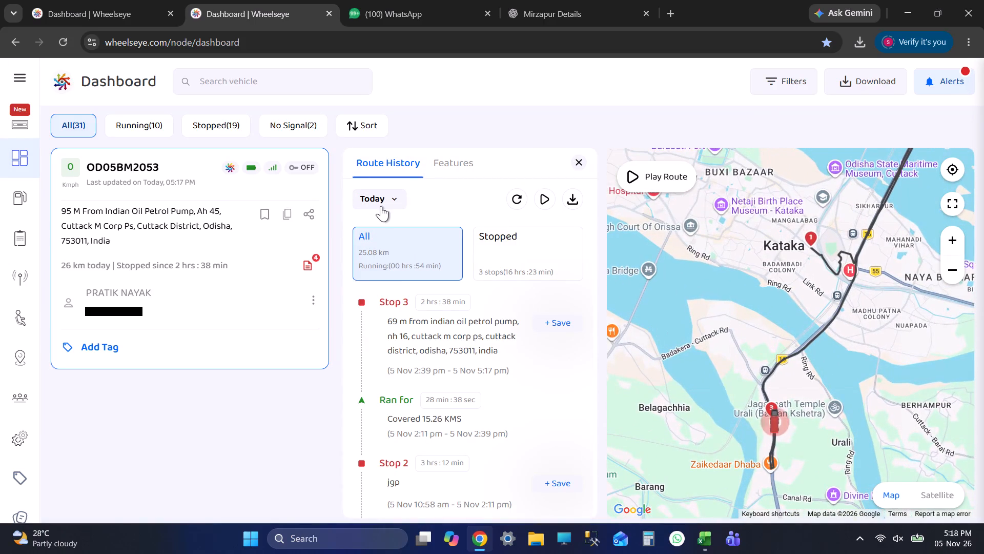
Set the start of the custom route history period to 4 November 2026, 00:00.
left_click(381, 206)
key("alt+Tab")
key("alt+Tab")
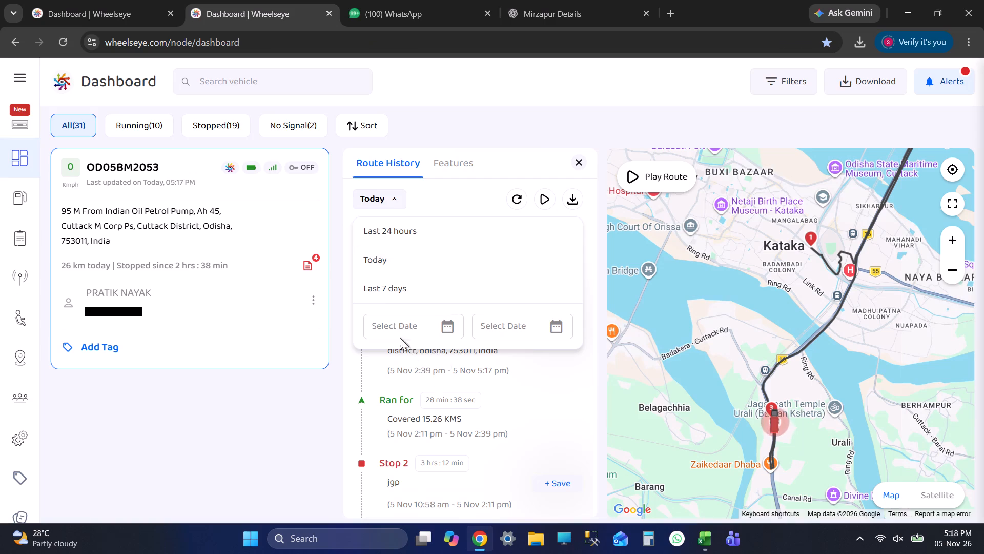
left_click(395, 329)
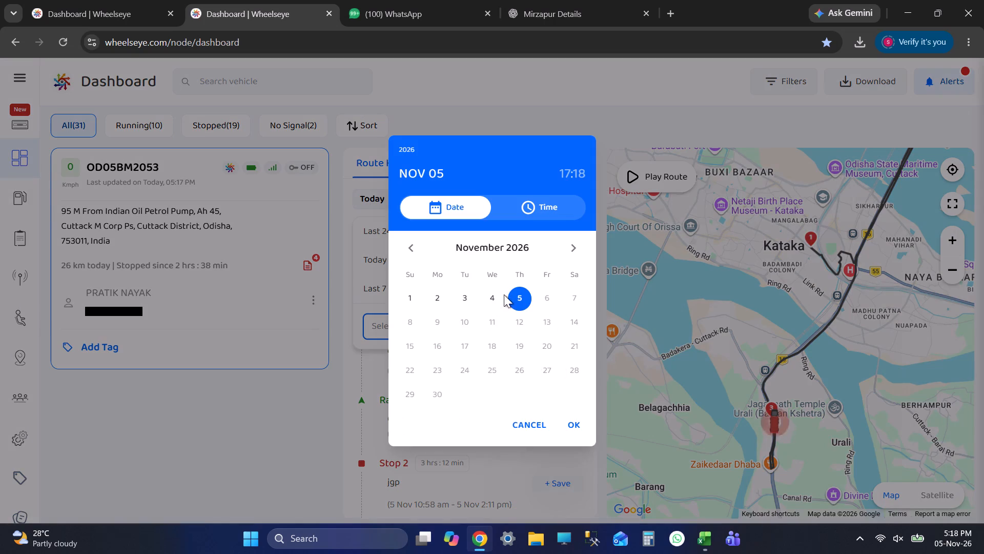
left_click(494, 299)
left_click(487, 276)
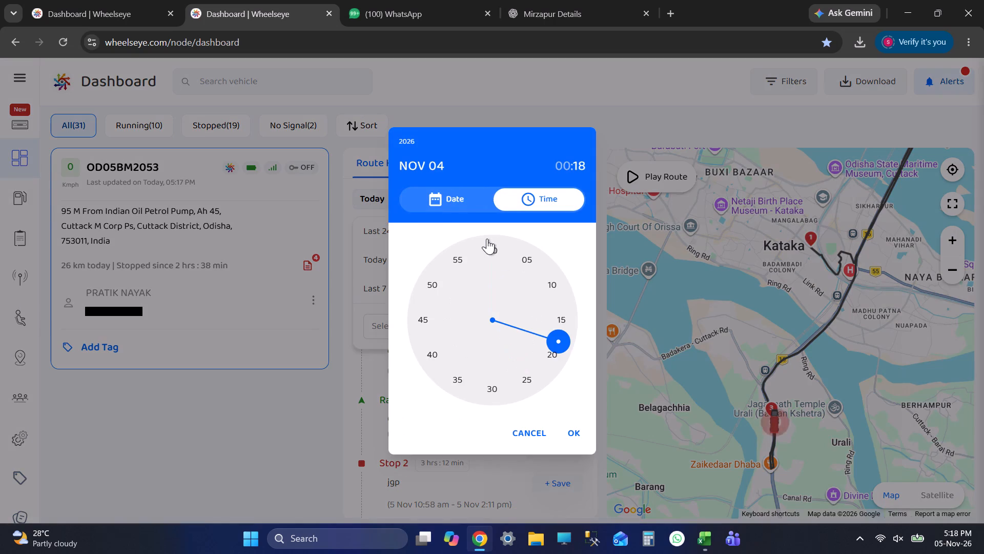
left_click(498, 252)
left_click(493, 250)
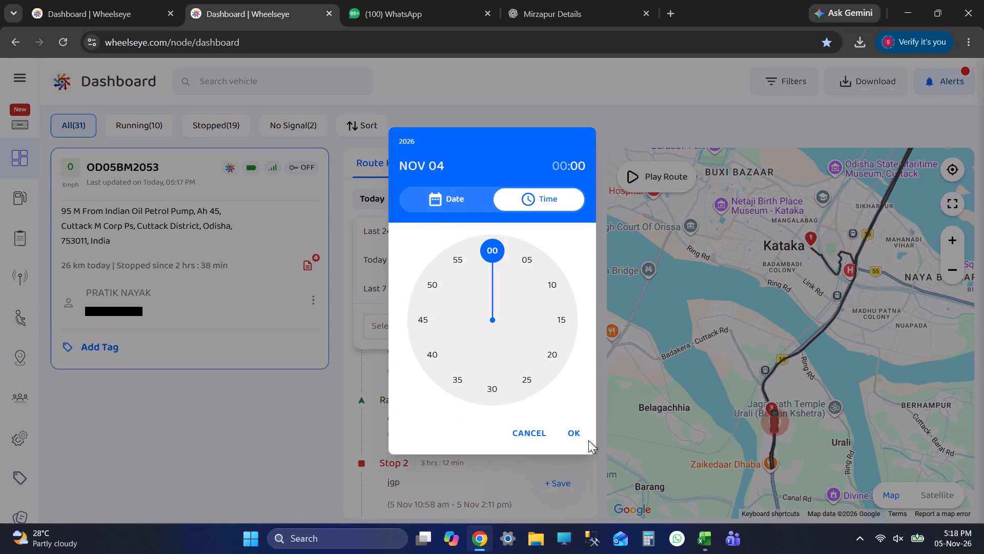
left_click(562, 429)
Set the end of the custom route history period to 4 November 2026, 23:59.
left_click(486, 322)
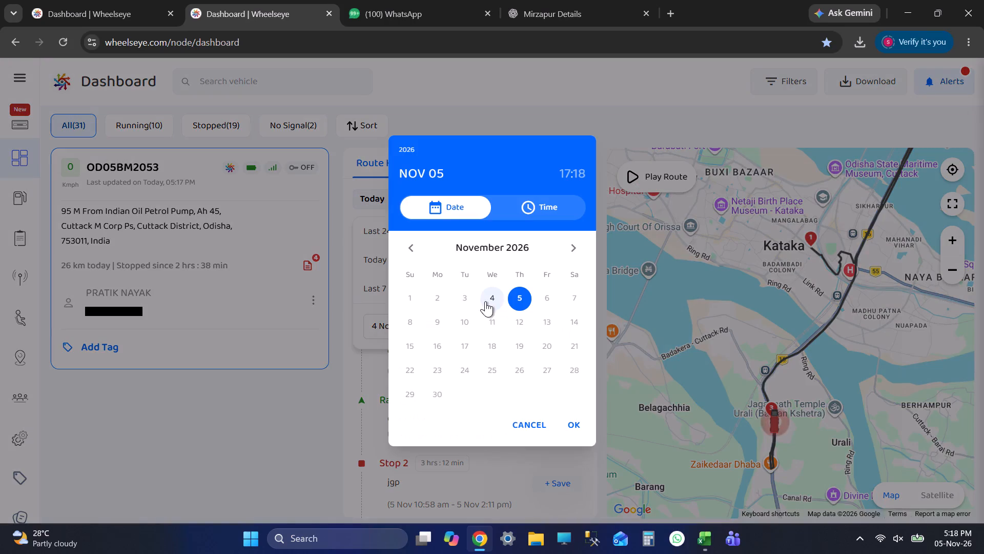
left_click(486, 299)
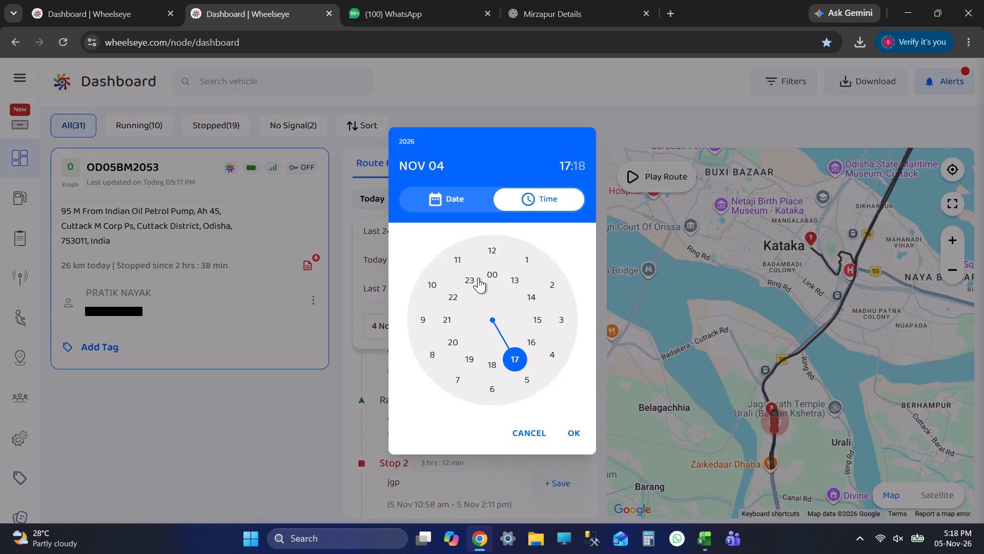
left_click(473, 279)
left_click(487, 245)
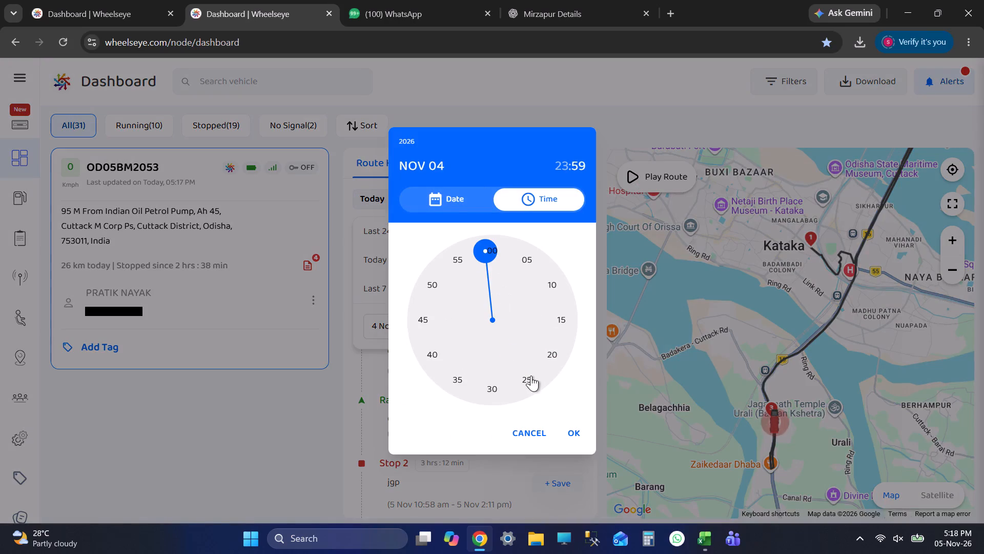
left_click(586, 422)
left_click(568, 432)
scroll(511, 367, "down", 8)
scroll(507, 396, "up", 1)
scroll(507, 396, "down", 1)
scroll(507, 415, "up", 1)
scroll(507, 424, "down", 4)
left_click(487, 457)
scroll(486, 456, "down", 1)
scroll(486, 456, "up", 1)
scroll(486, 456, "down", 5)
scroll(486, 456, "up", 1)
scroll(486, 456, "down", 3)
scroll(486, 456, "up", 1)
scroll(486, 456, "down", 2)
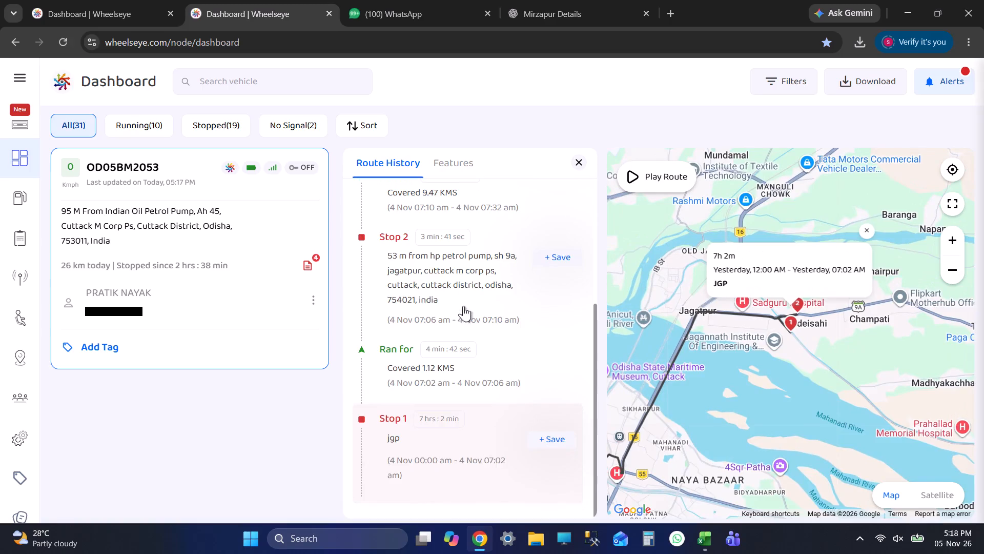
left_click(463, 306)
scroll(463, 306, "up", 3)
left_click(463, 317)
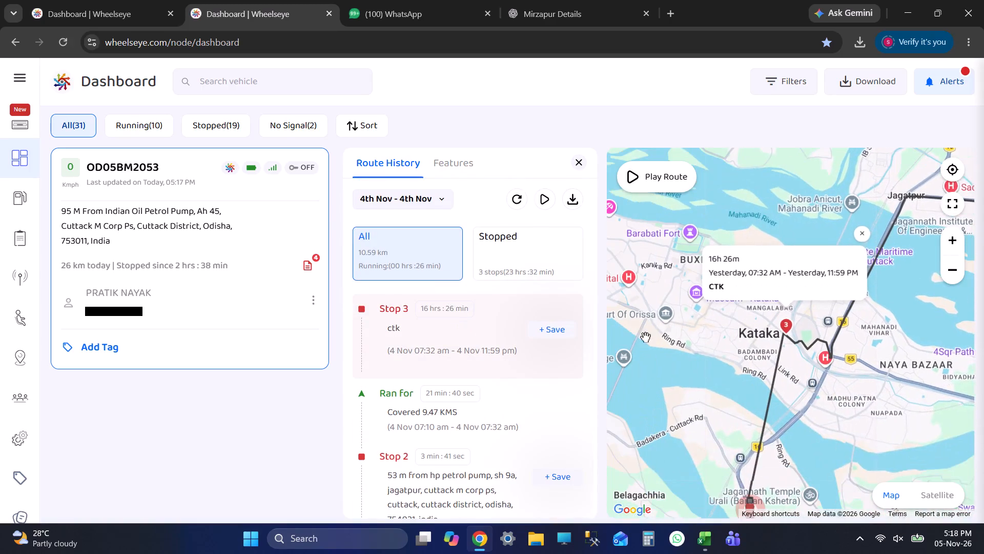
scroll(812, 361, "up", 3)
key("alt+Tab")
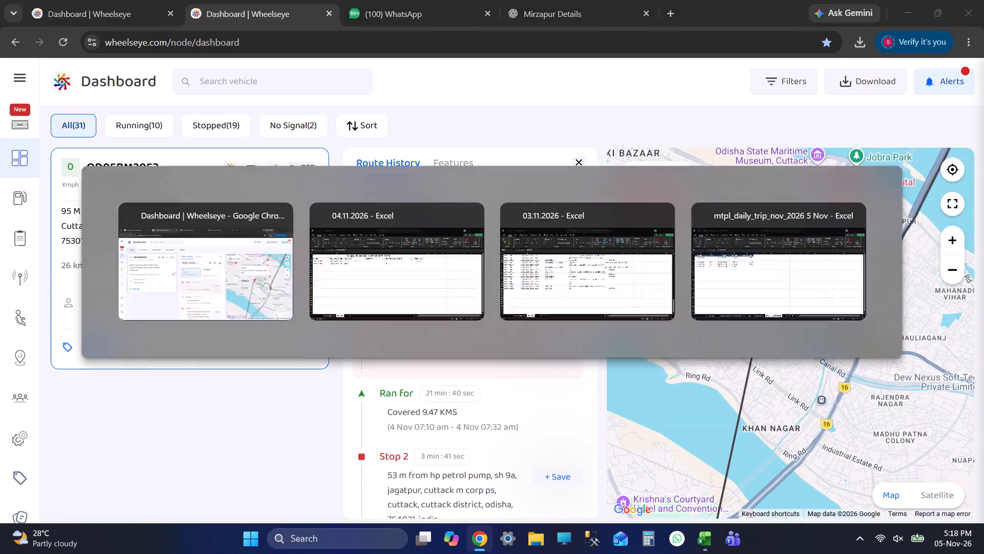
key("Tab")
key("Tab")
key("Tab")
key("alt+Tab")
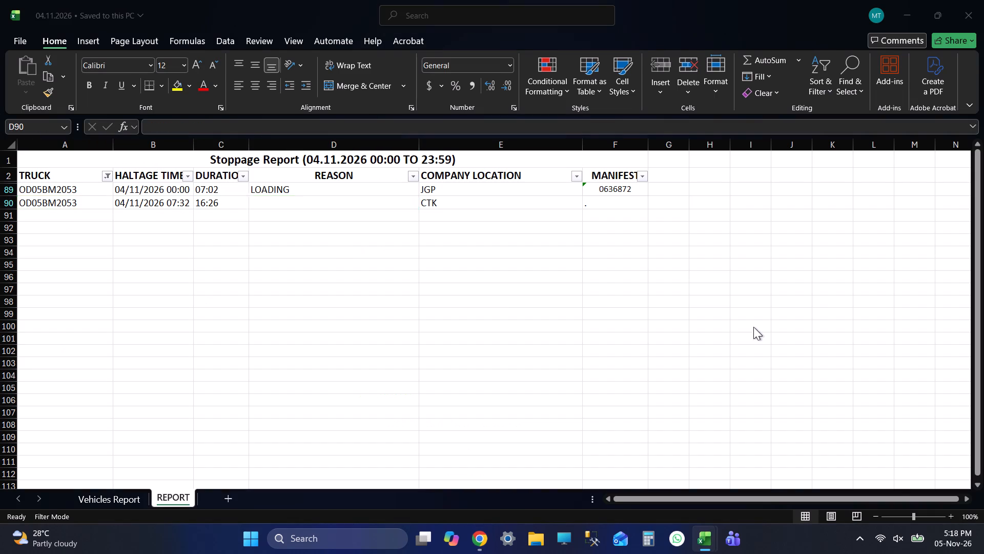
key("alt+Tab")
key("alt+Tab")
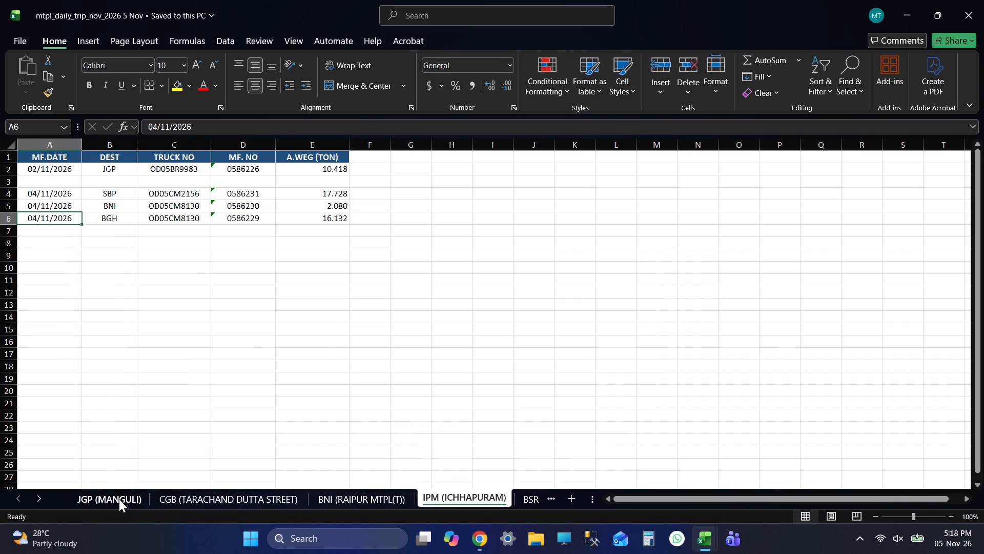
left_click(119, 499)
key("alt+Tab")
key("alt+Tab")
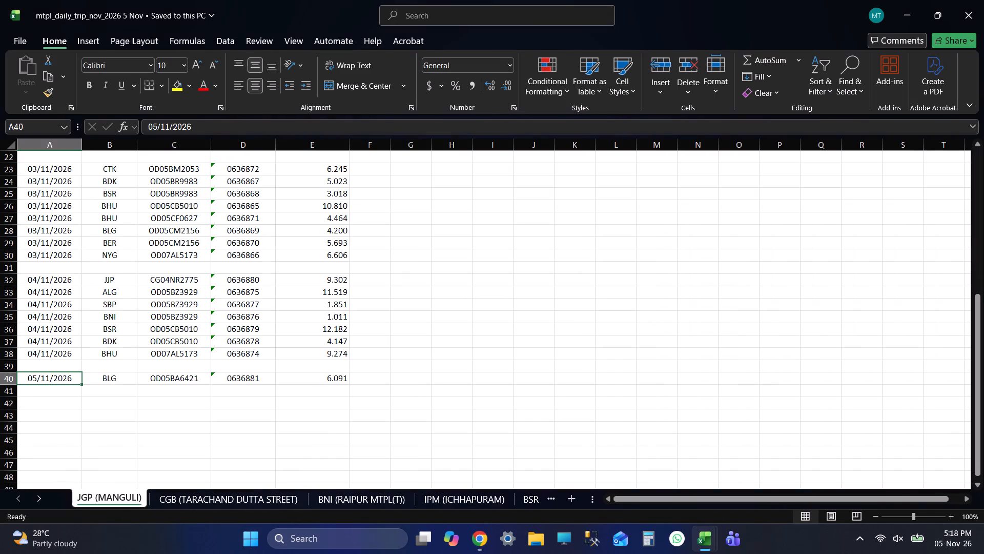
scroll(229, 329, "up", 2)
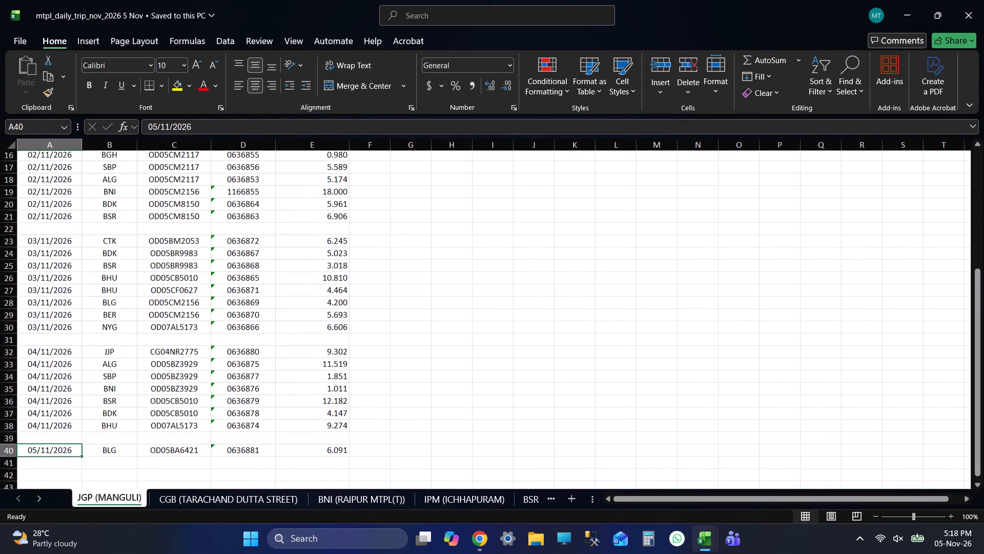
scroll(230, 311, "up", 4)
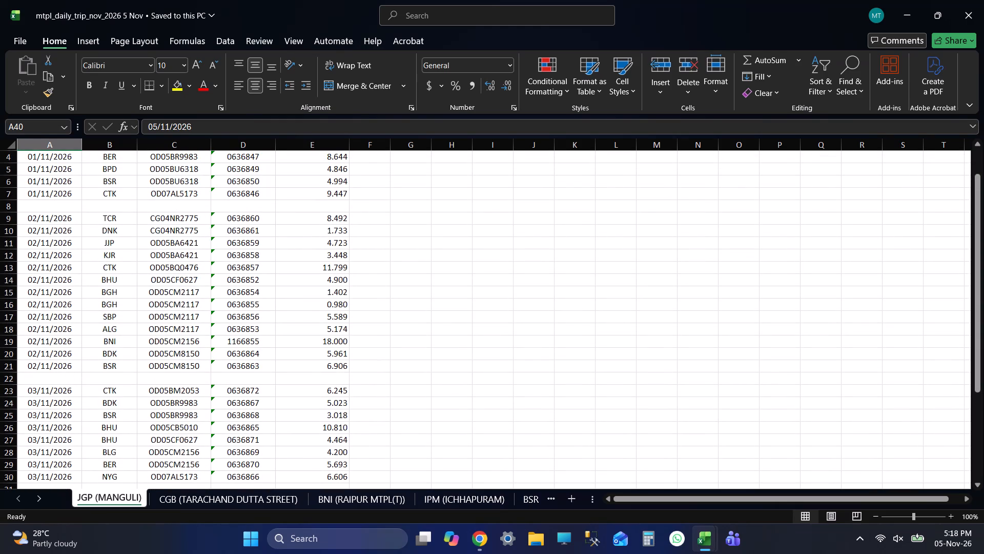
scroll(235, 321, "down", 3)
scroll(235, 321, "up", 1)
scroll(235, 321, "down", 4)
triple_click(13, 500)
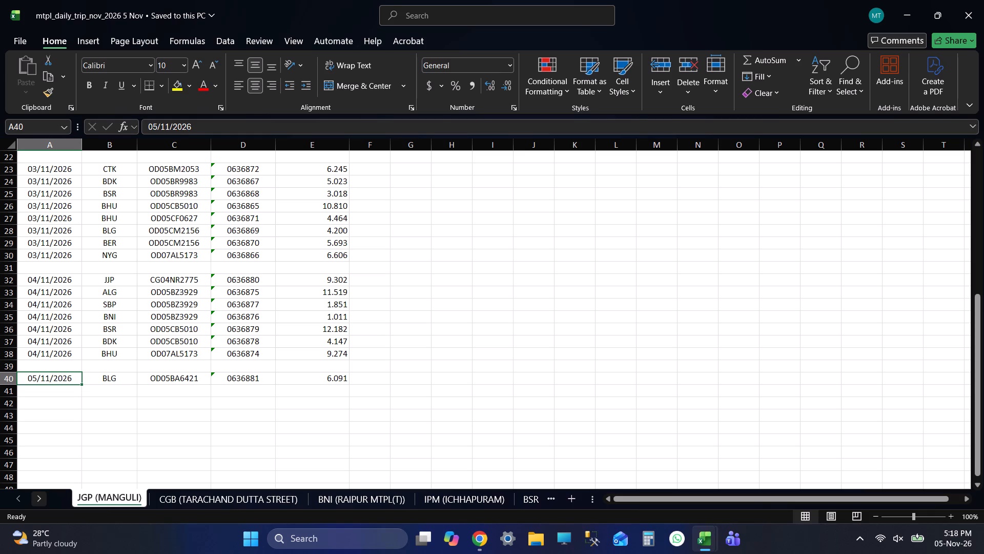
key("alt+Tab")
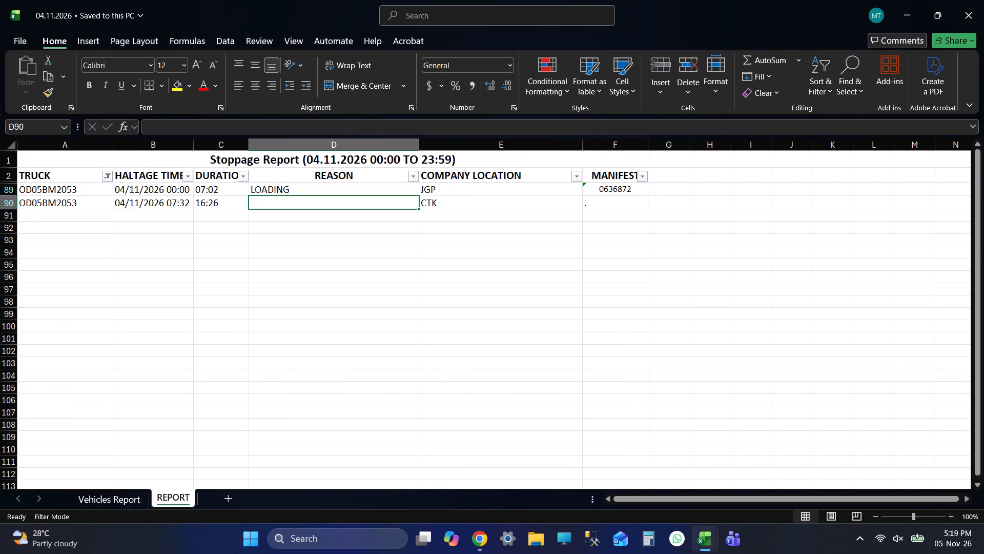
key("alt+Tab")
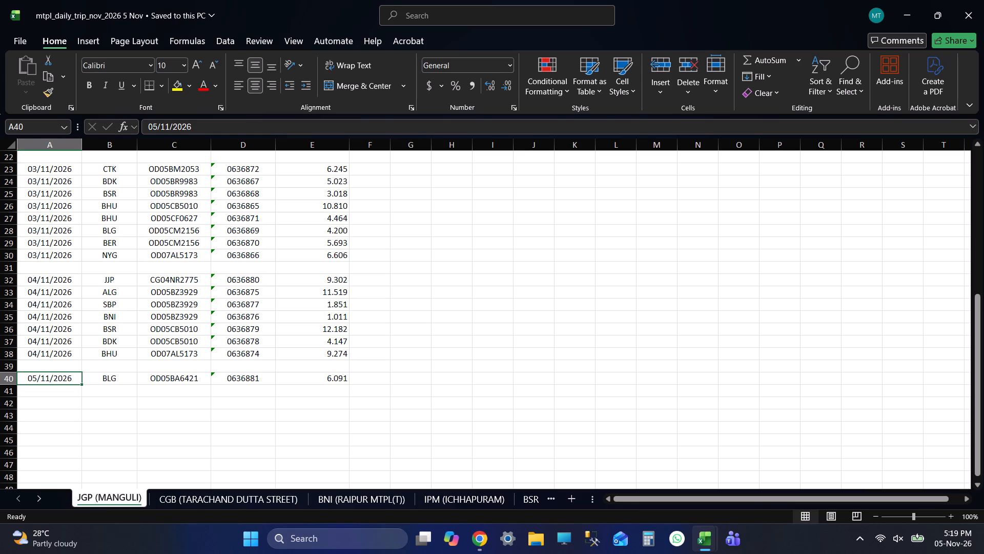
scroll(210, 297, "up", 1)
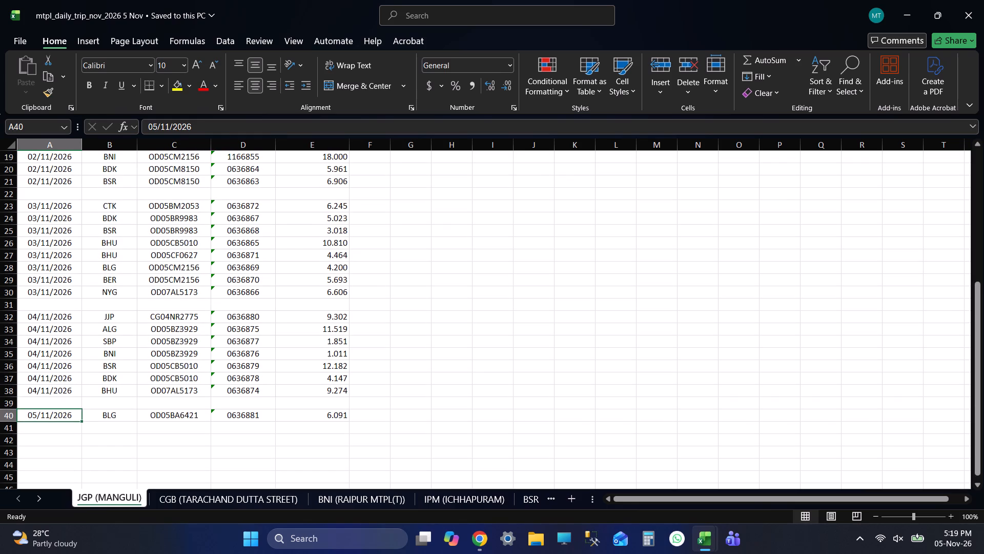
left_click_drag(183, 206, 309, 210)
key("alt+Tab")
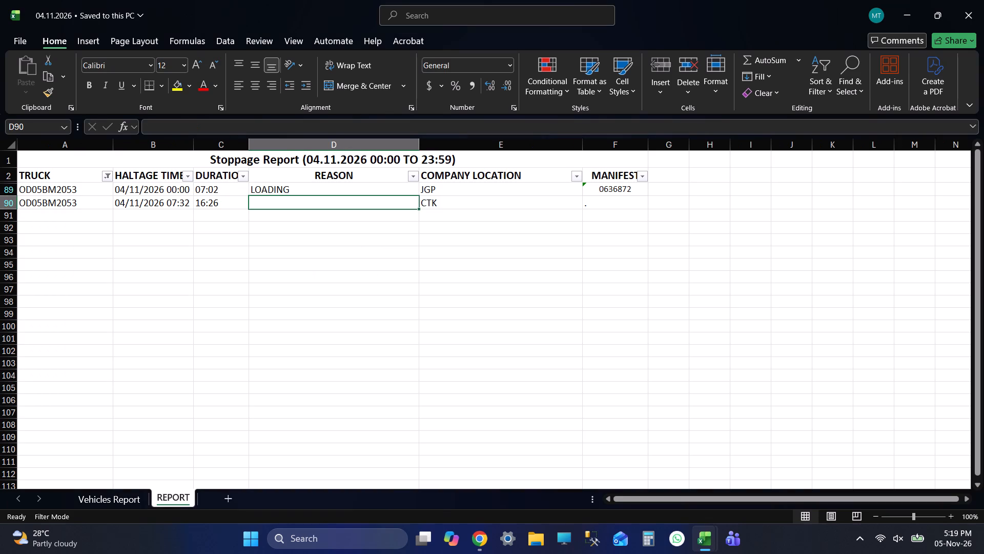
key("alt+Tab")
key("alt+Tab")
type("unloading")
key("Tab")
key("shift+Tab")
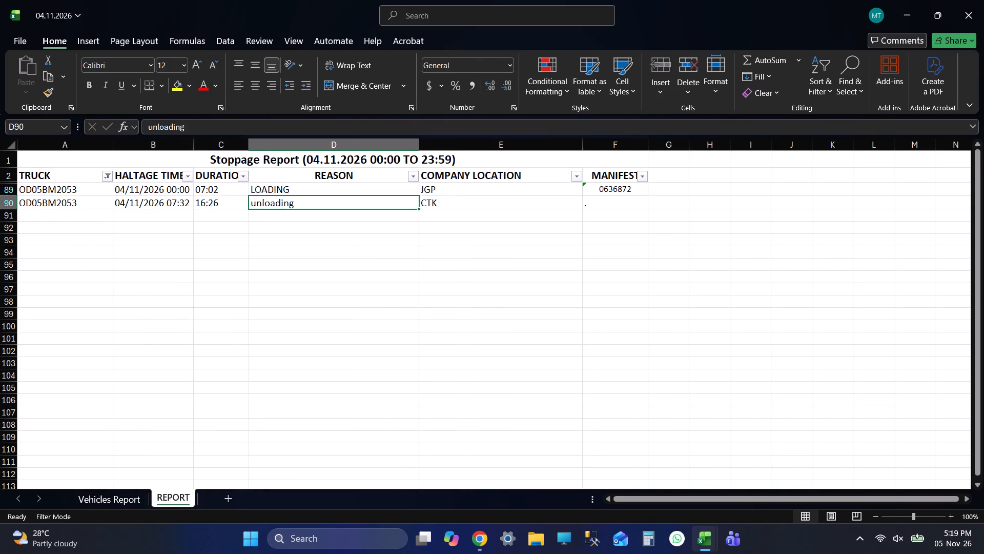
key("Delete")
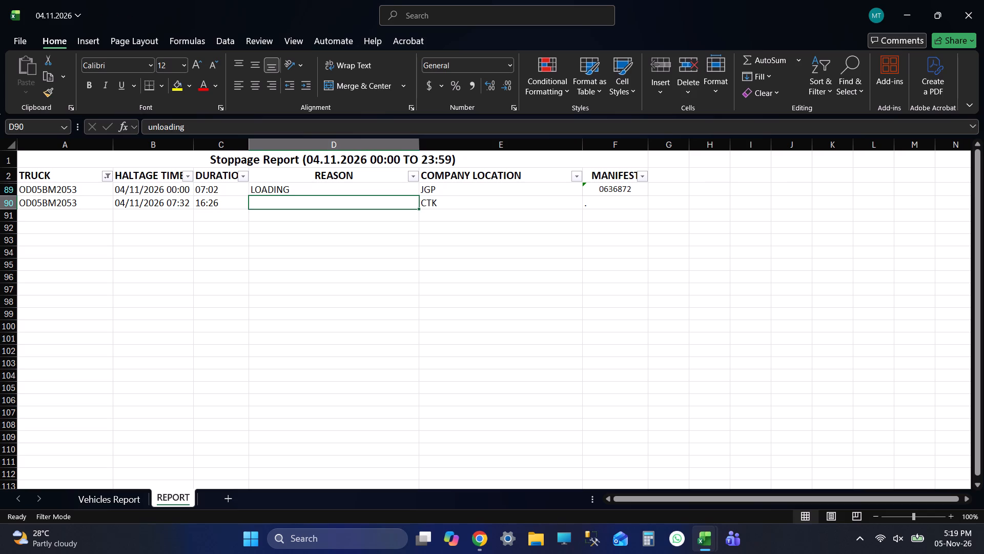
type("UN")
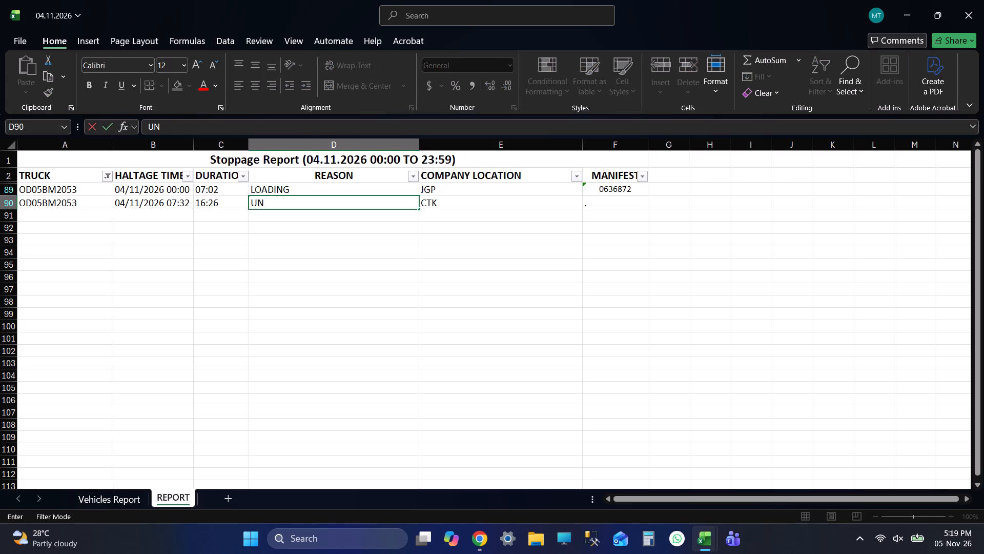
type("LOADING")
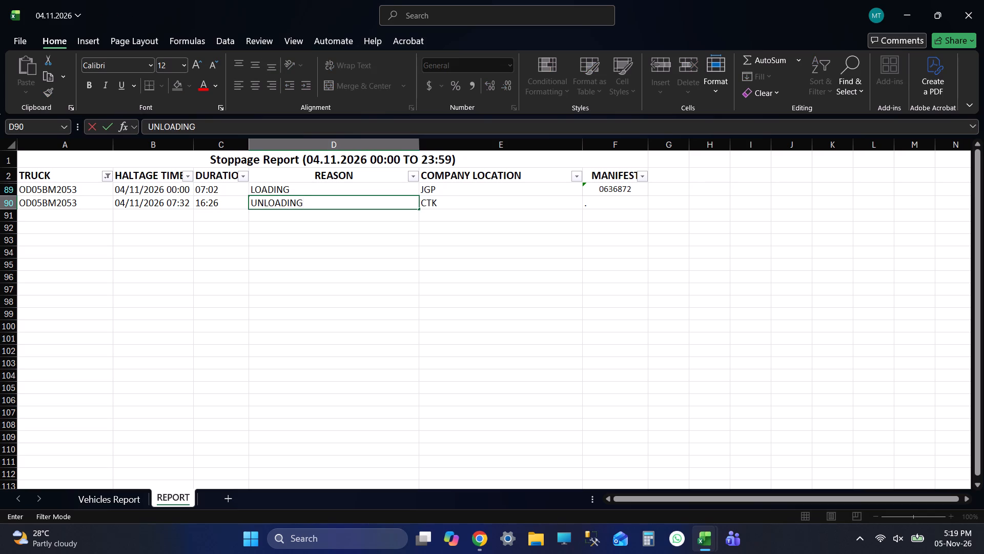
key("Tab")
key("Tab")
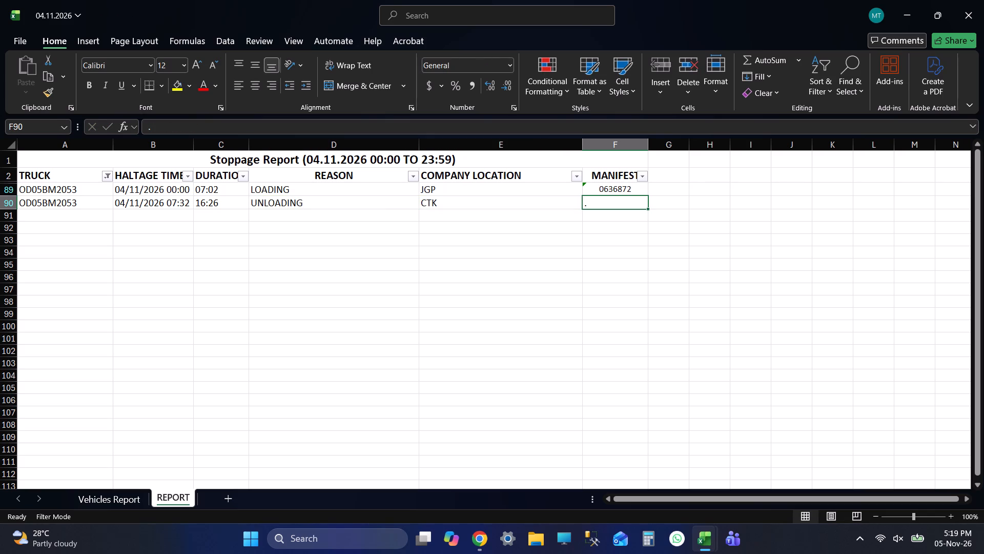
key("ctrl+s")
key("alt+Tab")
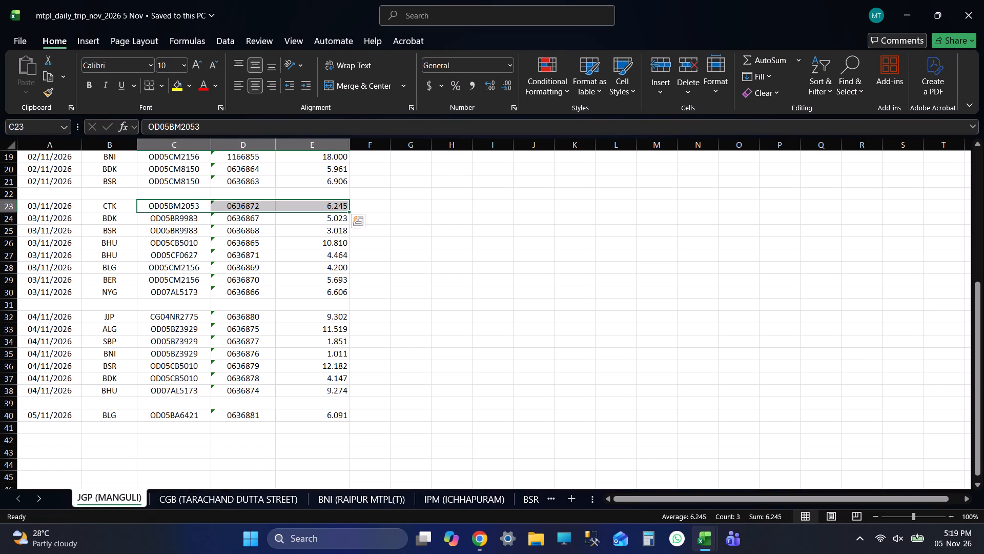
left_click(248, 208)
key("alt+Tab")
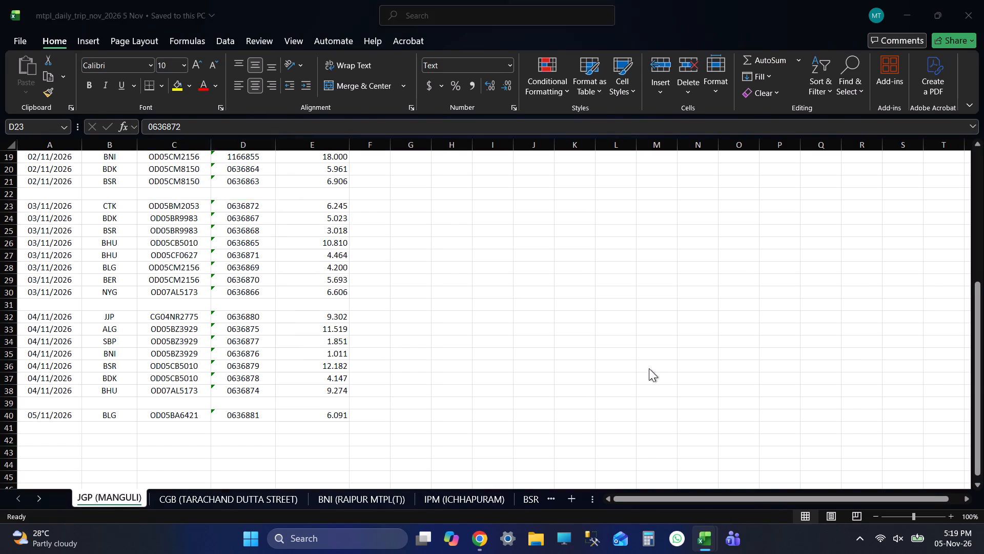
key("alt+Tab")
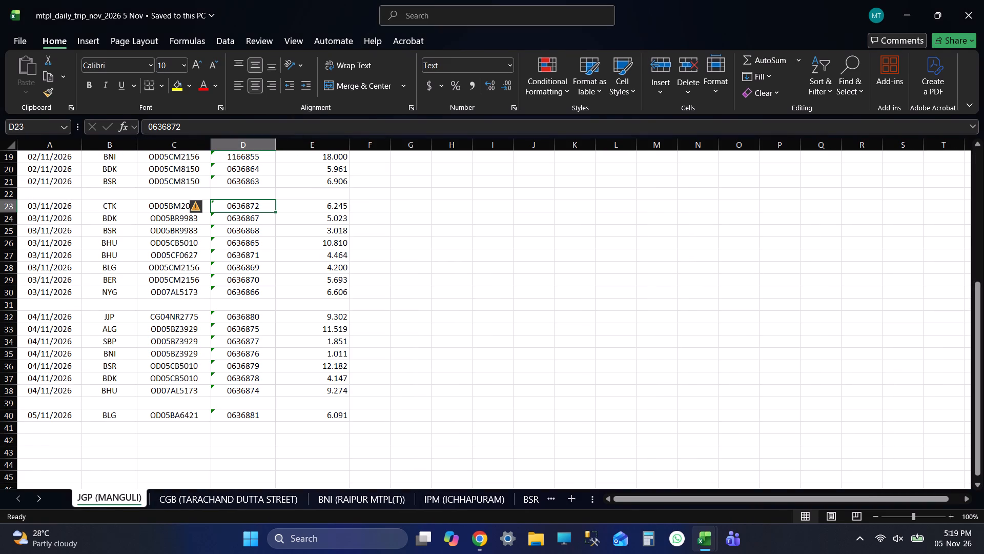
key("shift+Tab")
key("alt+Tab")
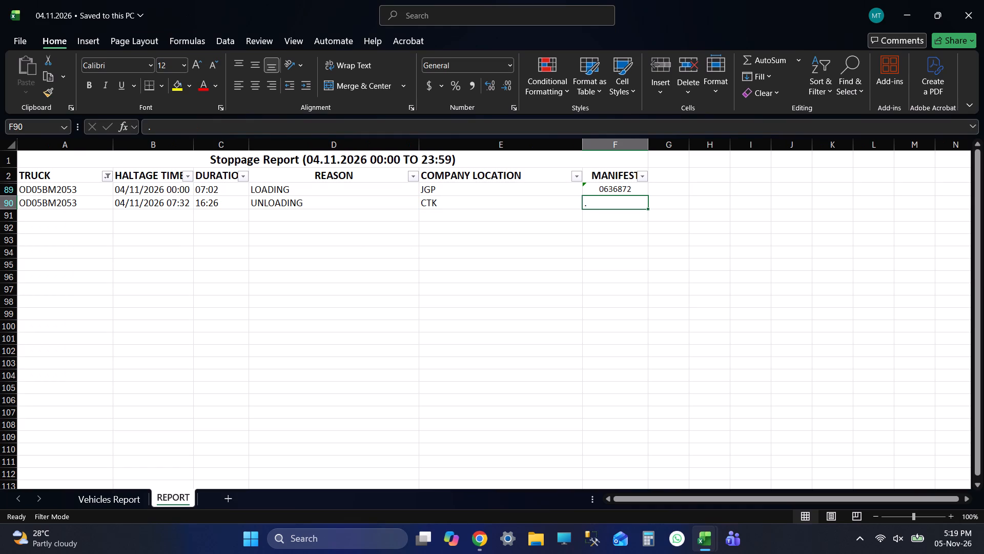
key("alt+Tab")
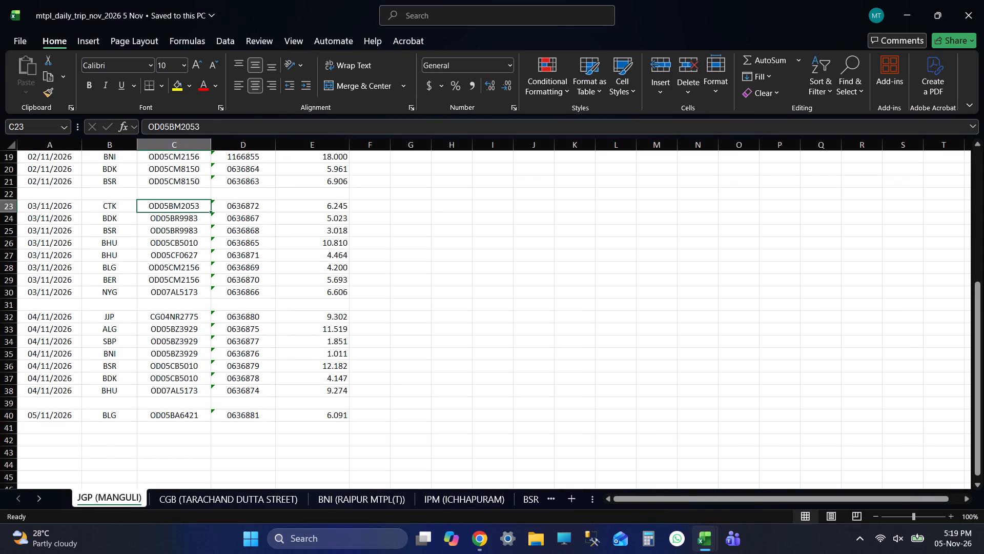
key("alt+Tab")
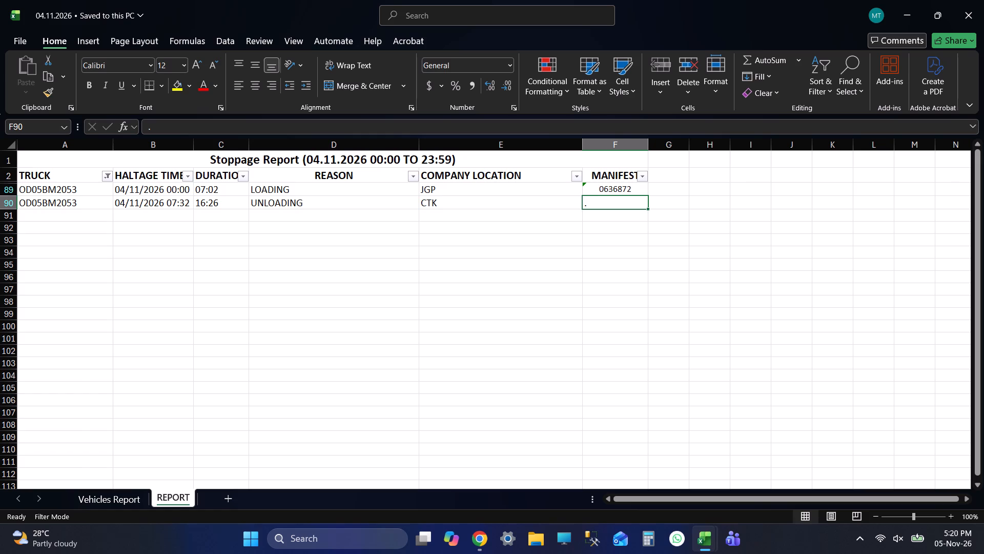
key("alt+Tab")
key("alt+Tab")
key("alt+Tab")
key("alt+Tab")
key("alt+Tab")
key("Tab")
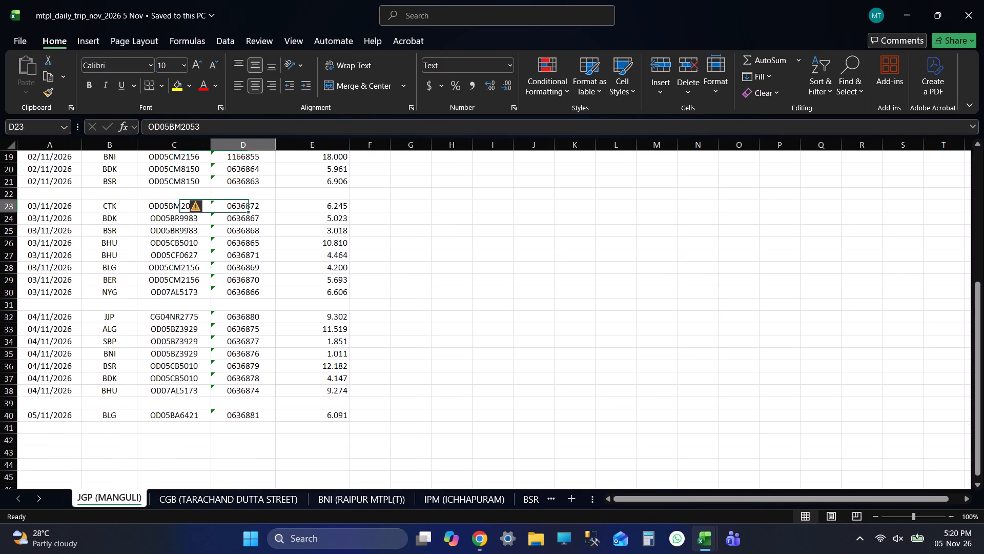
key("ctrl+c")
key("ctrl+c")
key("ctrl+c")
key("ctrl+c")
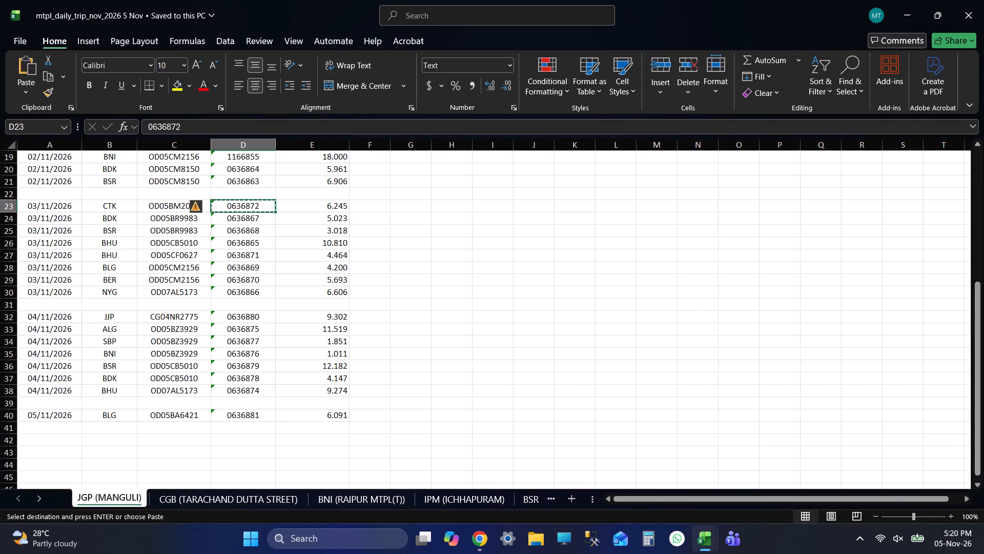
key("ctrl+c")
key("ctrl+c")
key("alt+Tab")
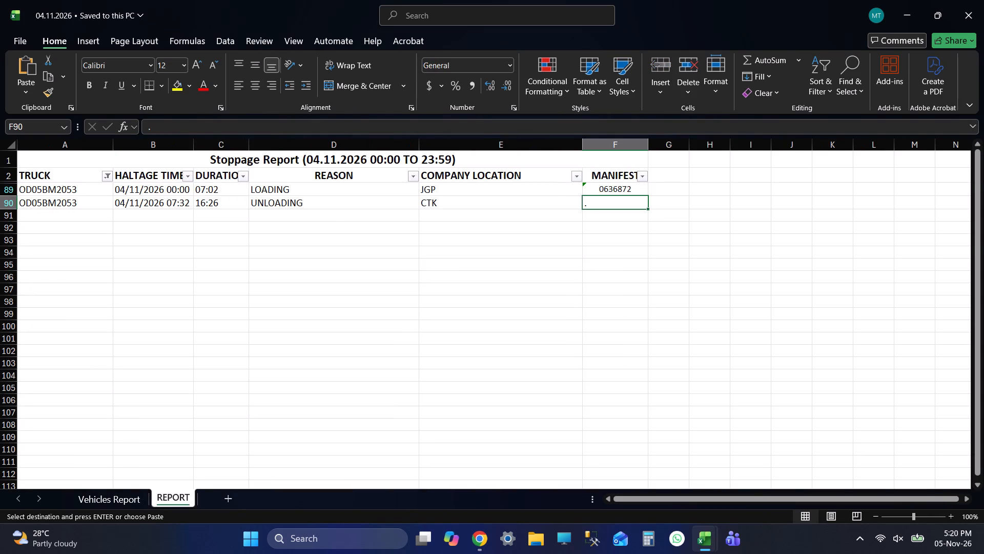
key("ctrl+v")
key("Return")
key("Return")
key("ctrl+s")
key("ctrl+s")
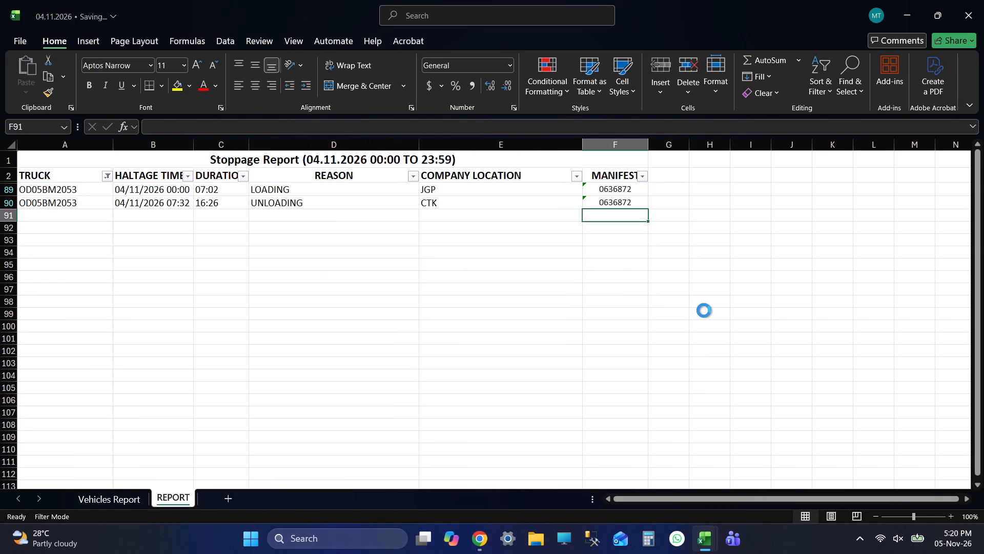
key("ctrl+s")
left_click(106, 173)
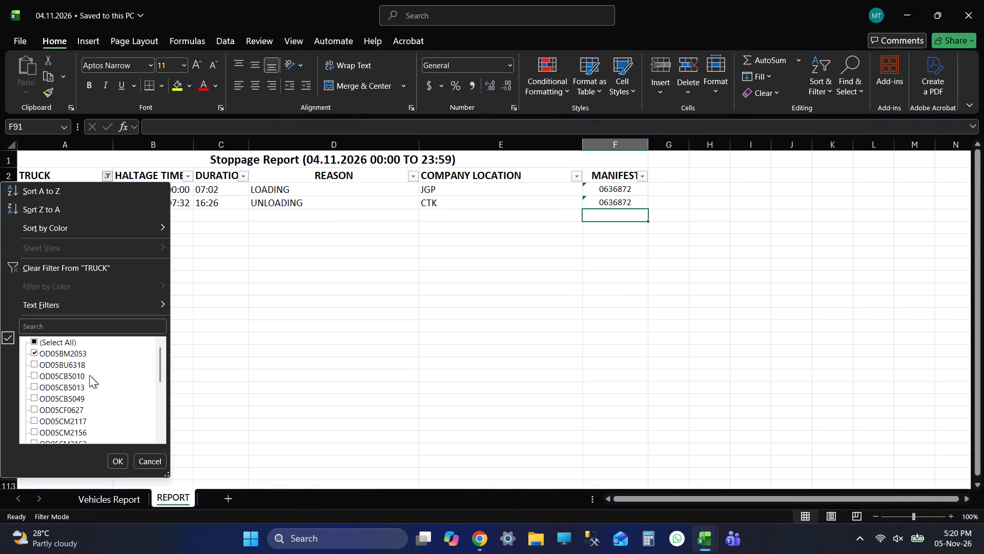
left_click(72, 354)
left_click(69, 363)
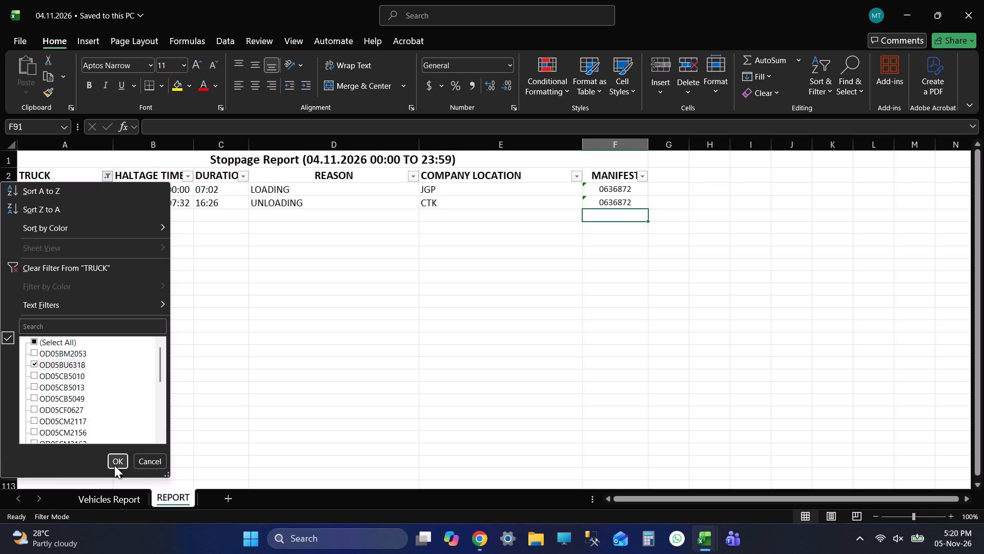
left_click(114, 465)
left_click(353, 284)
key("ctrl+s")
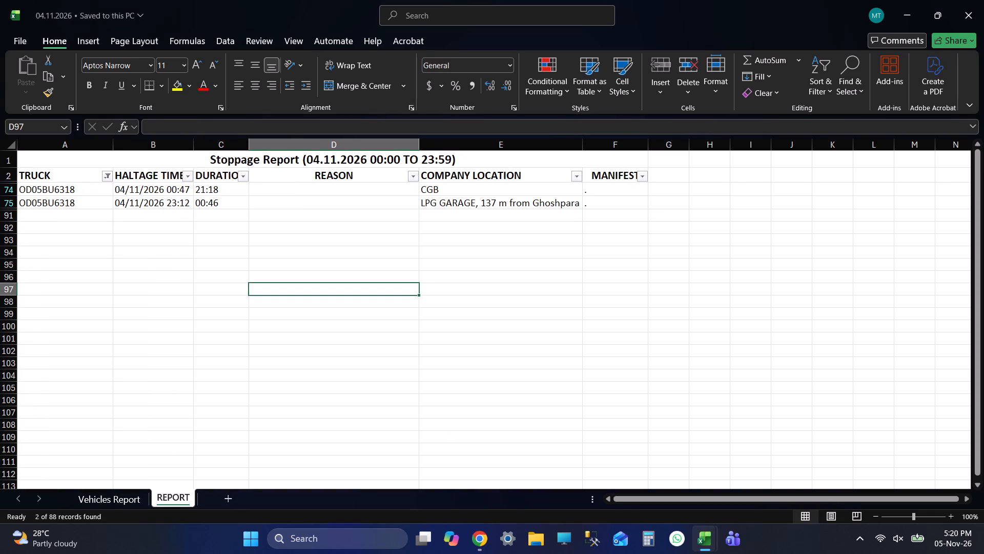
left_click(210, 190)
key("shift+Tab")
key("shift+Tab")
key("shift+Tab")
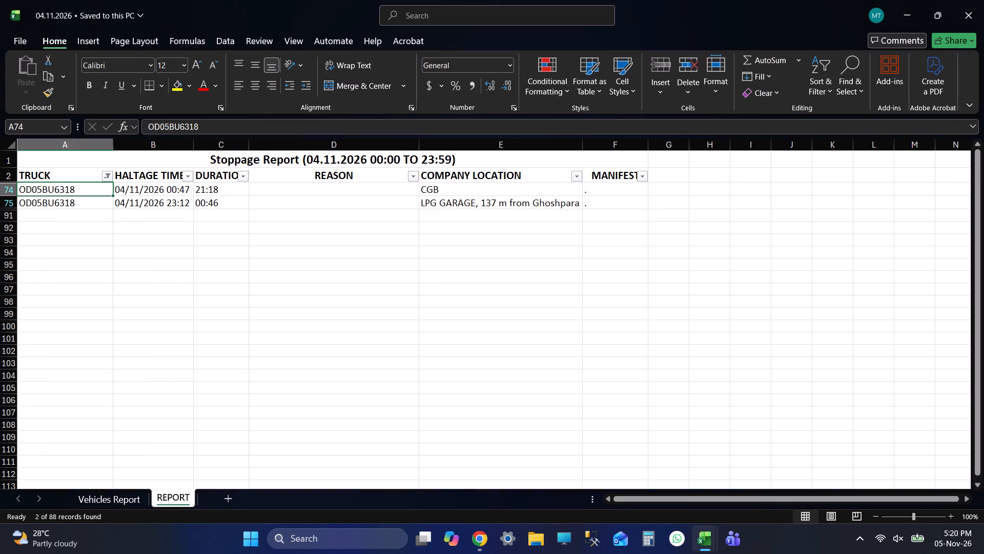
key("Tab")
key("Tab")
key("Tab")
type("LOADING")
key("Tab")
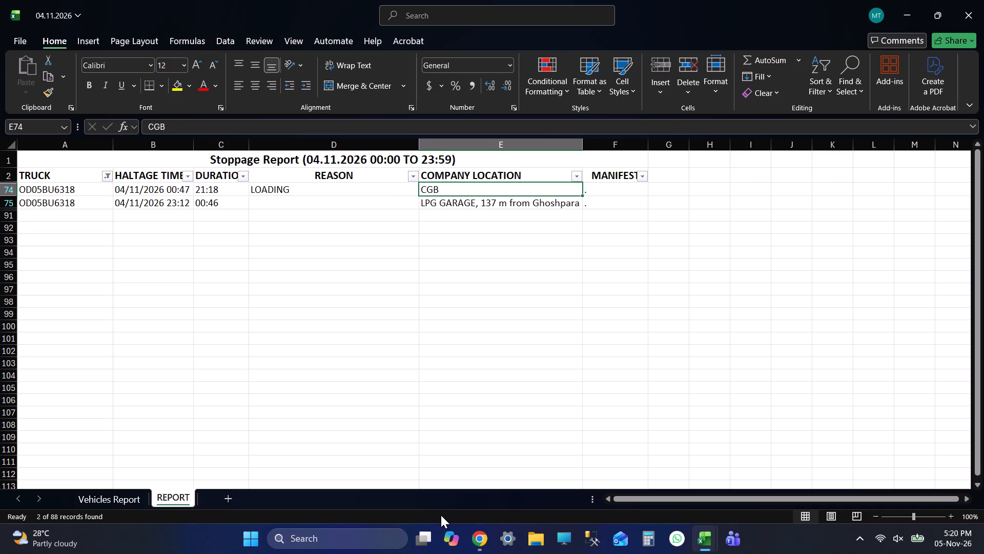
key("ctrl+s")
key("Tab")
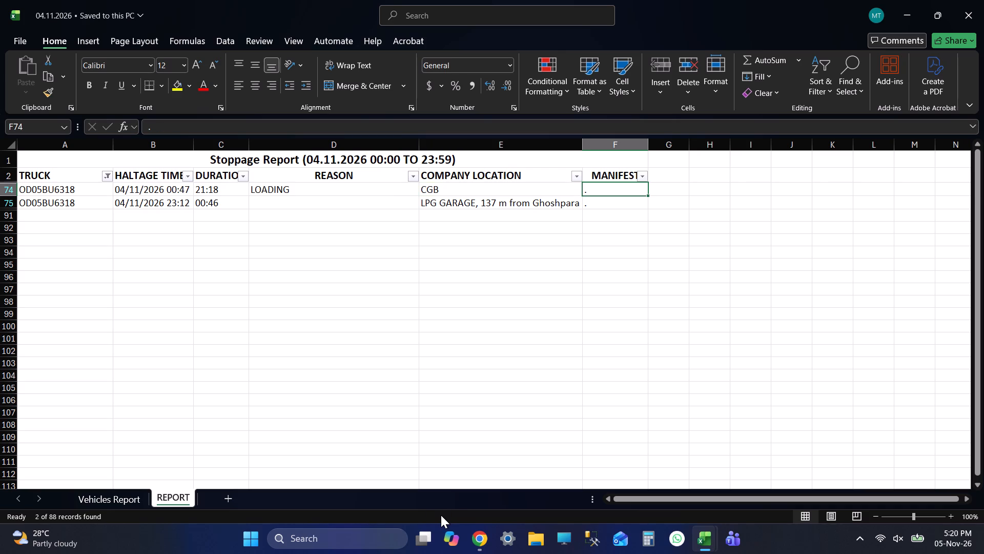
key("alt+Tab")
key("alt+Tab")
key("alt+Tab")
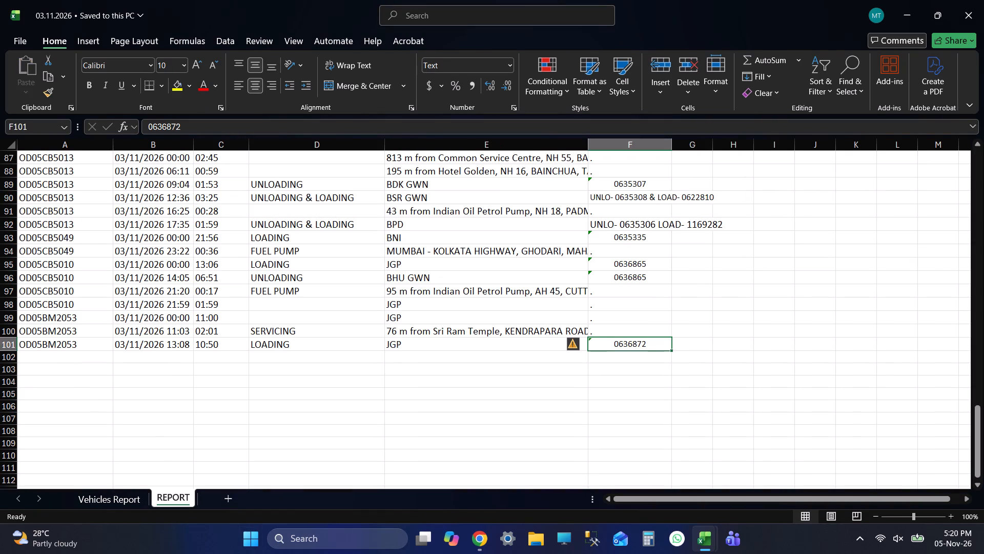
key("alt+Tab")
key("alt+Tab")
key("alt+Tab")
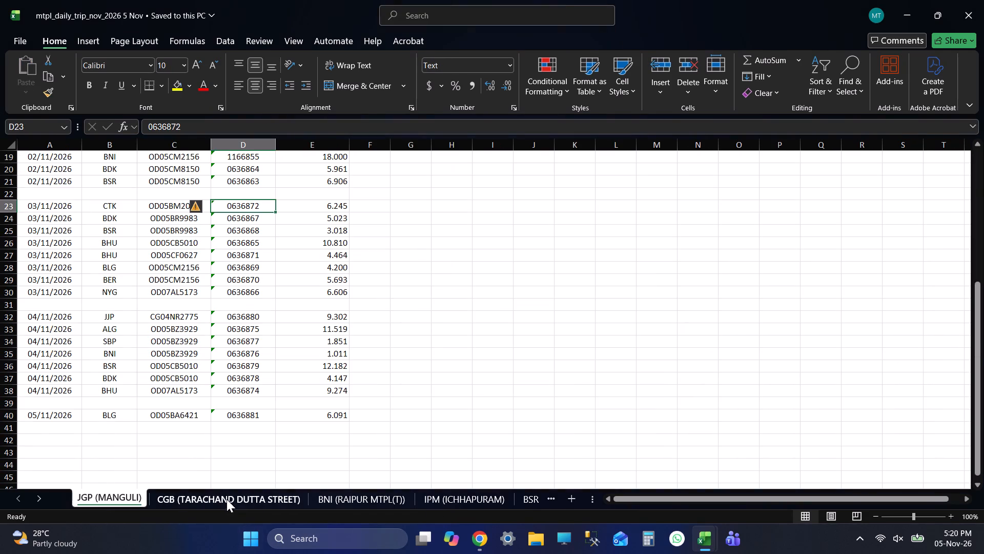
left_click(203, 497)
key("alt+Tab")
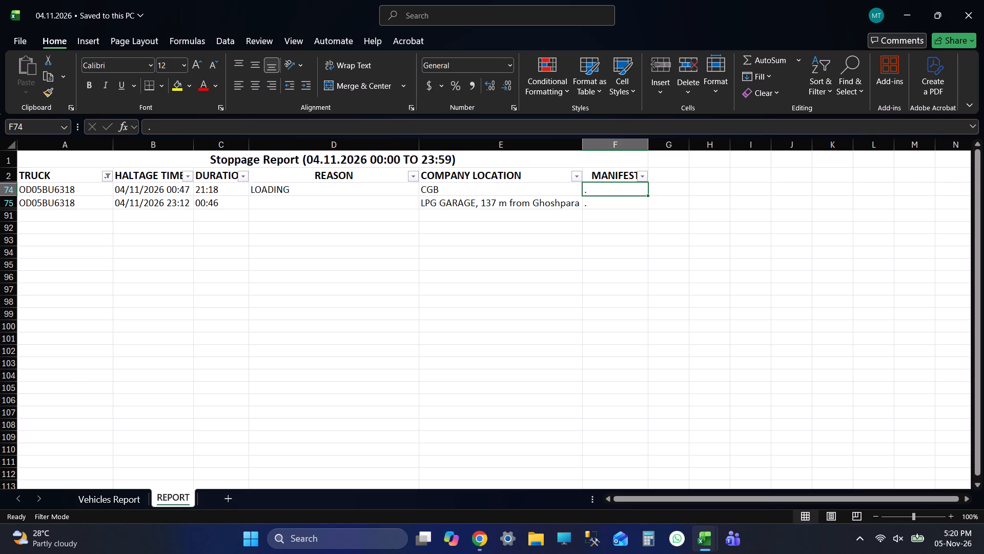
key("alt+Tab")
left_click(182, 289)
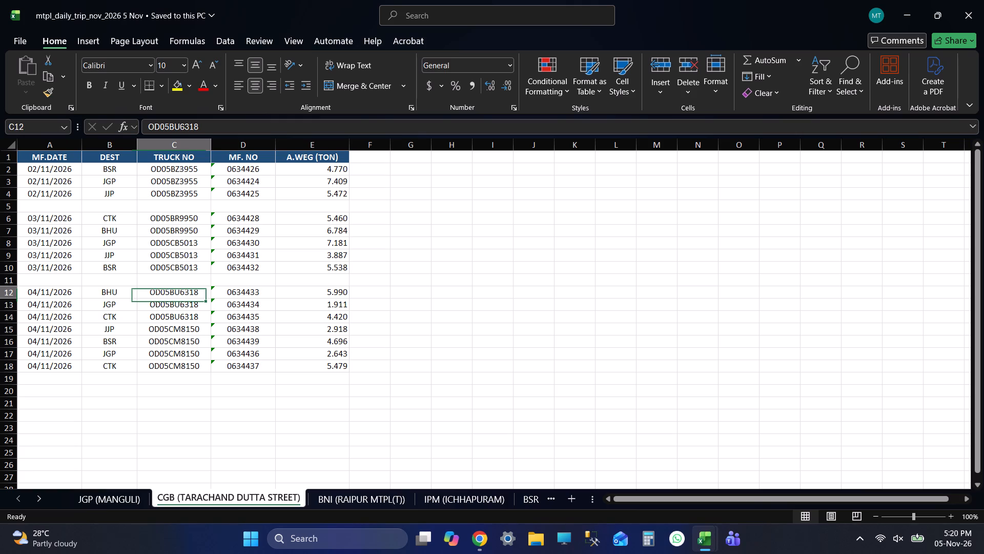
key("alt+Tab")
key("alt+Tab")
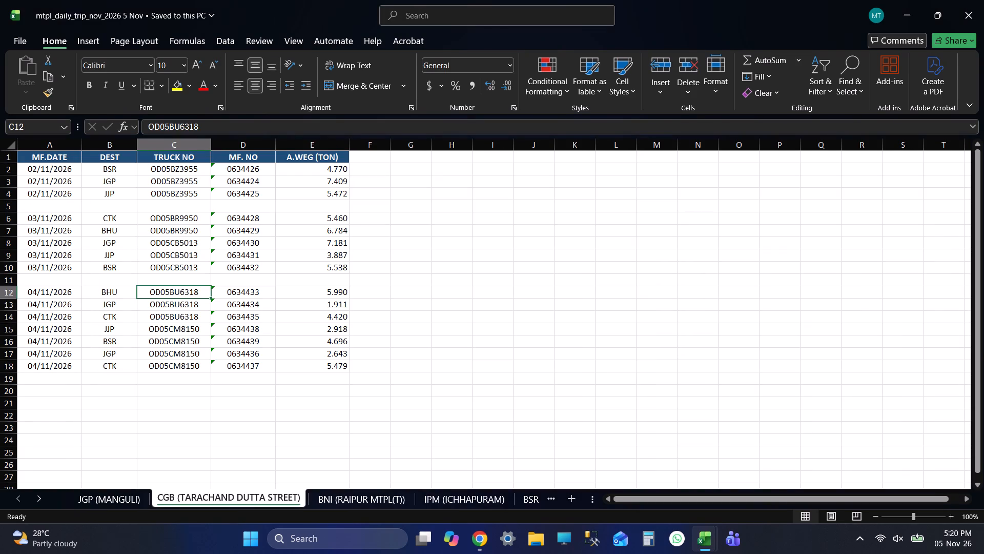
key("alt+Tab")
key("ctrl+s")
key("ctrl+s")
key("ctrl+s")
key("ctrl+s")
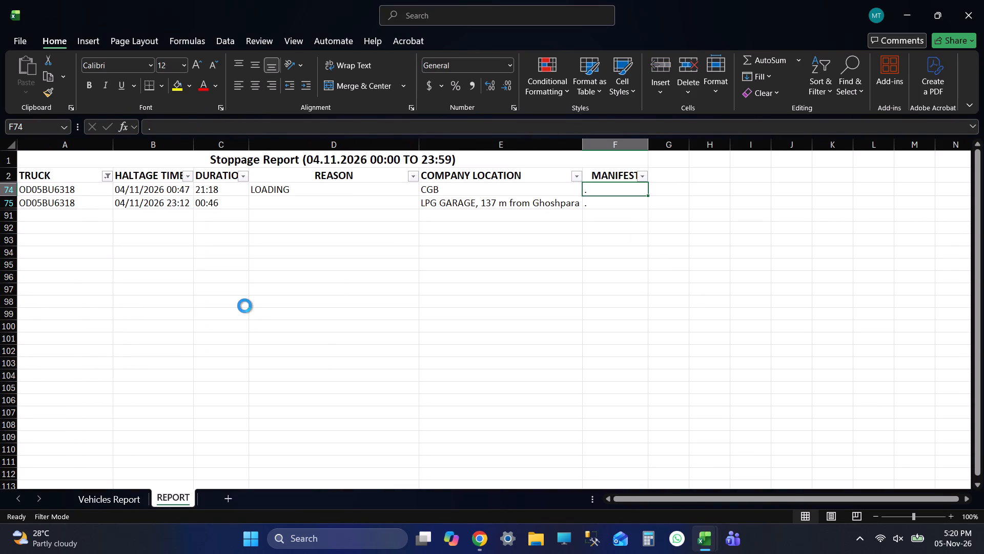
key("ctrl+s")
key("ctrl+s")
key("ctrl+s")
key("alt+Tab")
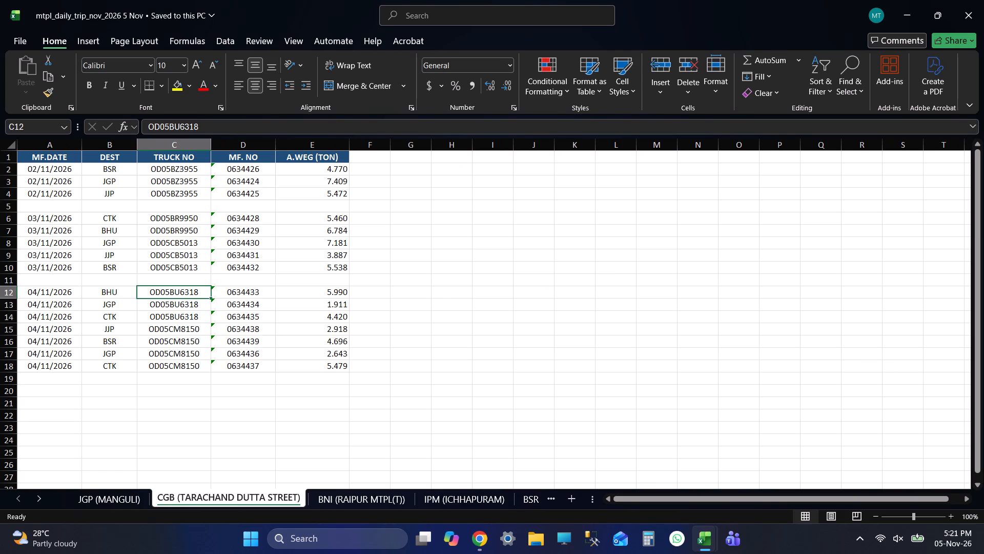
key("Tab")
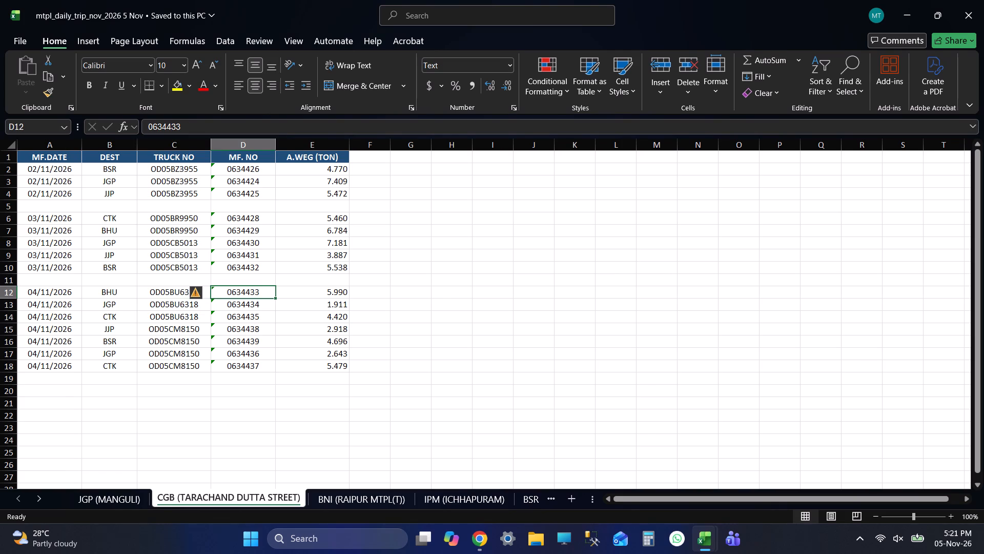
key("ctrl+c")
key("alt+Tab")
key("ctrl+v")
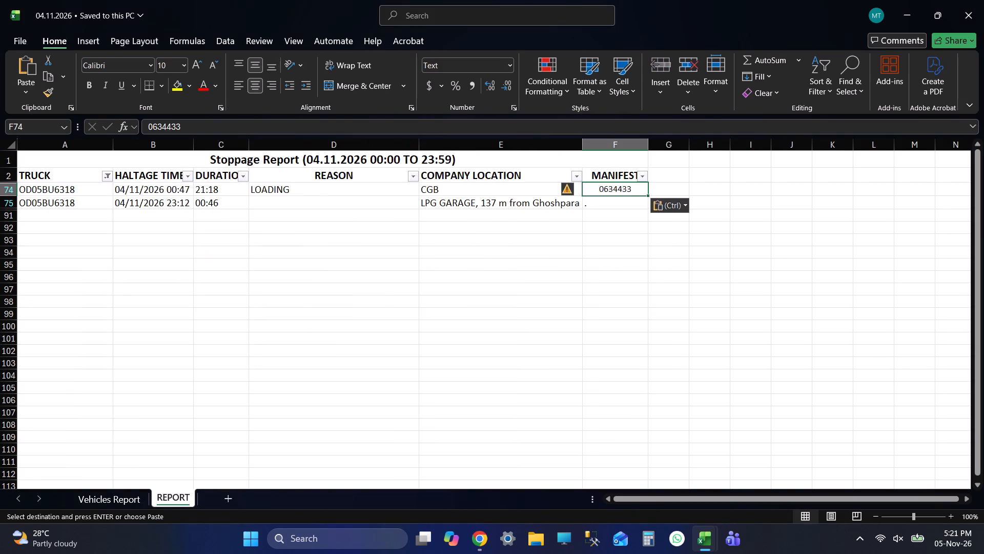
key("Return")
key("Return")
key("ctrl+s")
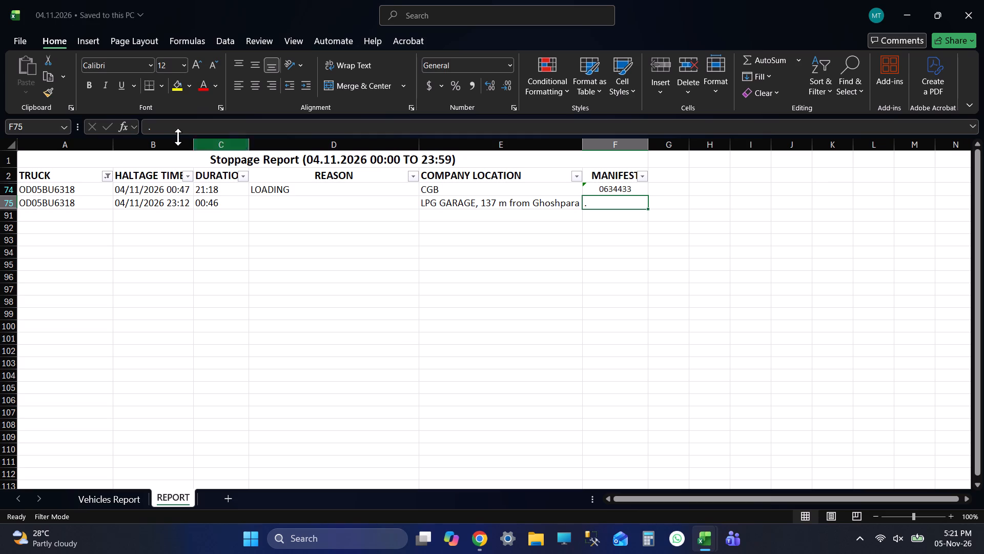
key("shift+Tab")
key("shift+Tab")
key("shift+Tab")
key("shift+Tab")
key("shift+Tab")
key("alt+Tab")
key("alt+Tab")
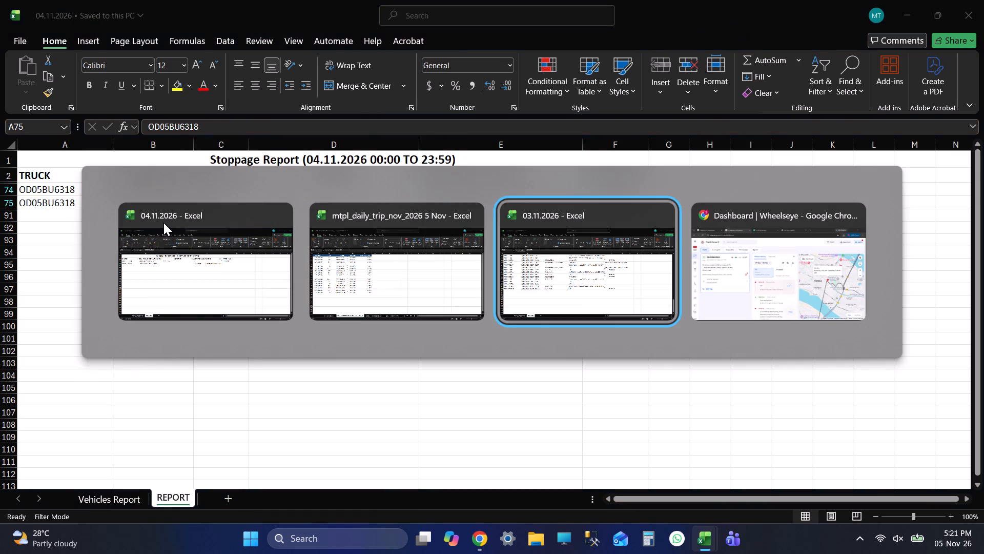
key("alt+Tab")
left_click(236, 88)
key("alt+Tab")
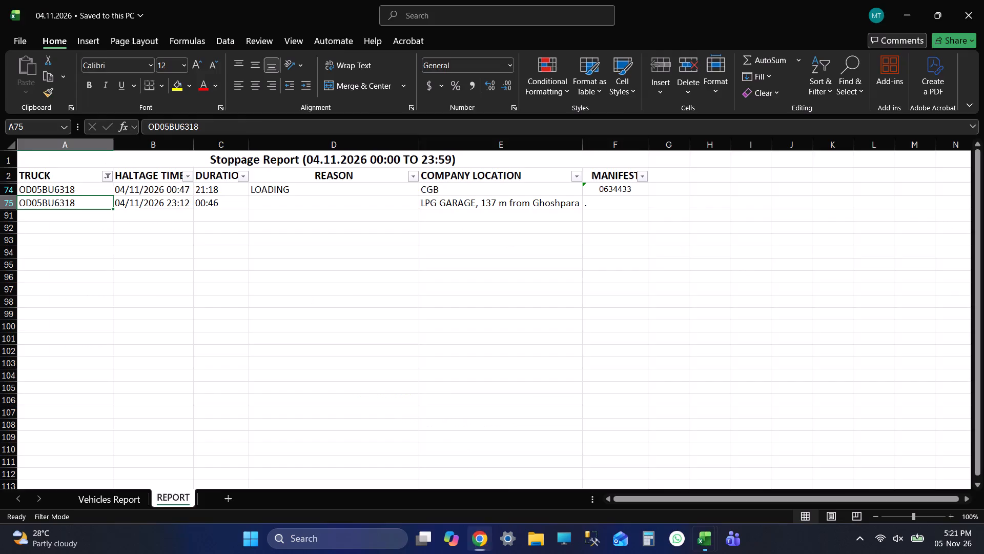
key("alt+Tab")
type("6318")
key("Return")
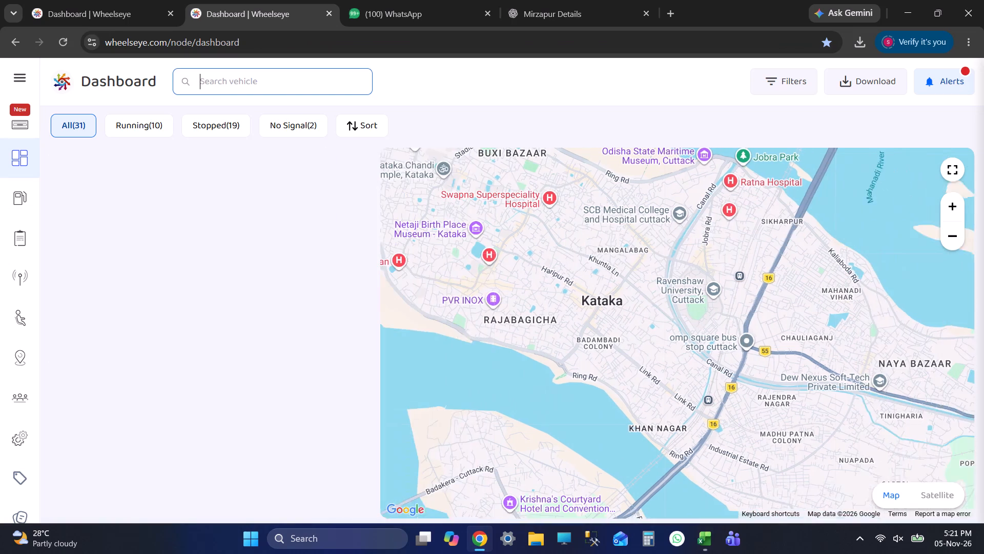
left_click(139, 238)
left_click(370, 202)
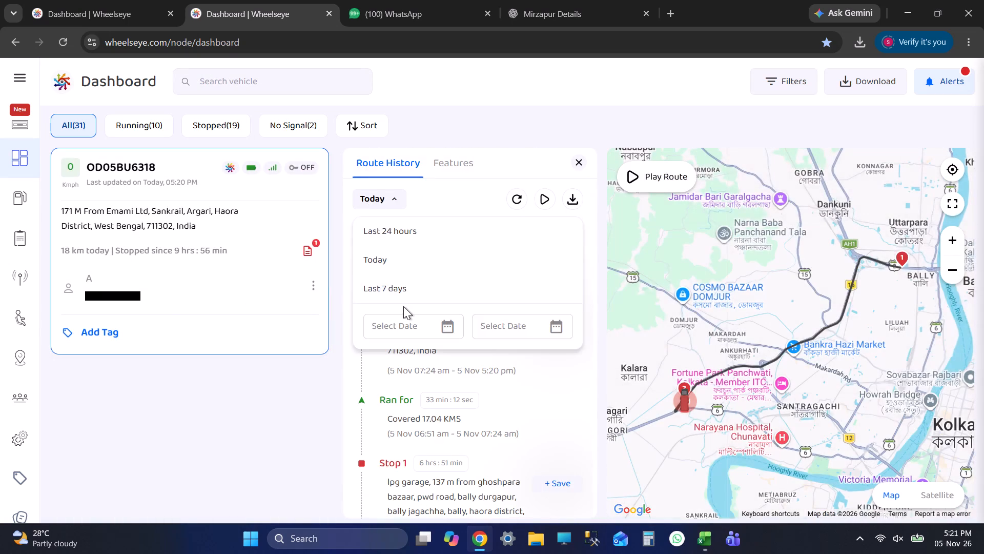
left_click(403, 293)
scroll(541, 434, "down", 6)
scroll(545, 448, "up", 1)
scroll(545, 448, "down", 2)
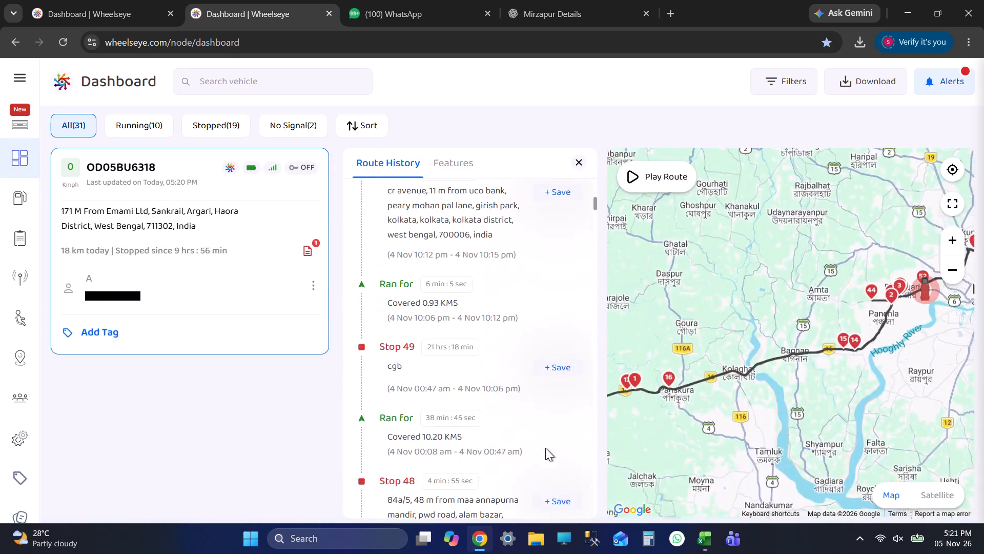
left_click(492, 362)
scroll(491, 362, "up", 3)
left_click(491, 362)
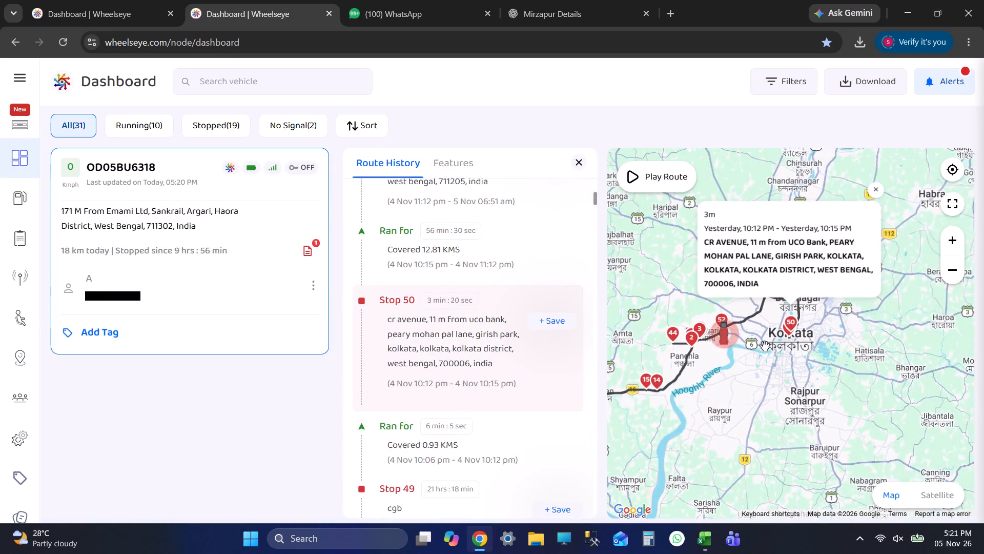
key("alt+Tab")
key("alt+Tab")
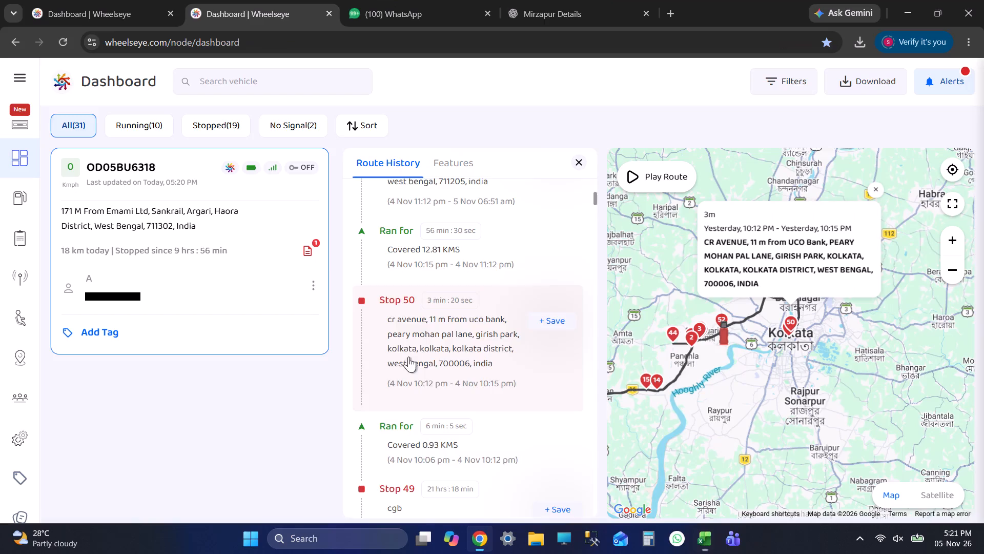
scroll(429, 368, "up", 3)
left_click(429, 368)
scroll(746, 368, "up", 1)
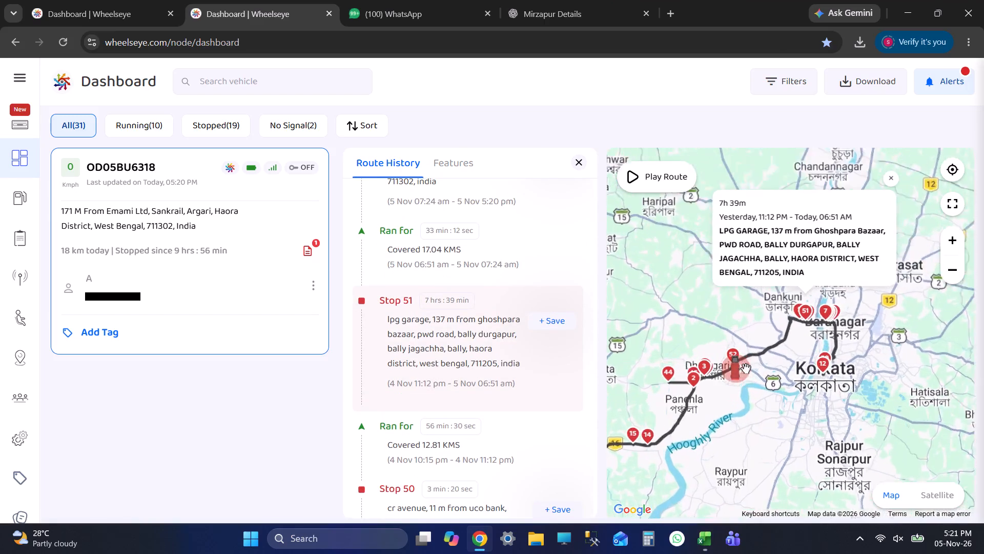
key("alt+Tab")
key("alt+Tab")
scroll(828, 302, "up", 3)
scroll(828, 302, "down", 1)
scroll(828, 302, "up", 3)
scroll(835, 291, "down", 1)
scroll(835, 291, "up", 5)
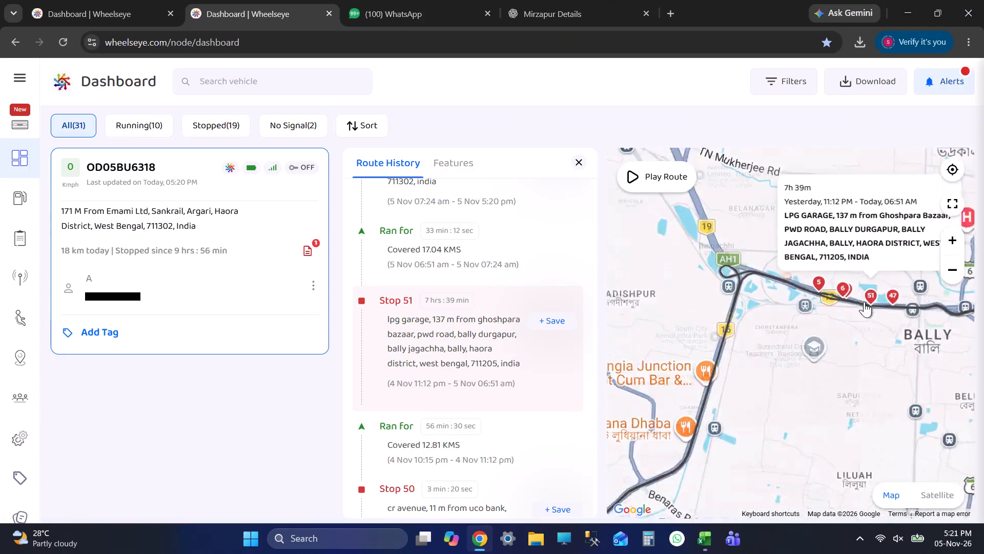
left_click(501, 330)
left_click(465, 332)
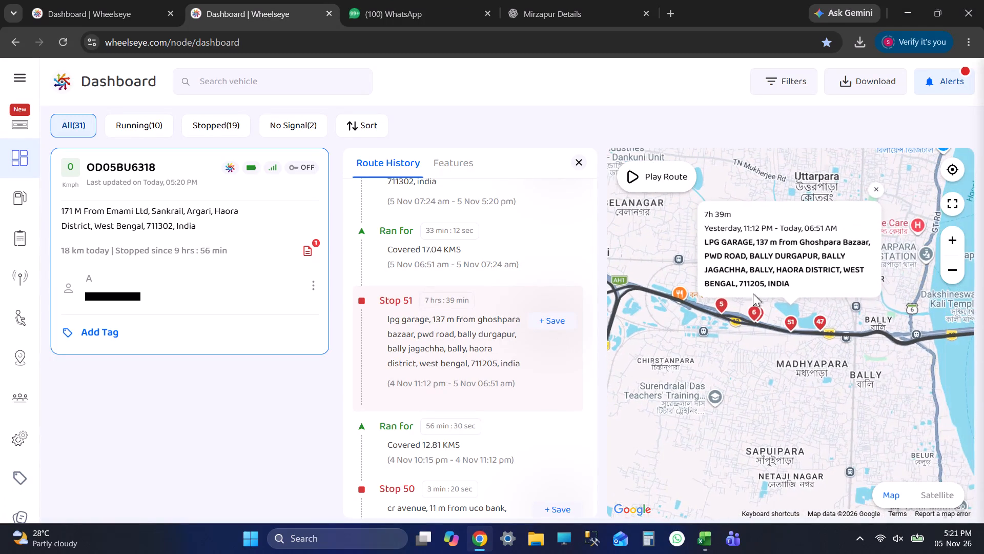
scroll(797, 301, "up", 10)
scroll(795, 360, "up", 2)
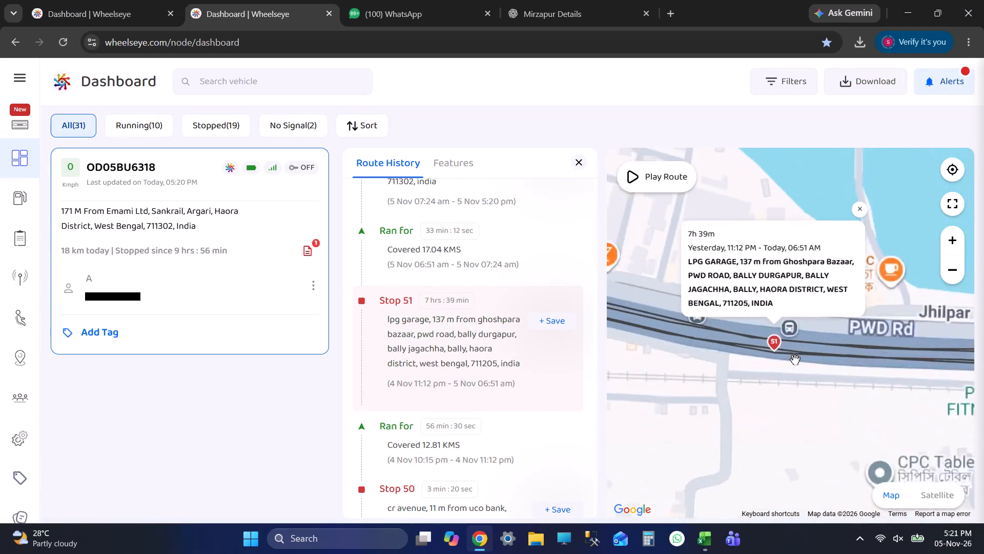
key("alt+Tab")
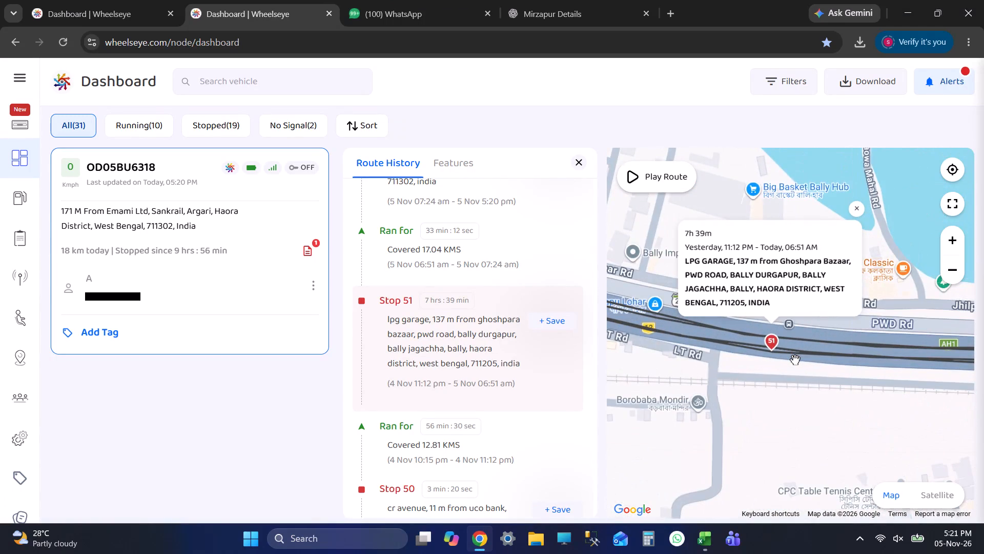
key("alt+Tab")
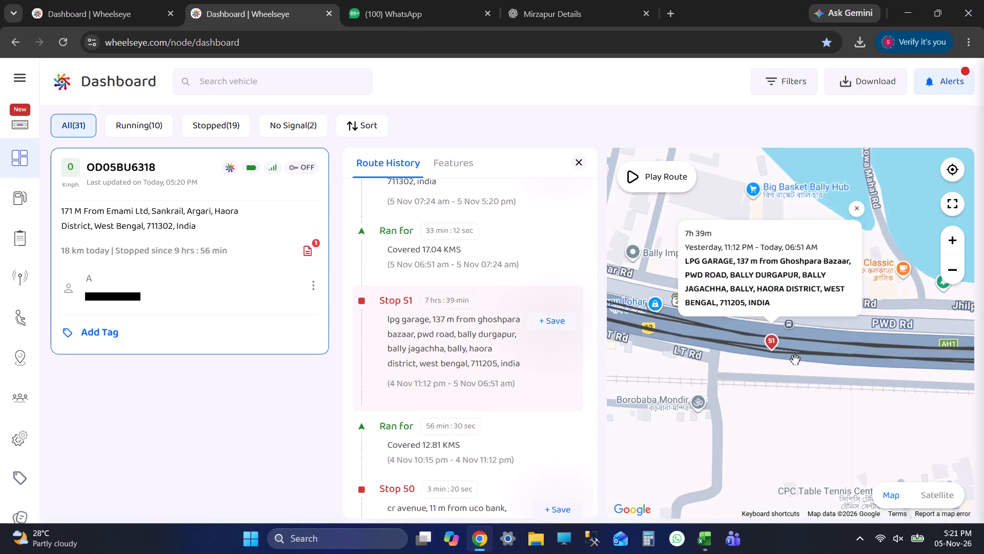
key("alt+Tab")
key("Tab")
key("Tab")
key("alt+Tab")
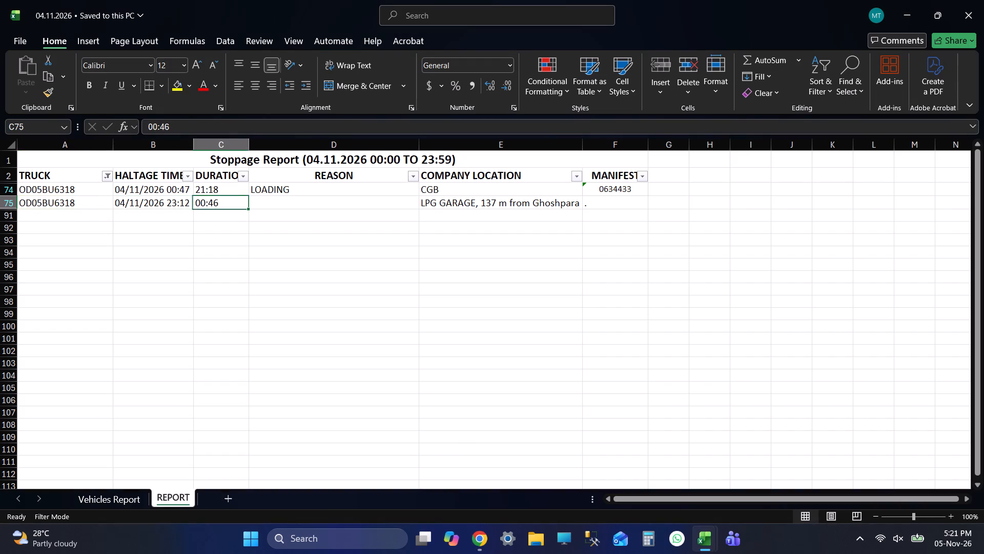
scroll(496, 403, "down", 6)
left_click(481, 306)
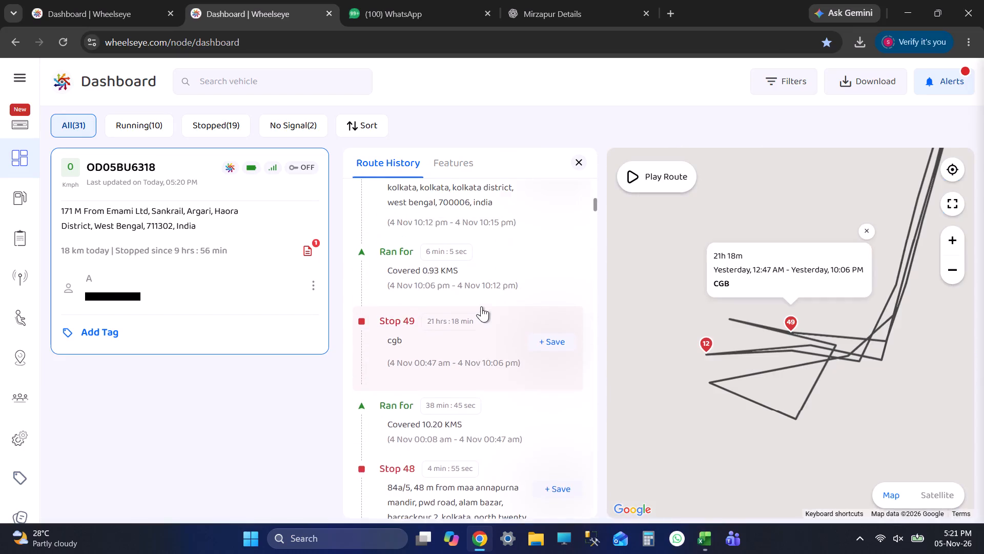
scroll(481, 306, "up", 2)
left_click(476, 311)
scroll(476, 311, "up", 3)
left_click(456, 352)
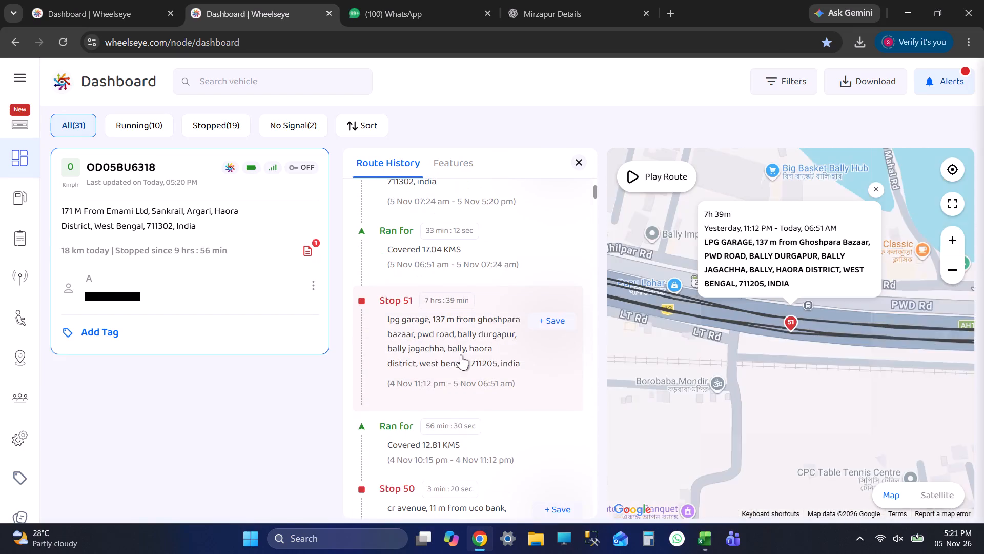
scroll(836, 330, "up", 2)
scroll(739, 361, "down", 3)
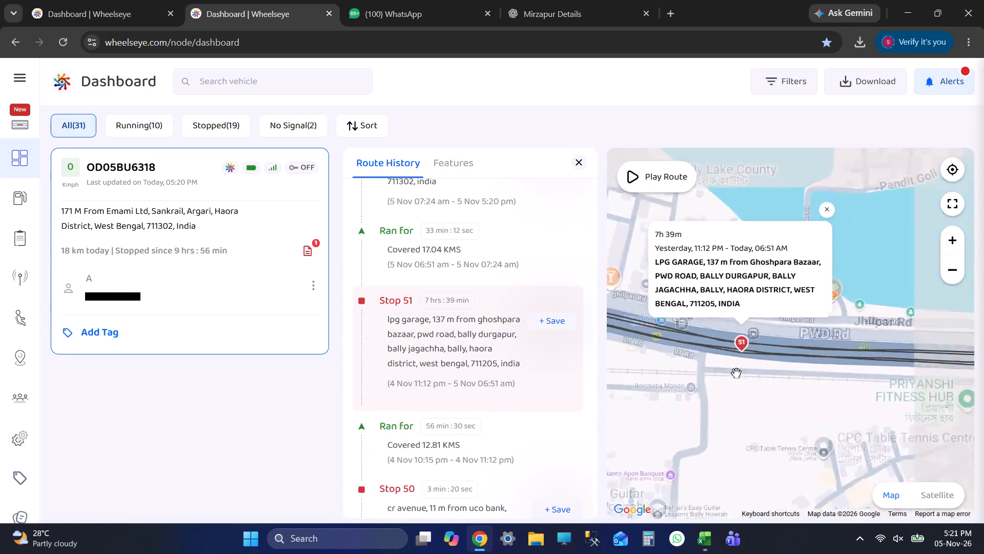
scroll(736, 373, "down", 2)
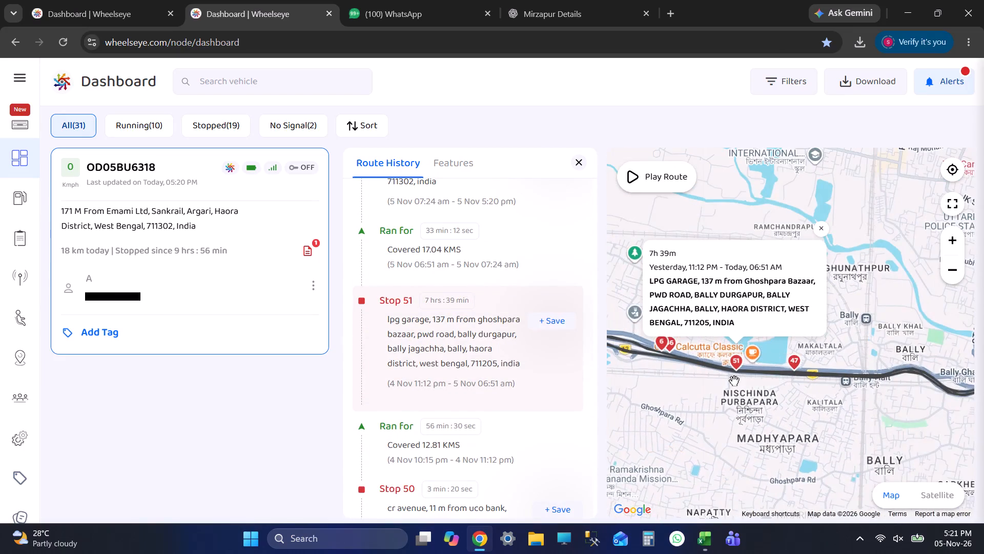
key("alt+Tab")
key("Tab")
type("NIGHT TIMWE")
key("BackSpace")
key("BackSpace")
key("e")
key("Return")
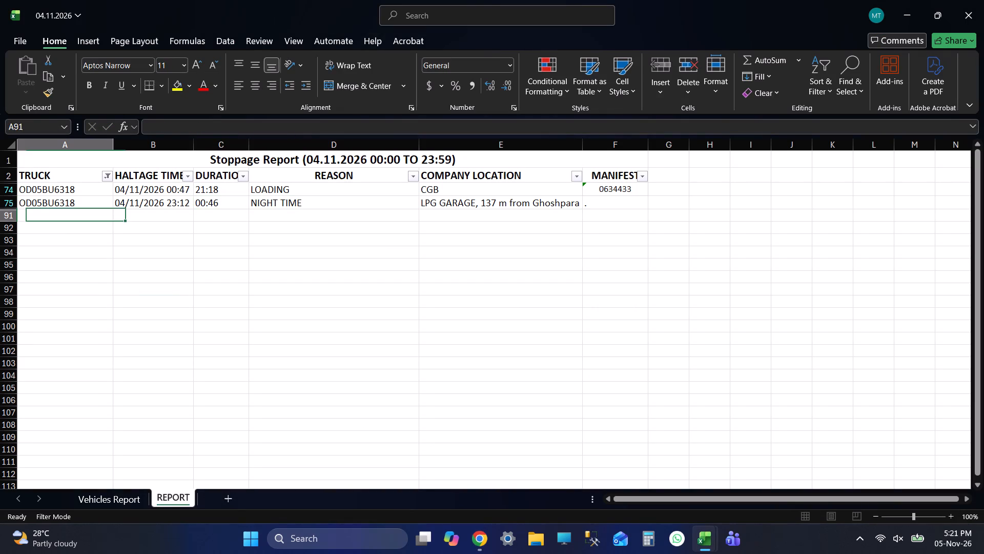
key("ctrl+s")
key("ctrl+s")
left_click(301, 202)
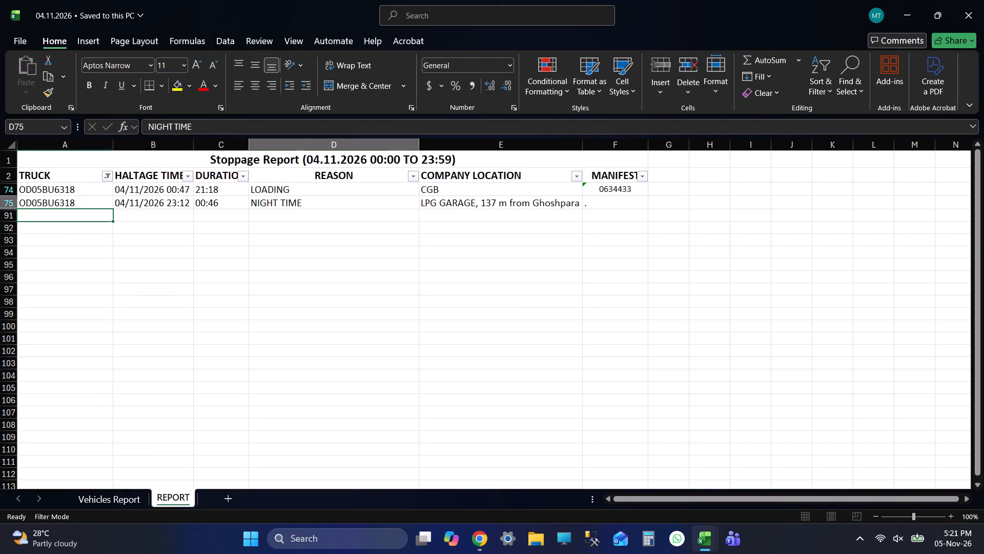
key("ctrl+s")
key("ctrl+s")
key("ctrl+s")
key("ctrl+s")
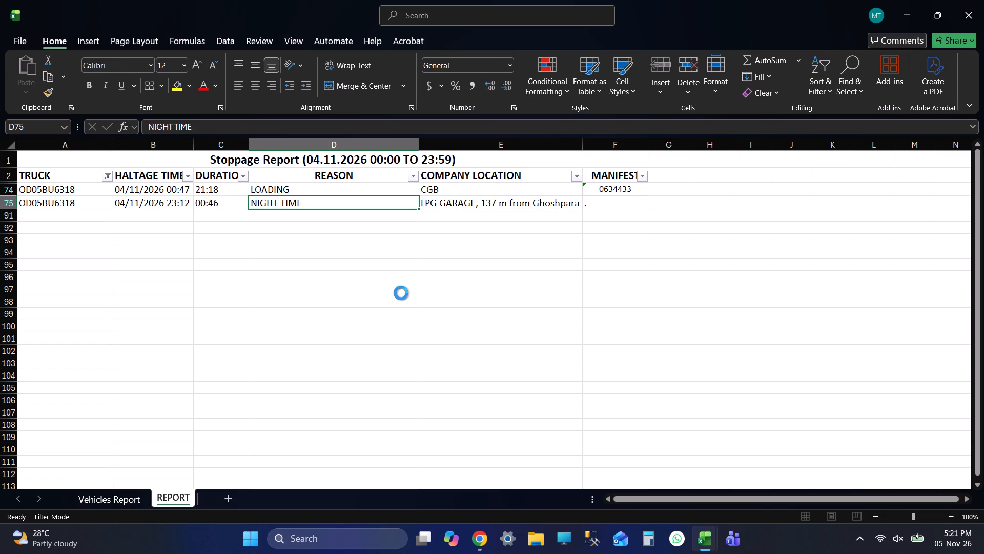
key("ctrl+s")
key("ctrl+s")
key("ctrl+s")
key("ctrl+s")
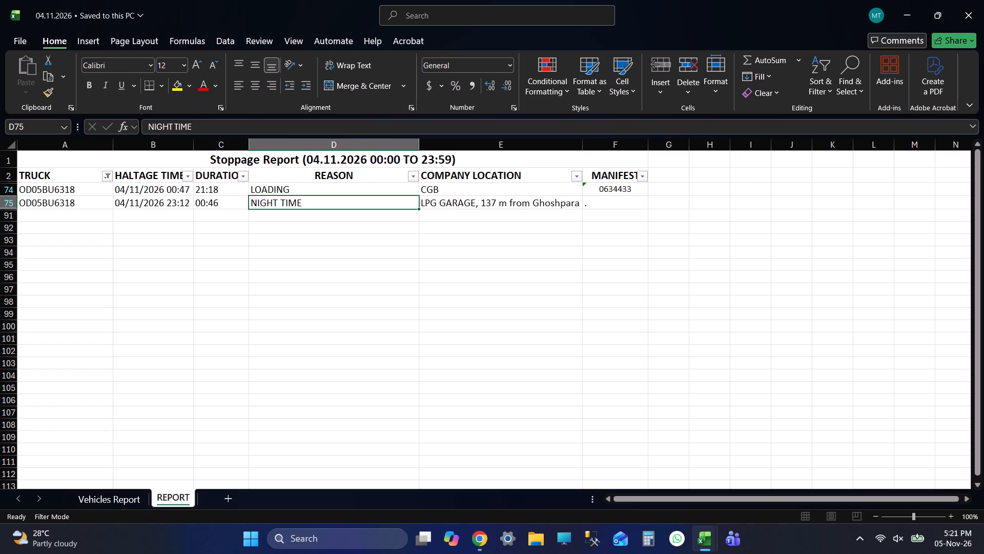
key("Return")
key("ctrl+s")
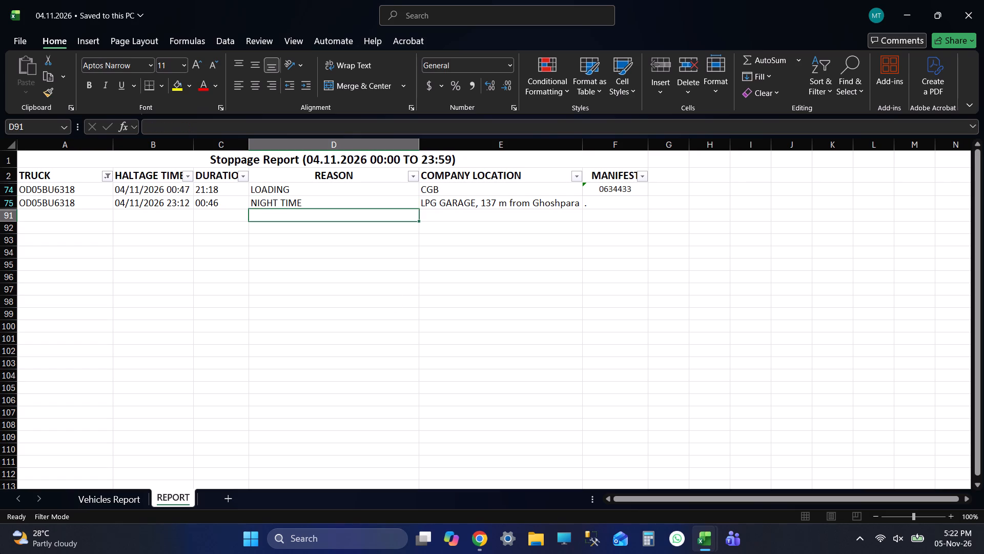
key("ctrl+s")
key("ctrl+s")
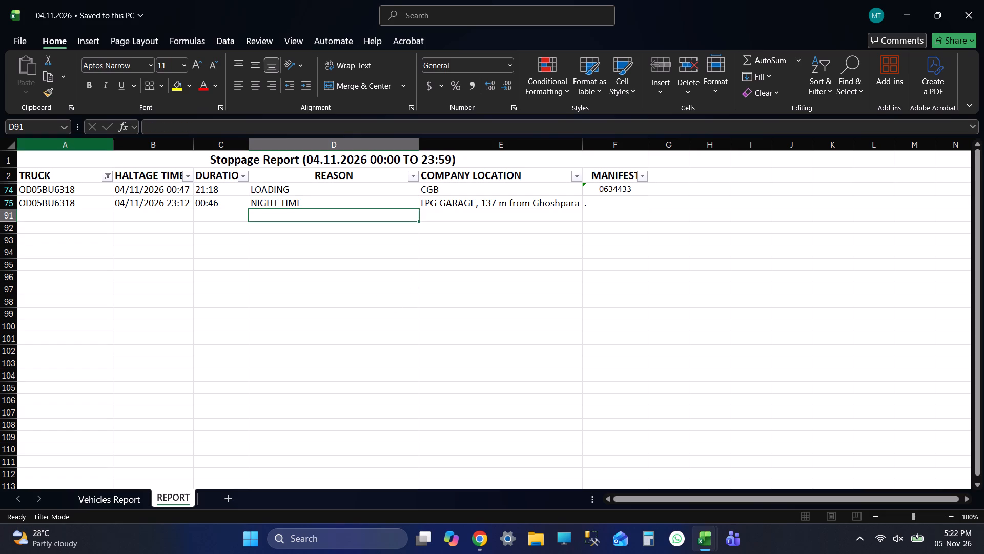
left_click(109, 172)
left_click(67, 364)
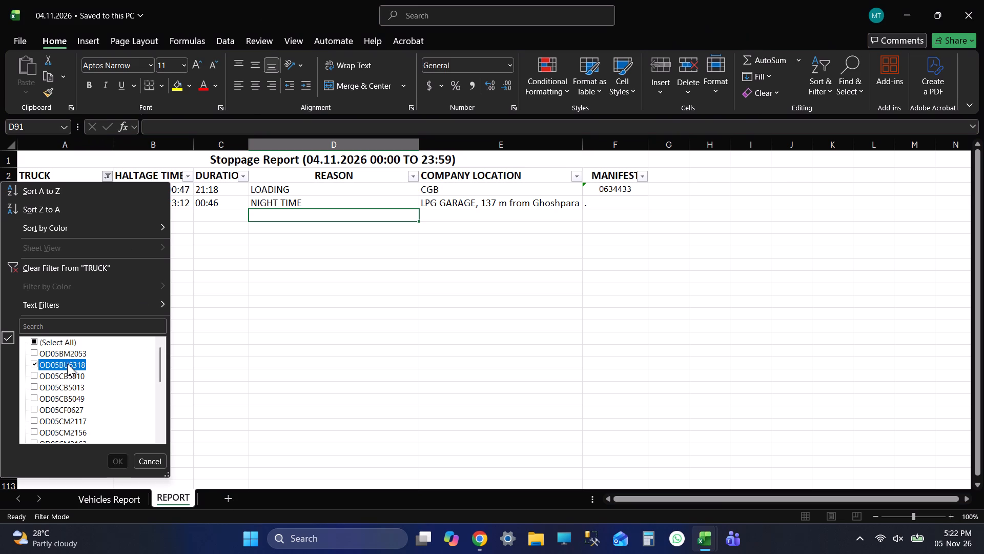
left_click(71, 375)
left_click(118, 461)
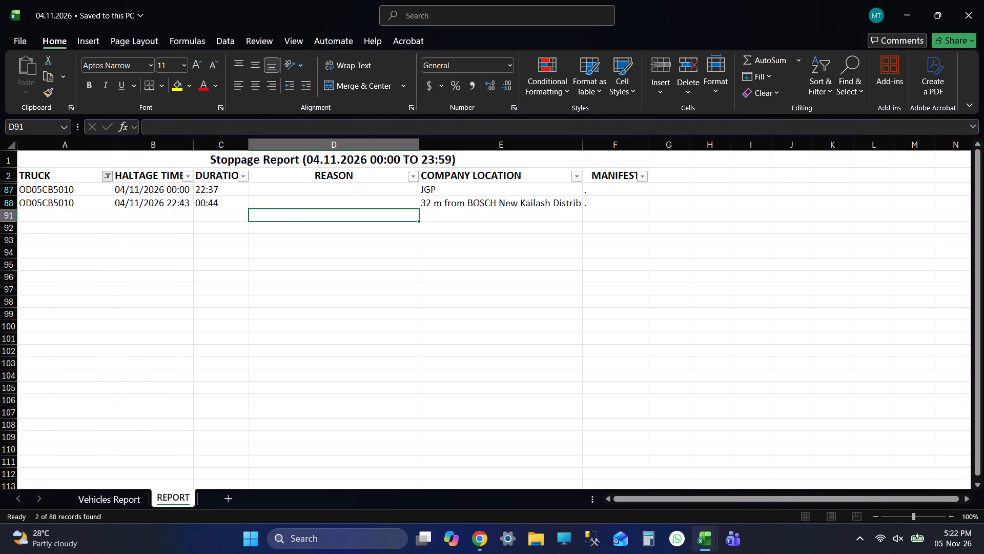
left_click(350, 302)
key("ctrl+s")
left_click(293, 190)
key("shift+Tab")
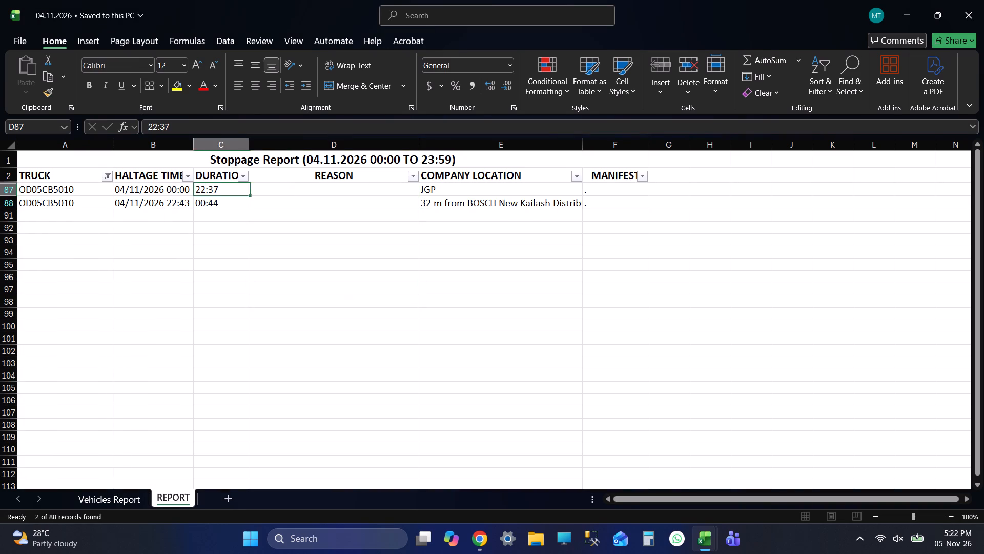
key("shift+Tab")
key("shift+Tab")
key("ctrl+c")
key("alt+Tab")
key("alt+Tab")
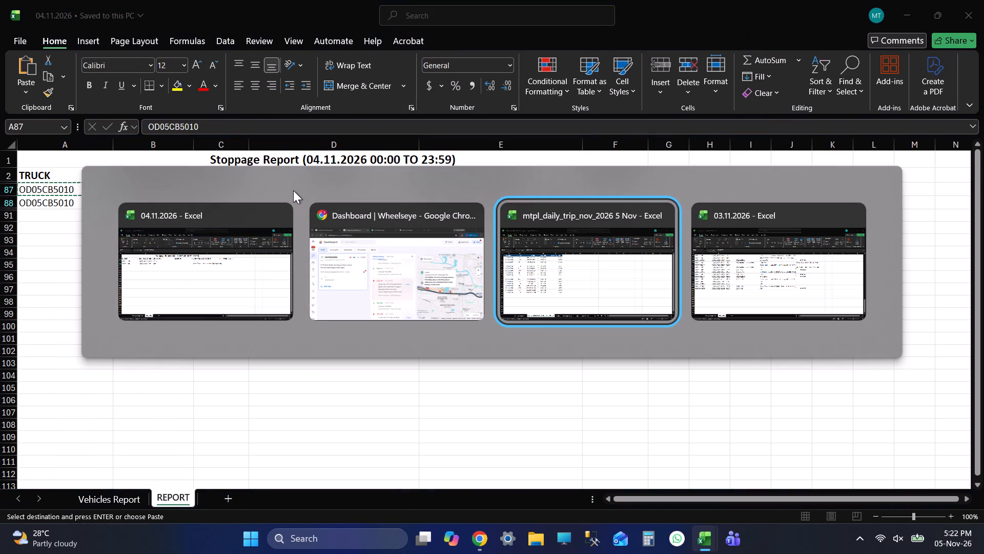
left_click(124, 489)
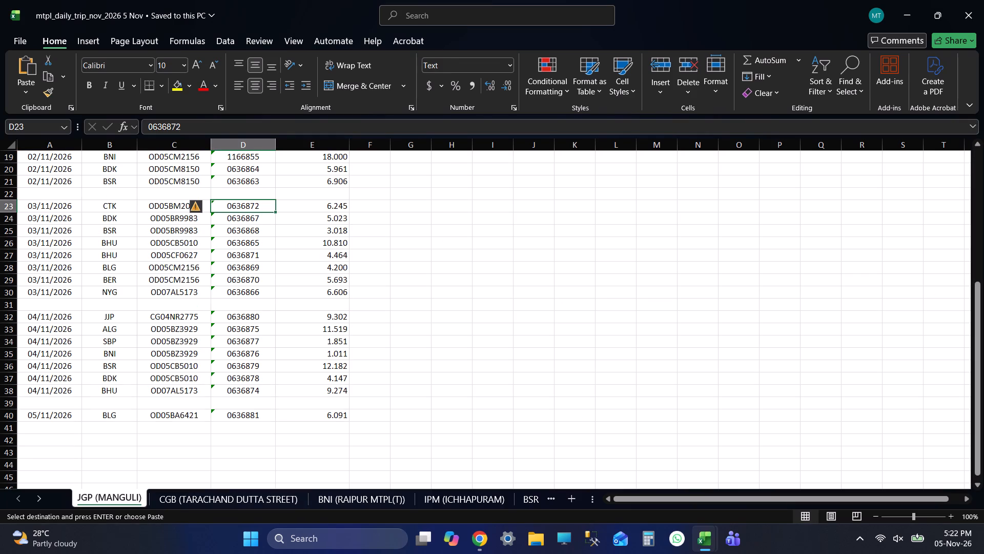
left_click_drag(176, 366, 309, 375)
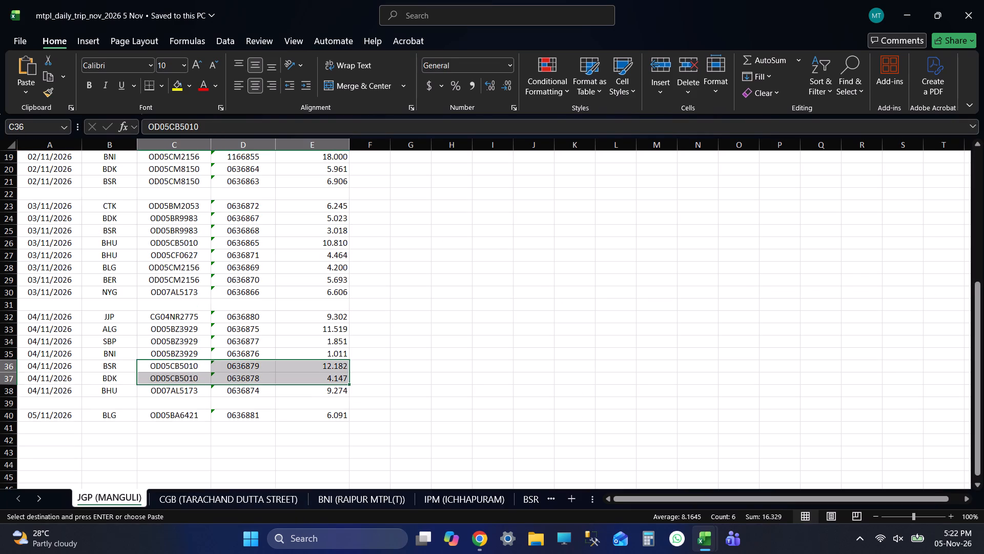
key("alt+Tab")
key("alt+Tab")
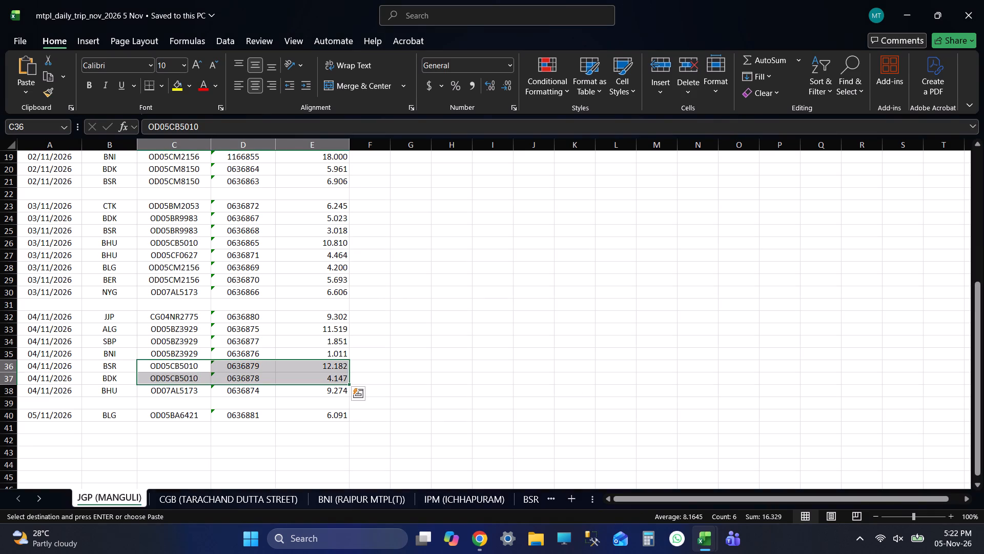
key("alt+Tab")
key("alt+Tab")
key("alt+Tab")
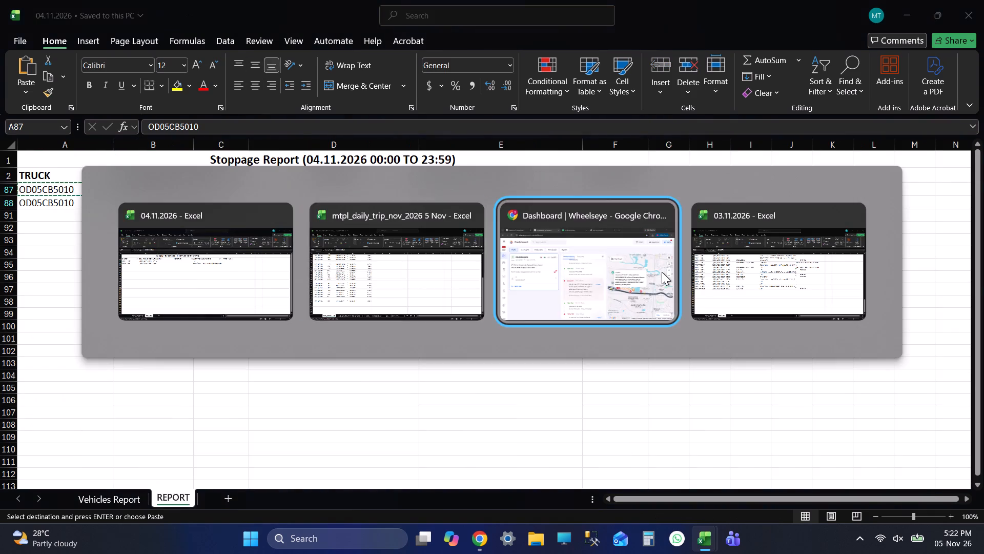
left_click(221, 78)
key("ctrl+v")
key("Return")
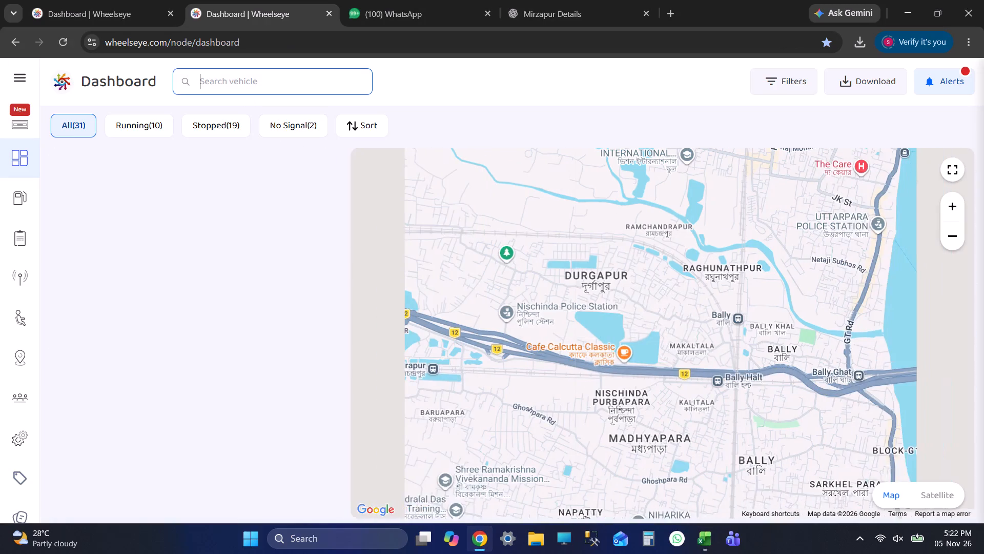
left_click(135, 229)
left_click(379, 197)
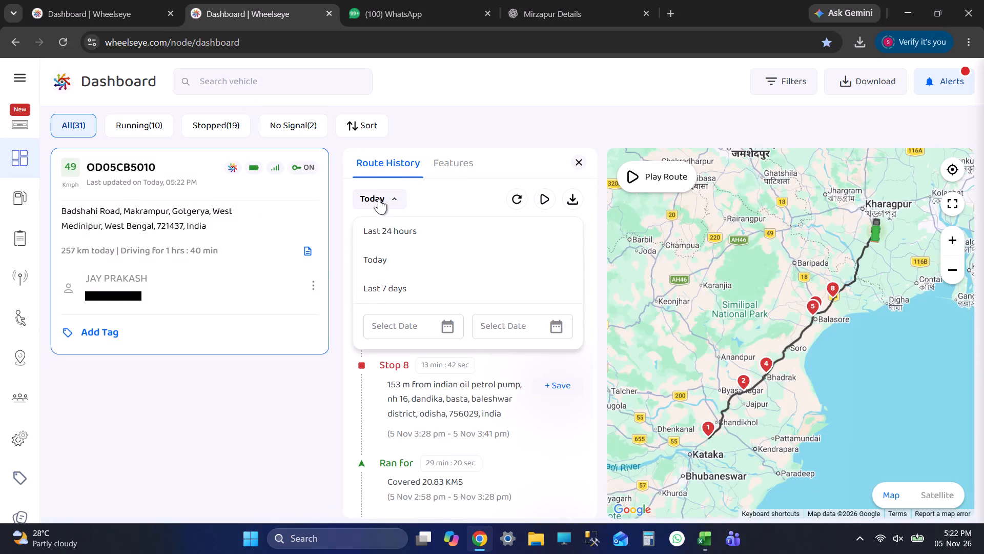
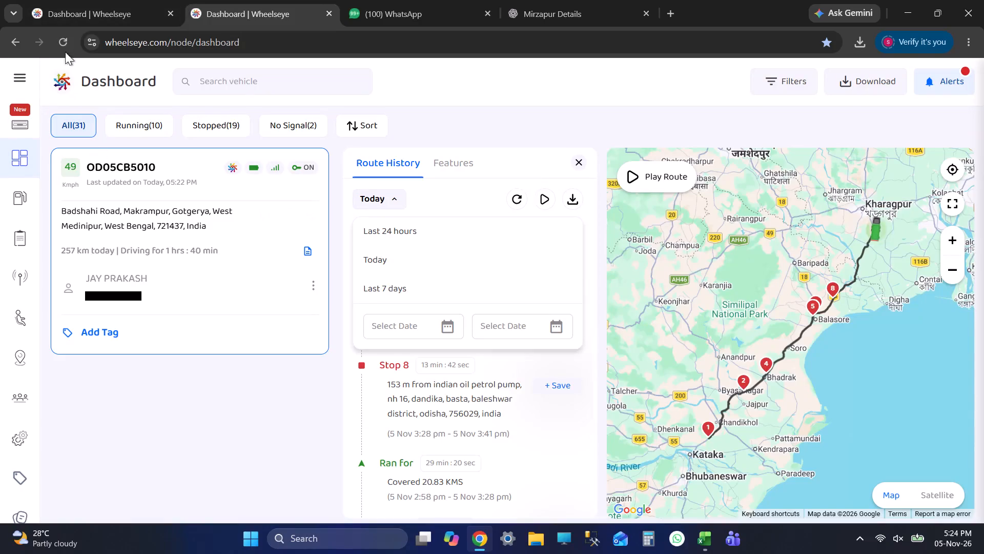
Reload the Wheelseye dashboard.
left_click(56, 38)
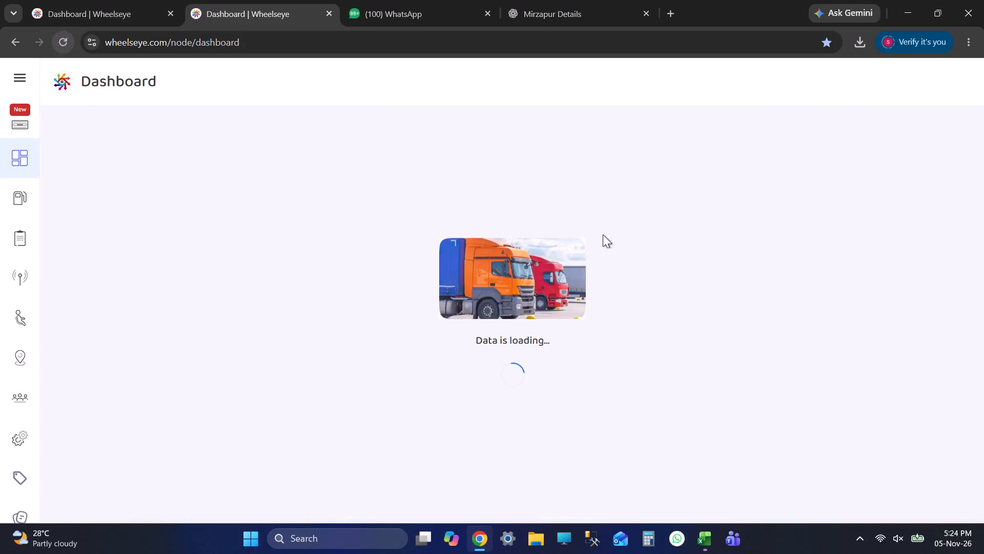
left_click(622, 332)
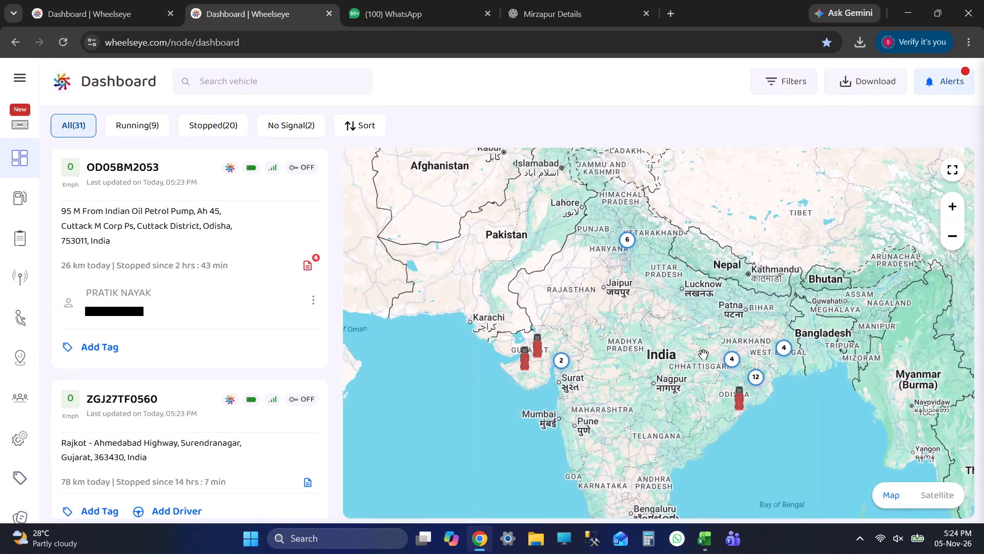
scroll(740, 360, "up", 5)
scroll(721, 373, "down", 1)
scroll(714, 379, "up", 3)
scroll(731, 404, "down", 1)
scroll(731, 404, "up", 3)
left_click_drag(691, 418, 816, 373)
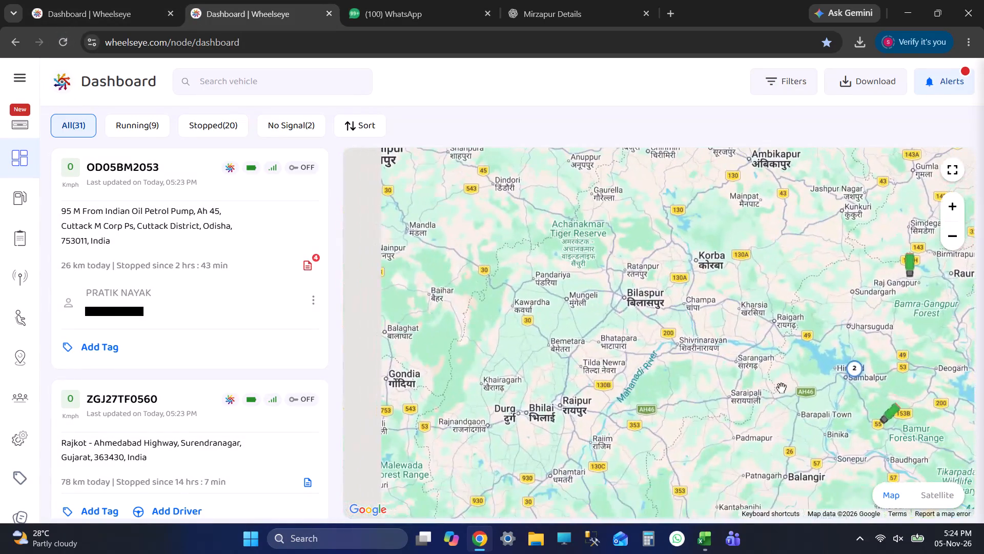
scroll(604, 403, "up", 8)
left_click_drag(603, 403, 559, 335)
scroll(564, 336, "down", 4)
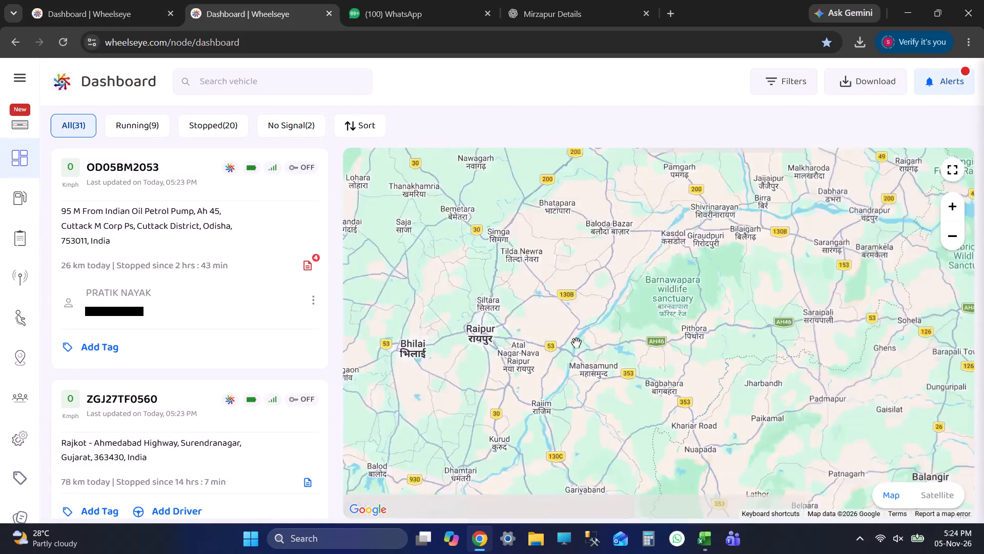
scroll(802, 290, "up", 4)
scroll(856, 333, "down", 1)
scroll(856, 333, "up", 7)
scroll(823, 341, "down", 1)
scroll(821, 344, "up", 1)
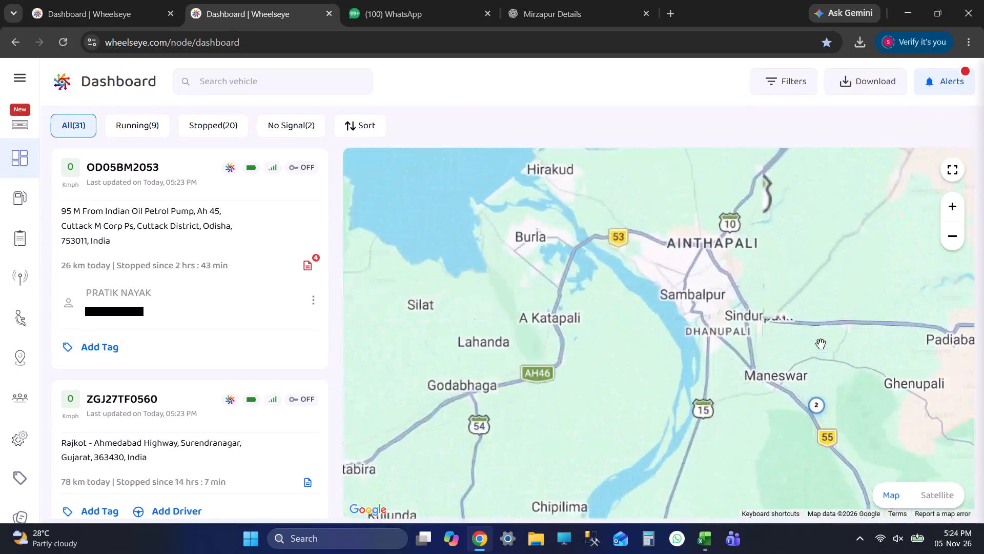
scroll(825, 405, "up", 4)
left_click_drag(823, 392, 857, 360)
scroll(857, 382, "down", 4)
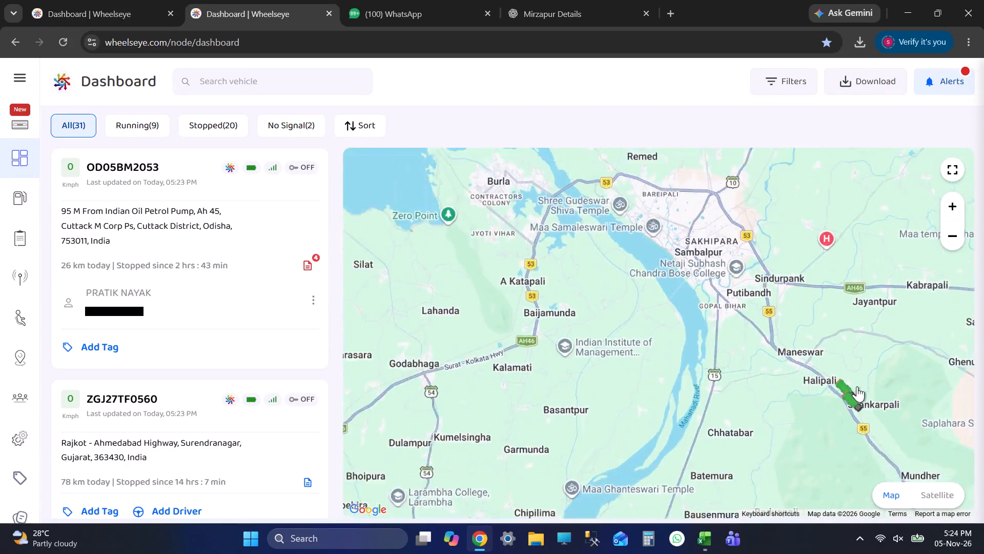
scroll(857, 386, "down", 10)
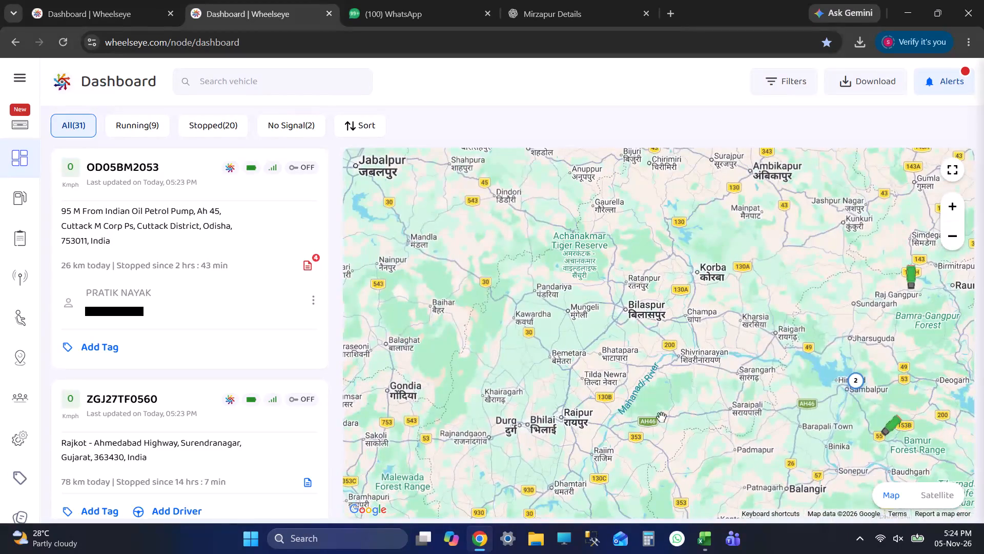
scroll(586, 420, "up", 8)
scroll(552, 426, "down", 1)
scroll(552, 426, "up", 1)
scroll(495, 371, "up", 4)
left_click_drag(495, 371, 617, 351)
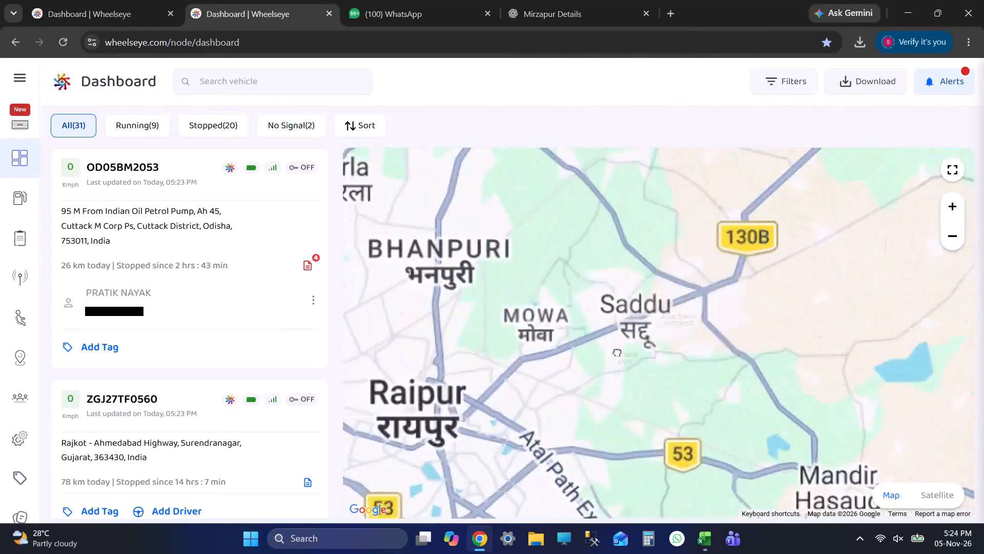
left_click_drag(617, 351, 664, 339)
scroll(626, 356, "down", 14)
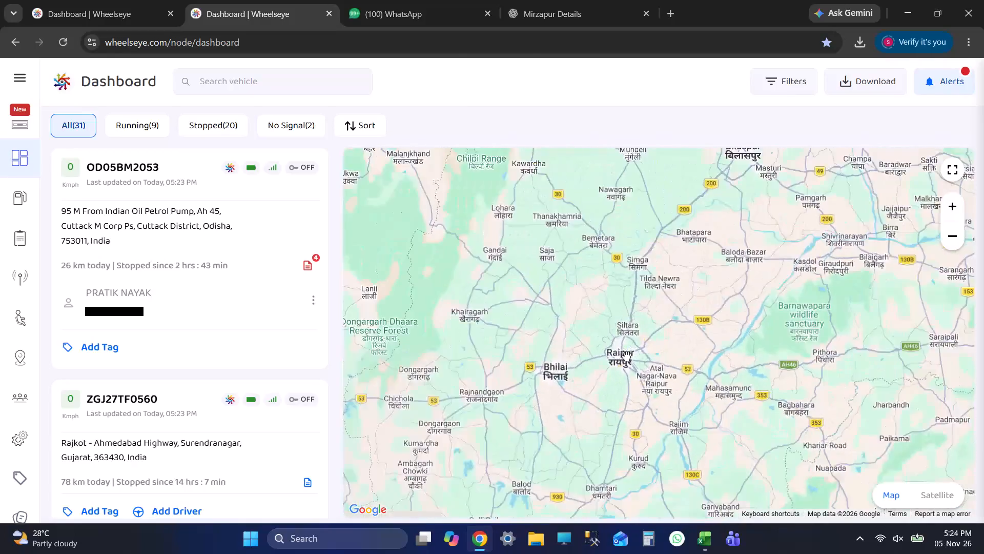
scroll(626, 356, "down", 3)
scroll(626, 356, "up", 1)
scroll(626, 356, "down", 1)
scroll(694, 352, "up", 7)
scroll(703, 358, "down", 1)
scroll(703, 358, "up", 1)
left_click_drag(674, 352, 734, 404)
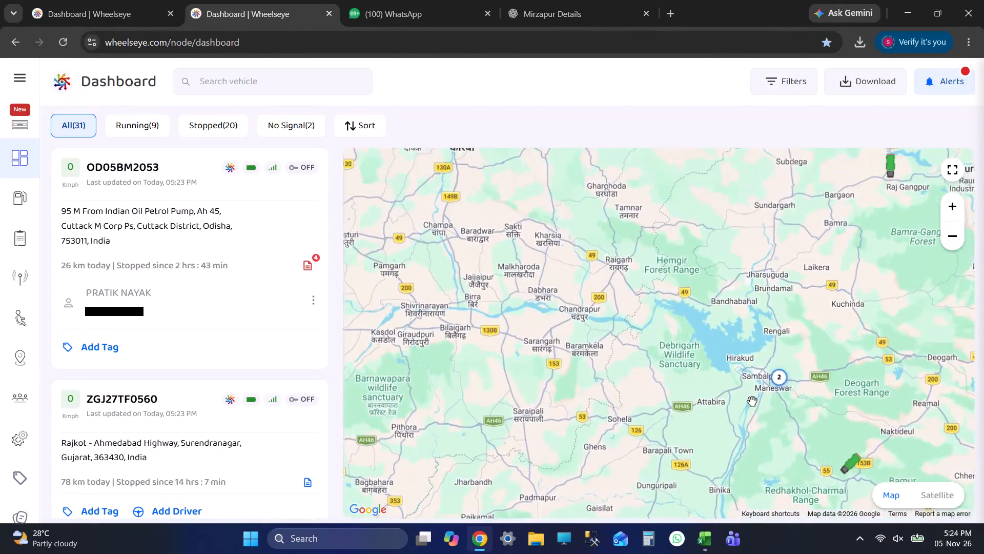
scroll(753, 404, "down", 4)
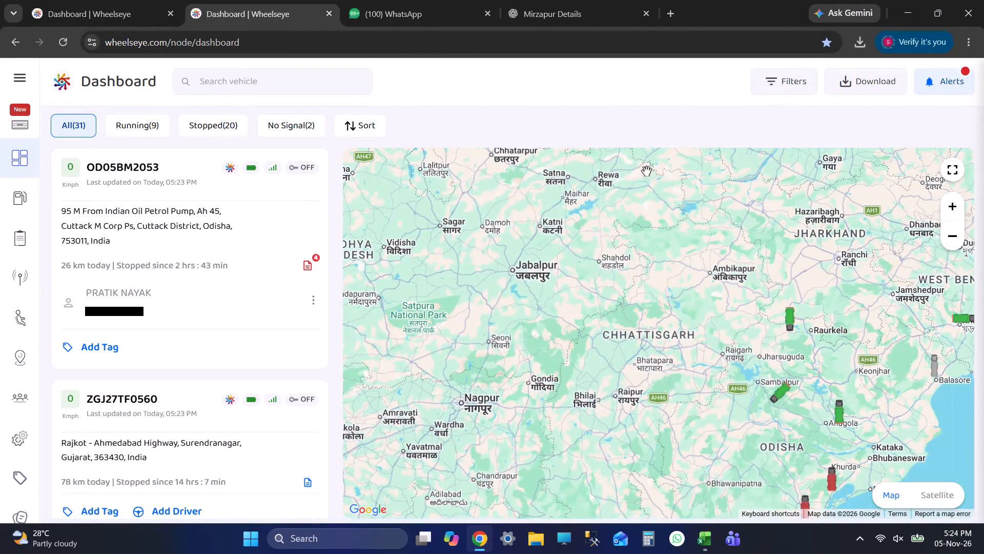
key("alt+Tab")
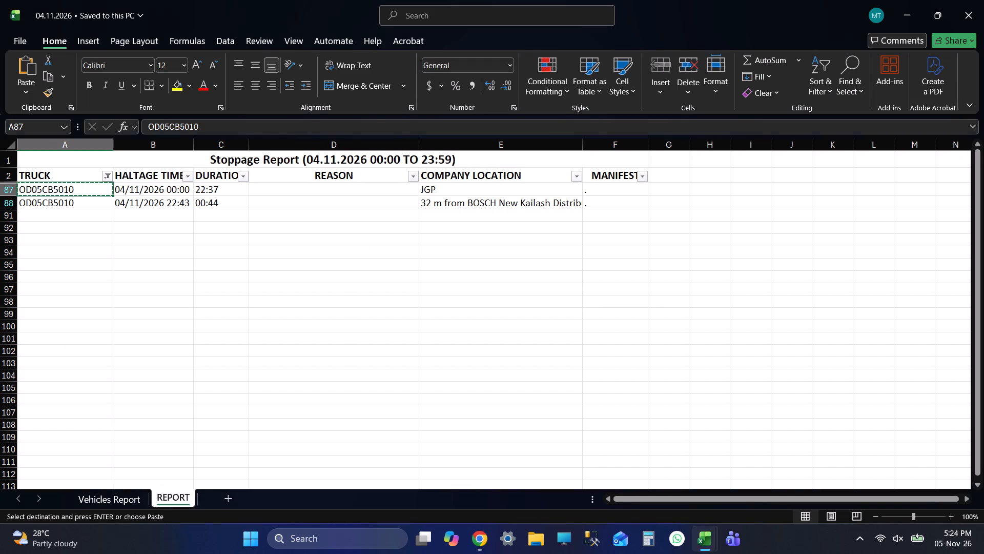
key("ctrl+c")
key("alt+Tab")
key("alt+Tab")
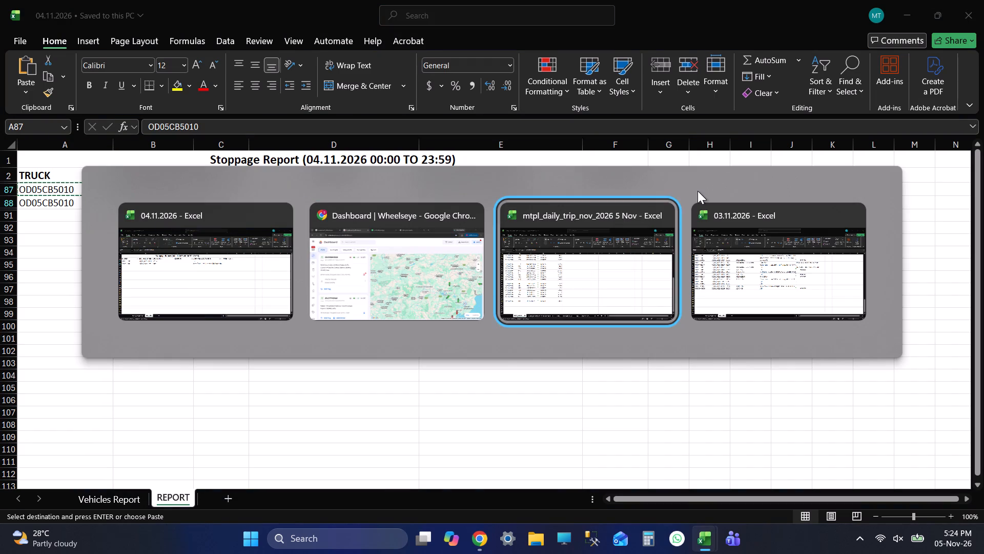
key("alt+Tab")
key("alt+Tab")
key("alt+Tab")
left_click(231, 75)
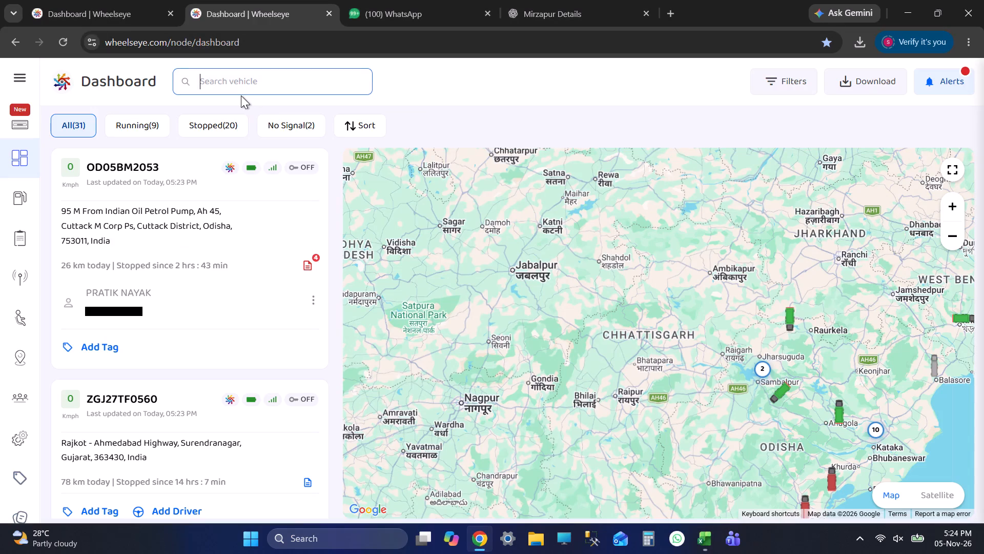
key("ctrl+v")
key("Return")
left_click(161, 225)
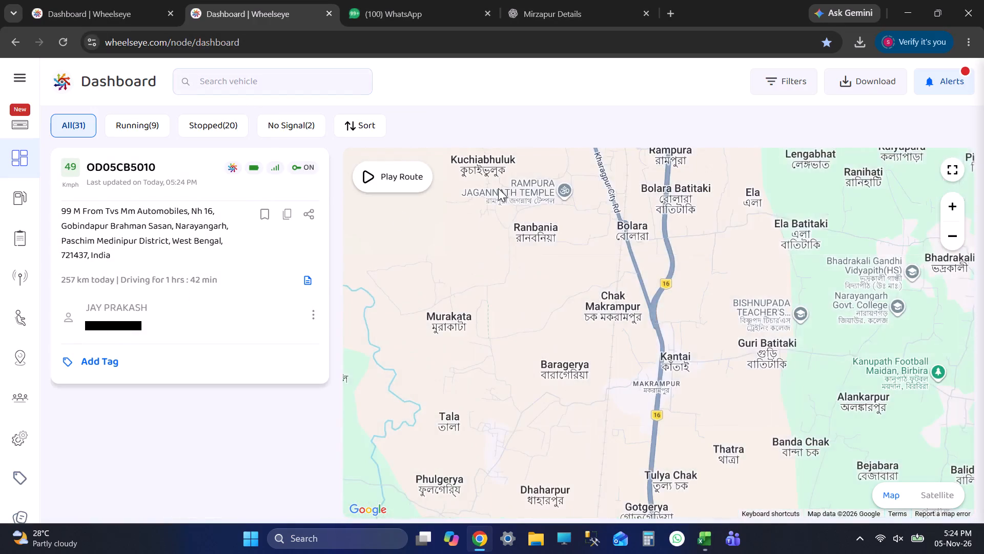
key("alt+Tab")
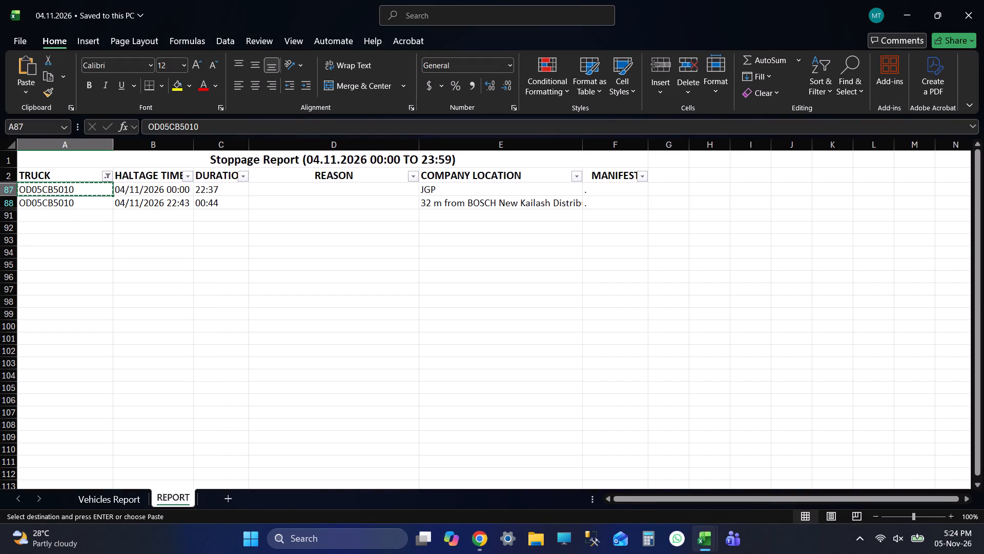
key("alt+Tab")
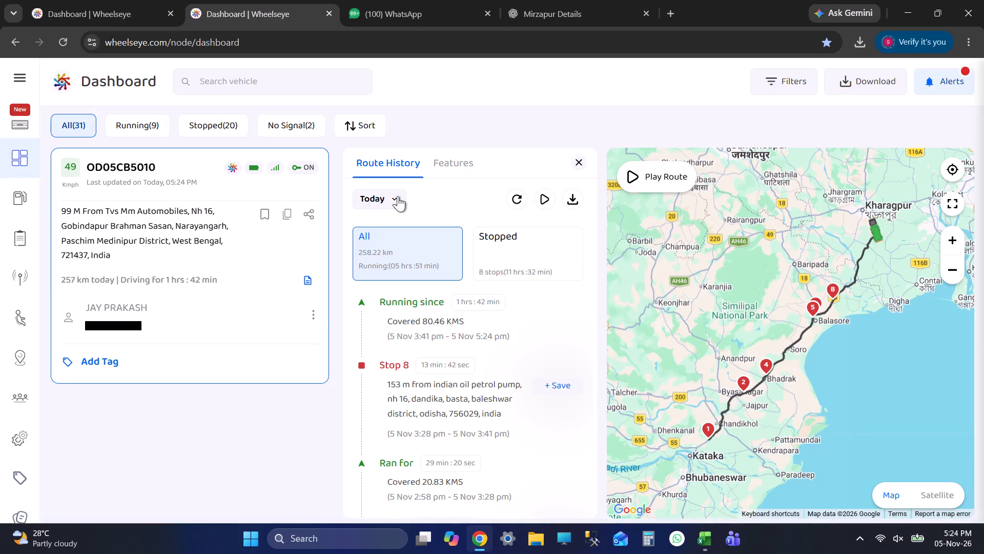
key("alt+Tab")
key("alt+Tab")
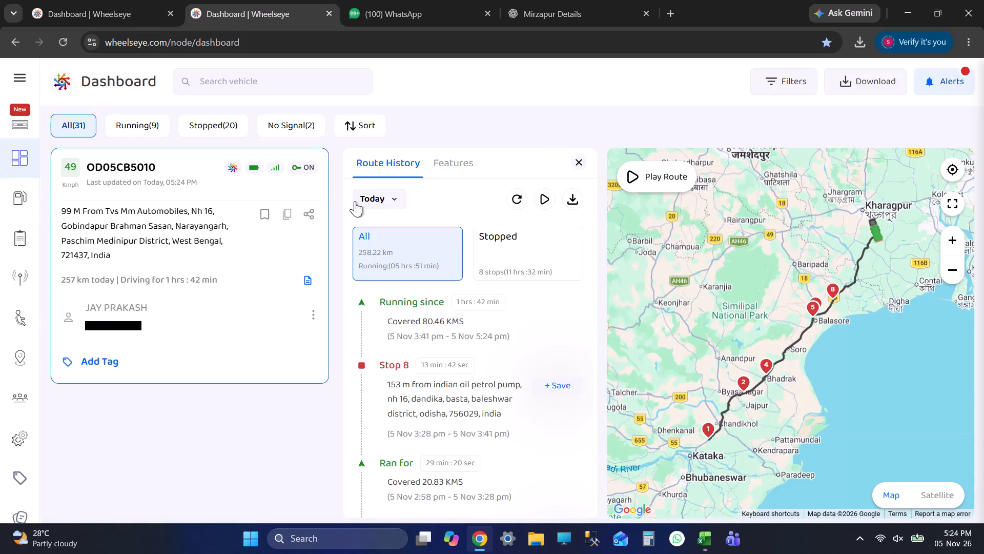
key("alt+Tab")
key("Tab")
key("Tab")
key("Tab")
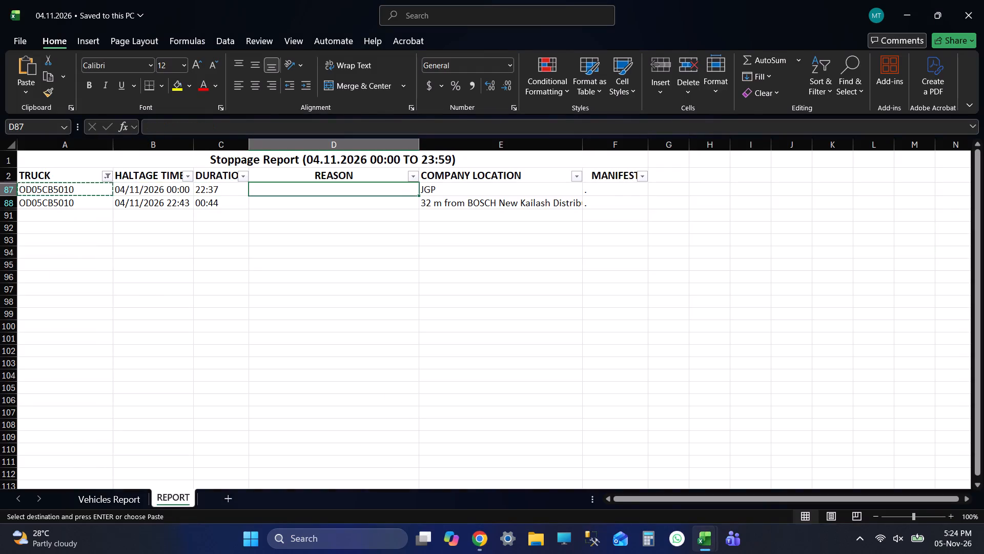
type("LOADING")
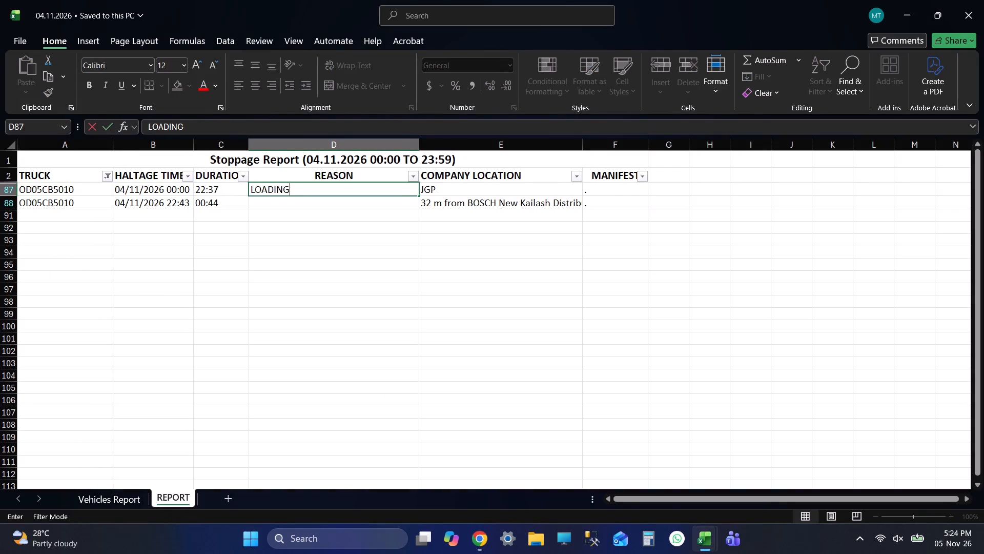
key("Tab")
key("Tab")
key("ctrl+s")
key("alt+Tab")
key("alt+Tab")
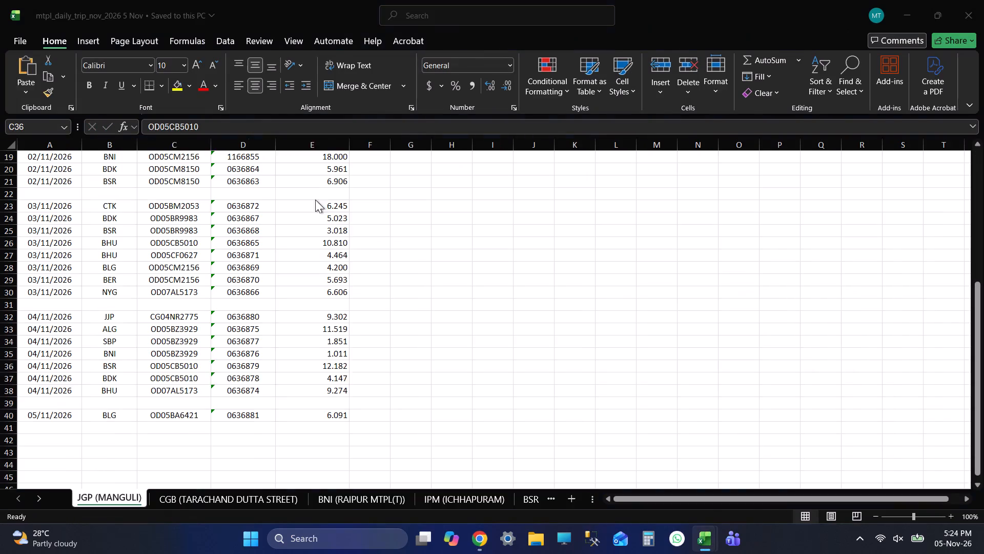
left_click(152, 364)
key("Tab")
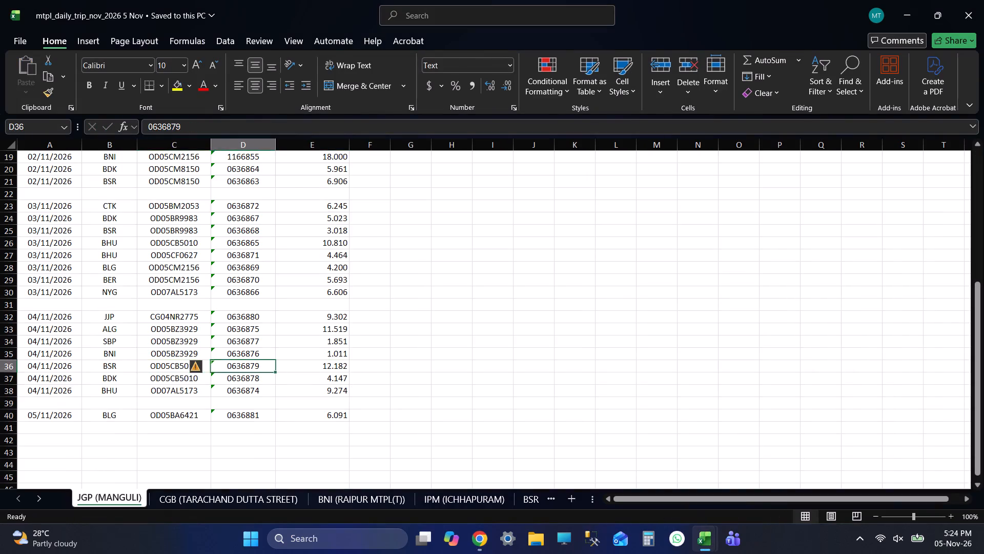
key("ctrl+c")
key("alt+Tab")
key("ctrl+v")
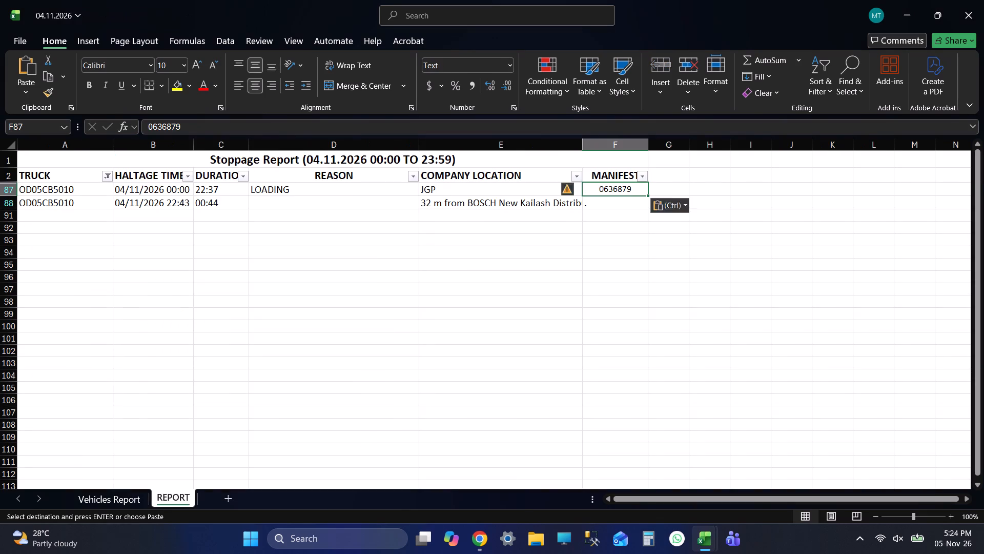
key("Return")
key("Return")
key("ctrl+s")
key("shift+Tab")
key("shift+Tab")
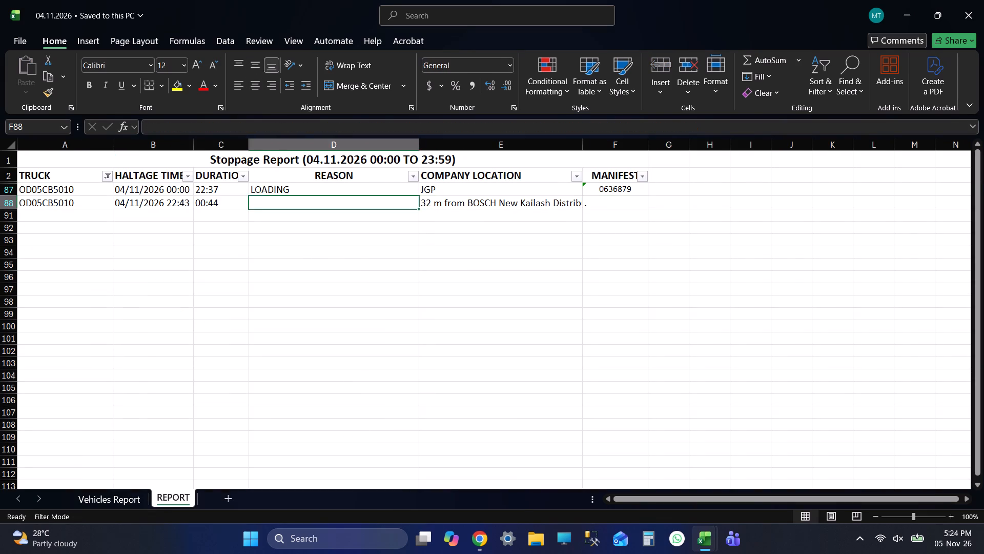
key("alt+Tab")
key("alt+Tab")
key("alt+Tab")
key("alt+Tab")
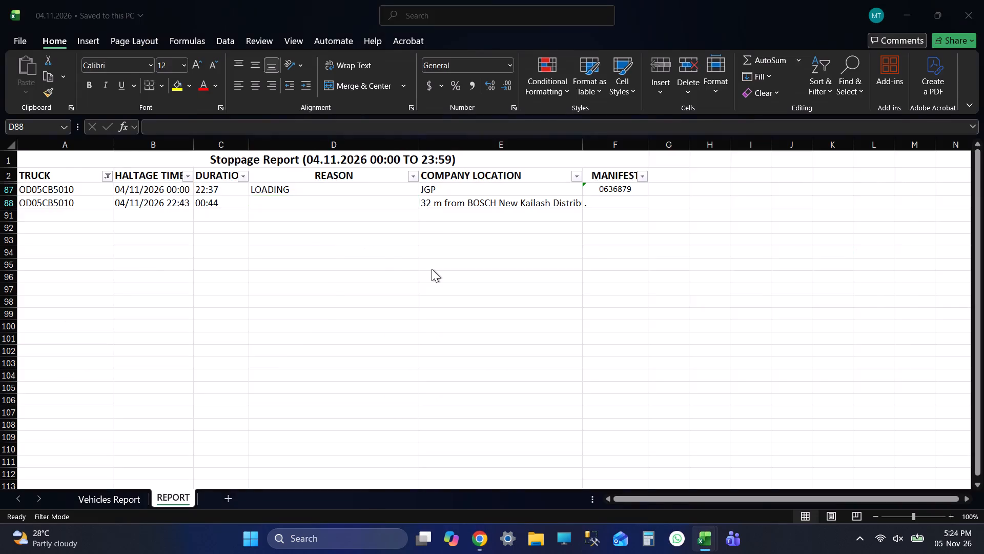
key("alt+Tab")
key("alt+Tab")
key("alt+Tab")
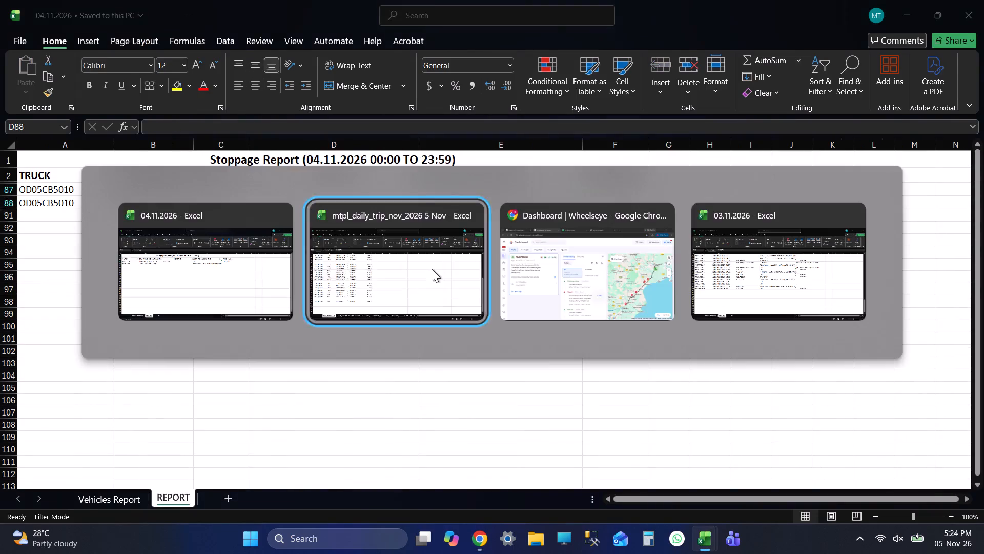
key("alt+Tab")
key("alt+Tab")
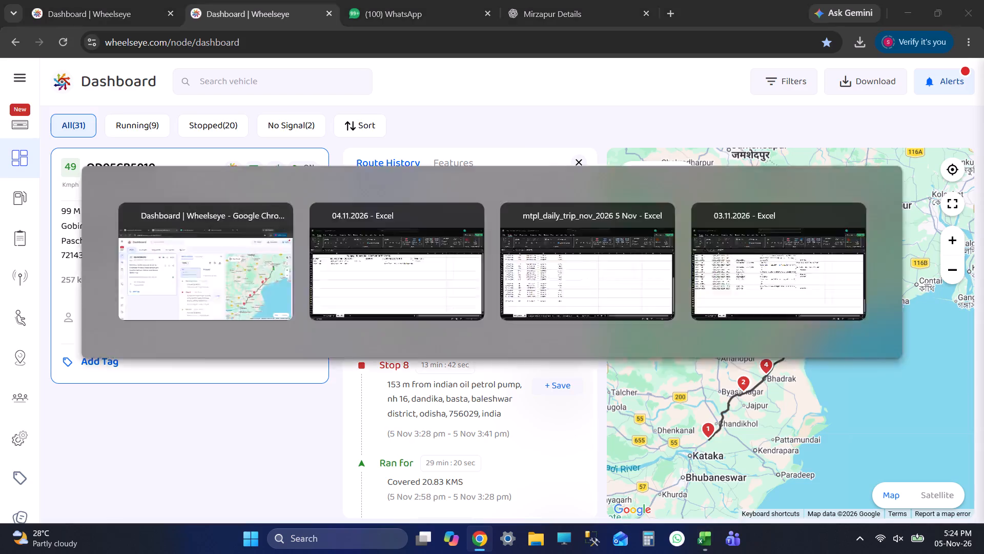
key("alt+Tab")
scroll(770, 367, "down", 3)
scroll(770, 370, "up", 1)
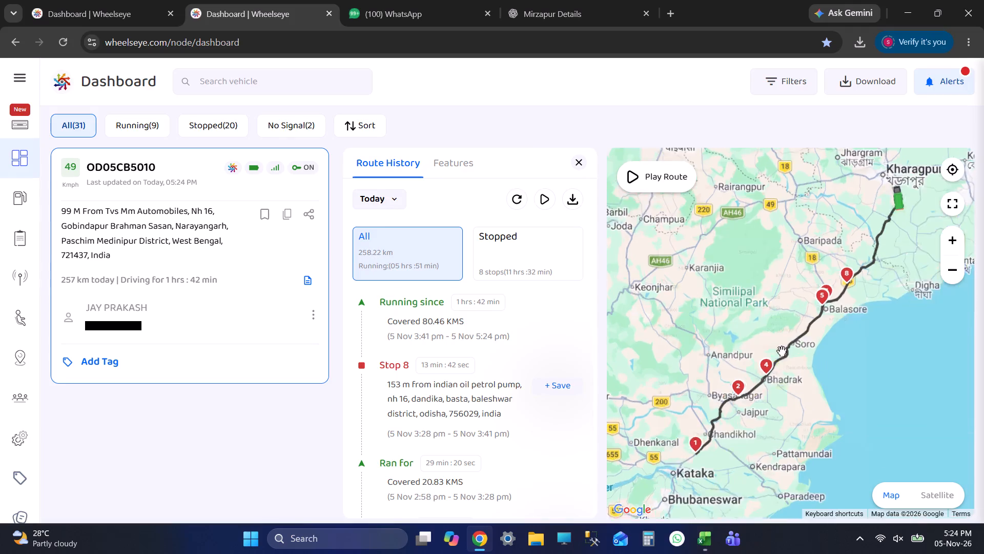
scroll(825, 272, "down", 1)
scroll(823, 285, "up", 1)
scroll(817, 296, "down", 3)
left_click_drag(791, 301, 763, 384)
key("alt+Tab")
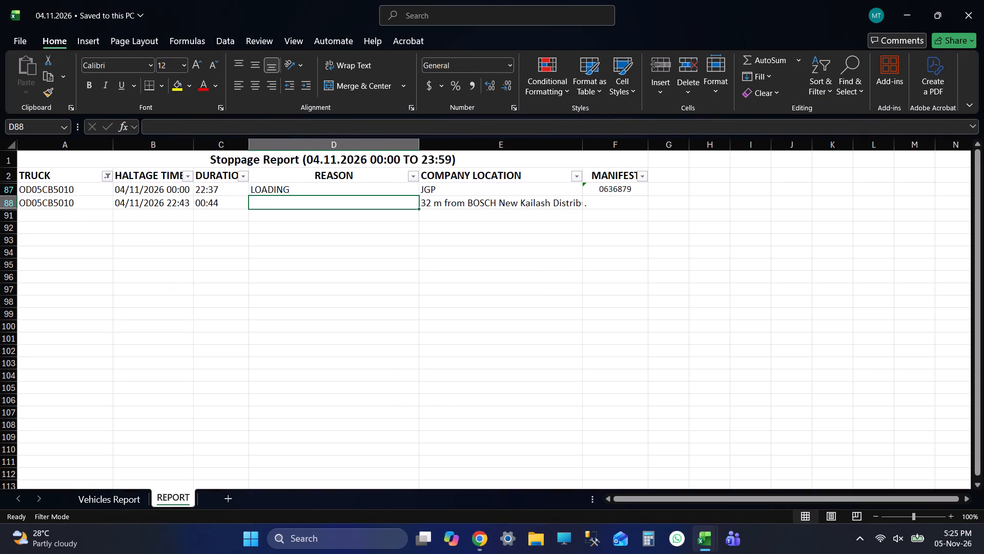
key("alt+Tab")
scroll(411, 235, "down", 6)
scroll(452, 370, "up", 1)
scroll(453, 371, "down", 5)
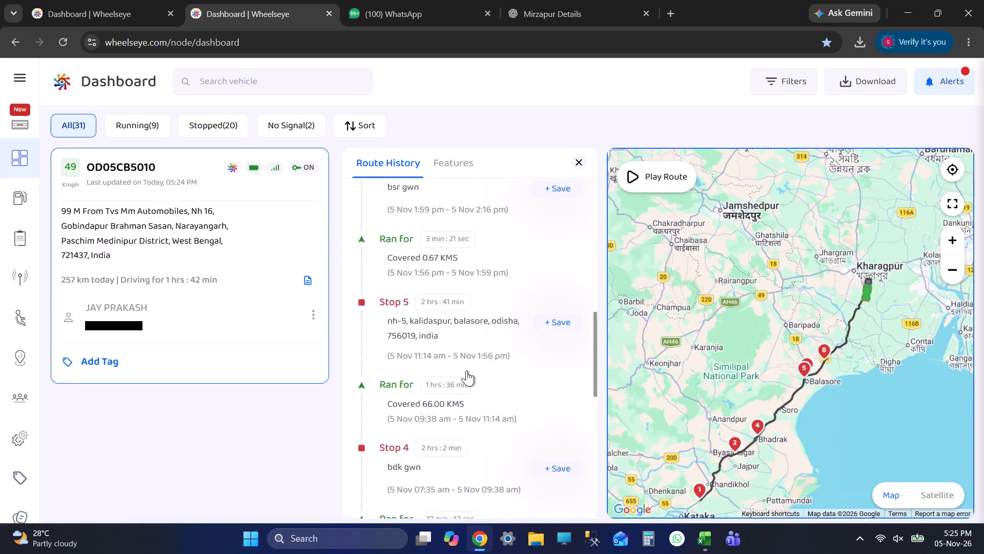
scroll(466, 370, "down", 6)
scroll(476, 347, "up", 1)
scroll(476, 347, "down", 5)
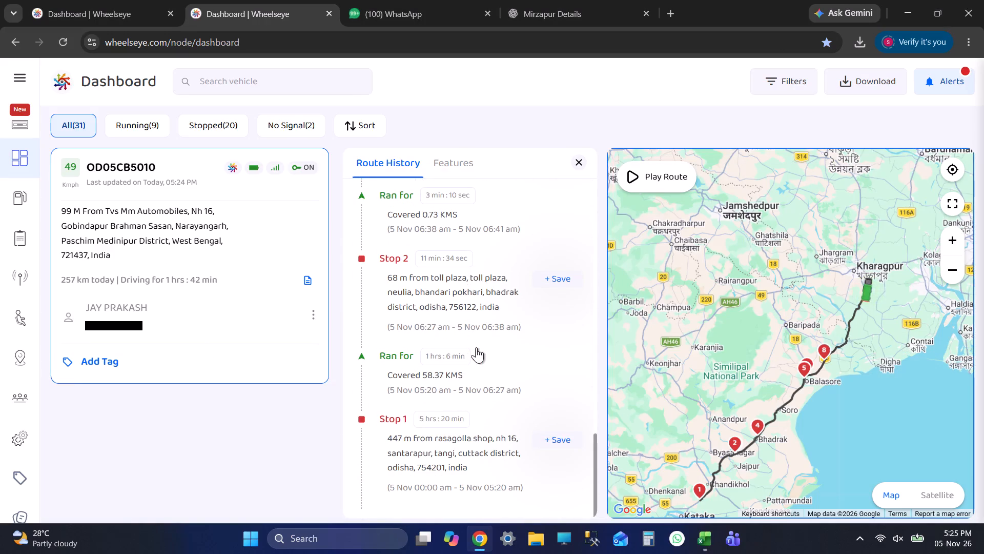
scroll(476, 347, "down", 2)
scroll(476, 347, "up", 7)
scroll(476, 347, "down", 1)
scroll(476, 347, "up", 4)
scroll(476, 347, "down", 1)
scroll(476, 347, "up", 2)
scroll(476, 347, "down", 2)
scroll(476, 347, "up", 3)
scroll(476, 347, "down", 1)
scroll(476, 347, "up", 1)
scroll(476, 347, "down", 1)
scroll(476, 347, "up", 5)
scroll(476, 347, "down", 1)
scroll(476, 347, "up", 1)
scroll(476, 347, "down", 1)
scroll(476, 347, "up", 3)
scroll(476, 347, "down", 1)
scroll(476, 347, "up", 1)
scroll(464, 291, "up", 1)
scroll(464, 291, "down", 1)
scroll(464, 291, "up", 2)
left_click(392, 199)
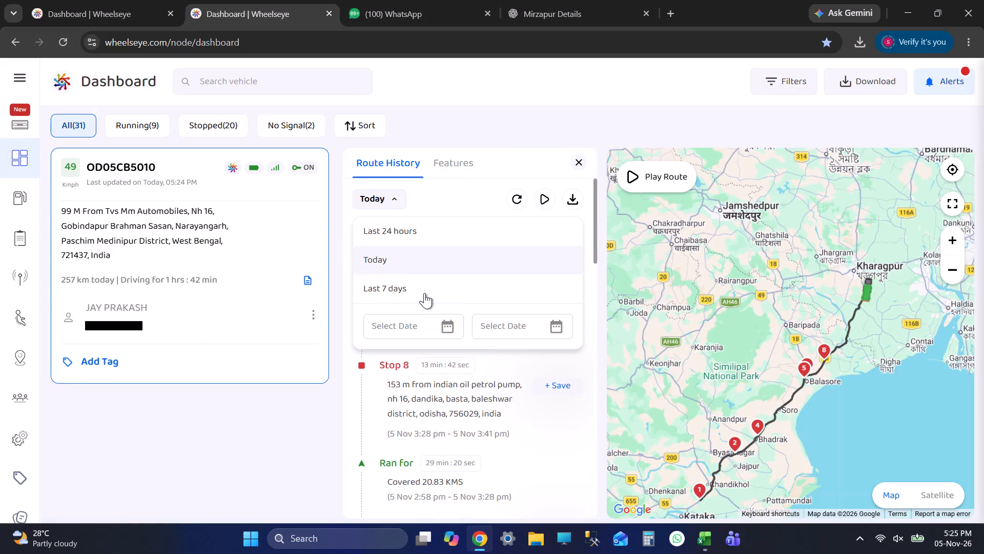
left_click(425, 290)
scroll(521, 374, "up", 1)
scroll(520, 375, "down", 7)
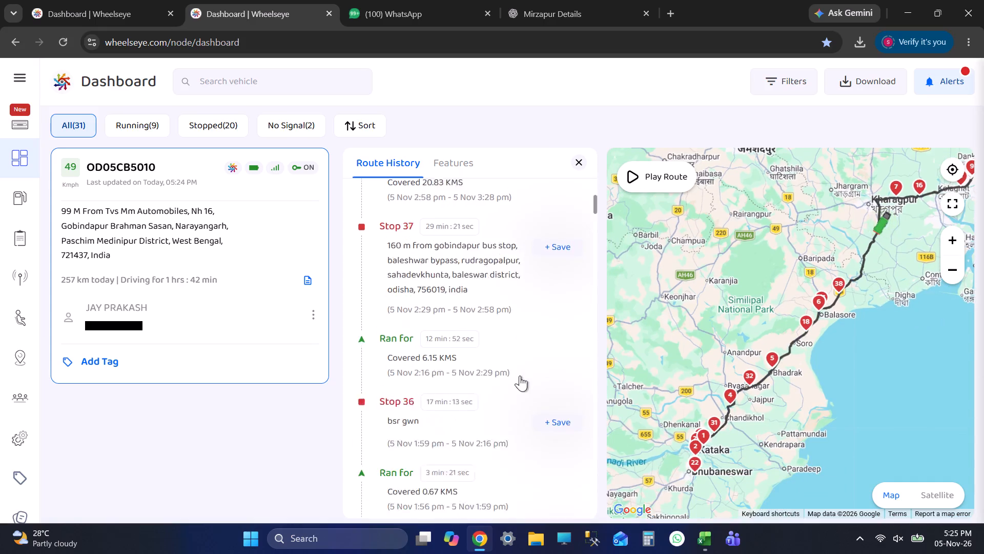
scroll(520, 375, "down", 2)
scroll(520, 375, "up", 1)
scroll(520, 375, "down", 1)
scroll(520, 375, "up", 1)
scroll(520, 375, "down", 5)
scroll(520, 375, "up", 1)
scroll(520, 375, "down", 3)
scroll(520, 375, "up", 1)
scroll(520, 375, "down", 3)
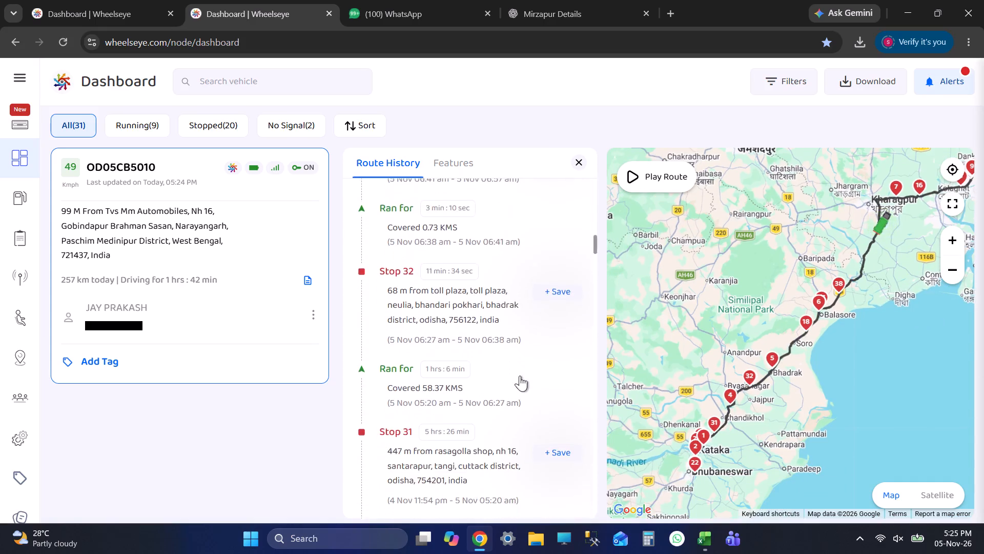
scroll(520, 375, "down", 5)
left_click(520, 375)
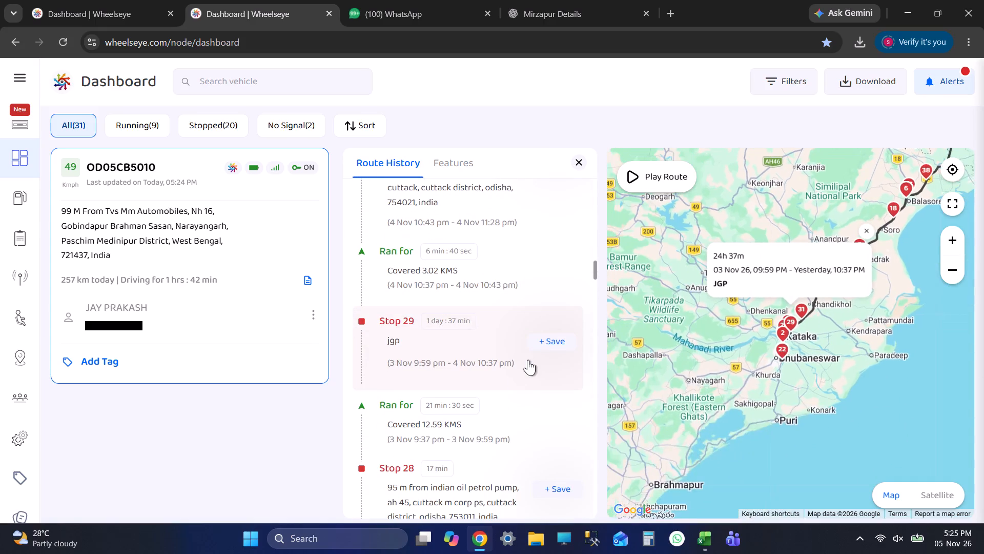
key("alt+Tab")
key("alt+Tab")
scroll(429, 319, "up", 2)
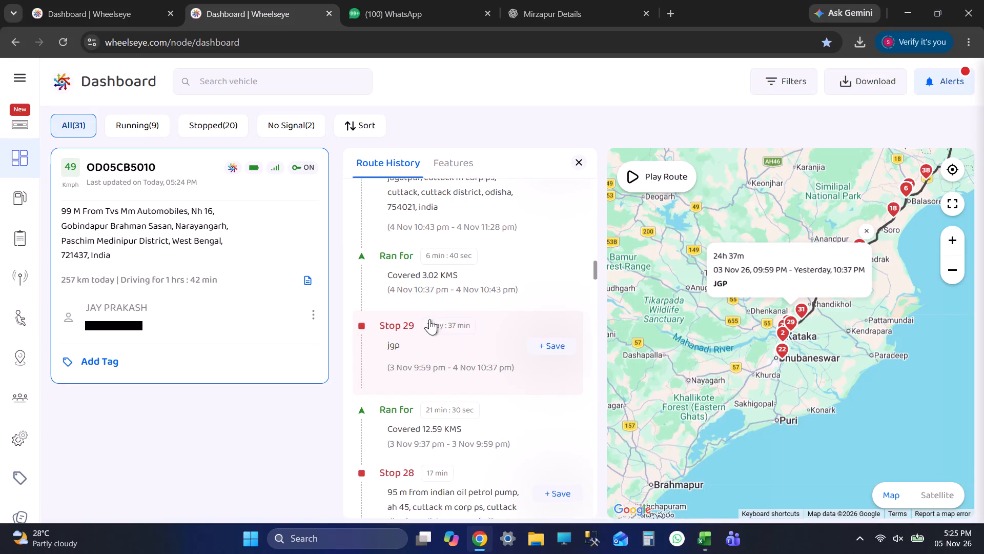
scroll(429, 319, "up", 1)
left_click(466, 356)
scroll(775, 329, "up", 8)
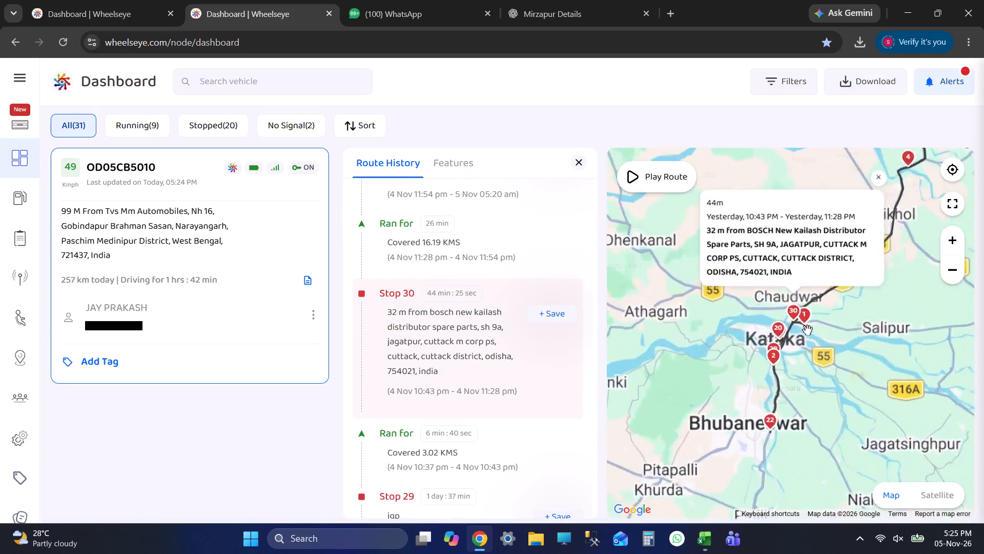
scroll(807, 330, "up", 11)
scroll(774, 348, "down", 1)
scroll(773, 348, "up", 7)
scroll(782, 318, "down", 1)
scroll(782, 318, "up", 5)
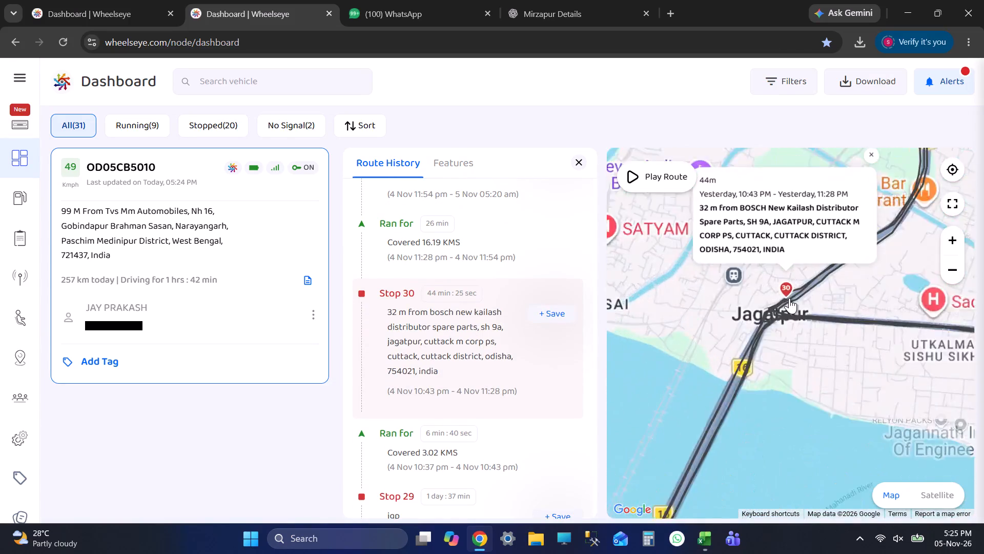
scroll(789, 298, "up", 5)
left_click_drag(787, 308, 791, 371)
key("alt+Tab")
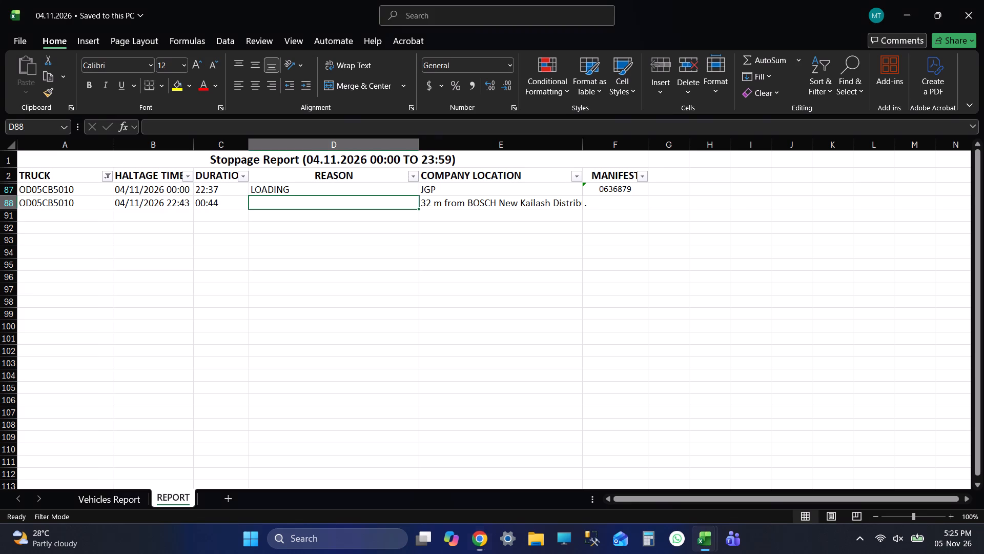
type("PET")
key("BackSpace")
key("BackSpace")
key("BackSpace")
type("FUEL PUMP")
key("Return")
key("ctrl+s")
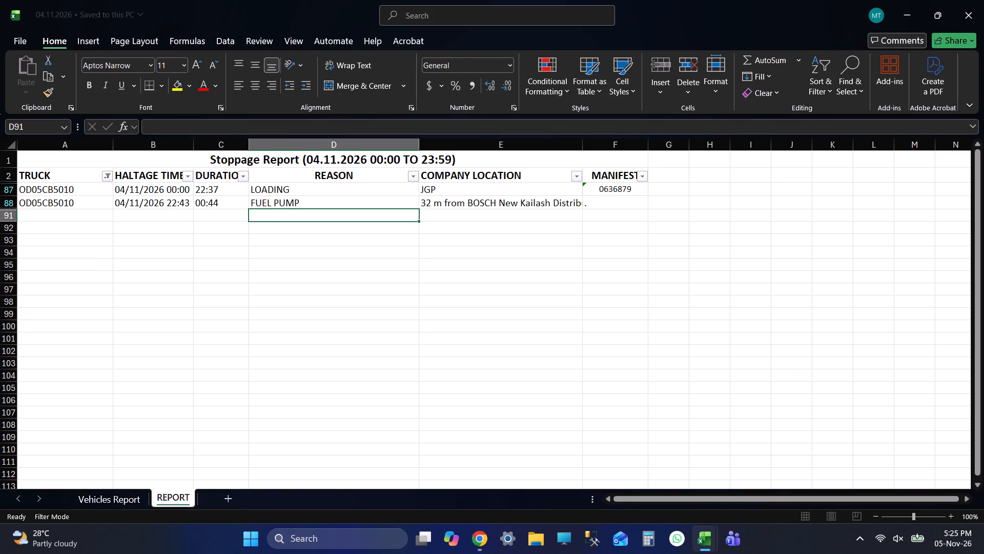
left_click(104, 175)
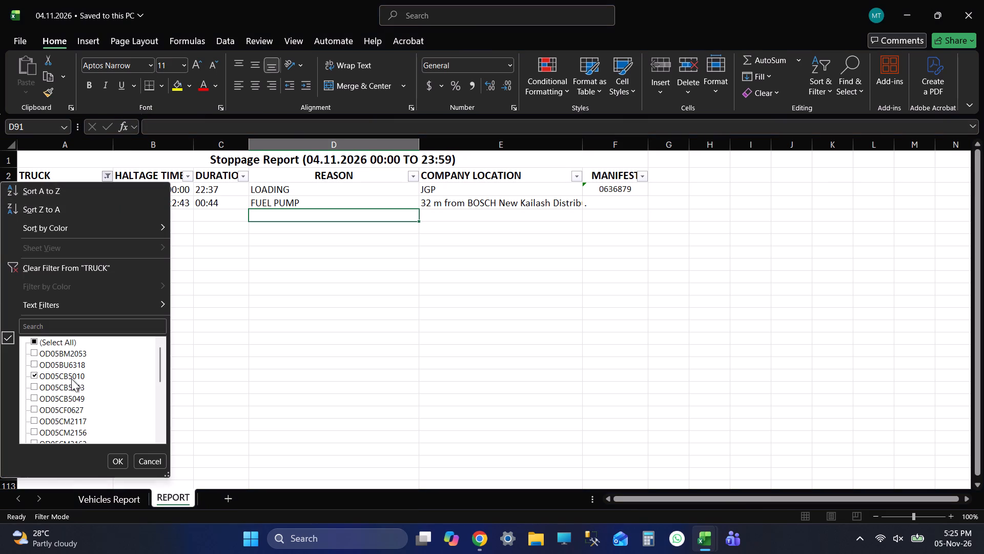
left_click(68, 374)
left_click(67, 391)
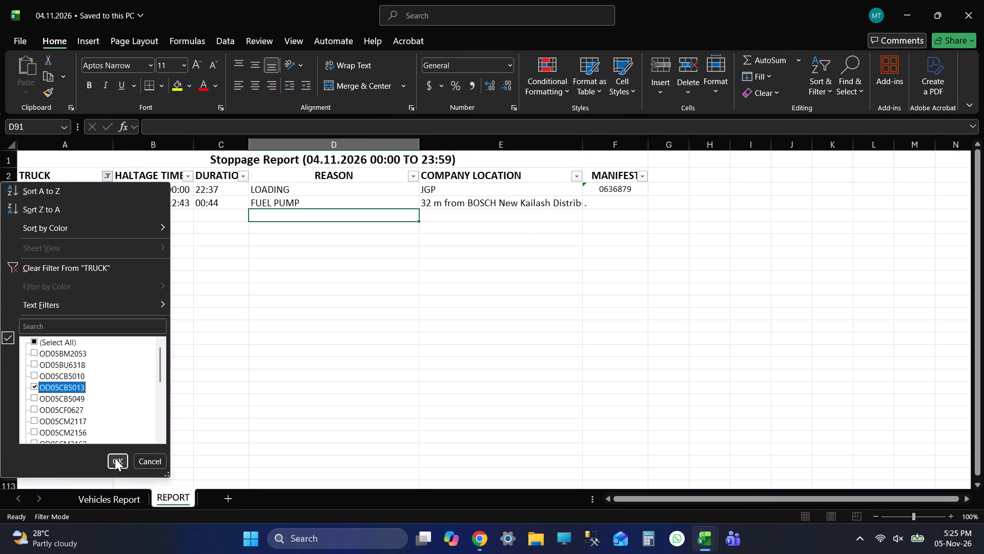
left_click(115, 458)
left_click(331, 260)
key("ctrl+s")
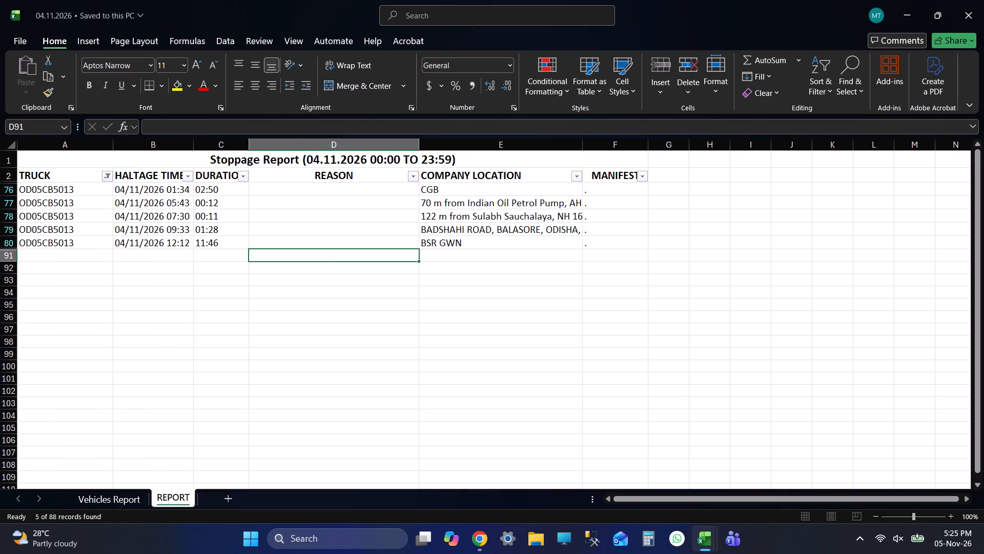
left_click(282, 181)
left_click(352, 185)
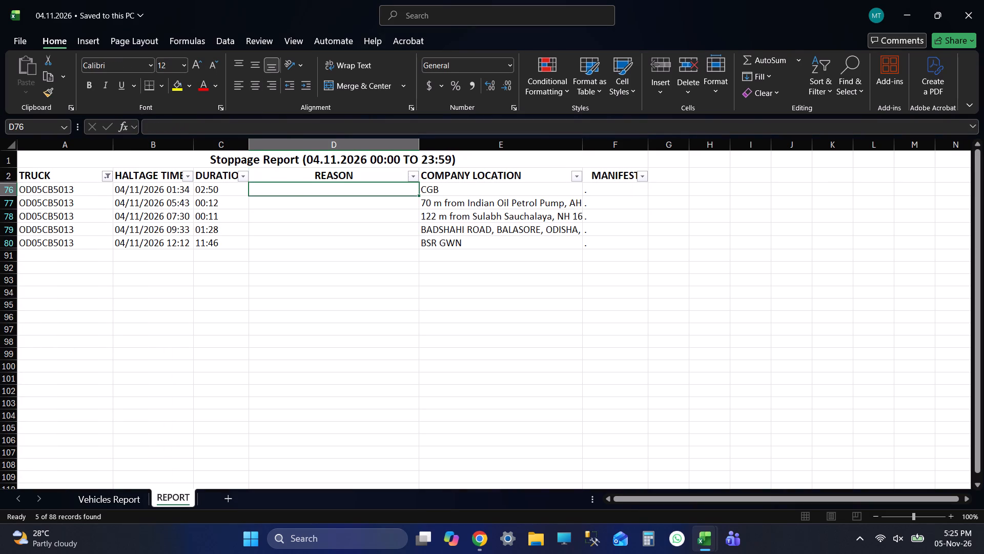
type("LOADING")
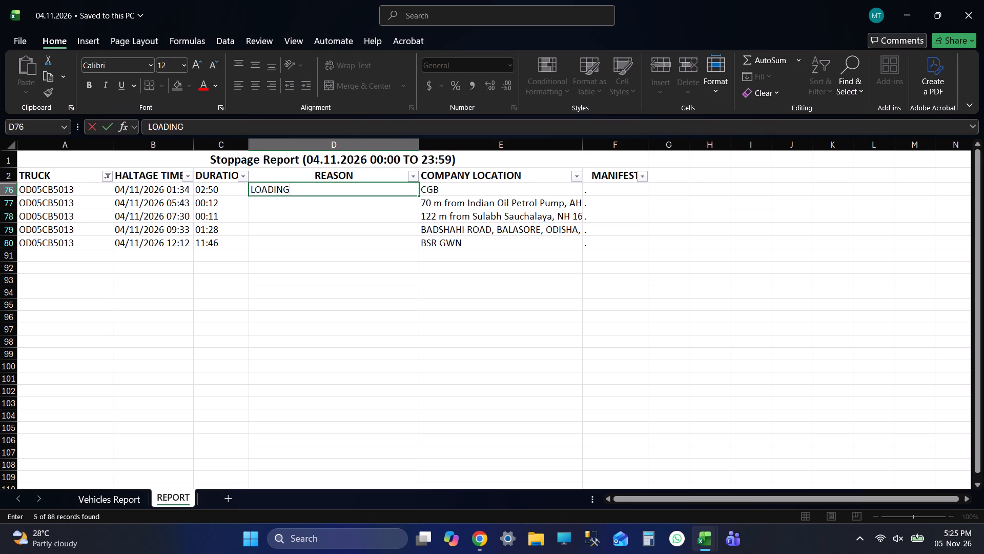
key("Return")
key("ctrl+s")
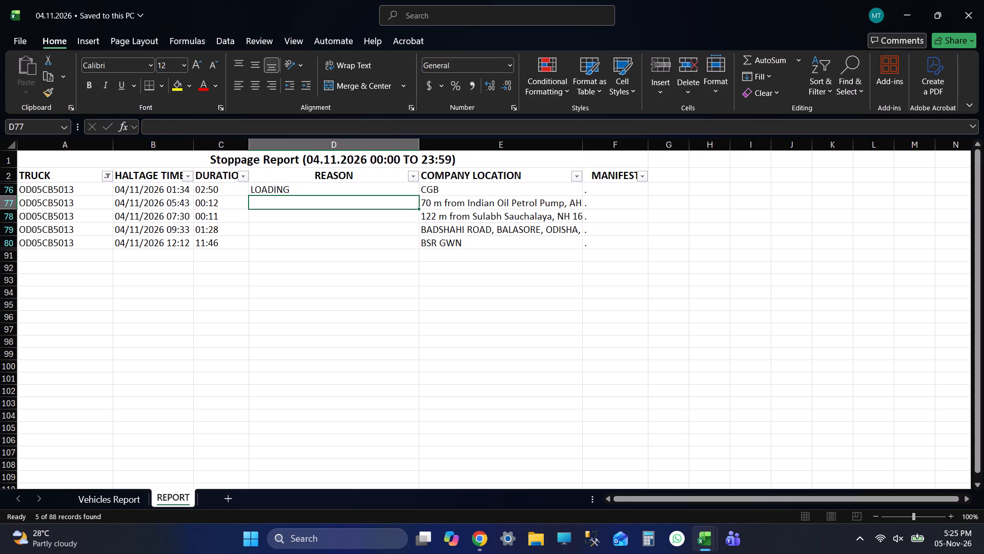
left_click(313, 187)
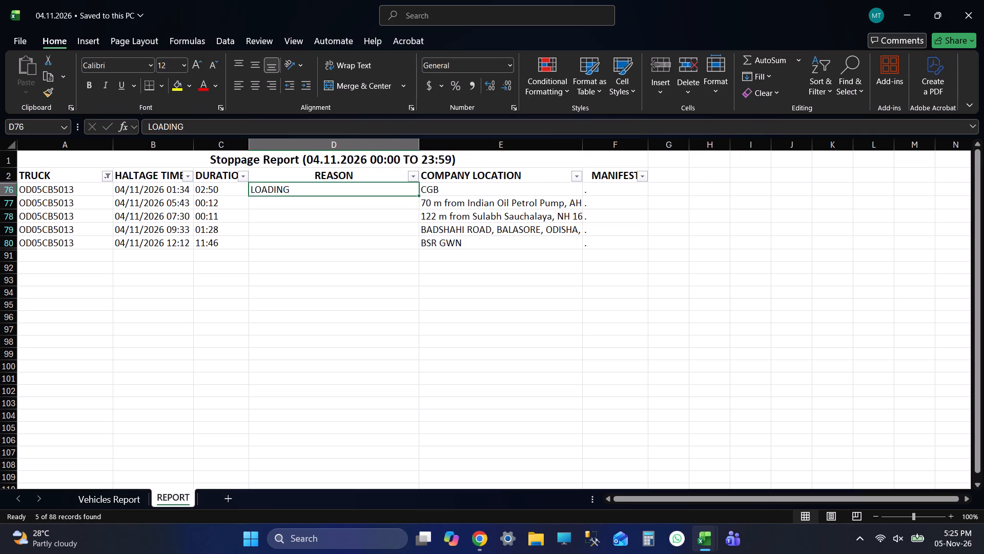
key("ctrl+s")
key("ctrl+s")
key("alt+Tab")
key("alt+Tab")
key("alt+Tab")
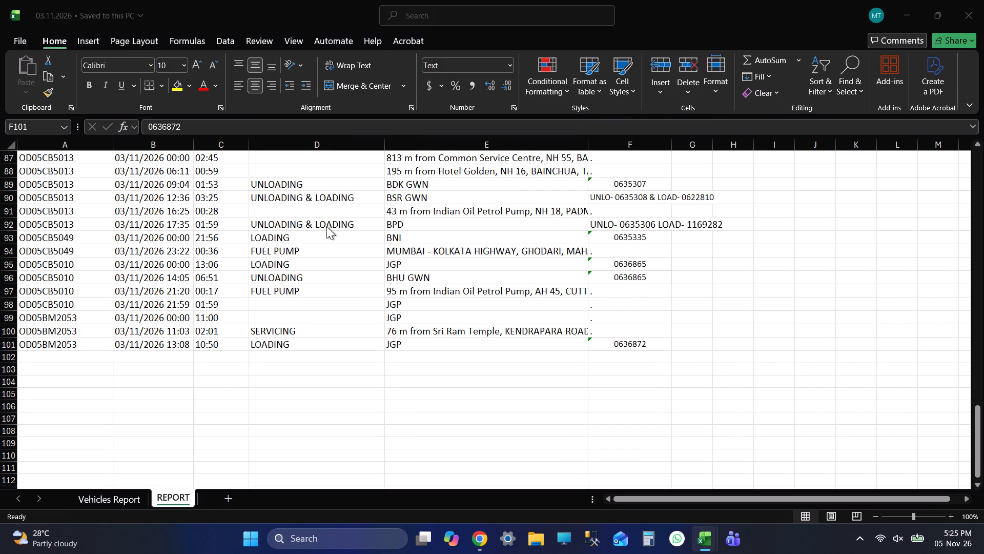
key("alt+Tab")
key("alt+Tab")
key("alt+Tab")
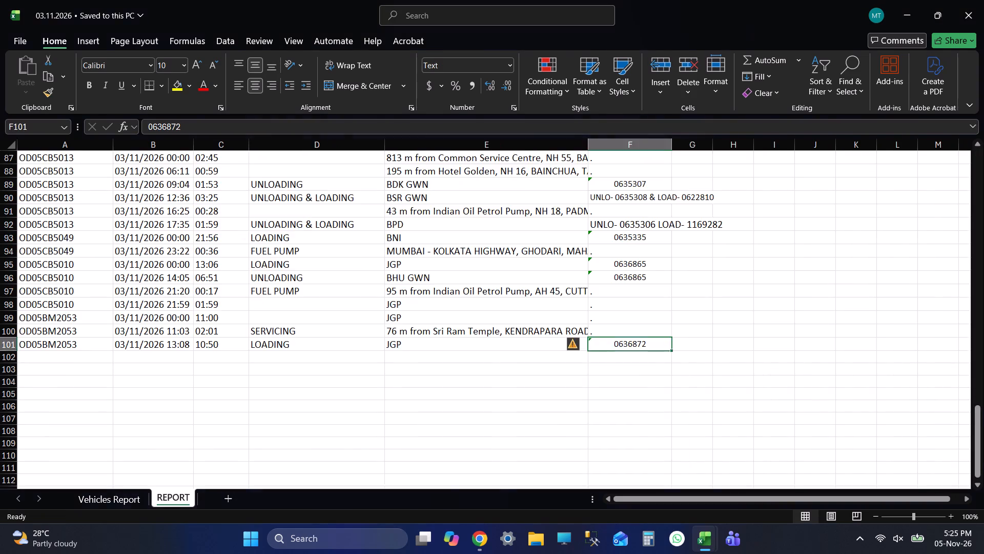
key("alt+Tab")
key("alt+Tab")
key("alt+Tab")
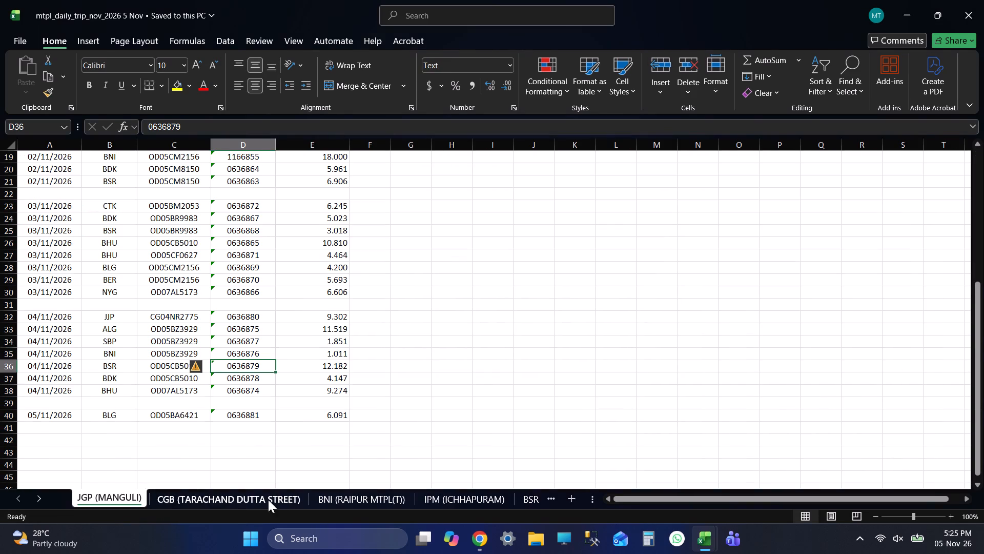
left_click(224, 496)
key("alt+Tab")
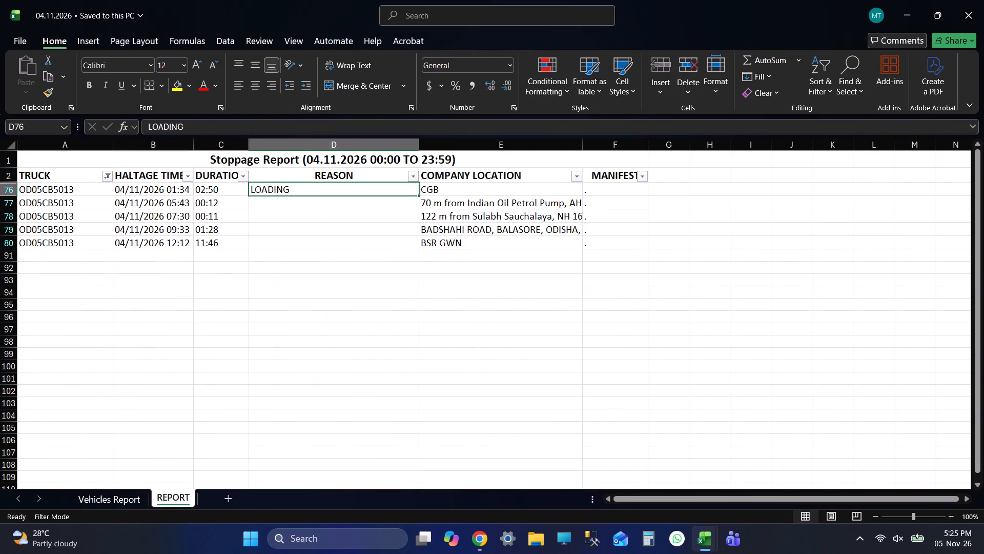
key("alt+Tab")
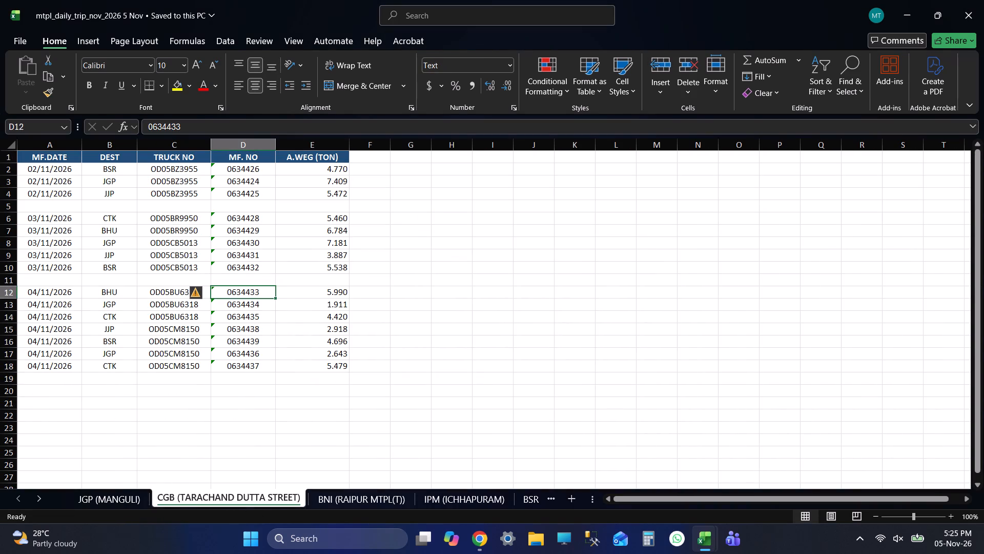
left_click(177, 314)
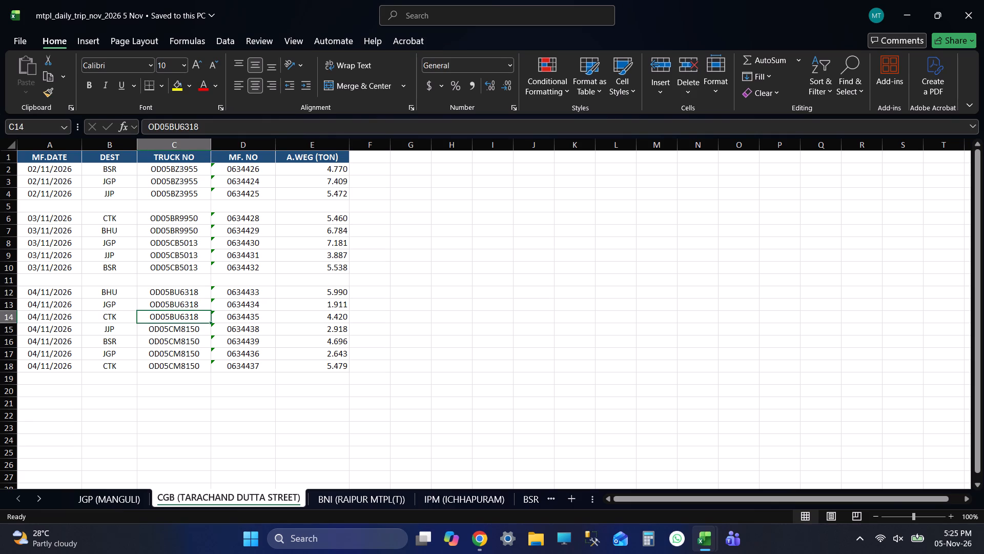
left_click(181, 244)
key("alt+Tab")
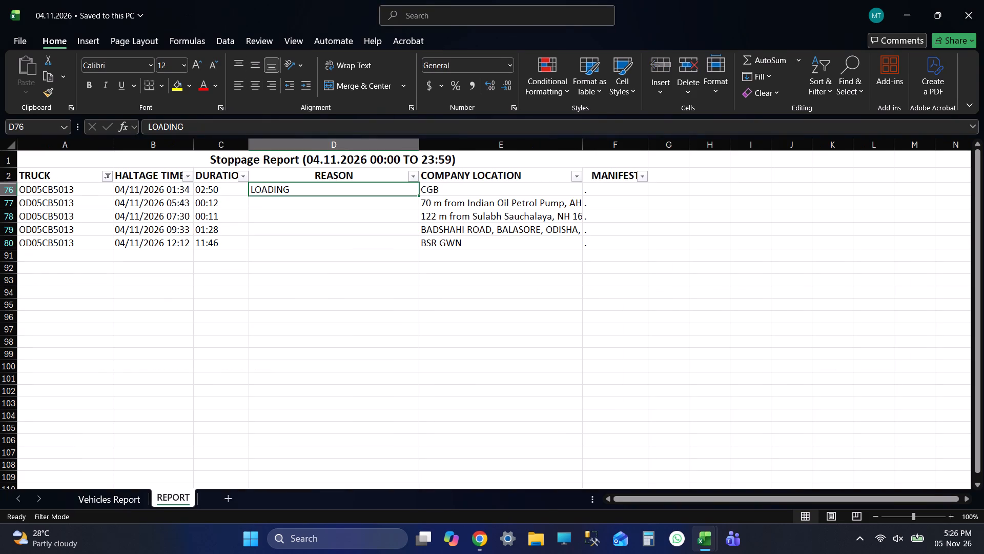
key("alt+Tab")
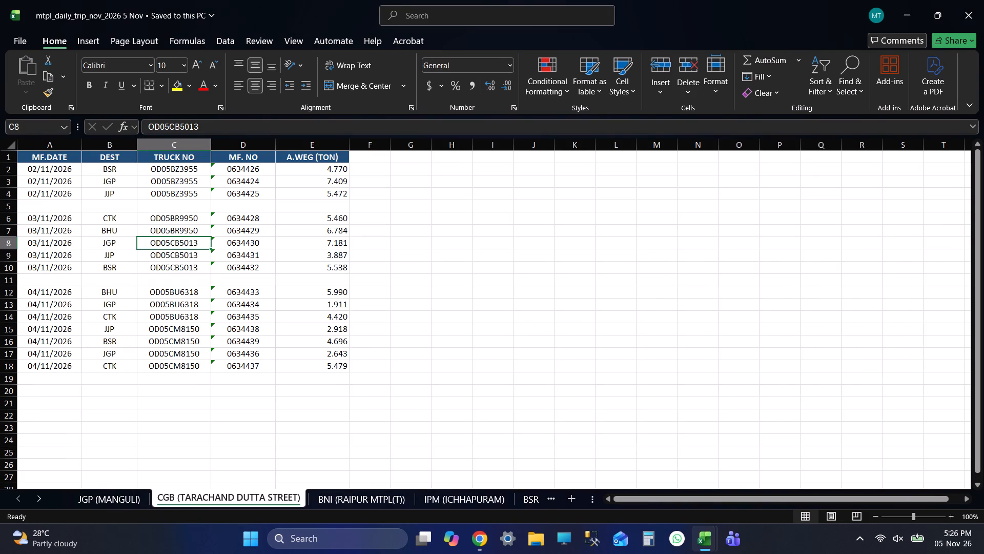
key("alt+Tab")
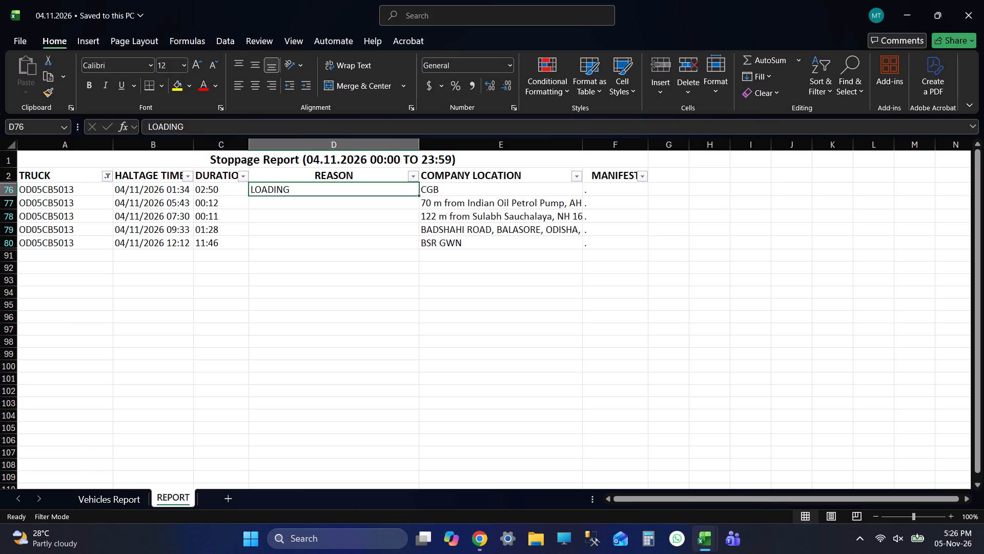
key("alt+Tab")
key("alt+Tab")
key("alt+Tab")
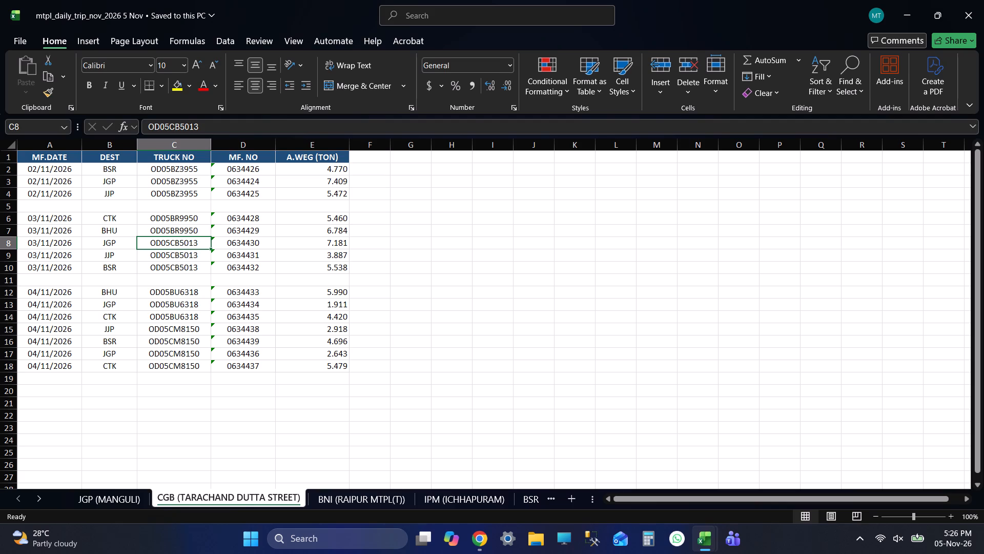
key("alt+Tab")
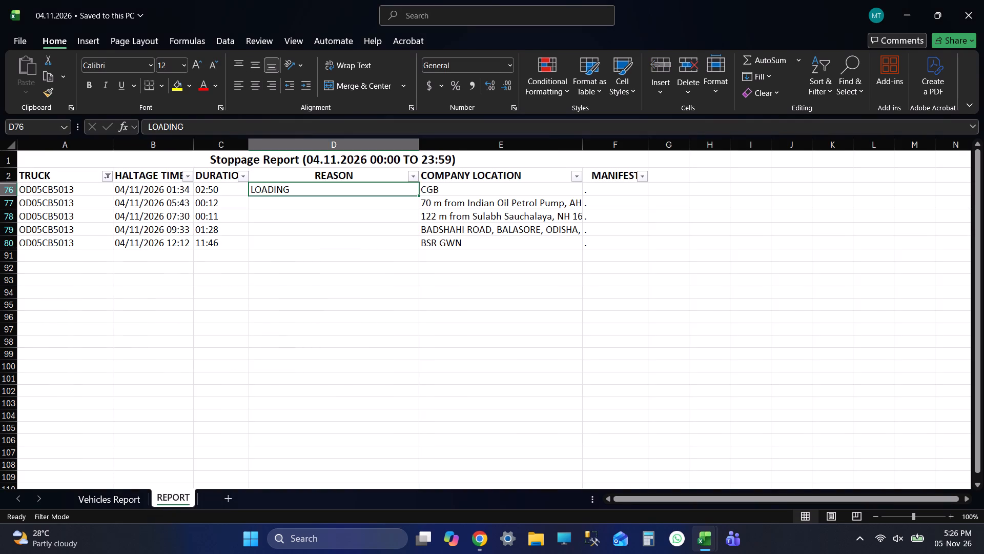
key("alt+Tab")
key("alt+Tab")
key("alt+Tab")
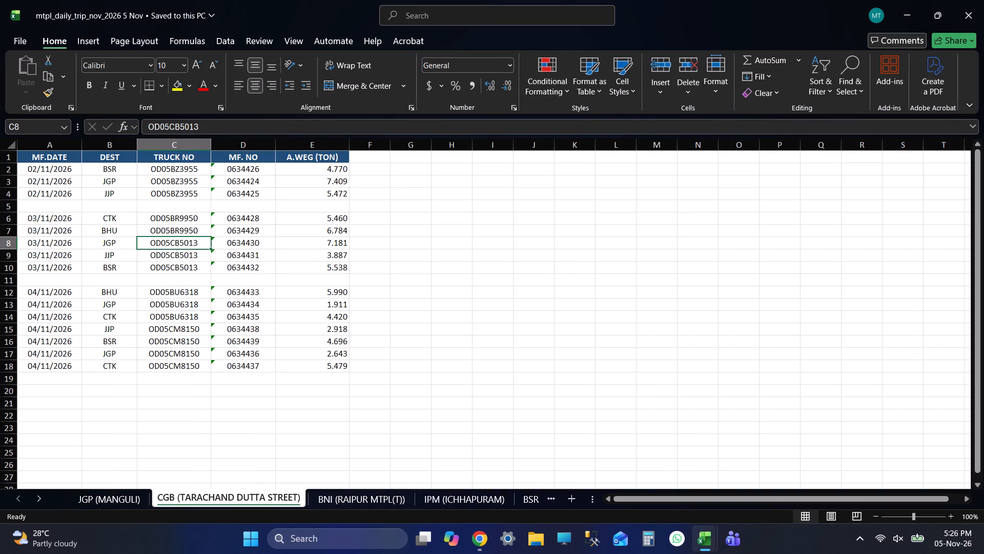
key("alt+Tab")
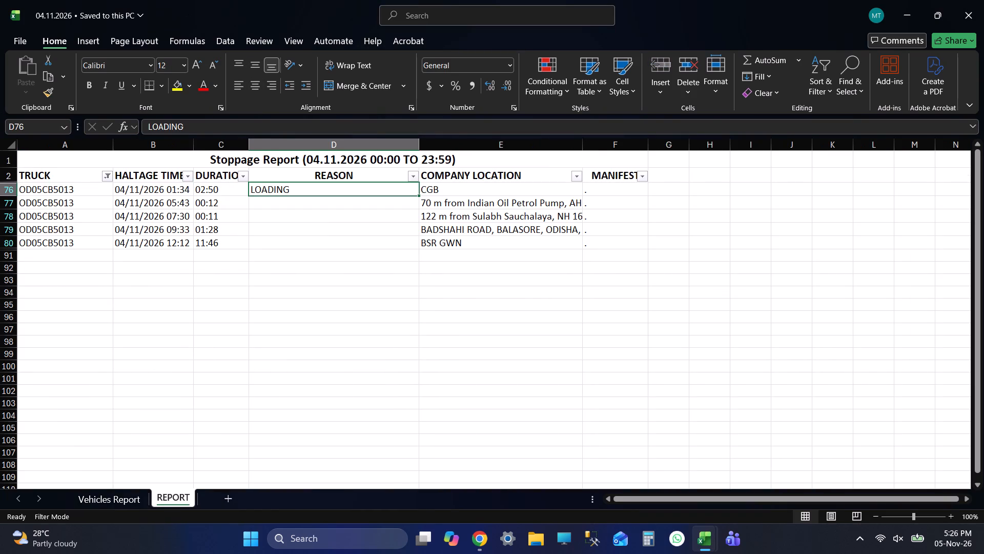
key("alt+Tab")
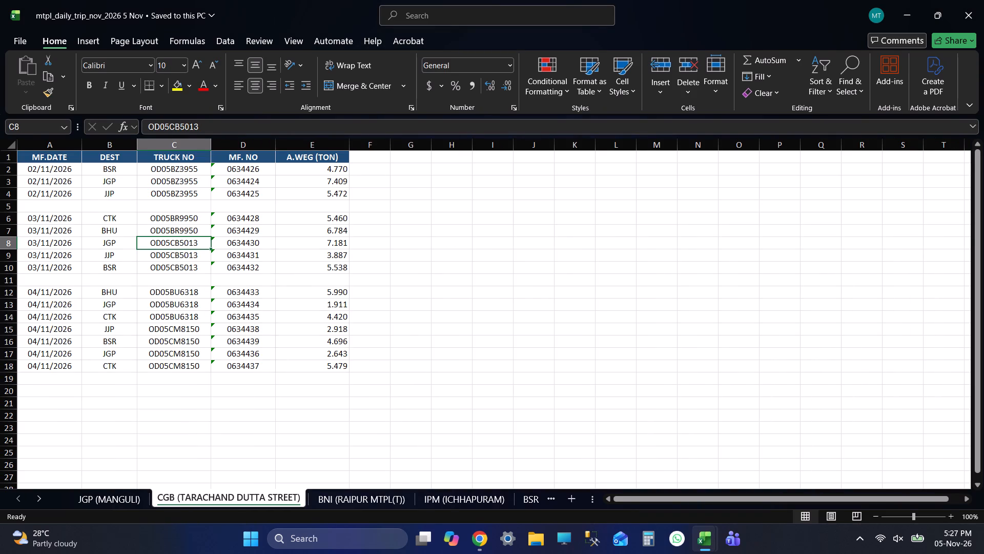
key("Tab")
key("ctrl+c")
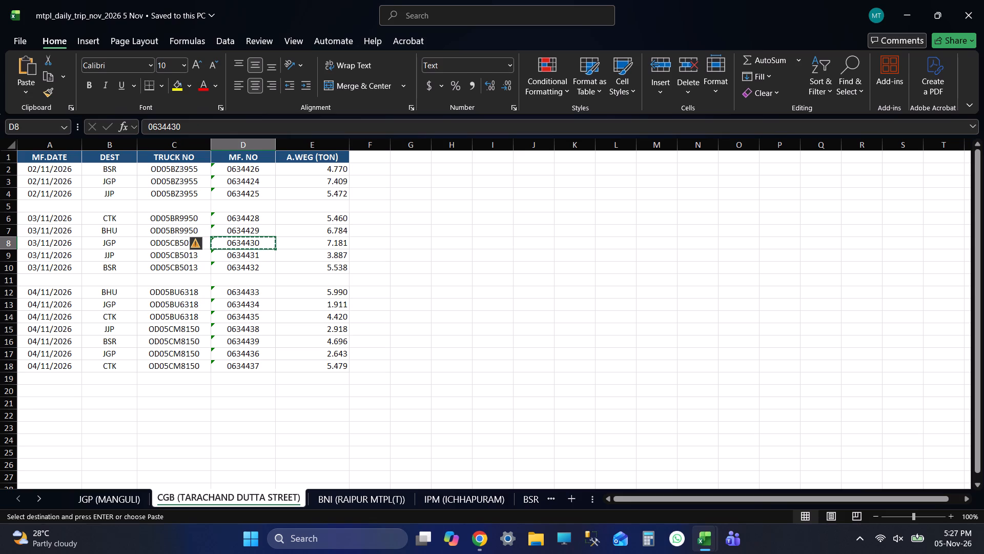
key("alt+Tab")
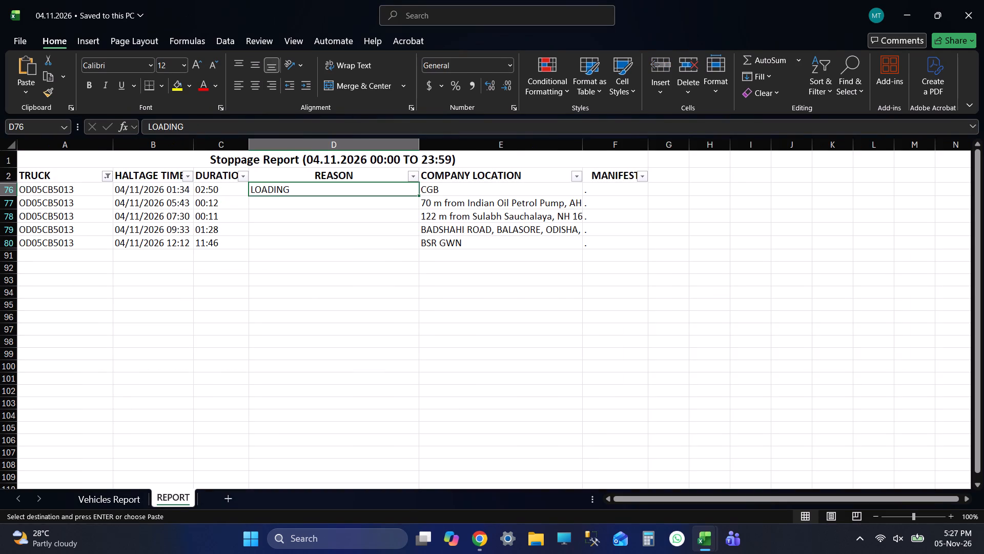
key("Tab")
key("Tab")
key("ctrl+v")
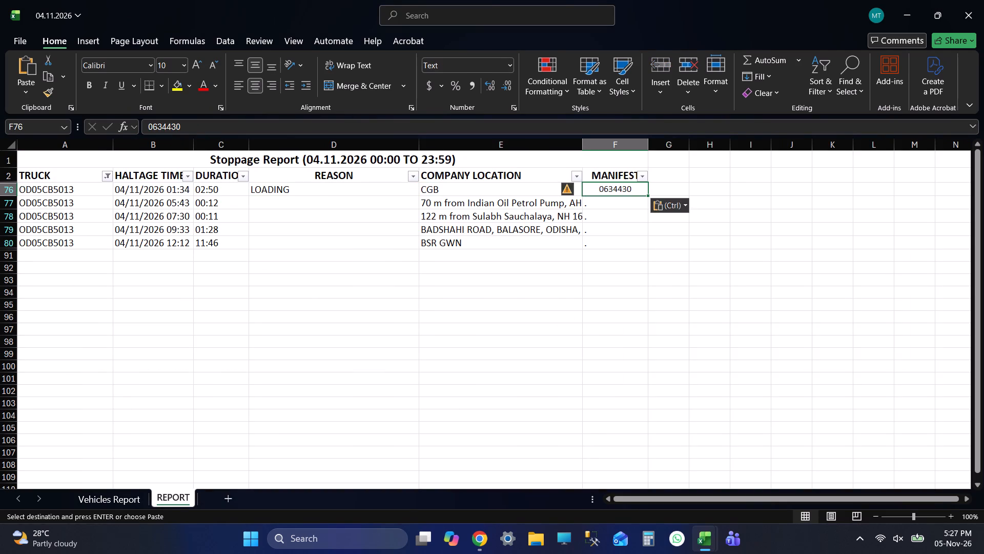
key("Return")
key("Return")
key("ctrl+s")
key("alt+Tab")
key("alt+Tab")
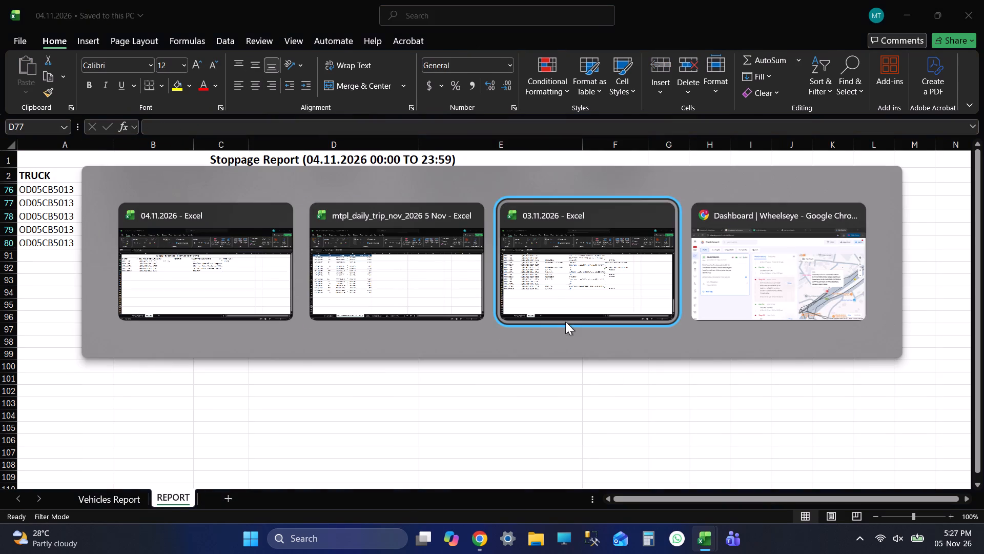
key("alt+Tab")
left_click(219, 73)
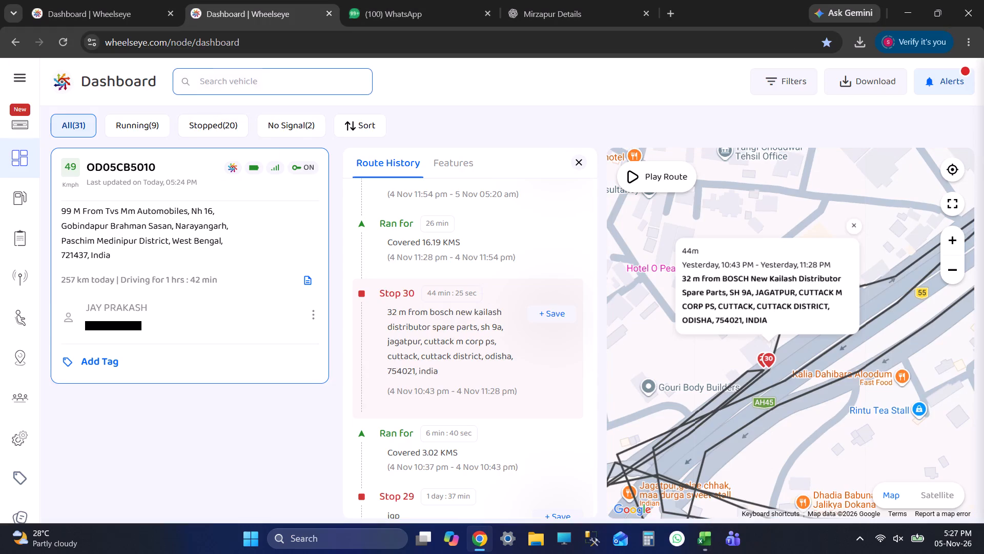
type("5013")
key("Return")
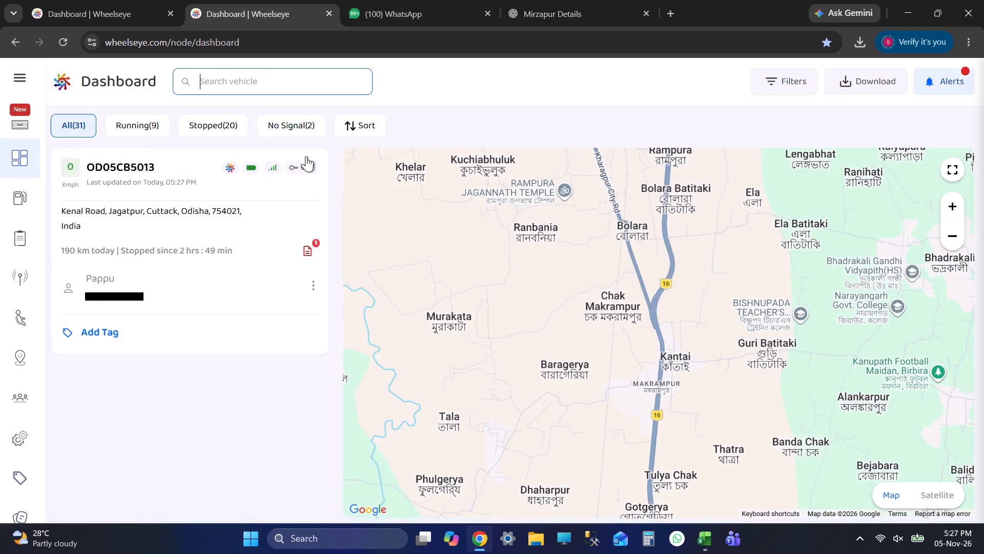
left_click(204, 234)
left_click(396, 184)
left_click(393, 206)
left_click(425, 291)
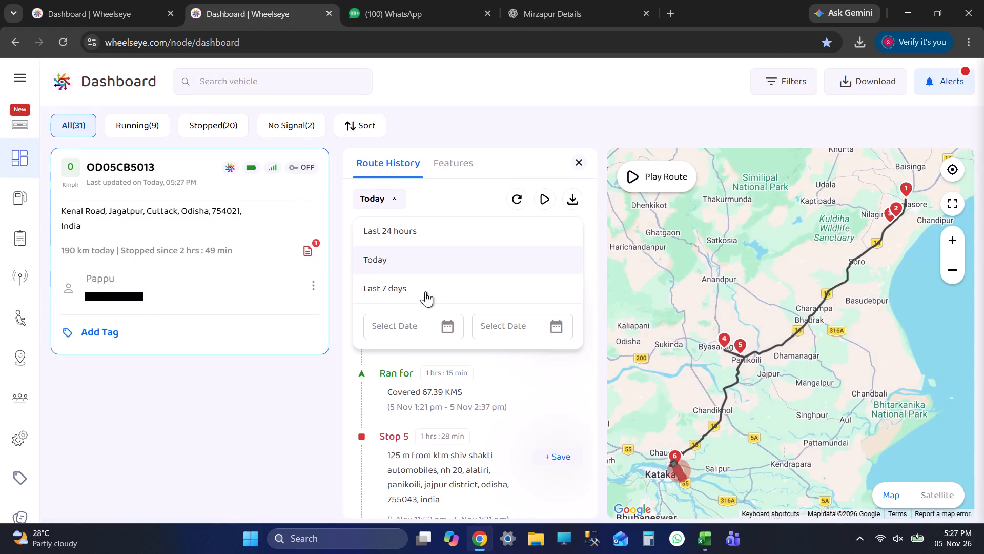
scroll(473, 330, "down", 4)
scroll(474, 340, "up", 1)
scroll(479, 344, "down", 3)
scroll(483, 358, "up", 1)
scroll(483, 358, "down", 7)
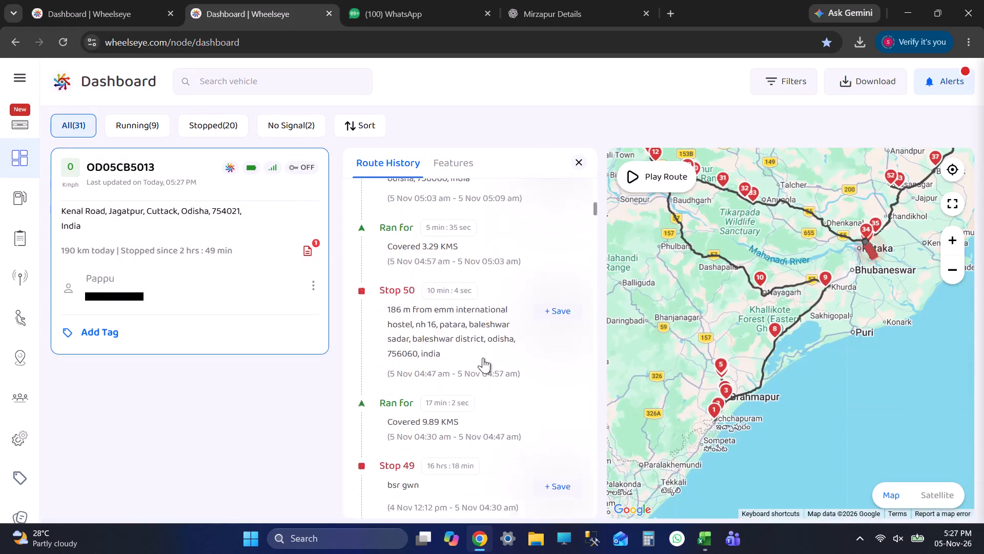
scroll(483, 358, "down", 3)
scroll(483, 358, "up", 1)
scroll(483, 358, "down", 1)
scroll(483, 358, "up", 1)
scroll(483, 358, "down", 1)
scroll(483, 358, "up", 1)
scroll(483, 358, "down", 3)
scroll(483, 358, "up", 1)
scroll(483, 358, "down", 3)
scroll(483, 358, "up", 1)
scroll(483, 358, "down", 1)
scroll(483, 358, "up", 1)
scroll(483, 358, "down", 3)
scroll(483, 358, "up", 1)
scroll(483, 358, "down", 2)
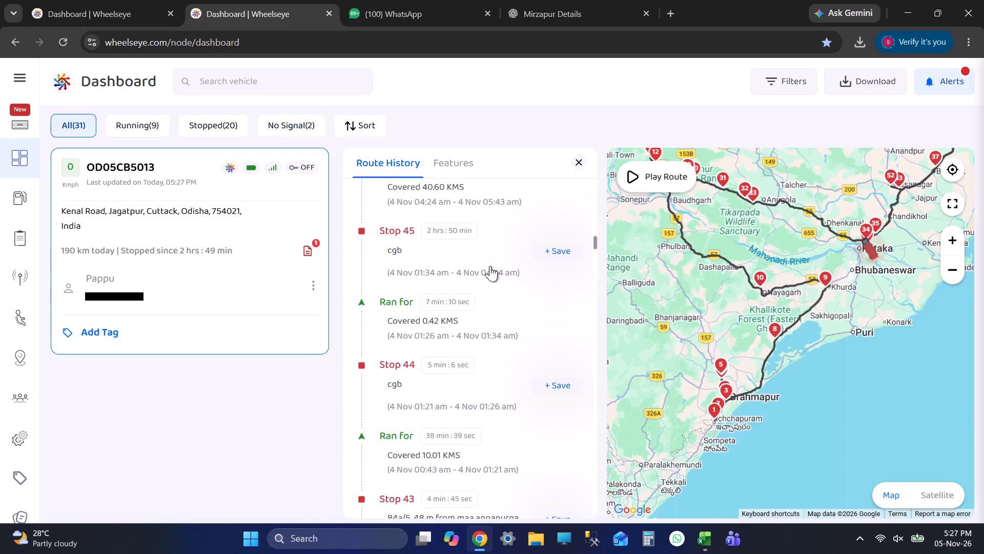
left_click(487, 256)
scroll(548, 358, "up", 2)
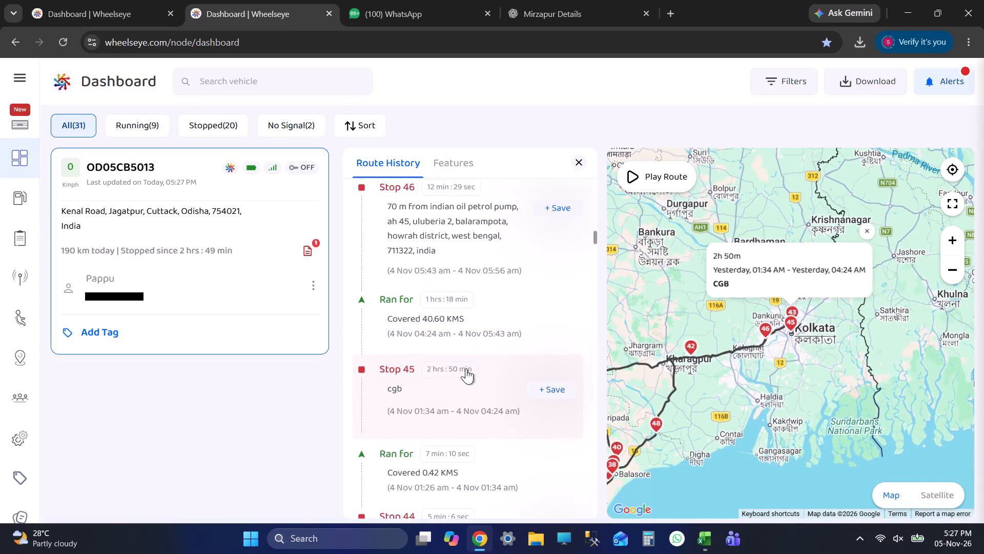
left_click(464, 332)
key("alt+Tab")
key("alt+Tab")
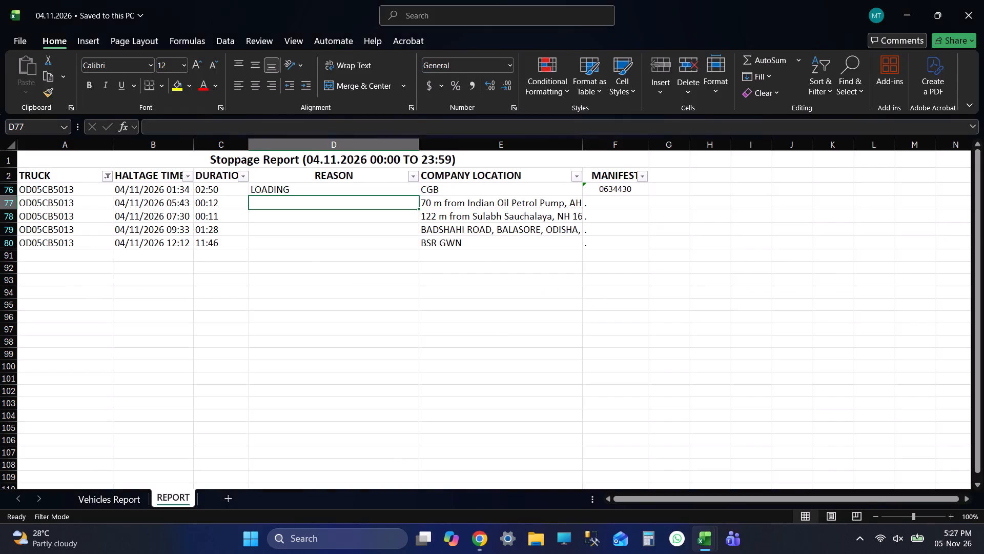
scroll(819, 345, "up", 9)
scroll(654, 350, "up", 13)
scroll(744, 373, "down", 1)
scroll(743, 374, "up", 5)
scroll(731, 400, "down", 1)
scroll(731, 406, "up", 2)
key("alt+Tab")
type("FUEL PUMP")
key("Return")
key("ctrl+s")
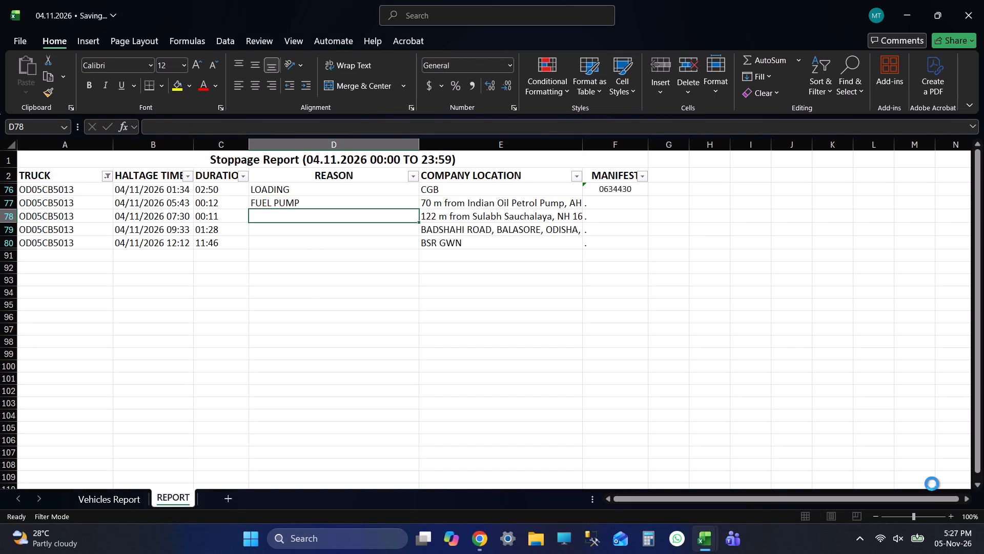
key("alt+Tab")
scroll(416, 364, "up", 3)
left_click(421, 362)
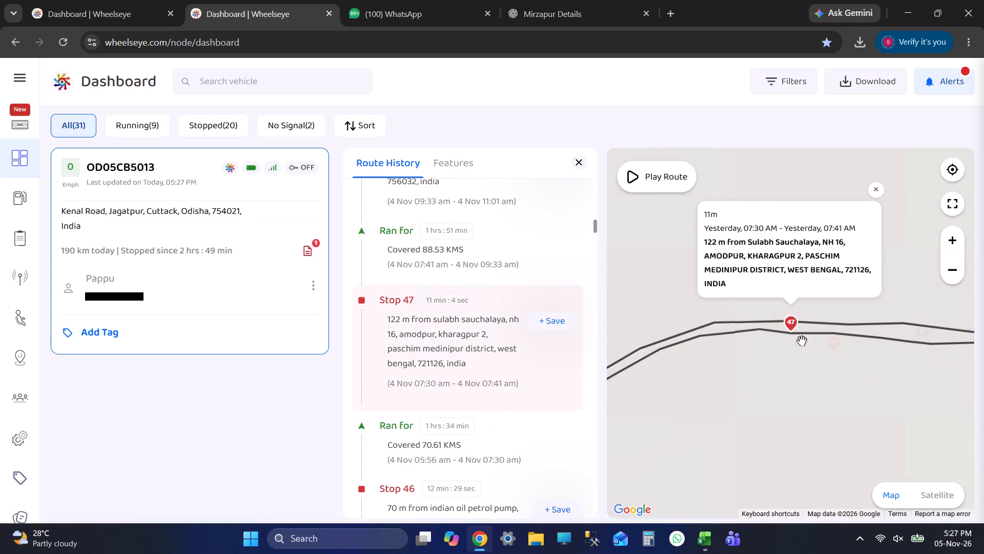
scroll(790, 343, "up", 6)
scroll(789, 328, "down", 1)
scroll(789, 328, "up", 5)
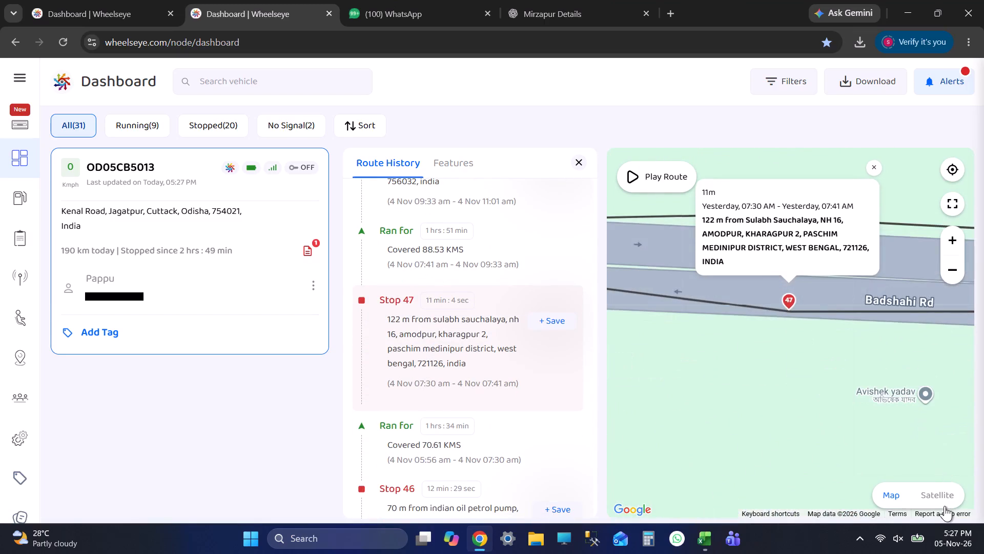
left_click(945, 506)
scroll(781, 290, "up", 1)
scroll(785, 311, "down", 3)
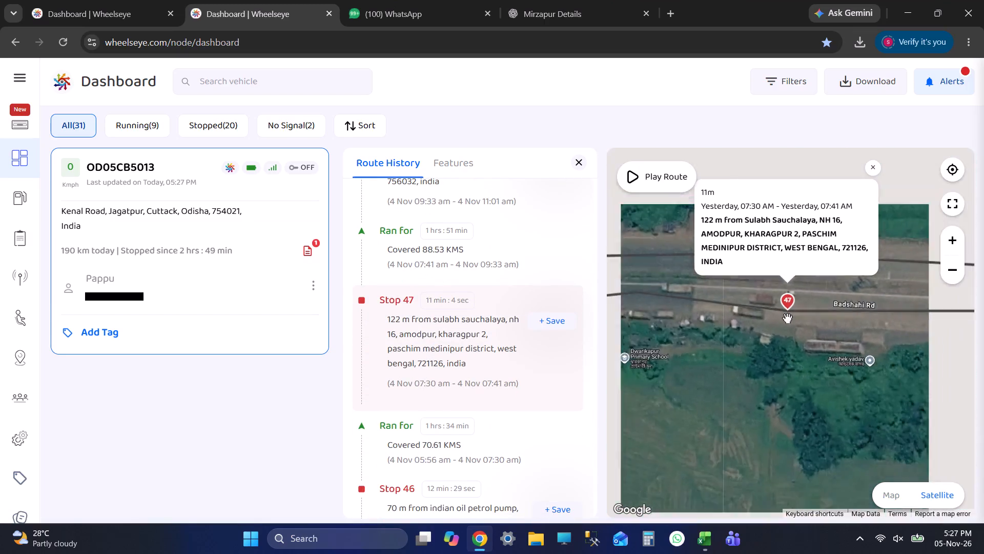
scroll(787, 318, "down", 4)
scroll(787, 318, "up", 1)
scroll(787, 318, "down", 5)
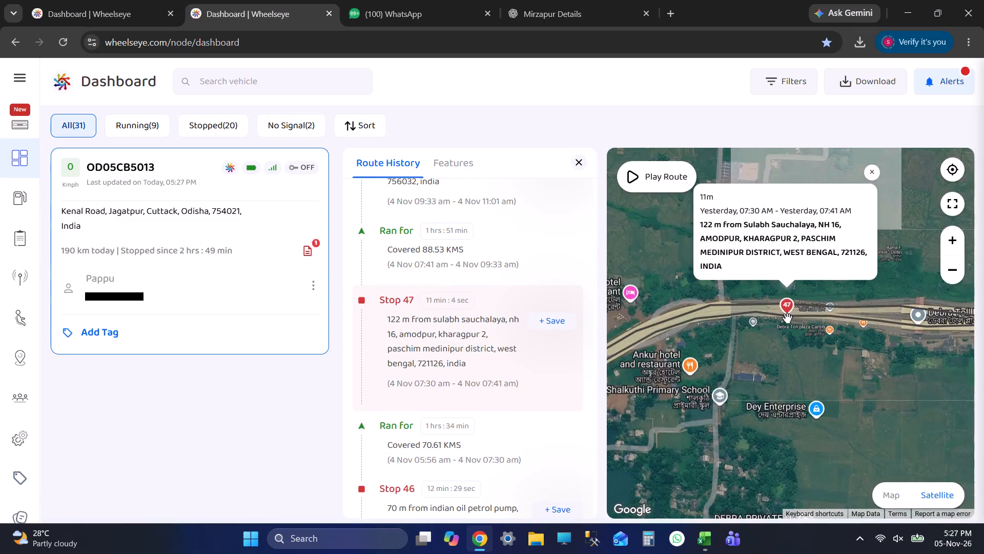
key("alt+Tab")
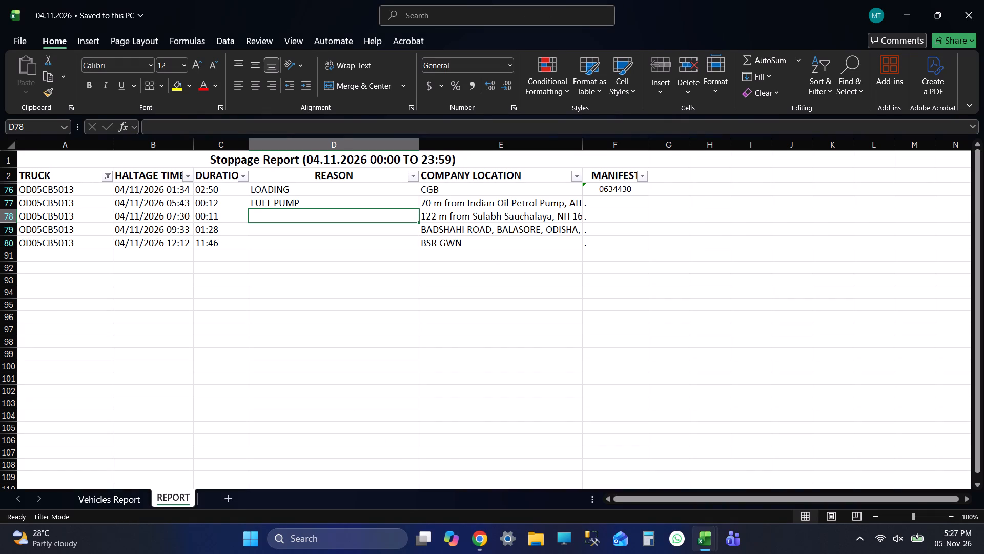
left_click(5, 214)
key("ctrl+minus")
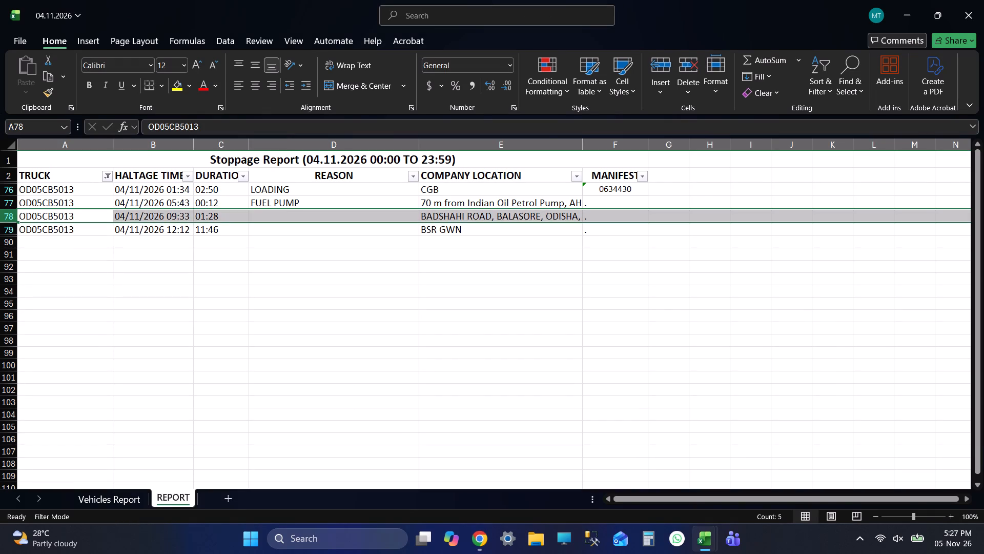
left_click(323, 218)
key("alt+Tab")
scroll(467, 373, "up", 3)
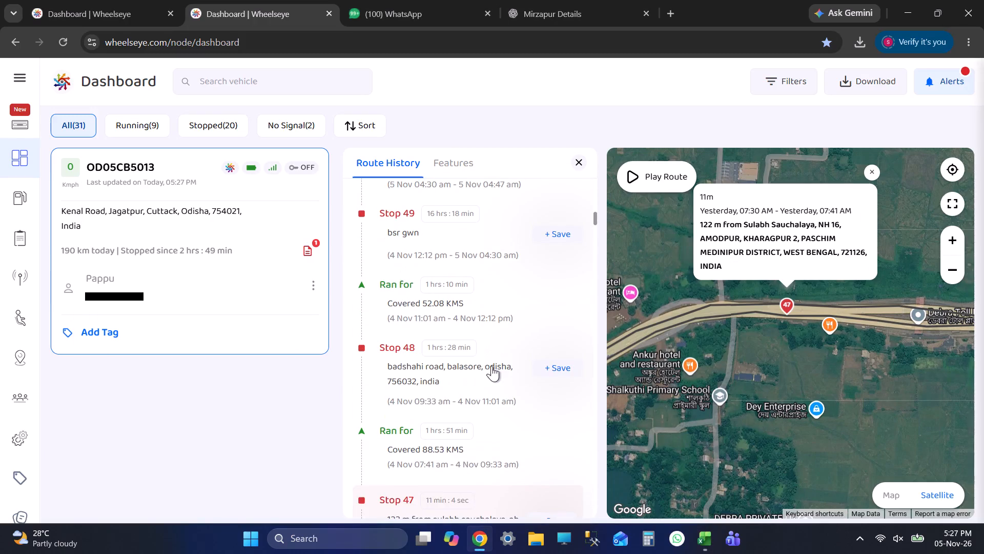
left_click(468, 363)
scroll(796, 333, "up", 1)
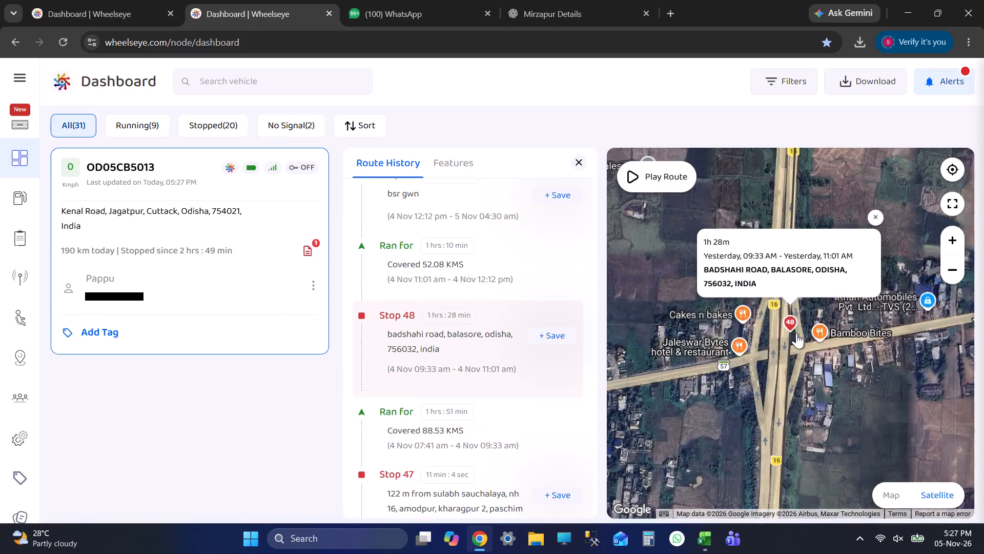
scroll(796, 333, "up", 3)
scroll(797, 369, "down", 3)
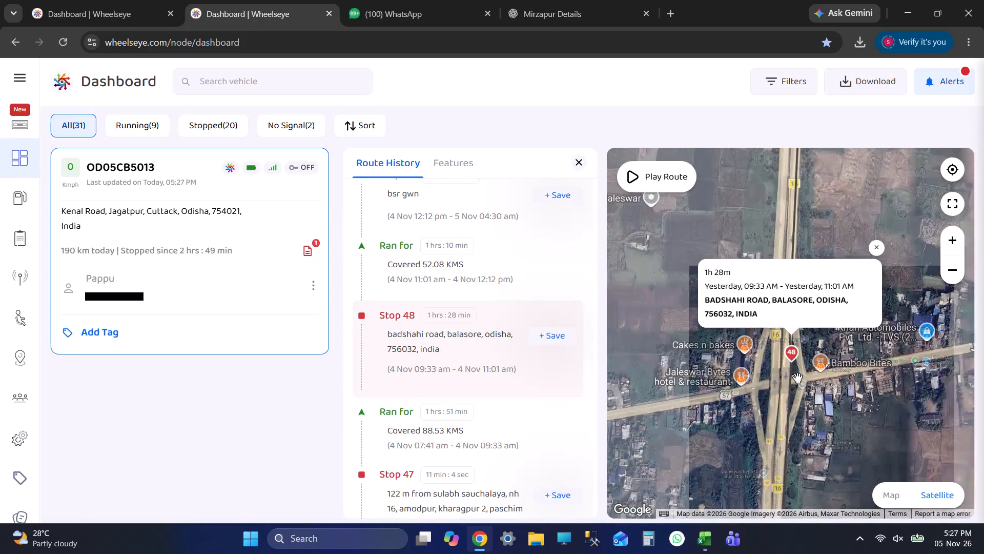
scroll(797, 378, "down", 1)
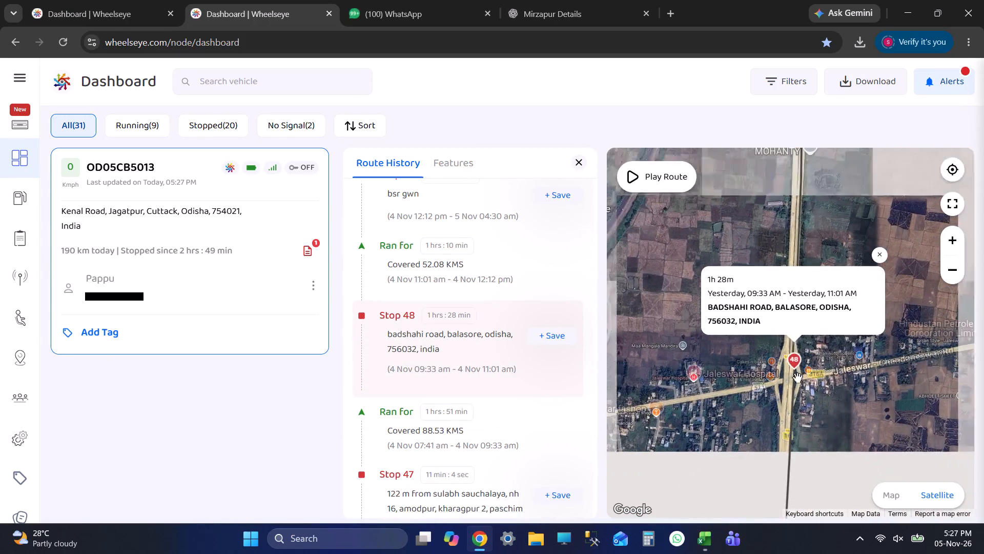
scroll(797, 378, "down", 1)
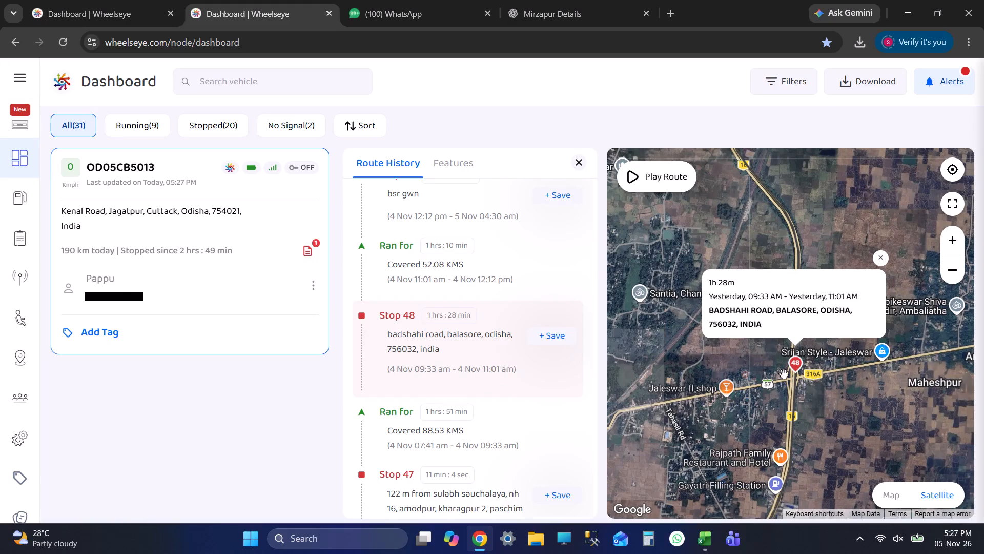
scroll(797, 369, "up", 6)
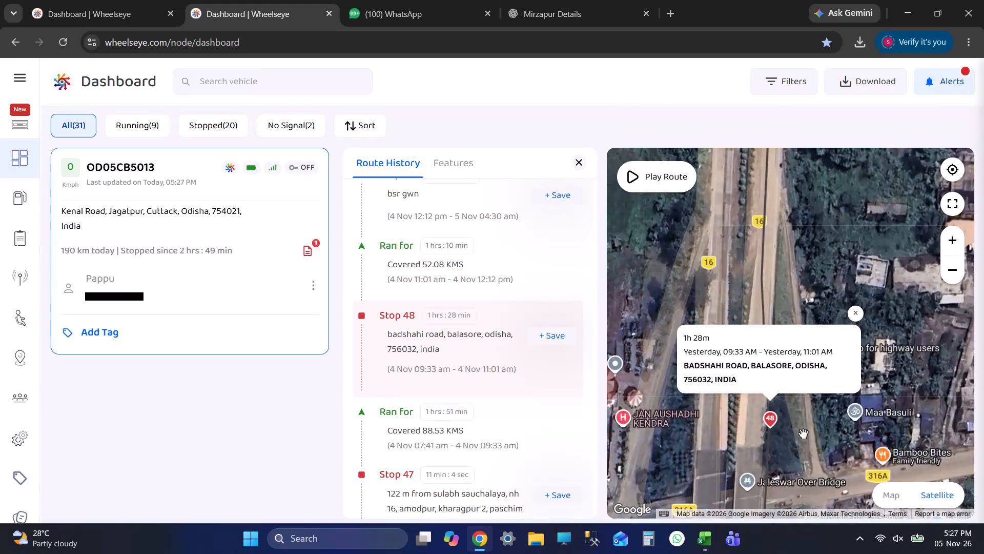
left_click_drag(806, 436, 806, 348)
scroll(806, 348, "up", 3)
scroll(806, 348, "down", 2)
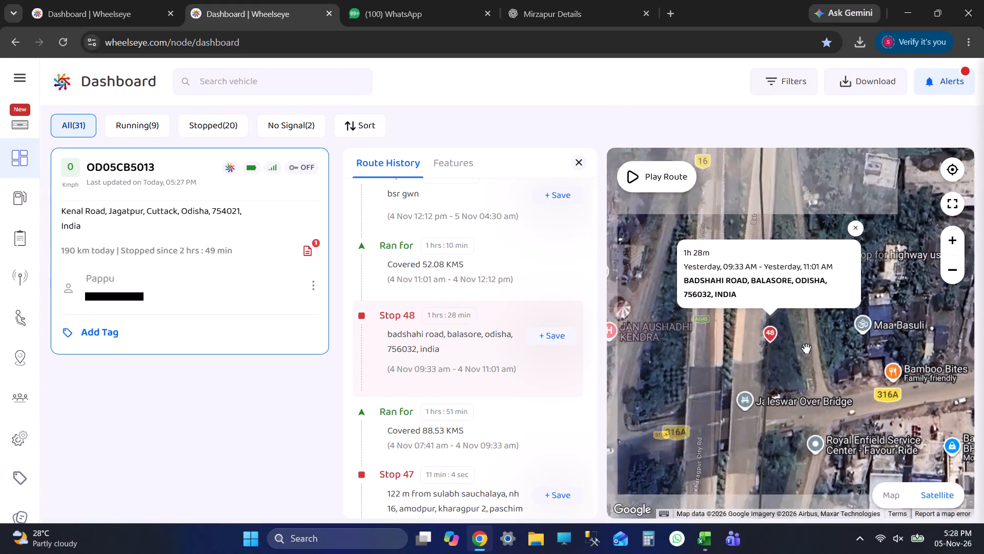
scroll(806, 348, "down", 3)
key("alt+Tab")
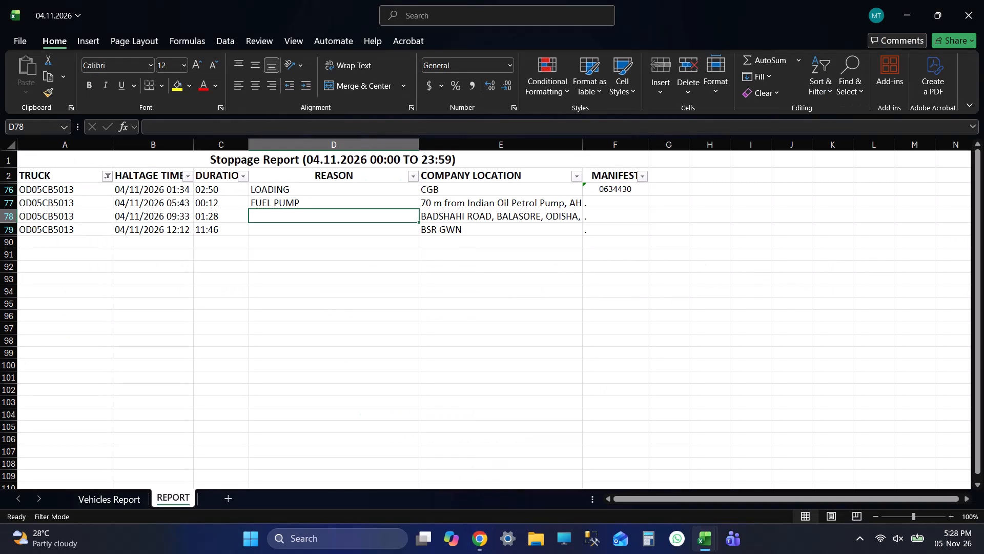
type("FOODING")
key("Return")
key("ctrl+s")
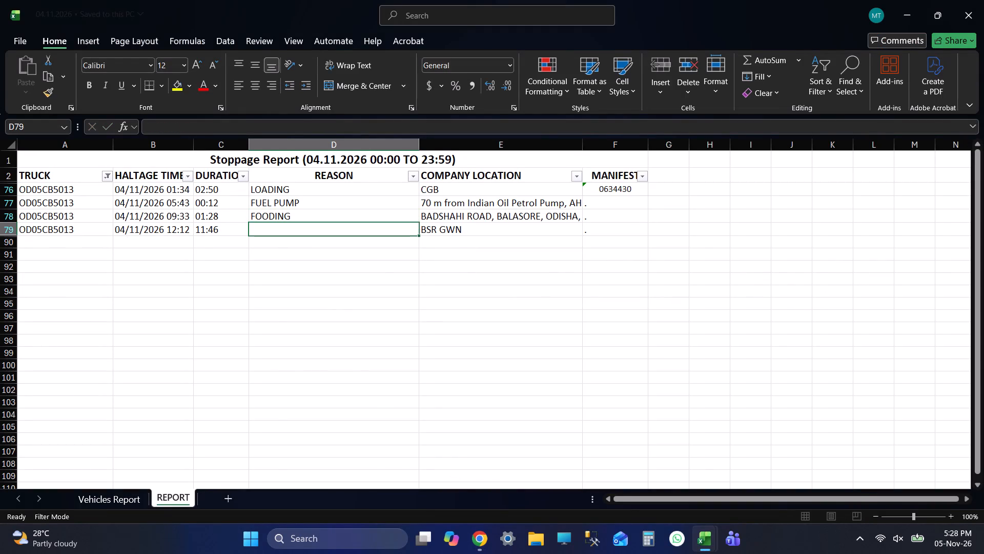
key("alt+Tab")
scroll(800, 351, "down", 2)
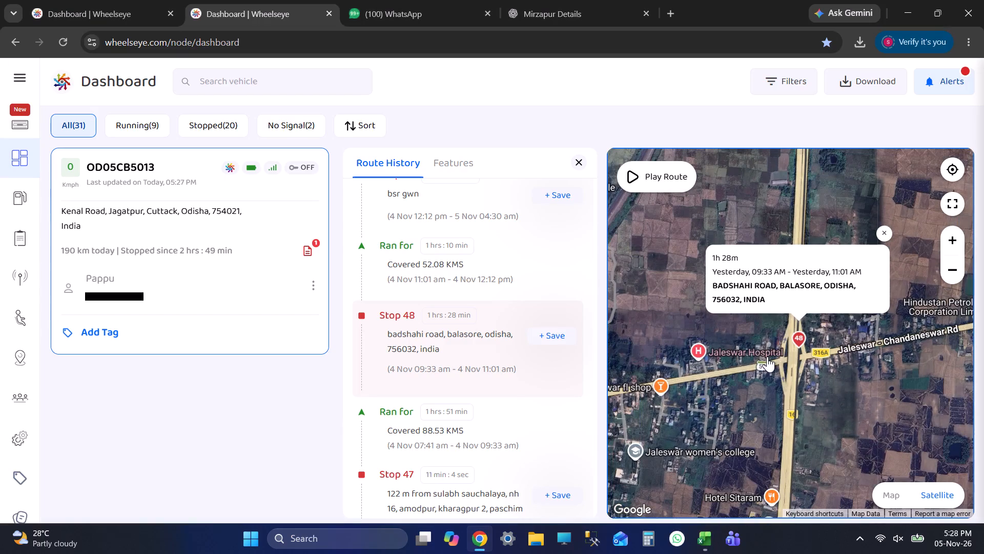
scroll(529, 361, "up", 2)
left_click(491, 314)
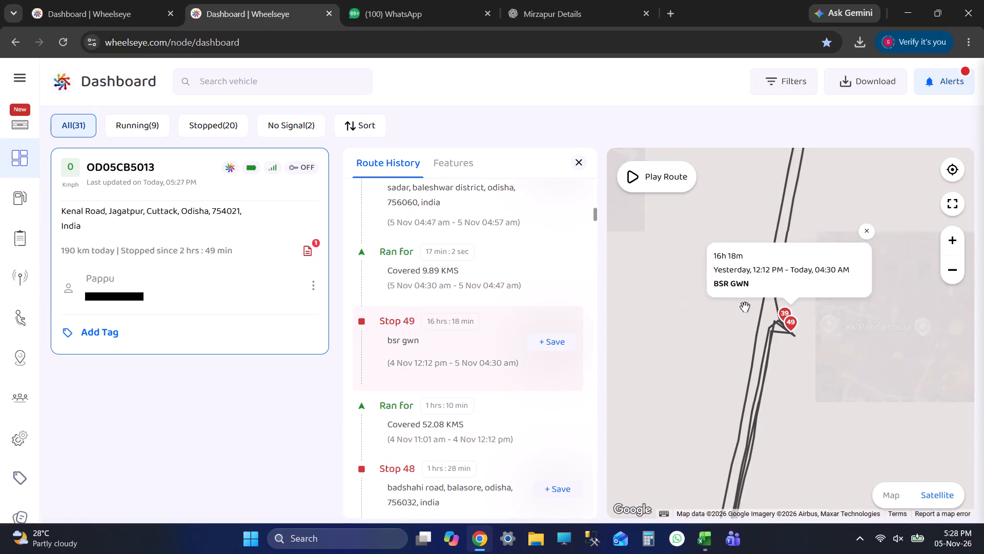
key("alt+Tab")
key("alt+Tab")
key("alt+Tab")
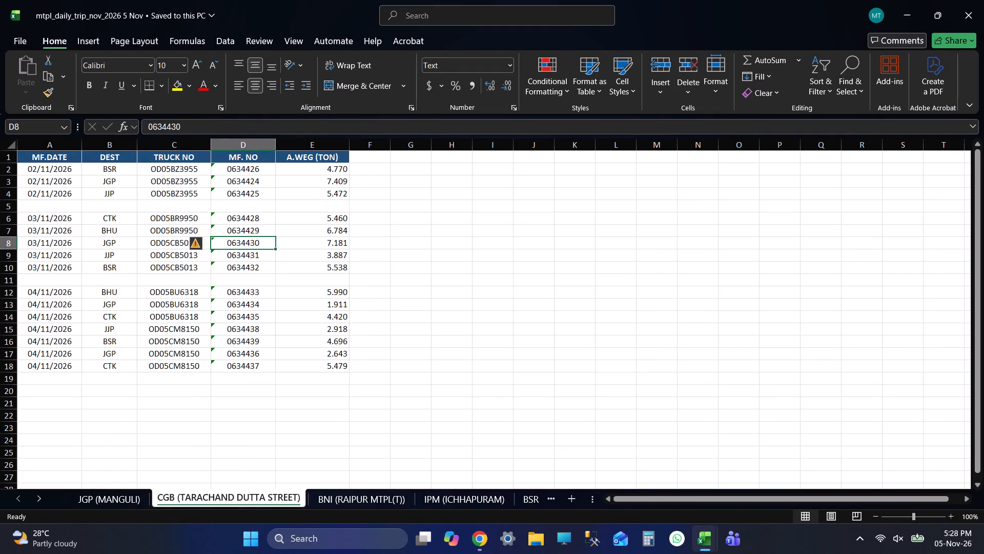
left_click(182, 268)
key("alt+Tab")
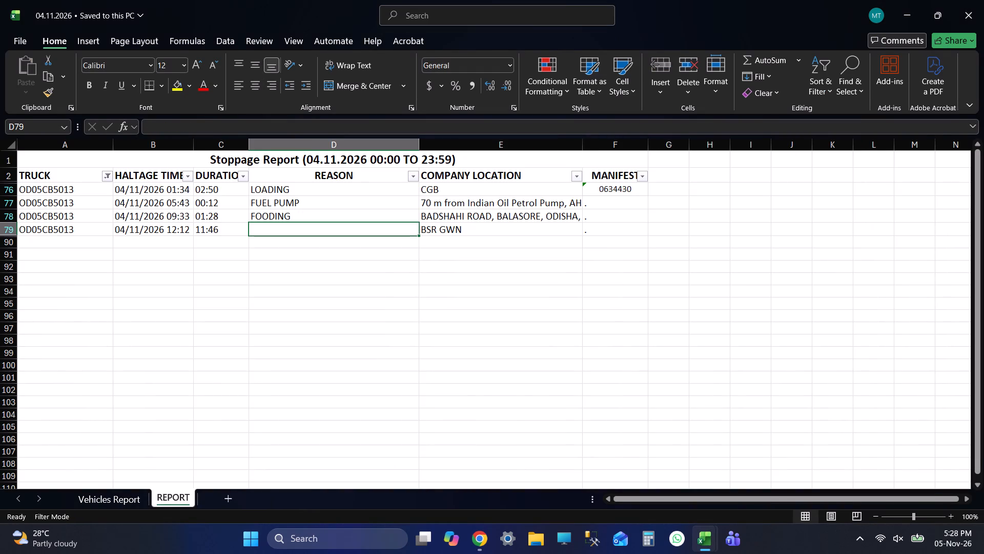
key("alt+Tab")
key("Tab")
key("ctrl+c")
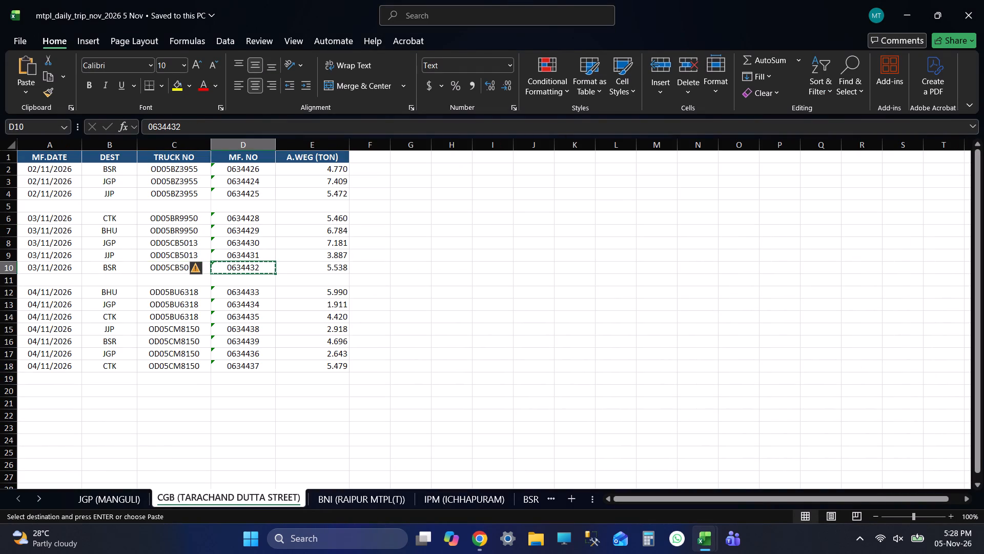
key("alt+Tab")
key("Tab")
key("Tab")
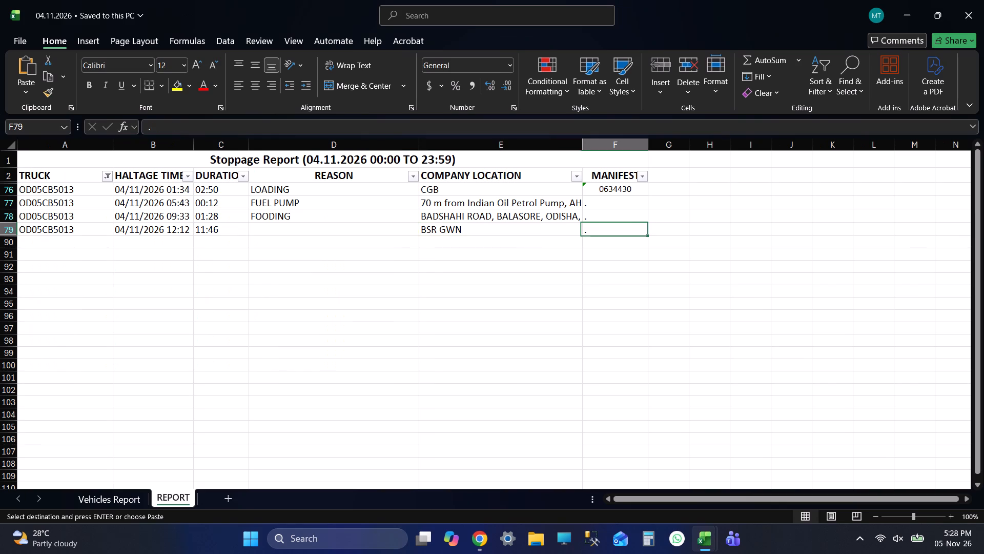
key("ctrl+v")
key("shift+Tab")
key("shift+Tab")
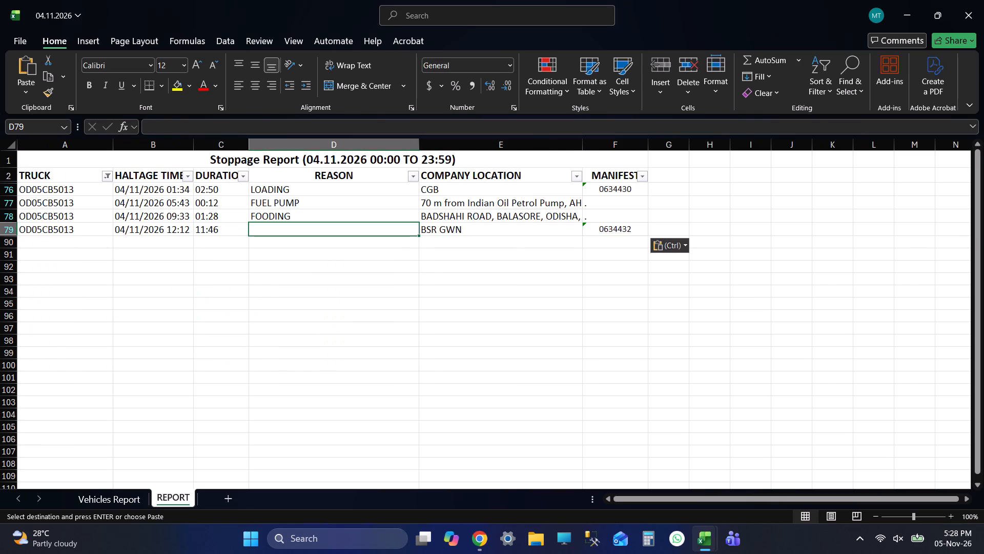
type("UNLOADING")
key("Return")
key("ctrl+s")
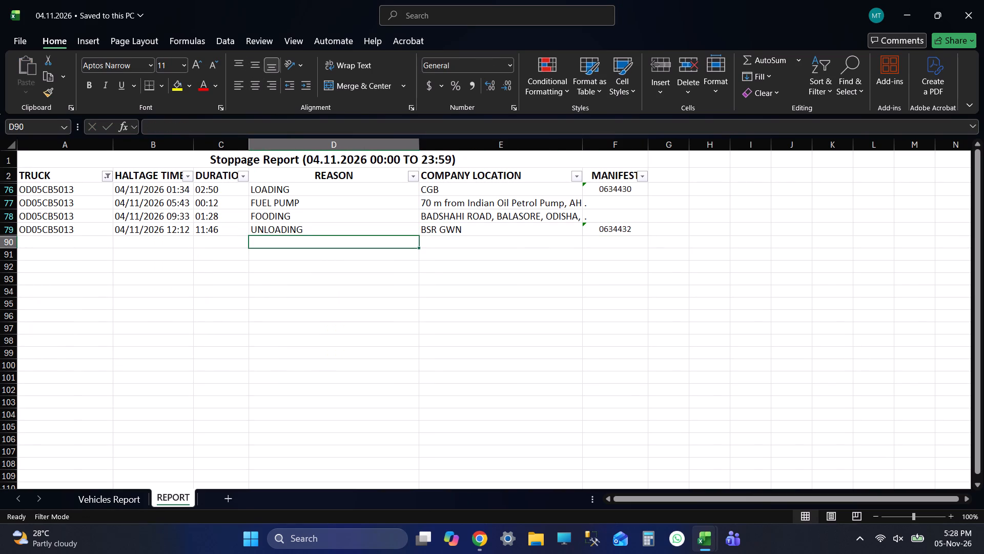
left_click(281, 227)
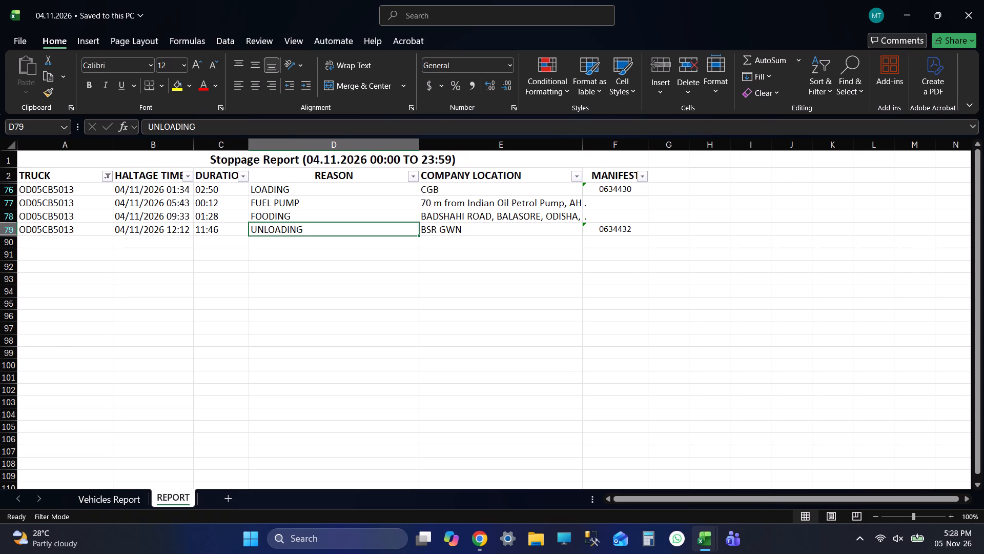
key("alt+Tab")
left_click(522, 501)
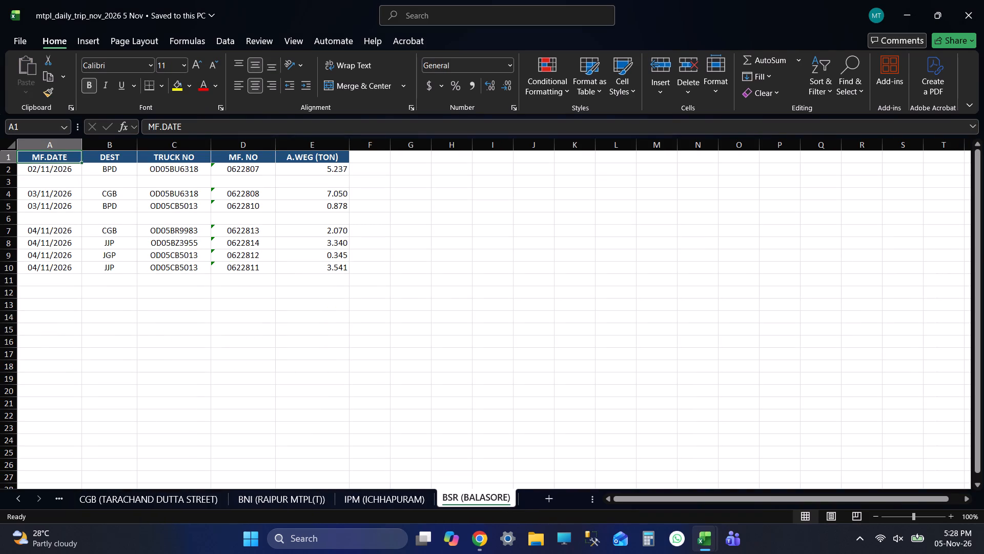
left_click(163, 247)
left_click(168, 499)
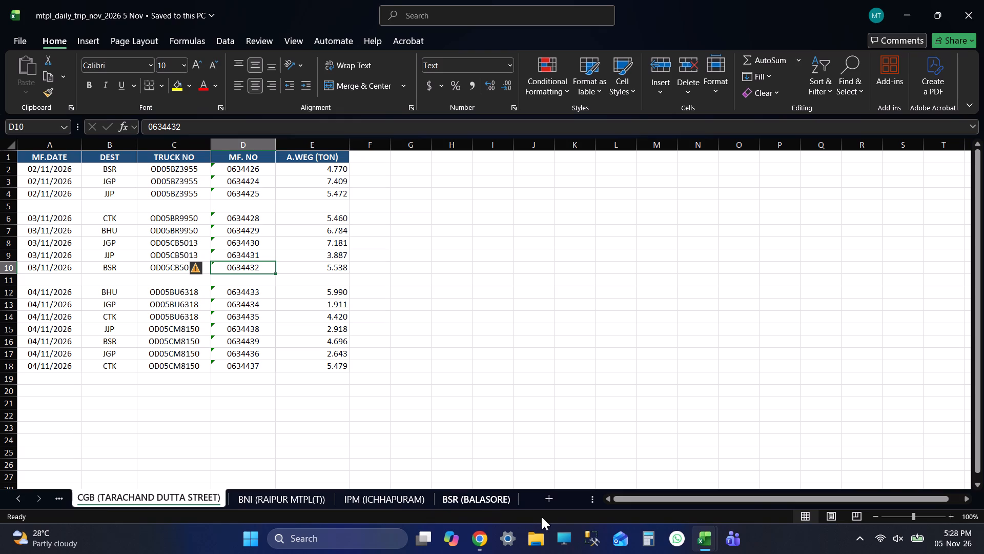
left_click(479, 506)
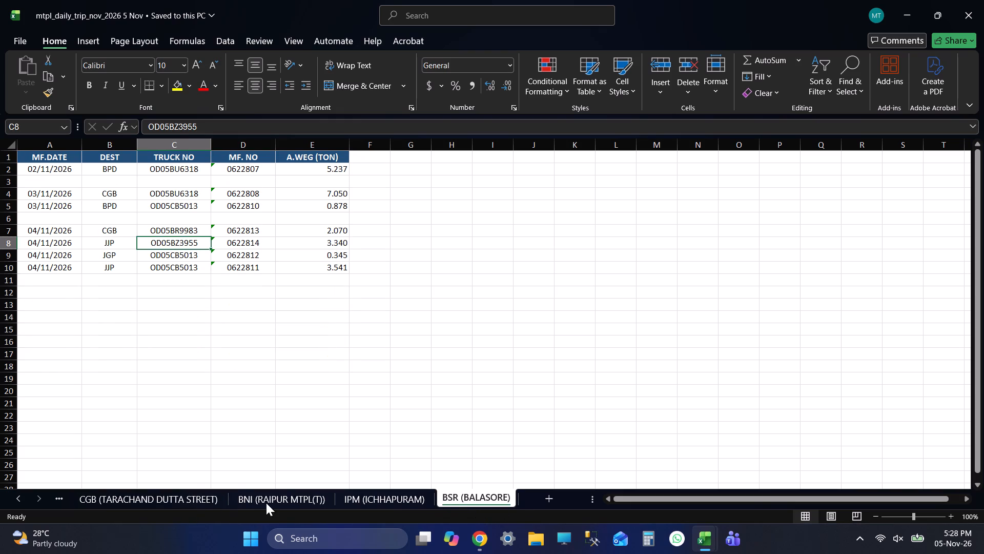
left_click(155, 505)
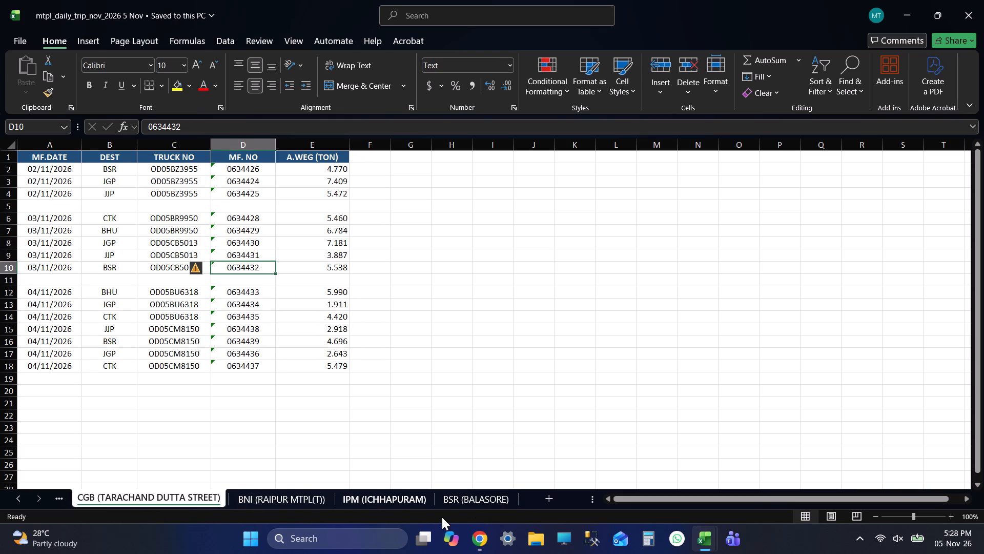
key("shift+Tab")
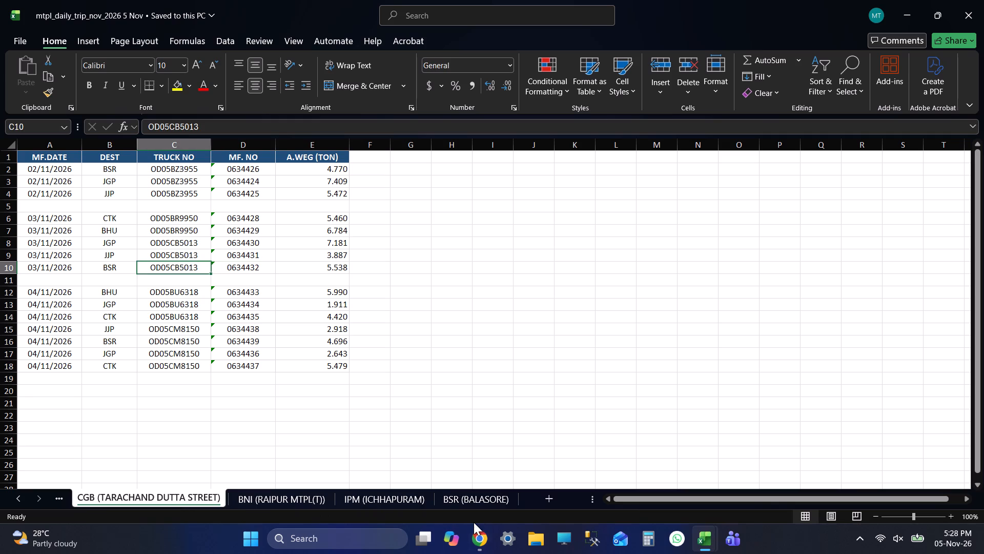
left_click(468, 501)
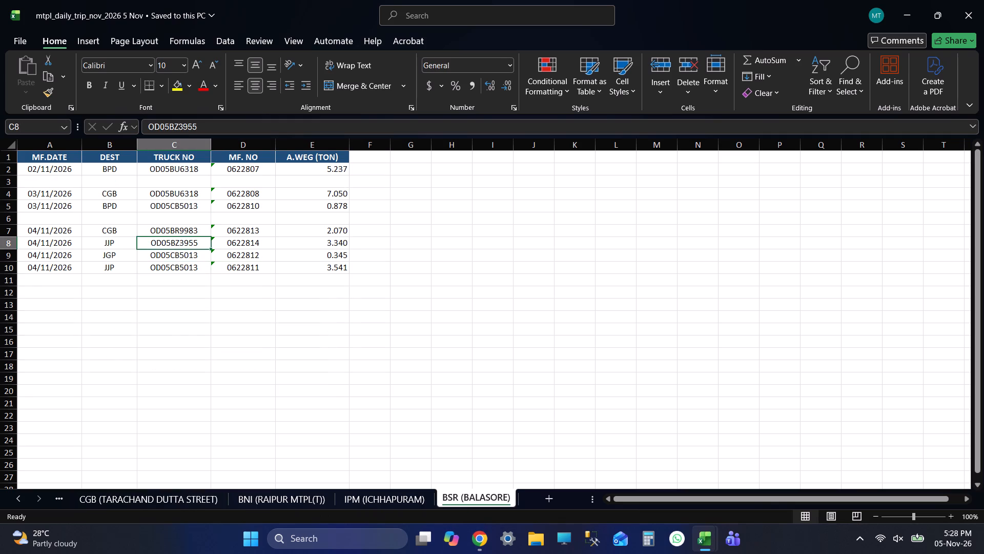
left_click(171, 264)
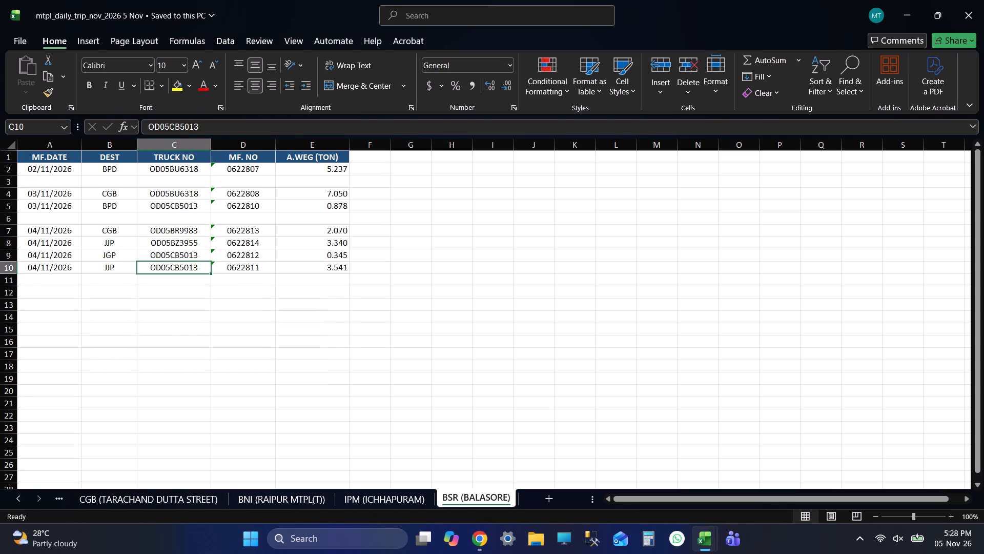
left_click(220, 253)
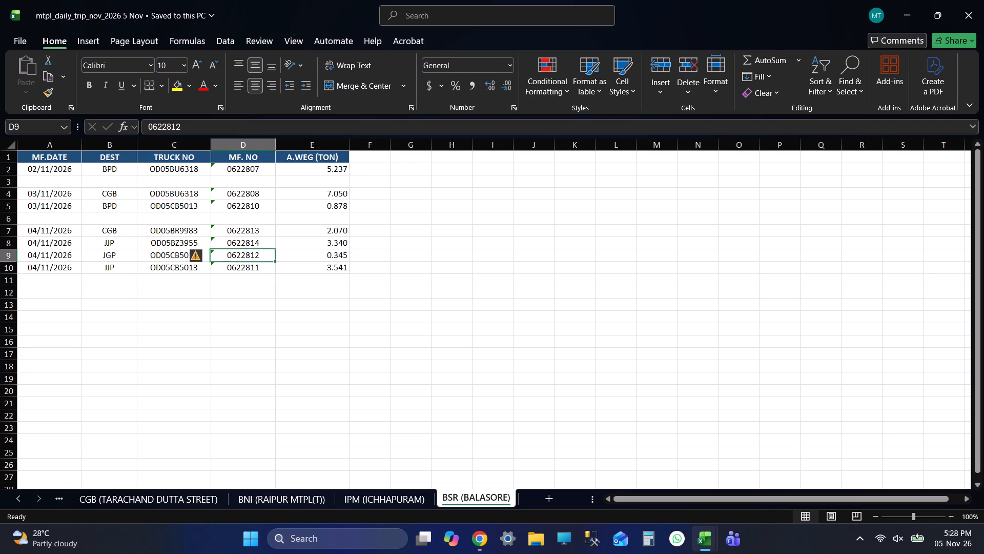
key("alt+Tab")
double_click(314, 227)
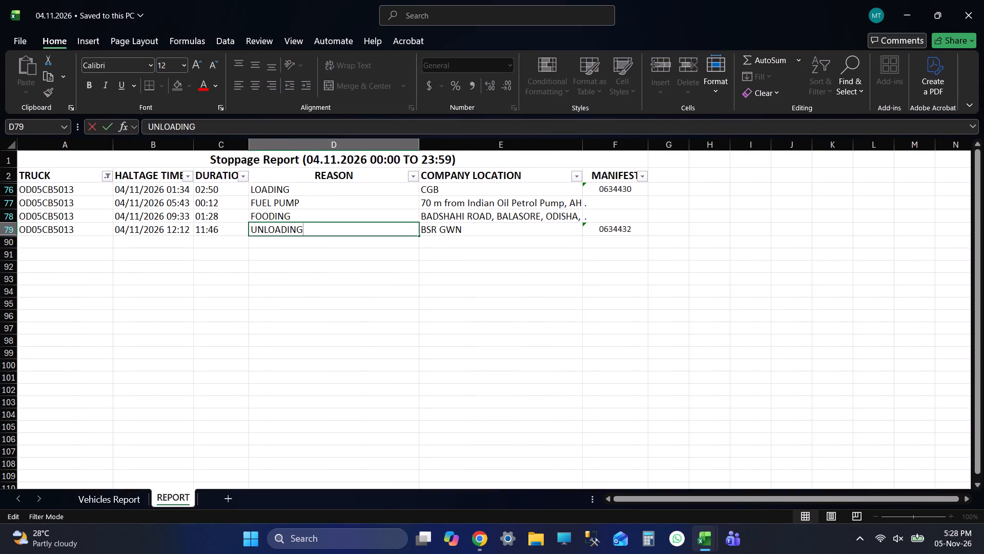
key("space")
type("& LOADING")
key("Tab")
Label manifest 0634432 in the BSR GWN stop's MANIFEST cell so the entry reads "UNLO- 0634432 & LOAD-".
key("Tab")
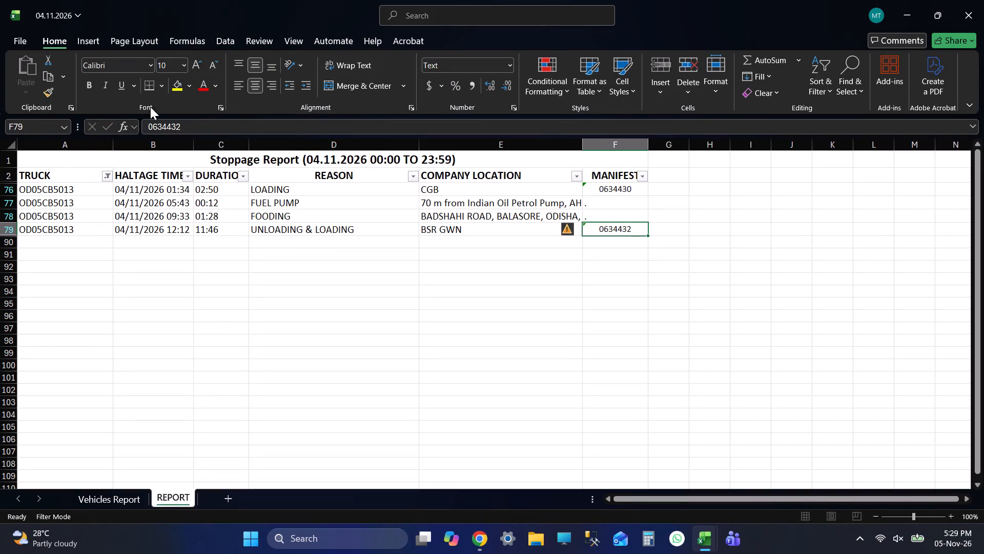
left_click(145, 127)
type("UNLO-")
key("space")
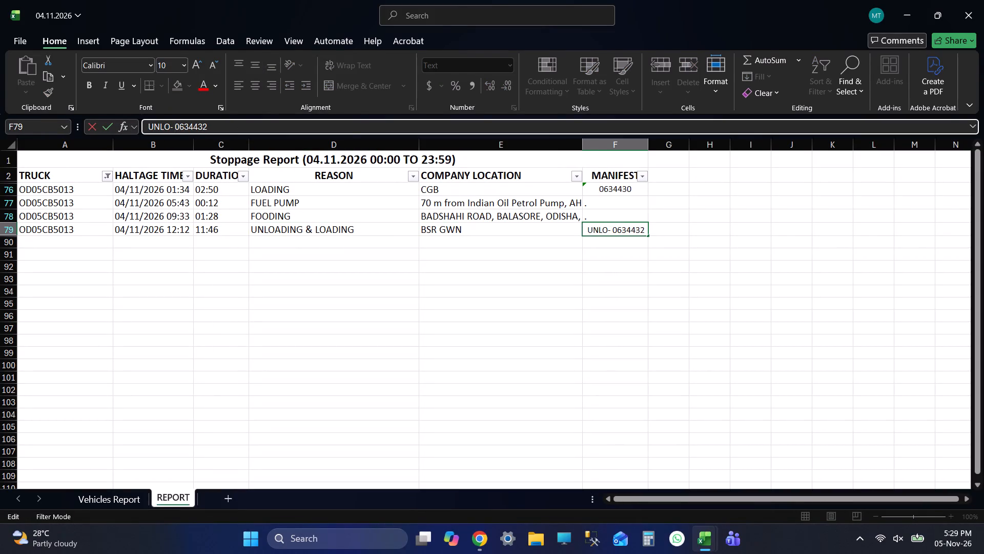
left_click(236, 129)
key("space")
key("shift+percent")
key("BackSpace")
type("& LOAD")
type("-")
key("space")
key("alt+Tab")
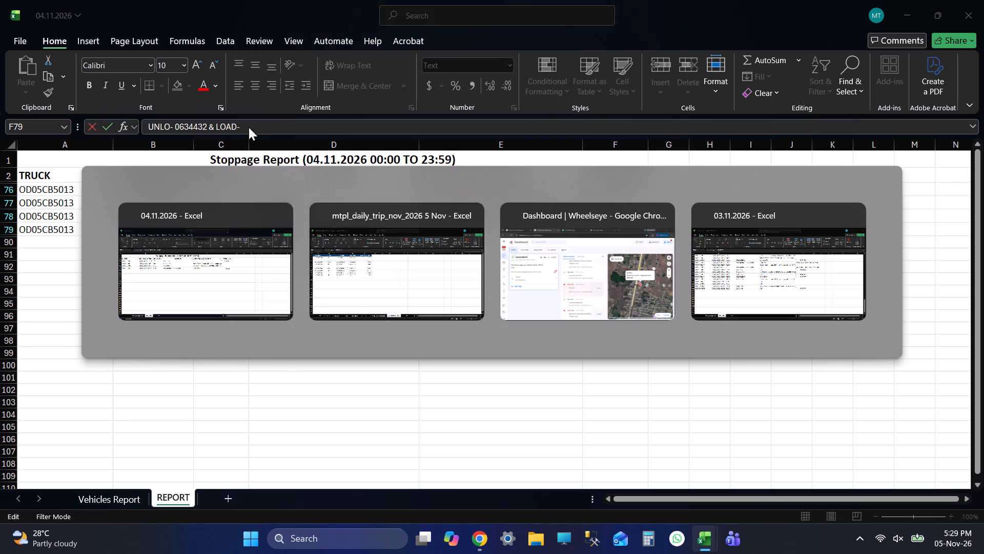
left_click(407, 261)
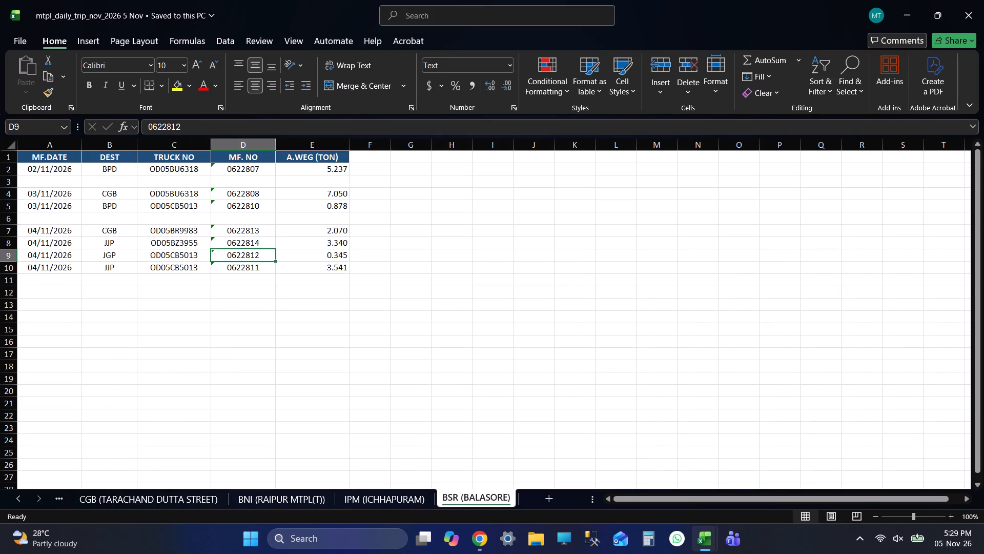
key("ctrl+c")
key("alt+Tab")
key("alt+Tab")
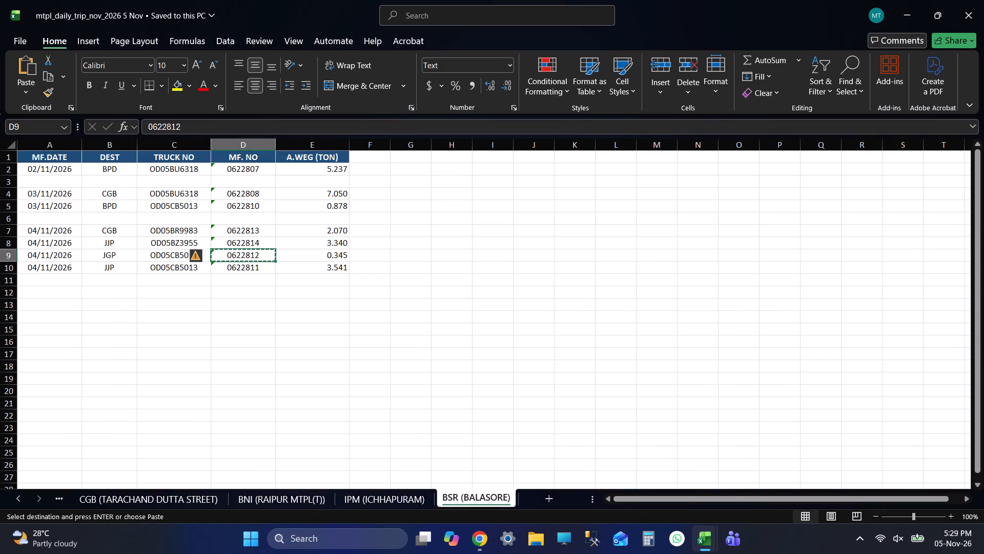
key("F2")
key("ctrl+a")
key("ctrl+c")
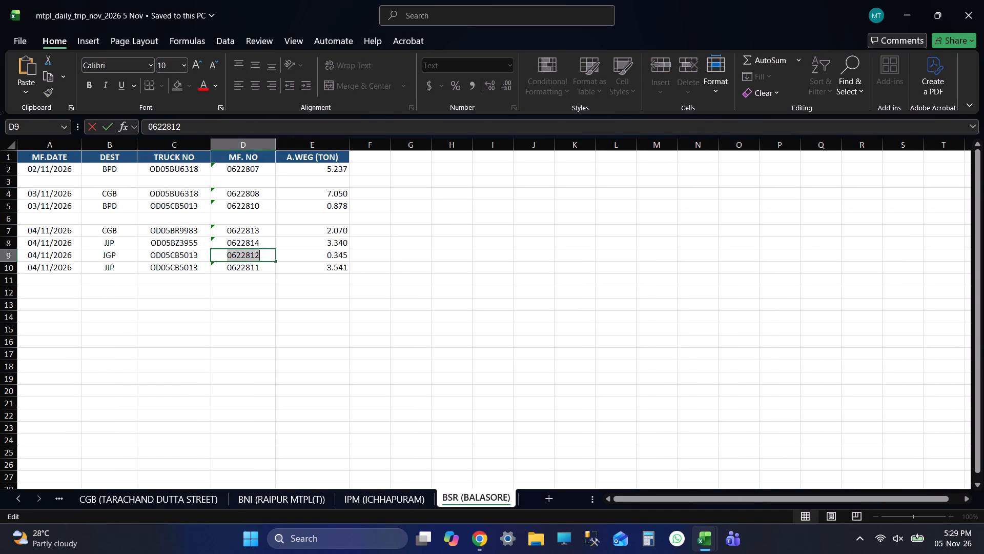
key("alt+Tab")
key("F2")
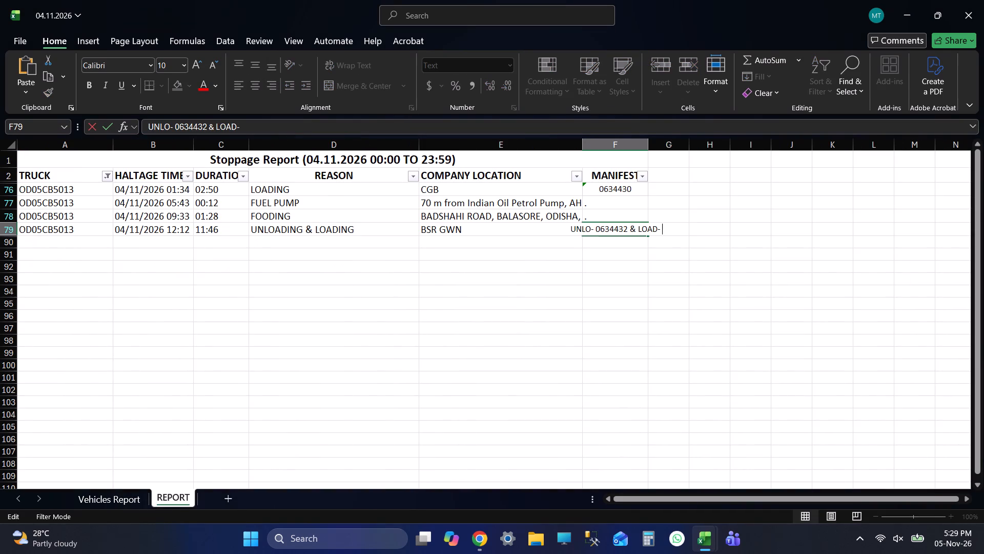
left_click(262, 138)
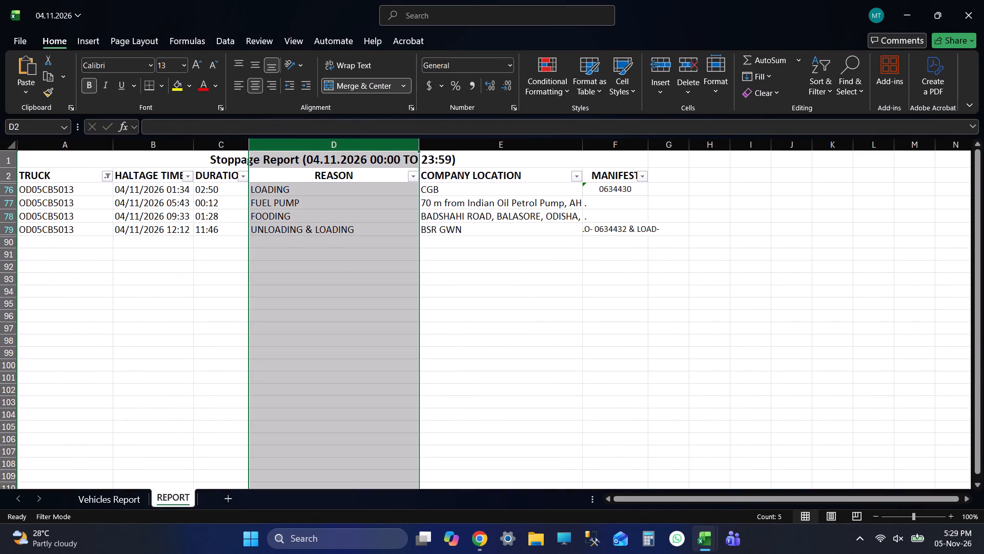
left_click(607, 230)
left_click(249, 127)
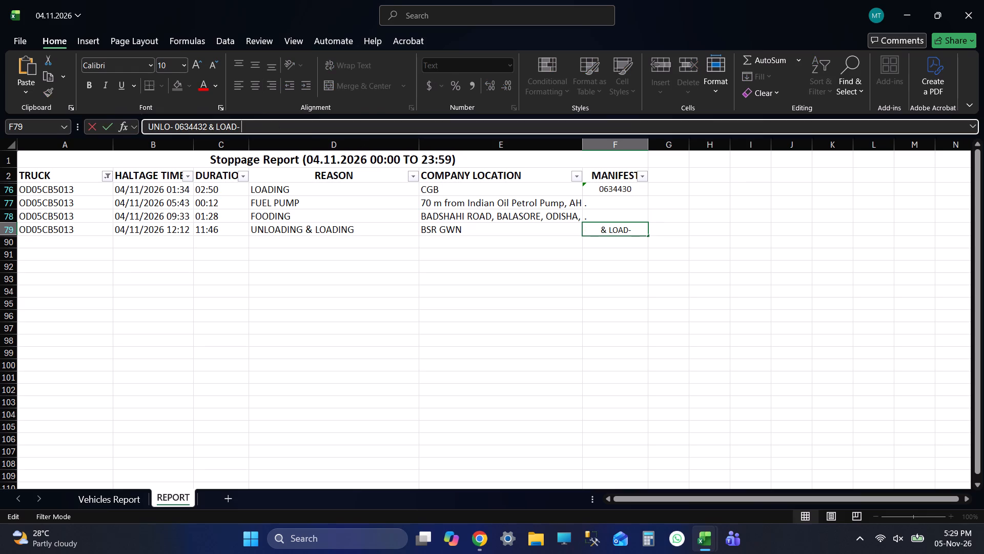
key("space")
key("ctrl+v")
key("Return")
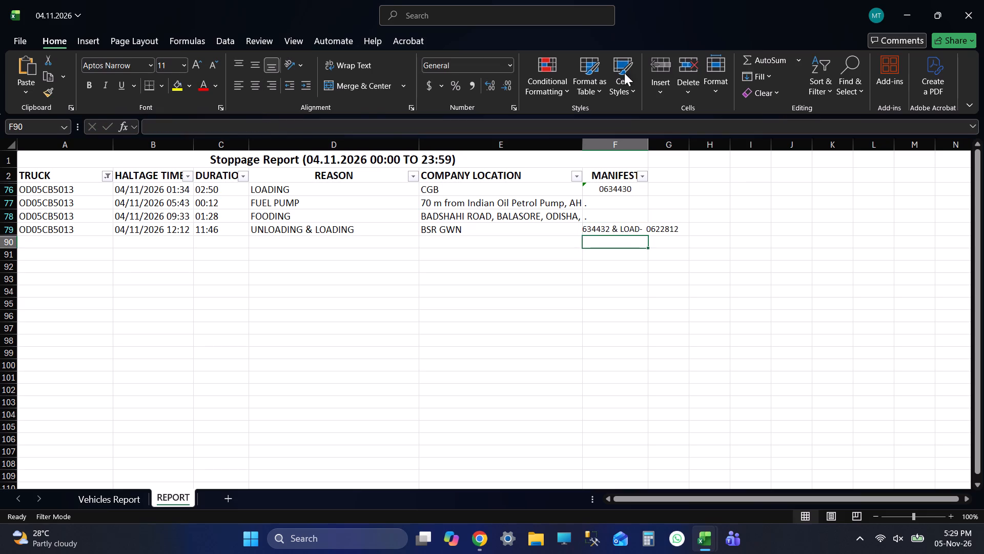
Left-align the BSR GWN stop's MANIFEST cell and save the 04.11.2026 report.
left_click(606, 227)
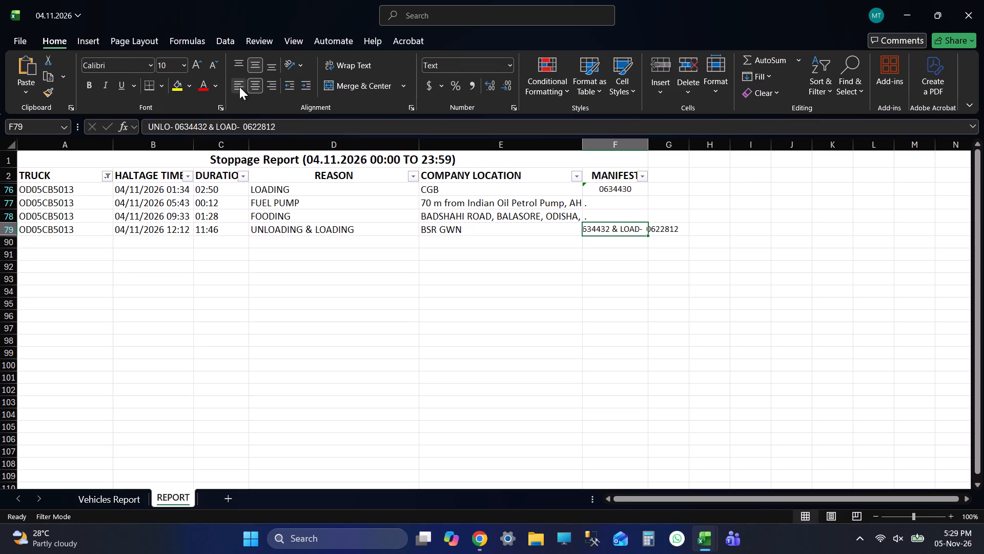
left_click(239, 87)
left_click(593, 316)
key("ctrl+s")
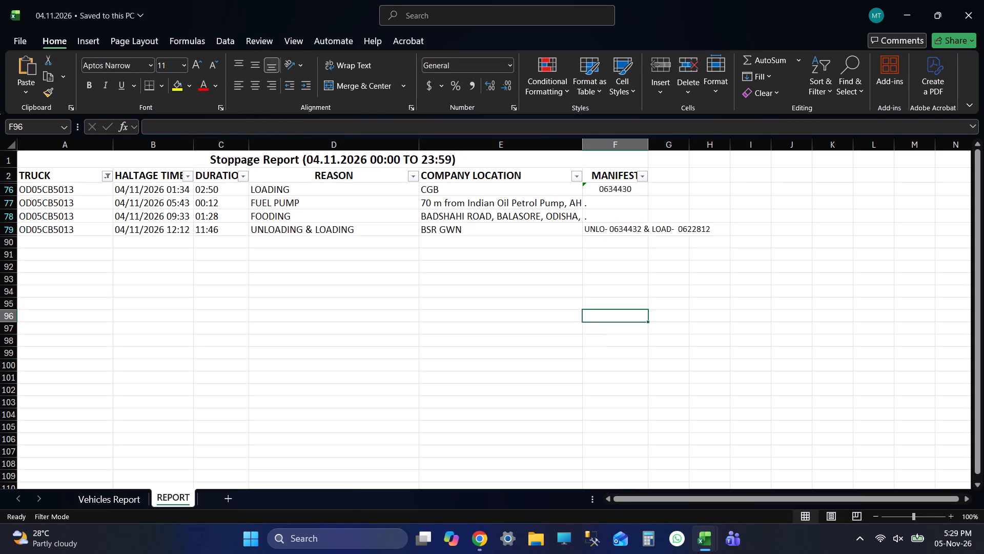
key("ctrl+s")
left_click(784, 233)
key("ctrl+s")
key("ctrl+s")
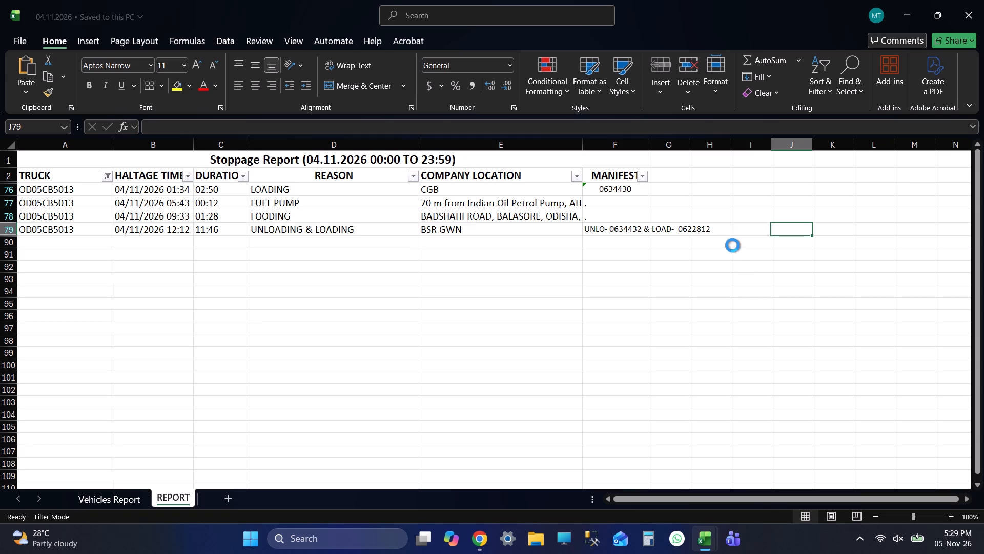
key("ctrl+s")
left_click(753, 177)
key("ctrl+s")
key("ctrl+s")
key("ctrl+s")
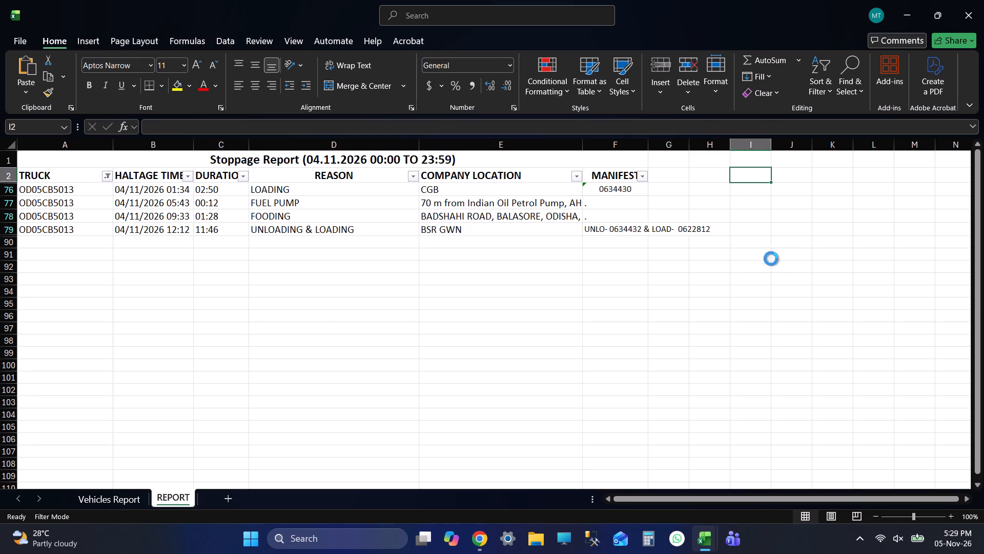
left_click(110, 177)
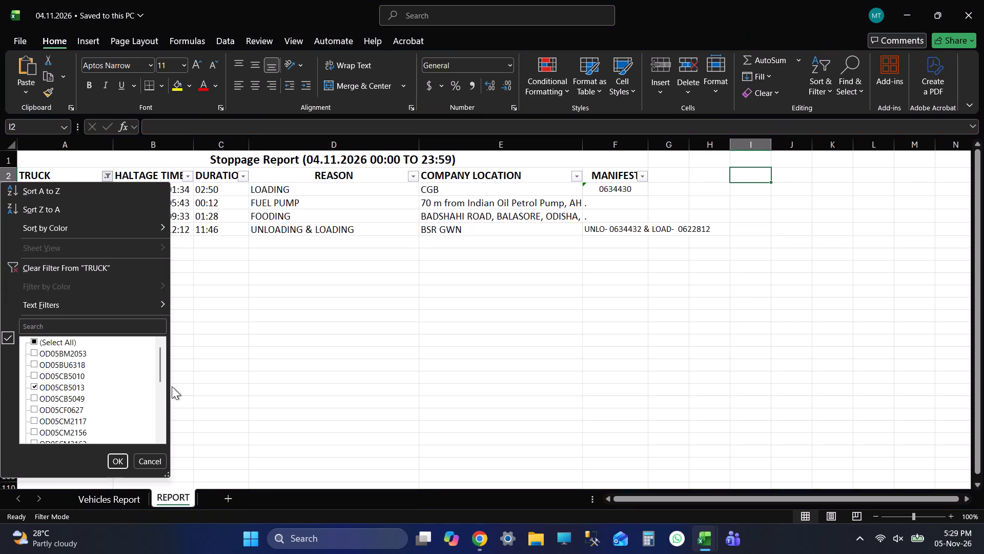
left_click(70, 383)
left_click(74, 399)
left_click(114, 466)
left_click(317, 337)
key("ctrl+s")
key("ctrl+s")
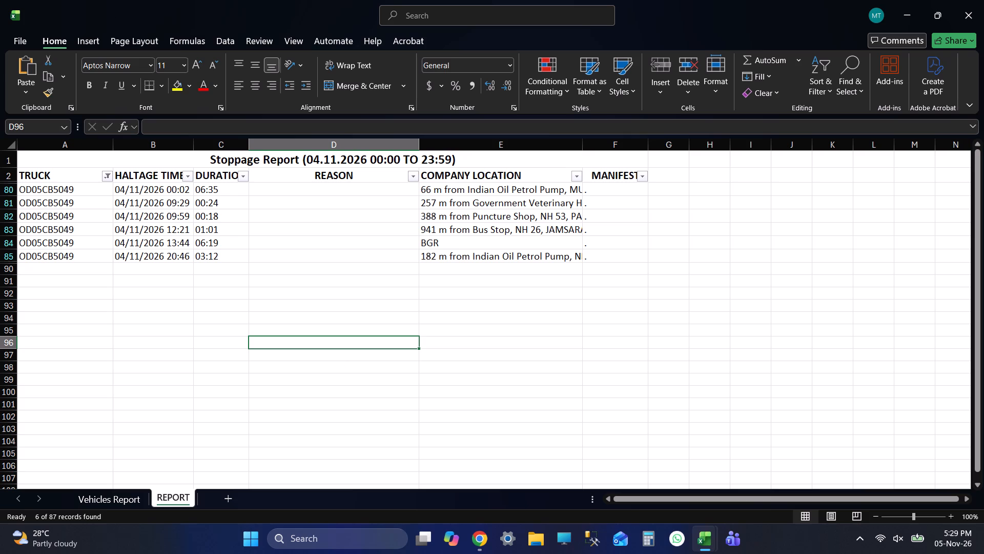
key("ctrl+s")
left_click(55, 188)
key("ctrl+c")
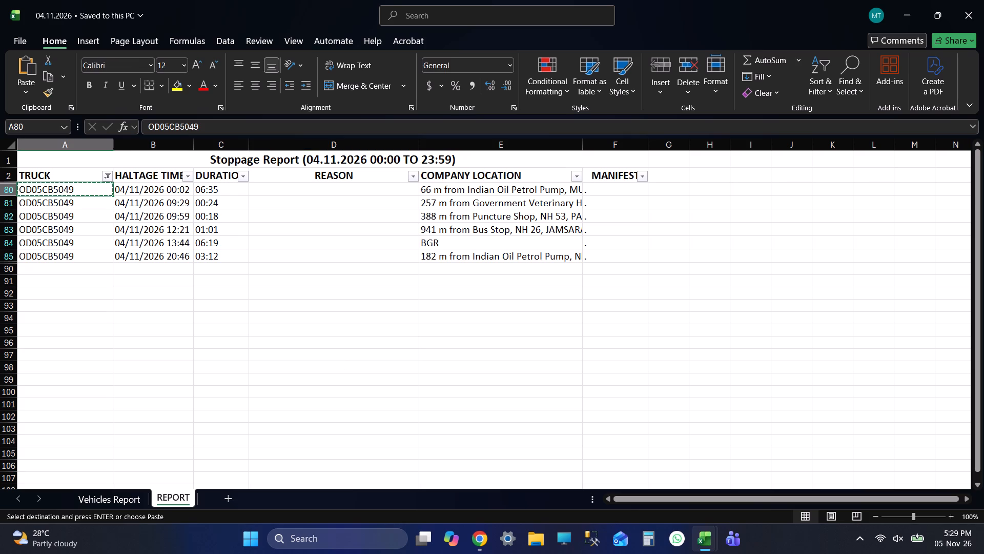
key("alt+Tab")
key("alt+Tab")
left_click(214, 89)
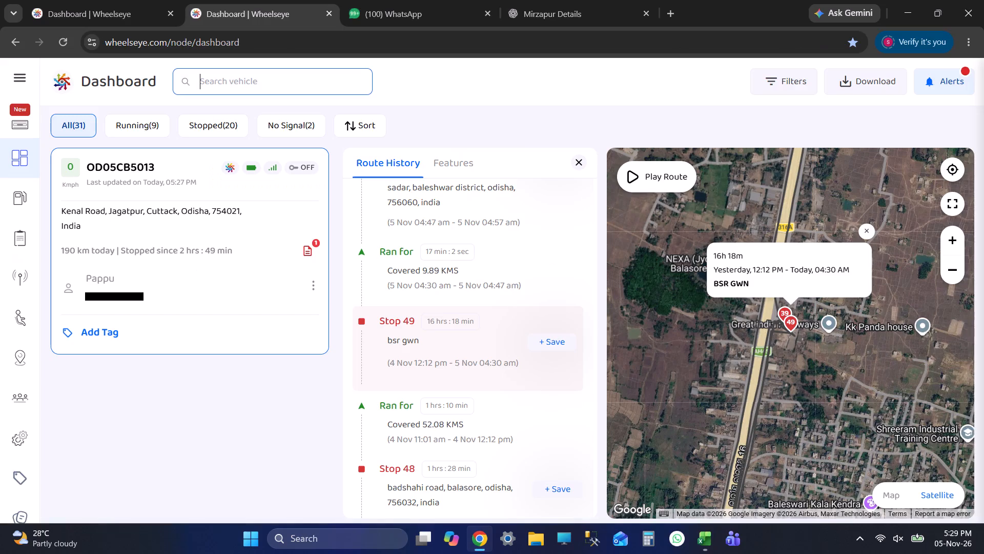
key("ctrl+c")
key("ctrl+v")
key("Return")
key("alt+Tab")
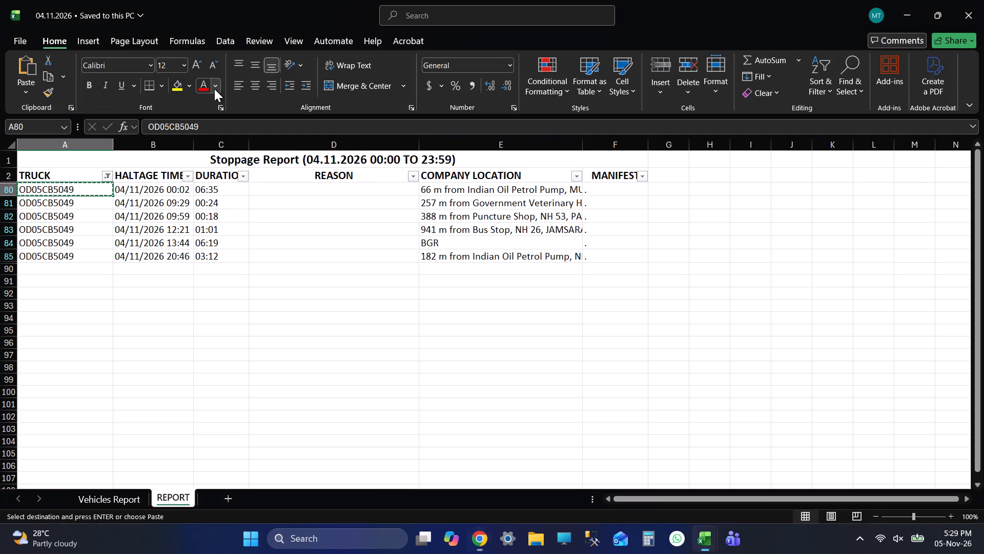
key("alt+Tab")
left_click(222, 234)
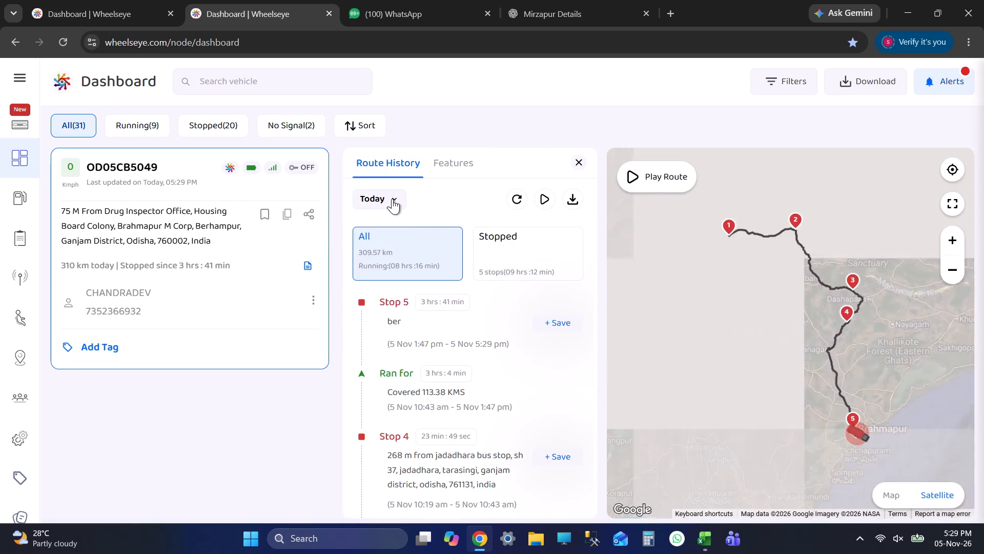
left_click(391, 199)
left_click(402, 324)
left_click(492, 296)
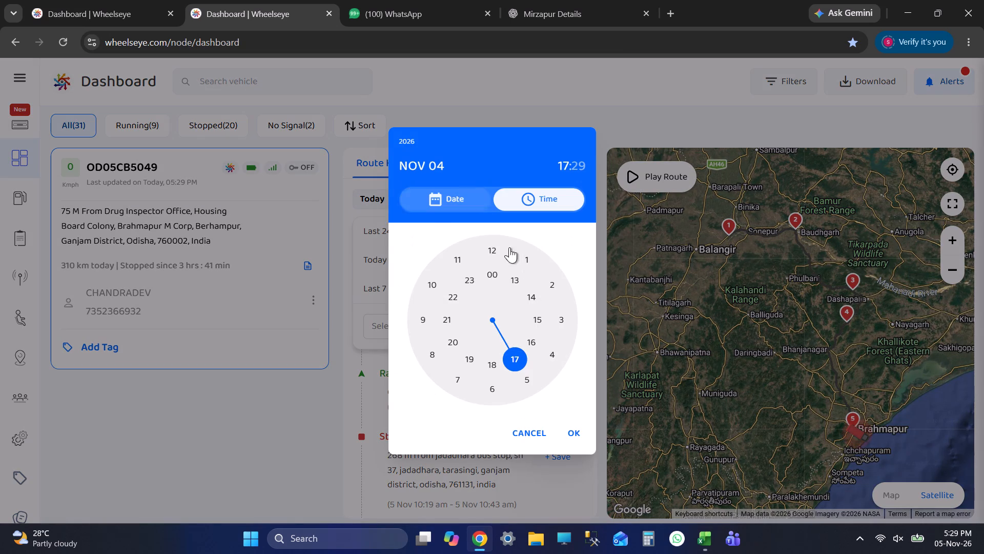
left_click(491, 270)
left_click(489, 245)
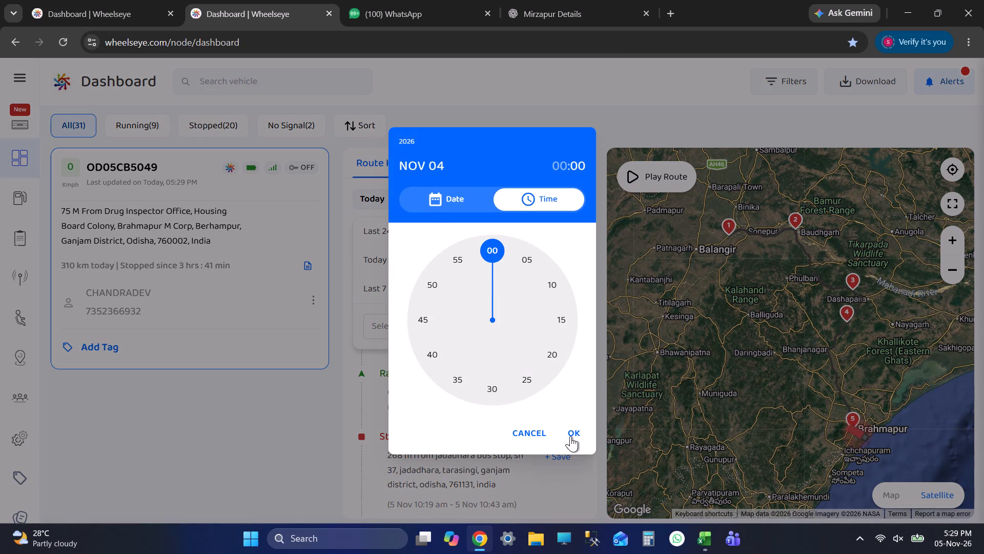
left_click(570, 436)
left_click(495, 333)
left_click(490, 300)
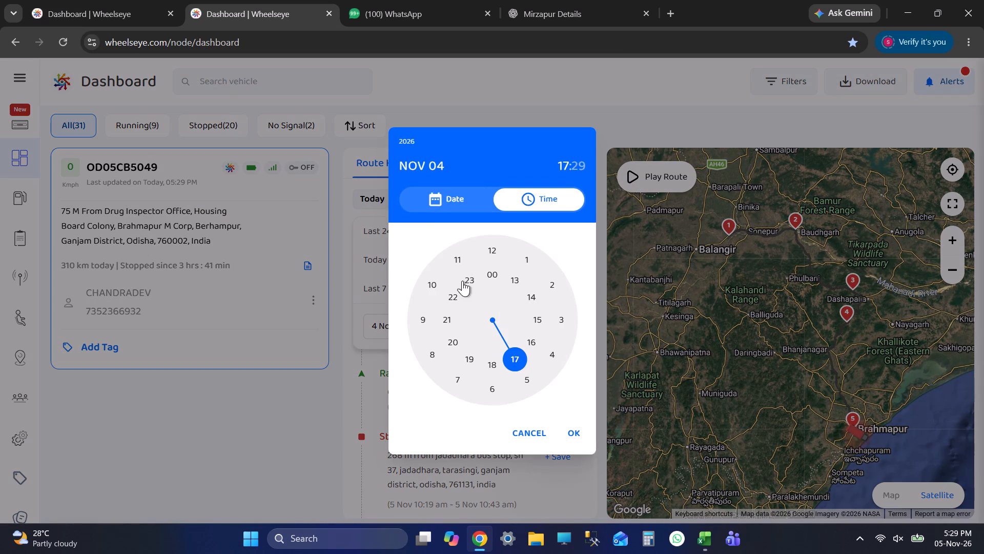
left_click(462, 281)
left_click(486, 249)
left_click(577, 433)
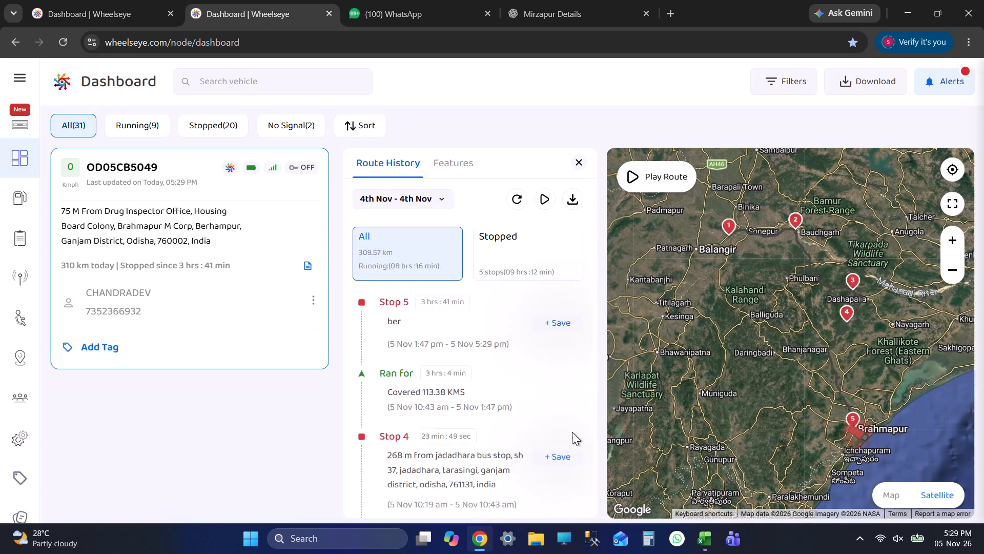
scroll(468, 410, "up", 1)
scroll(470, 413, "down", 13)
scroll(529, 445, "up", 1)
scroll(529, 446, "down", 1)
scroll(529, 448, "up", 1)
scroll(529, 448, "down", 5)
scroll(476, 462, "up", 1)
scroll(476, 462, "down", 2)
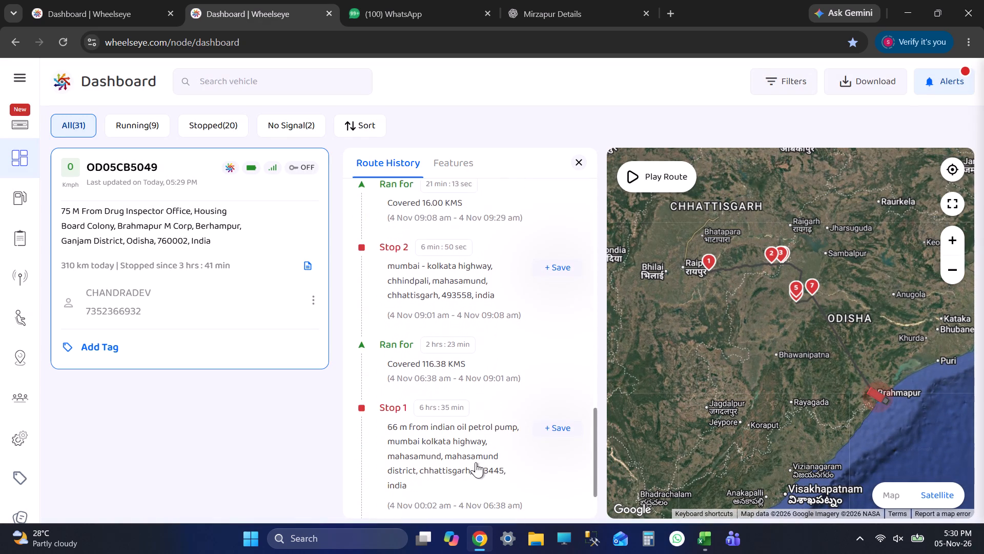
scroll(476, 462, "down", 8)
left_click(466, 393)
scroll(776, 325, "up", 3)
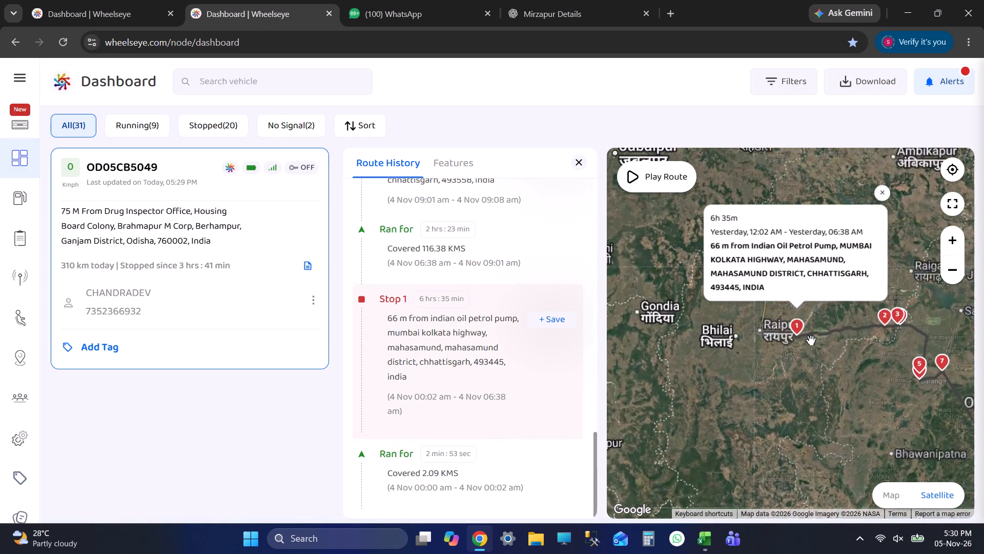
scroll(811, 340, "up", 8)
scroll(777, 361, "down", 1)
scroll(775, 361, "up", 6)
scroll(821, 294, "down", 1)
scroll(821, 294, "up", 3)
scroll(813, 292, "down", 1)
scroll(812, 292, "up", 3)
scroll(812, 291, "down", 1)
scroll(812, 291, "up", 10)
left_click_drag(788, 278, 772, 363)
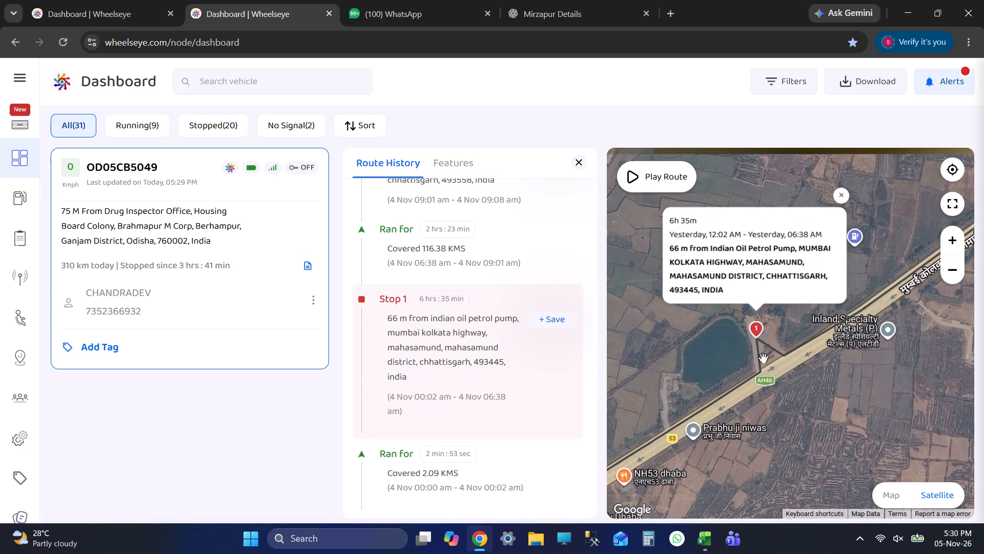
scroll(761, 356, "up", 5)
key("alt+Tab")
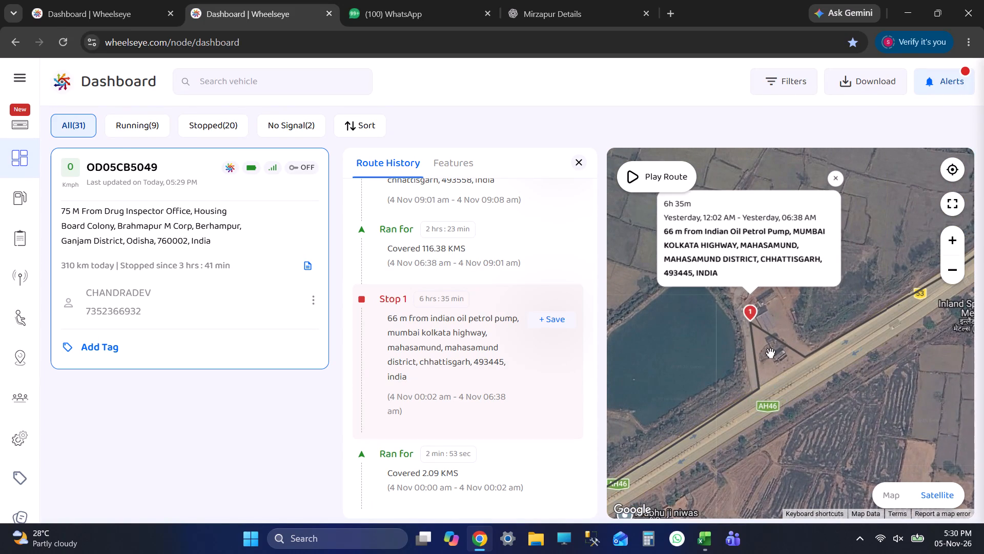
key("Tab")
key("Tab")
key("Tab")
key("Tab")
key("shift+Tab")
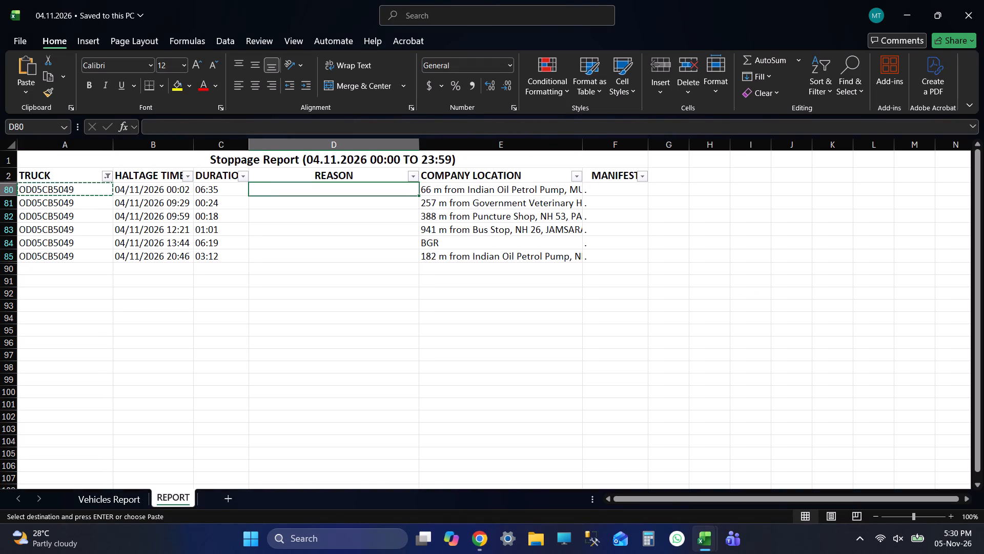
type("NI")
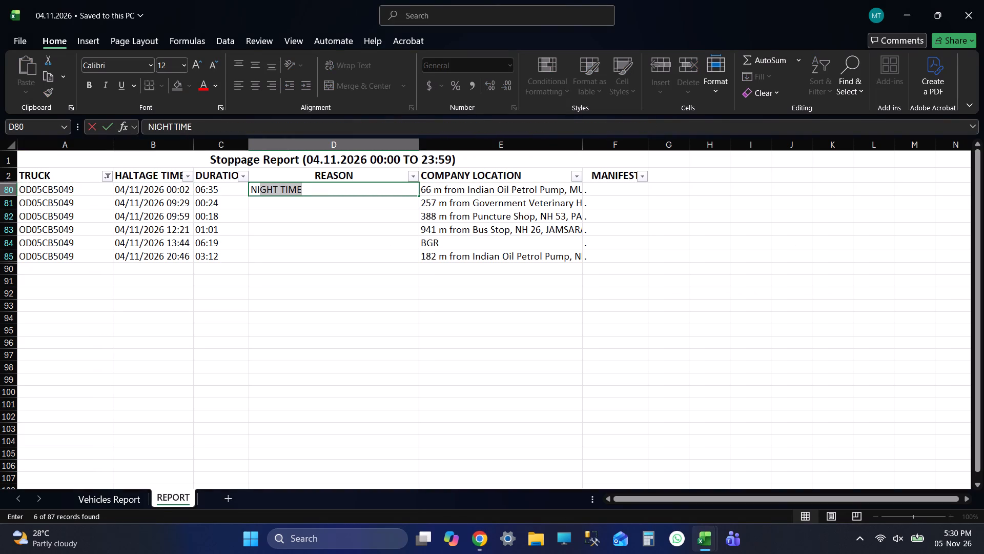
type("GHT")
key("Return")
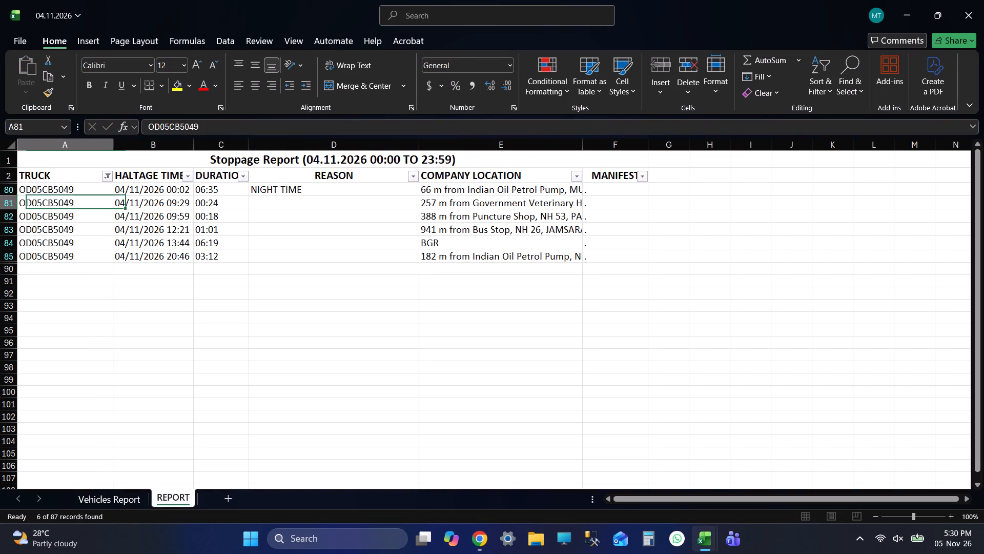
key("ctrl+s")
Check the 09:01 stop and the surroundings of the 09:29 stop near the veterinary hospital on Wheelseye's satellite map.
key("Tab")
key("Tab")
key("Tab")
key("alt+Tab")
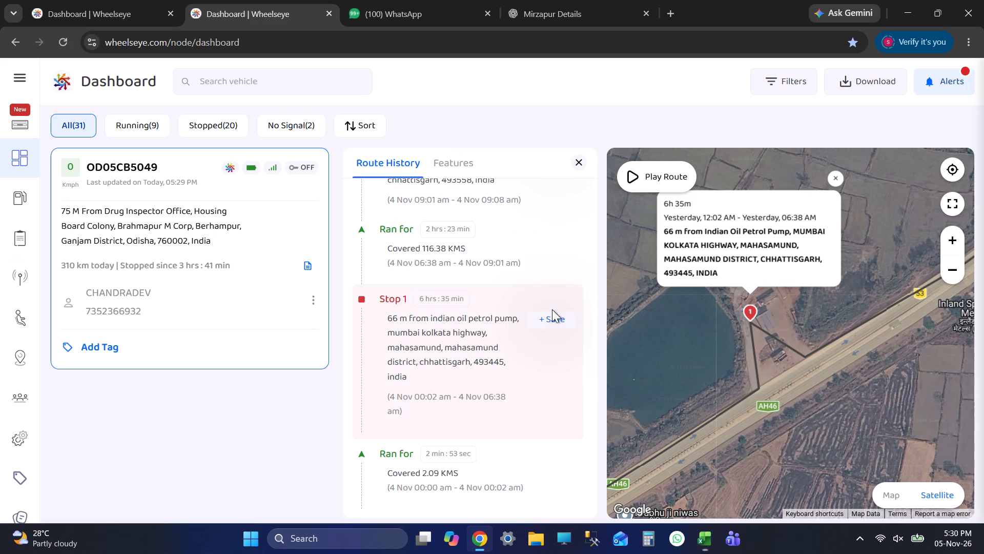
scroll(508, 338, "up", 3)
left_click(470, 359)
scroll(437, 363, "up", 1)
scroll(437, 363, "down", 1)
scroll(437, 363, "up", 1)
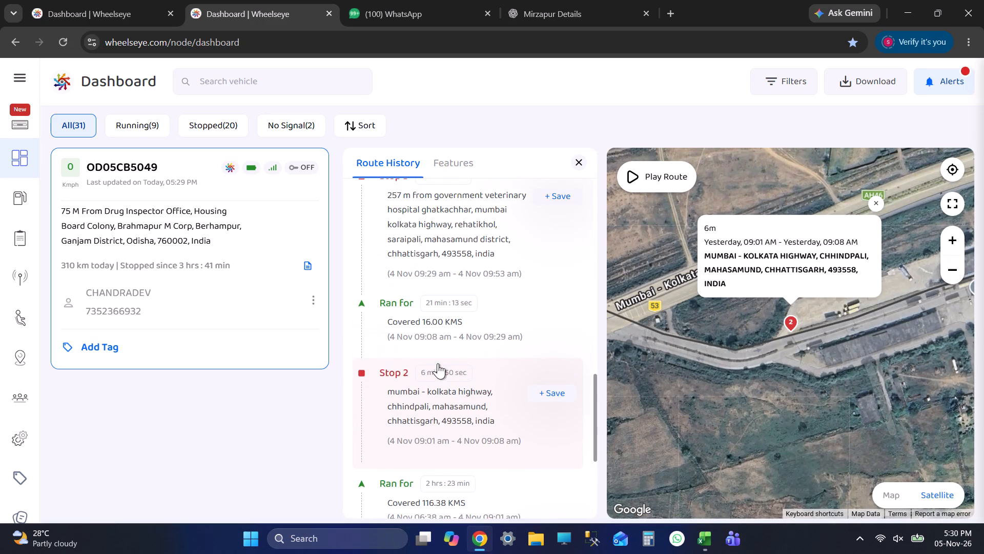
left_click(465, 222)
scroll(802, 363, "up", 3)
scroll(788, 300, "up", 3)
left_click_drag(799, 304, 830, 394)
scroll(836, 396, "down", 1)
scroll(836, 398, "up", 1)
scroll(836, 398, "down", 2)
left_click(900, 294)
scroll(786, 338, "down", 5)
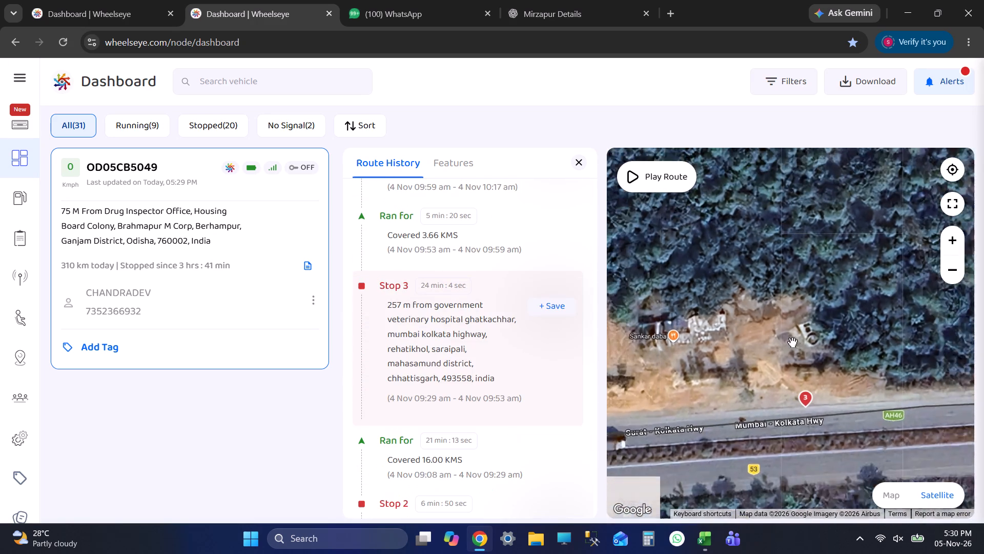
scroll(682, 332, "up", 1)
scroll(682, 332, "down", 1)
scroll(682, 332, "up", 6)
scroll(785, 353, "down", 1)
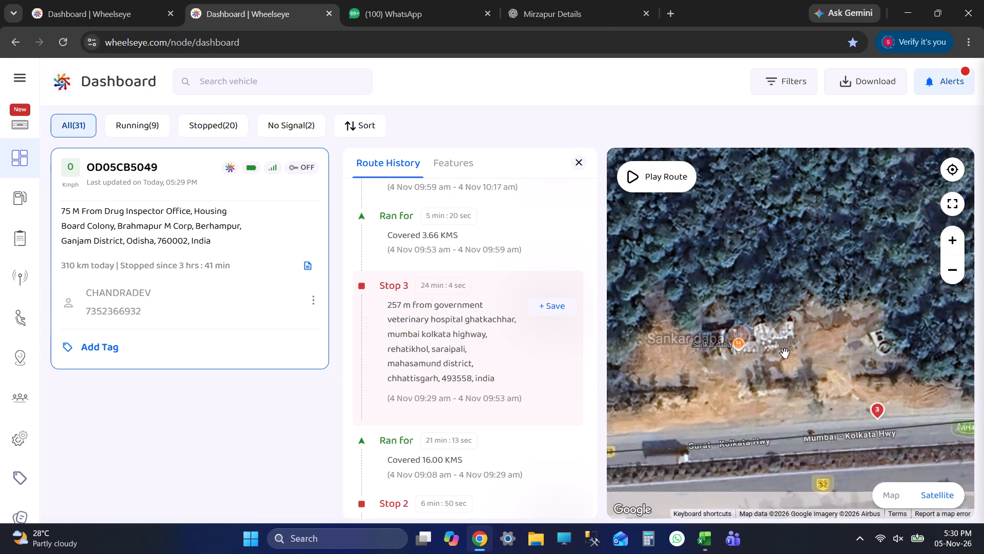
scroll(785, 353, "down", 2)
Enter FOODING as the reason for the 09:29 stop in the Excel report and save the workbook.
key("alt+Tab")
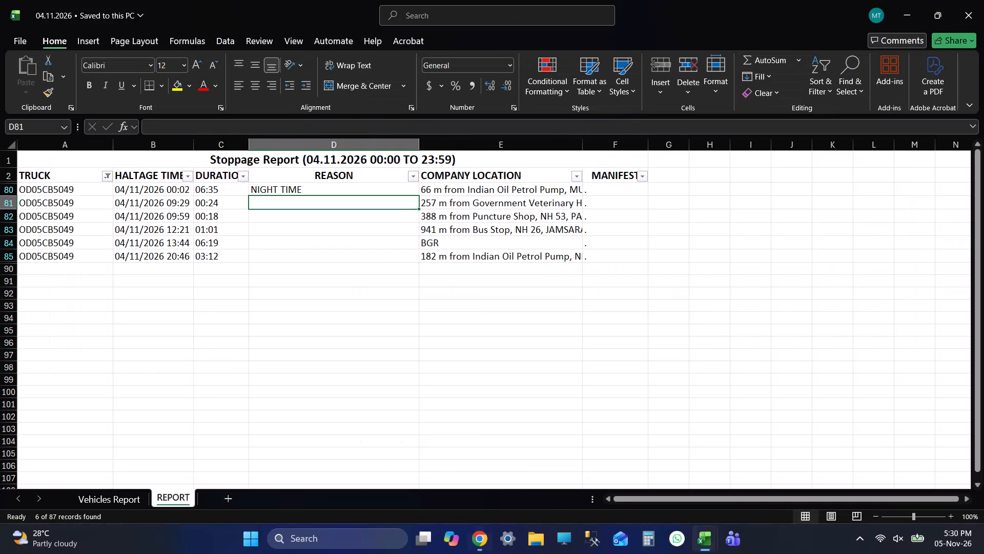
type("FOODING")
key("Return")
key("ctrl+s")
Check the 09:59 stop near the Sohela puncture shop on Wheelseye's map and delete that stop's row from the report.
key("Tab")
key("Tab")
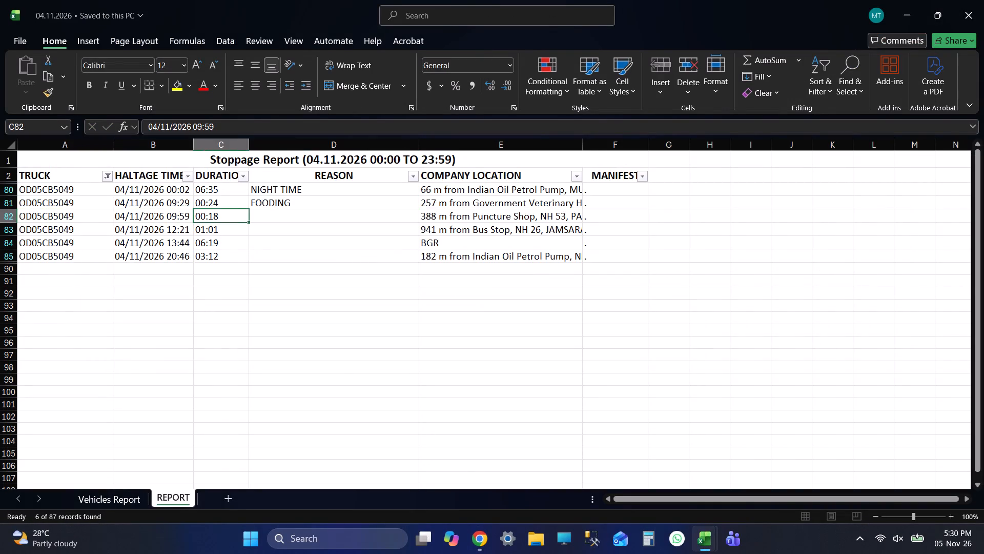
key("Tab")
key("alt+Tab")
scroll(484, 295, "up", 2)
left_click(484, 294)
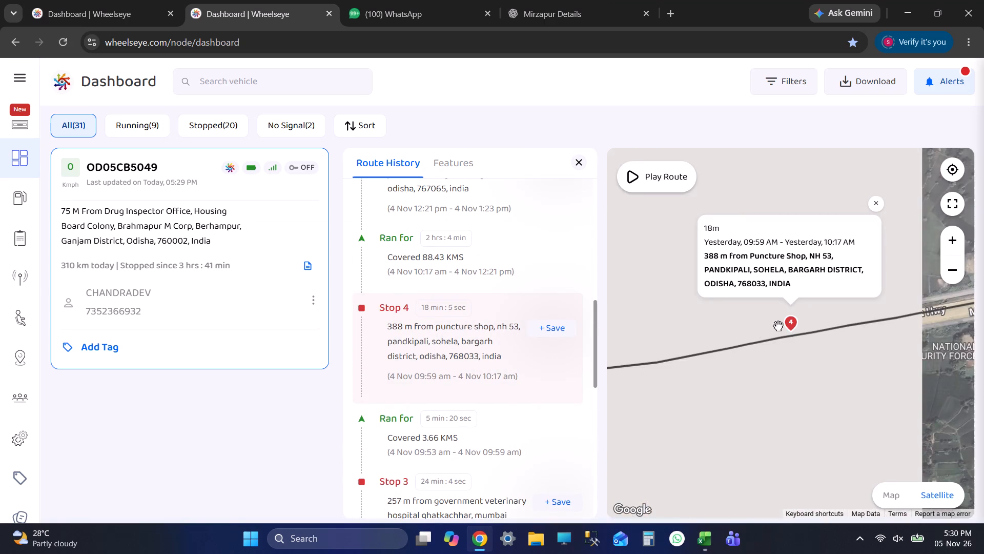
scroll(792, 343, "up", 3)
scroll(801, 328, "down", 4)
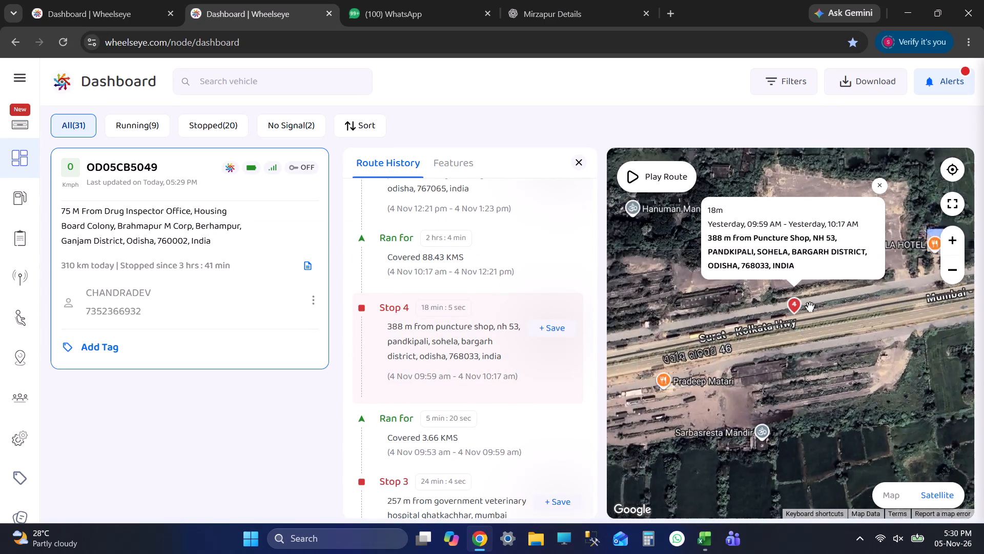
left_click(883, 181)
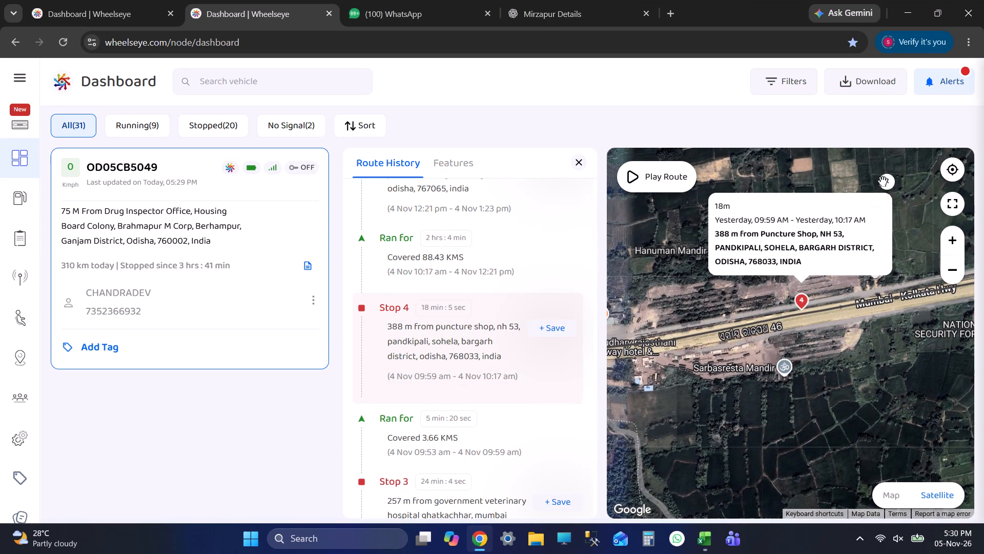
scroll(457, 368, "up", 2)
key("alt+Tab")
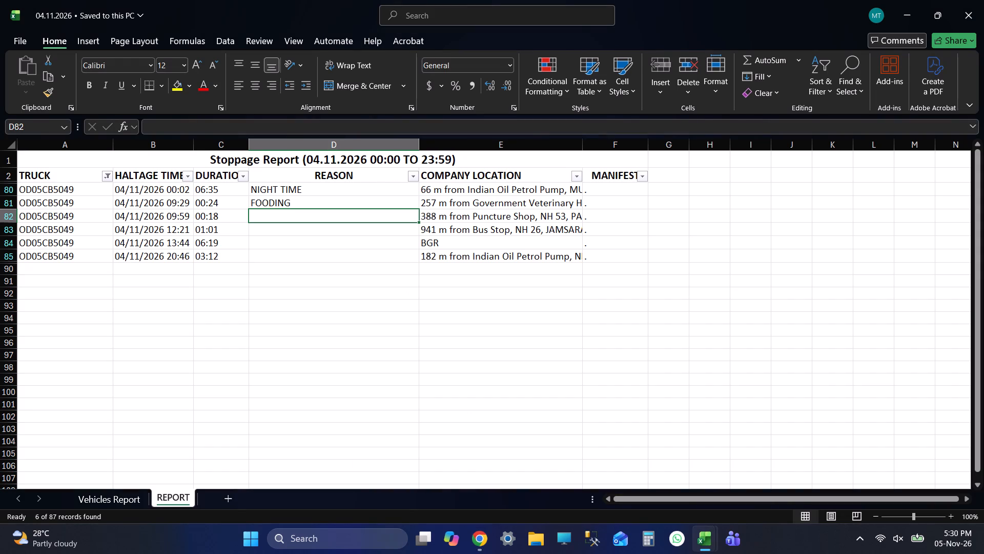
left_click(8, 213)
key("ctrl+minus")
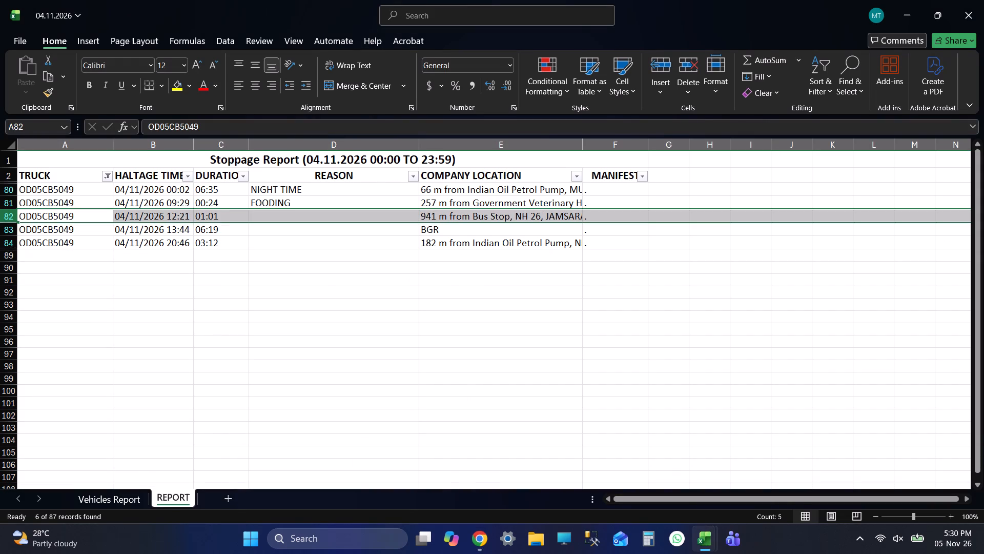
Select the 12:21 stop's REASON cell and examine that Jamsara stop's surroundings on Wheelseye's satellite map.
left_click(263, 208)
left_click(286, 211)
key("alt+Tab")
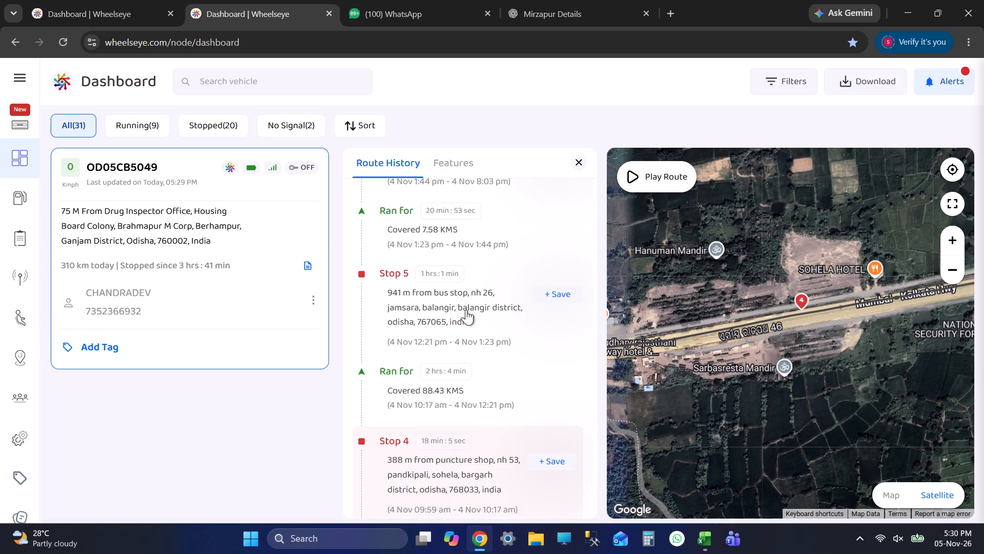
left_click(475, 310)
scroll(755, 337, "up", 4)
scroll(821, 321, "up", 2)
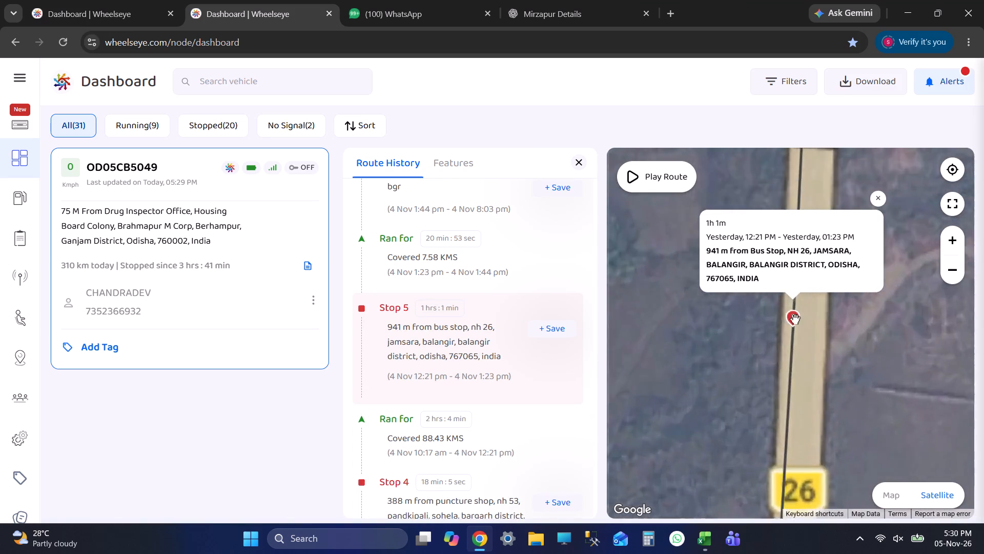
scroll(795, 319, "up", 3)
scroll(783, 333, "down", 1)
scroll(783, 333, "up", 1)
scroll(783, 333, "down", 2)
scroll(783, 333, "up", 1)
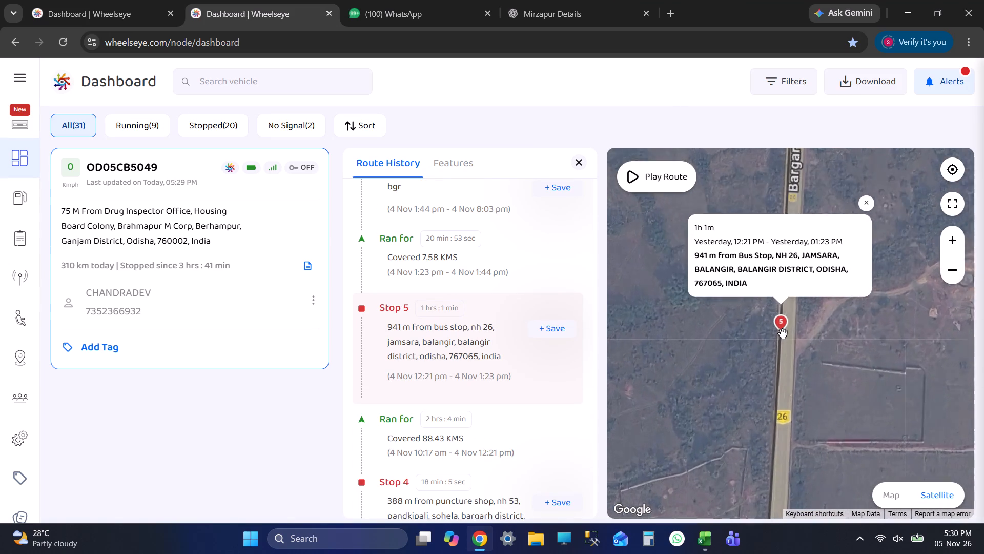
scroll(783, 337, "down", 6)
scroll(783, 341, "up", 1)
scroll(783, 341, "down", 4)
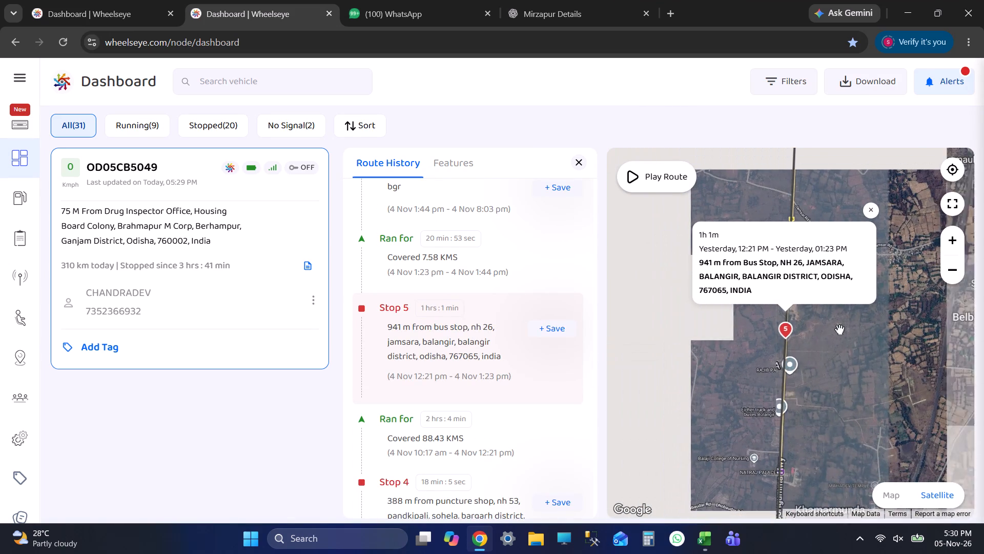
left_click_drag(846, 328, 835, 363)
scroll(835, 363, "down", 2)
left_click(894, 245)
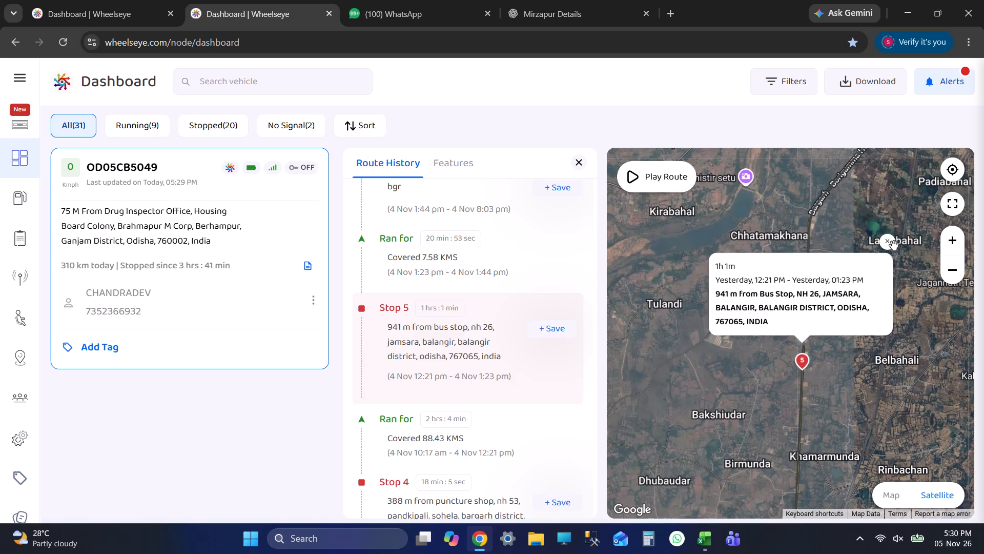
Examine where the Jamsara stop lies along the truck's route relative to the other stops around Balangir.
scroll(844, 321, "down", 4)
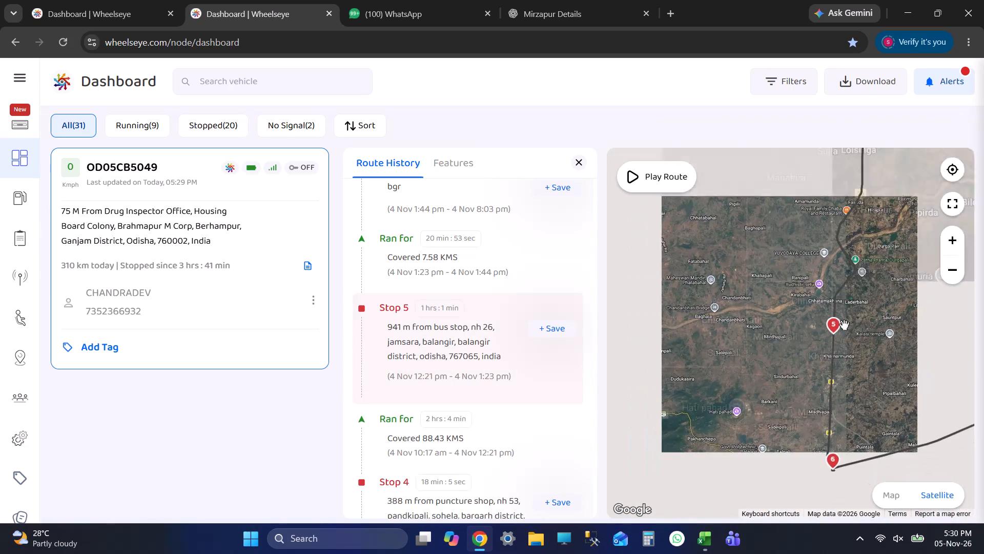
scroll(844, 325, "down", 3)
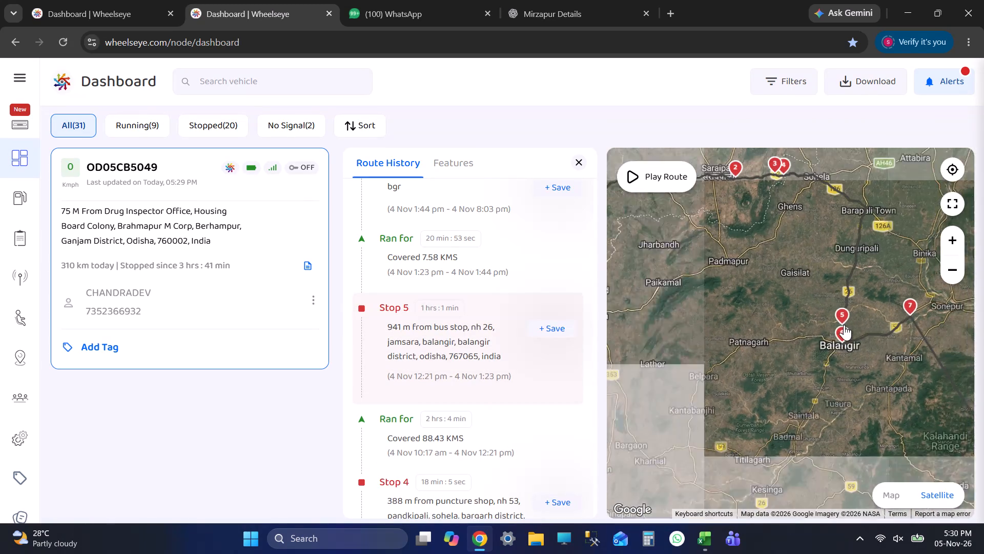
scroll(844, 325, "up", 1)
scroll(844, 325, "down", 1)
scroll(844, 325, "up", 10)
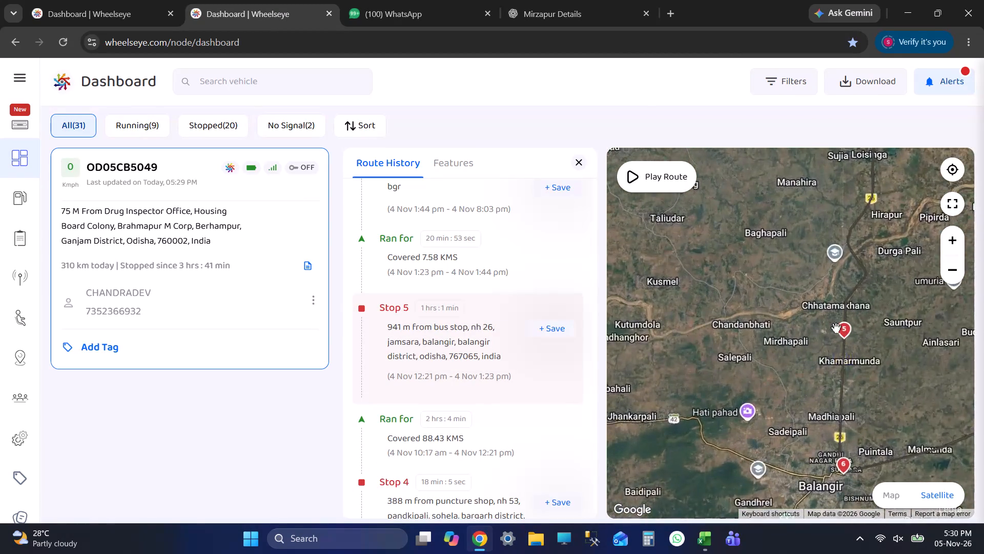
scroll(836, 328, "up", 1)
left_click(858, 342)
scroll(517, 346, "up", 3)
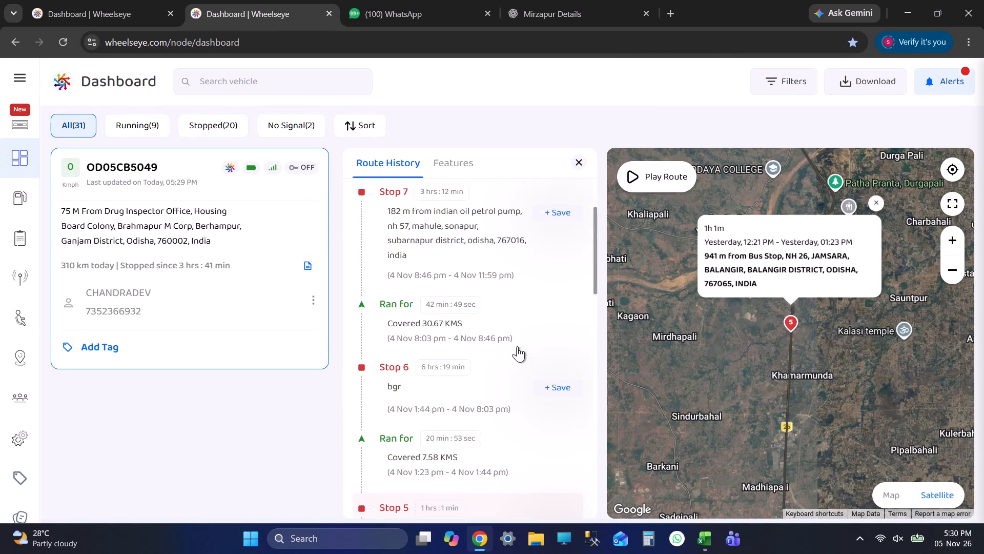
scroll(517, 346, "down", 3)
left_click(502, 343)
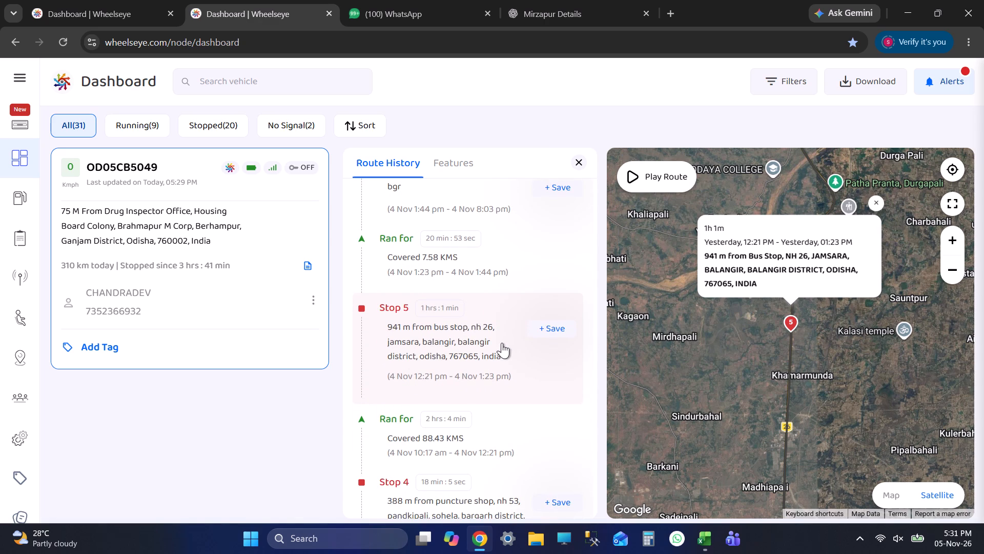
scroll(502, 343, "up", 2)
left_click(469, 325)
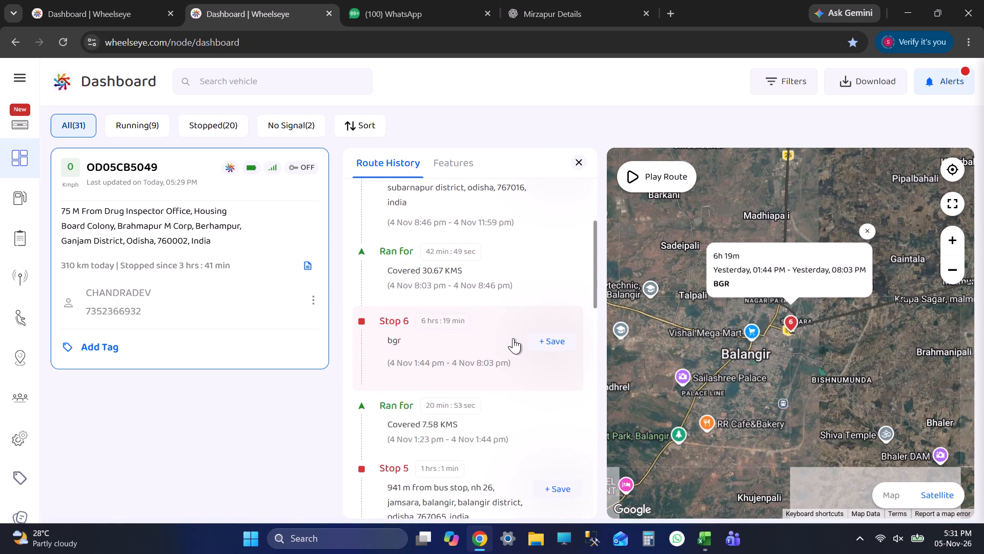
scroll(513, 338, "up", 2)
left_click(495, 315)
scroll(504, 332, "down", 4)
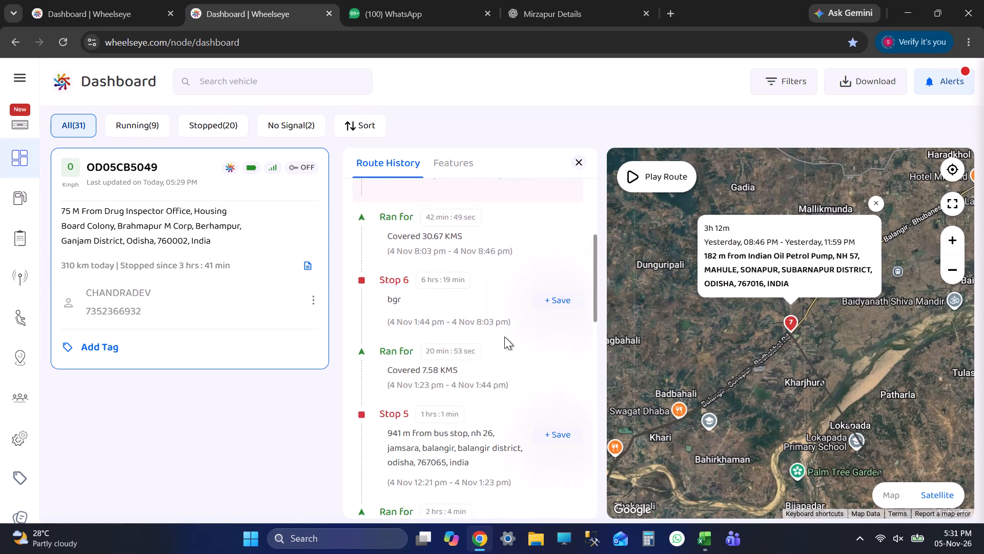
left_click(454, 396)
scroll(776, 326, "up", 5)
scroll(810, 342, "down", 1)
scroll(812, 350, "up", 6)
scroll(785, 305, "up", 7)
scroll(798, 324, "down", 1)
scroll(798, 324, "up", 5)
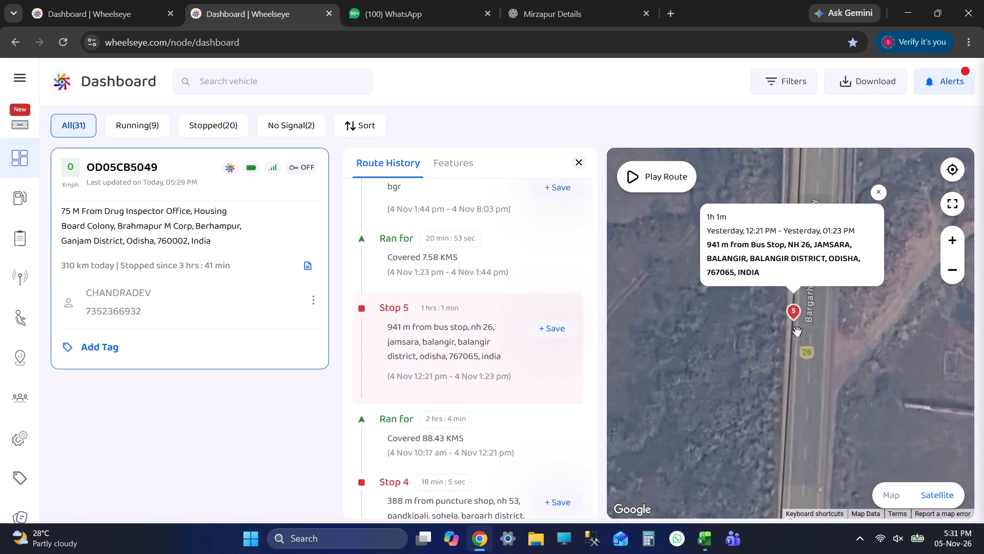
scroll(797, 331, "up", 1)
left_click_drag(797, 323, 786, 346)
left_click(871, 217)
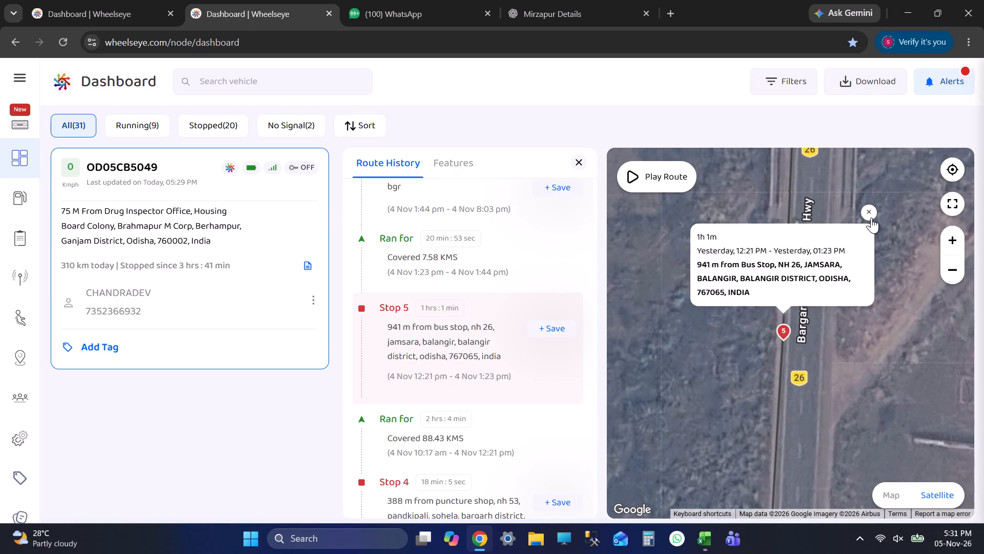
scroll(798, 321, "up", 3)
scroll(812, 348, "down", 2)
scroll(812, 348, "up", 1)
scroll(812, 348, "down", 1)
scroll(812, 348, "up", 3)
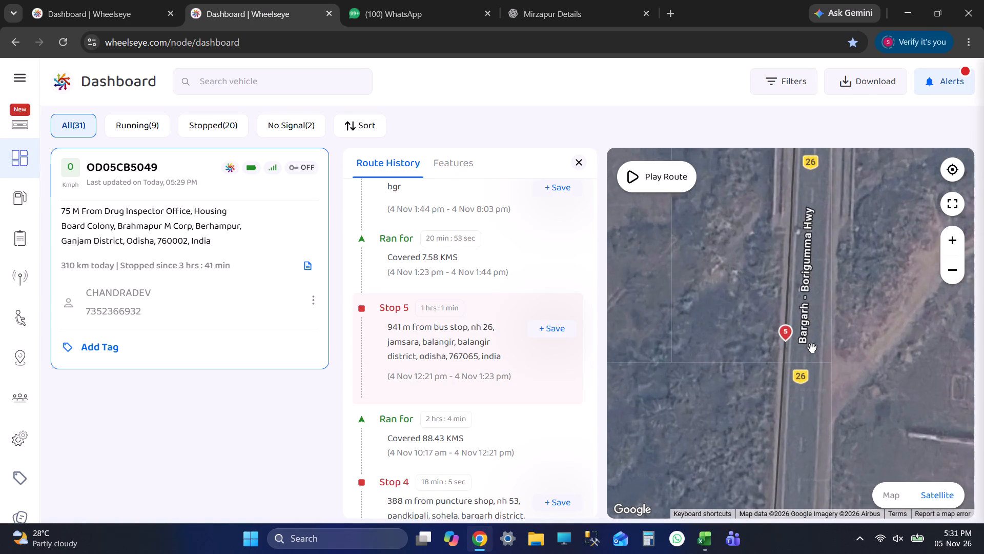
scroll(812, 348, "up", 2)
scroll(812, 348, "down", 1)
scroll(812, 348, "up", 3)
left_click_drag(825, 326, 798, 344)
scroll(798, 344, "down", 2)
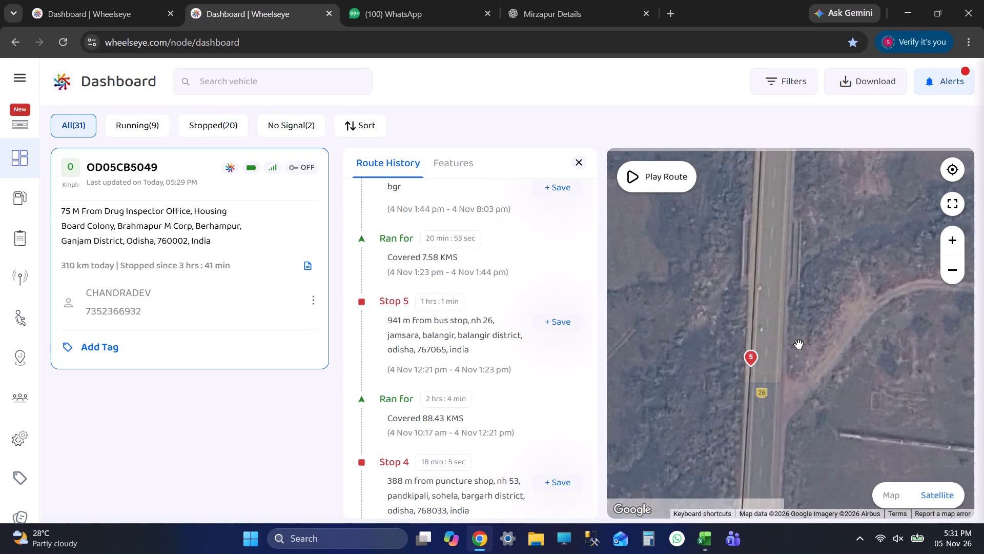
left_click(446, 345)
scroll(768, 366, "down", 5)
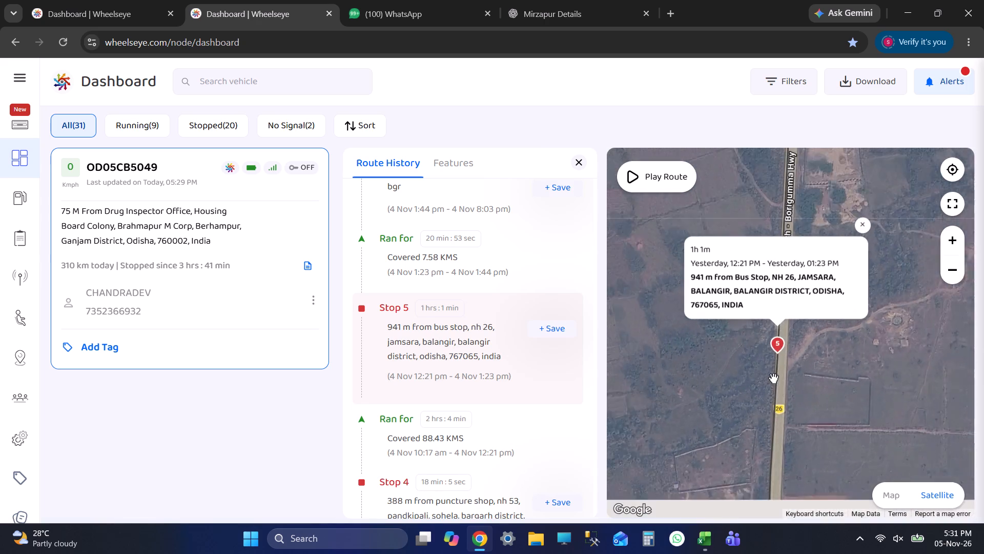
left_click(868, 233)
scroll(522, 325, "up", 2)
View the 13:44 BGR stop's location, and examine the highway around the 12:21 Jamsara stop for nearby facilities.
left_click(466, 281)
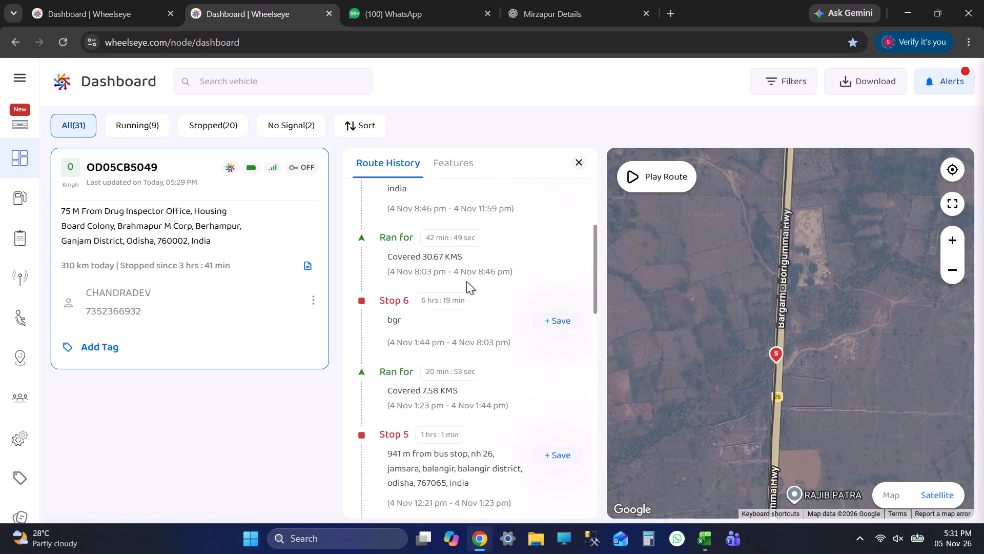
left_click(494, 319)
scroll(506, 353, "down", 2)
left_click(482, 354)
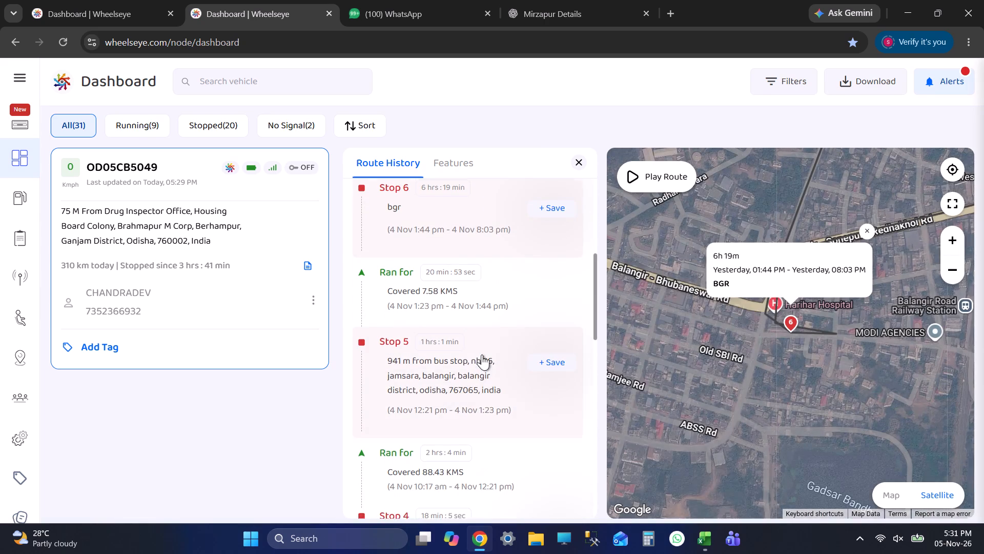
scroll(818, 338, "down", 2)
scroll(807, 329, "up", 9)
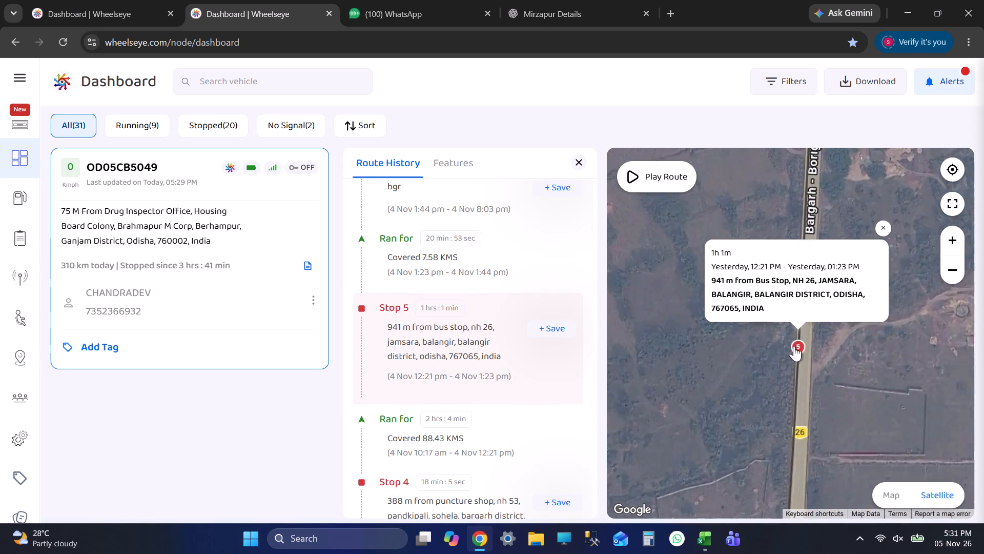
scroll(794, 357, "down", 1)
scroll(792, 365, "up", 5)
left_click_drag(813, 392, 756, 372)
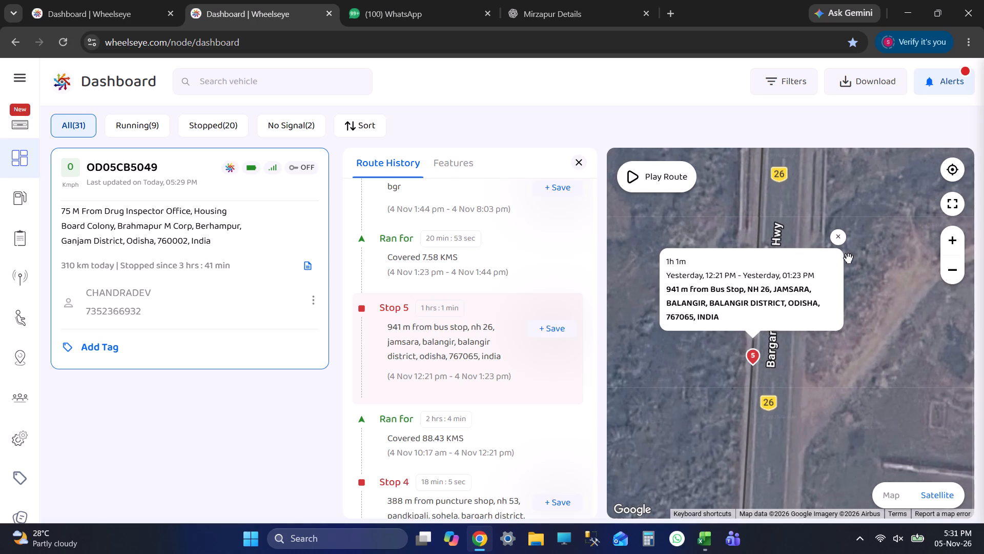
left_click(842, 241)
scroll(821, 363, "down", 5)
scroll(813, 393, "up", 1)
scroll(813, 393, "down", 8)
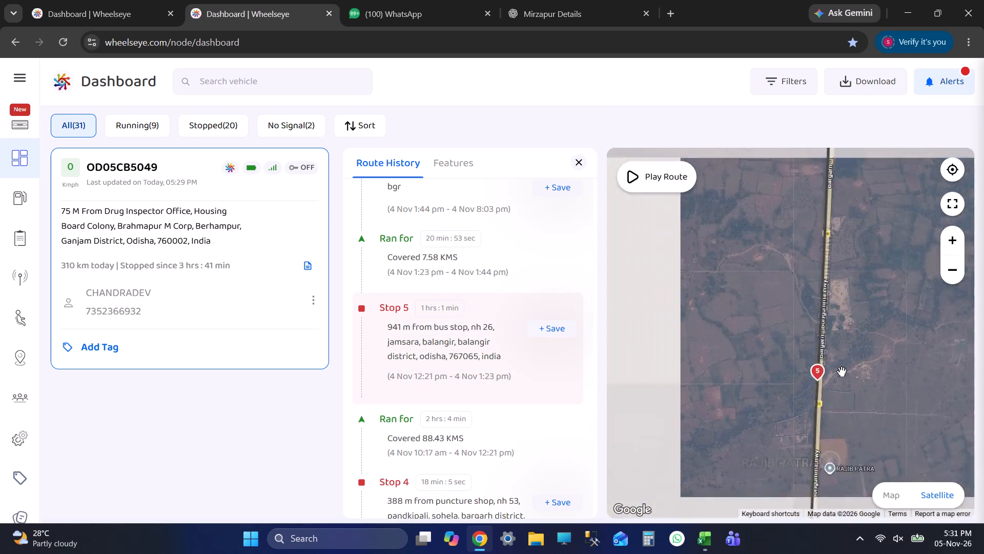
scroll(848, 365, "down", 4)
left_click_drag(846, 345, 804, 338)
scroll(806, 355, "down", 1)
scroll(806, 355, "up", 10)
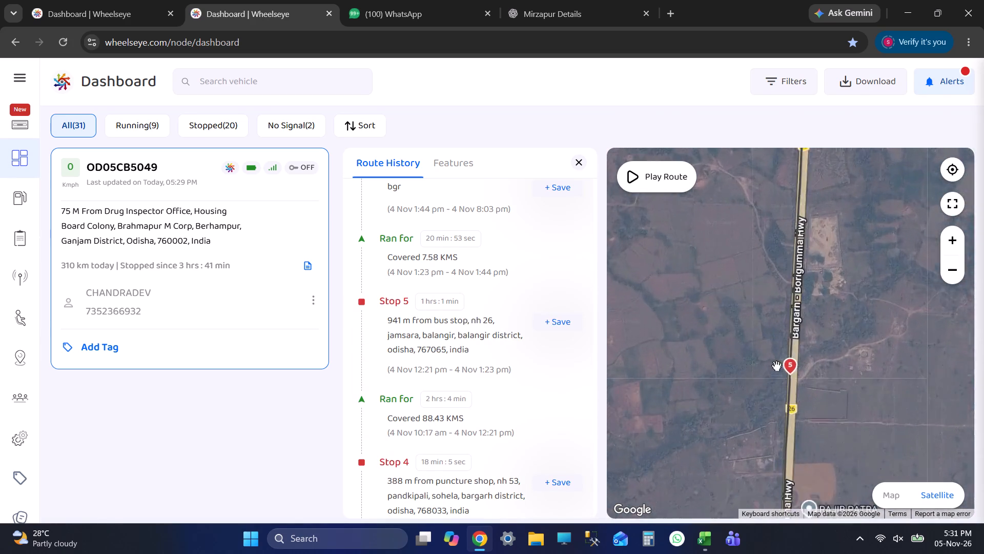
scroll(776, 366, "up", 8)
left_click_drag(814, 392, 828, 335)
scroll(805, 329, "up", 4)
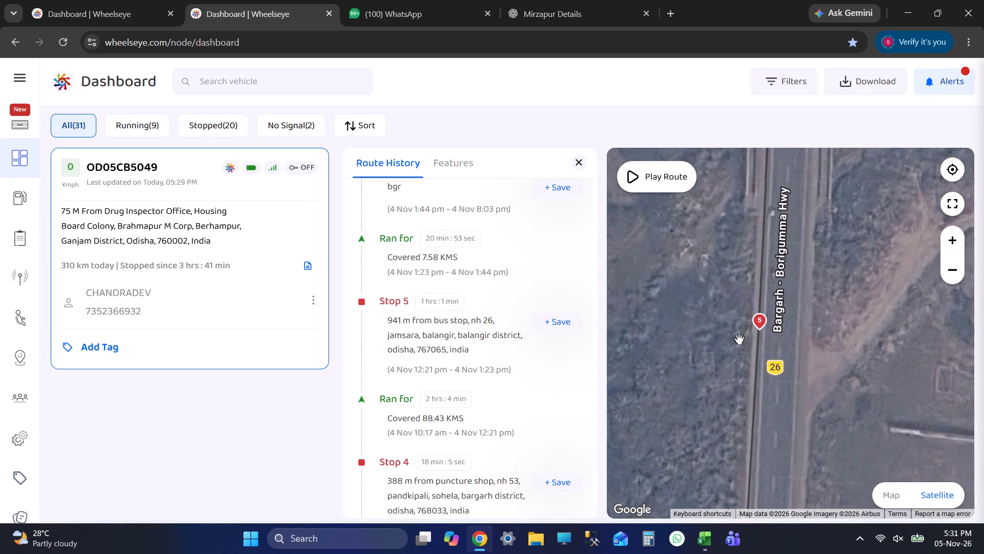
left_click(492, 327)
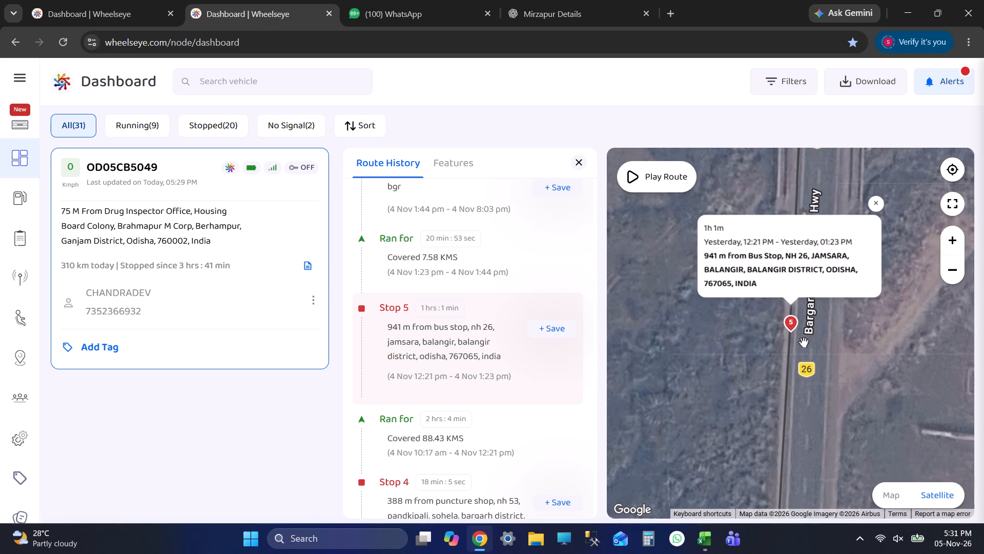
Inspect the Jamsara stop's surroundings and review the adjoining stops and runs in the truck's route history.
key("alt+Tab")
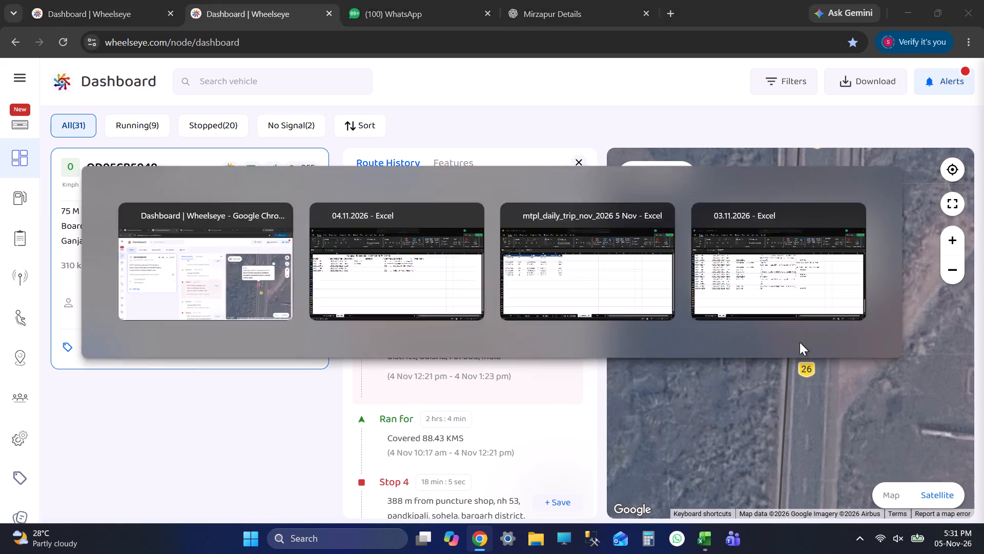
key("alt+Tab")
scroll(825, 346, "down", 4)
scroll(823, 341, "up", 4)
scroll(823, 341, "down", 2)
scroll(823, 341, "up", 1)
scroll(821, 346, "down", 1)
scroll(815, 359, "up", 4)
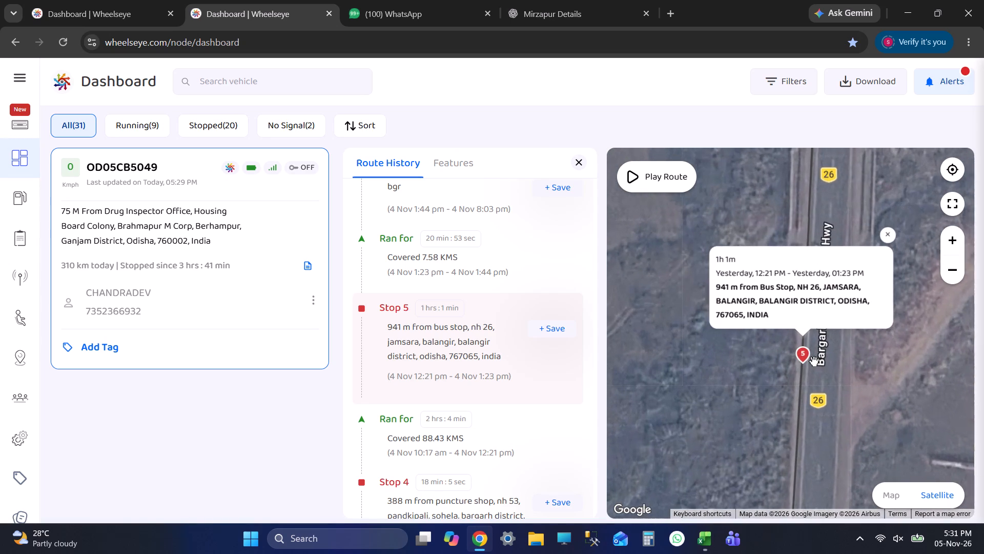
scroll(814, 361, "up", 2)
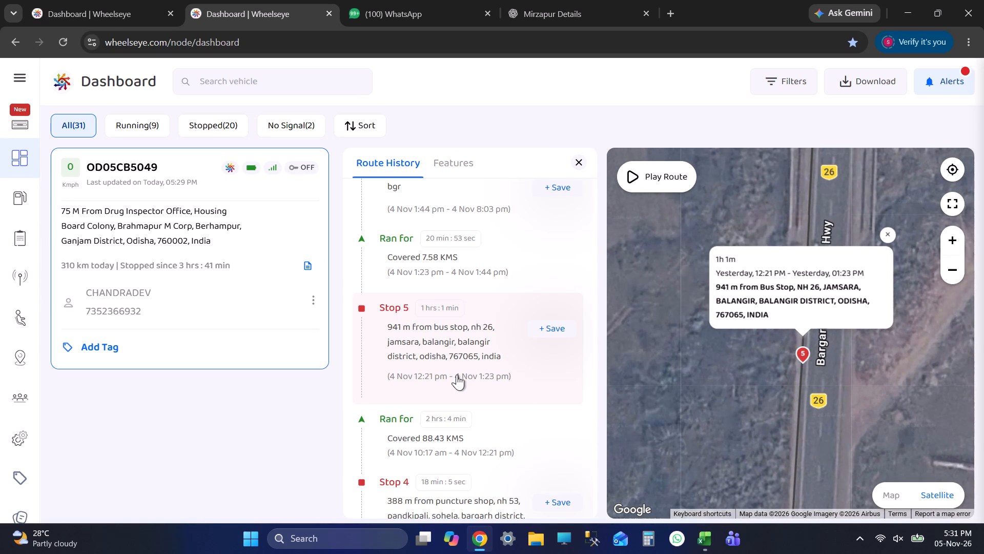
scroll(457, 374, "down", 2)
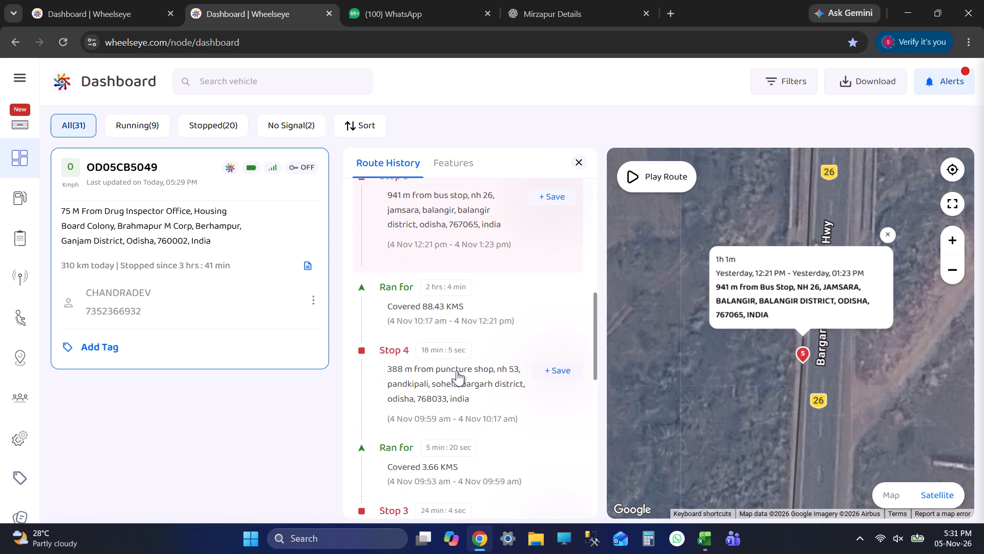
scroll(460, 370, "up", 1)
scroll(460, 370, "down", 1)
scroll(460, 370, "up", 3)
Compare the BGR stop's location with the Jamsara stop's, and inspect the roadside at the Jamsara address closely.
left_click(468, 280)
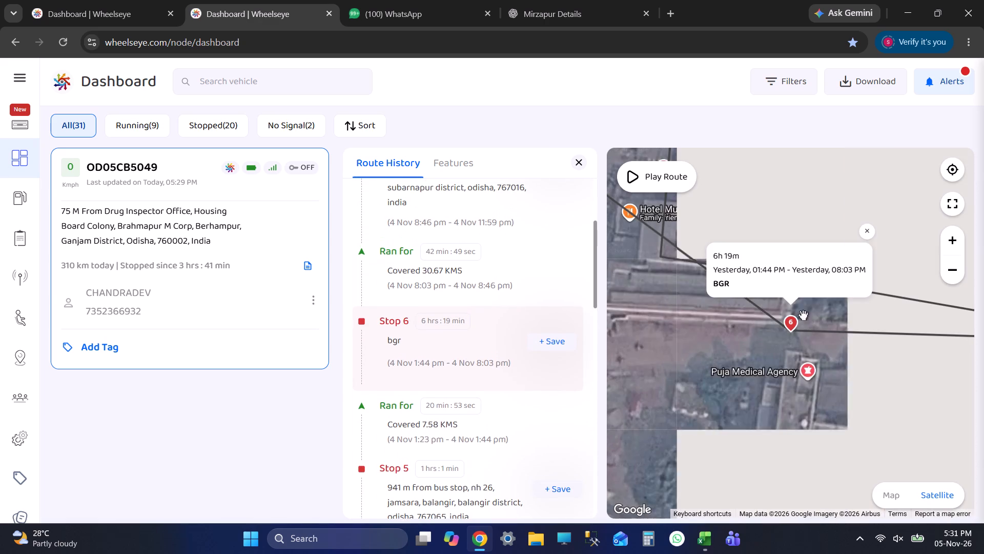
scroll(806, 348, "down", 4)
scroll(471, 416, "down", 2)
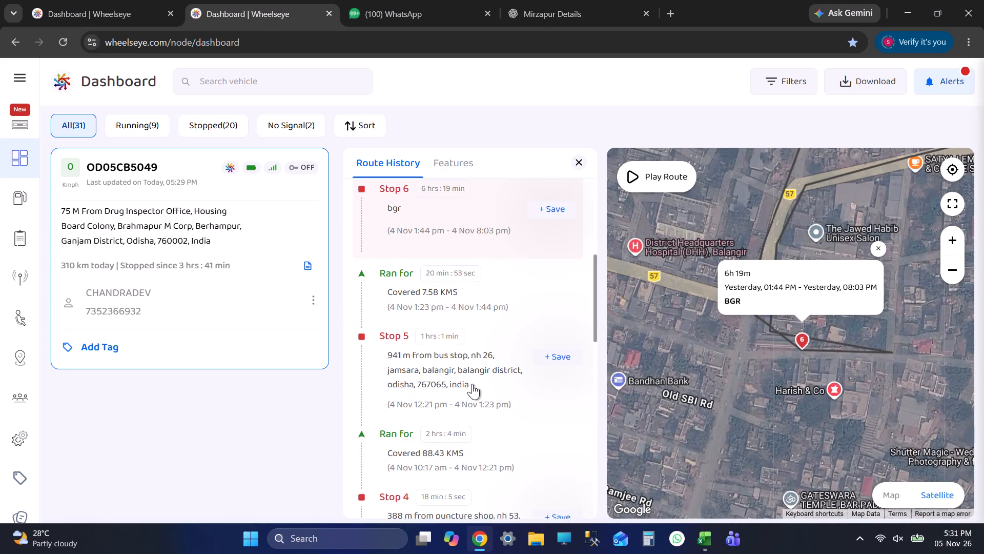
left_click(472, 384)
scroll(827, 306, "up", 6)
scroll(782, 368, "down", 1)
scroll(782, 368, "up", 7)
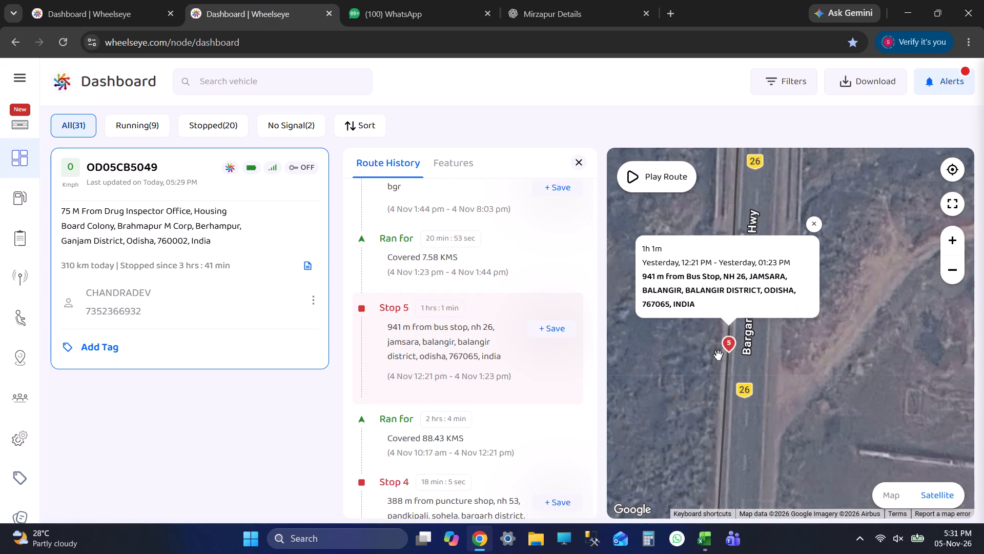
scroll(718, 355, "up", 1)
left_click_drag(723, 353, 773, 380)
left_click(863, 255)
scroll(766, 401, "up", 3)
left_click(484, 336)
left_click(484, 336)
double_click(484, 336)
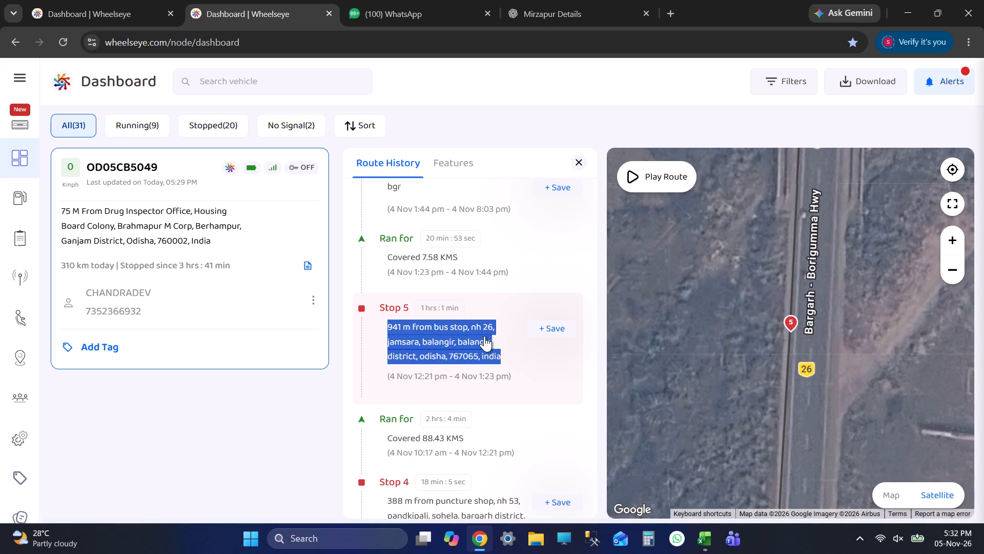
scroll(789, 342, "down", 3)
left_click_drag(791, 293, 788, 312)
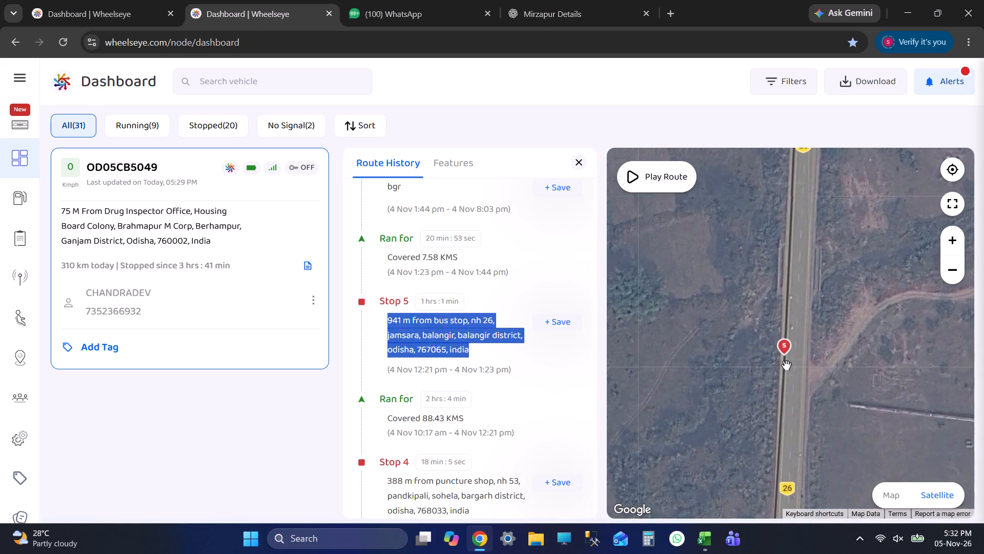
scroll(786, 365, "down", 2)
scroll(787, 364, "up", 3)
scroll(791, 361, "down", 1)
scroll(791, 361, "up", 1)
scroll(791, 361, "down", 1)
scroll(824, 361, "up", 9)
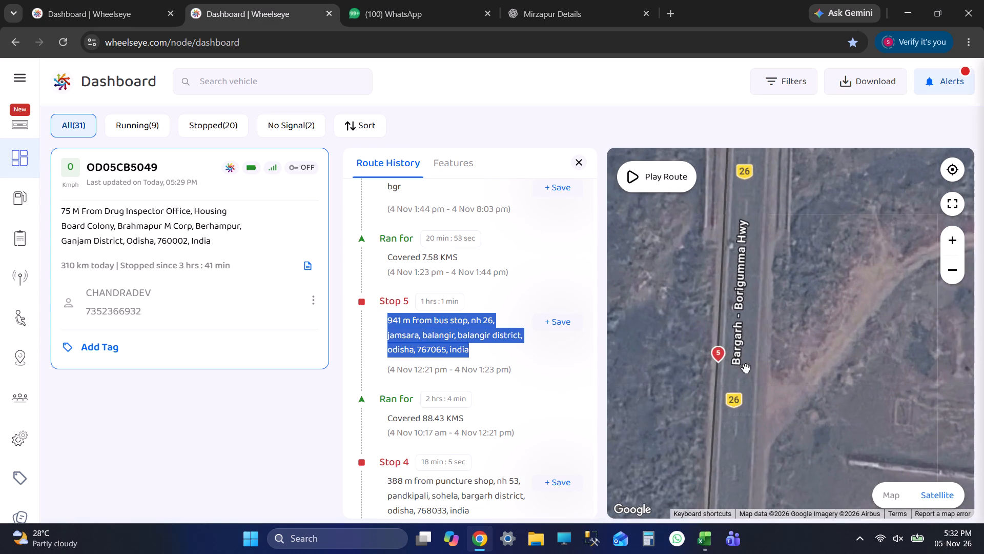
scroll(746, 368, "up", 1)
left_click_drag(727, 365, 785, 377)
scroll(783, 377, "up", 4)
key("alt+Tab")
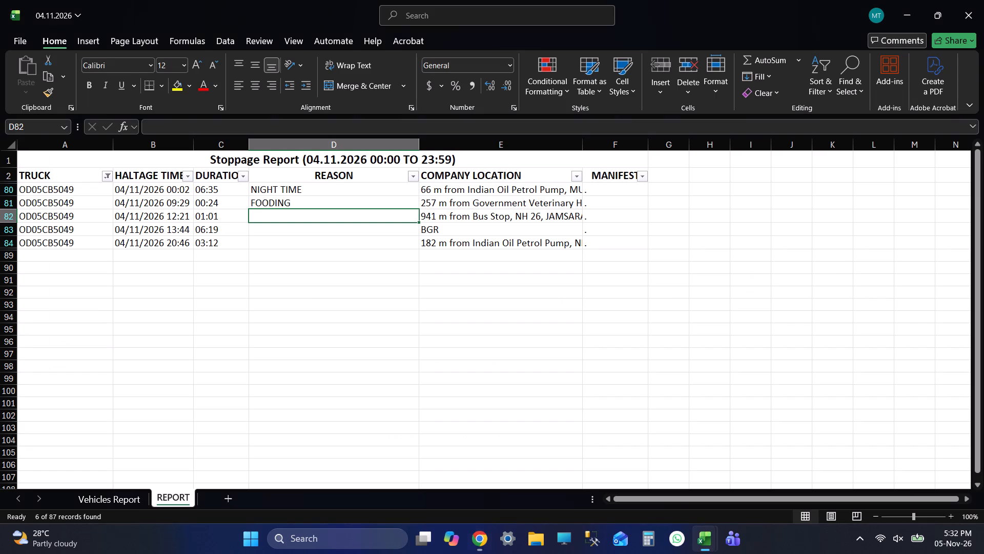
key("alt+Tab")
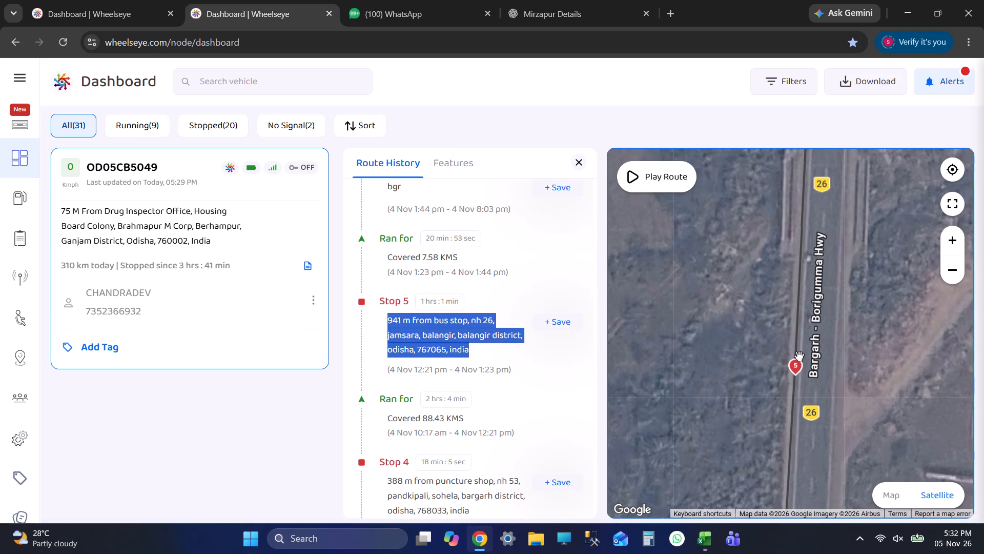
scroll(806, 373, "down", 2)
scroll(809, 372, "up", 4)
key("alt+Tab")
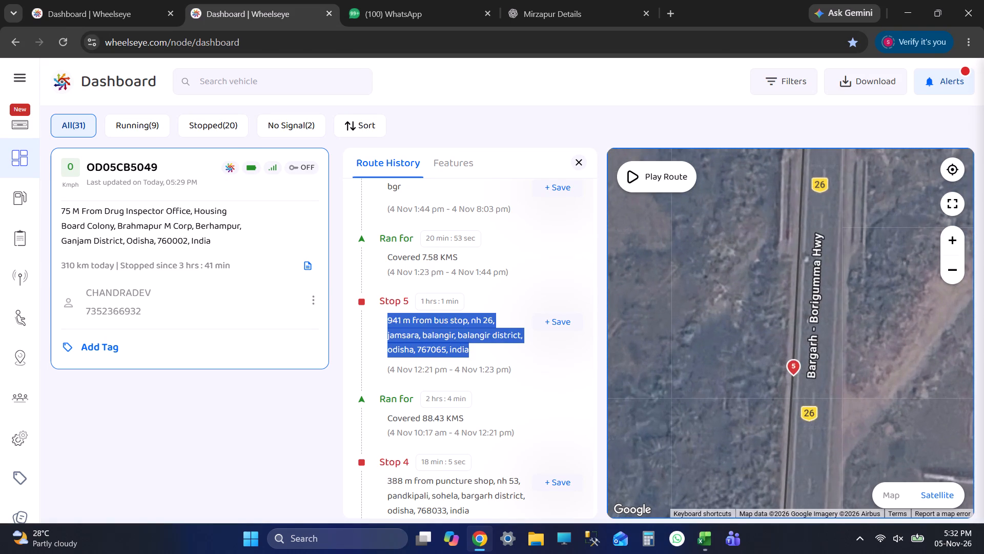
key("alt+Tab")
key("alt+Tab")
type("FOODING")
key("Return")
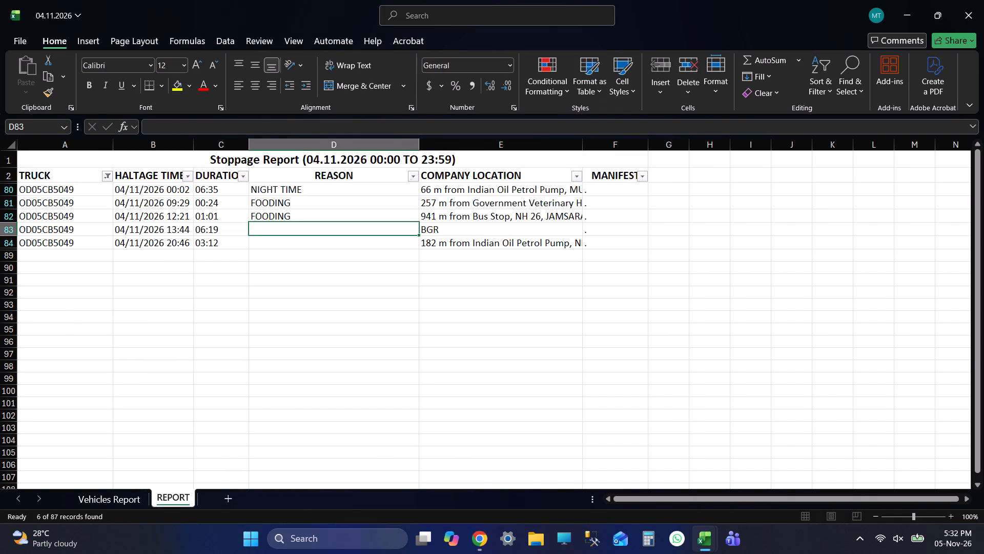
key("ctrl+s")
Check the 13:44 BGR stop on Wheelseye's map, enter UNLOADING as its REASON in the report, and save the workbook.
key("alt+Tab")
scroll(505, 286, "up", 3)
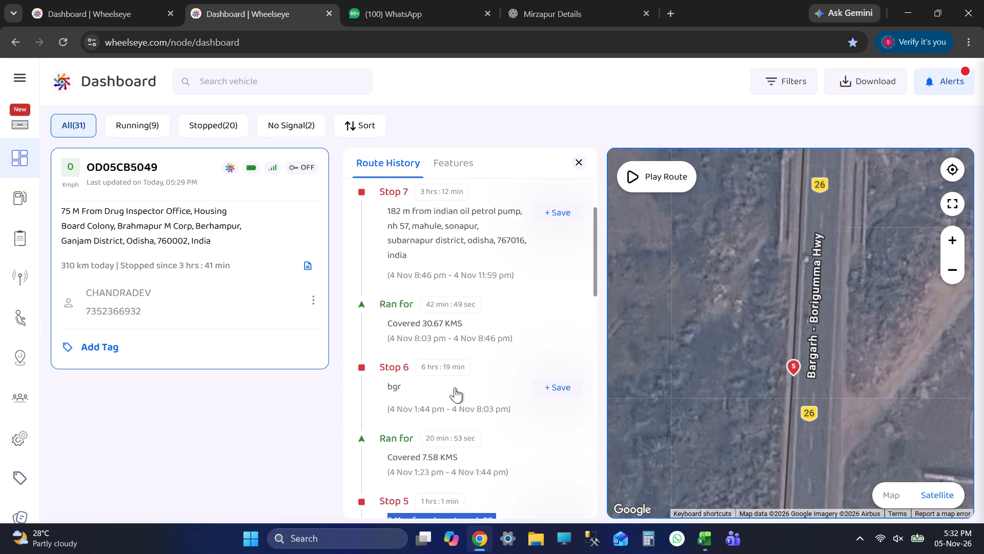
left_click(455, 387)
scroll(781, 336, "up", 4)
scroll(784, 355, "down", 1)
scroll(784, 361, "up", 1)
scroll(784, 362, "down", 1)
left_click_drag(762, 341, 730, 397)
scroll(730, 397, "down", 2)
scroll(757, 428, "down", 2)
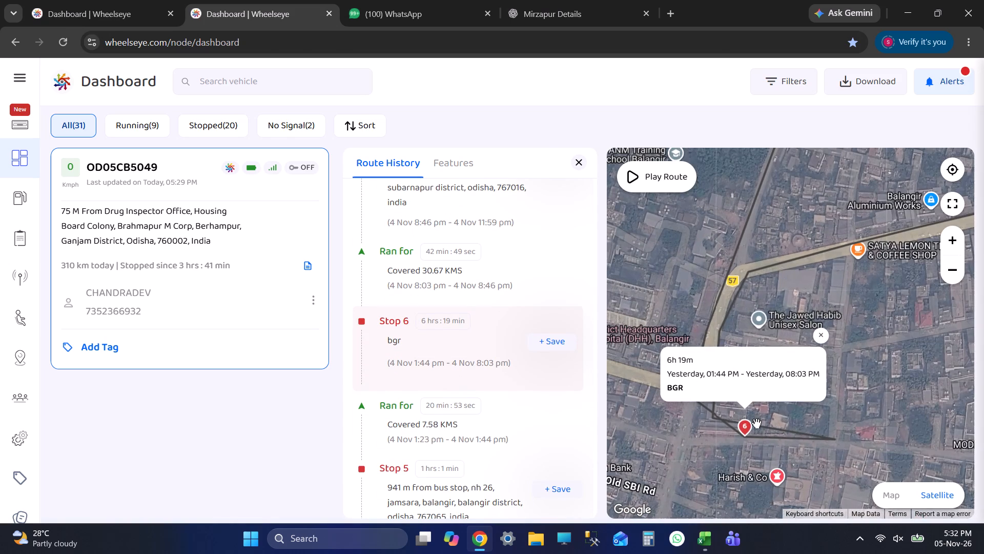
key("alt+Tab")
key("alt+Tab")
key("alt+Tab")
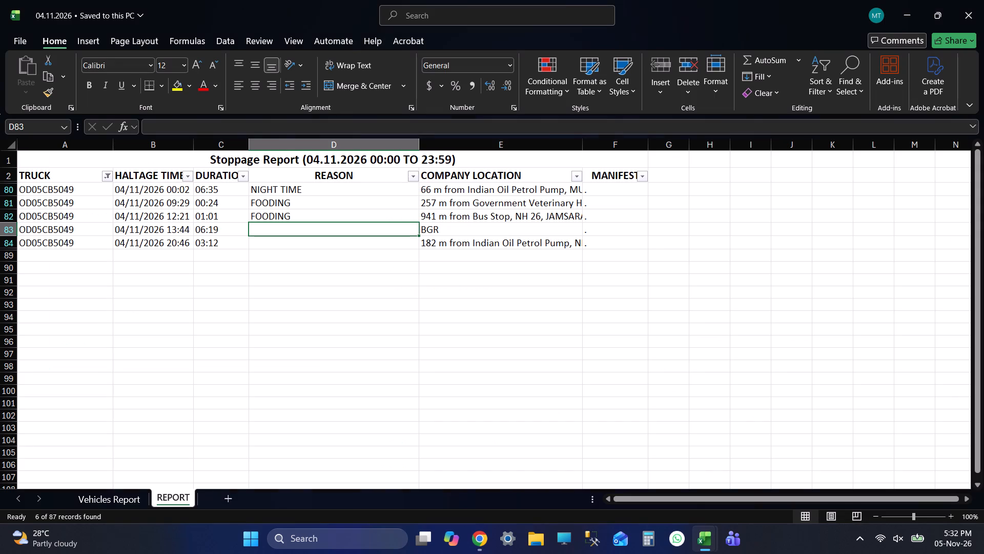
type("UNLOADING")
key("Tab")
key("Tab")
key("ctrl+s")
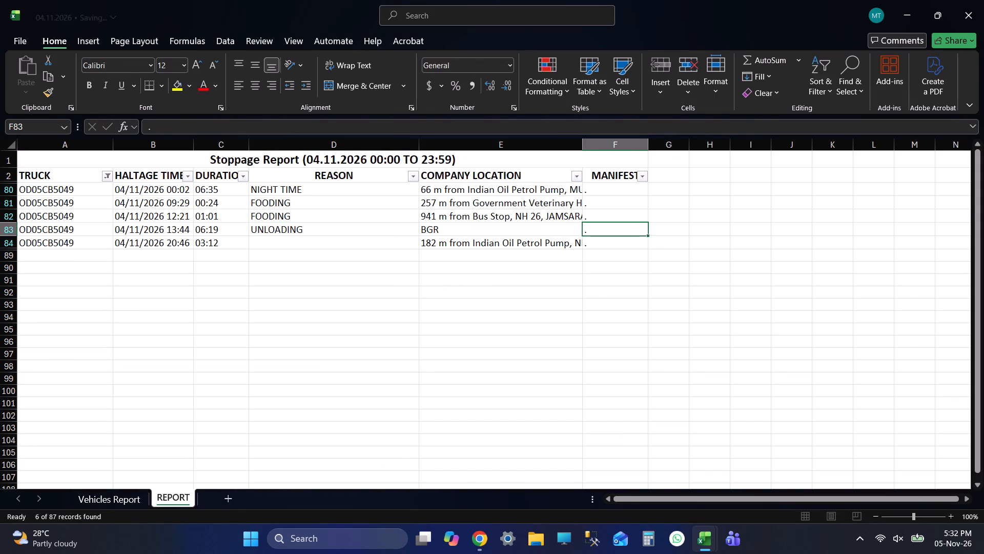
key("alt+Tab")
key("alt+Tab")
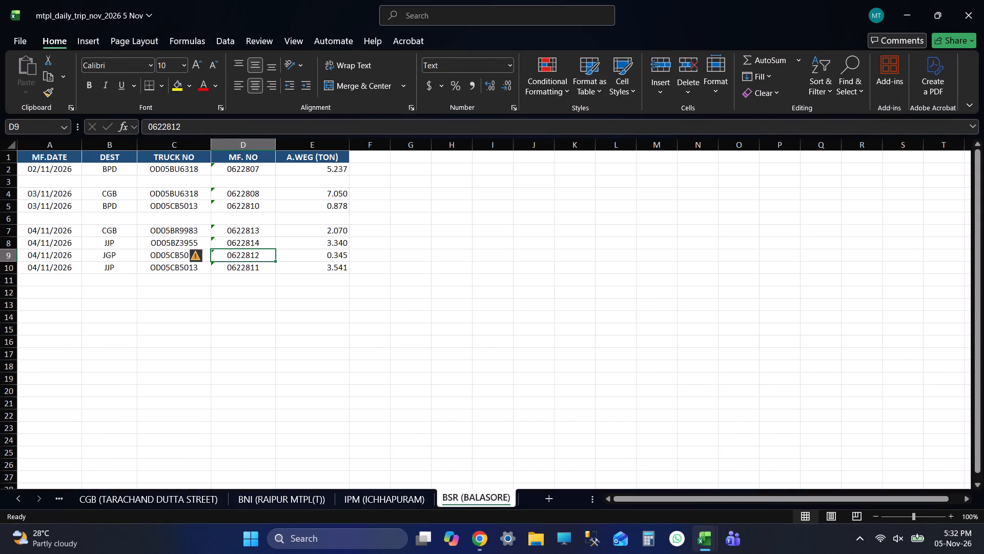
left_click(258, 503)
key("alt+Tab")
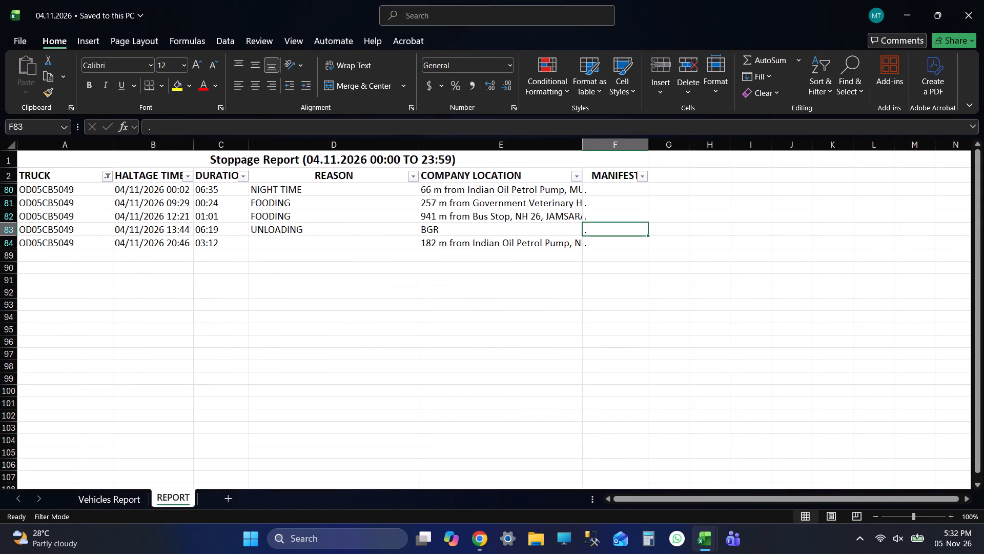
key("alt+Tab")
left_click(184, 361)
left_click(186, 314)
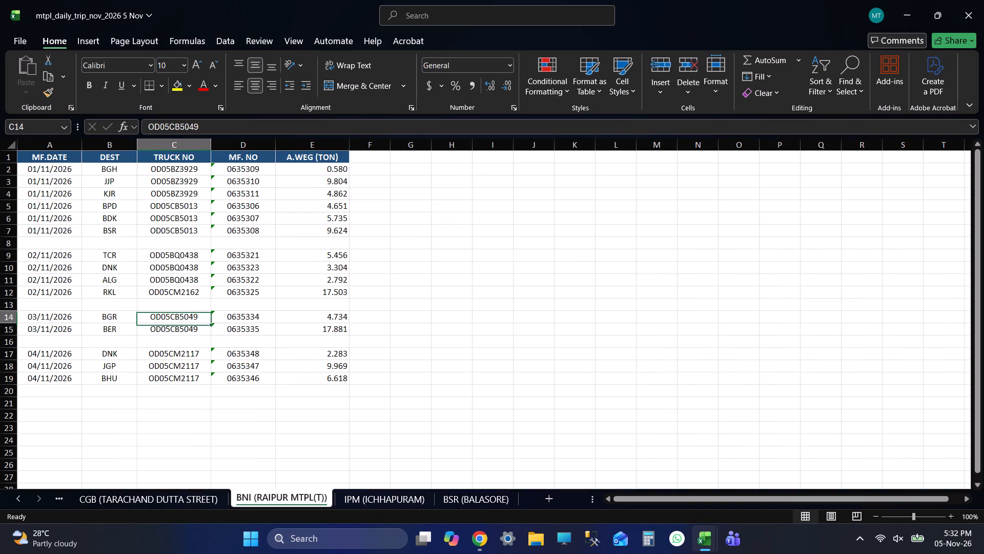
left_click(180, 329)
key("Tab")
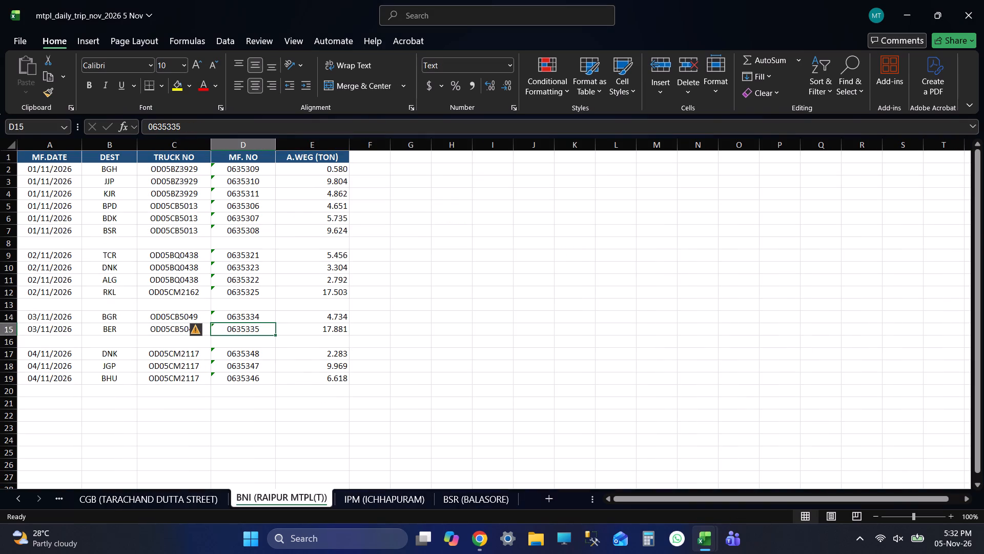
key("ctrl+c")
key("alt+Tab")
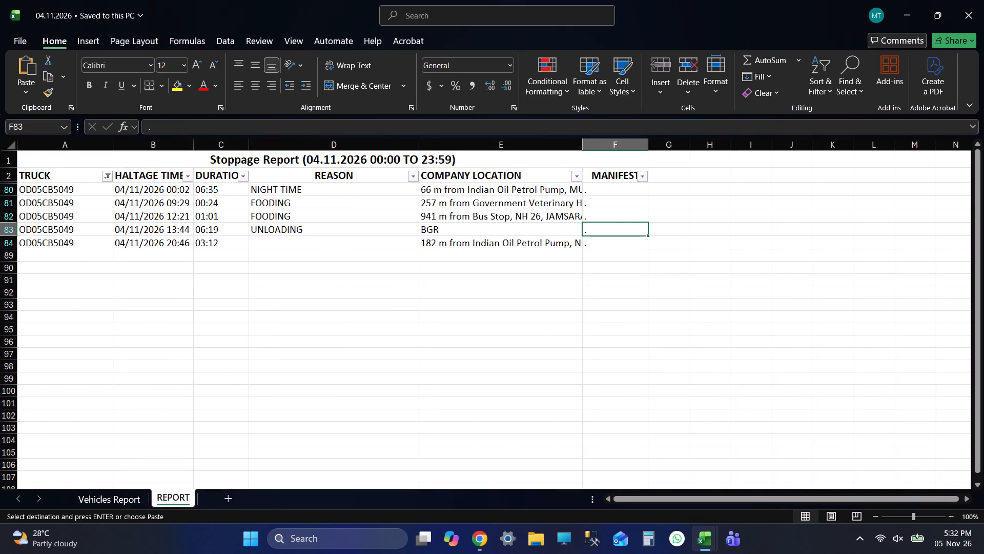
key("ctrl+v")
key("alt+Tab")
key("Up")
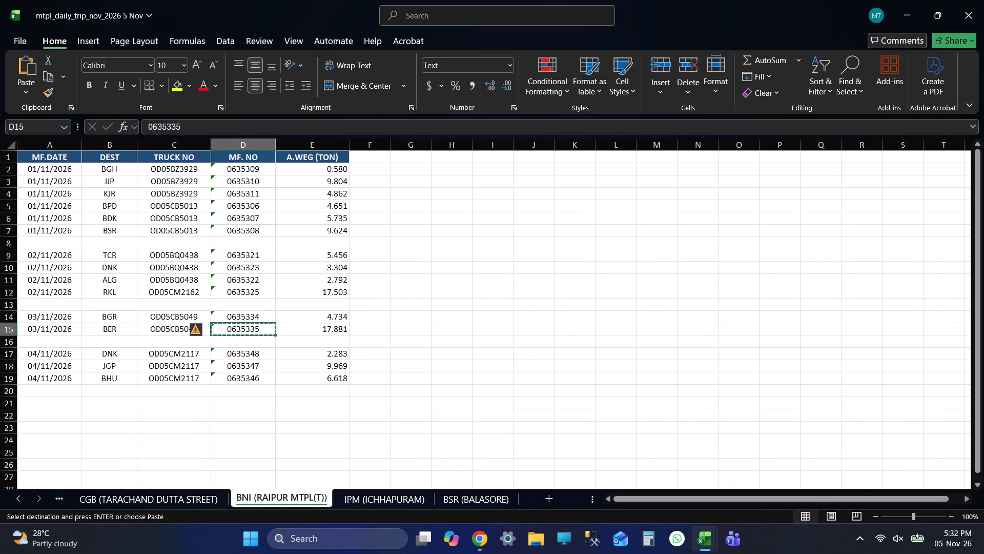
key("ctrl+c")
key("alt+Tab")
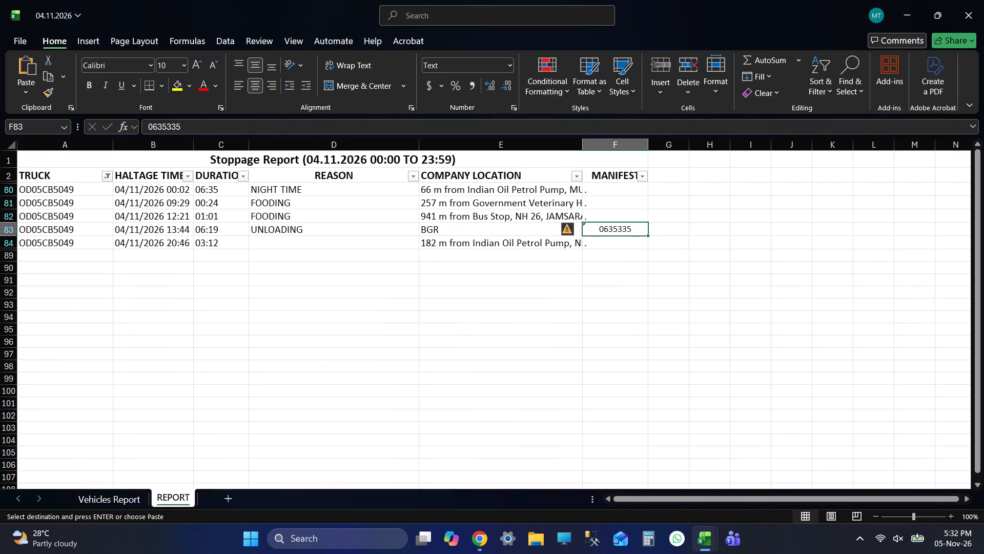
key("ctrl+v")
key("Return")
key("alt+Tab")
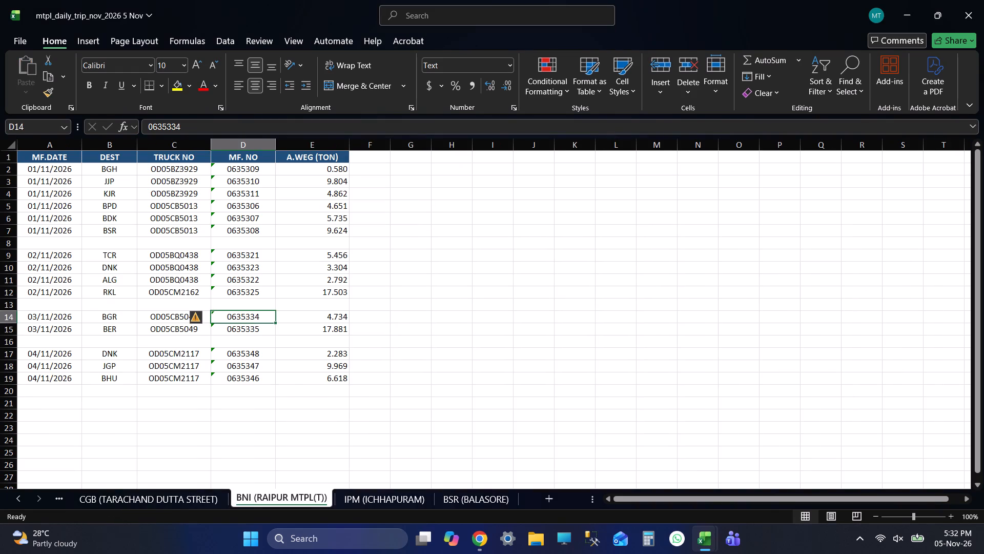
key("alt+Tab")
key("alt+Tab")
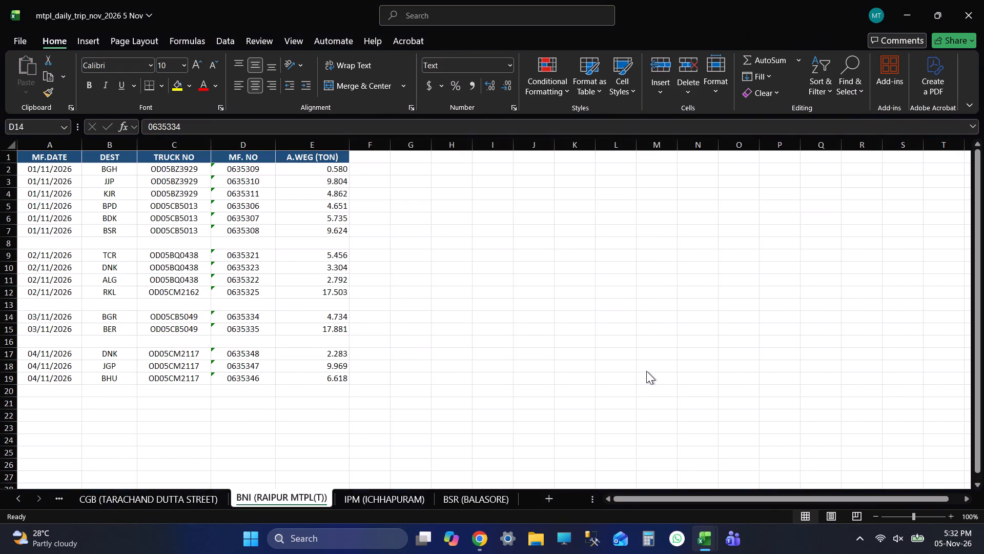
key("alt+Tab")
key("Return")
key("ctrl+s")
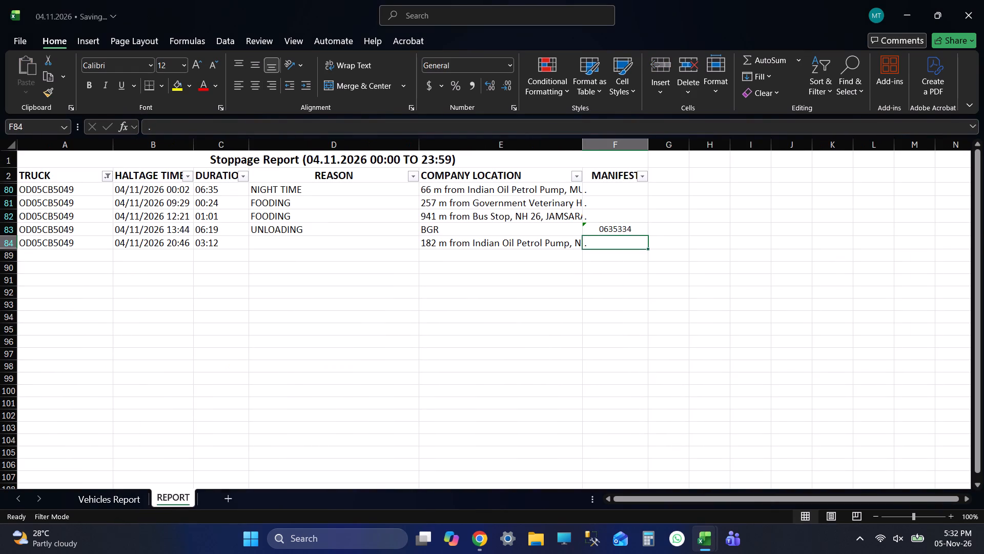
key("shift+Tab")
key("shift+Tab")
key("shift+Tab")
key("shift+Tab")
key("shift+Tab")
key("shift+Tab")
key("shift+Tab")
key("shift+Tab")
key("shift+Tab")
key("shift+Tab")
key("alt+Tab")
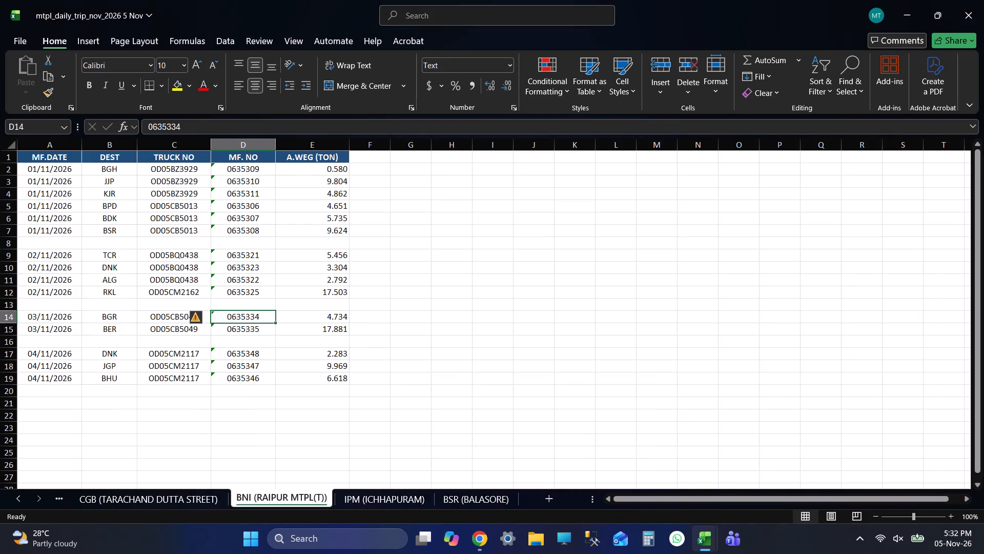
key("alt+Tab")
key("alt+Tab")
key("alt+Tab")
scroll(429, 358, "up", 3)
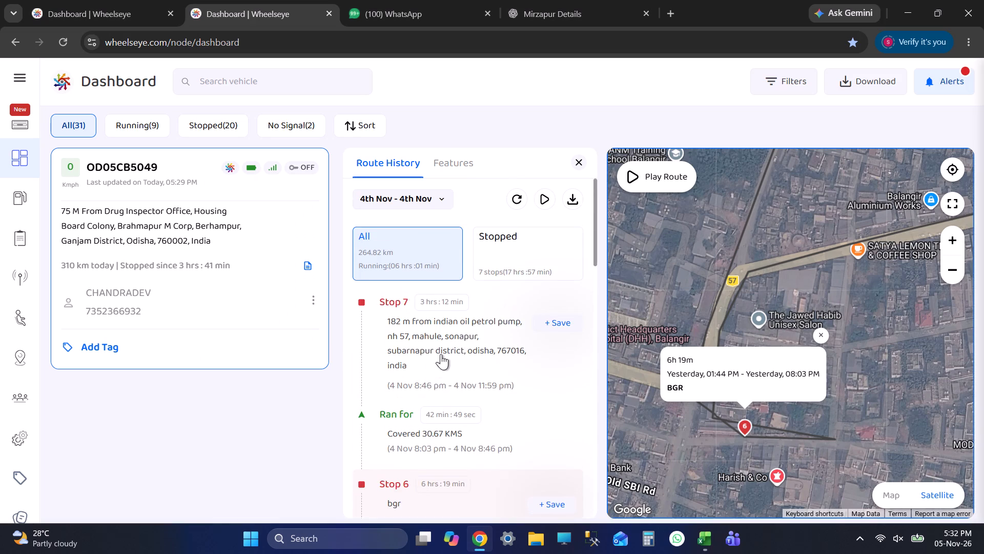
left_click(441, 354)
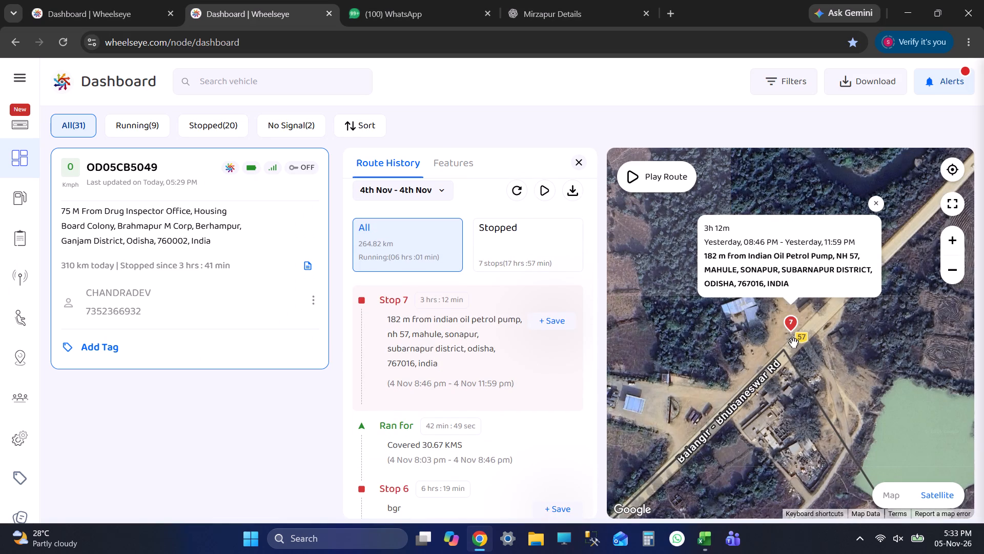
left_click(401, 187)
left_click(449, 288)
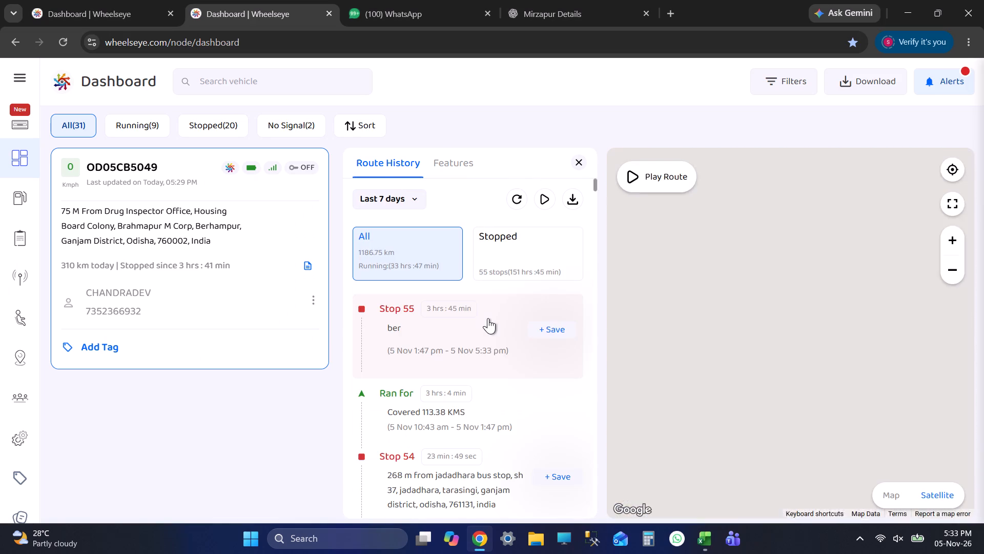
scroll(488, 339, "down", 7)
scroll(488, 343, "up", 1)
scroll(488, 343, "down", 1)
scroll(488, 343, "up", 1)
scroll(488, 343, "down", 2)
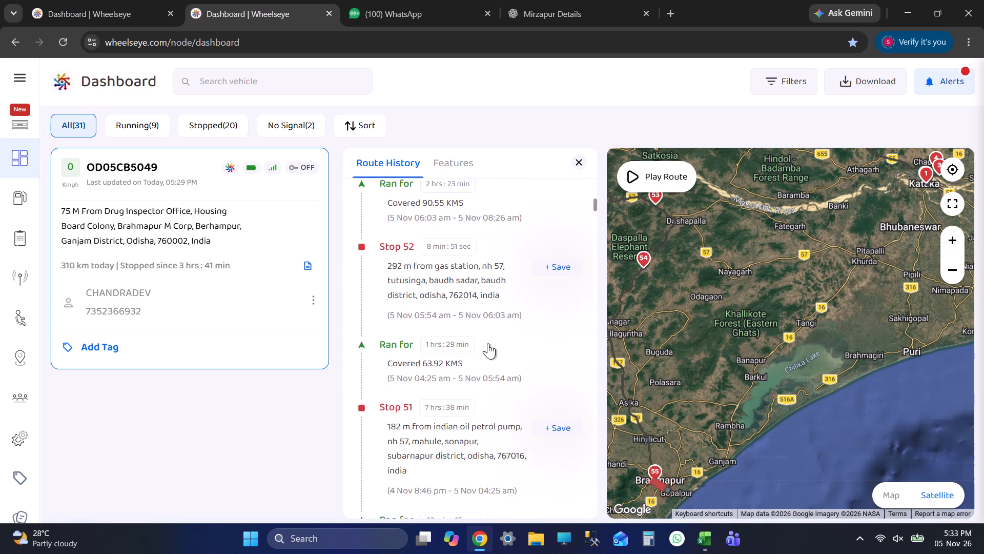
scroll(488, 343, "down", 1)
scroll(488, 343, "up", 1)
scroll(488, 343, "down", 5)
scroll(488, 343, "up", 2)
Inspect the surroundings of the overnight Mahule stop closely on the satellite map and compare it with the following Tutusinga stop.
left_click(450, 254)
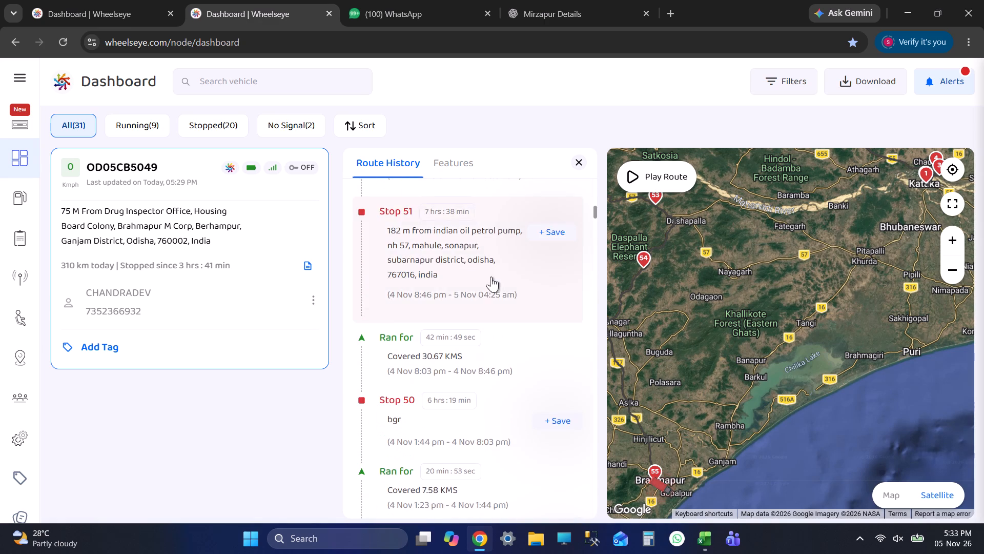
scroll(790, 311, "up", 3)
scroll(788, 315, "down", 1)
scroll(788, 316, "up", 1)
scroll(790, 378, "up", 3)
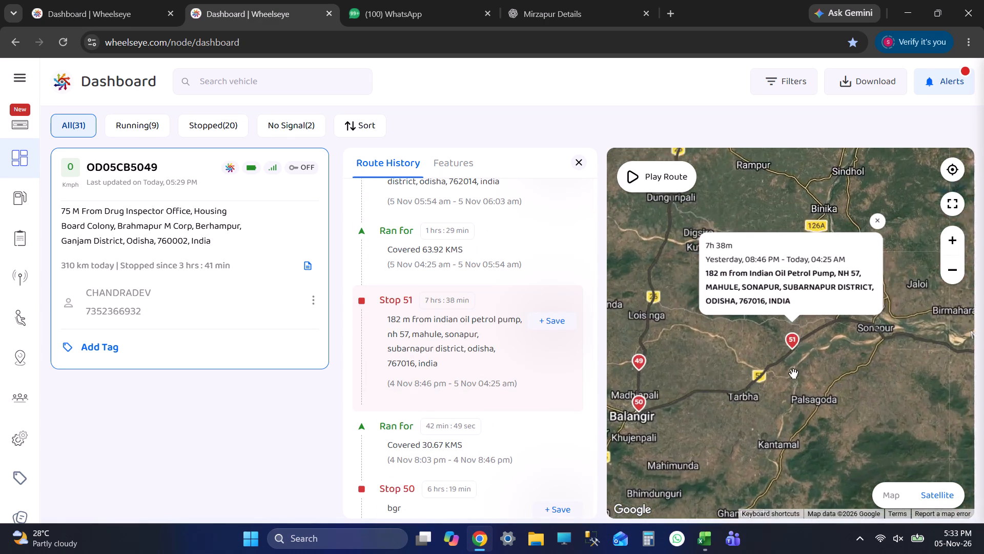
scroll(802, 338, "up", 6)
scroll(782, 329, "down", 2)
scroll(782, 329, "up", 2)
scroll(782, 329, "down", 1)
scroll(782, 329, "up", 1)
scroll(782, 329, "down", 1)
scroll(782, 329, "up", 9)
scroll(773, 351, "down", 1)
scroll(773, 352, "up", 7)
left_click_drag(754, 384, 777, 396)
scroll(777, 396, "down", 3)
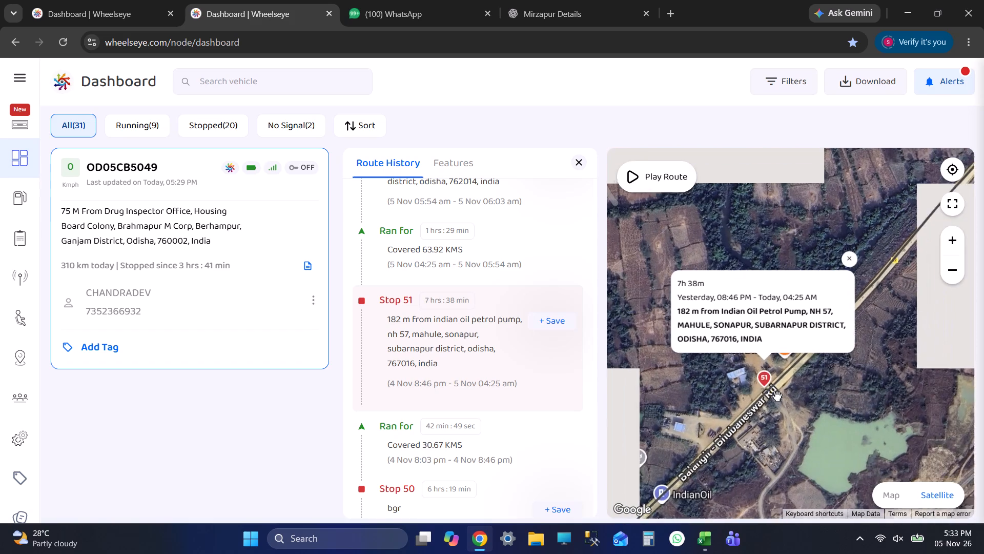
left_click(848, 260)
scroll(483, 354, "up", 2)
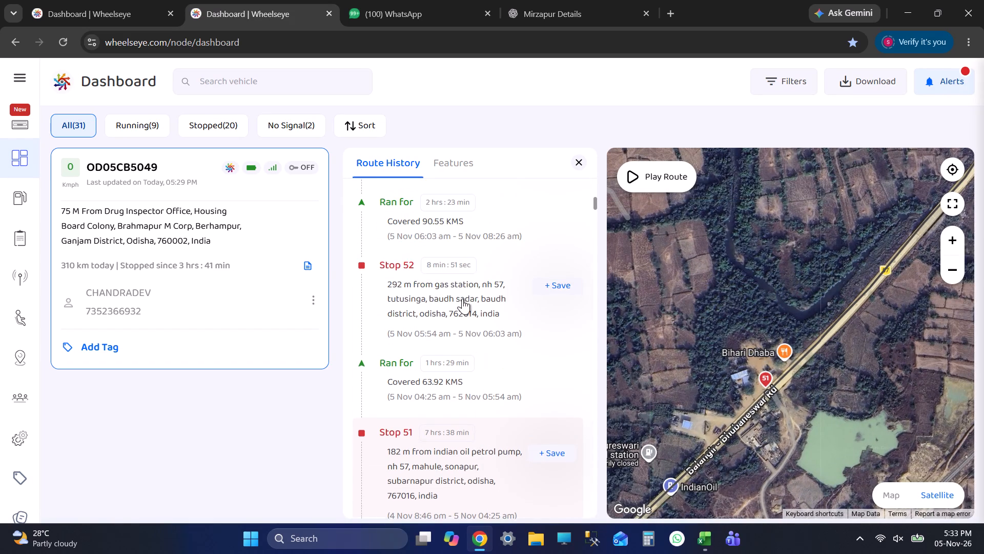
left_click(462, 299)
scroll(477, 339, "up", 2)
scroll(477, 339, "down", 3)
left_click(486, 416)
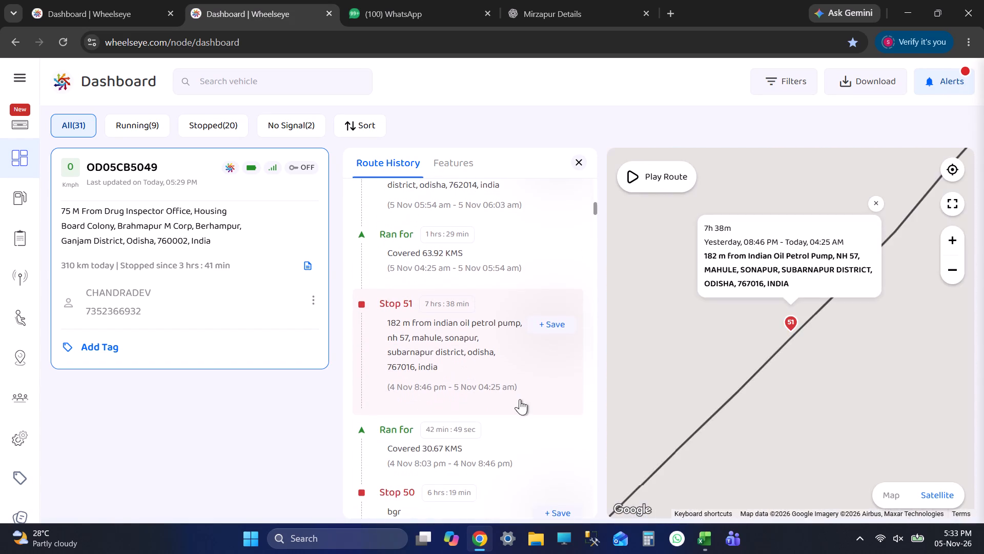
key("alt+Tab")
key("Tab")
key("Tab")
key("Tab")
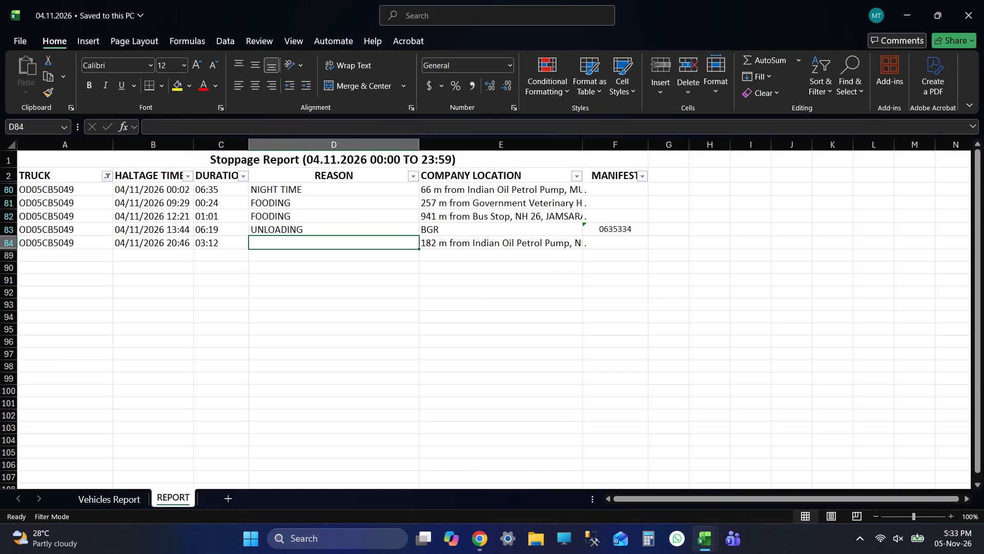
type("NIGHT")
key("Return")
key("ctrl+s")
key("ctrl+s")
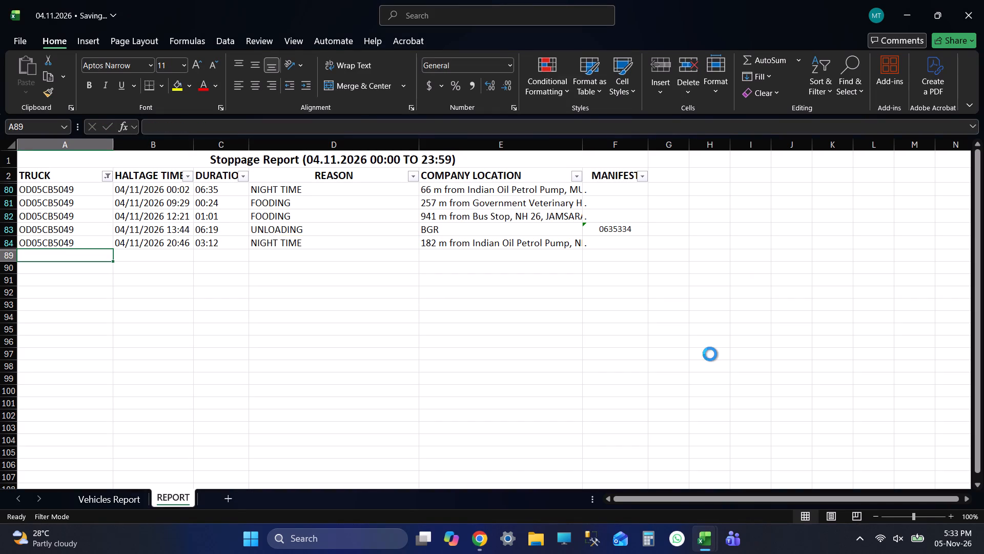
key("alt+Tab")
scroll(503, 335, "up", 1)
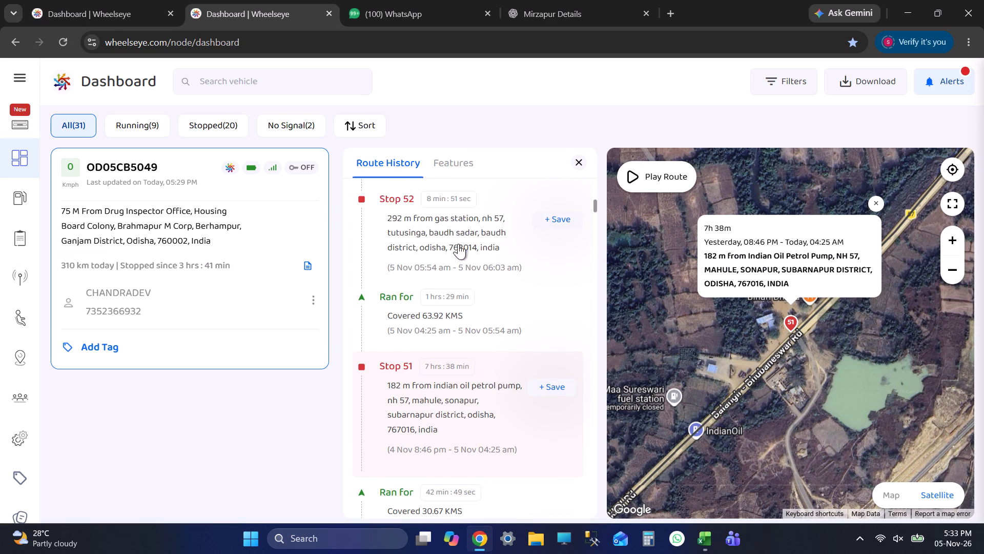
left_click(459, 241)
scroll(480, 341, "up", 3)
left_click(460, 372)
scroll(714, 407, "down", 1)
scroll(719, 420, "up", 1)
scroll(720, 423, "down", 7)
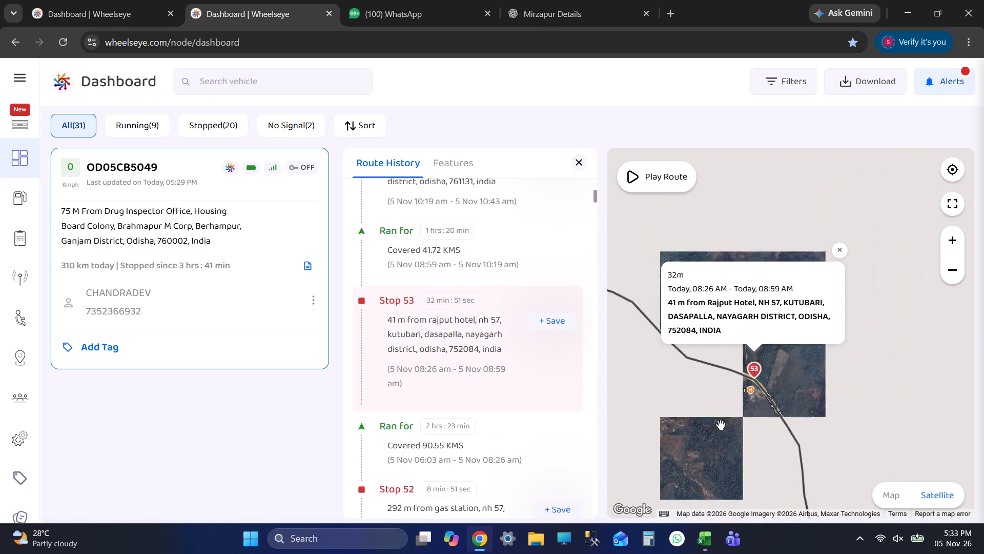
scroll(722, 429, "up", 1)
scroll(722, 430, "down", 1)
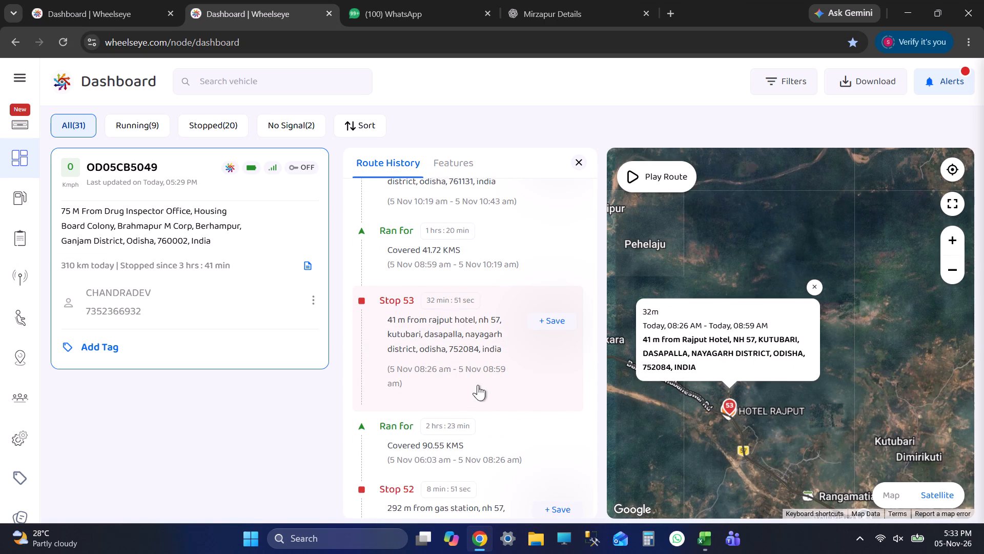
key("alt+Tab")
key("ctrl+s")
key("alt+Tab")
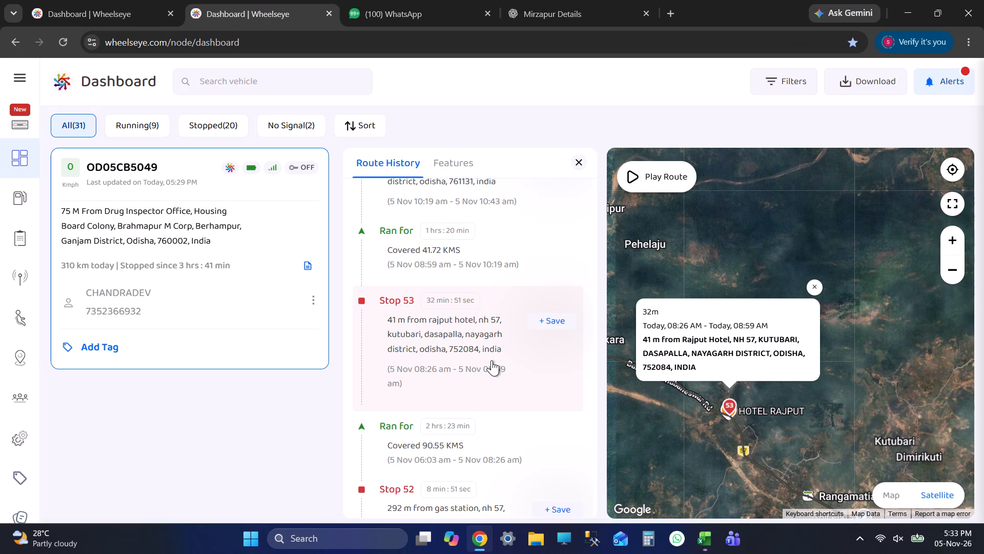
key("alt+Tab")
left_click(103, 173)
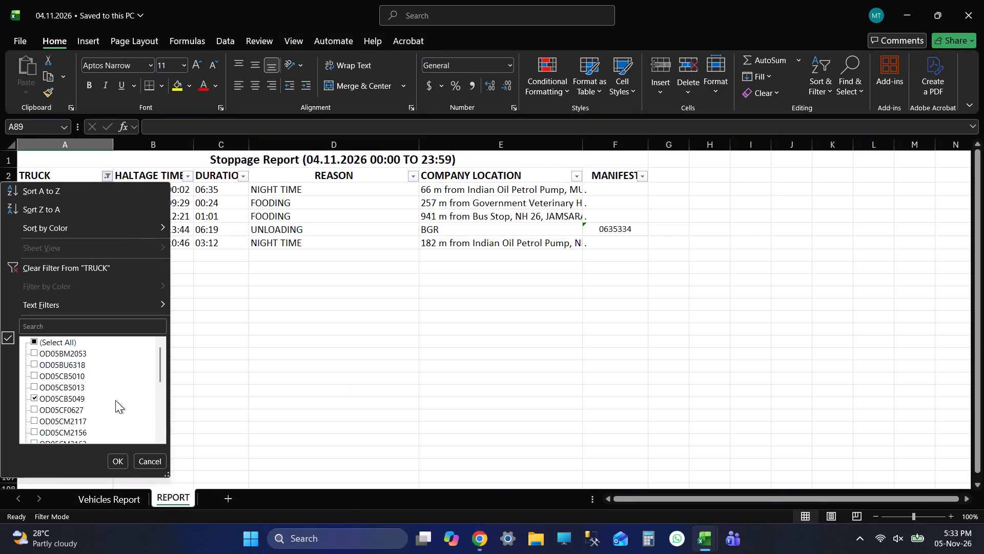
left_click(68, 399)
left_click(69, 410)
left_click(114, 461)
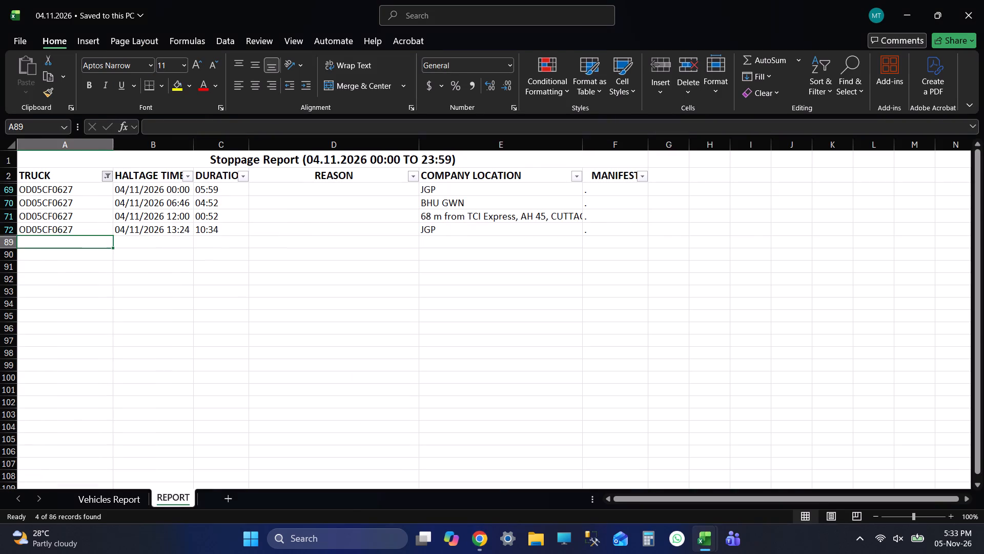
left_click(374, 327)
key("ctrl+s")
left_click(423, 186)
key("shift+Tab")
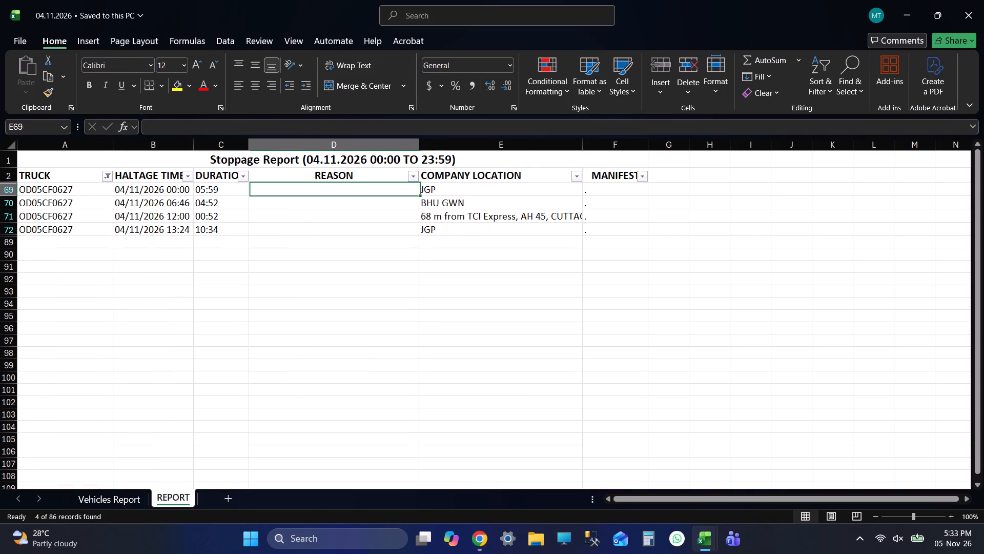
key("alt+Tab")
key("alt+Tab")
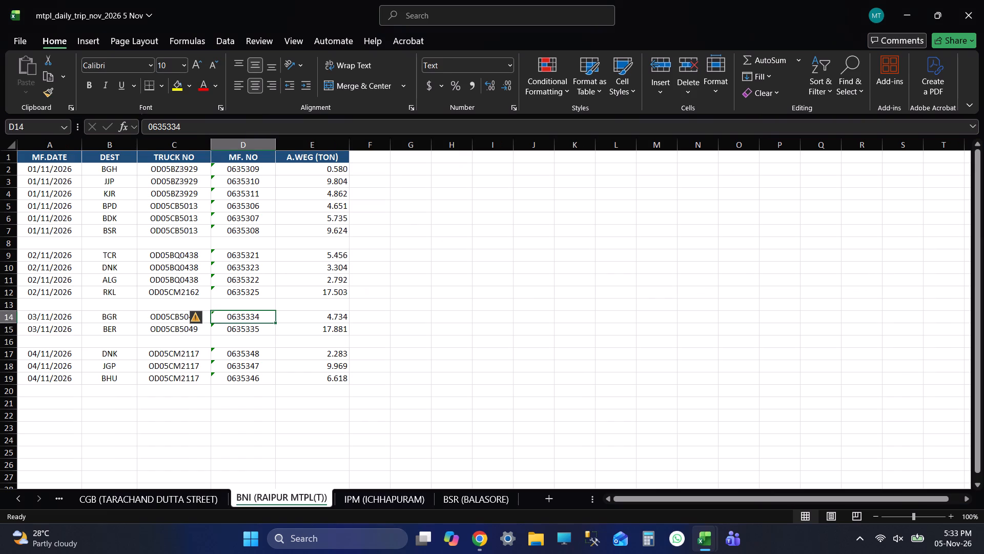
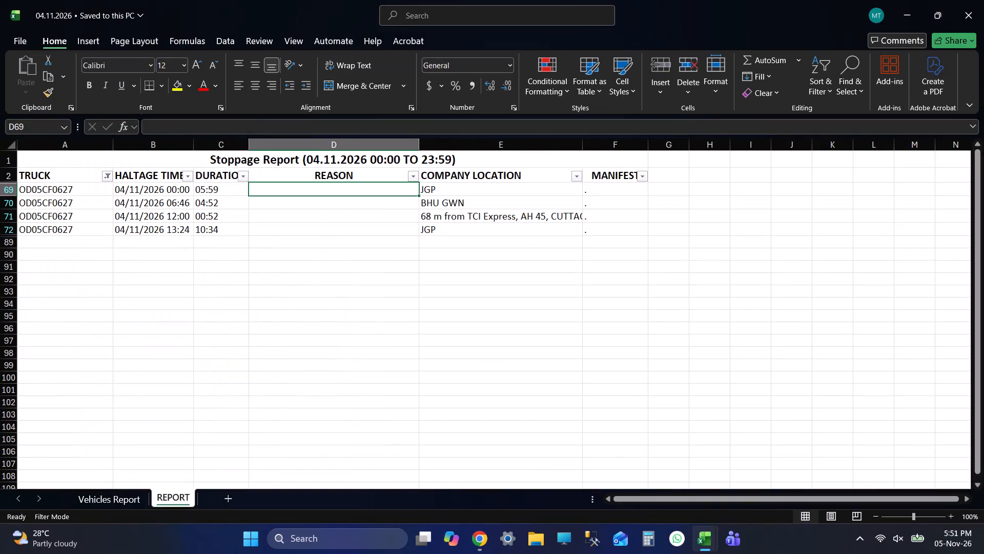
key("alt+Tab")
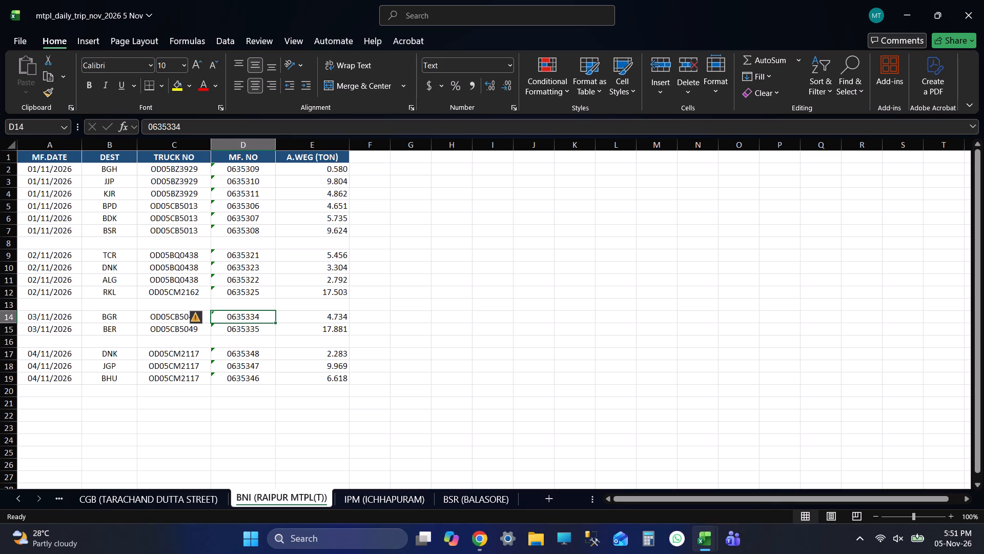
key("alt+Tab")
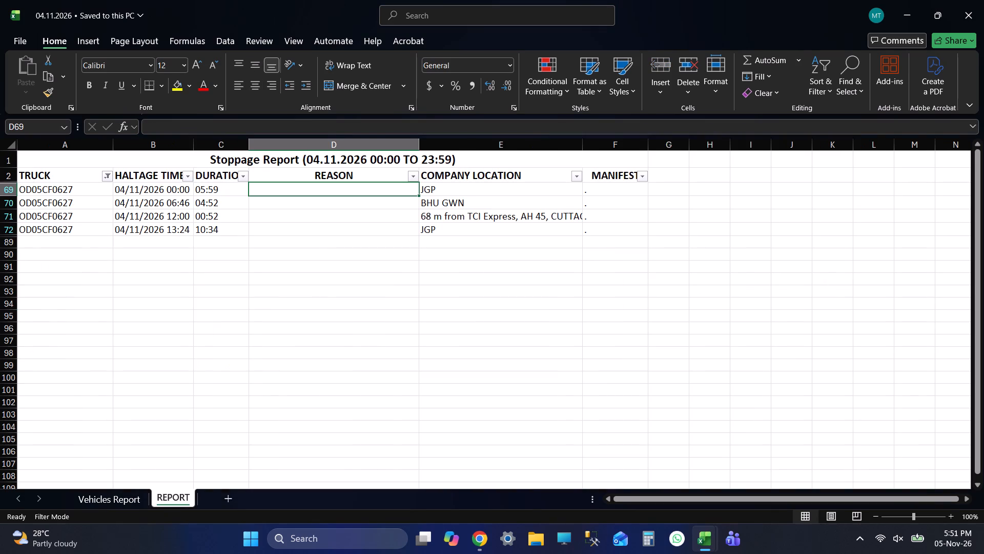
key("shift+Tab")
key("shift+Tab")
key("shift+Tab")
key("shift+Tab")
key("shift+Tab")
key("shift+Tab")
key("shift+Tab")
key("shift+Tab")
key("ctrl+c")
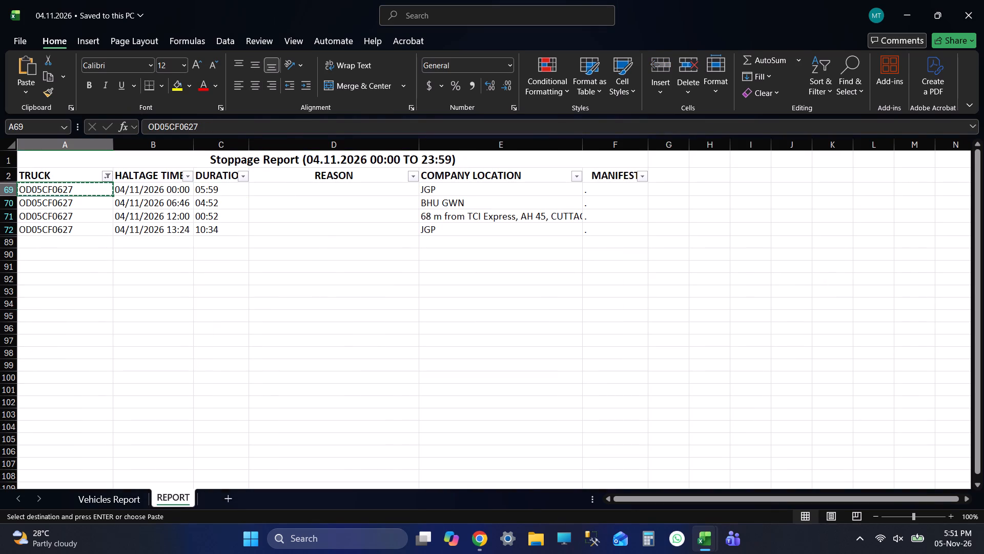
key("alt+Tab")
key("alt+Tab")
key("alt+Tab")
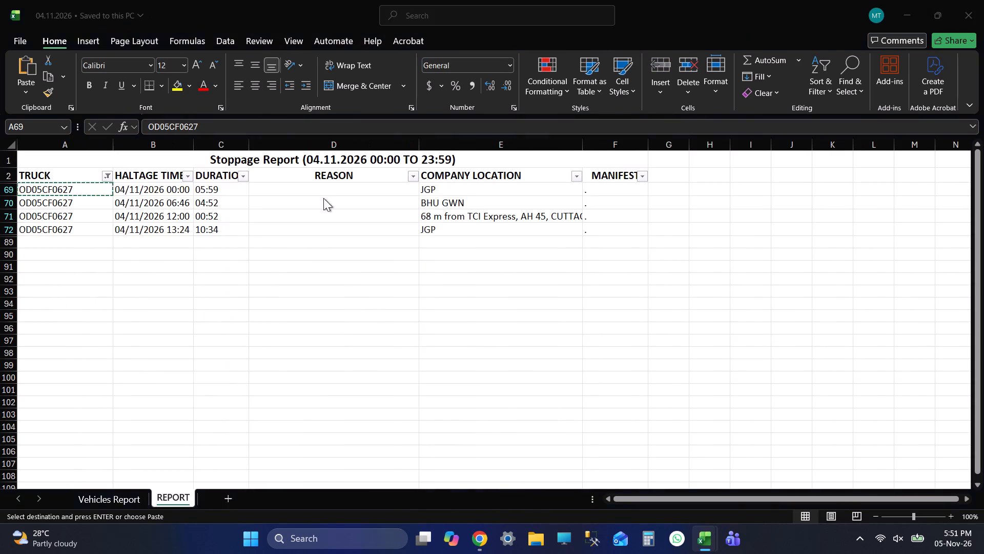
key("alt+Tab")
key("alt+Tab")
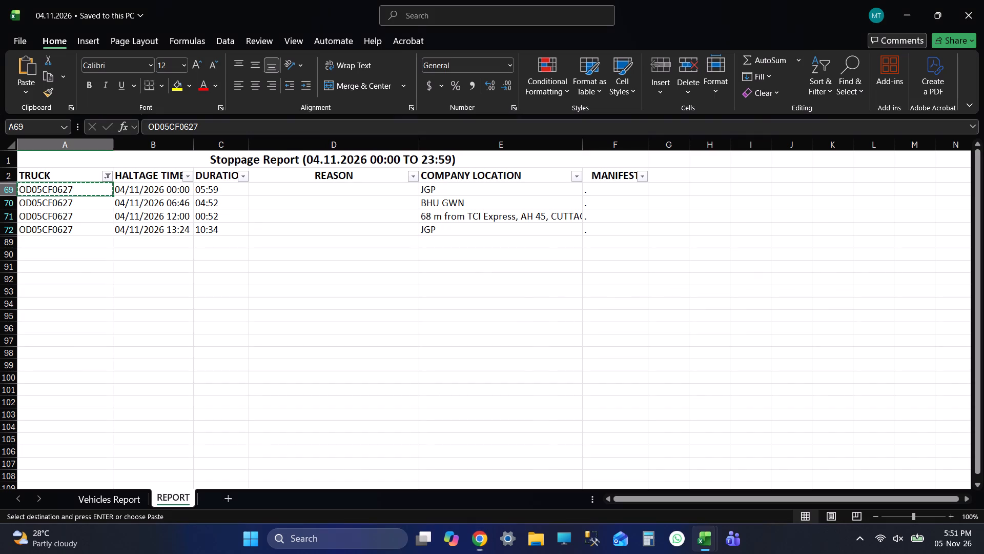
key("alt+Tab")
left_click(488, 303)
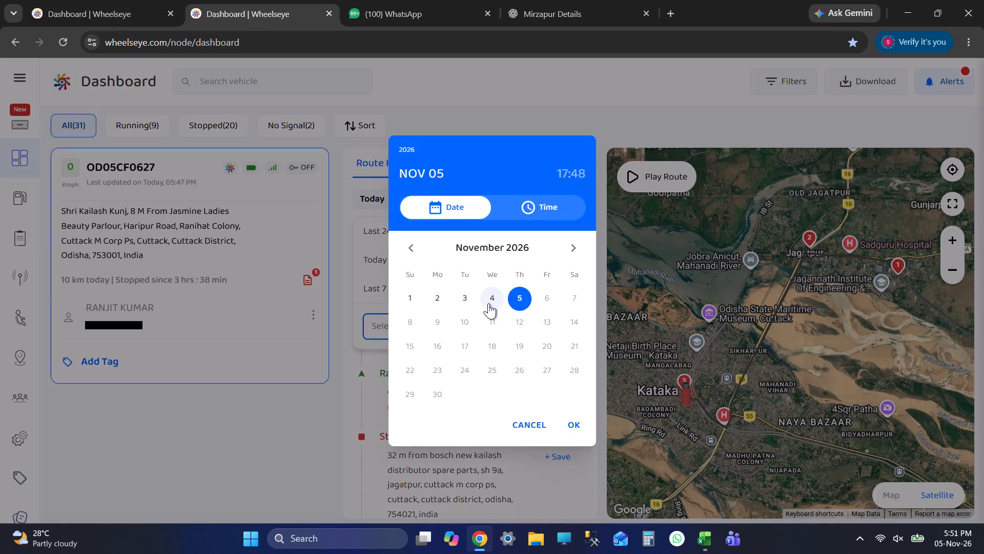
left_click(492, 281)
left_click(493, 253)
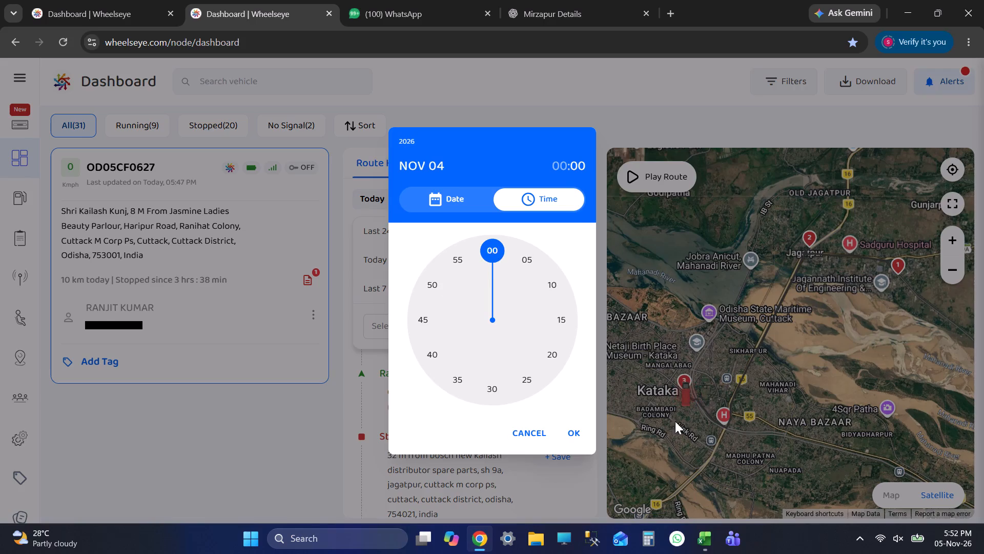
left_click(570, 443)
left_click(514, 319)
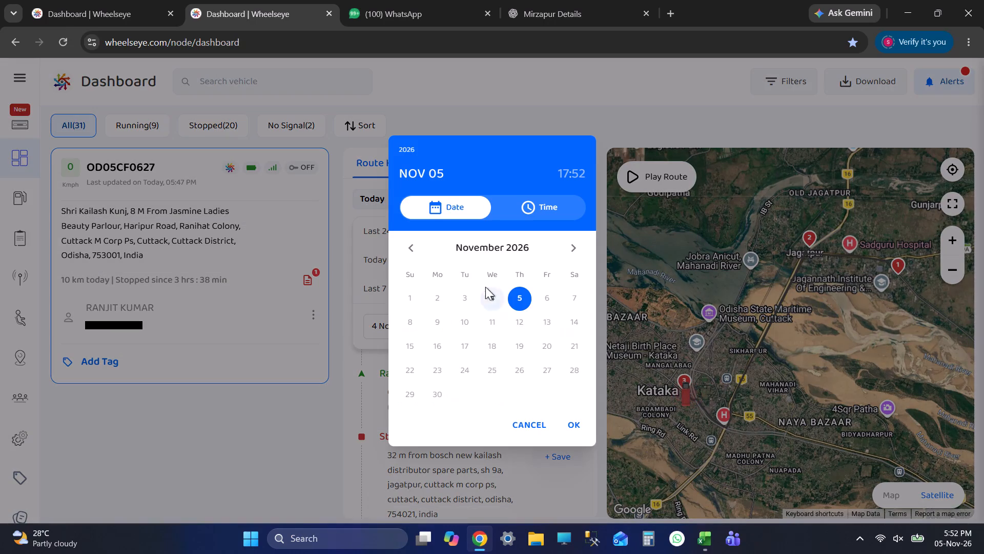
left_click(485, 287)
left_click(495, 301)
left_click(469, 278)
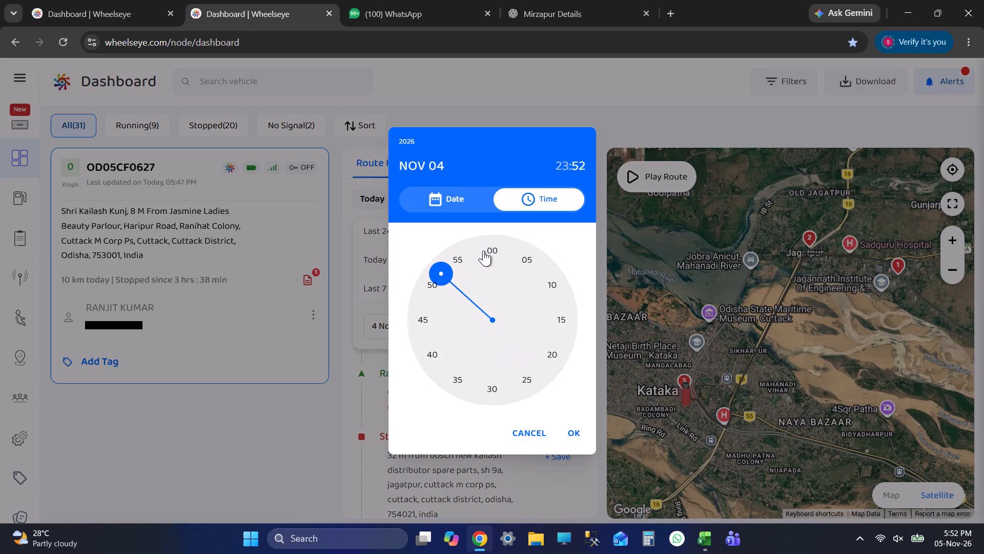
left_click(483, 250)
left_click(570, 428)
scroll(454, 434, "up", 1)
scroll(452, 438, "down", 4)
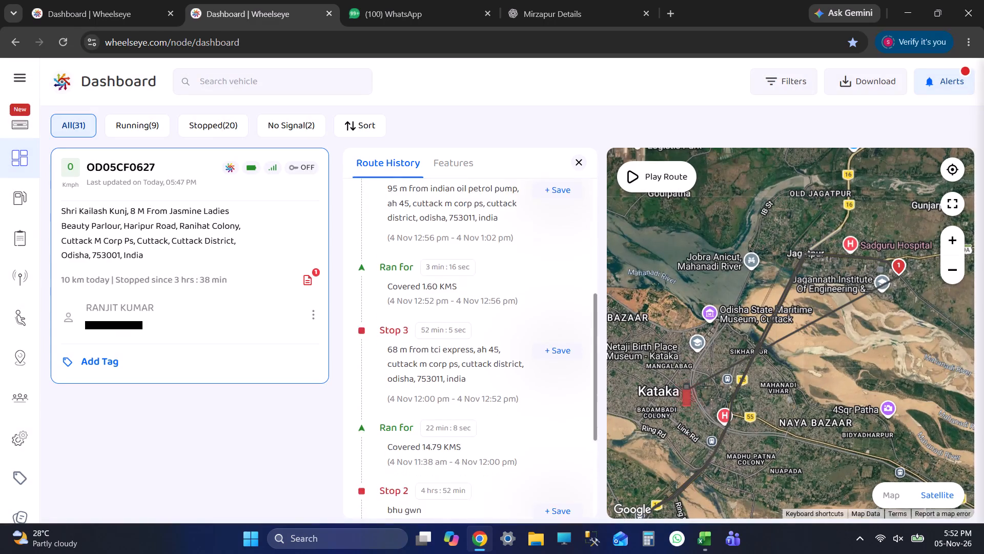
scroll(450, 440, "down", 8)
left_click(439, 451)
left_click(475, 280)
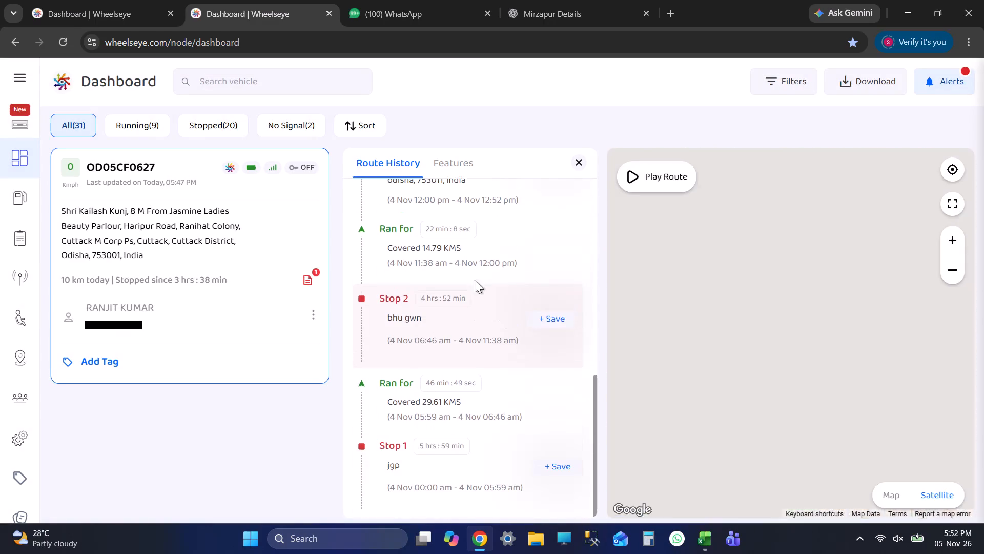
scroll(463, 311, "up", 2)
Examine Stop 3 near TCI Express on the satellite map and check the businesses around it.
left_click(463, 311)
scroll(465, 330, "up", 3)
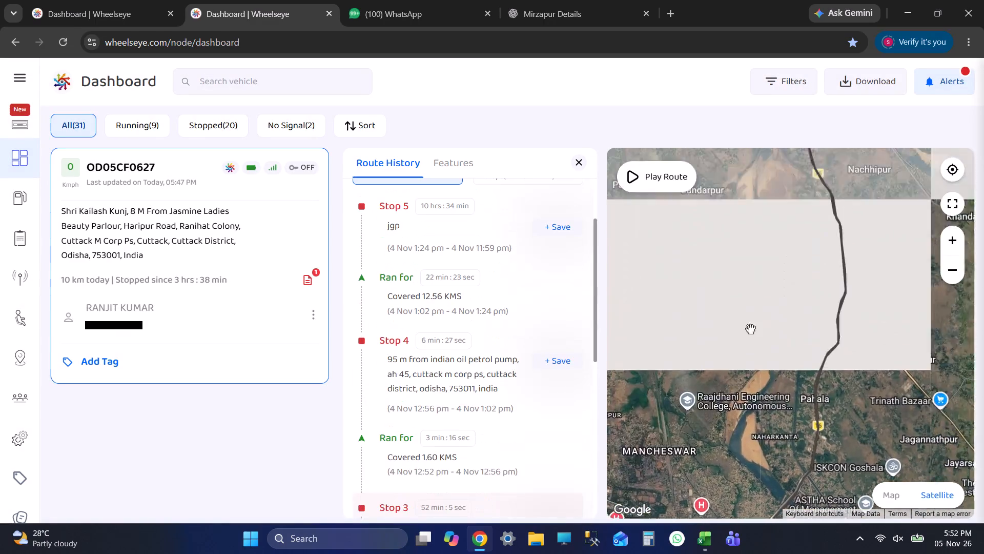
scroll(787, 326, "up", 2)
scroll(787, 326, "down", 1)
scroll(787, 326, "up", 7)
scroll(814, 402, "down", 1)
scroll(810, 404, "up", 2)
scroll(792, 381, "down", 1)
scroll(791, 381, "up", 3)
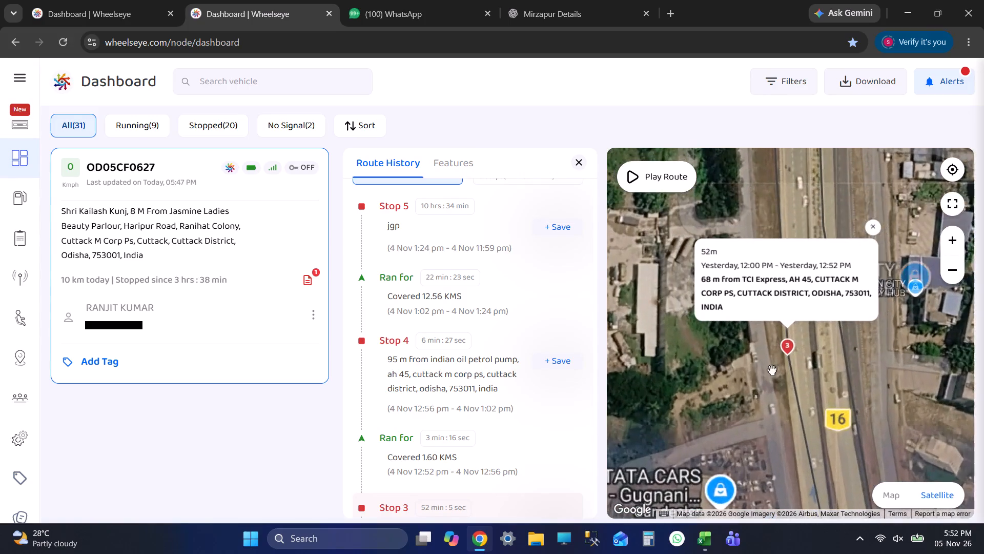
left_click_drag(772, 370, 788, 419)
scroll(789, 431, "down", 1)
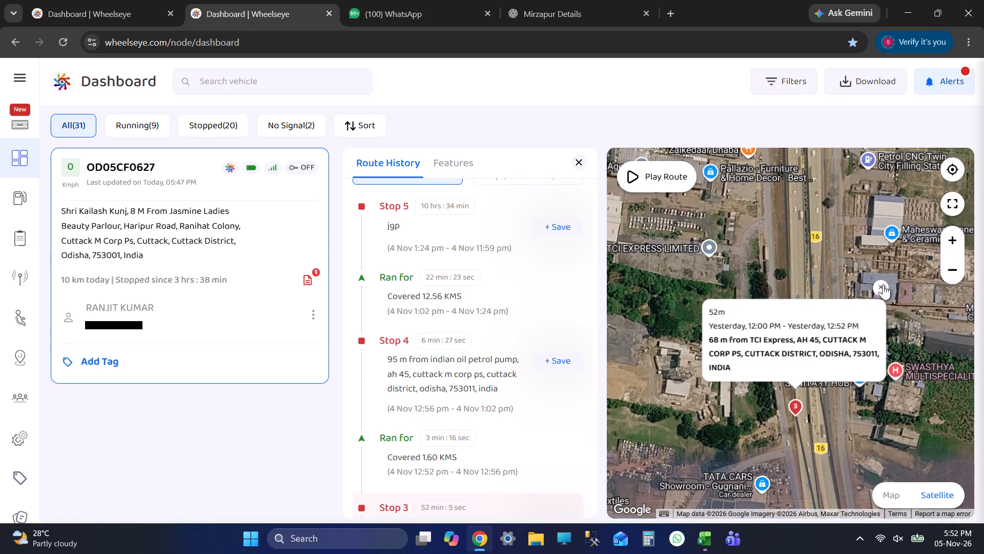
left_click(883, 284)
scroll(784, 409, "up", 2)
scroll(814, 422, "down", 2)
left_click(812, 410)
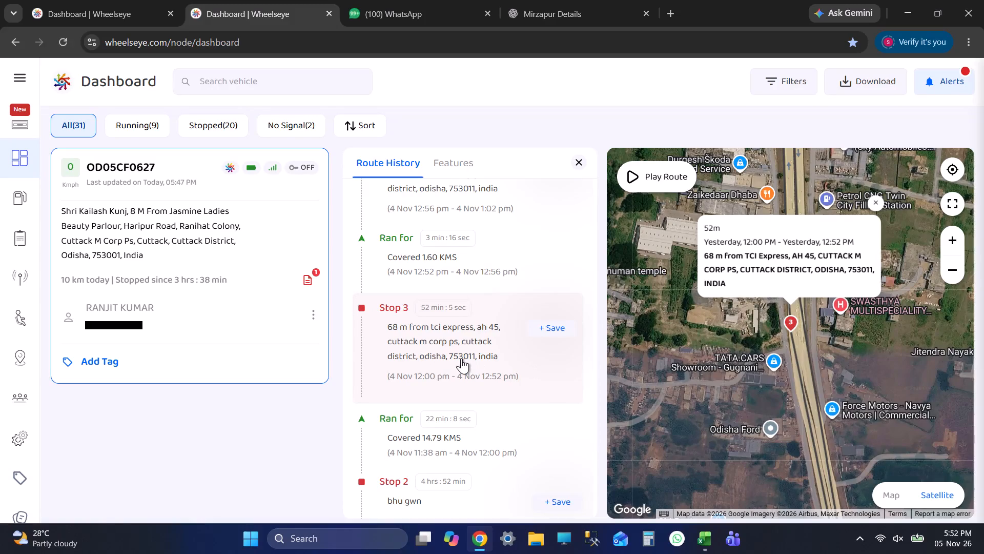
left_click(875, 198)
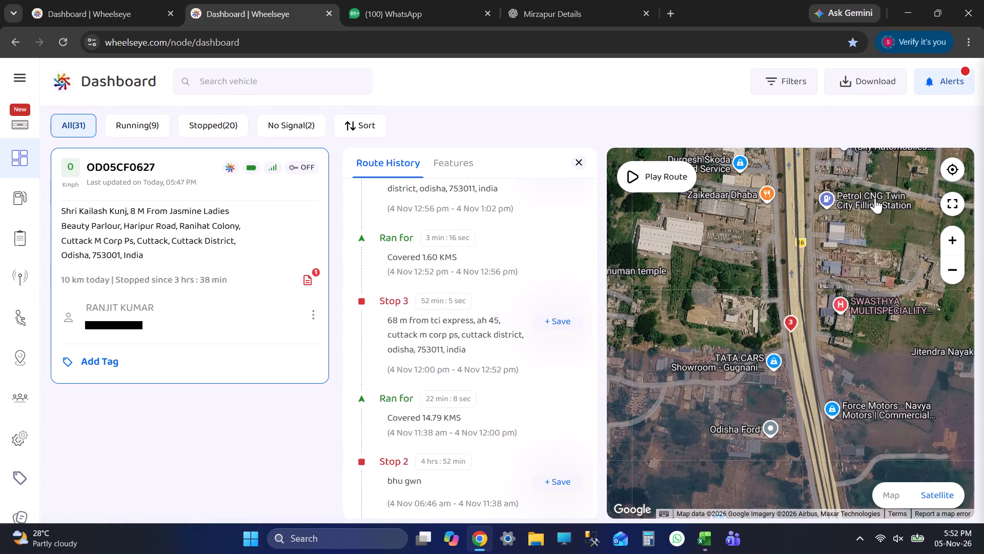
scroll(768, 286, "up", 1)
scroll(817, 361, "down", 2)
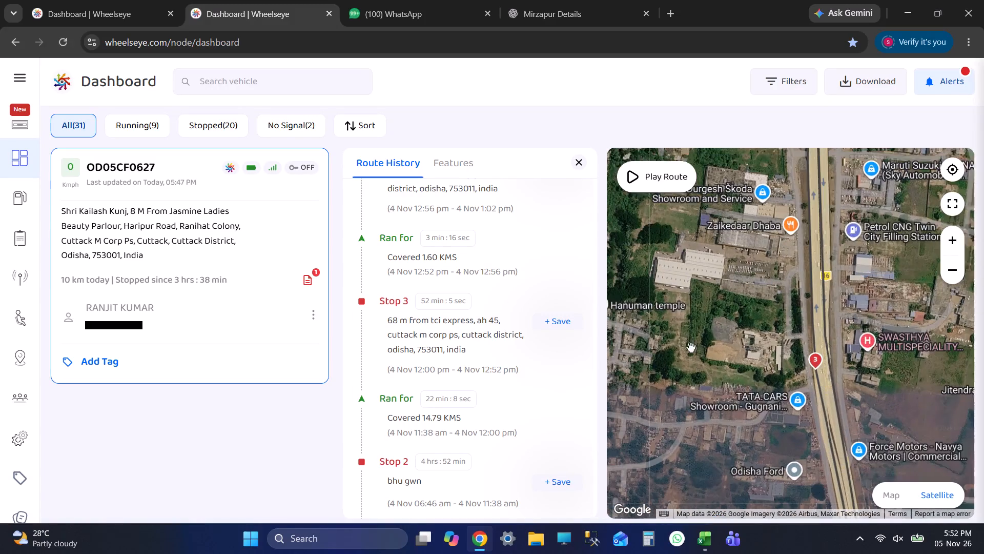
left_click(439, 325)
scroll(794, 331, "up", 2)
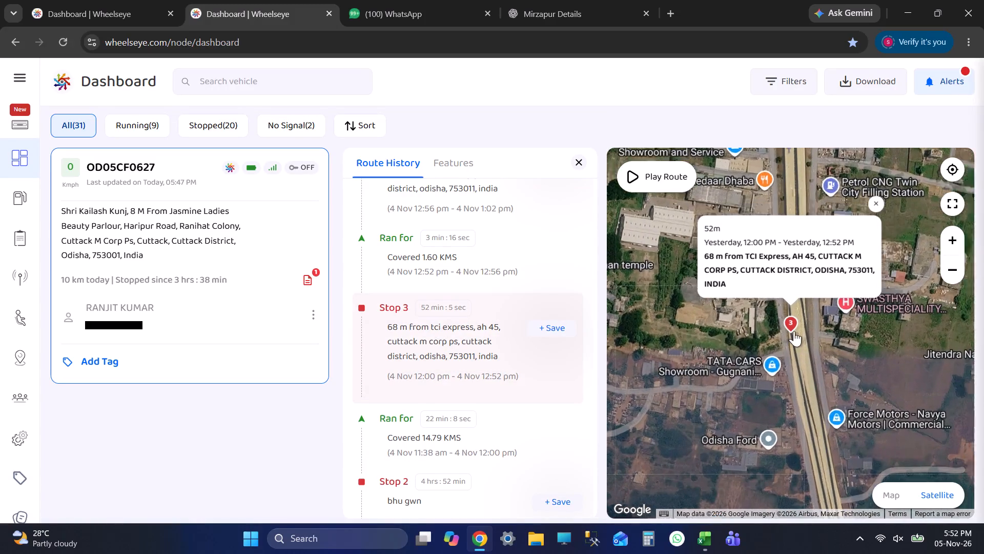
scroll(794, 331, "up", 5)
scroll(784, 340, "down", 4)
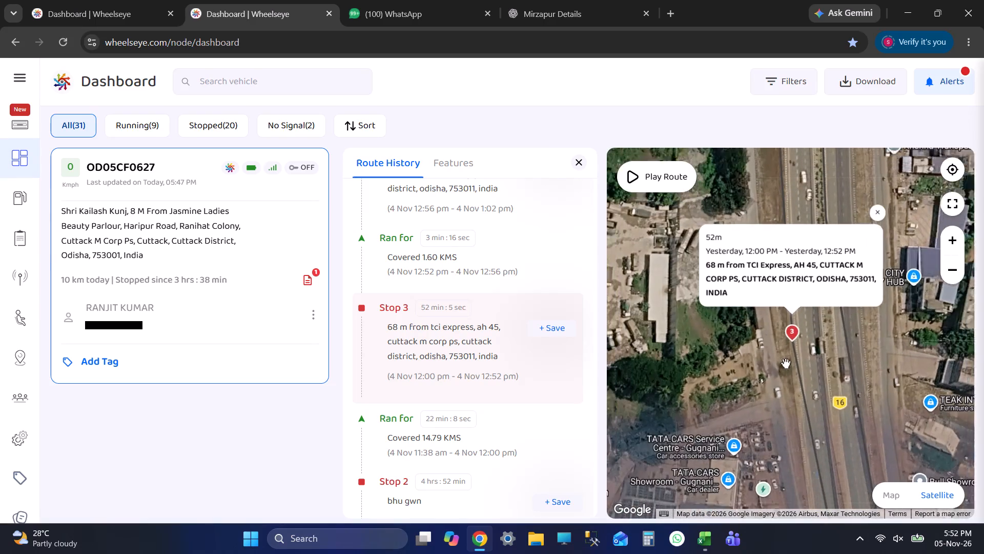
scroll(786, 363, "down", 1)
left_click_drag(786, 363, 751, 432)
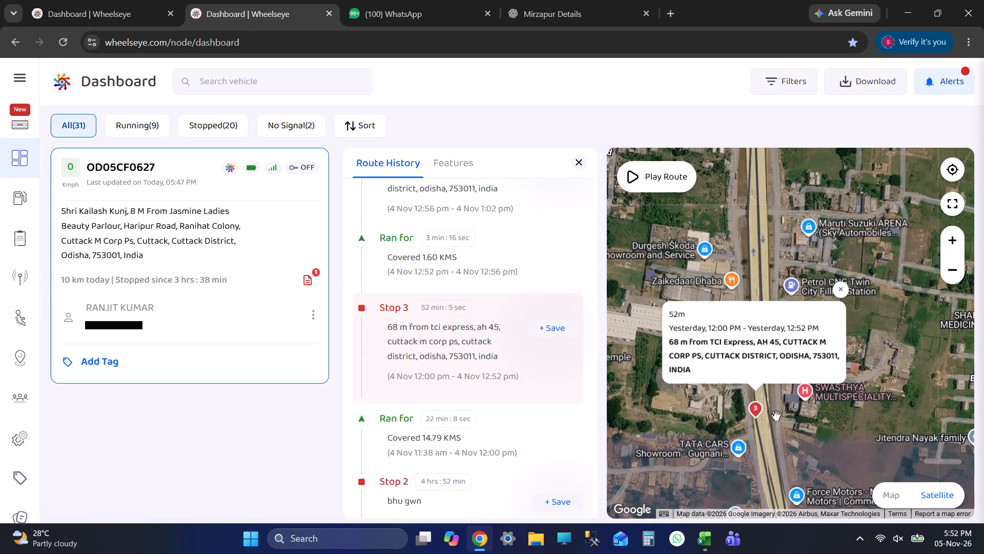
left_click(829, 286)
left_click(847, 283)
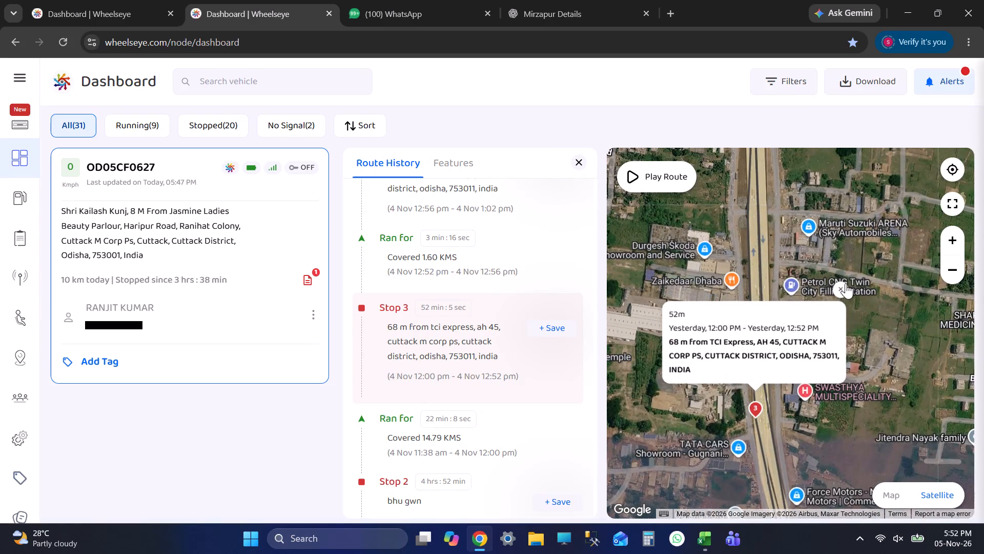
left_click(842, 284)
left_click(756, 424)
left_click(759, 420)
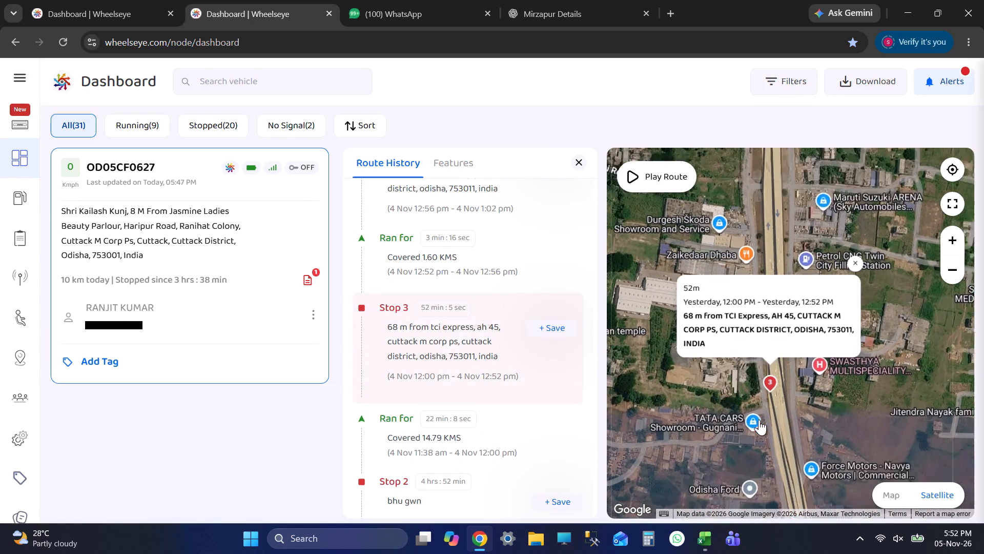
left_click(472, 357)
Locate Stop 4 near the Indian Oil petrol pump on the map and compare it with Stop 3.
scroll(518, 361, "up", 3)
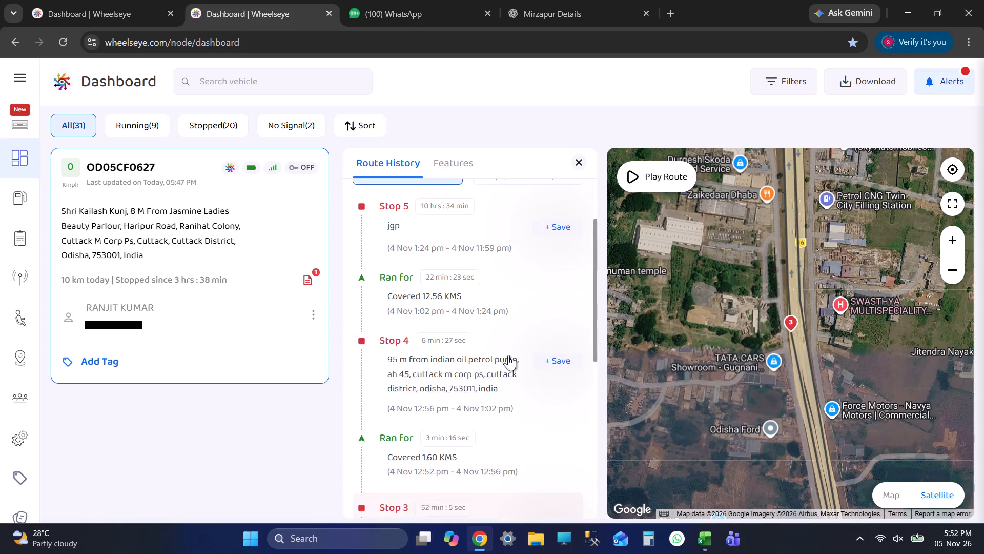
left_click(508, 355)
scroll(765, 336, "up", 2)
scroll(766, 343, "down", 6)
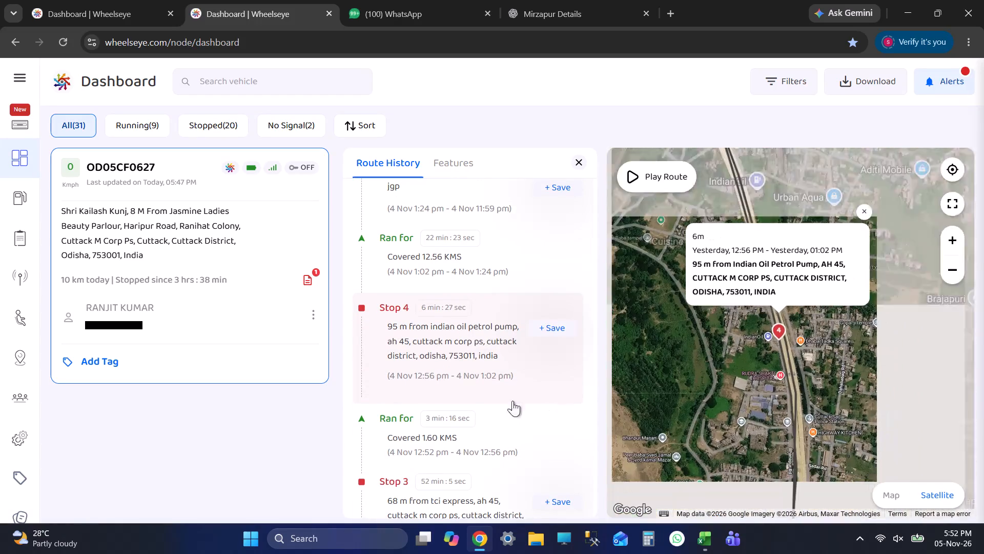
scroll(506, 411, "up", 1)
scroll(506, 412, "down", 1)
scroll(506, 412, "up", 1)
scroll(470, 424, "down", 3)
left_click(476, 367)
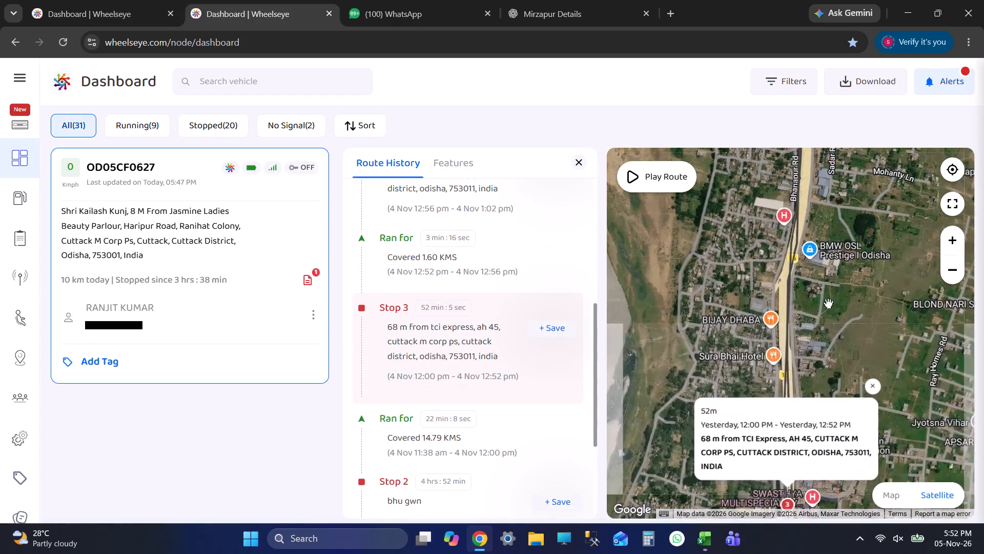
Check Stop 1 in the route history, enter LOADING as the reason for the report's 00:00 JGP stop, and save.
key("alt+Tab")
key("Tab")
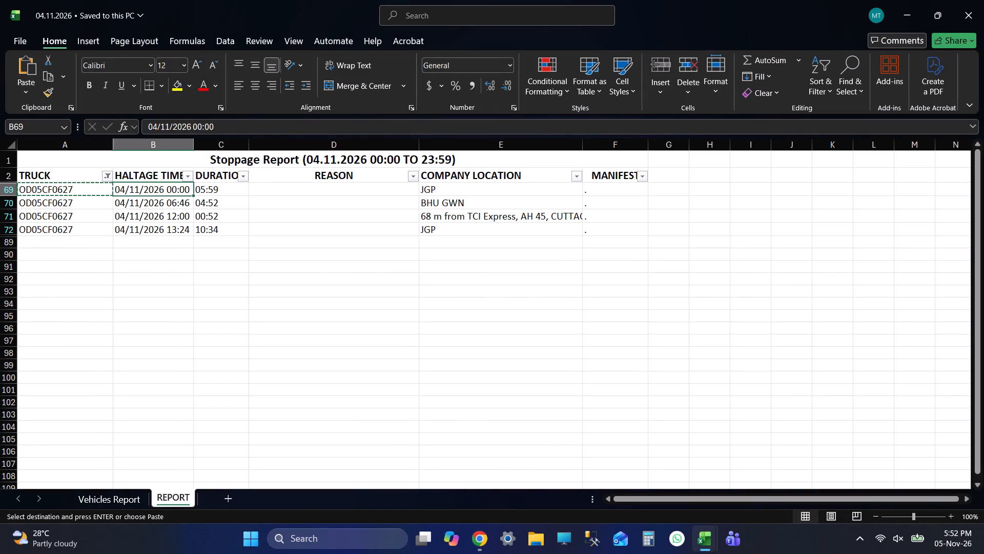
key("Tab")
key("Tab")
key("alt+Tab")
scroll(486, 358, "down", 4)
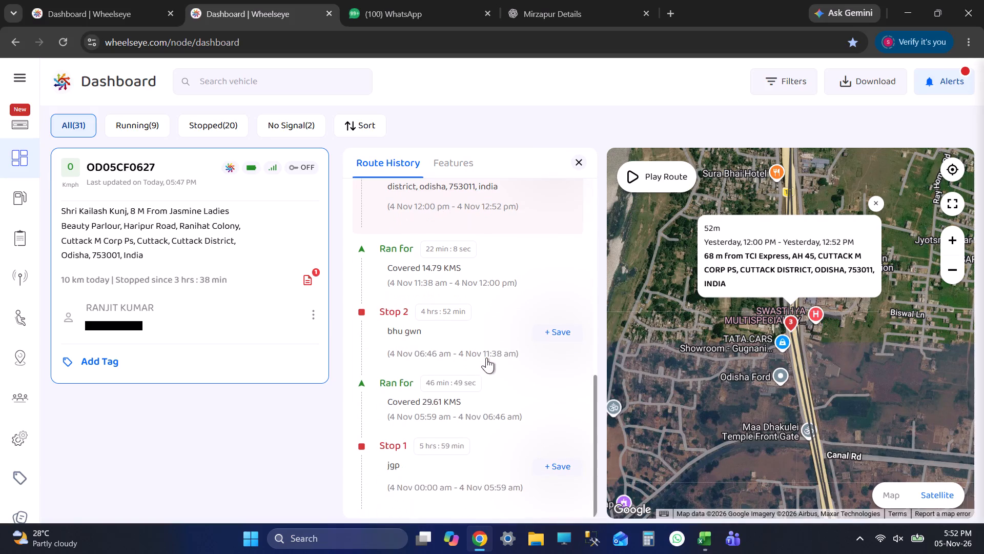
left_click(483, 466)
key("alt+Tab")
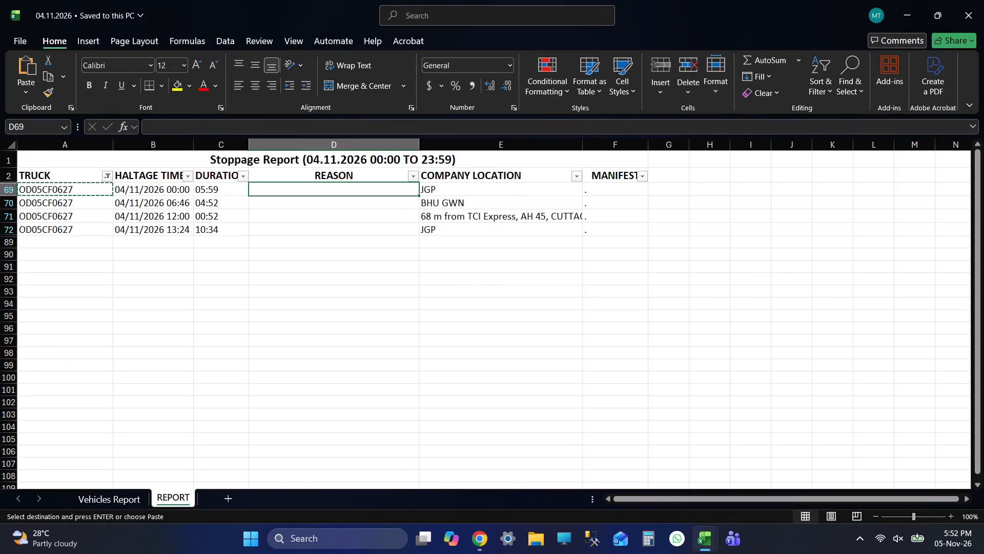
type("LOADING")
key("Tab")
key("Tab")
key("ctrl+s")
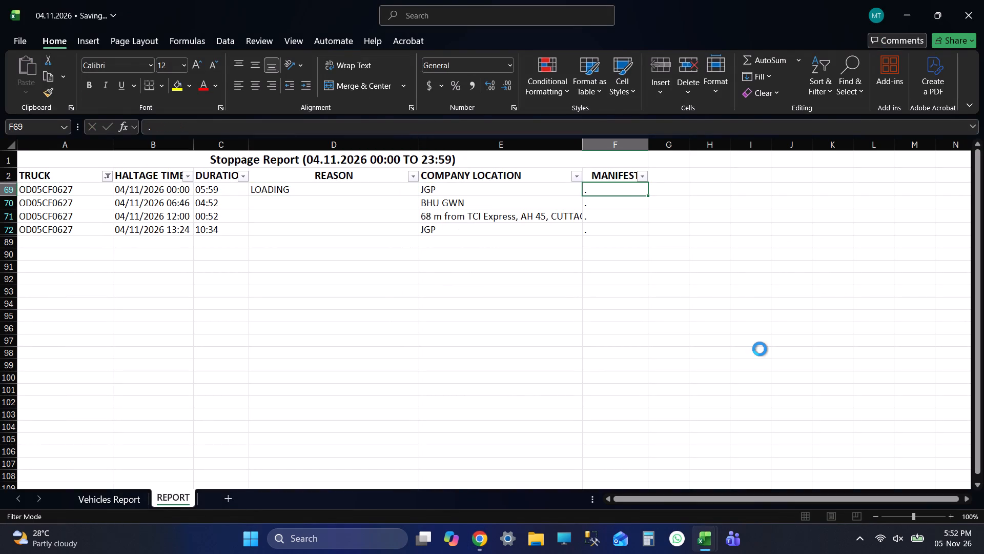
key("alt+Tab")
key("alt+Tab")
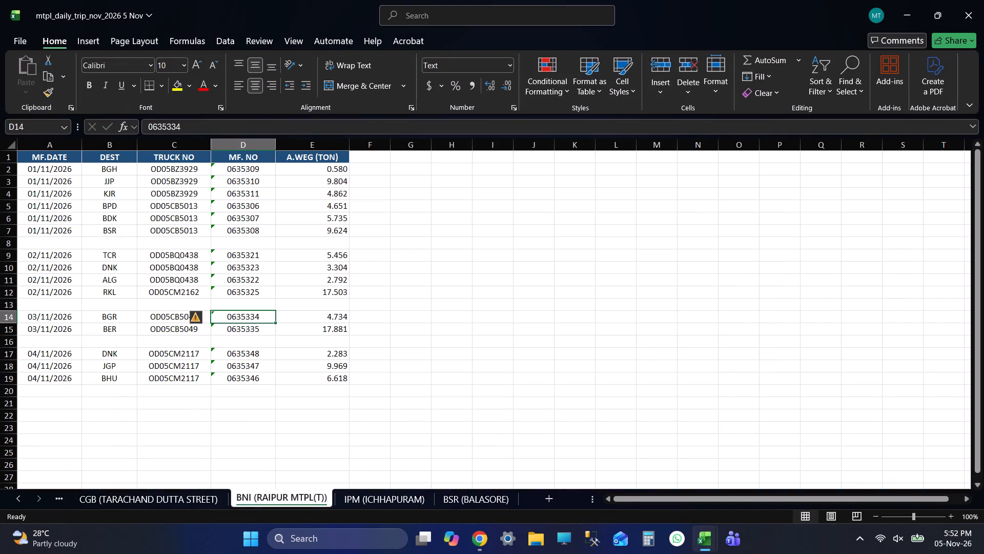
left_click(9, 498)
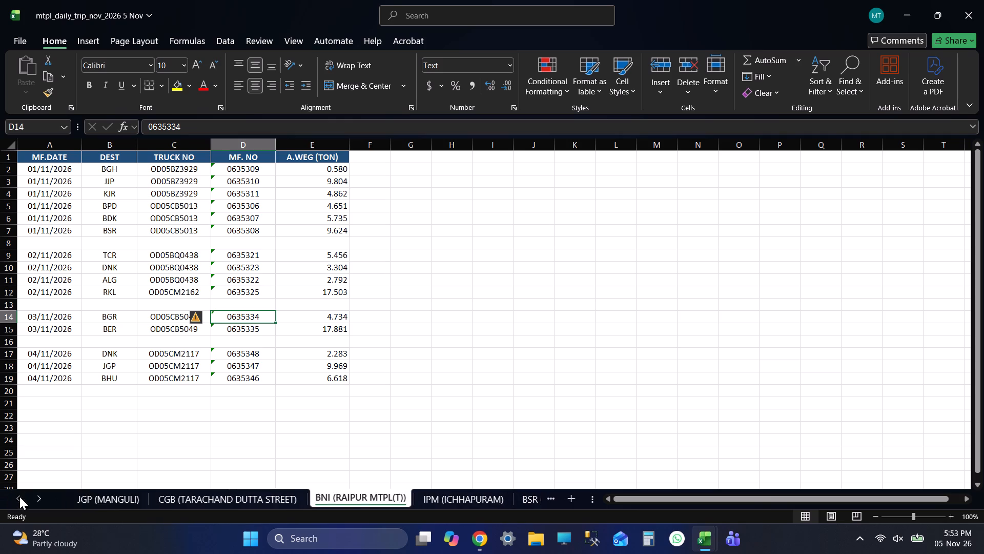
left_click(95, 504)
key("alt+Tab")
key("alt+Tab")
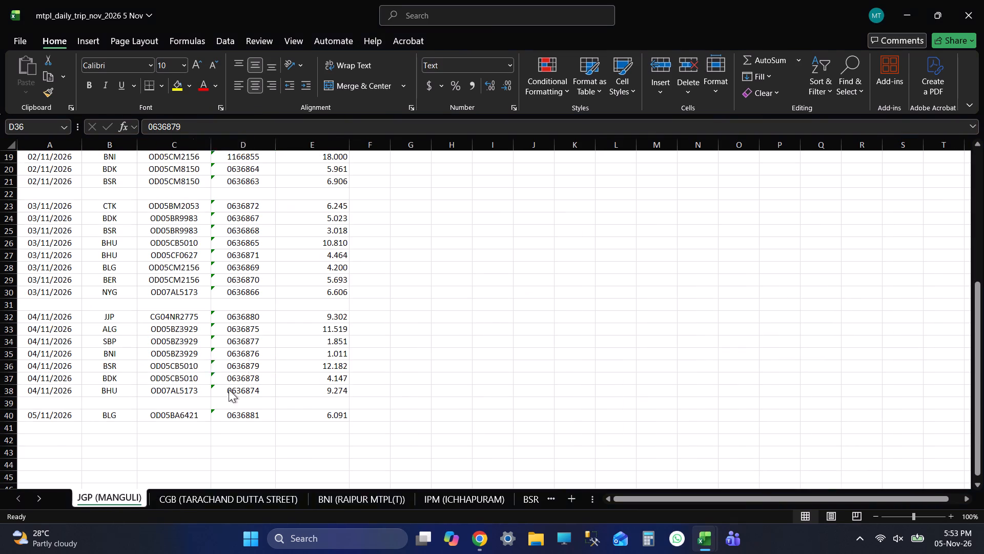
left_click(174, 377)
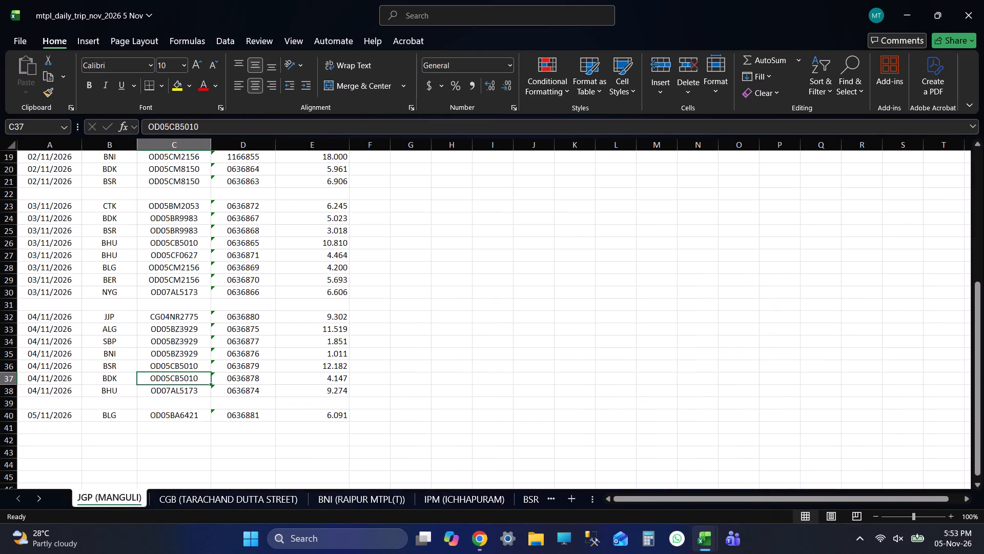
left_click(182, 249)
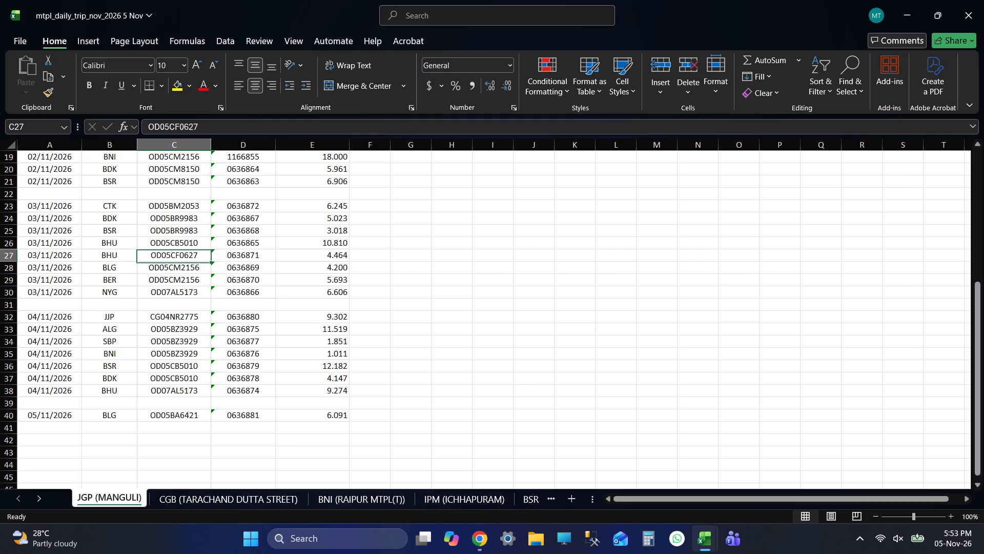
key("alt+Tab")
key("alt+Tab")
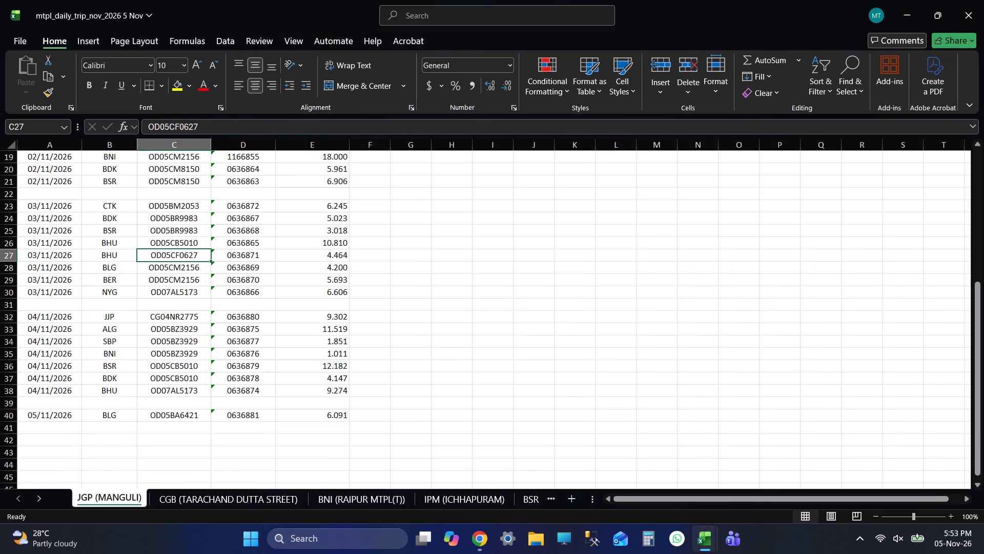
key("shift+Tab")
key("shift+Tab")
key("alt+Tab")
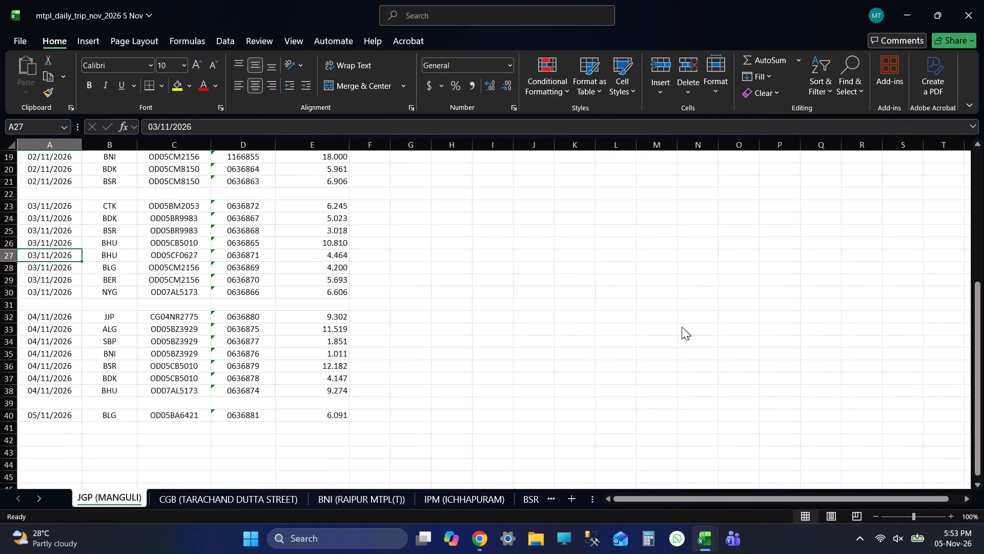
key("alt+Tab")
key("shift+Tab")
key("shift+Tab")
key("Tab")
key("Tab")
key("Tab")
key("alt+Tab")
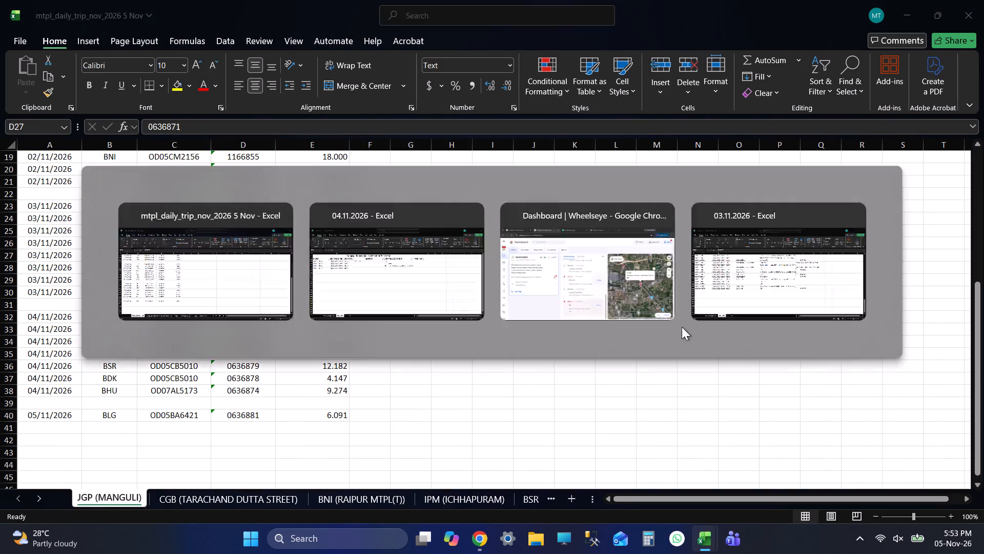
key("alt+Tab")
key("alt+Tab")
scroll(541, 384, "down", 4)
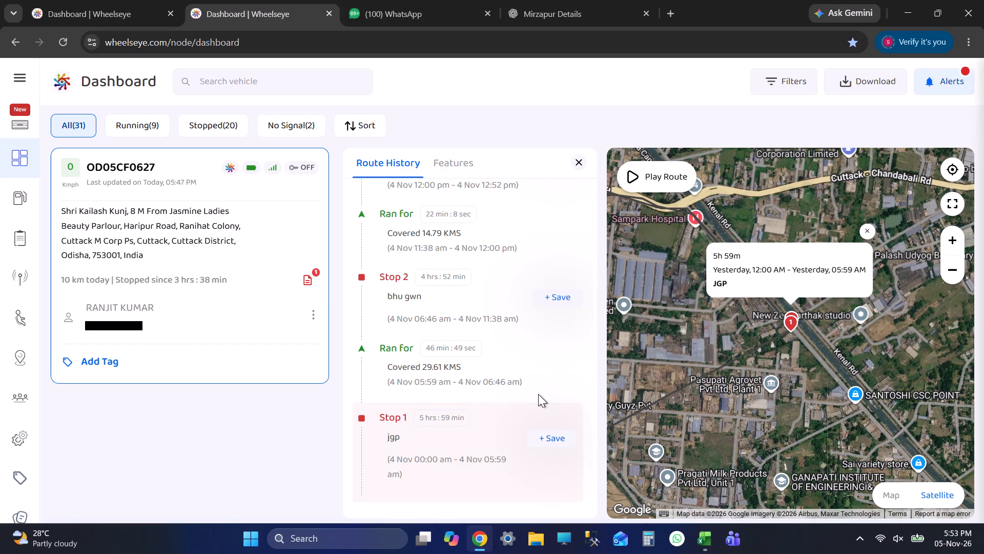
scroll(538, 394, "down", 1)
key("alt+Tab")
key("alt+Tab")
key("alt+Tab")
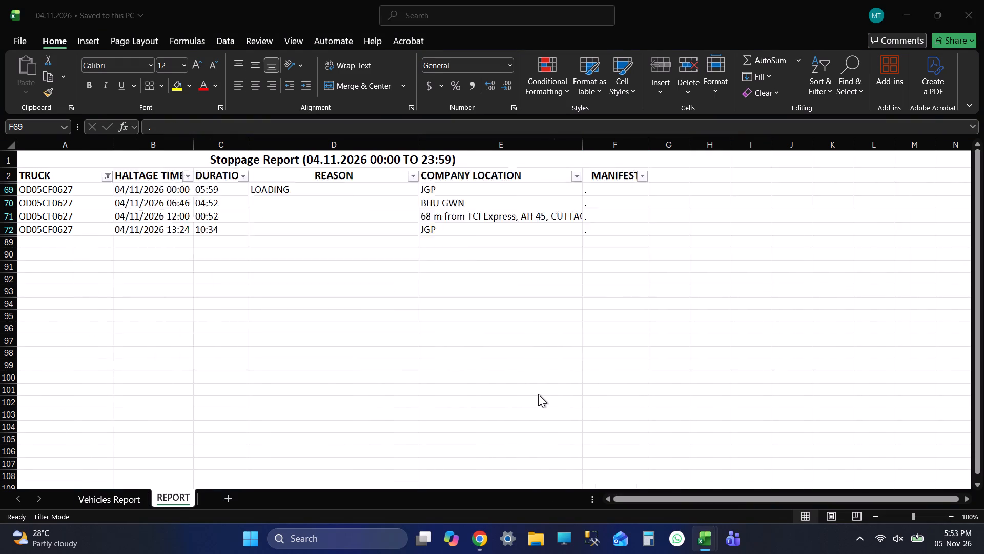
key("shift+Tab")
key("shift+Tab")
key("shift+Tab")
key("shift+Tab")
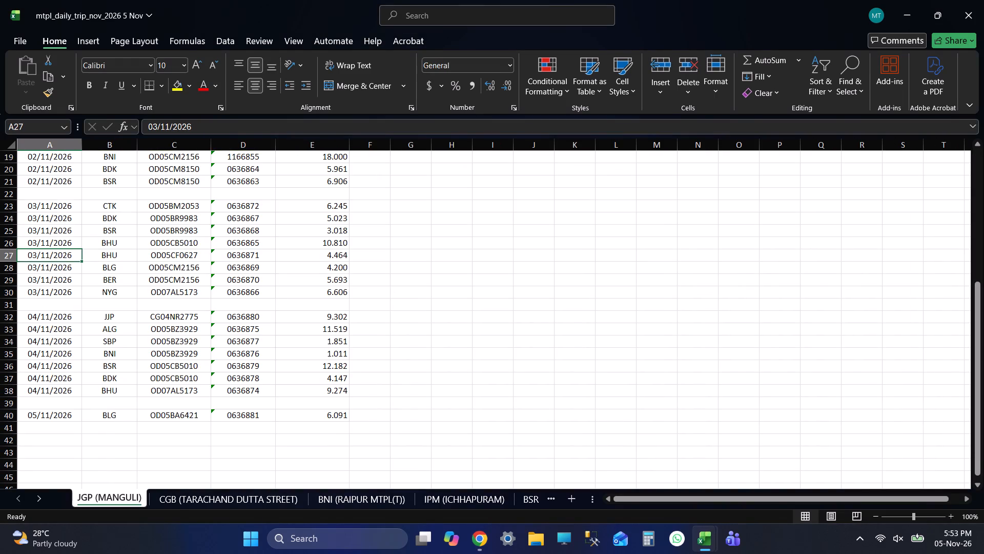
key("shift+Tab")
key("shift+Tab")
key("shift+Tab")
key("Tab")
key("Tab")
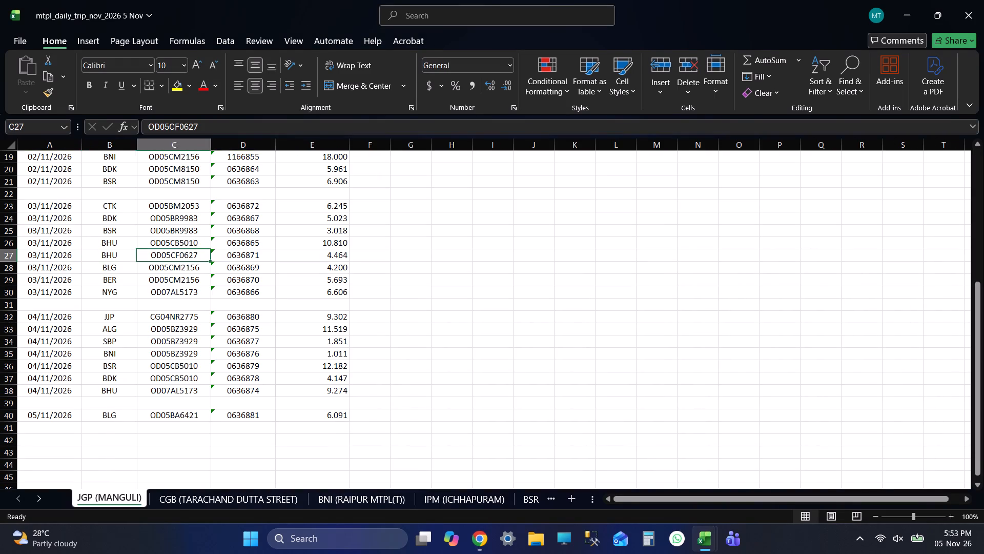
key("Tab")
key("ctrl+c")
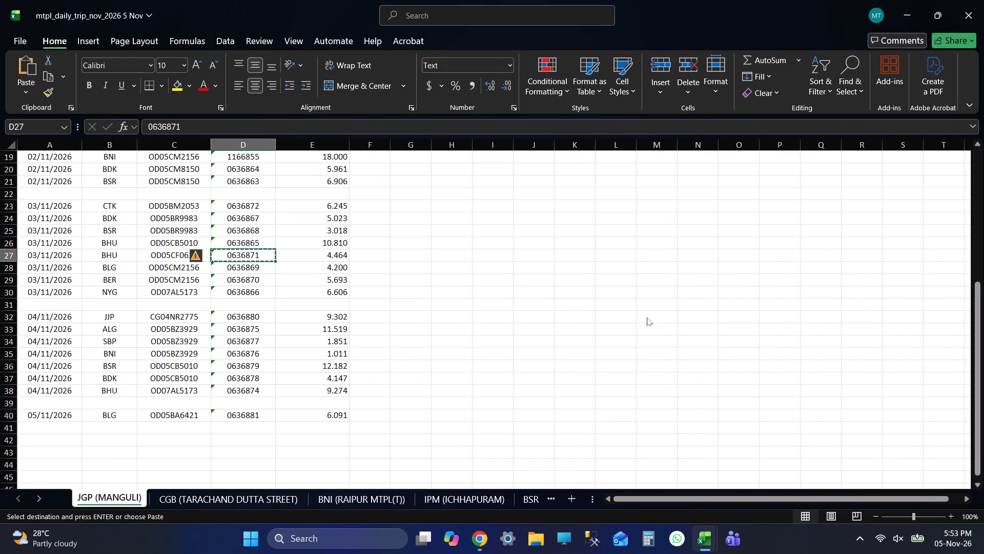
key("alt+Tab")
key("alt+Tab")
key("alt+Tab")
key("ctrl+v")
key("Return")
key("Return")
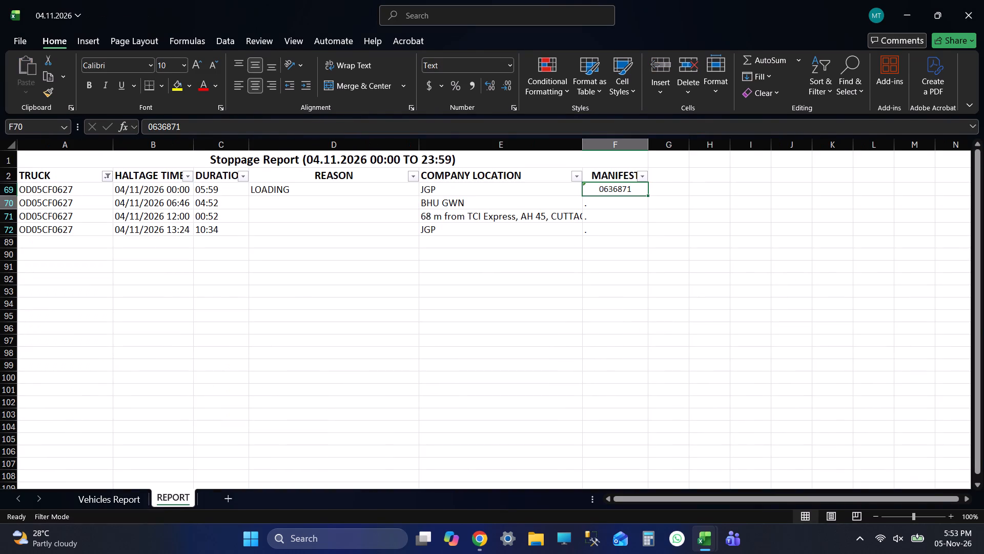
key("ctrl+s")
key("shift+Tab")
key("shift+Tab")
key("shift+Tab")
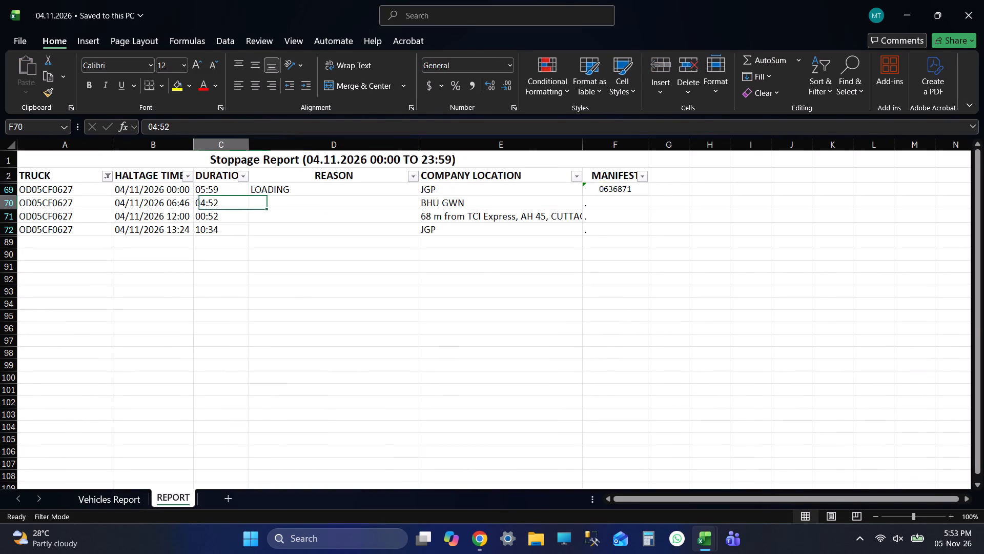
key("Tab")
type("UNLOADING")
key("Tab")
key("Tab")
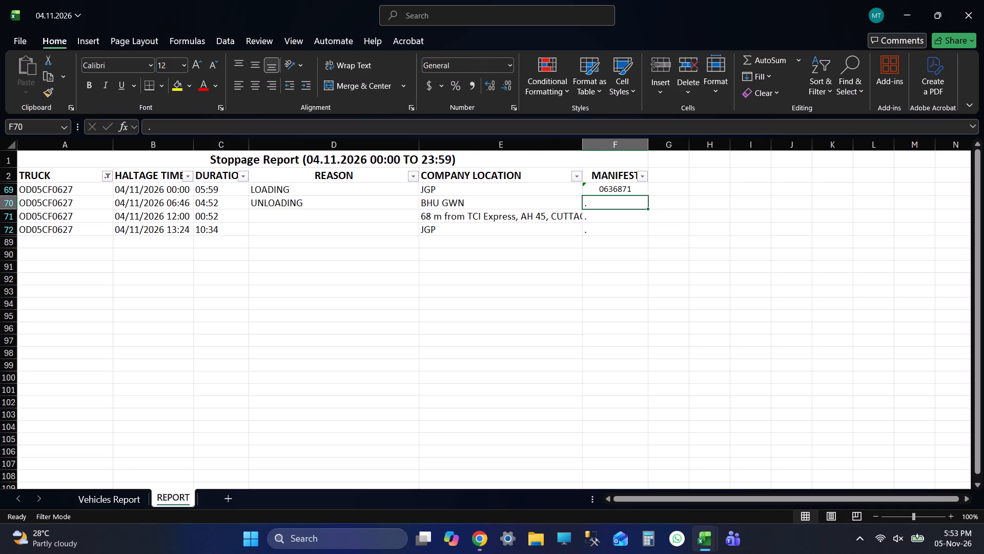
key("ctrl+s")
Copy manifest 0636871 from the trip workbook into the report's 06:46 BHU GWN row and save.
key("alt+Tab")
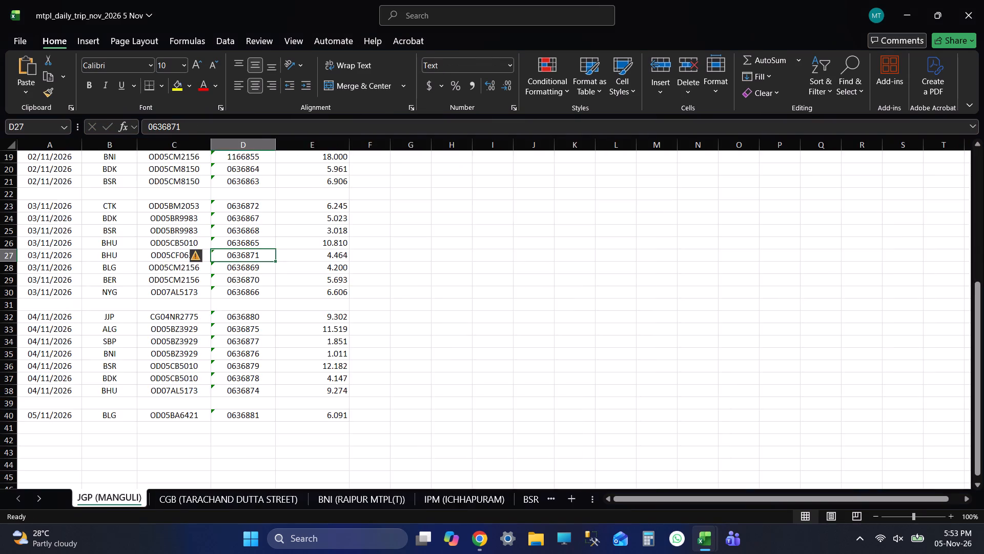
key("alt+Tab")
key("alt+Tab")
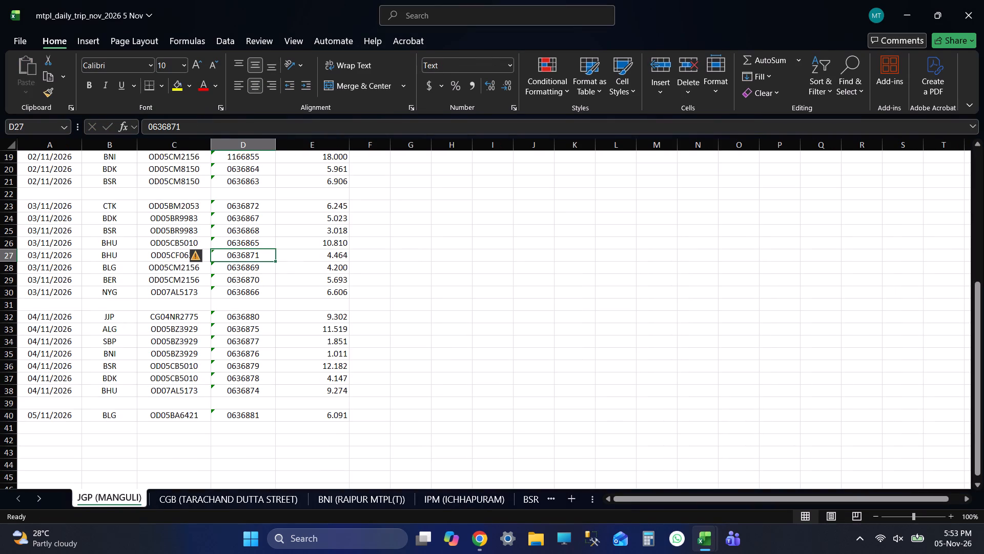
key("alt+Tab")
key("alt+Tab")
key("ctrl+c")
key("alt+Tab")
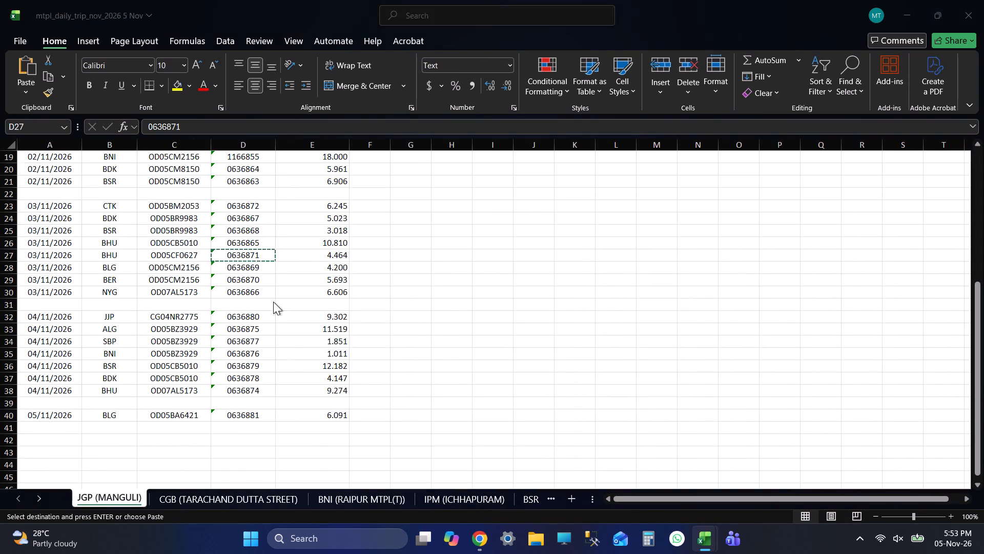
key("ctrl+v")
key("Return")
key("Return")
key("ctrl+s")
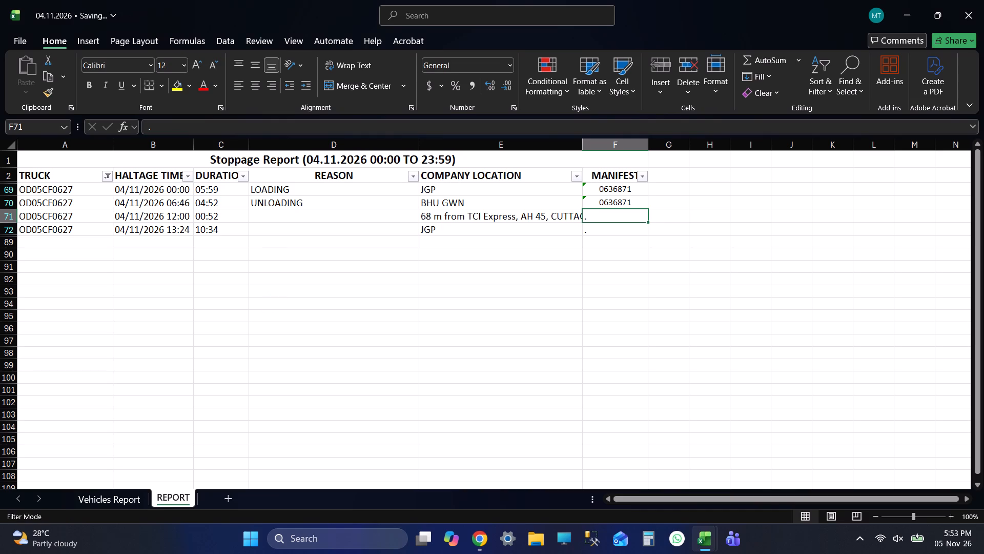
key("shift+Tab")
key("shift+Tab")
key("shift+Tab")
key("Tab")
type("GADI PROBLE")
key("m")
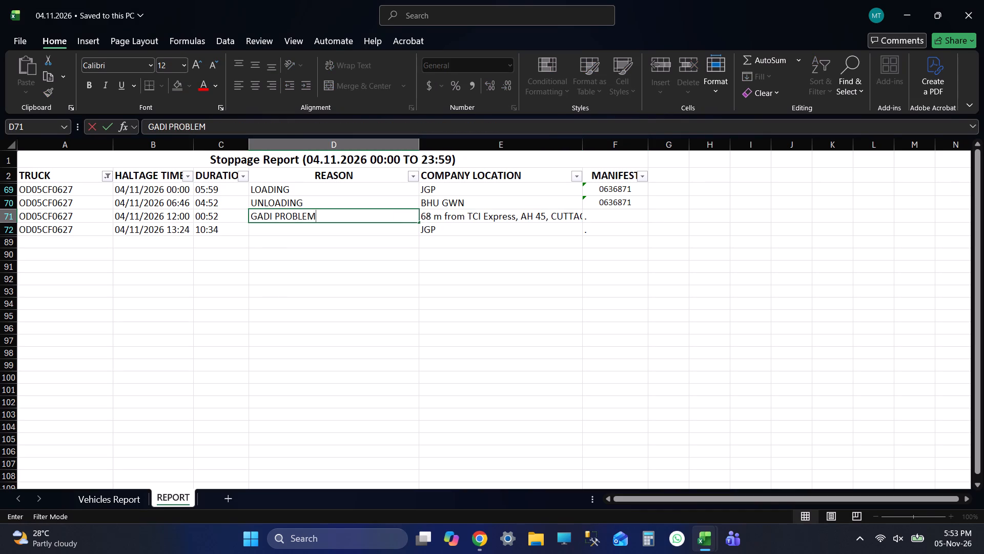
key("Tab")
key("Tab")
key("shift+Tab")
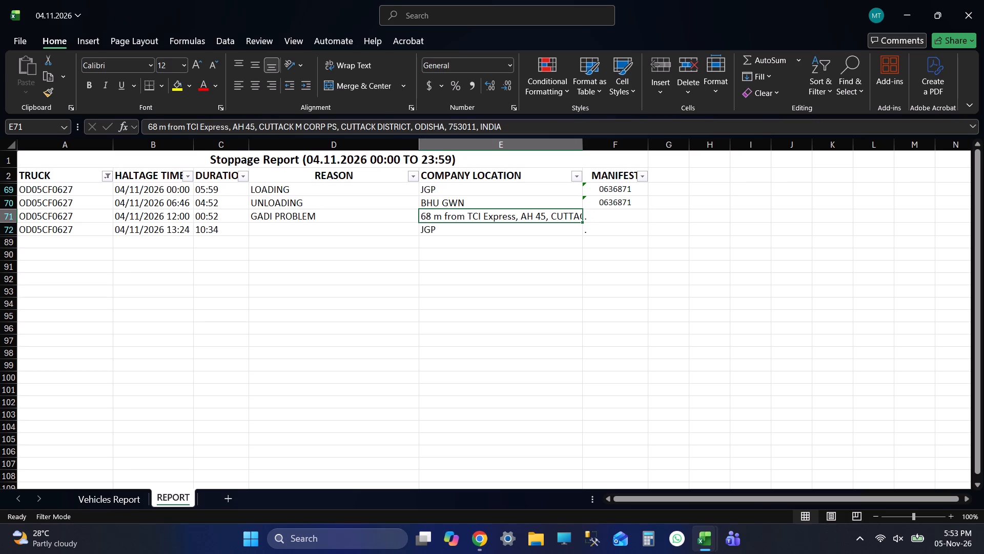
key("shift+Tab")
key("F2")
key("space")
type("HO RAHA")
key("space")
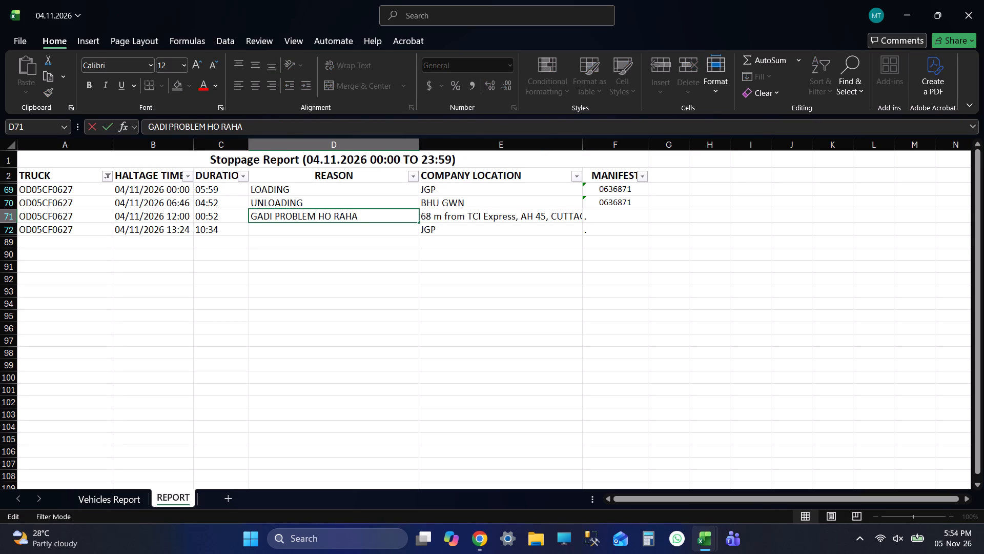
type("THA")
key("Tab")
key("Tab")
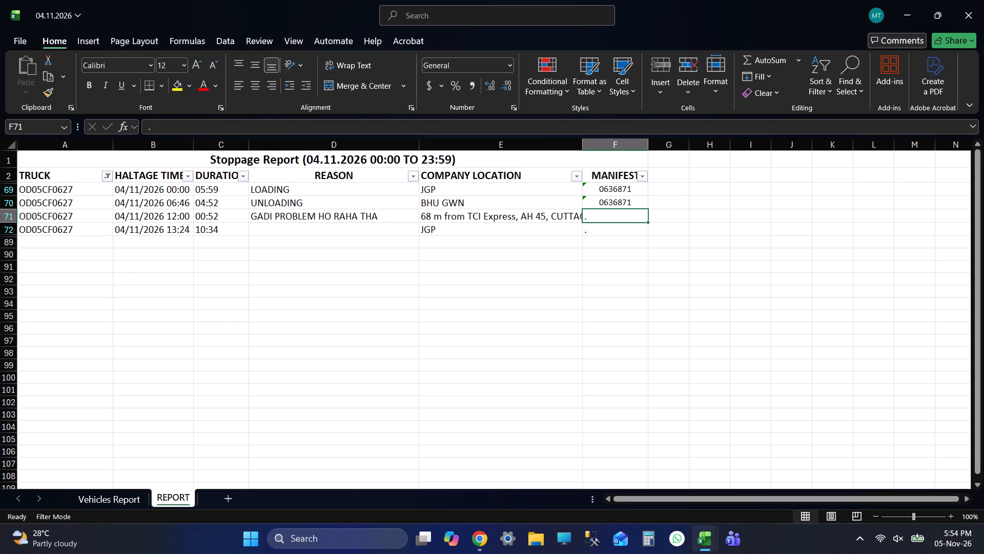
key("ctrl+s")
key("alt+Tab")
key("alt+Tab")
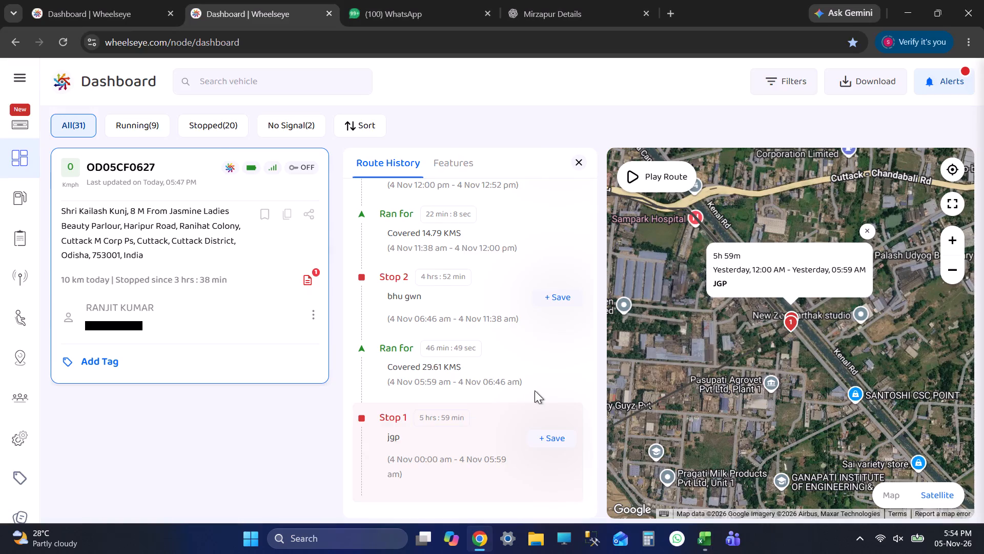
key("alt+Tab")
key("ctrl+s")
key("alt+Tab")
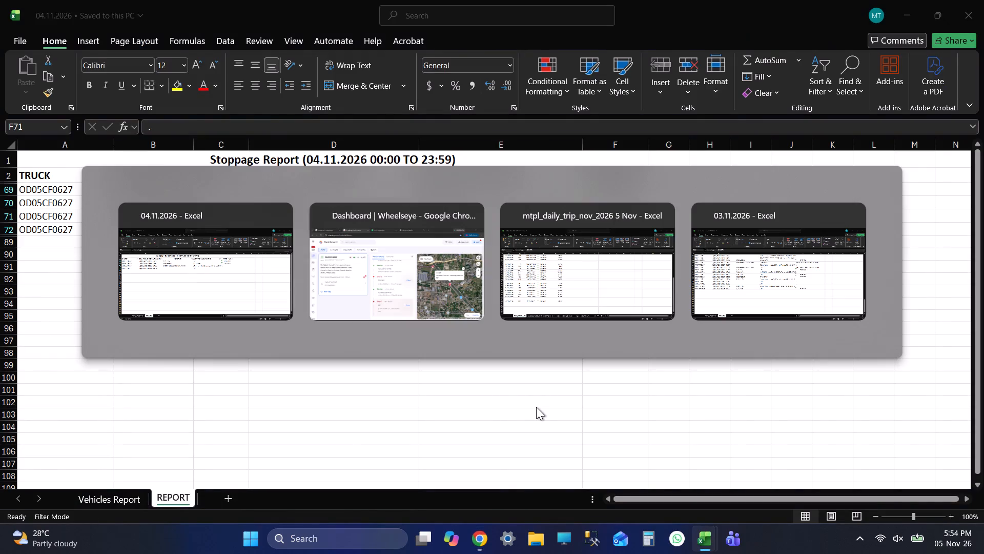
key("alt+Tab")
key("alt+Tab")
key("alt+Tab")
key("alt+Tab")
key("alt+Tab")
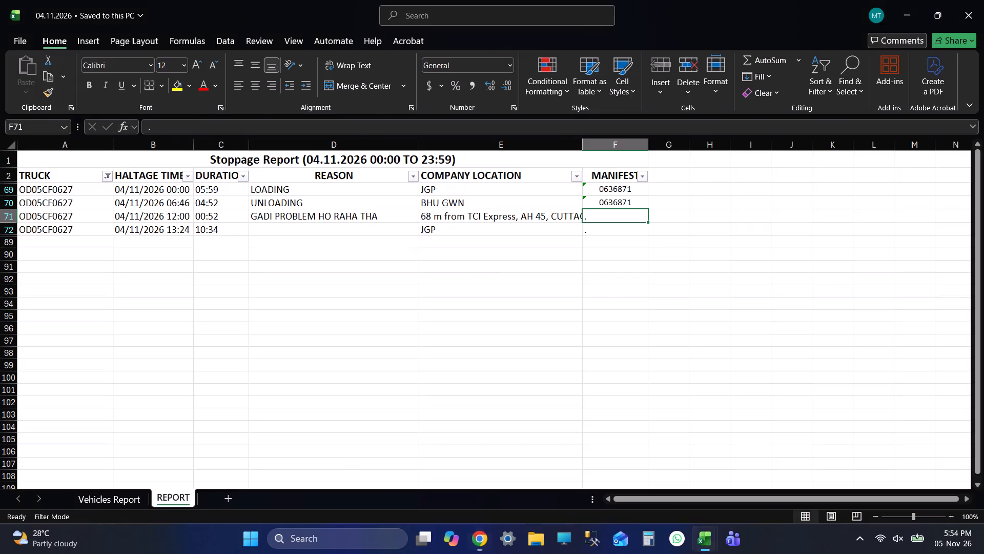
left_click(263, 226)
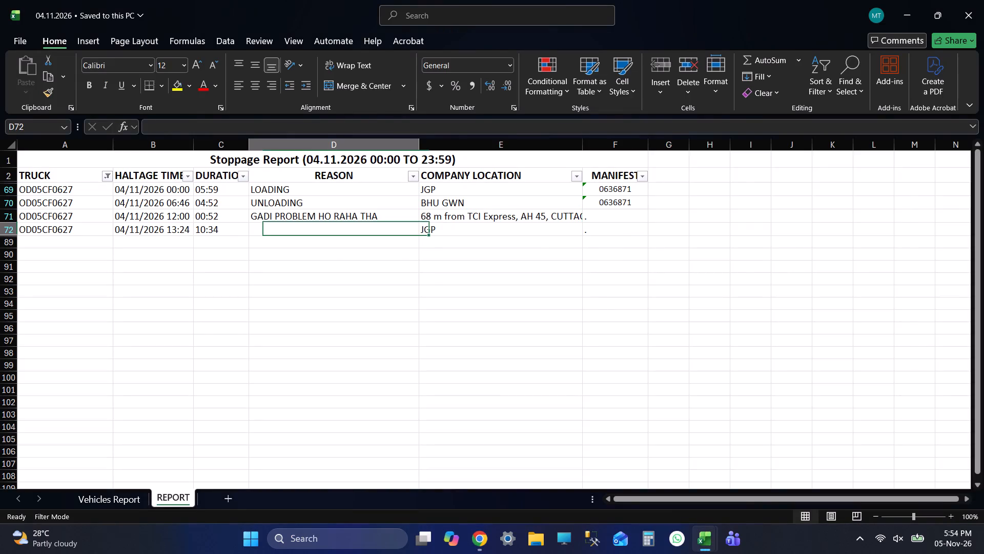
key("alt+Tab")
key("alt+Tab")
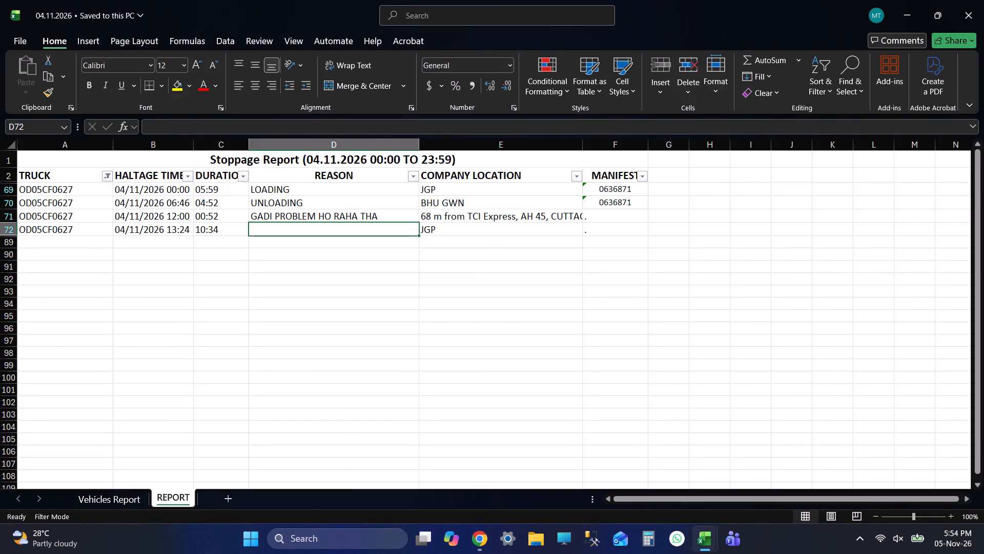
key("alt+Tab")
scroll(458, 330, "down", 1)
scroll(458, 330, "up", 1)
scroll(458, 330, "down", 1)
scroll(458, 330, "up", 1)
scroll(458, 330, "down", 1)
scroll(458, 330, "up", 1)
scroll(457, 331, "down", 1)
scroll(453, 333, "up", 1)
scroll(452, 334, "down", 1)
scroll(452, 334, "up", 1)
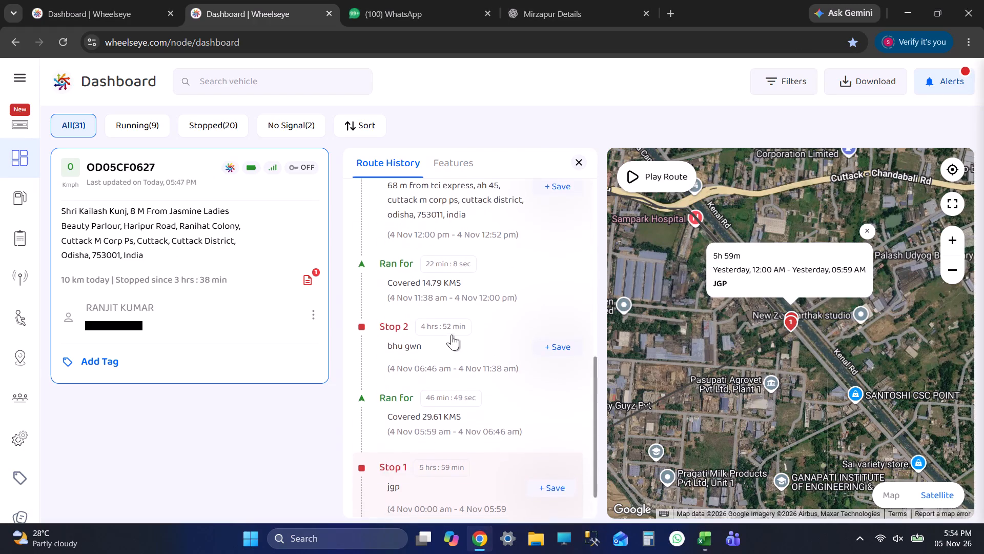
scroll(452, 334, "up", 2)
scroll(448, 335, "down", 1)
scroll(448, 335, "up", 5)
scroll(426, 343, "down", 1)
scroll(426, 343, "up", 1)
scroll(426, 343, "down", 1)
scroll(426, 343, "up", 1)
left_click(390, 185)
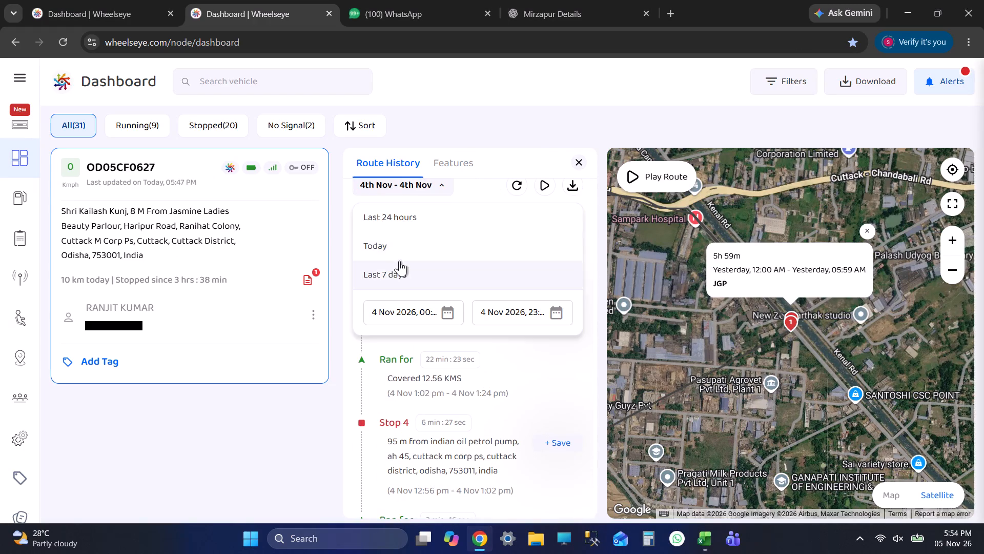
left_click(399, 262)
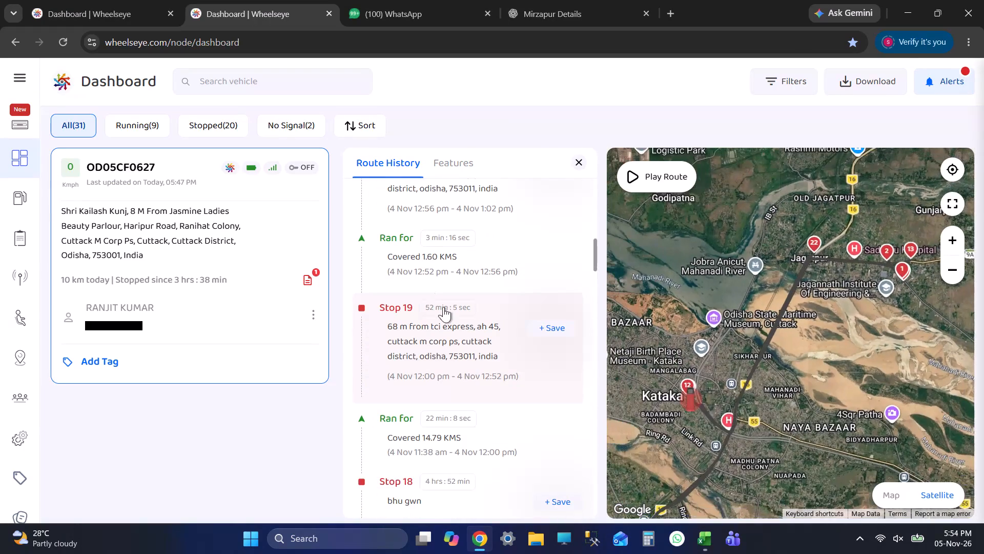
scroll(452, 326, "up", 3)
left_click(447, 252)
scroll(455, 316, "up", 5)
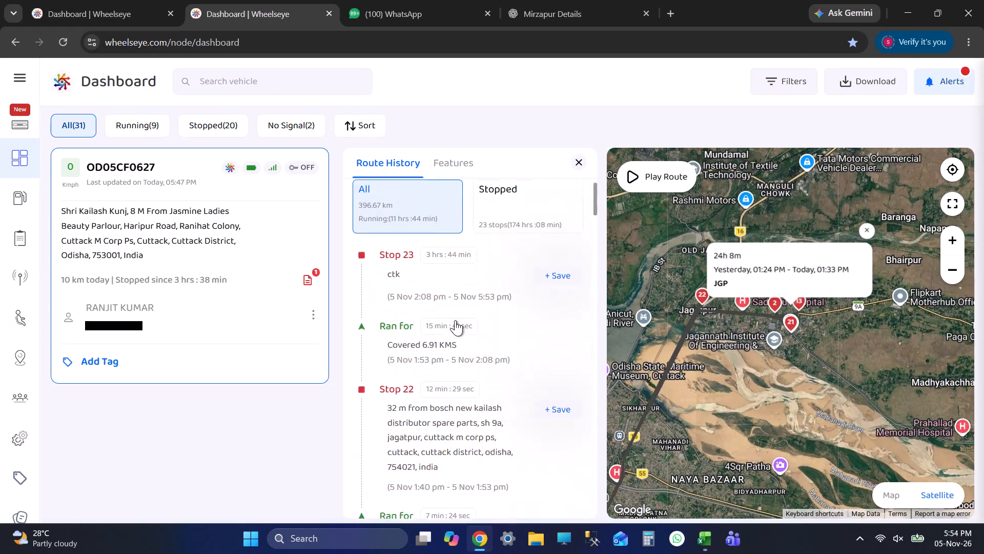
key("alt+Tab")
key("ctrl+s")
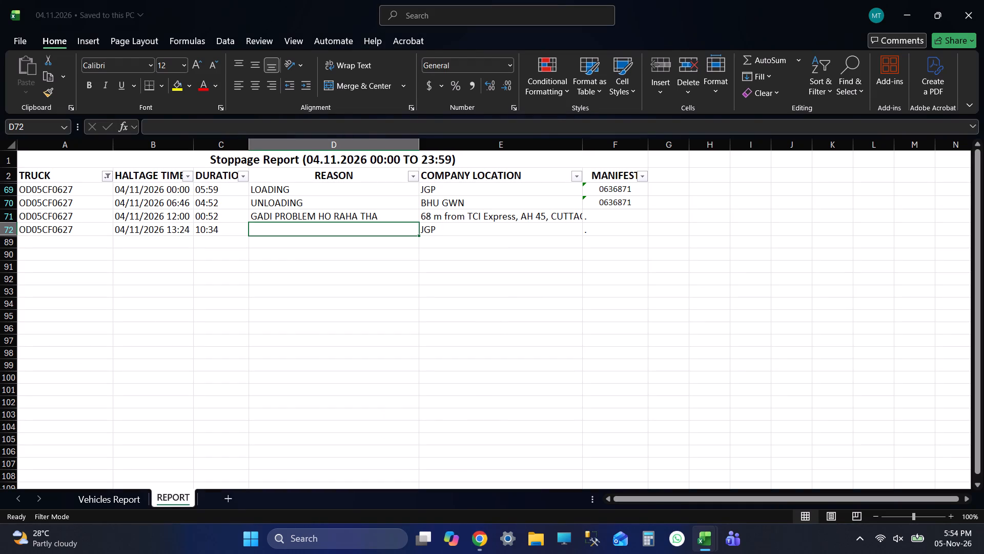
key("alt+Tab")
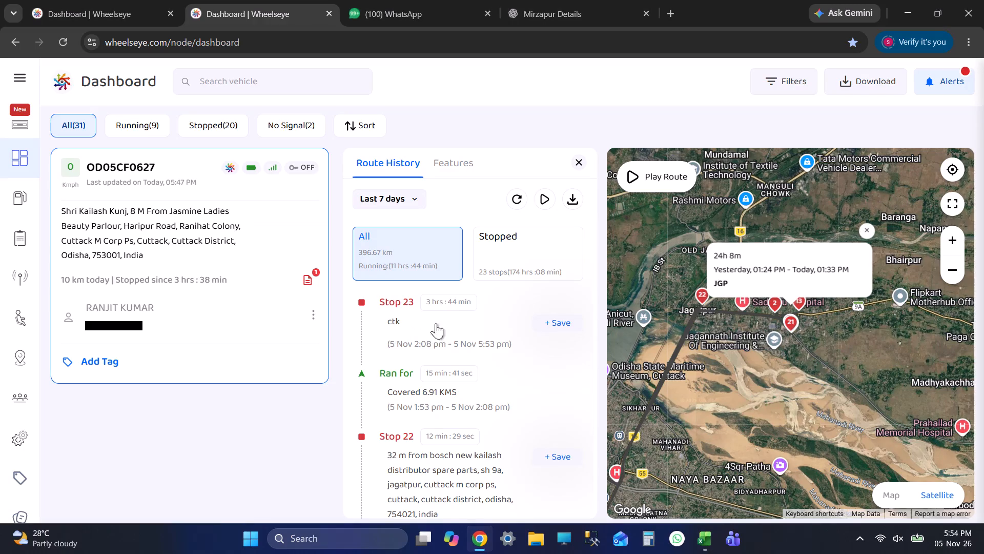
scroll(454, 323, "up", 1)
left_click(458, 330)
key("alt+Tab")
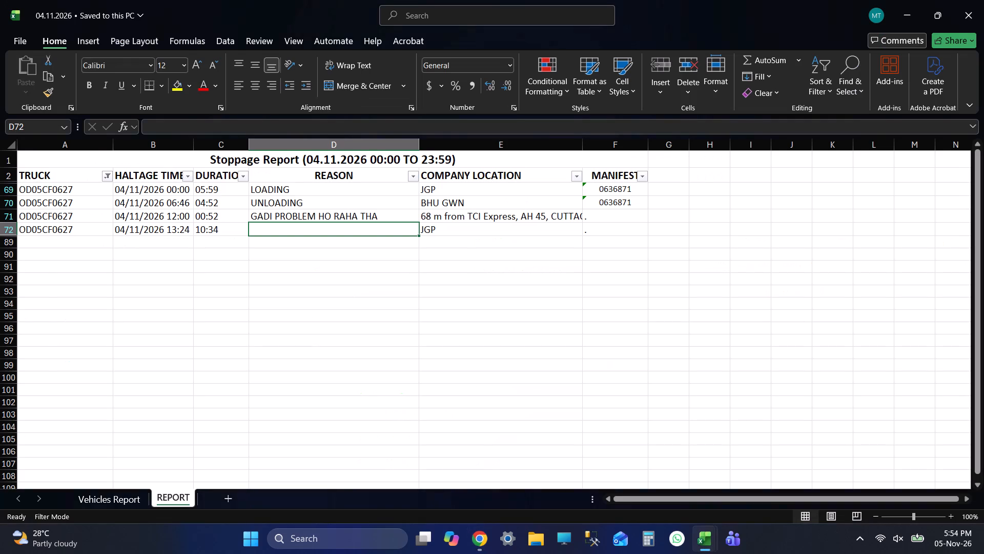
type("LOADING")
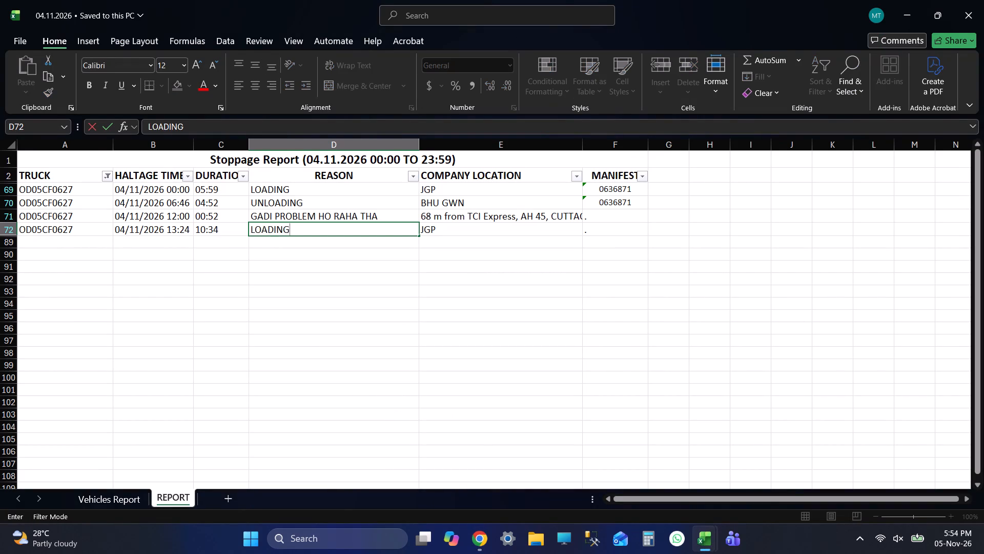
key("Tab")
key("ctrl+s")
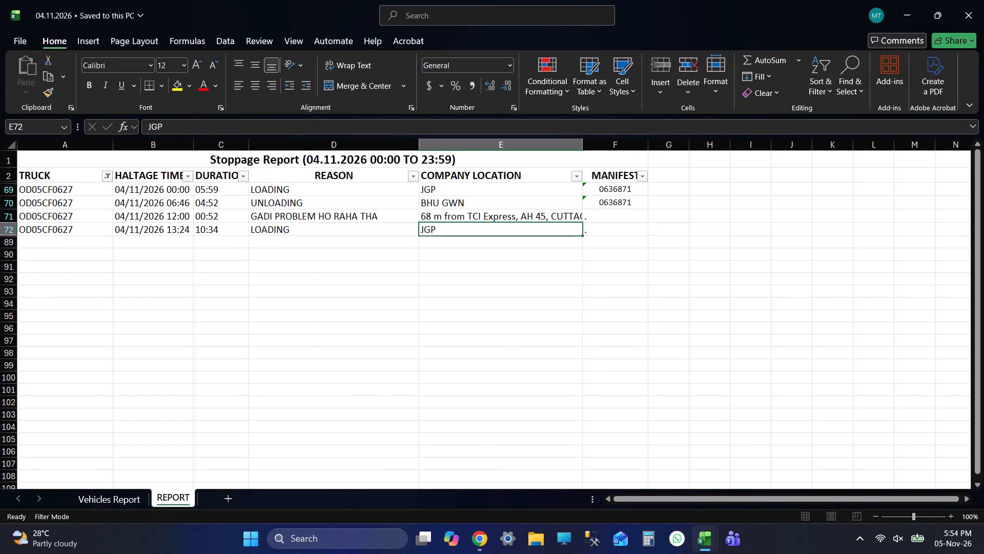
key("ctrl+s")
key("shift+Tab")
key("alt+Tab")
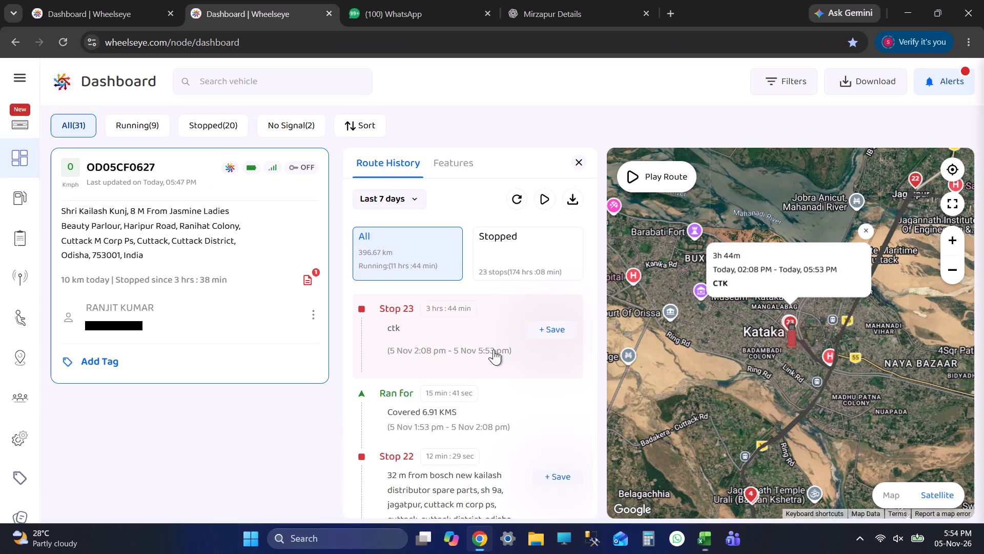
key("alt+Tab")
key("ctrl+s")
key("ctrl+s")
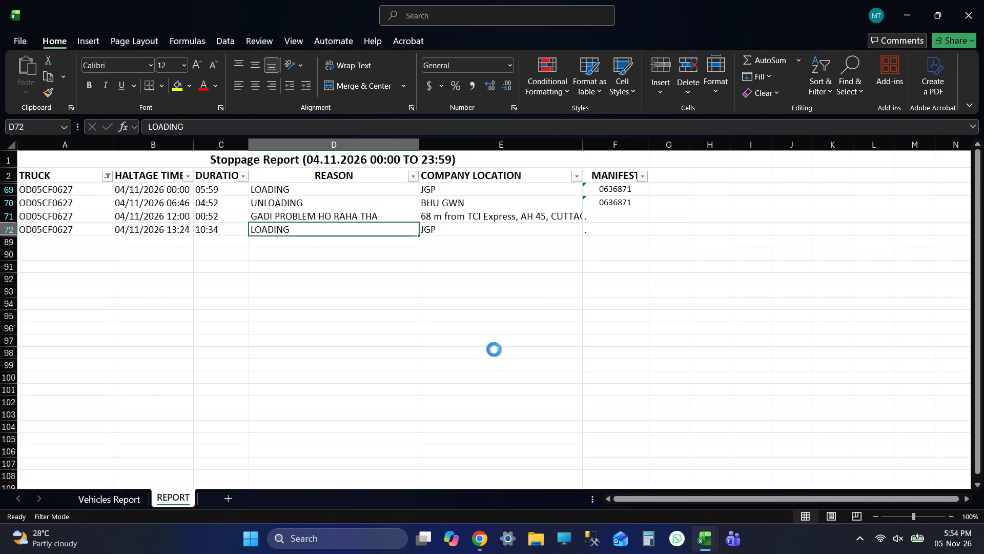
key("alt+Tab")
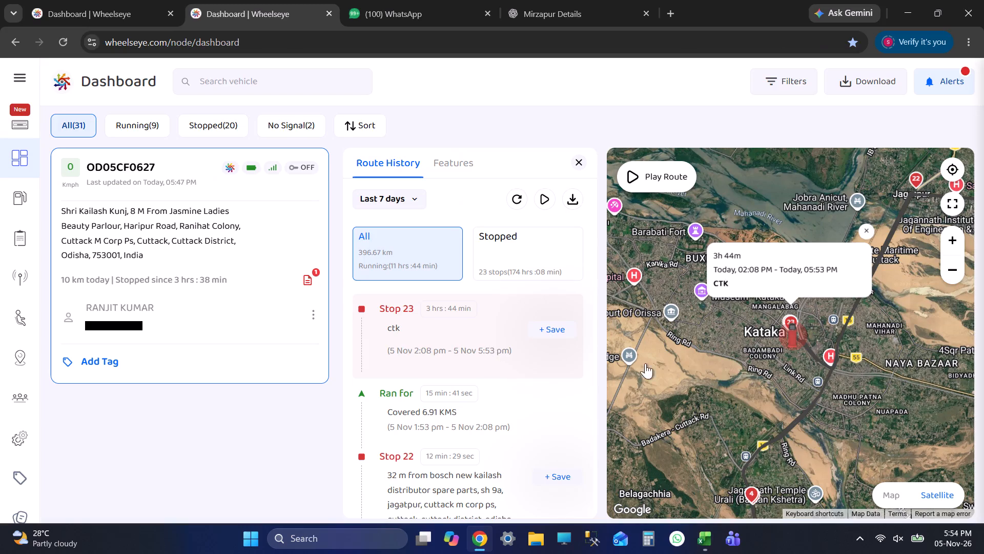
scroll(798, 331, "up", 1)
scroll(798, 331, "down", 1)
scroll(798, 331, "up", 4)
key("alt+Tab")
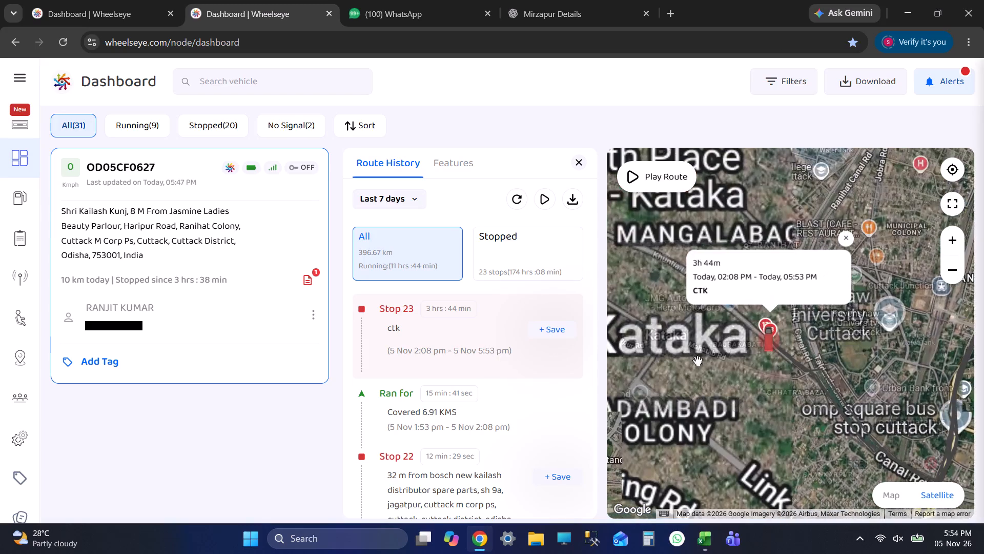
key("alt+Tab")
key("alt+Tab")
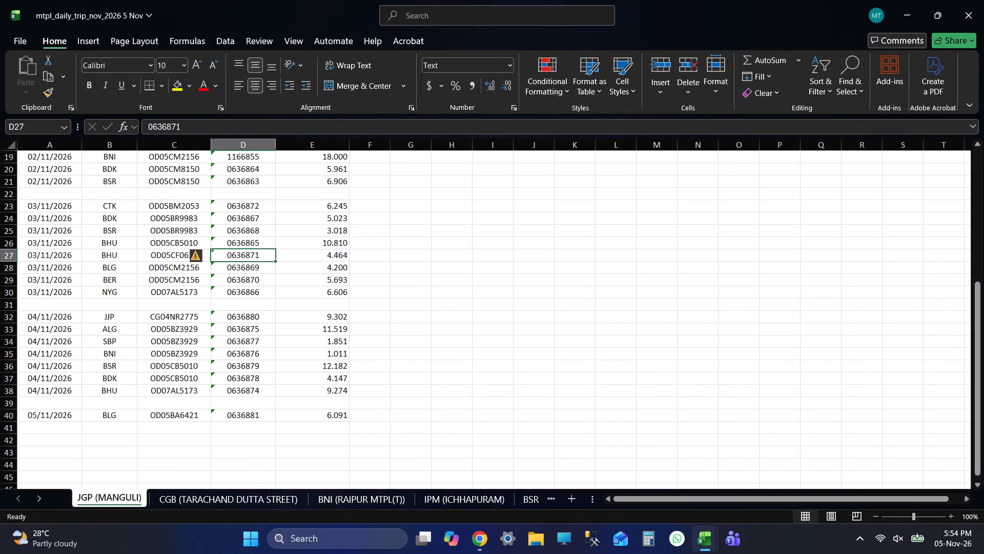
left_click(191, 290)
left_click(182, 253)
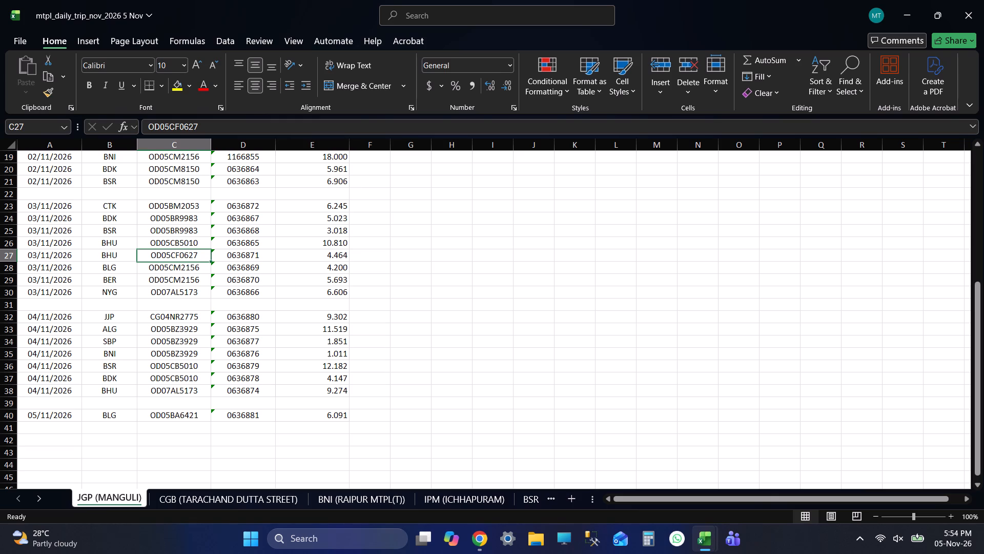
key("alt+Tab")
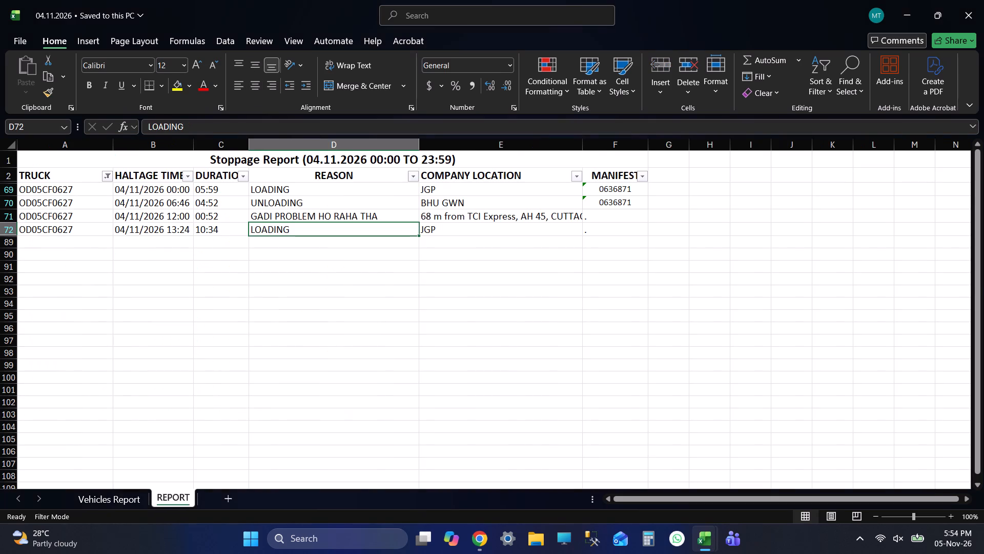
key("alt+Tab")
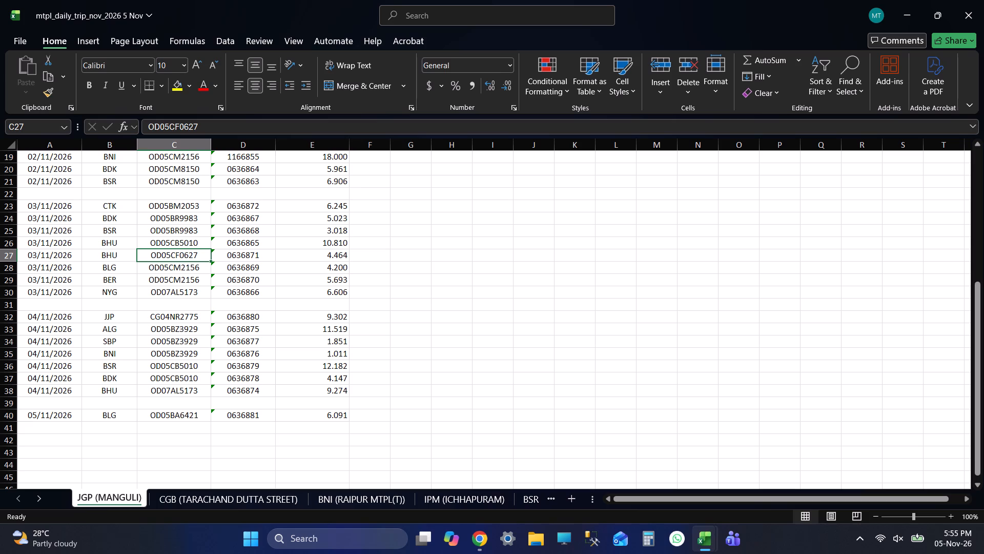
key("alt+Tab")
key("alt+Tab")
key("alt+Tab")
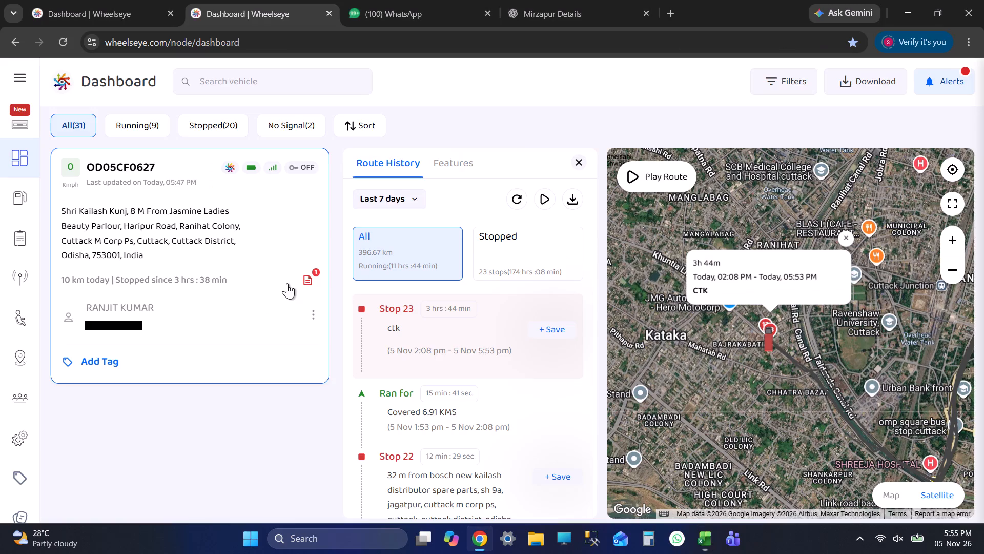
left_click(507, 348)
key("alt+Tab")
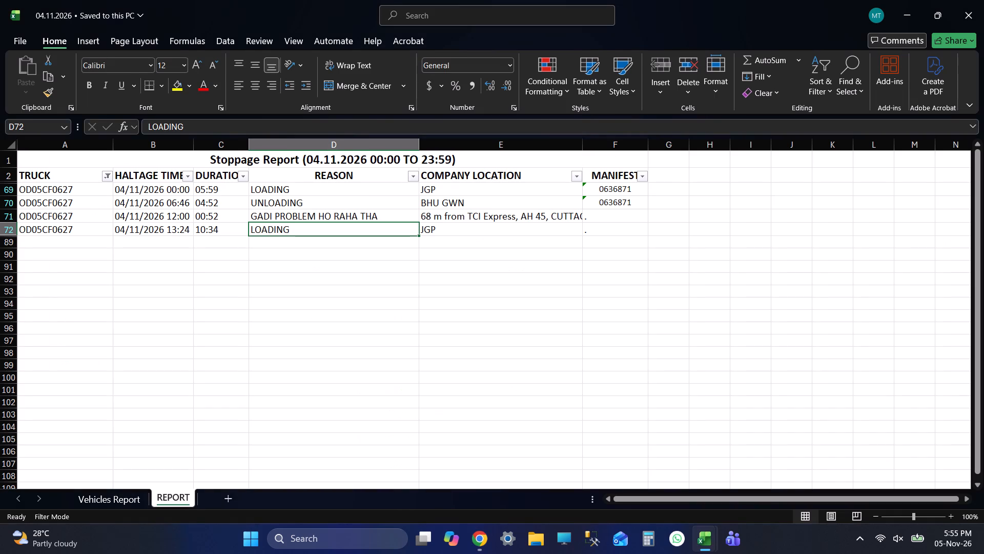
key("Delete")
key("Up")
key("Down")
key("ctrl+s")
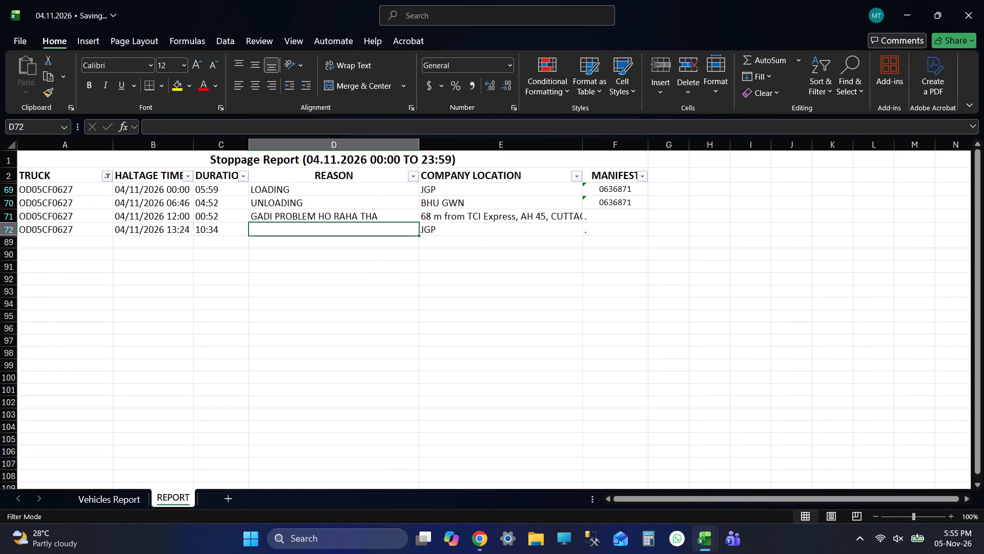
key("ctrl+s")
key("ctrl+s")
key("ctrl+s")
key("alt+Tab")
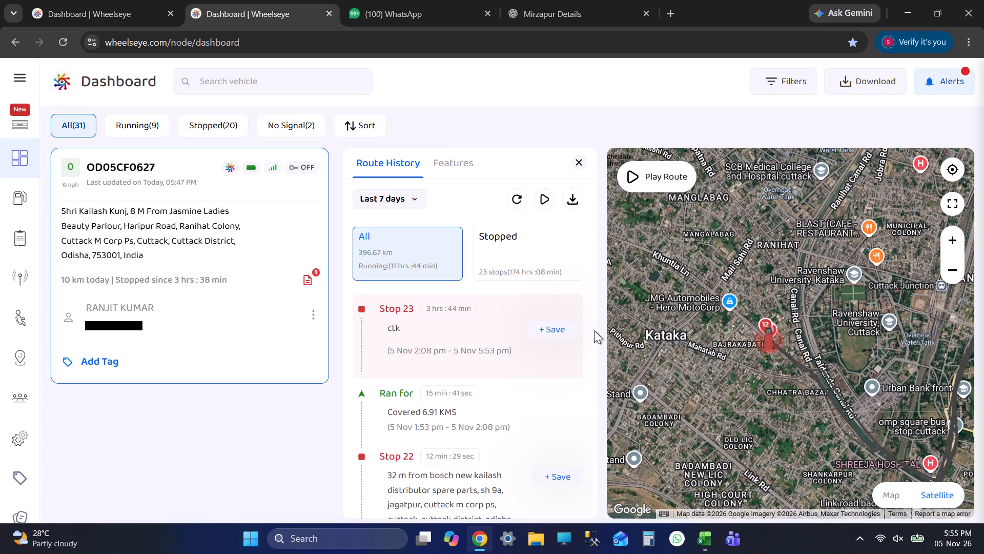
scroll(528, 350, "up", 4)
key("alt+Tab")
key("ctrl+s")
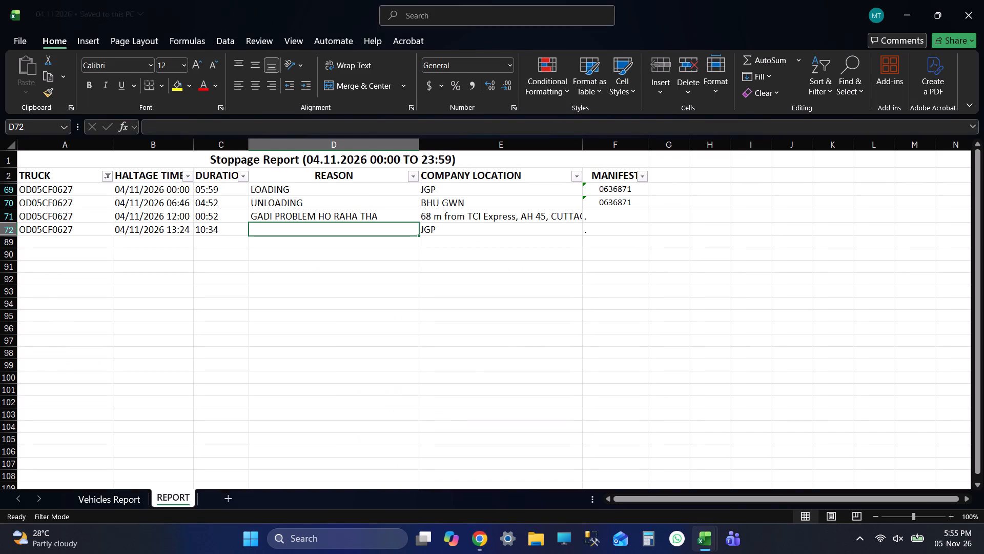
left_click(109, 182)
left_click(109, 182)
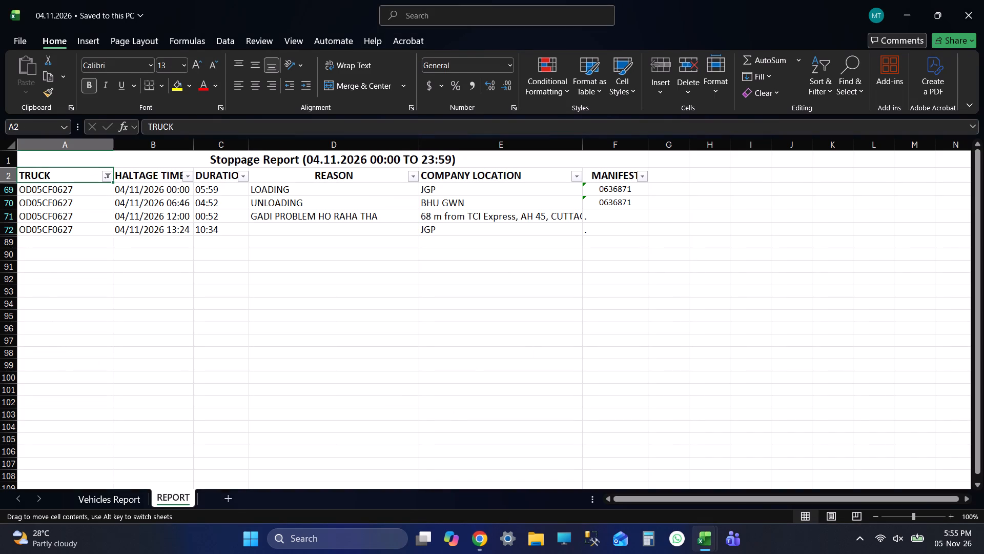
left_click(112, 172)
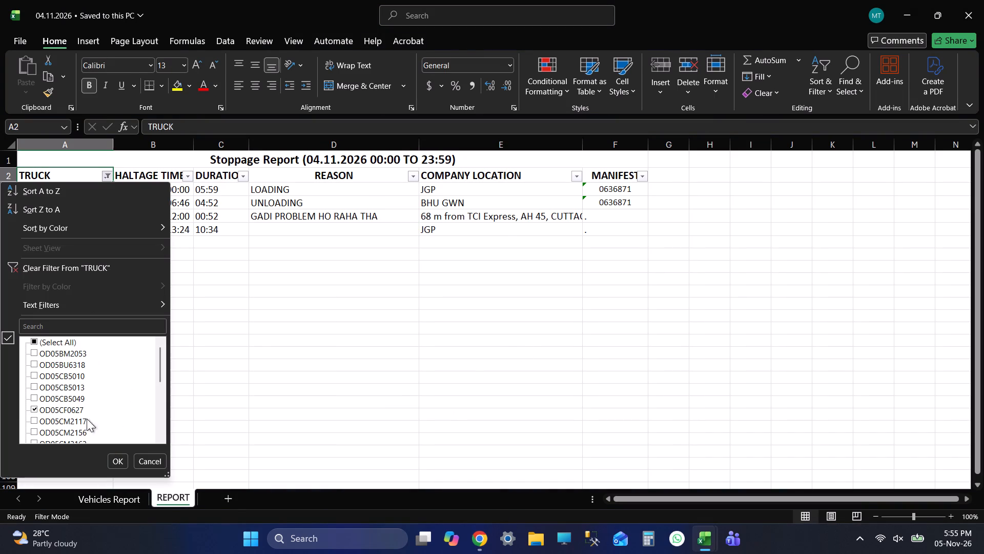
left_click(52, 411)
left_click(69, 418)
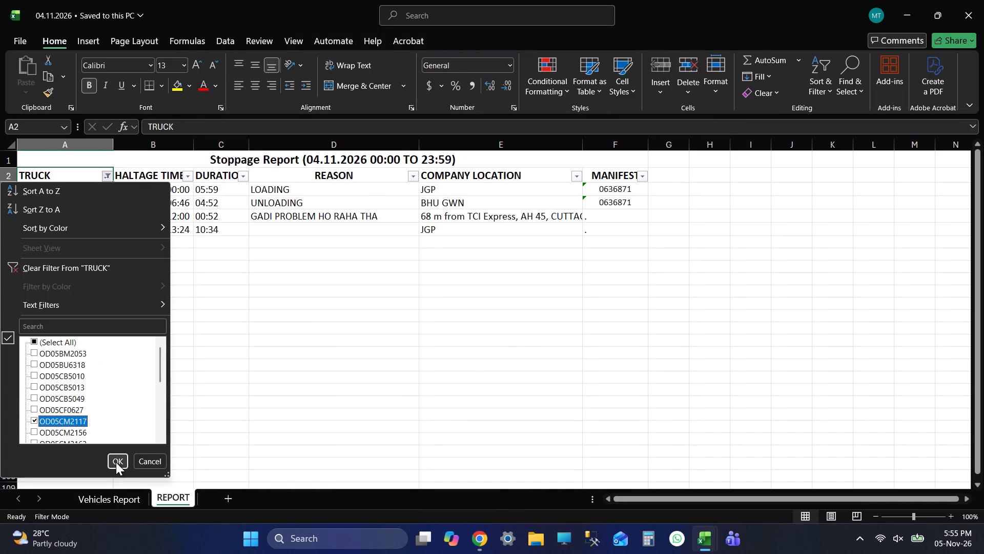
left_click(116, 462)
left_click(326, 323)
key("ctrl+s")
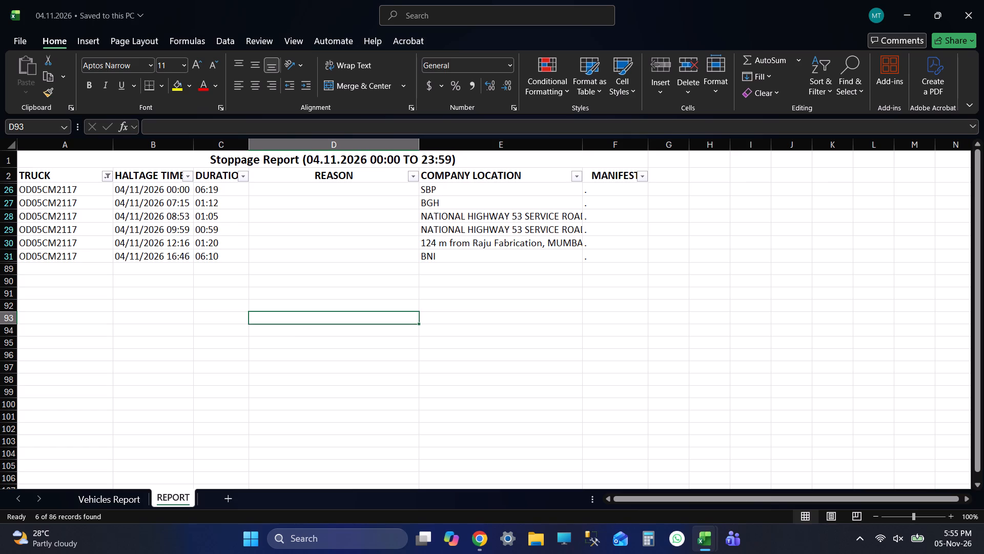
left_click(355, 193)
key("shift+Tab")
key("shift+Tab")
key("shift+Tab")
key("shift+Tab")
key("shift+Tab")
key("shift+Tab")
key("ctrl+c")
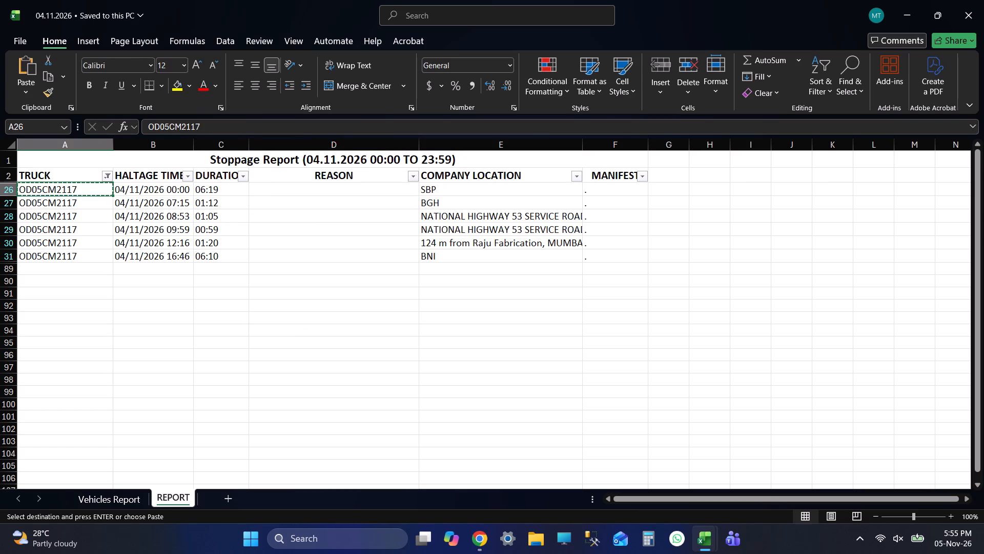
key("alt+Tab")
key("alt+Tab")
key("alt+Tab")
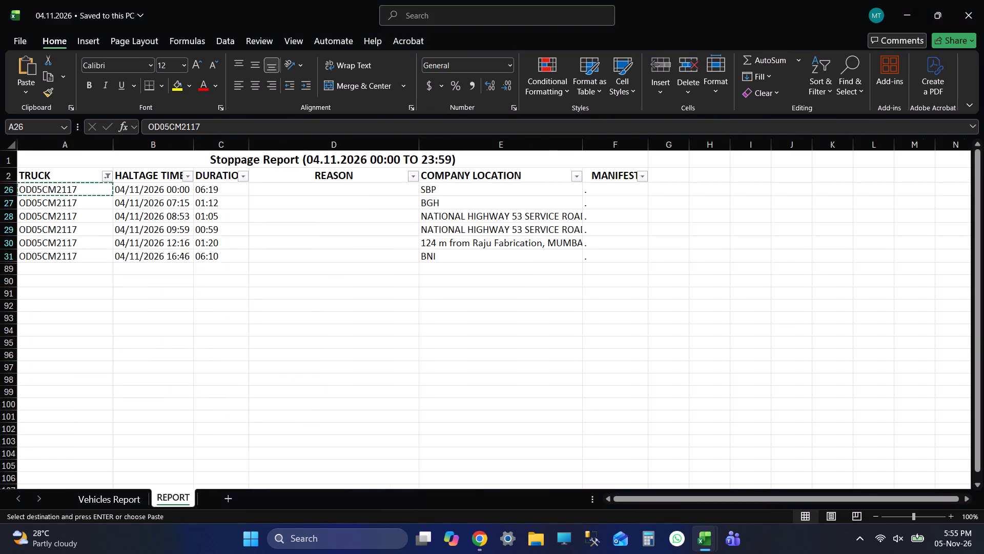
key("alt+Tab")
key("alt+Tab")
key("alt+Tab")
left_click(63, 146)
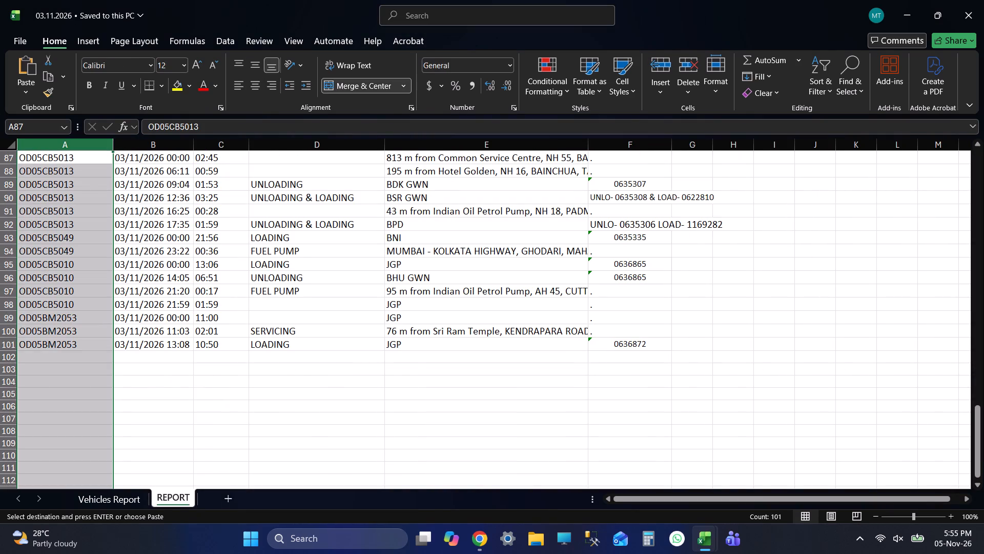
key("ctrl+f")
key("ctrl+v")
key("Return")
key("Return")
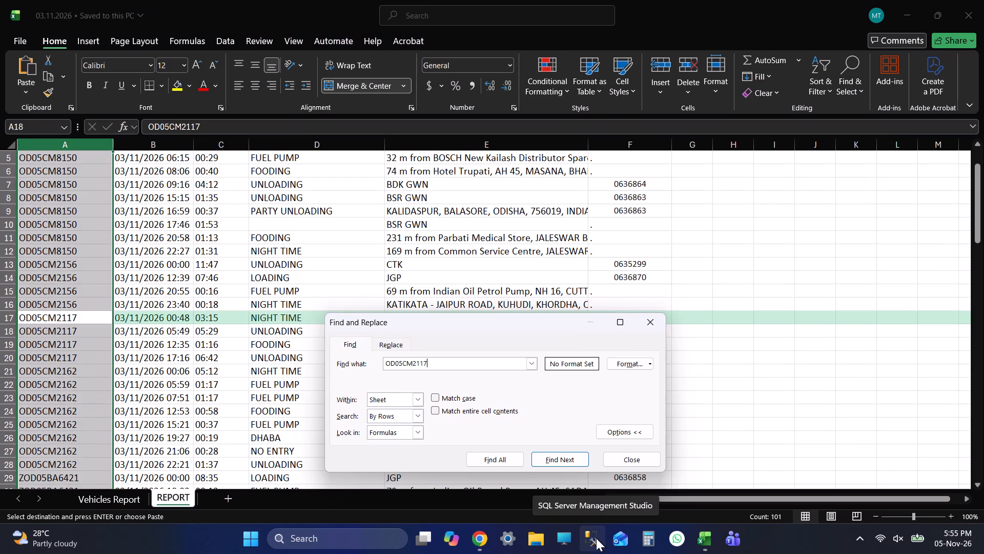
key("Return")
key("Return")
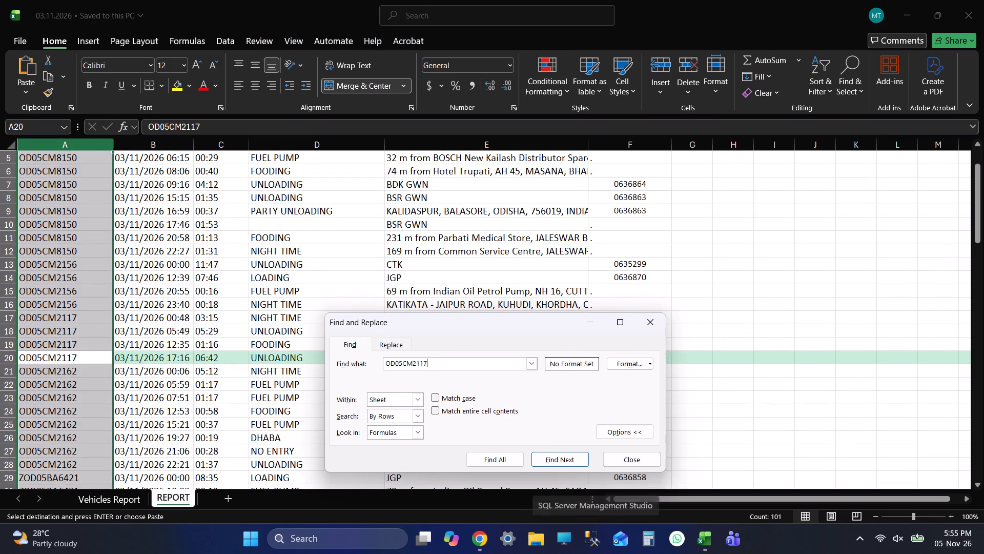
left_click(648, 458)
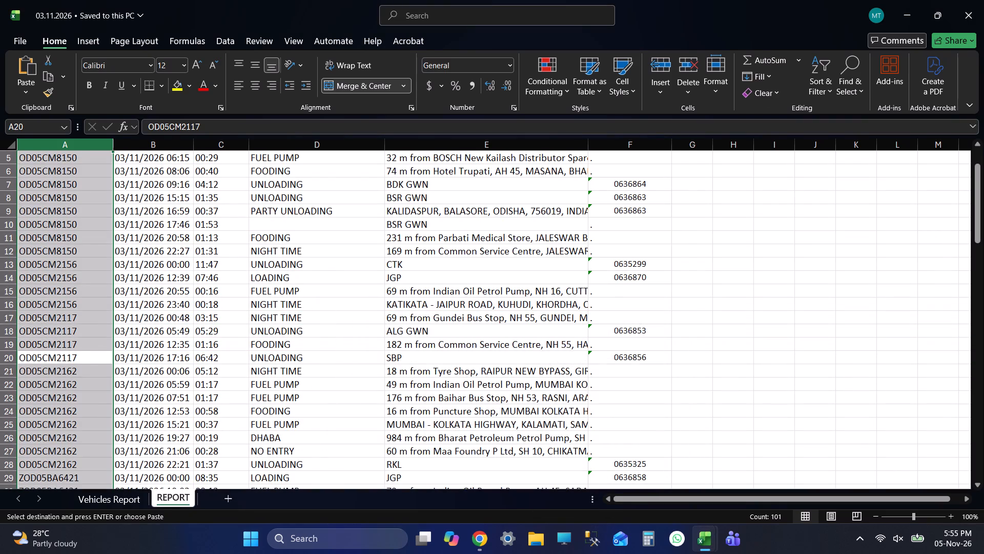
left_click(8, 358)
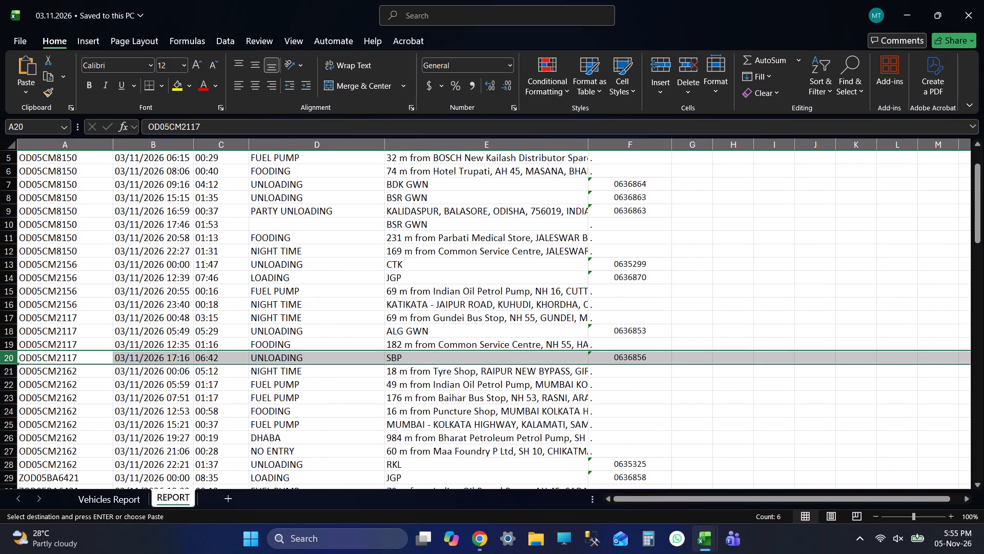
key("alt+Tab")
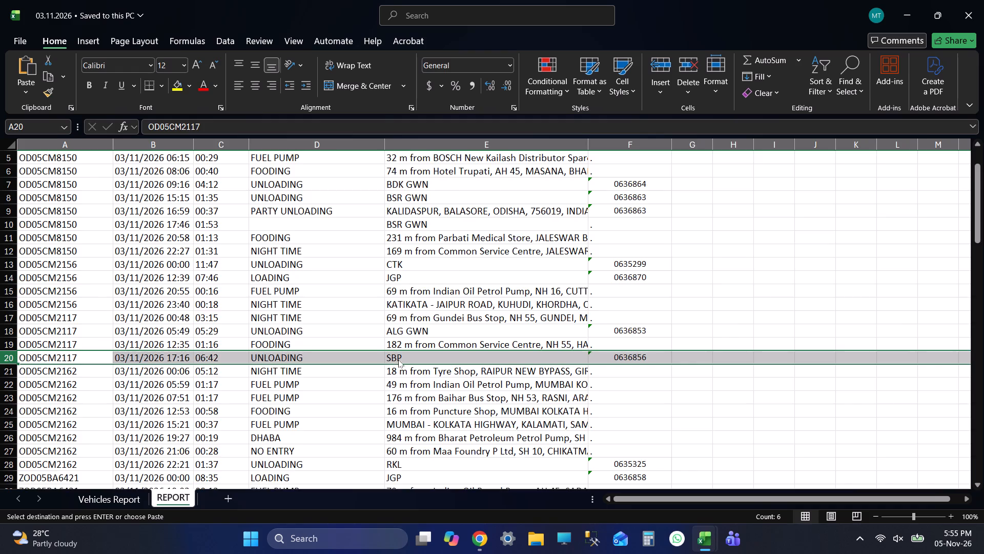
key("Tab")
key("Tab")
key("Tab")
key("Tab")
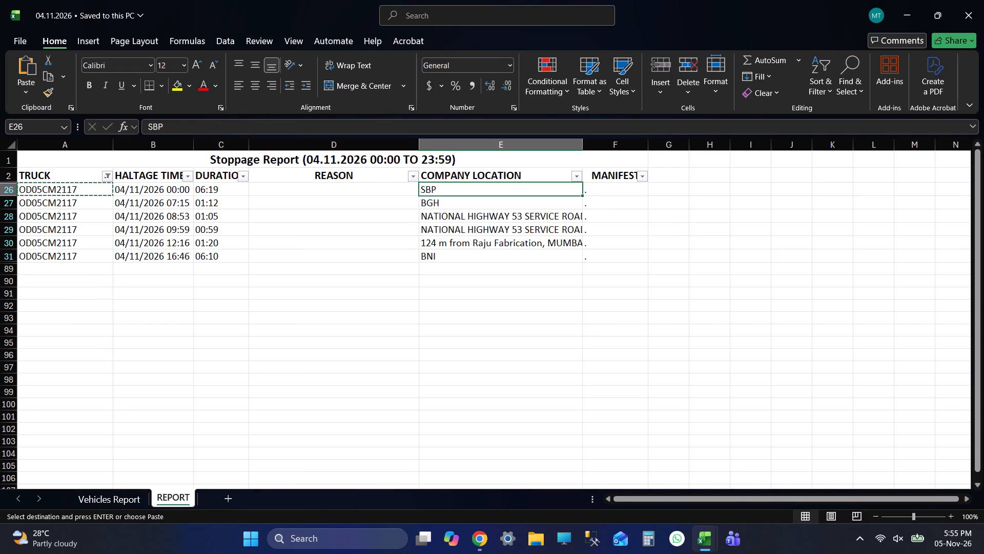
key("shift+Tab")
key("alt+Tab")
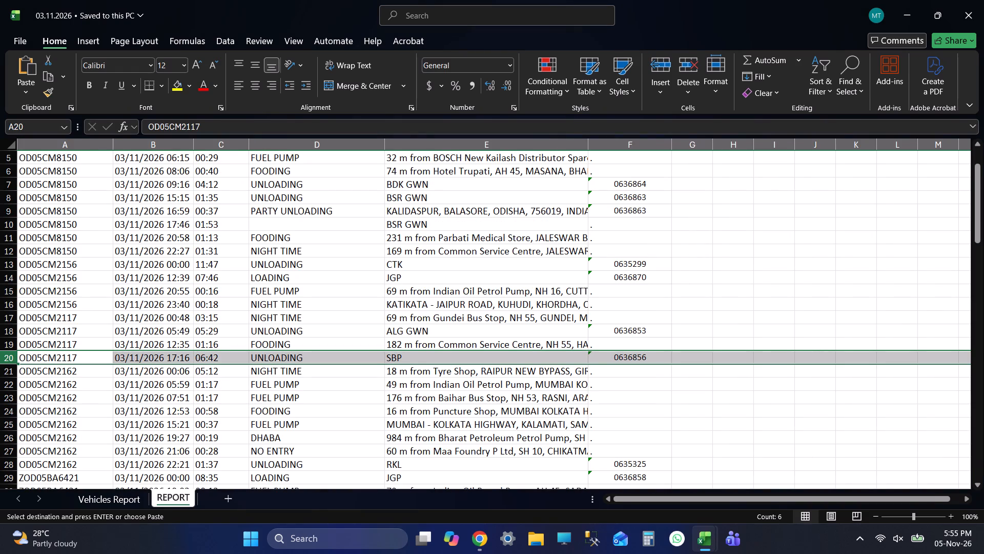
left_click(57, 359)
key("Tab")
key("Tab")
key("Tab")
key("ctrl+c")
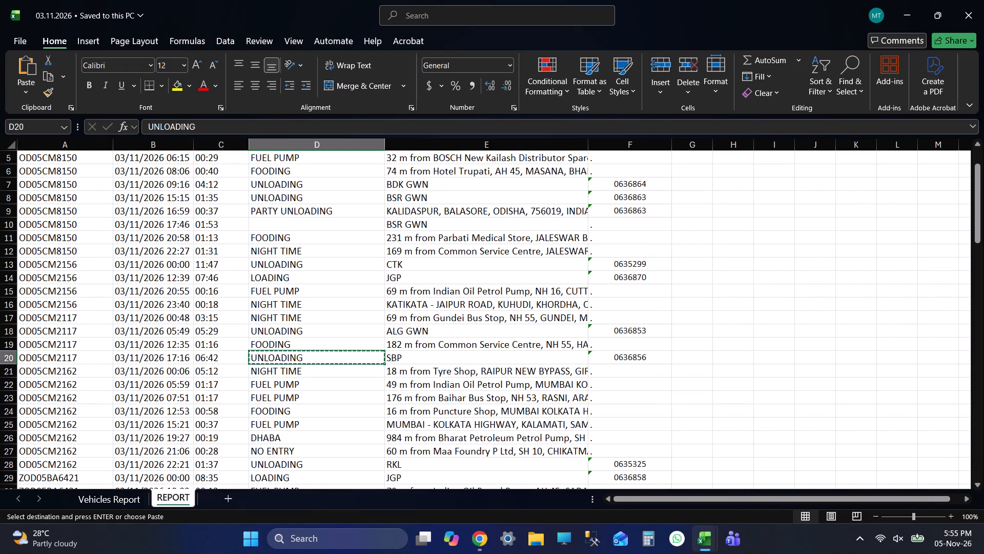
key("alt+Tab")
key("ctrl+v")
key("Tab")
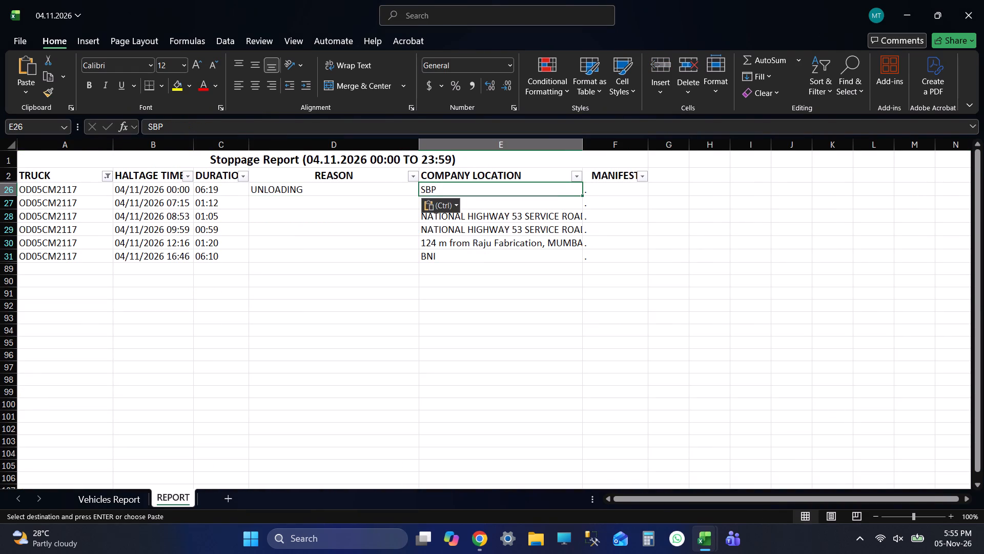
key("alt+Tab")
key("Tab")
key("Tab")
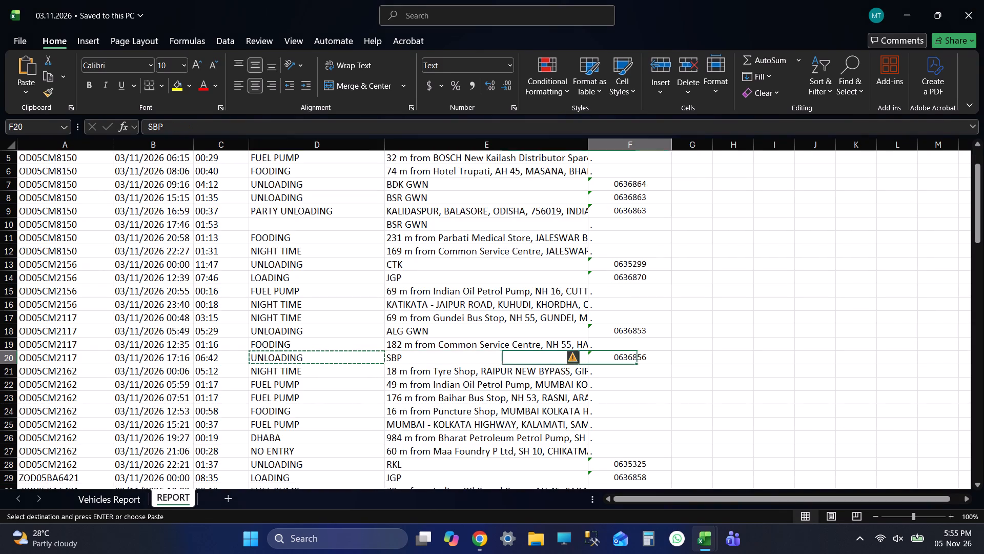
key("ctrl+c")
key("alt+Tab")
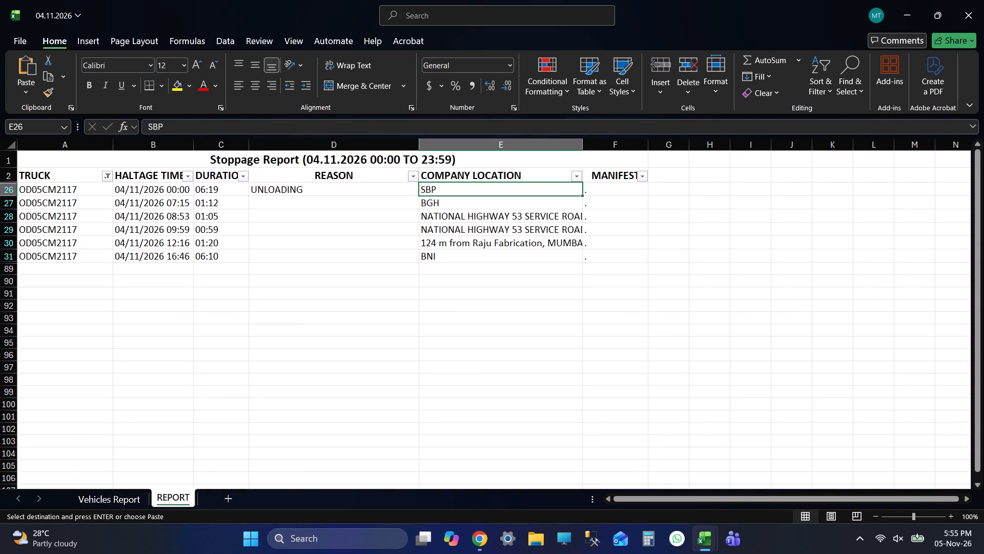
key("Tab")
key("alt+Tab")
key("alt+Tab")
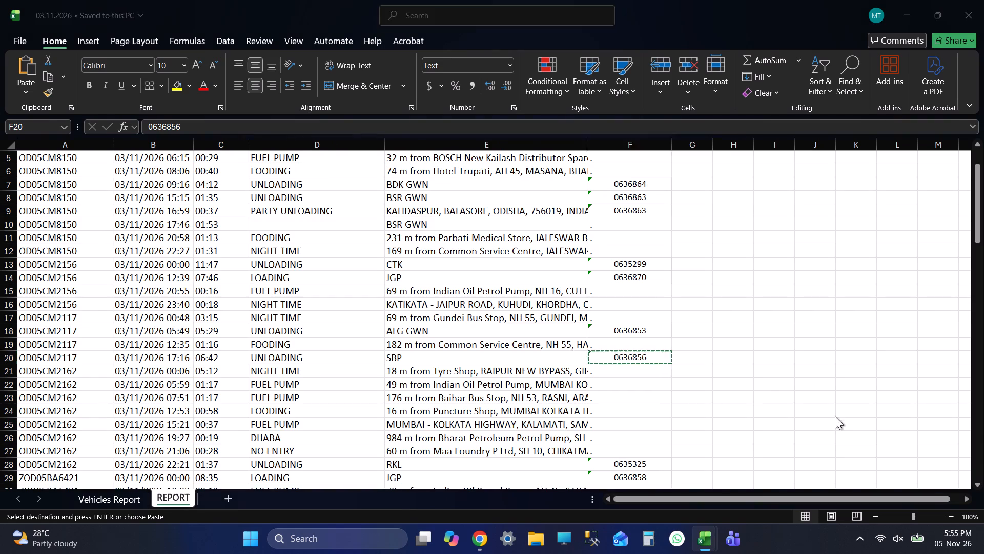
key("ctrl+v")
key("Return")
key("Return")
key("ctrl+s")
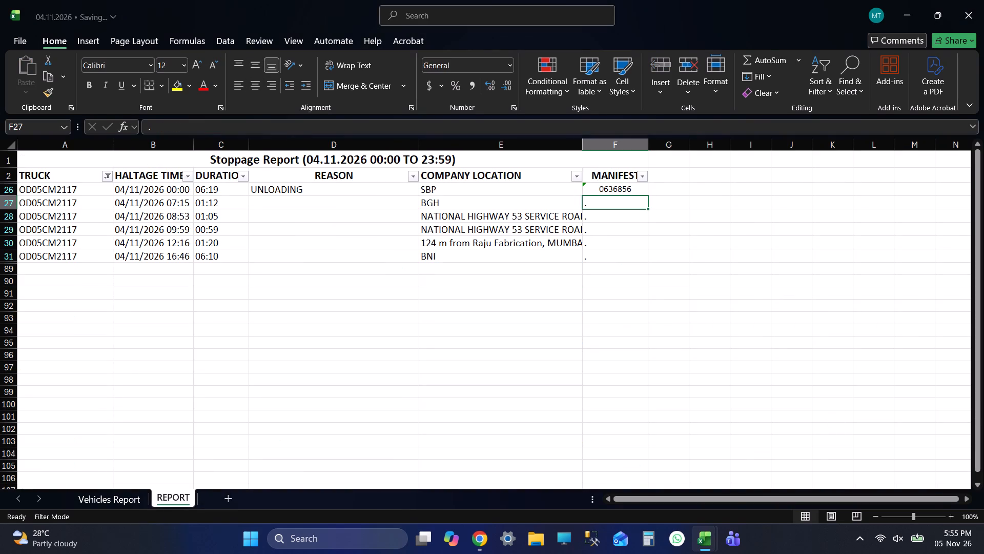
key("shift+Tab")
key("shift+Tab")
key("shift+Tab")
key("shift+Tab")
key("Tab")
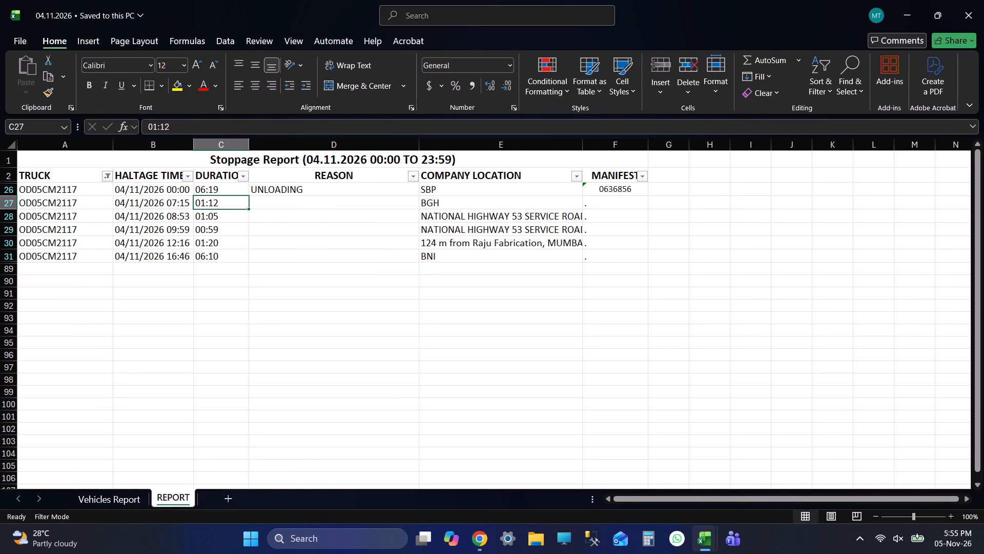
key("Tab")
key("alt+Tab")
key("alt+Tab")
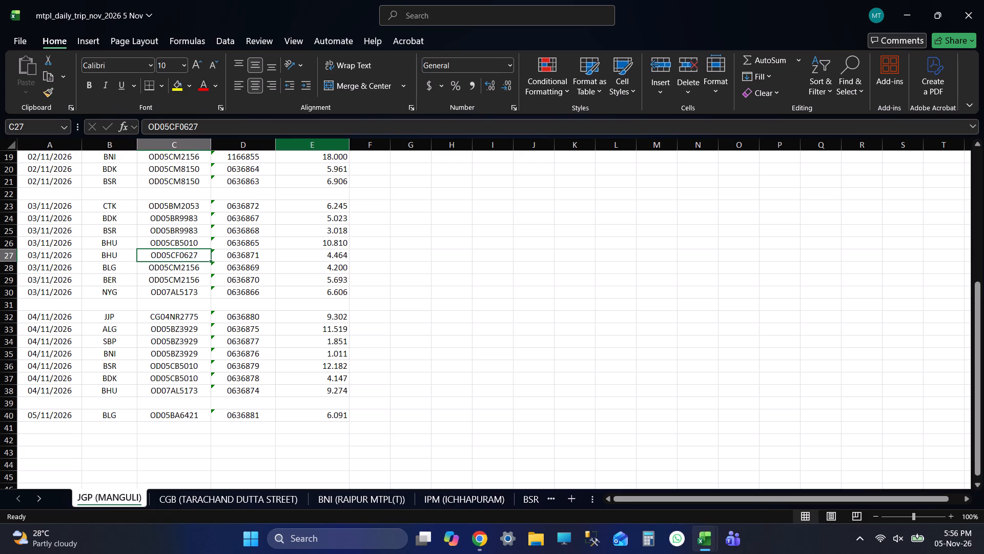
key("alt+Tab")
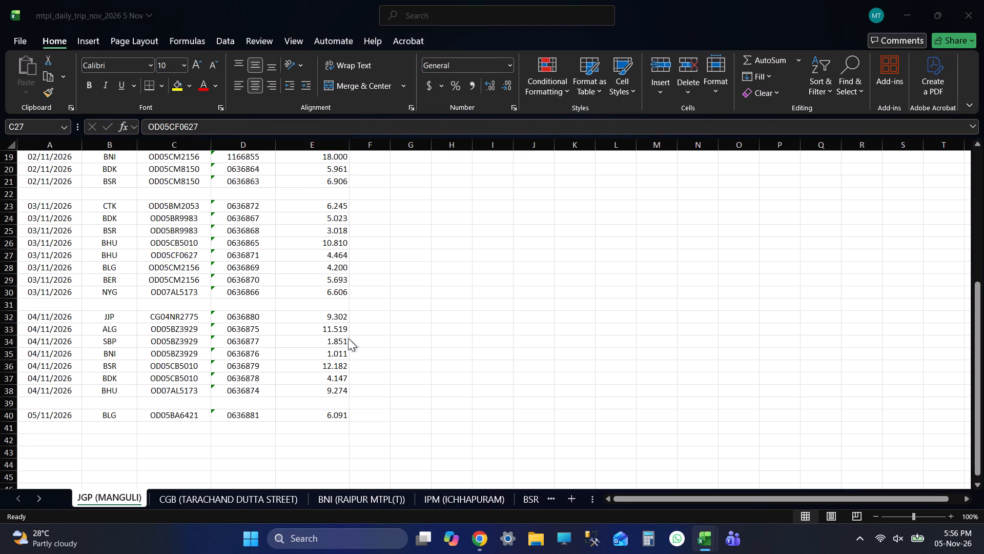
key("alt+Tab")
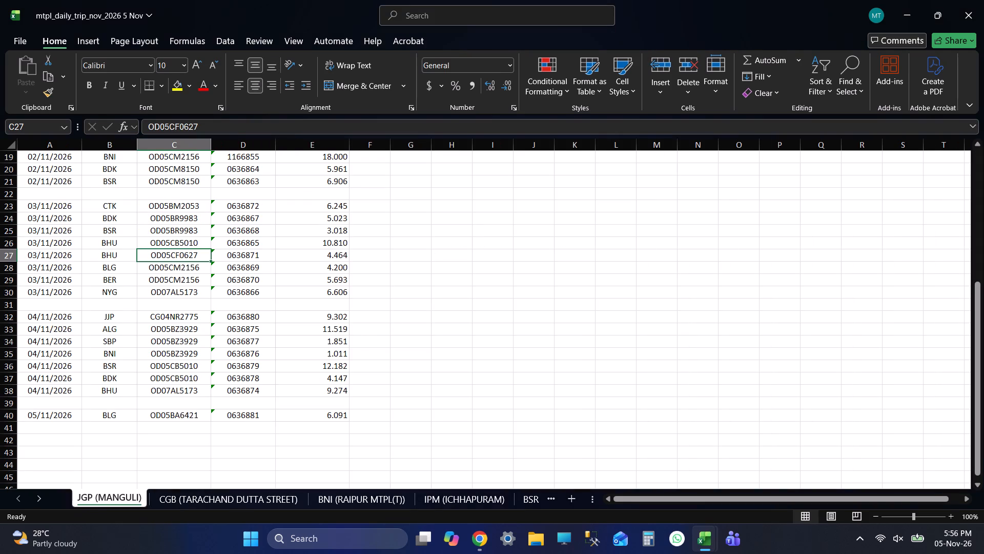
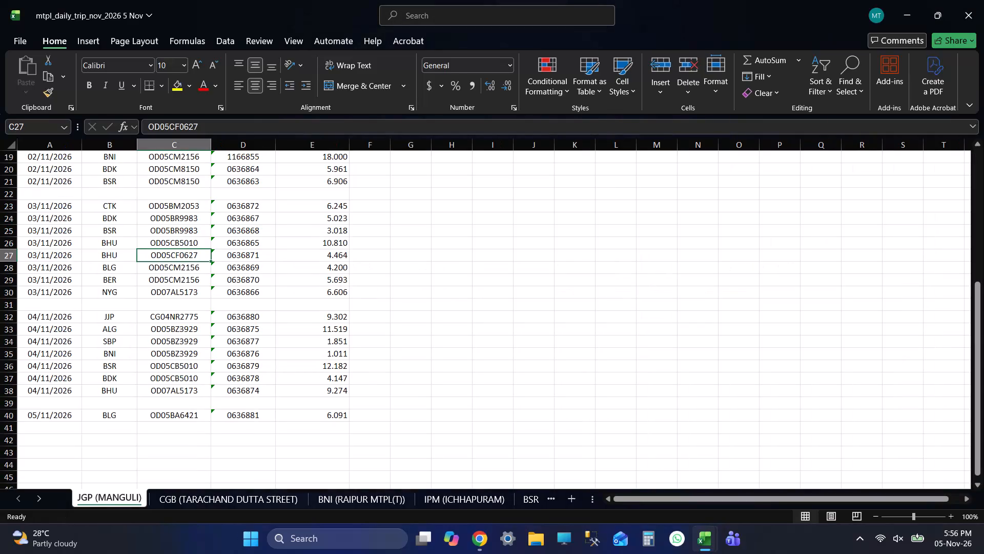
scroll(202, 311, "up", 3)
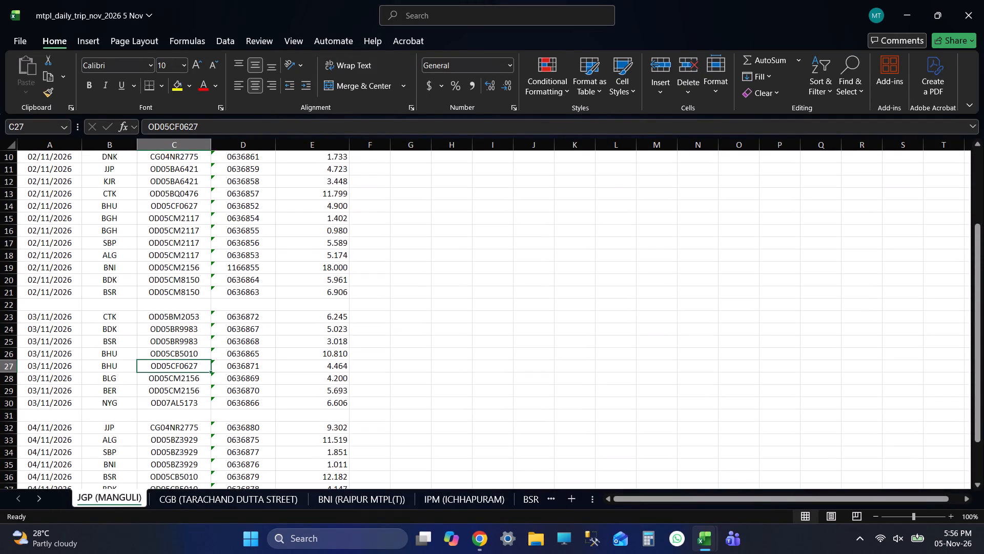
left_click_drag(179, 217, 173, 260)
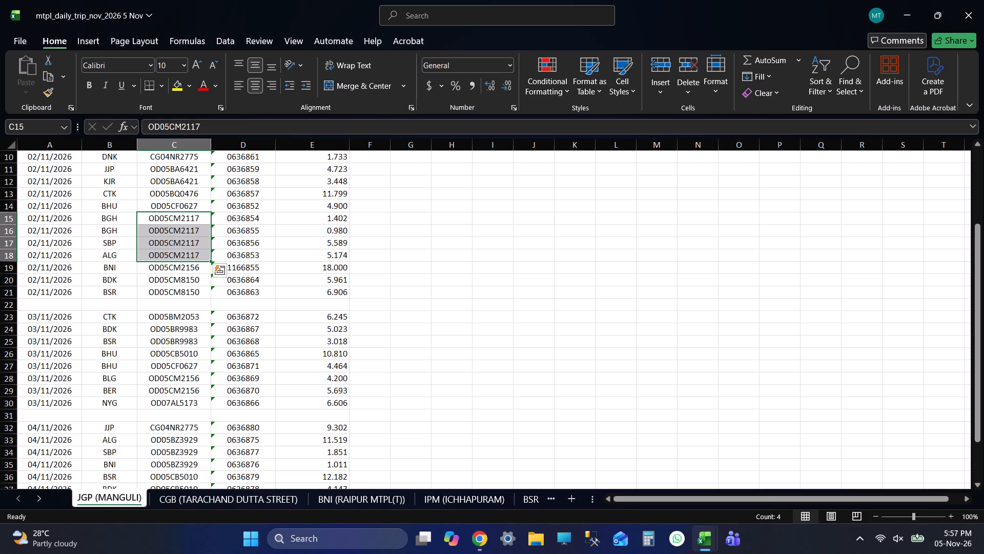
key("alt+Tab")
key("alt+Tab")
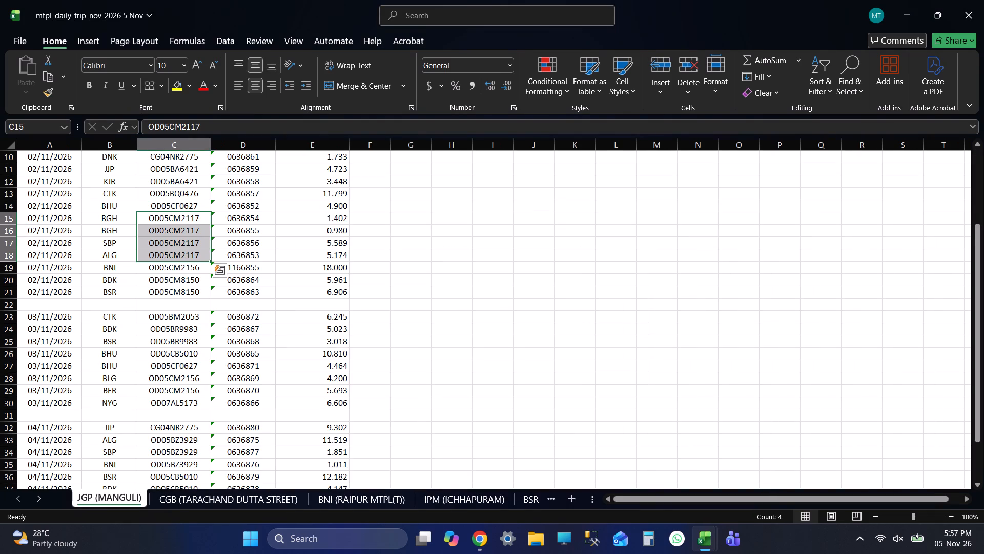
key("alt+Tab")
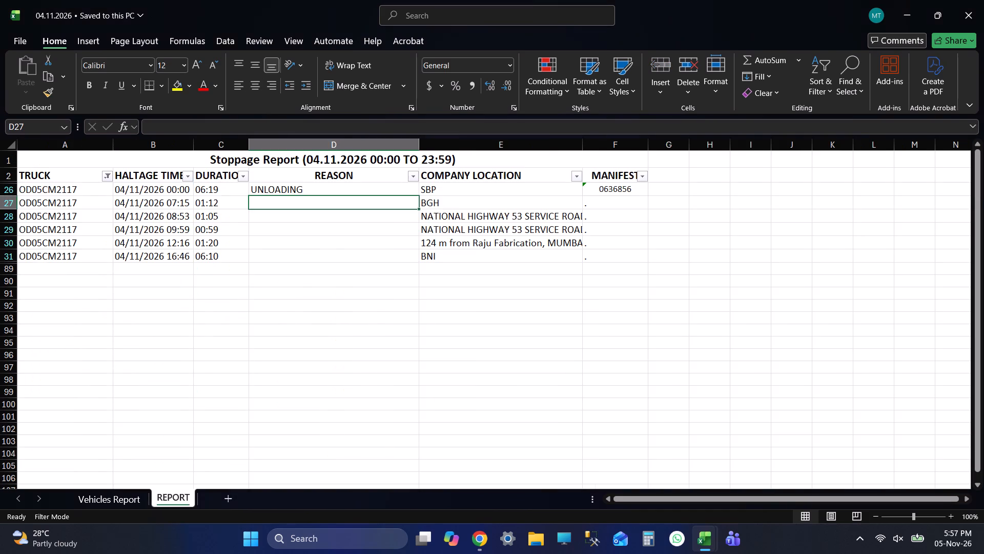
key("alt+Tab")
key("alt+Tab")
key("alt+Tab")
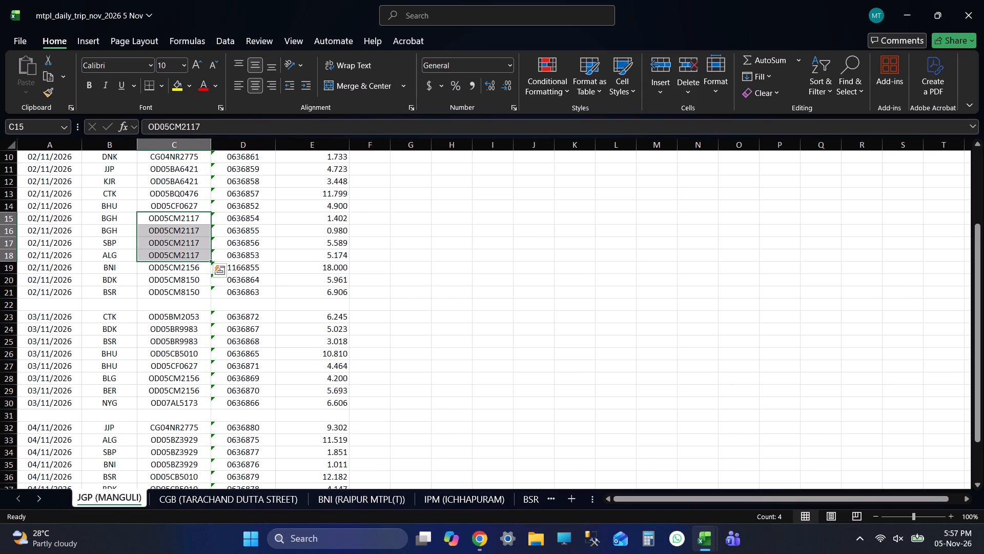
key("alt+Tab")
key("alt+Tab")
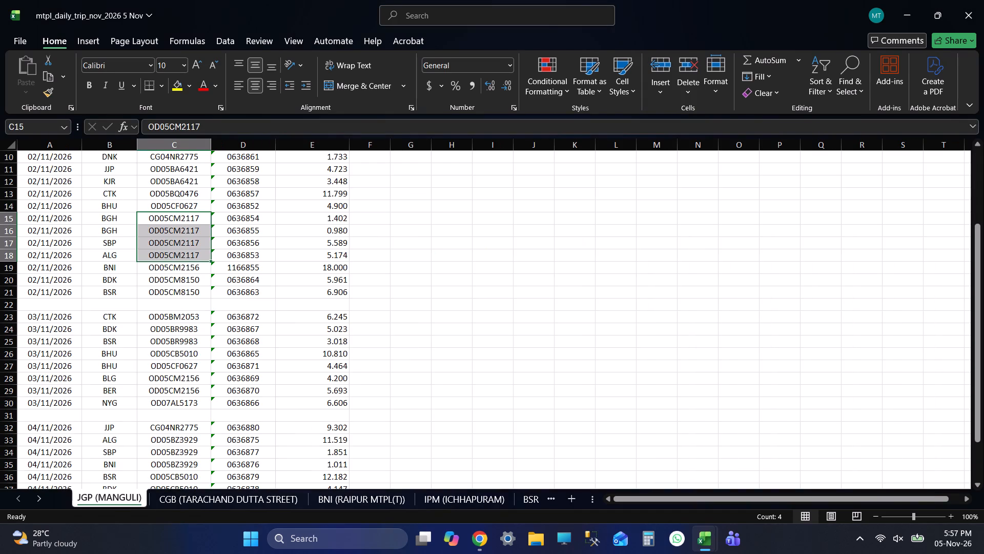
key("alt+Tab")
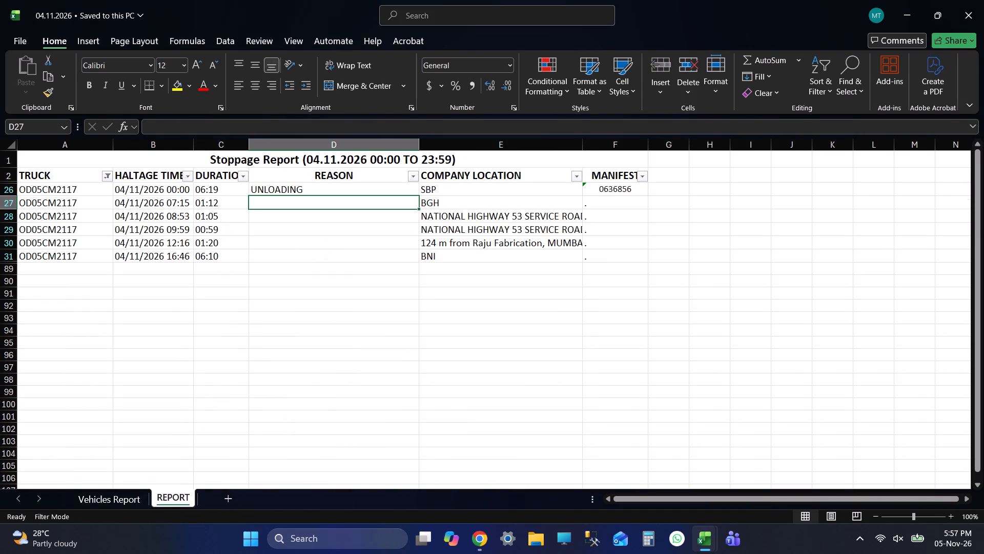
type("UNLOADING")
key("Tab")
key("Tab")
key("alt+Tab")
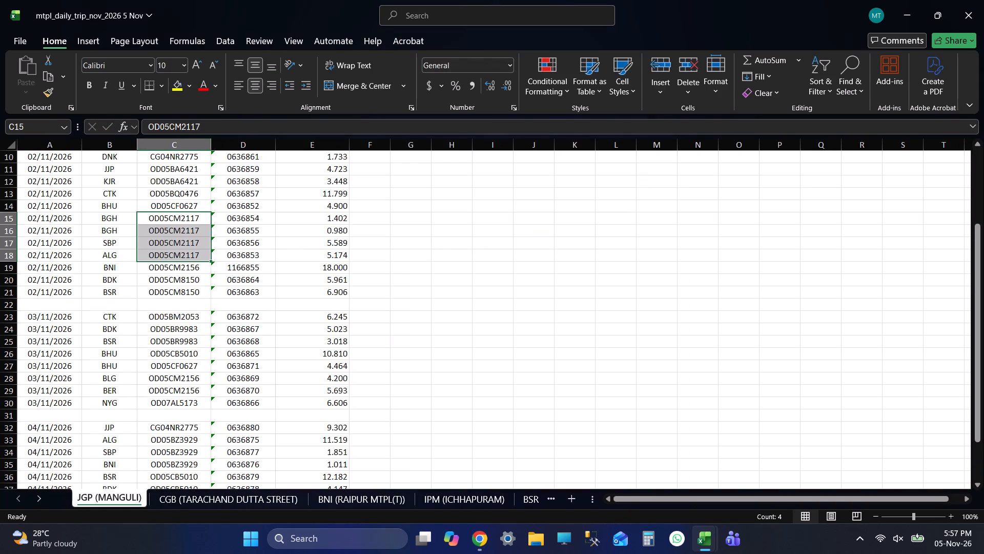
key("alt+Tab")
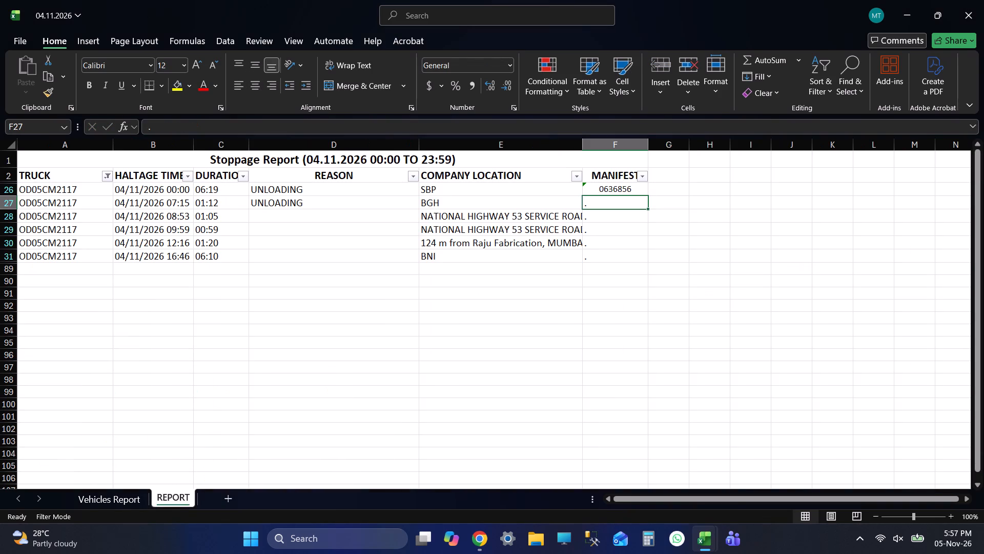
key("alt+Tab")
key("alt+Tab")
key("alt+Tab")
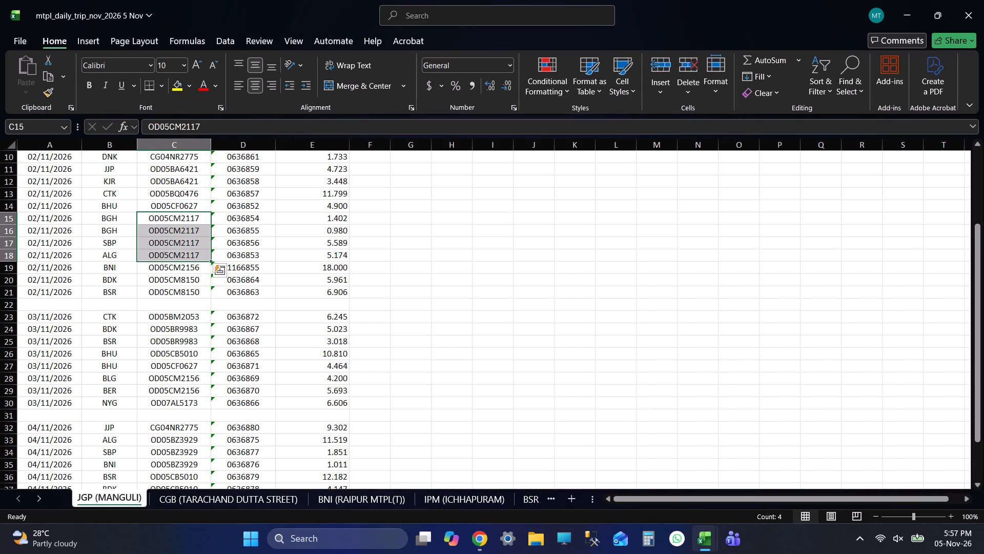
left_click(161, 218)
key("Tab")
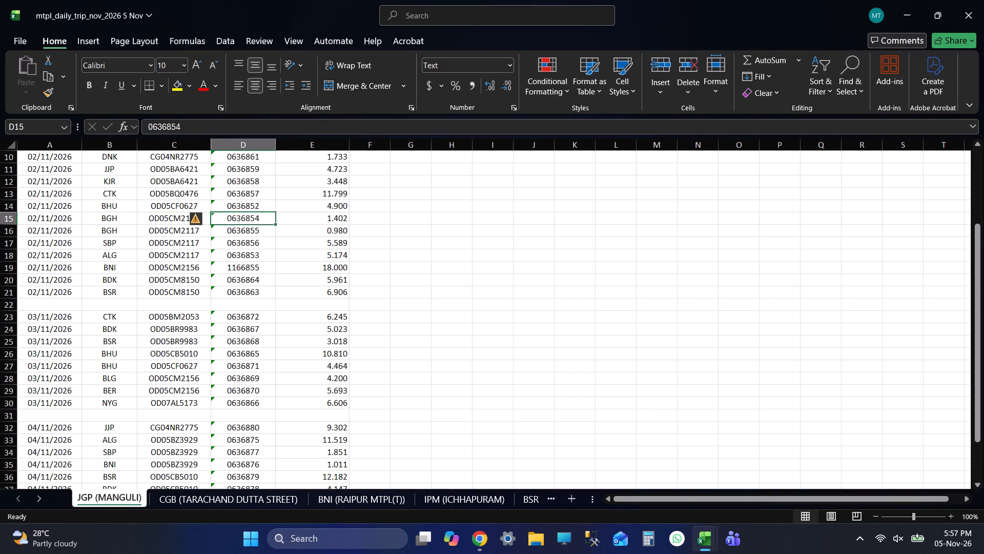
key("ctrl+c")
key("alt+Tab")
key("ctrl+v")
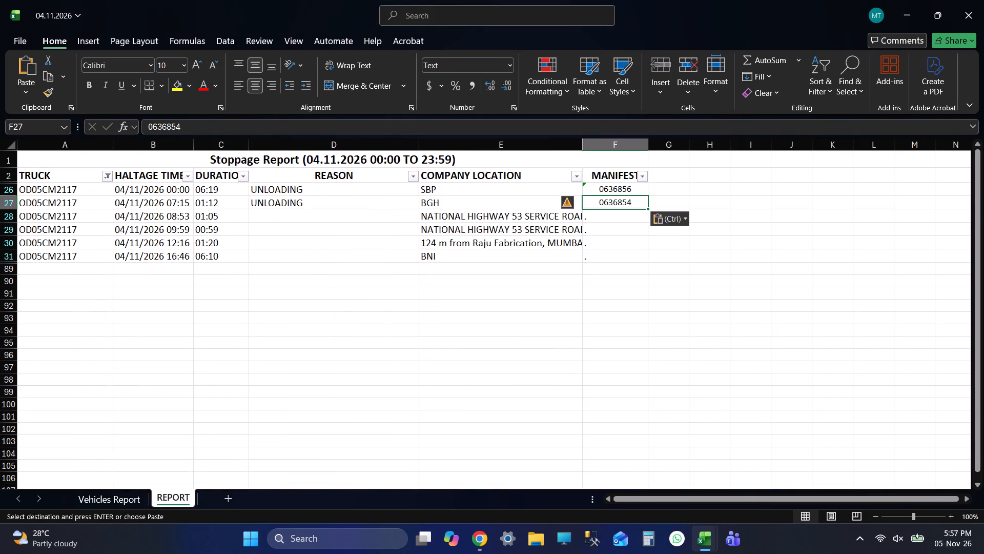
key("Return")
key("Return")
key("ctrl+s")
key("shift+Tab")
key("shift+Tab")
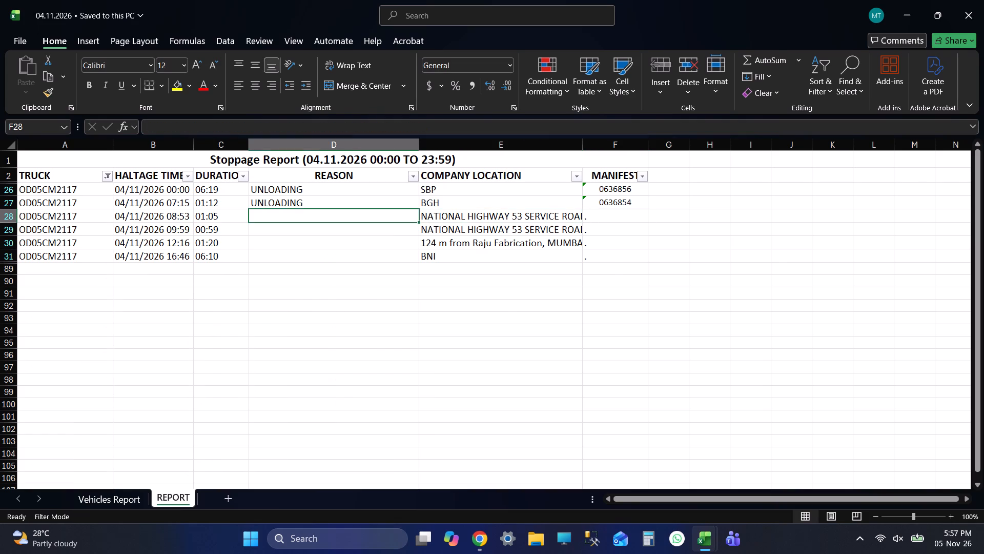
key("alt+Tab")
key("alt+Tab")
key("alt+Tab")
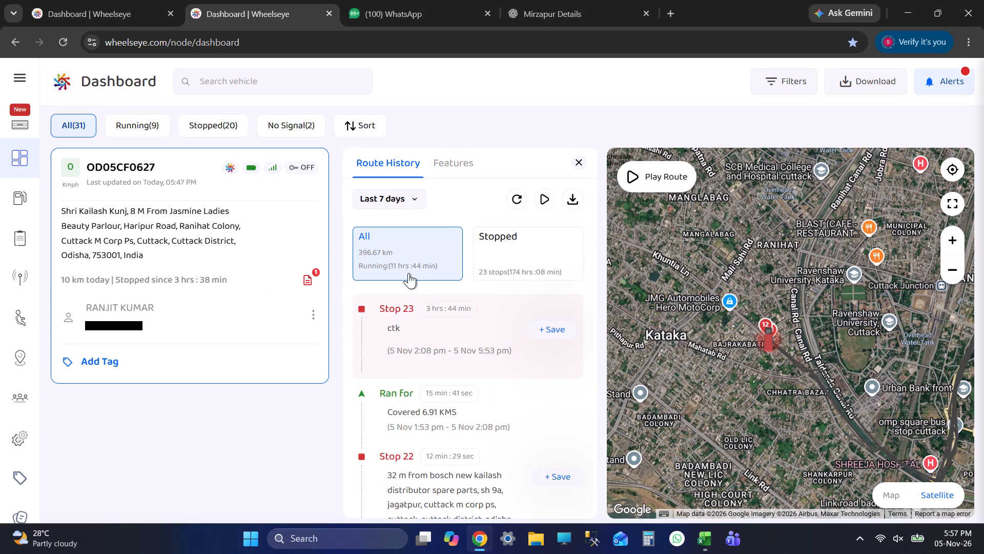
key("alt+Tab")
key("alt+Tab")
left_click(274, 85)
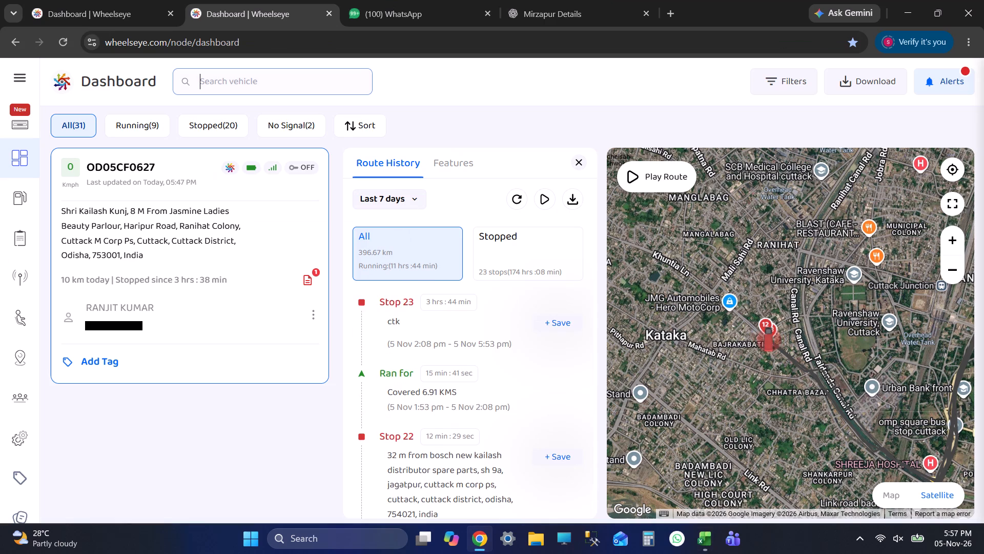
type("2117")
key("Return")
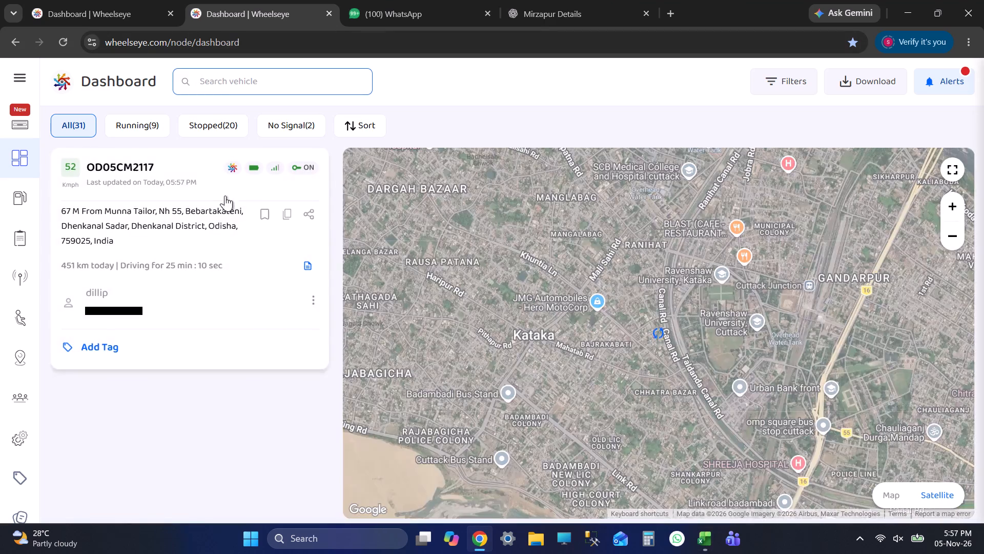
left_click(216, 221)
left_click(377, 193)
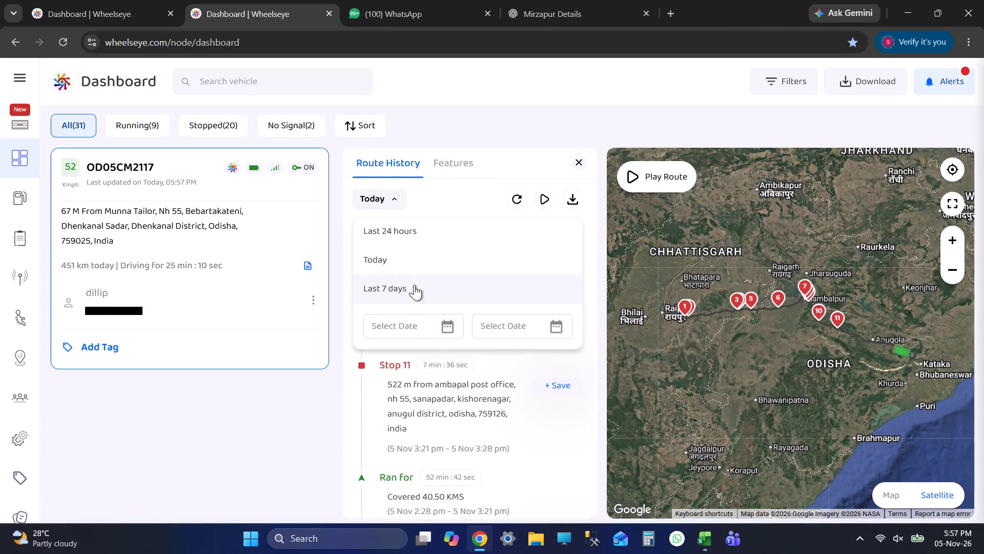
left_click(414, 285)
left_click(392, 194)
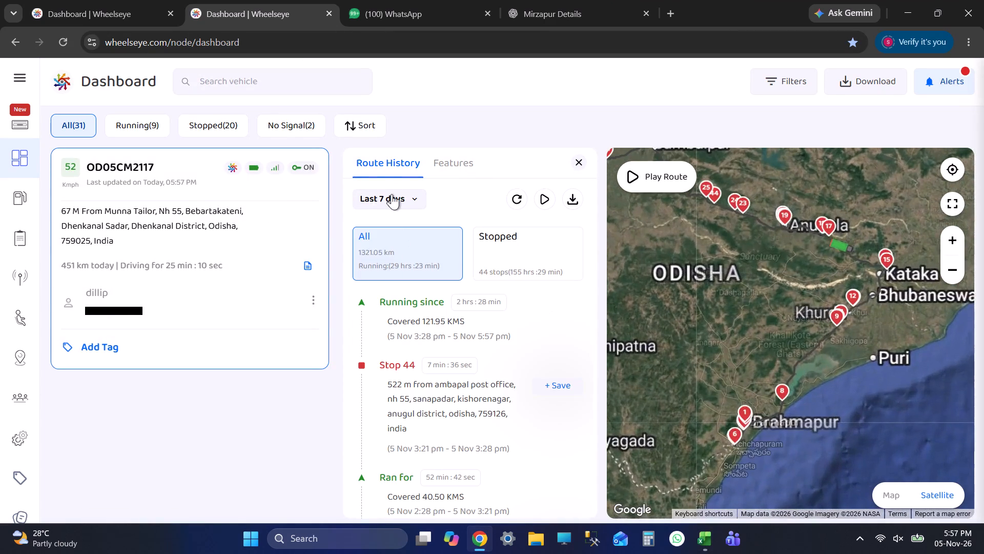
left_click(423, 335)
left_click(493, 308)
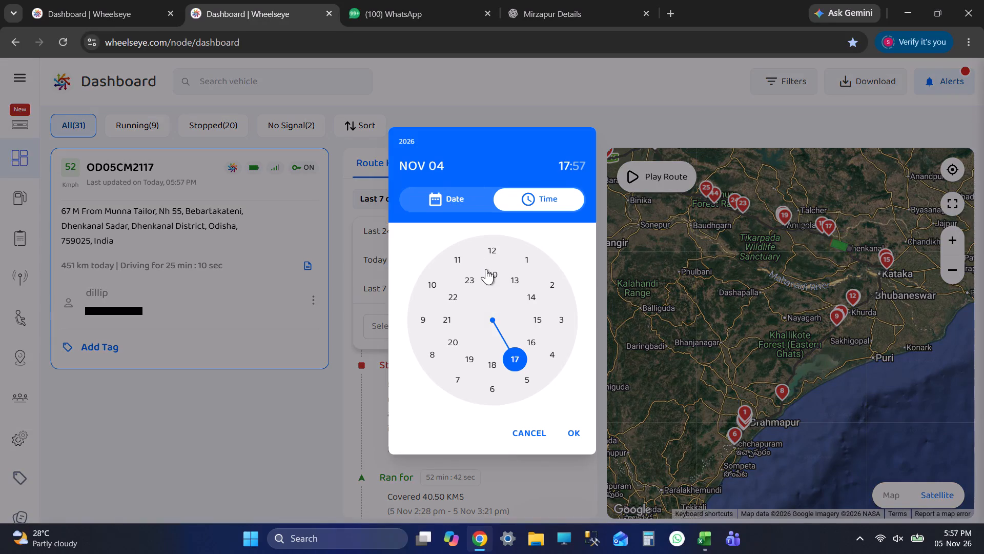
left_click(493, 274)
left_click(493, 247)
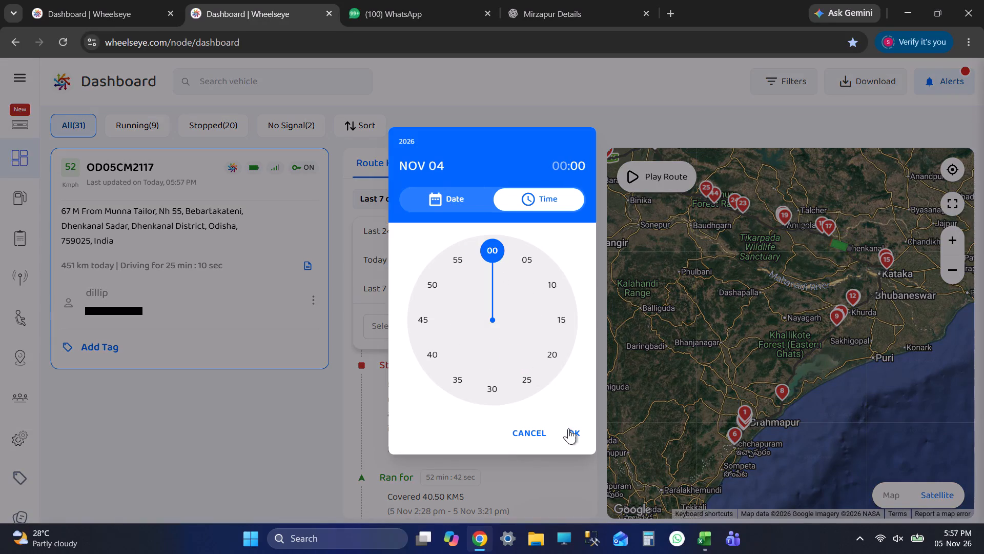
left_click(571, 432)
left_click(496, 321)
left_click(489, 301)
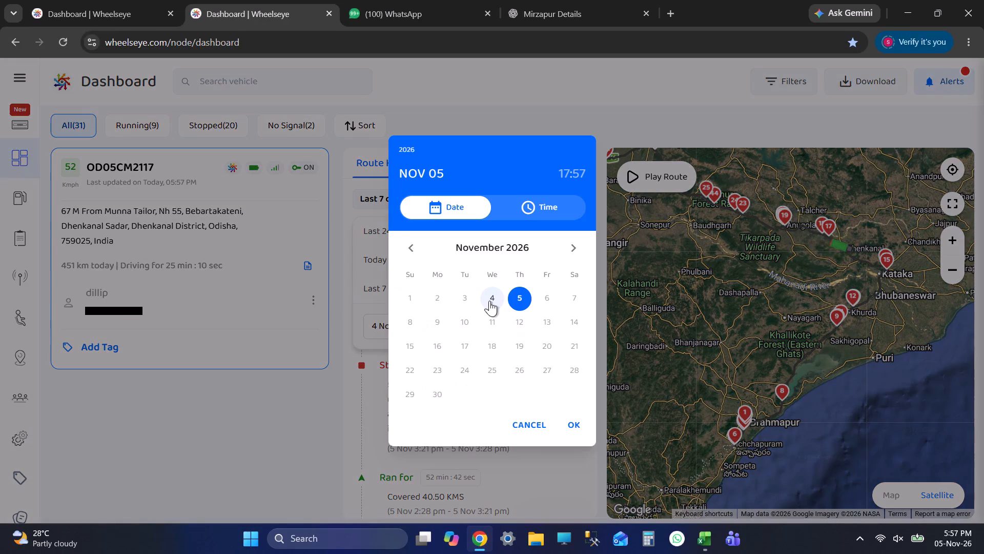
left_click(470, 279)
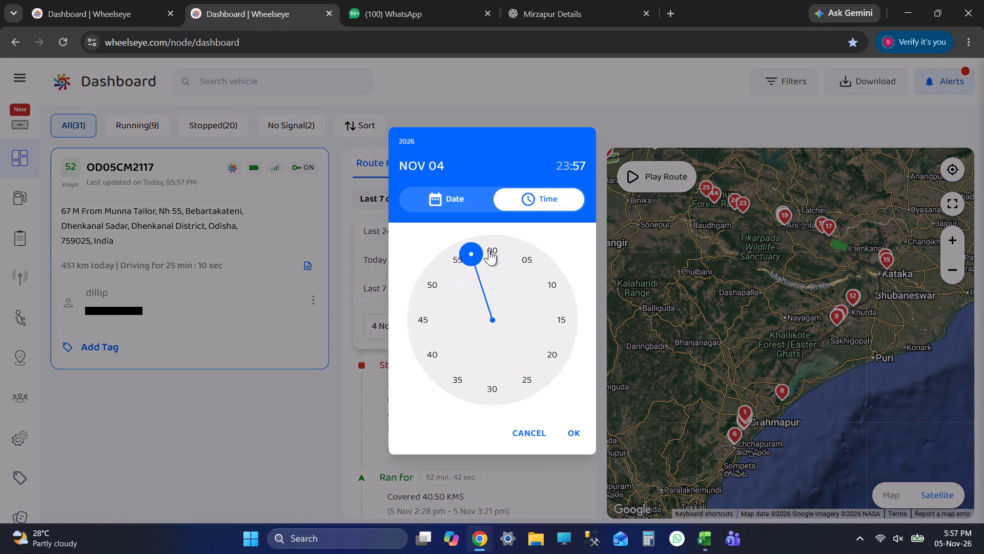
left_click(489, 250)
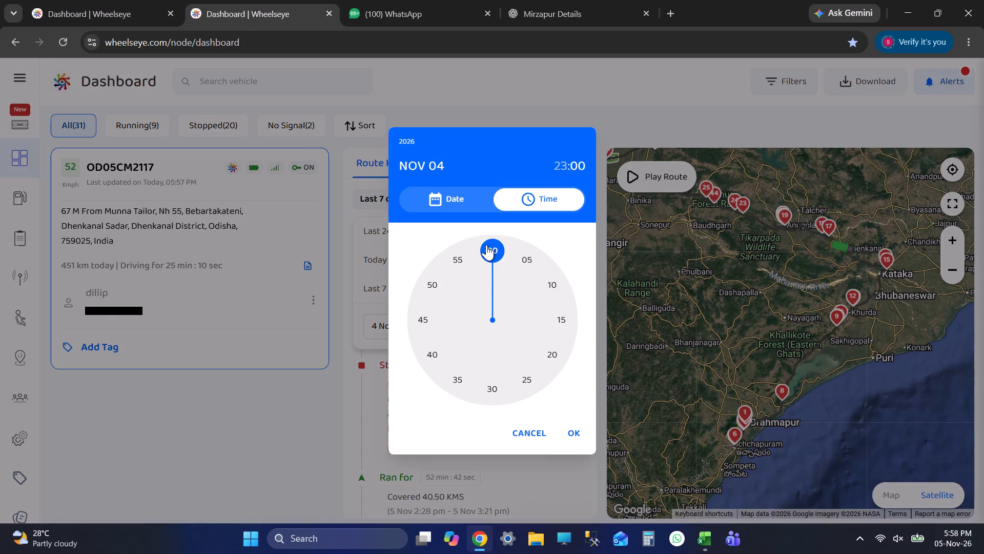
left_click(486, 245)
left_click(576, 436)
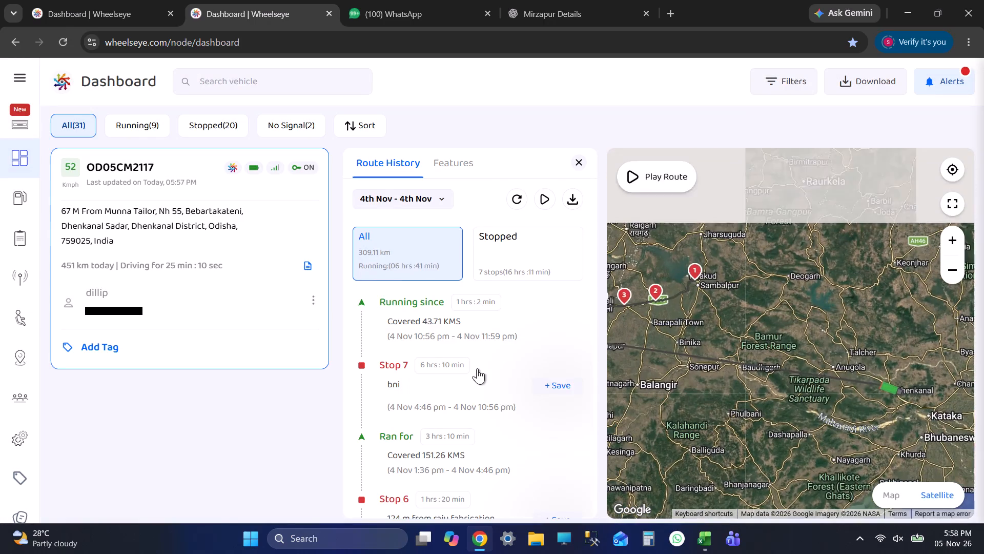
scroll(528, 434, "down", 3)
scroll(529, 429, "up", 1)
scroll(529, 429, "down", 5)
scroll(529, 429, "up", 1)
scroll(529, 429, "down", 1)
scroll(529, 429, "up", 1)
scroll(529, 429, "down", 1)
scroll(529, 429, "up", 1)
scroll(529, 429, "down", 3)
scroll(525, 434, "up", 1)
scroll(525, 435, "down", 9)
left_click(479, 345)
scroll(474, 345, "up", 2)
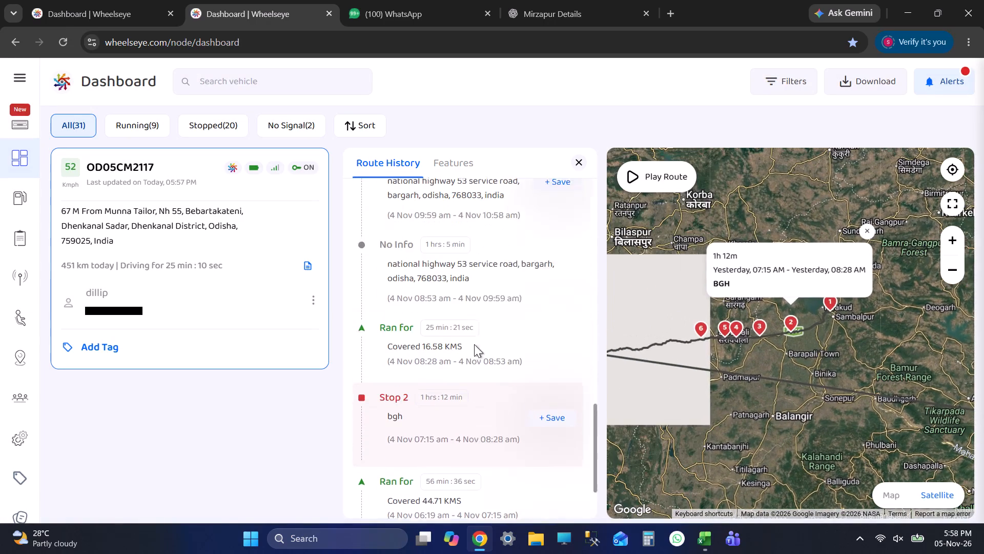
left_click(484, 309)
left_click(487, 316)
scroll(764, 335, "up", 4)
scroll(764, 334, "down", 2)
scroll(764, 334, "up", 3)
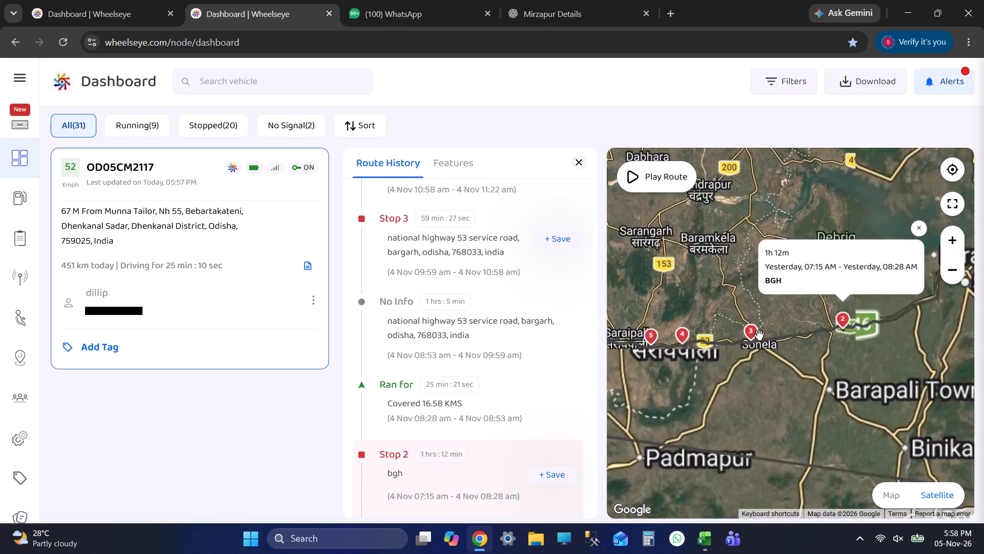
scroll(759, 335, "up", 3)
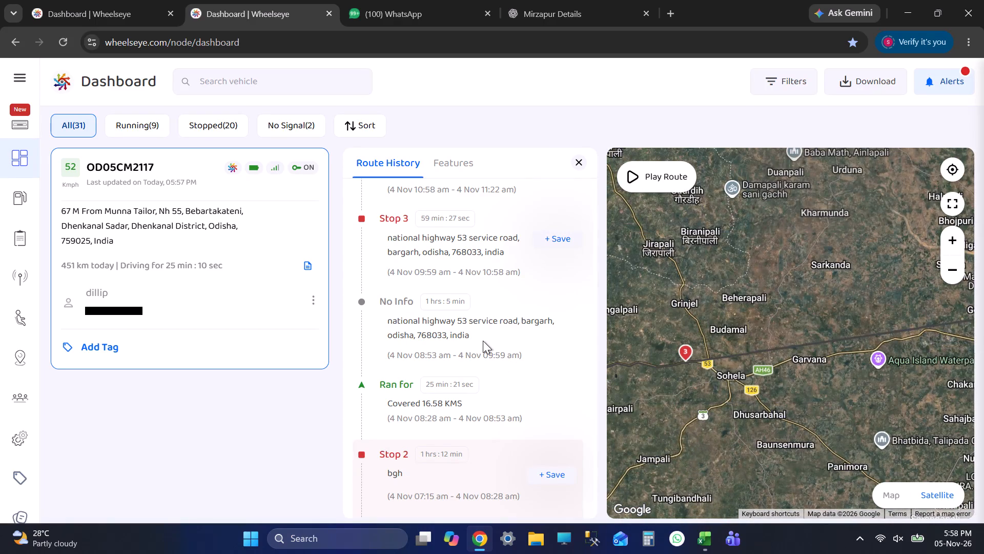
triple_click(483, 341)
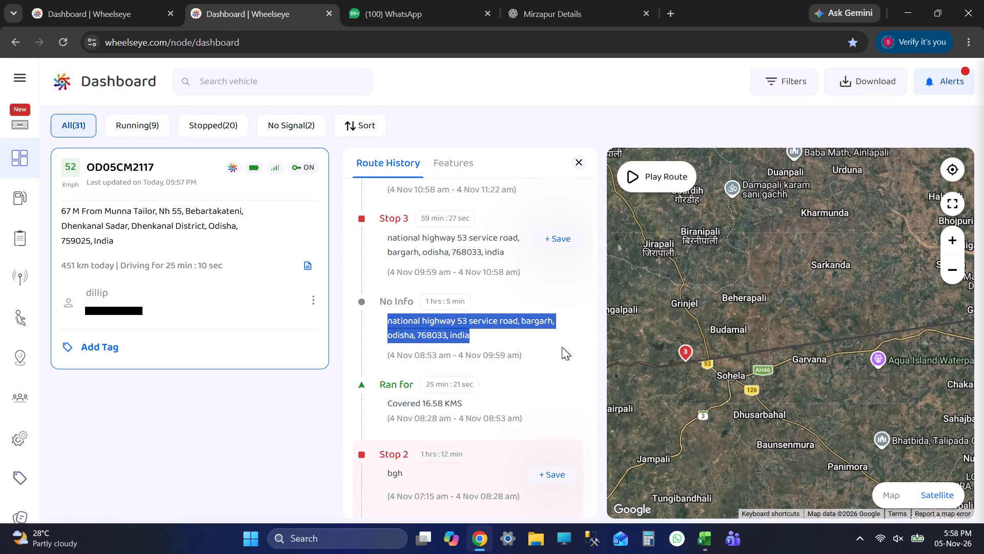
scroll(460, 325, "up", 2)
left_click(449, 374)
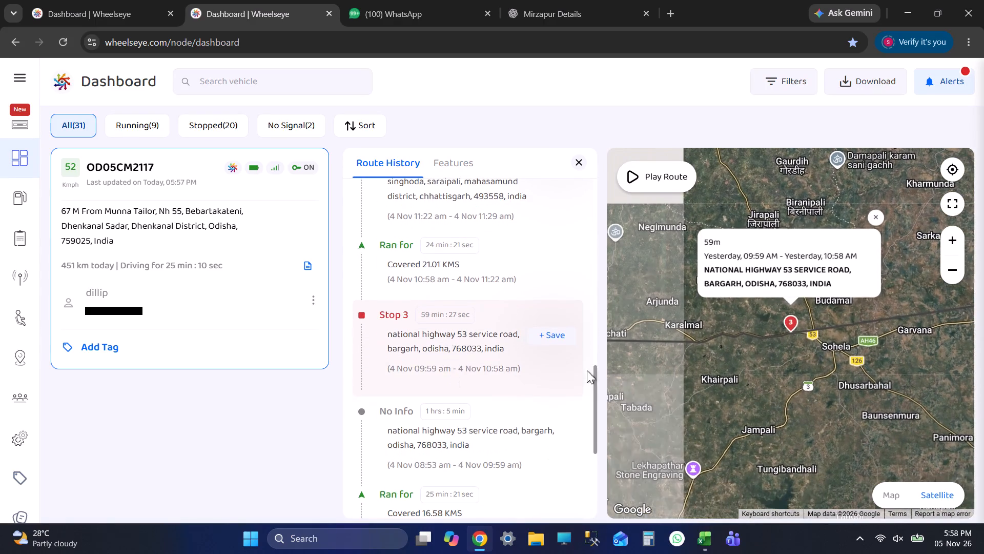
scroll(489, 377, "down", 1)
left_click_drag(821, 395, 682, 401)
scroll(682, 401, "down", 2)
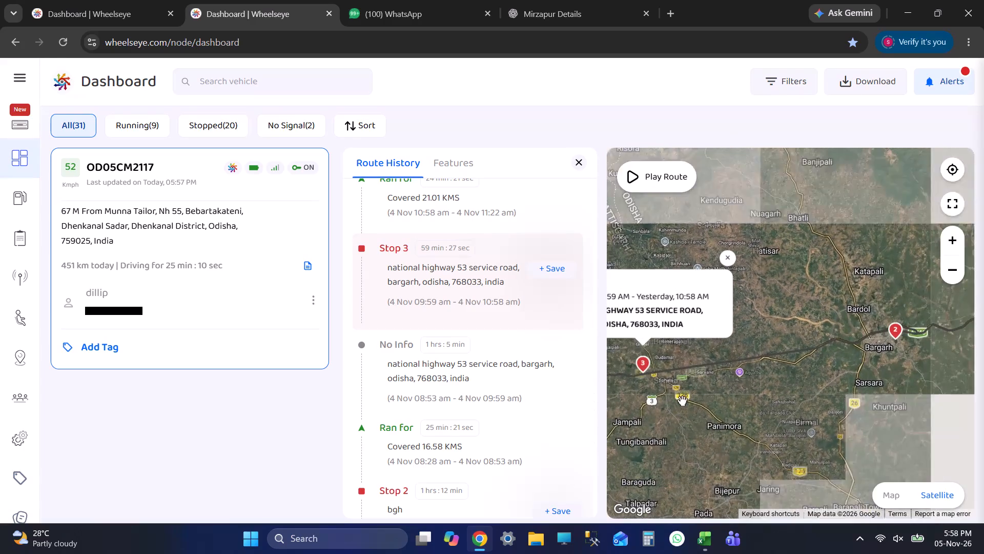
scroll(470, 403, "down", 1)
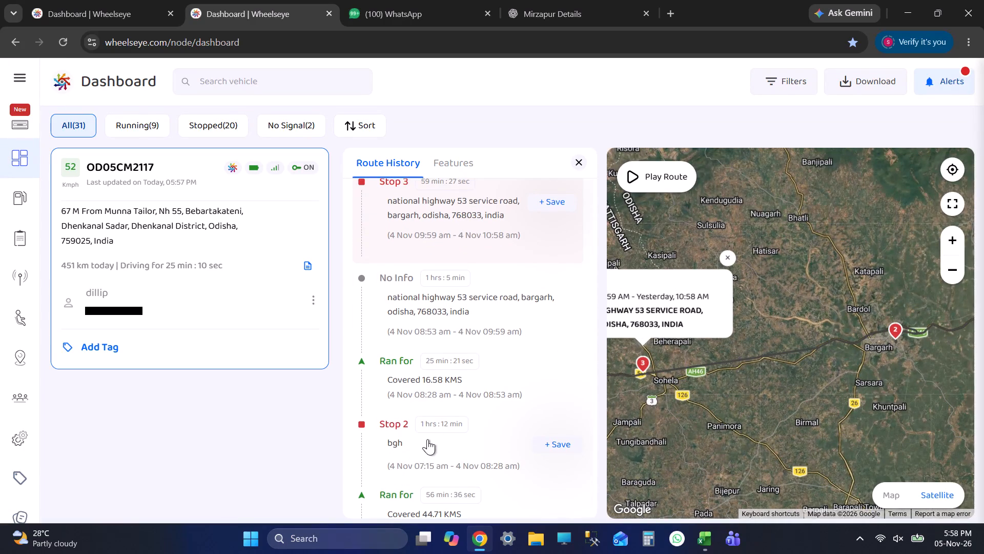
left_click(427, 439)
scroll(427, 439, "up", 3)
left_click(477, 306)
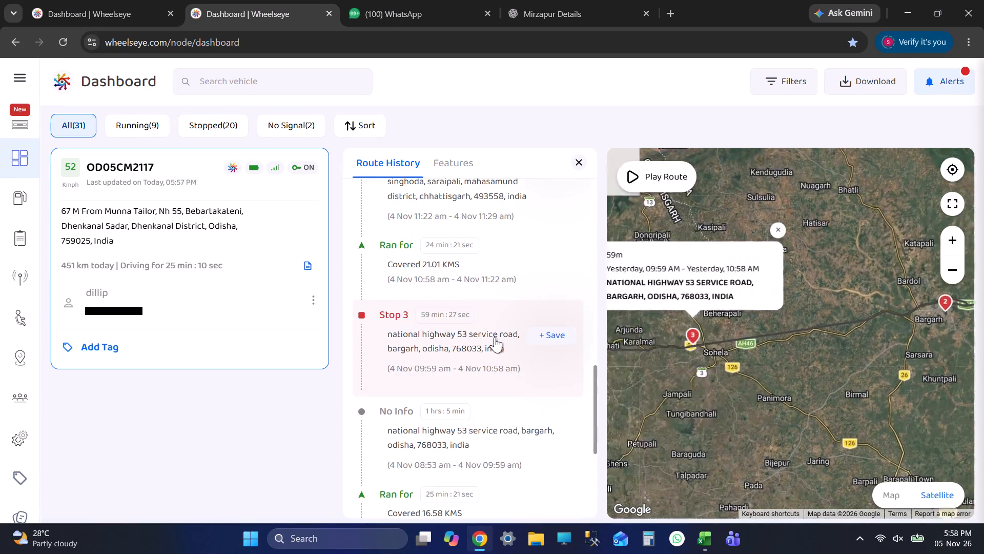
key("alt+Tab")
type("NO SI")
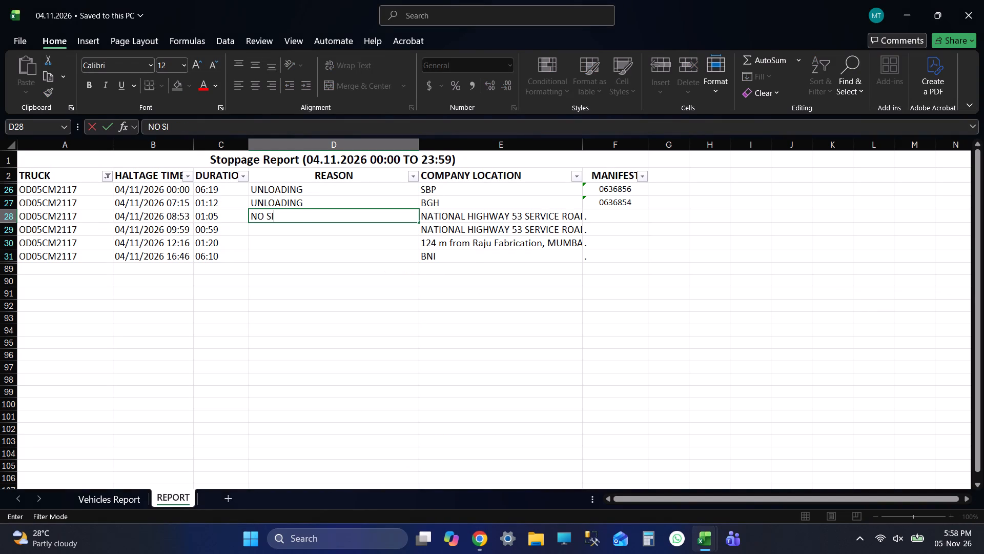
type("GNAL")
key("Return")
key("ctrl+s")
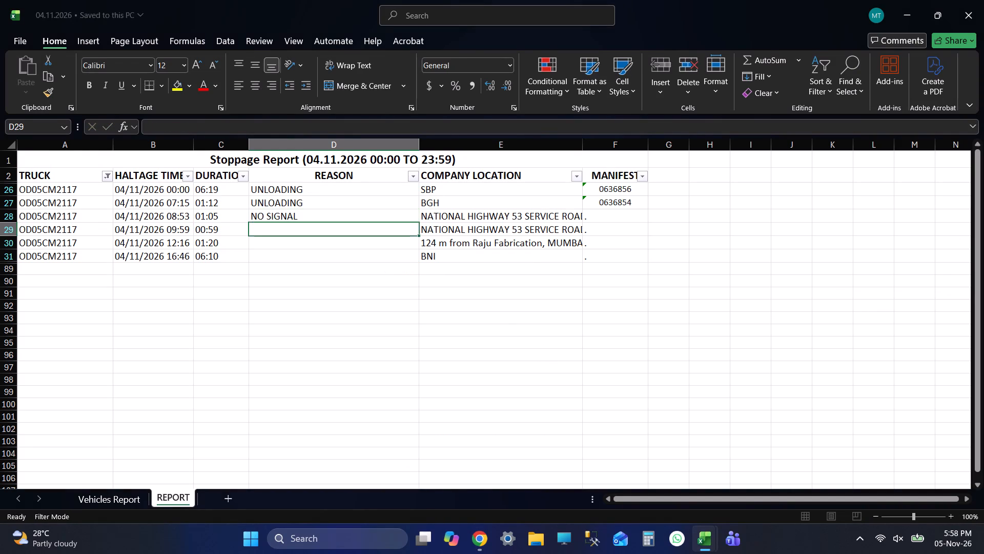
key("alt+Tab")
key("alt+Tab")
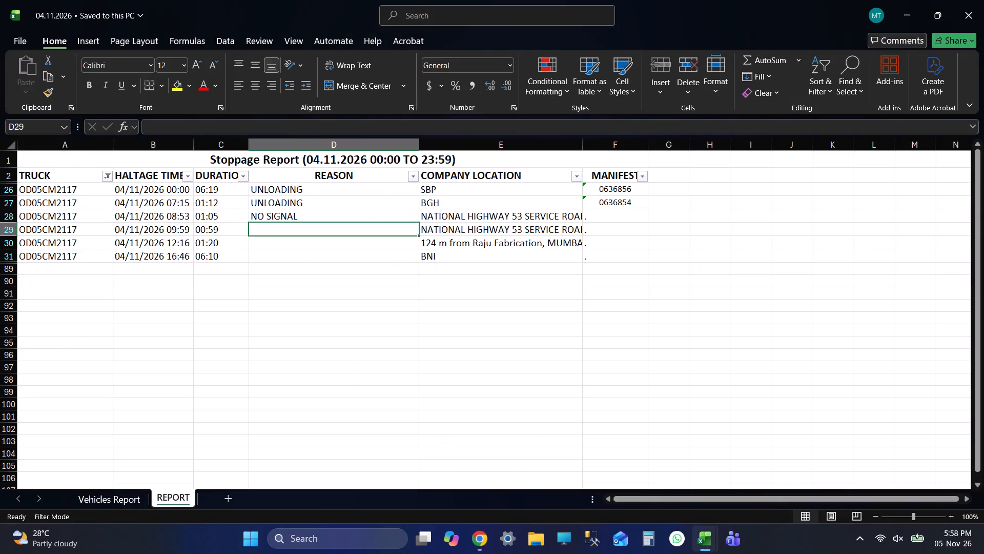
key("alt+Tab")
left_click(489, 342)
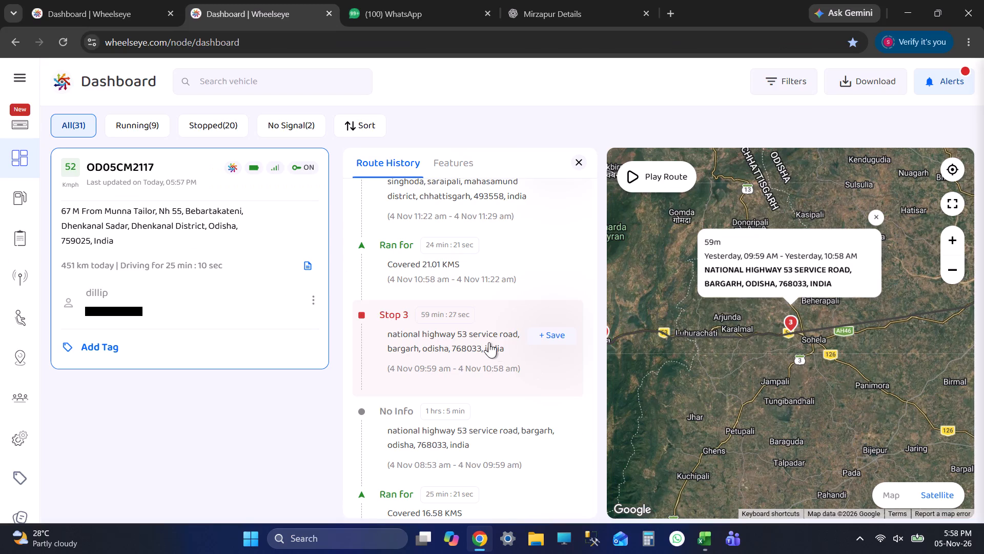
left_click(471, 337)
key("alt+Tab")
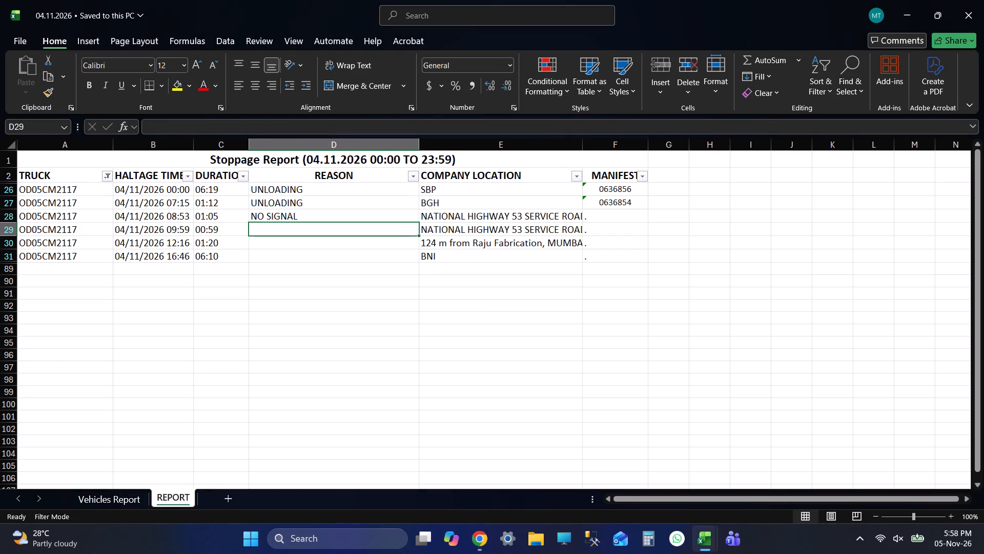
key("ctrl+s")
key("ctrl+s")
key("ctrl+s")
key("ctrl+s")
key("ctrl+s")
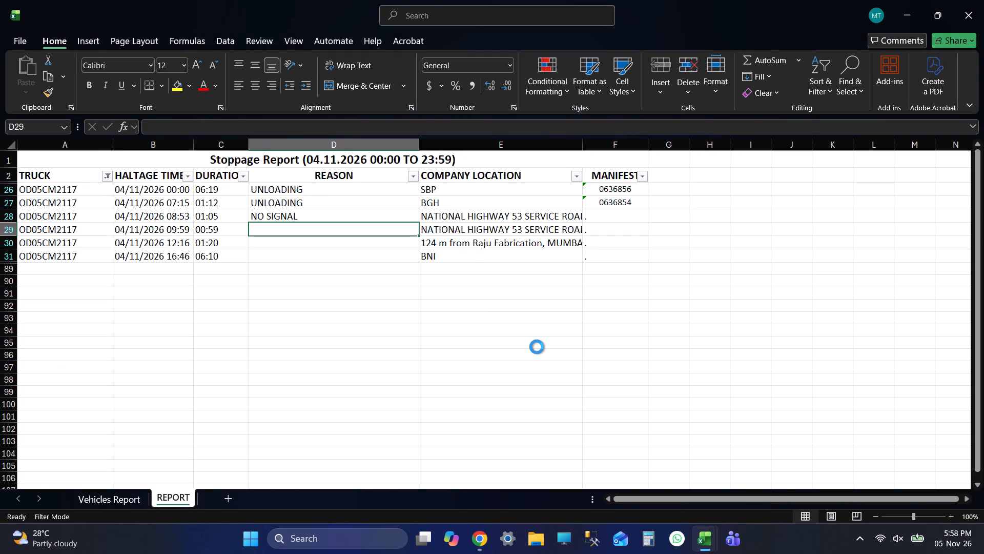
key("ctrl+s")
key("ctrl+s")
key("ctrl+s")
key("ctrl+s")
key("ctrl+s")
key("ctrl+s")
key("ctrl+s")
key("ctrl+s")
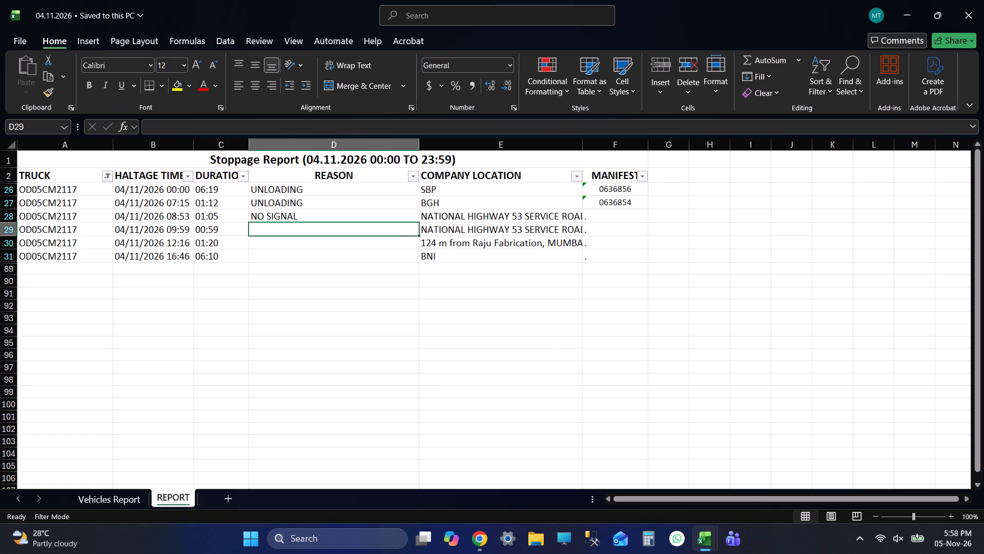
key("alt+Tab")
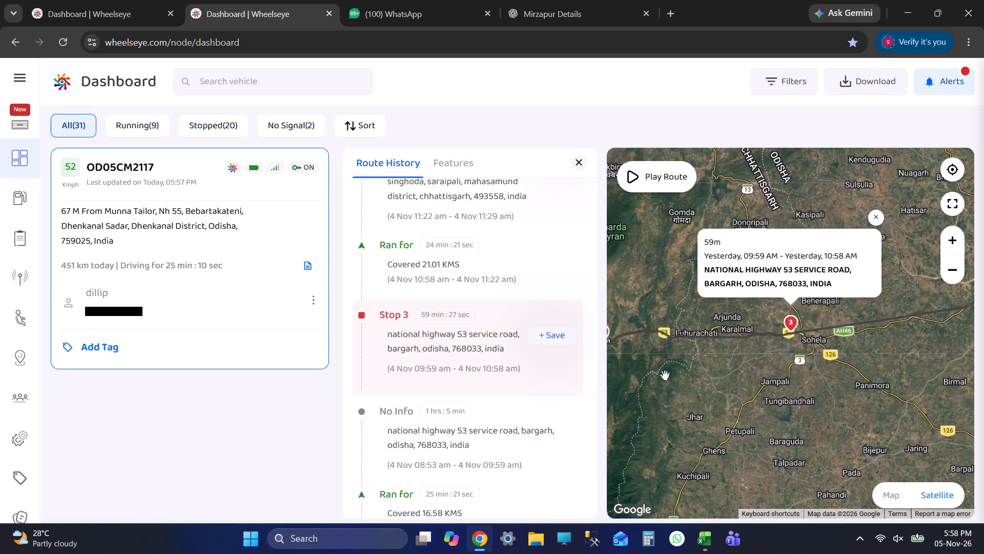
scroll(797, 343, "up", 8)
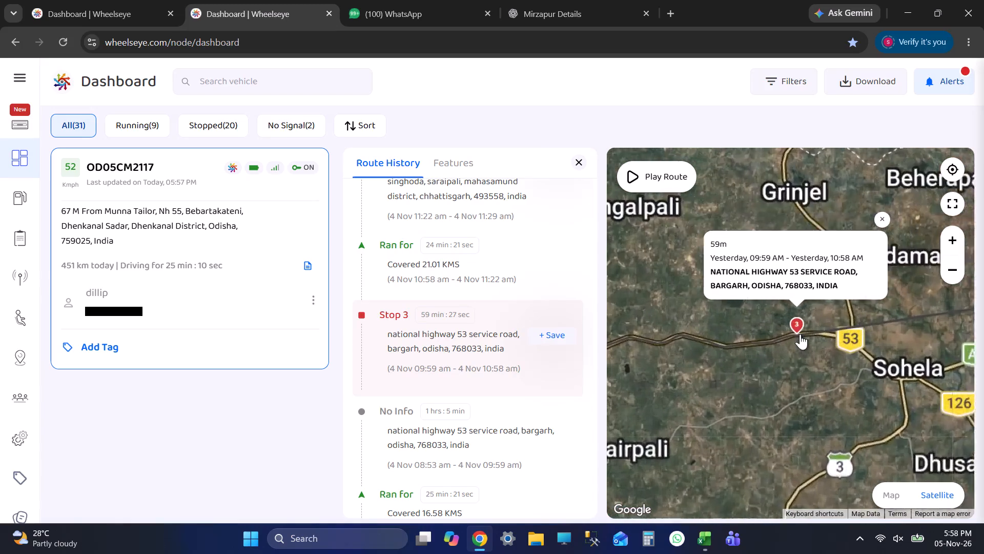
scroll(802, 334, "up", 1)
scroll(802, 334, "down", 1)
scroll(802, 334, "up", 1)
scroll(802, 334, "down", 1)
scroll(775, 305, "up", 1)
scroll(775, 305, "down", 1)
scroll(775, 305, "up", 9)
scroll(831, 384, "down", 1)
scroll(831, 384, "up", 1)
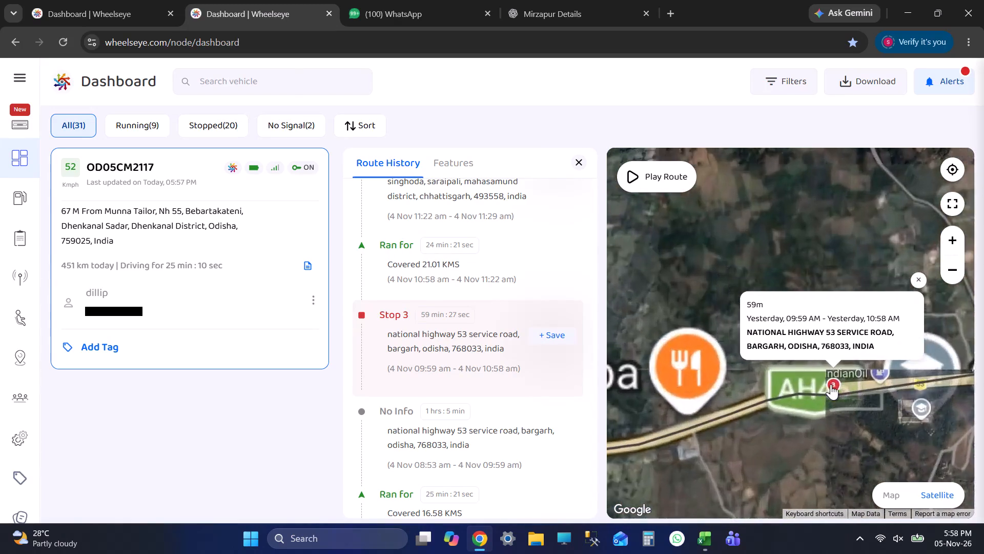
scroll(850, 399, "up", 6)
left_click_drag(833, 414, 792, 402)
scroll(792, 402, "down", 4)
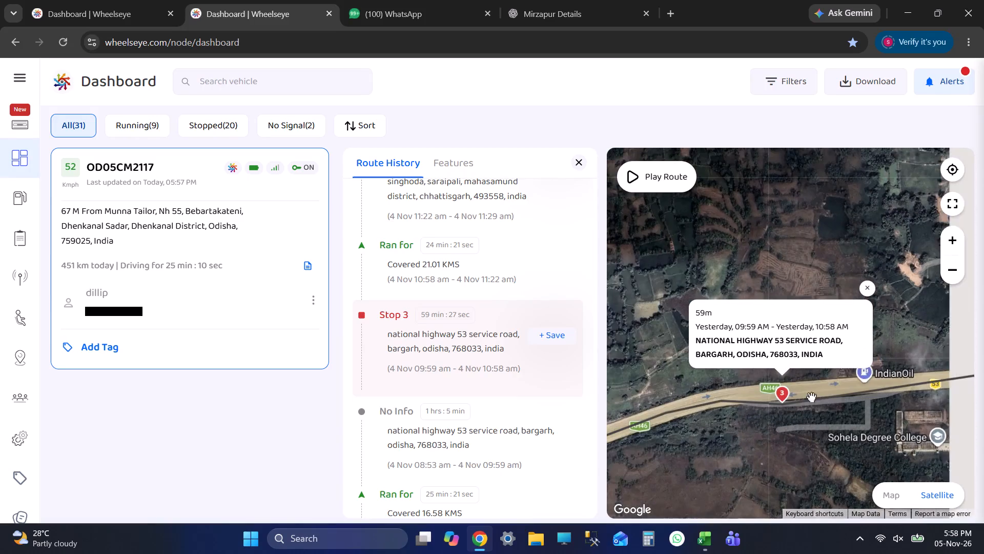
left_click(864, 292)
key("alt+Tab")
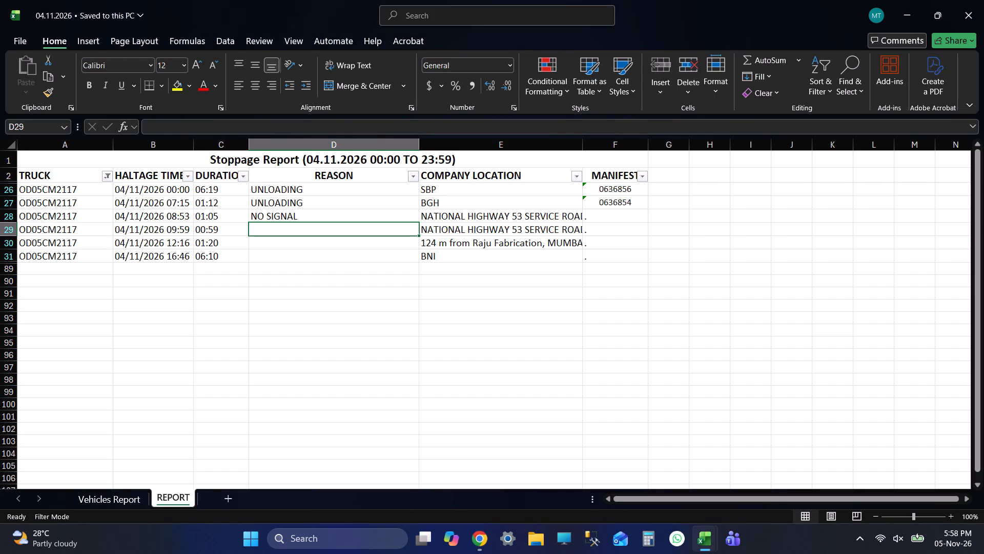
type("FOODINGH")
key("BackSpace")
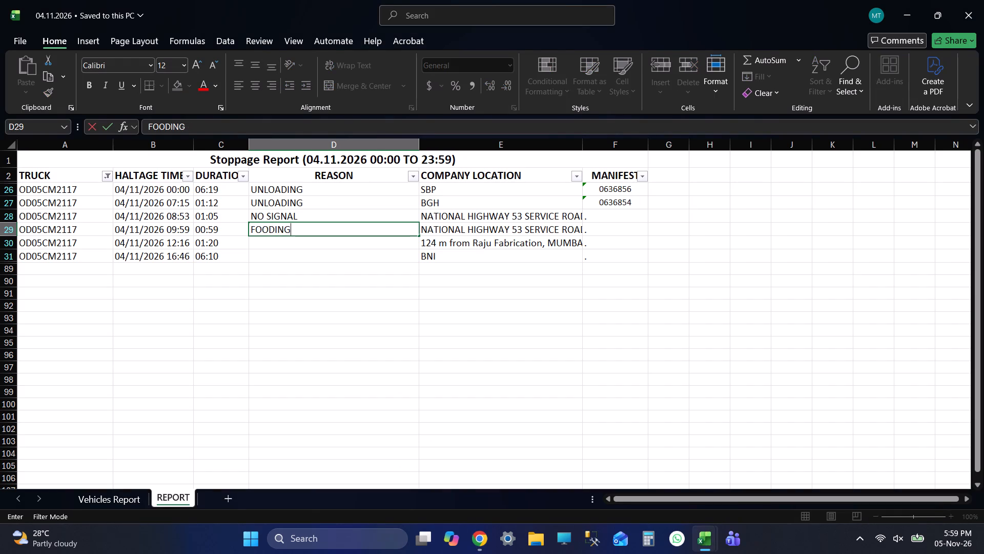
key("Return")
key("ctrl+s")
key("alt+Tab")
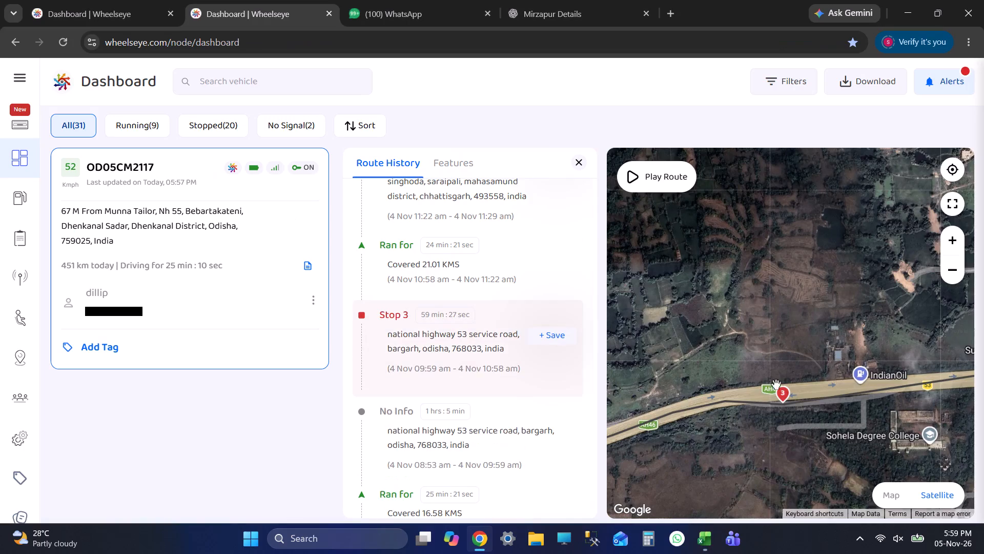
scroll(785, 402, "up", 6)
scroll(794, 397, "down", 5)
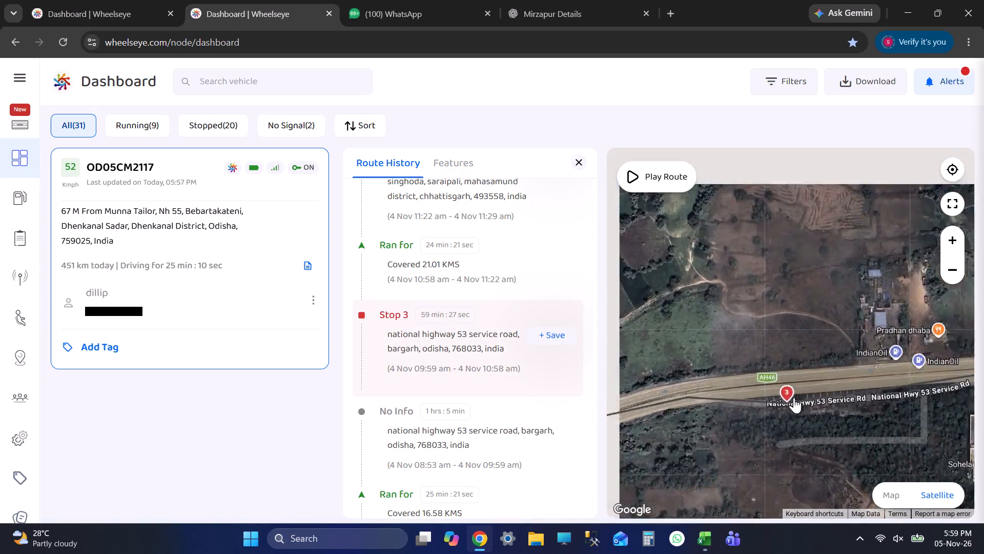
key("alt+Tab")
key("ctrl+s")
key("alt+Tab")
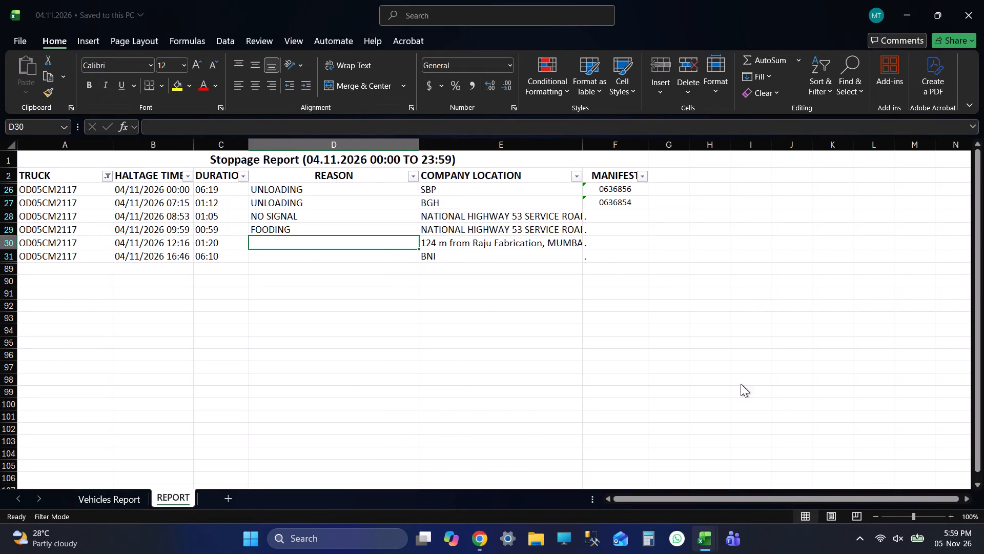
scroll(487, 394, "up", 4)
left_click(476, 401)
scroll(490, 401, "up", 4)
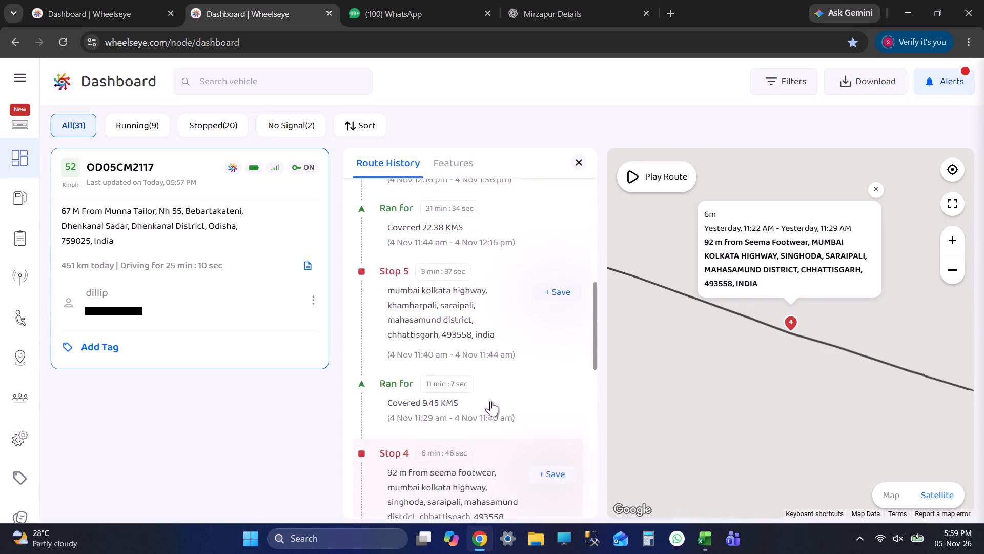
scroll(490, 401, "down", 1)
scroll(488, 344, "up", 2)
left_click(488, 344)
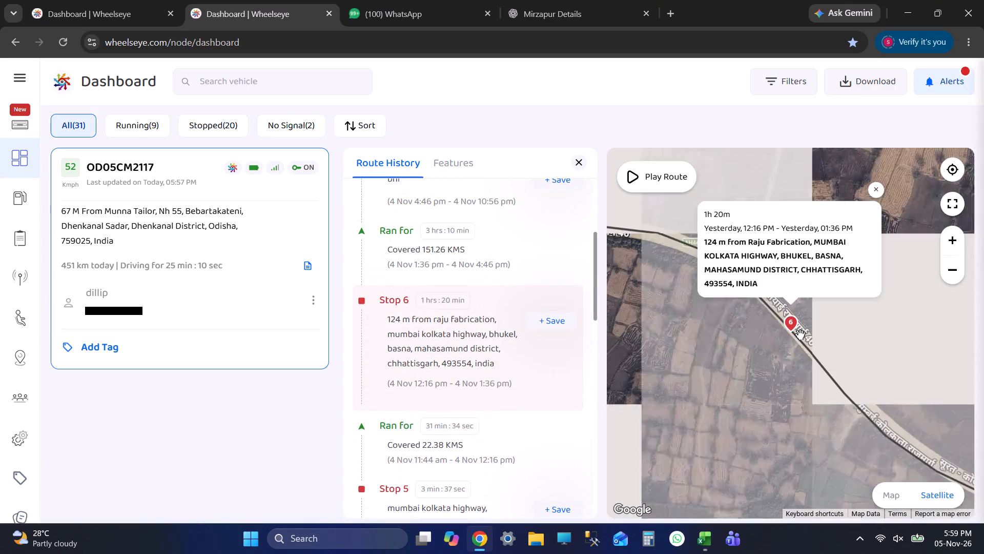
scroll(790, 333, "up", 7)
left_click_drag(793, 333, 755, 349)
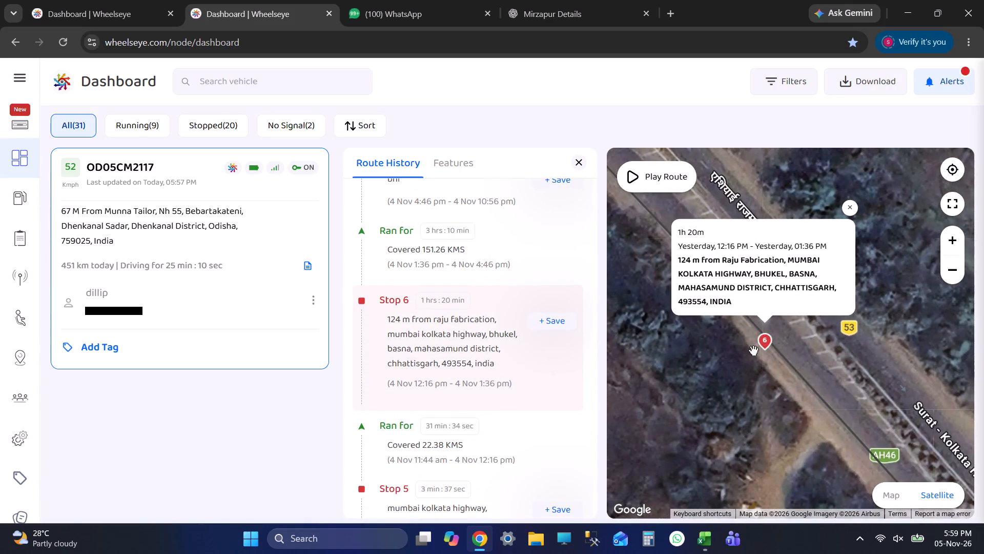
scroll(748, 352, "down", 2)
left_click_drag(748, 352, 748, 388)
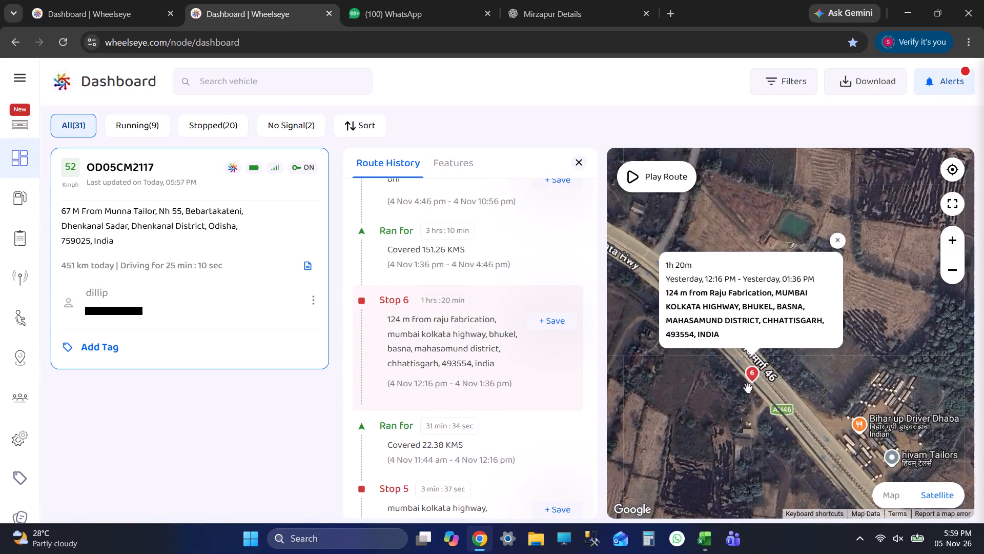
scroll(748, 388, "down", 1)
scroll(449, 374, "up", 3)
left_click(448, 364)
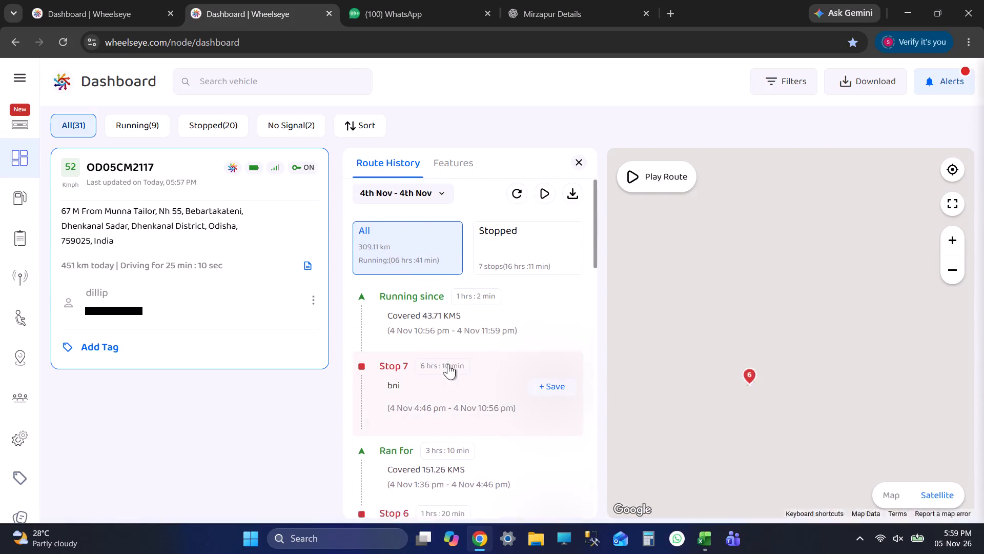
key("alt+Tab")
type("FOODING")
key("Return")
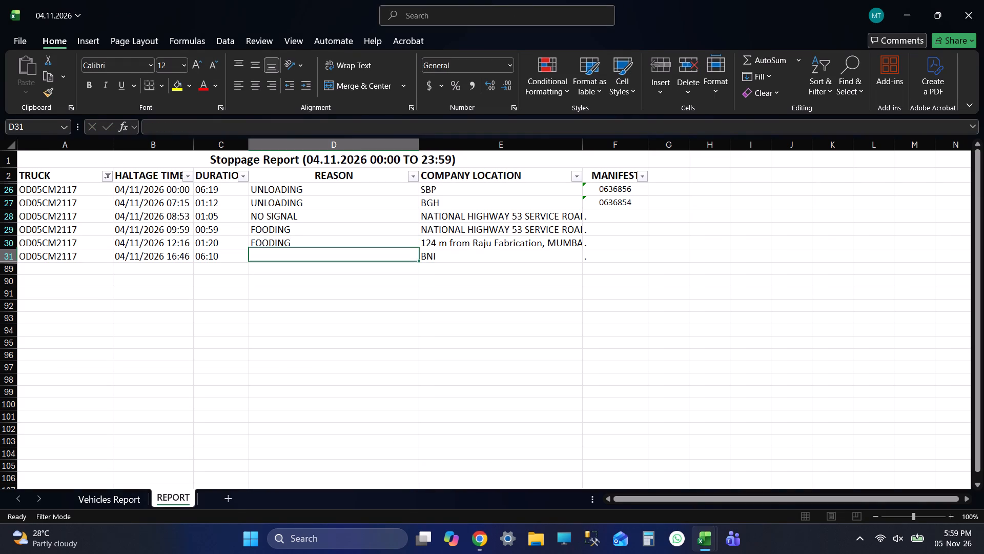
key("ctrl+s")
key("ctrl+s")
key("alt+Tab")
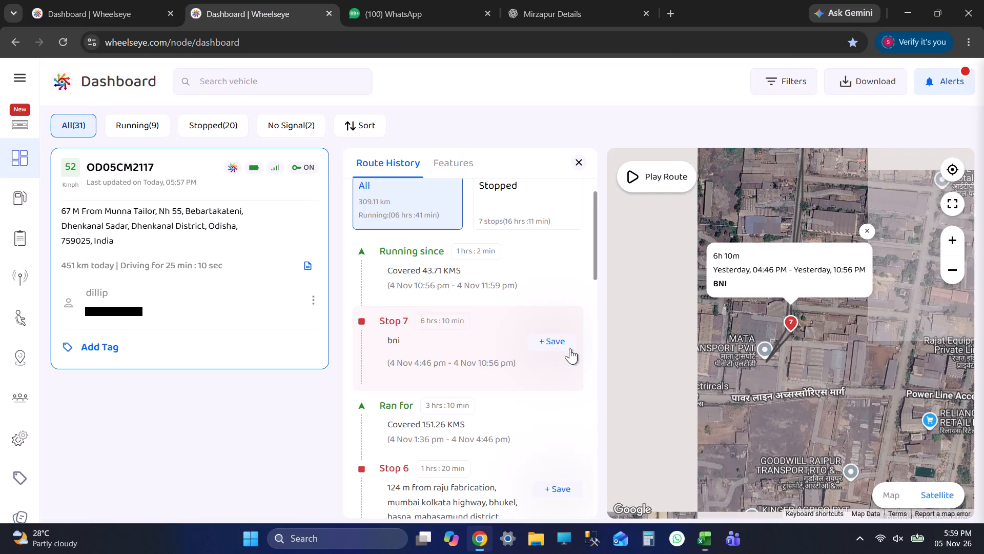
scroll(454, 317, "up", 2)
key("alt+Tab")
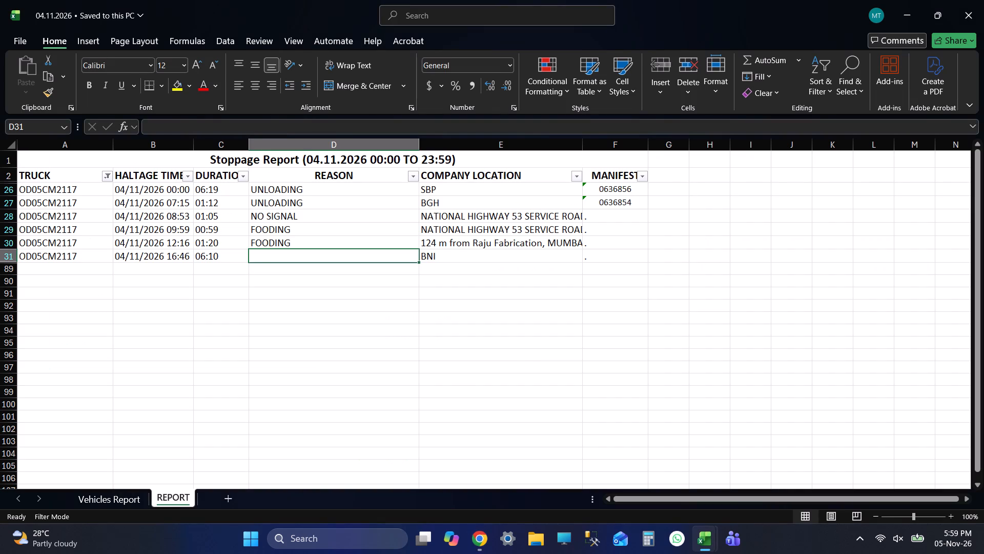
type("UNLOADING")
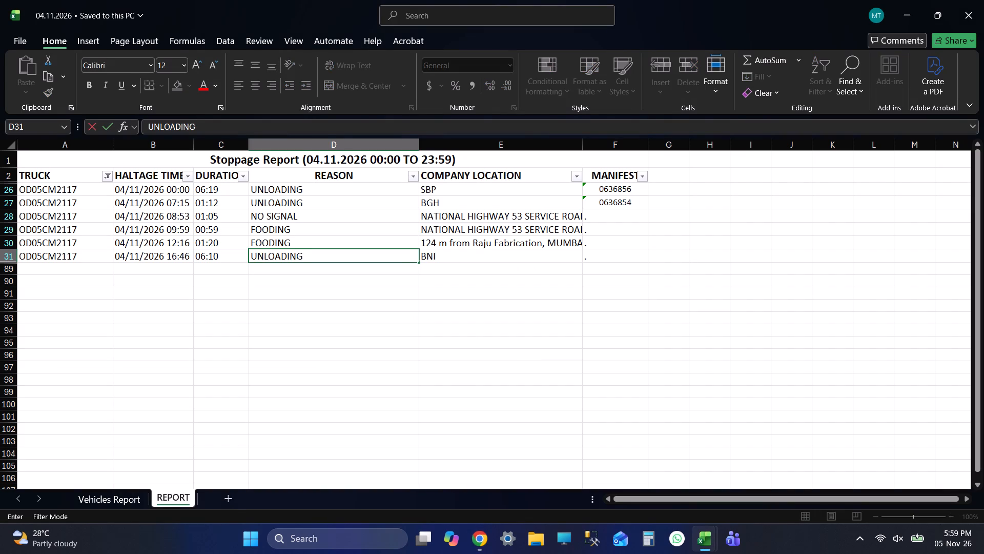
key("Tab")
key("Tab")
key("ctrl+s")
key("alt+Tab")
key("alt+Tab")
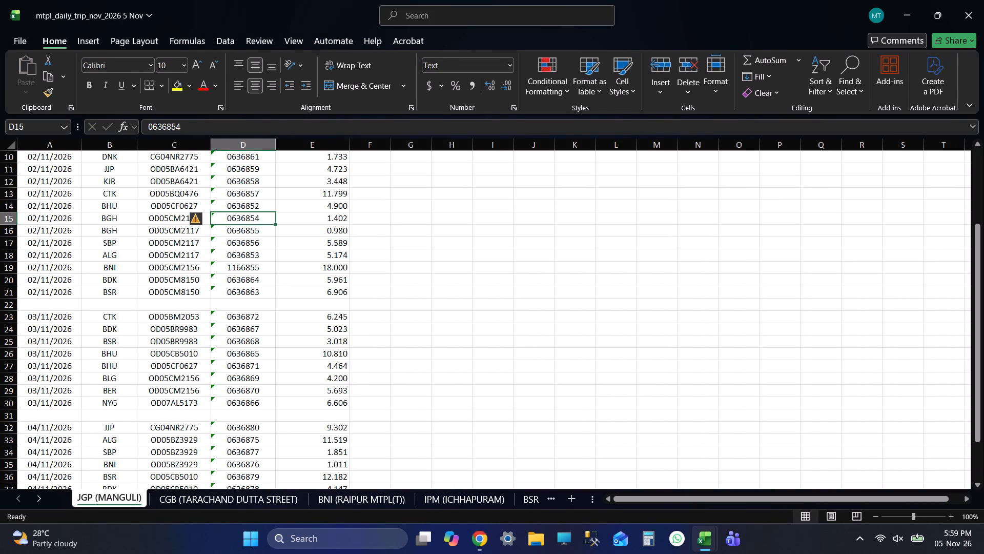
left_click_drag(168, 219, 179, 261)
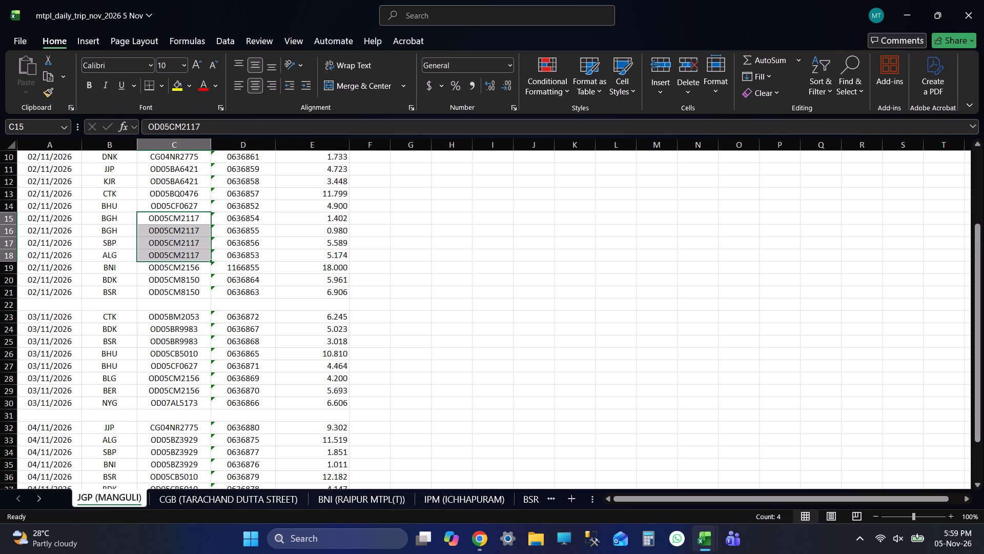
key("alt+Tab")
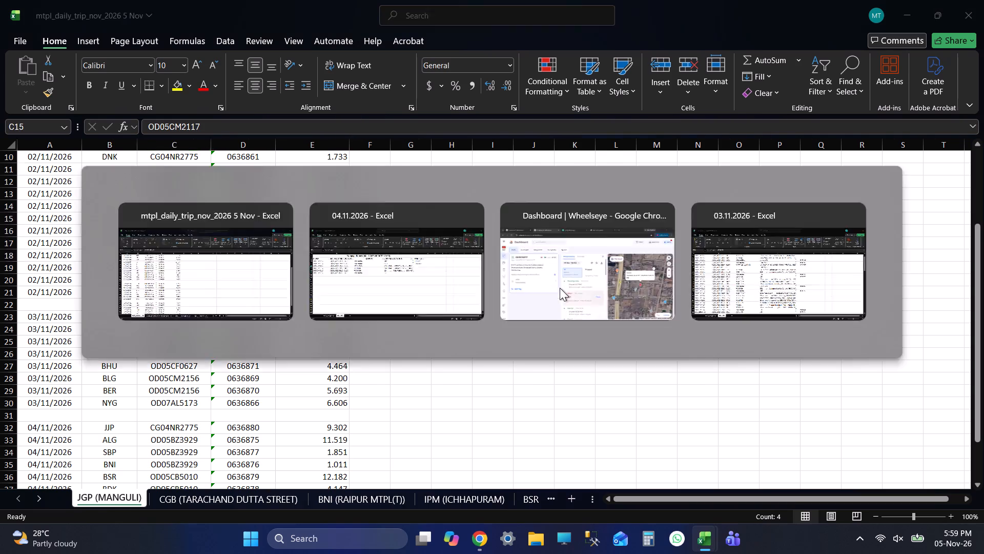
left_click(318, 260)
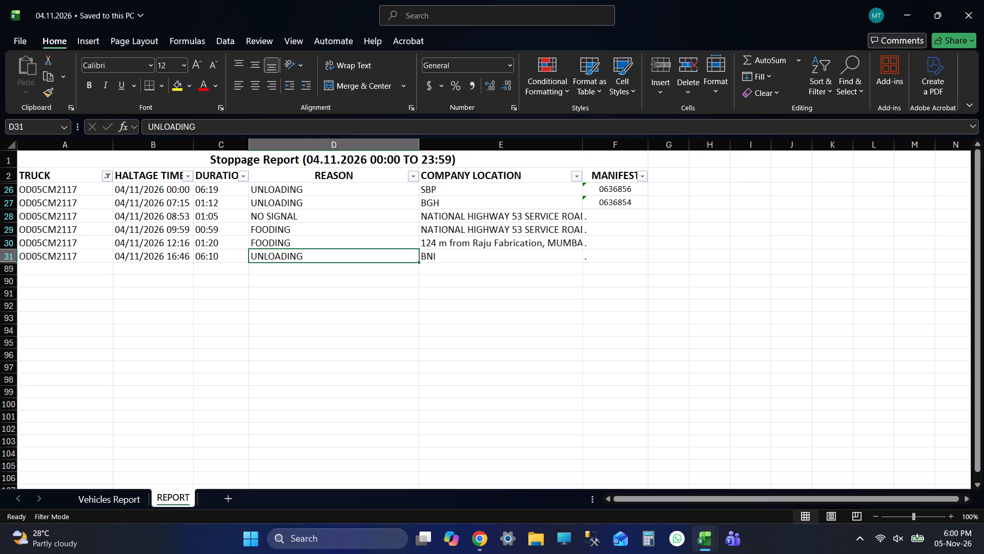
key("ctrl+s")
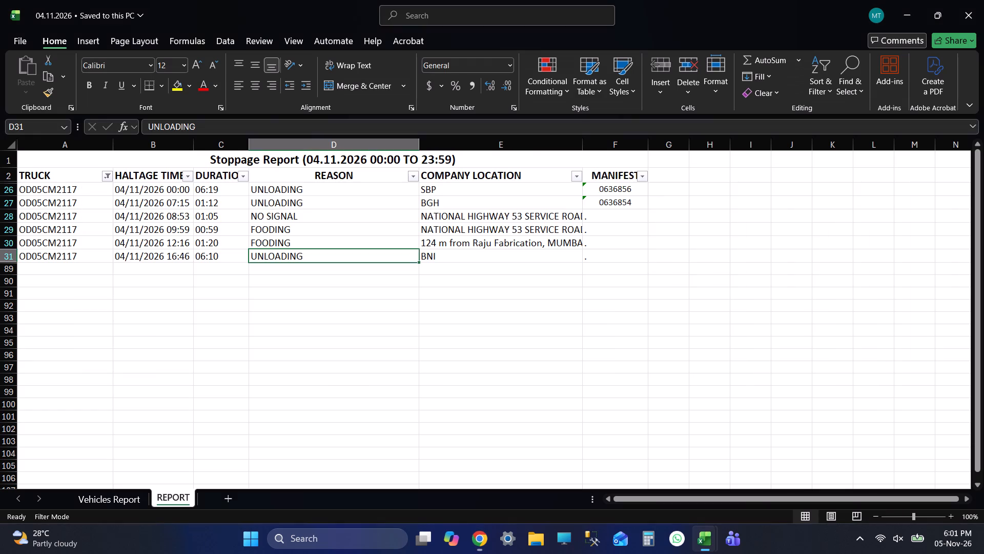
type("LOADING")
key("Tab")
key("Tab")
key("ctrl+s")
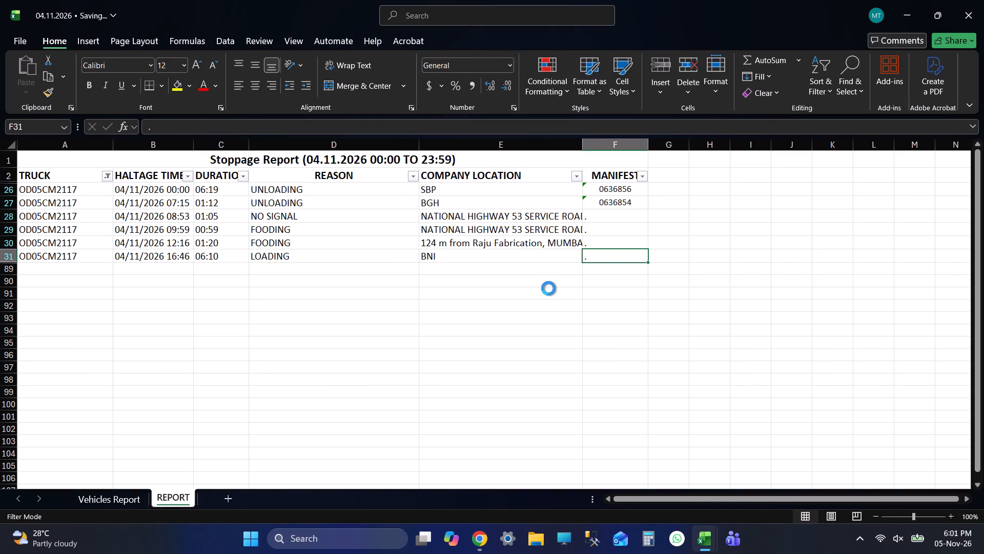
key("alt+Tab")
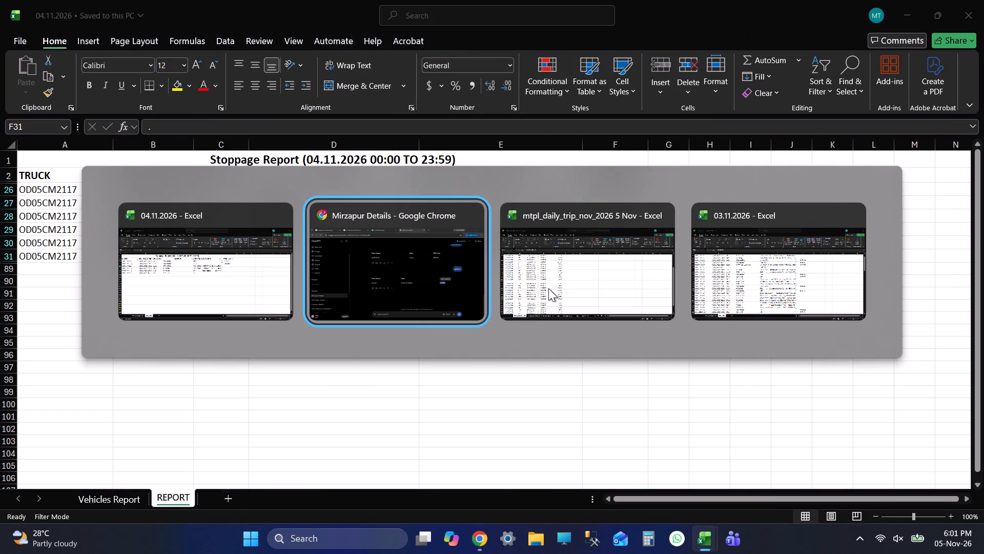
key("alt+Tab")
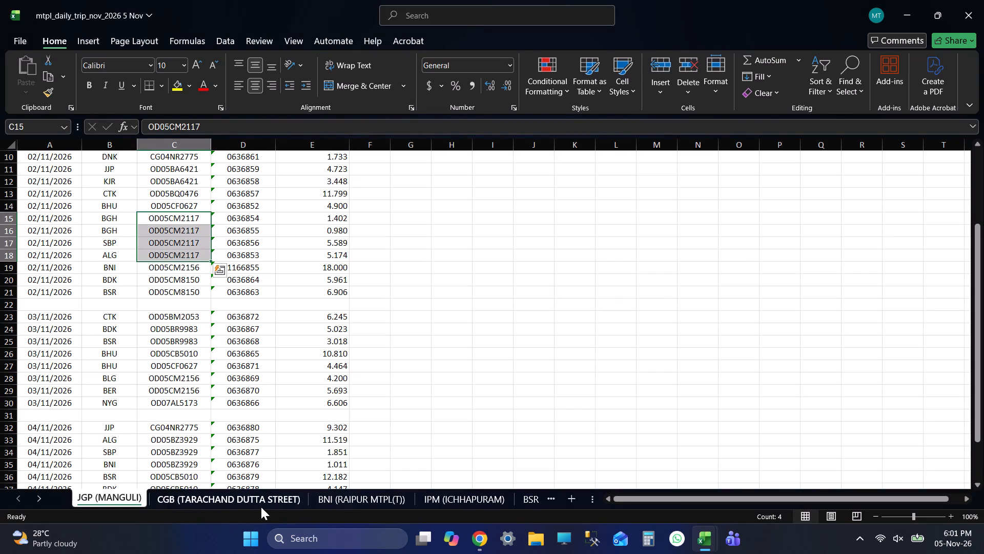
left_click(349, 498)
key("alt+Tab")
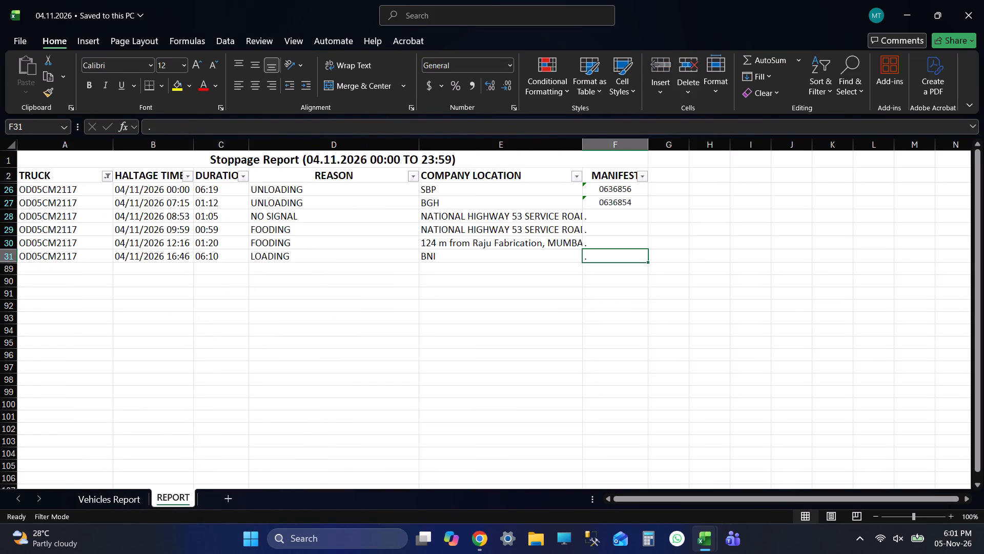
key("alt+Tab")
left_click(187, 356)
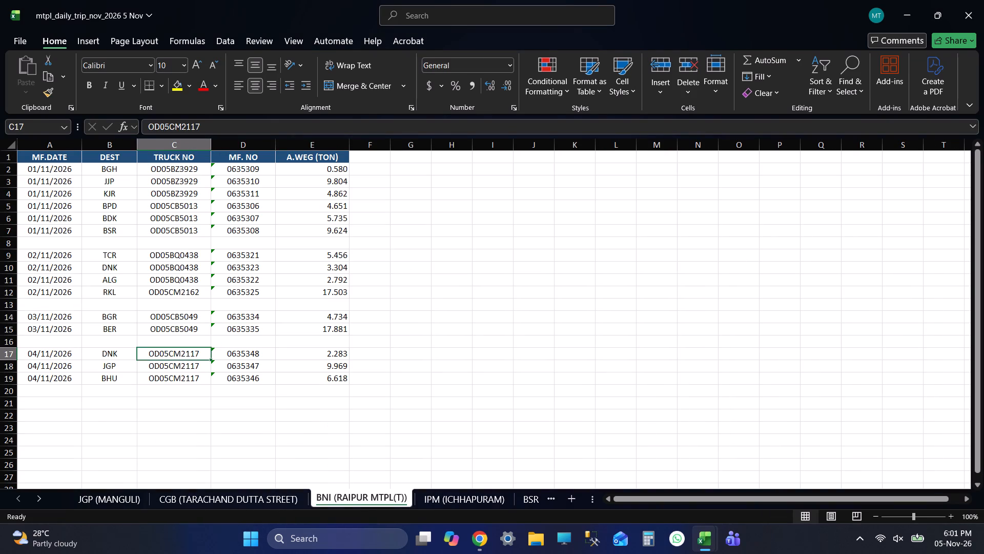
key("alt+Tab")
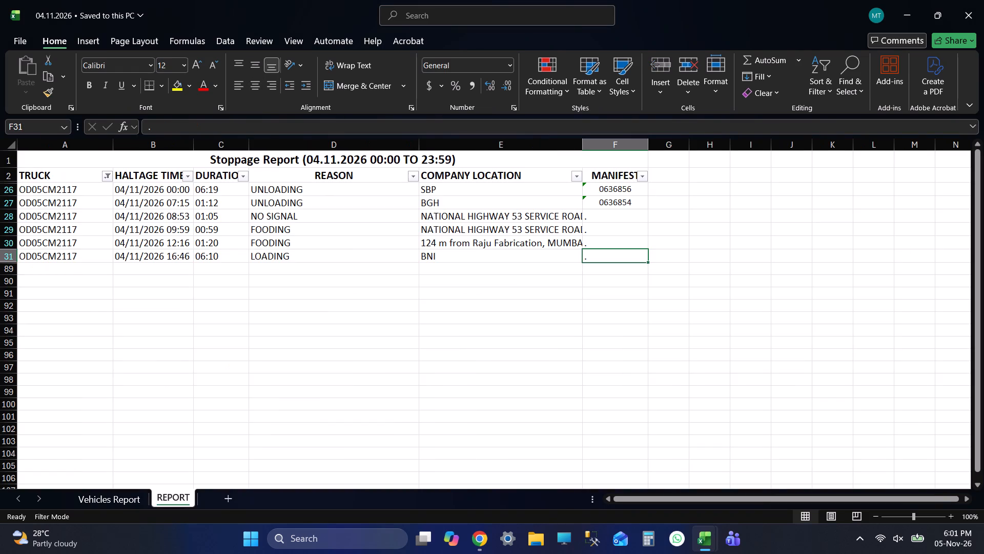
key("alt+Tab")
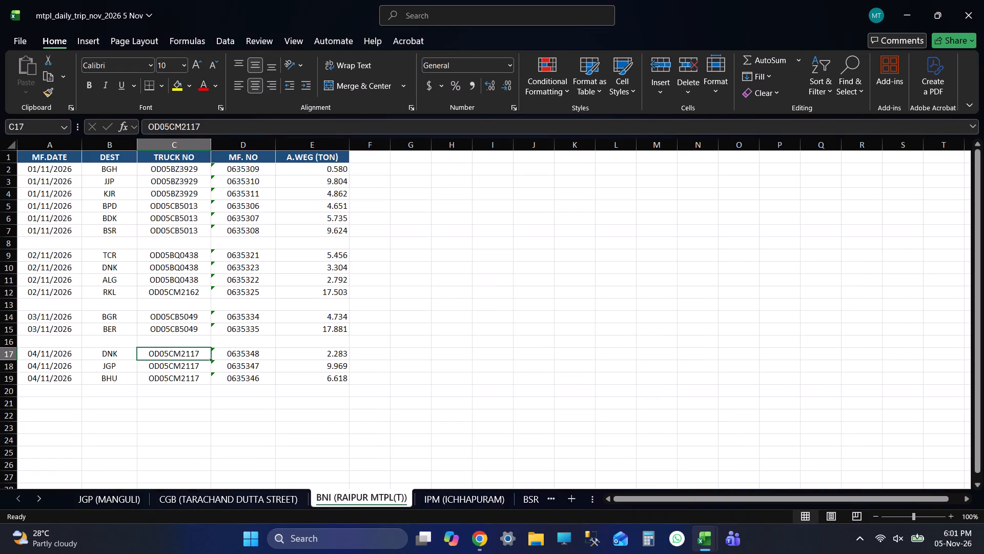
key("alt+Tab")
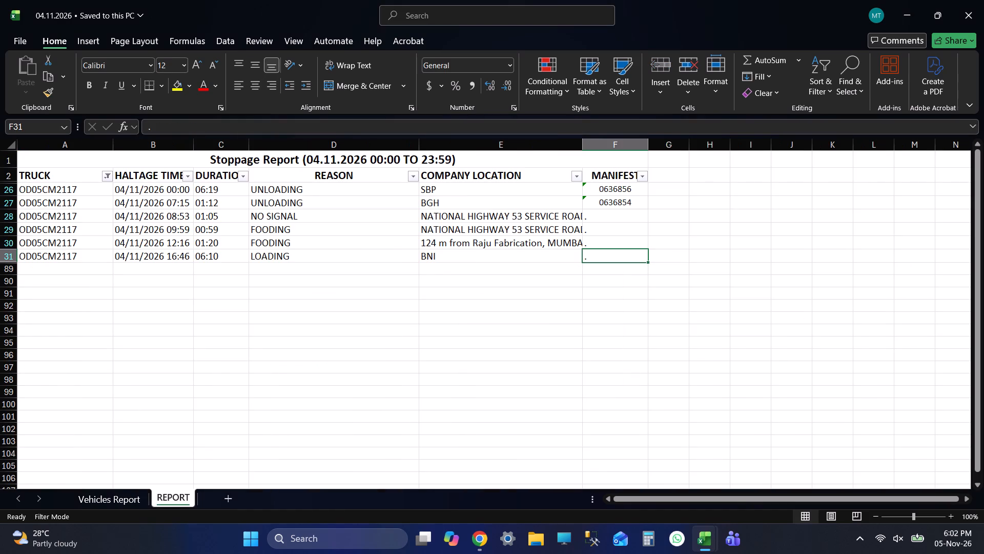
key("alt+Tab")
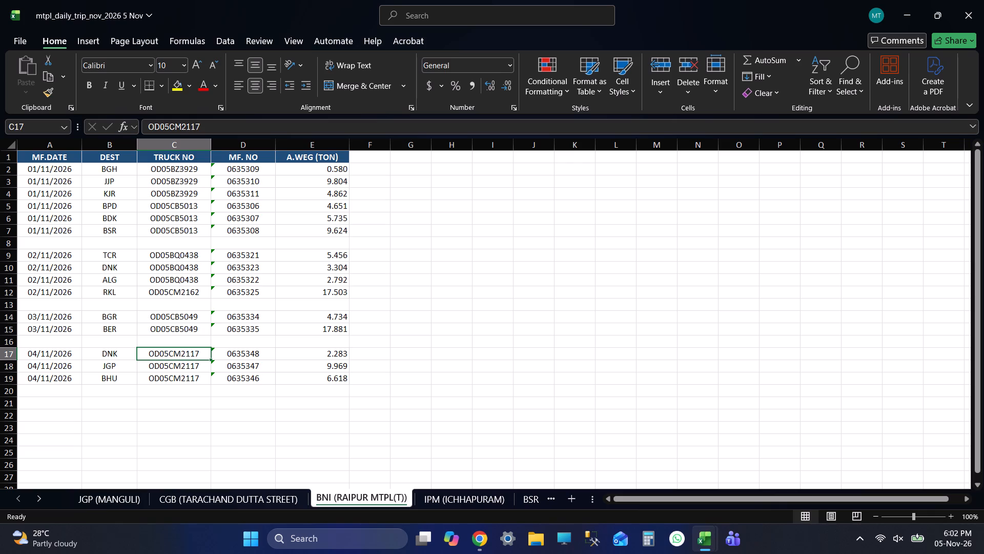
key("alt+Tab")
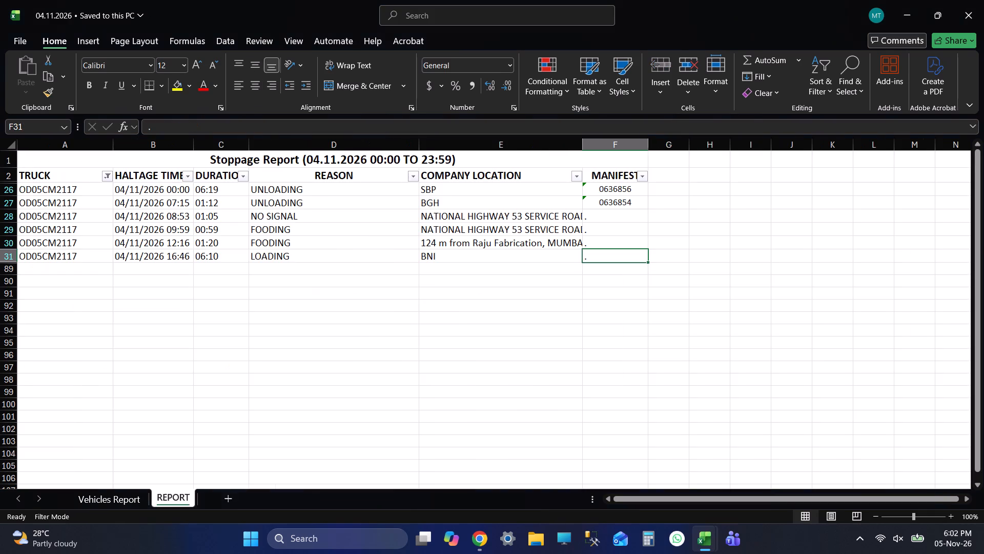
key("alt+Tab")
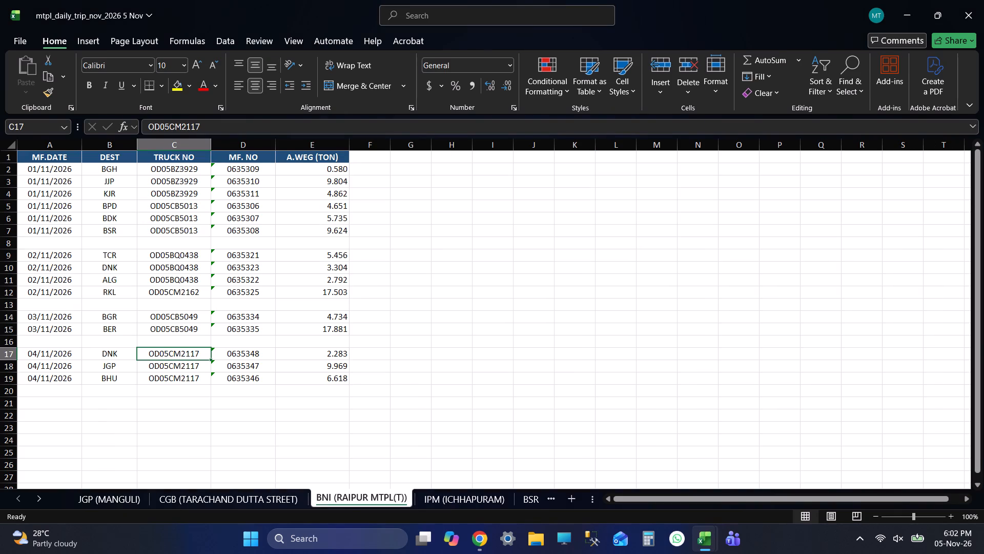
left_click(169, 379)
key("Tab")
key("ctrl+c")
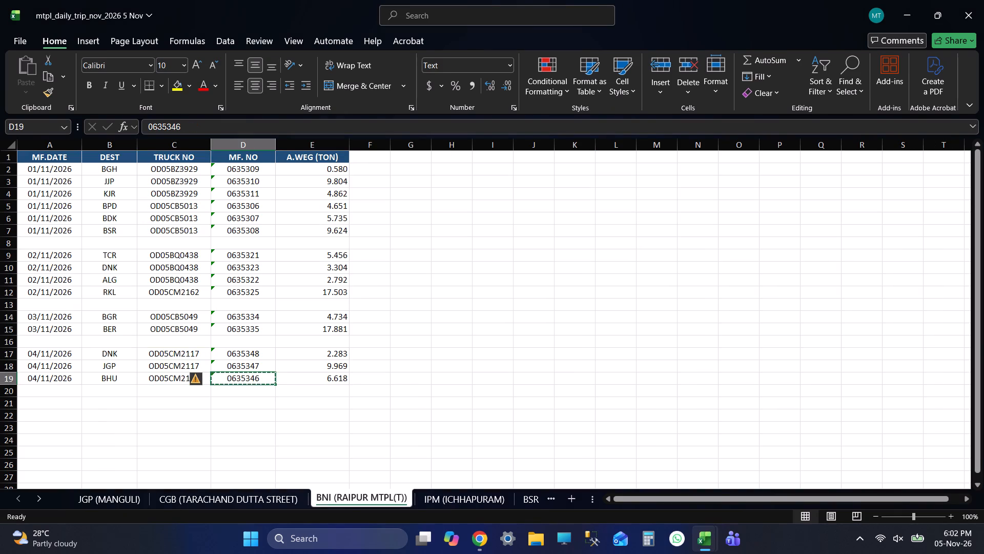
key("alt+Tab")
key("ctrl+v")
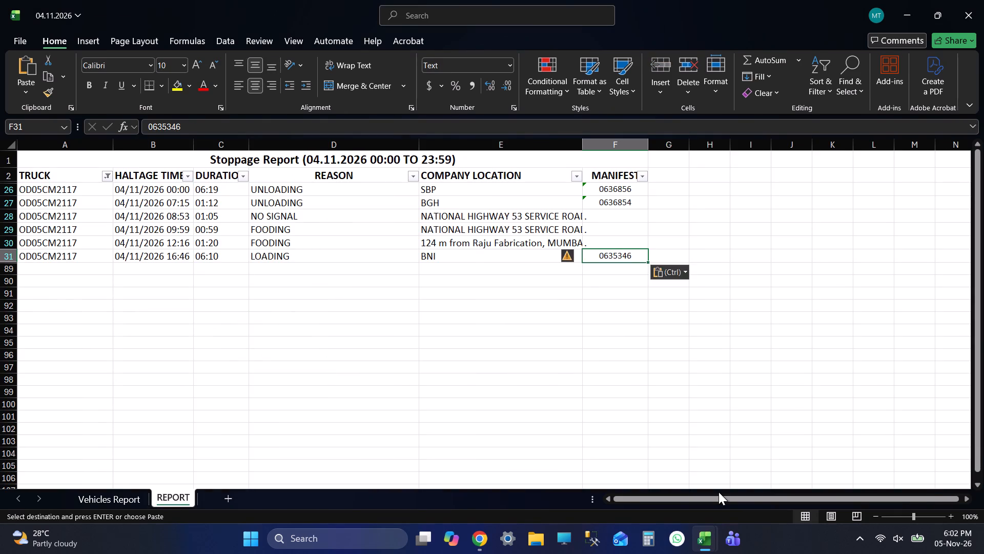
key("Return")
key("Return")
key("ctrl+s")
key("ctrl+s")
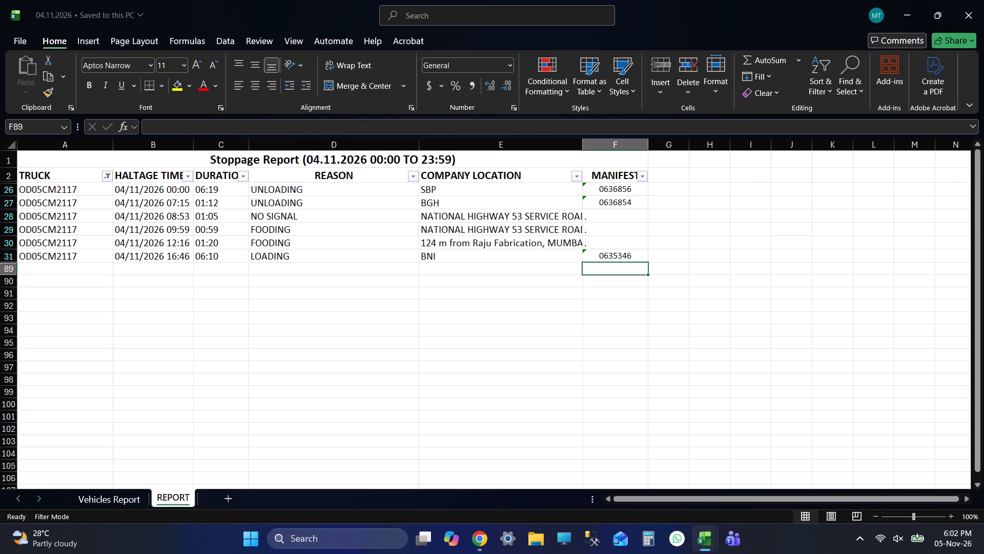
left_click(105, 177)
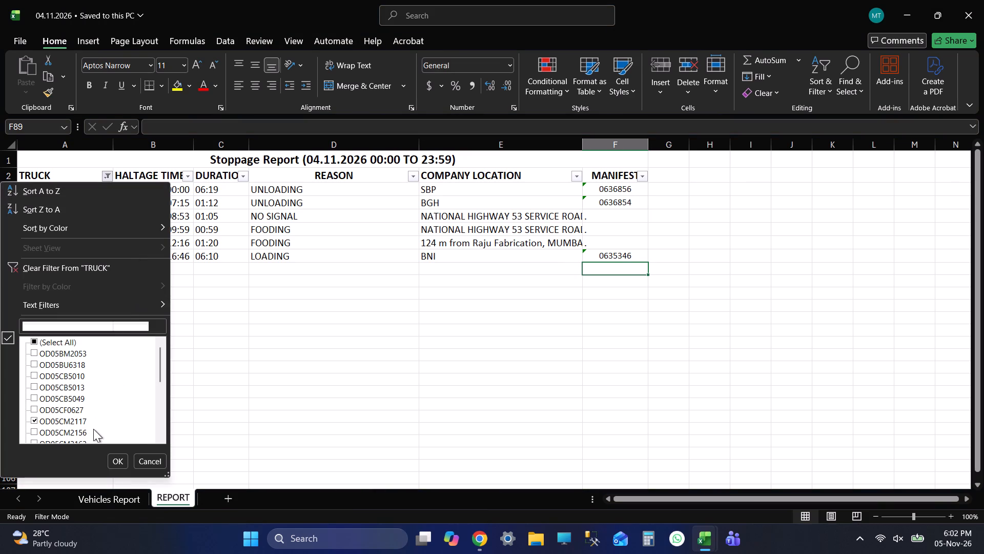
left_click(147, 466)
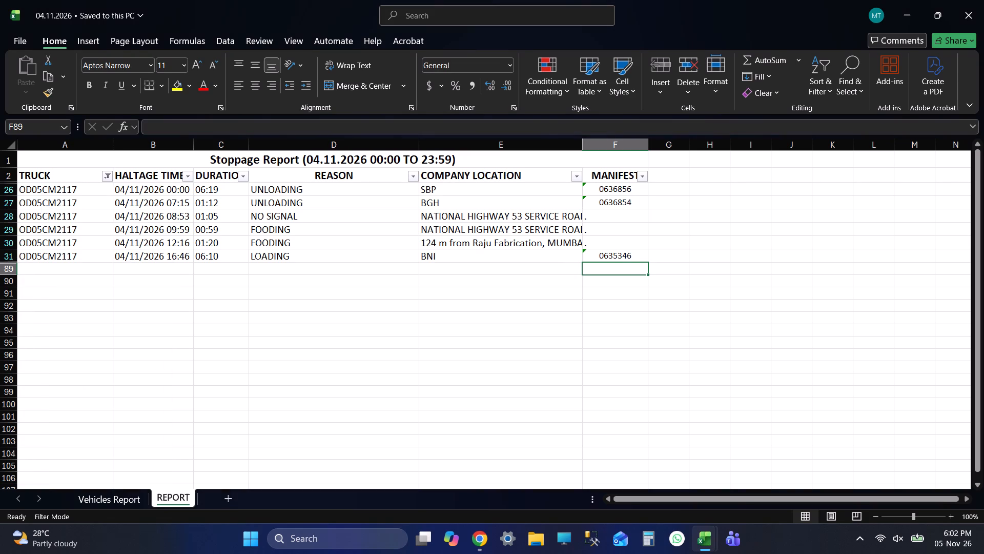
left_click(72, 193)
key("ctrl+c")
key("alt+Tab")
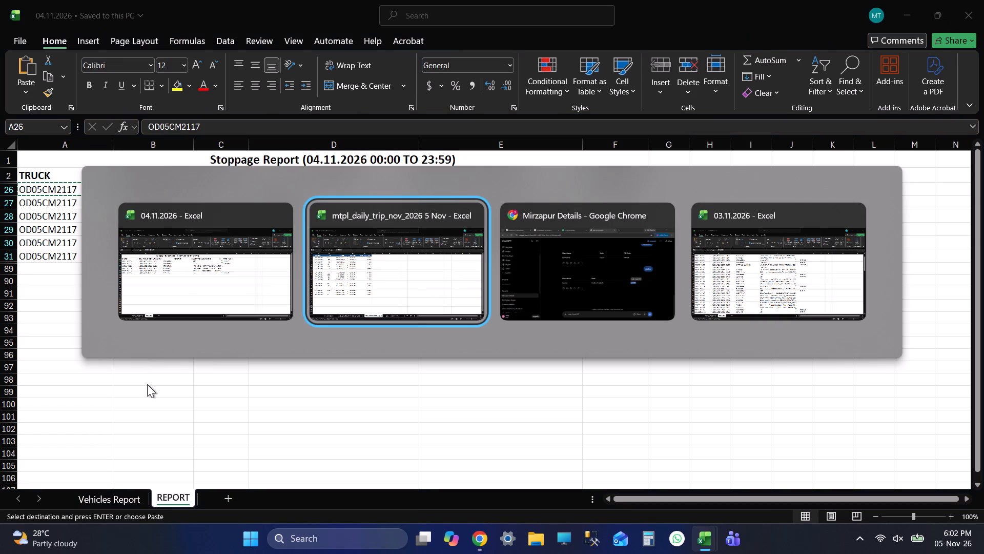
key("alt+Tab")
key("alt+Tab")
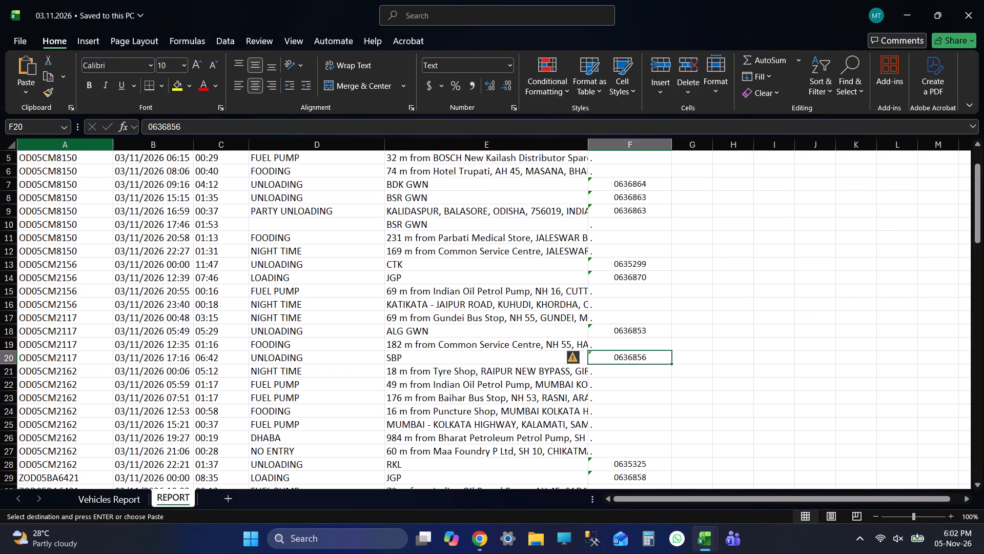
left_click(78, 145)
key("ctrl+f")
key("ctrl+v")
key("Return")
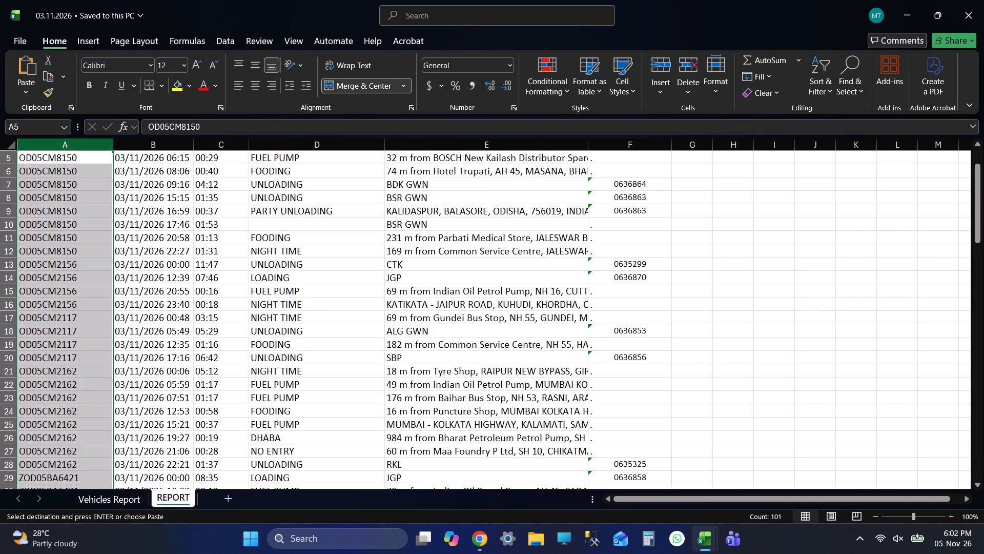
key("Return")
key("Return")
key("Return")
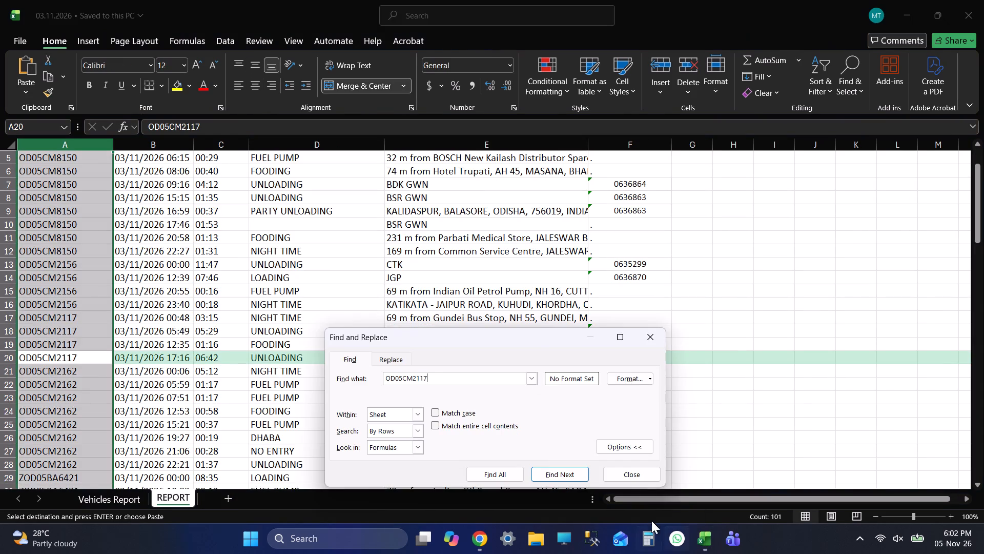
left_click(643, 471)
key("alt+Tab")
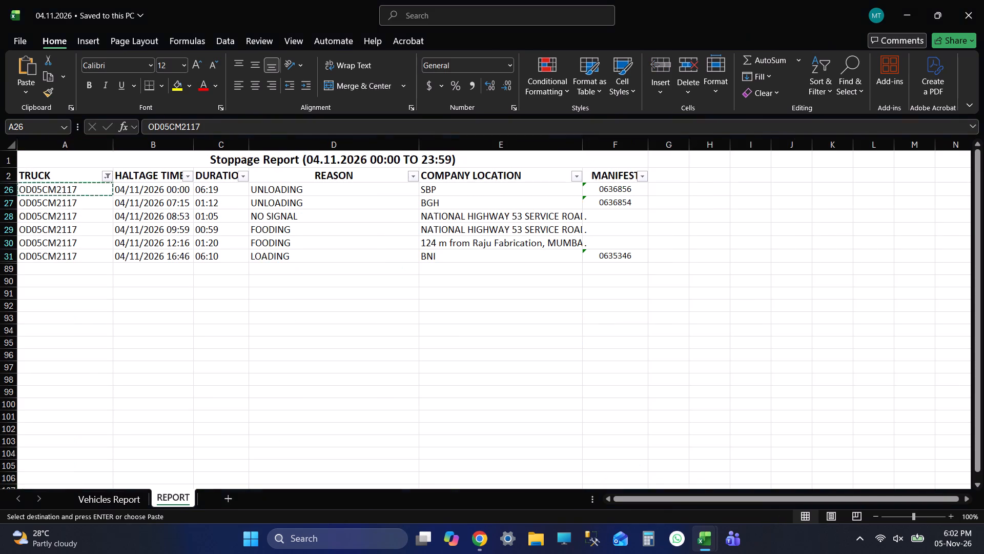
key("ctrl+s")
key("ctrl+s")
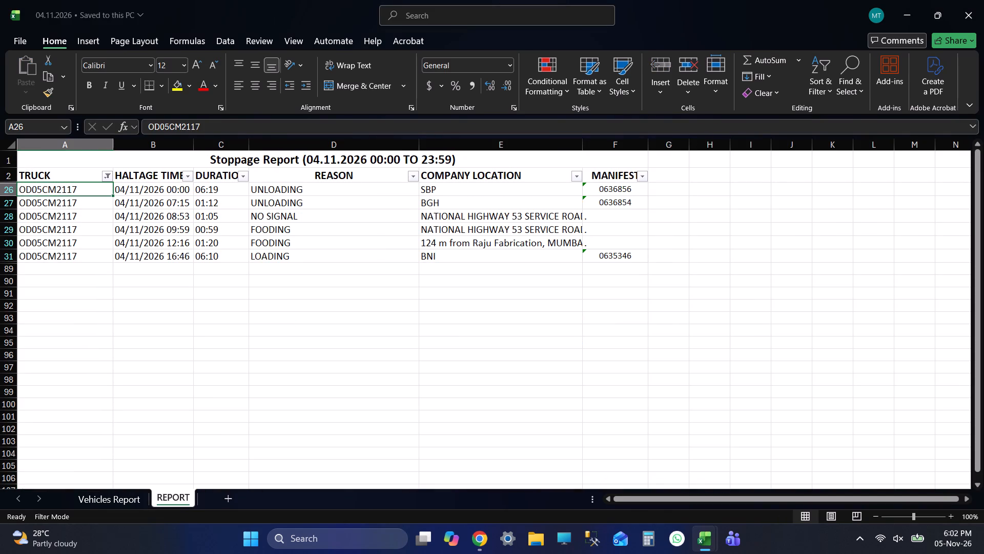
key("Return")
key("Return")
key("Return")
key("Return")
key("Return")
key("ctrl+s")
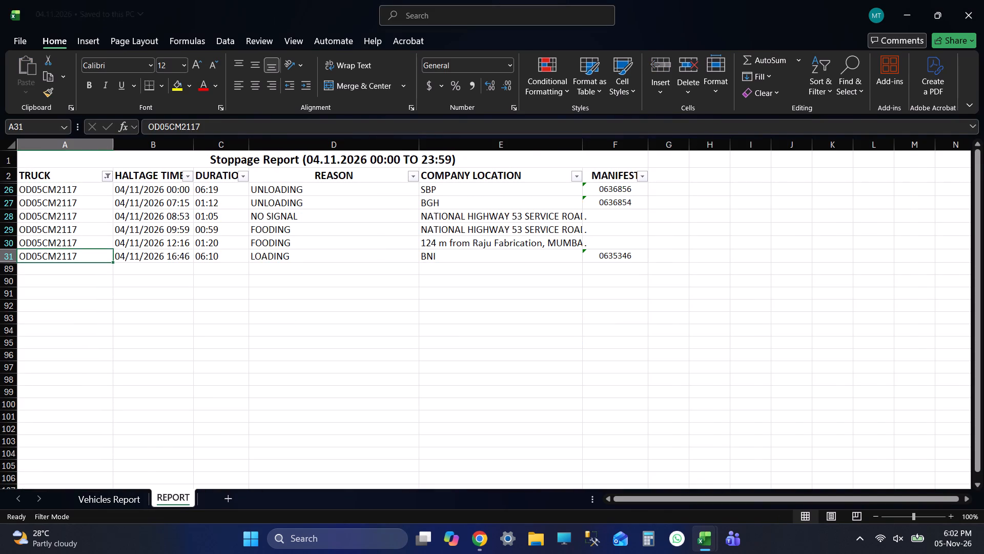
key("alt+Tab")
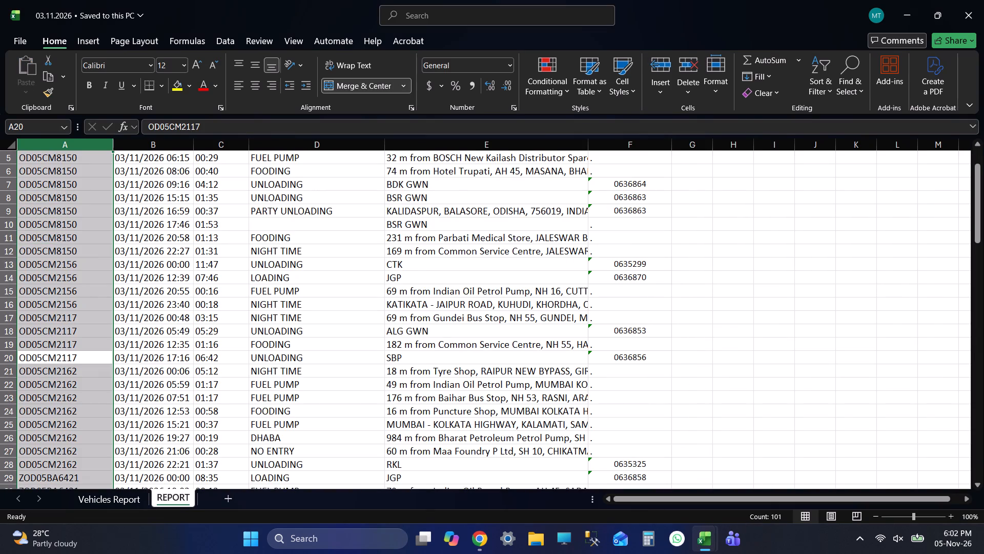
left_click(80, 357)
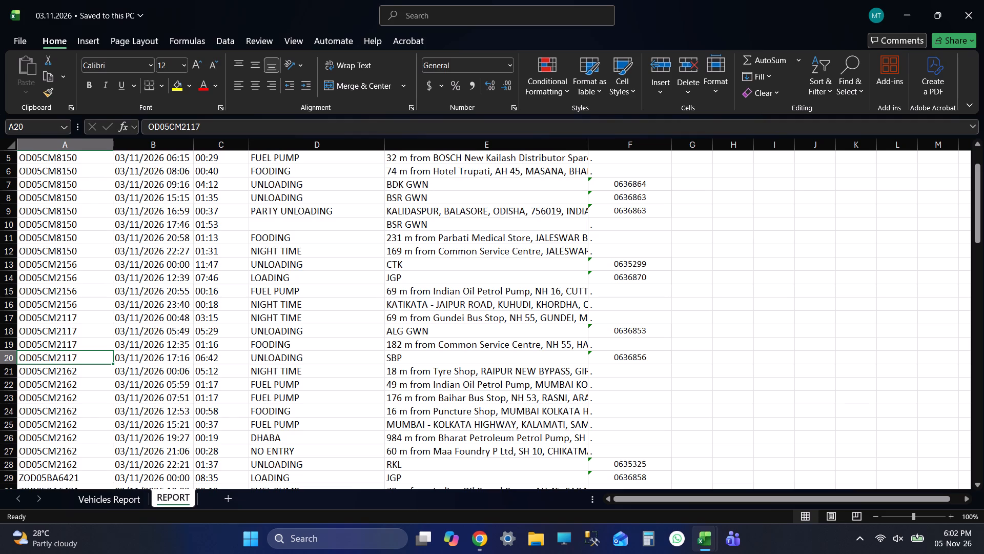
key("alt+Tab")
key("alt+Tab")
key("alt+Tab")
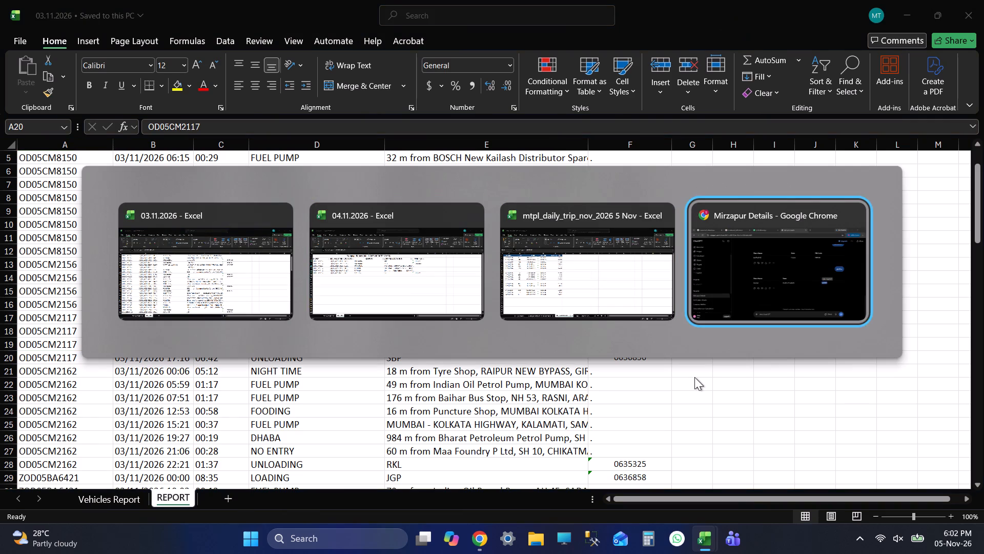
key("alt+Tab")
key("alt+Tab")
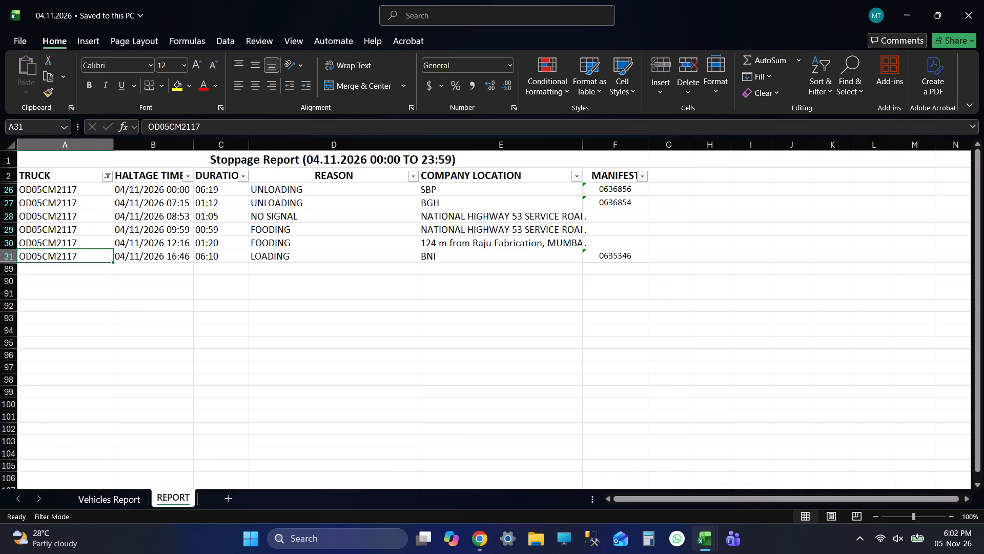
key("ctrl+s")
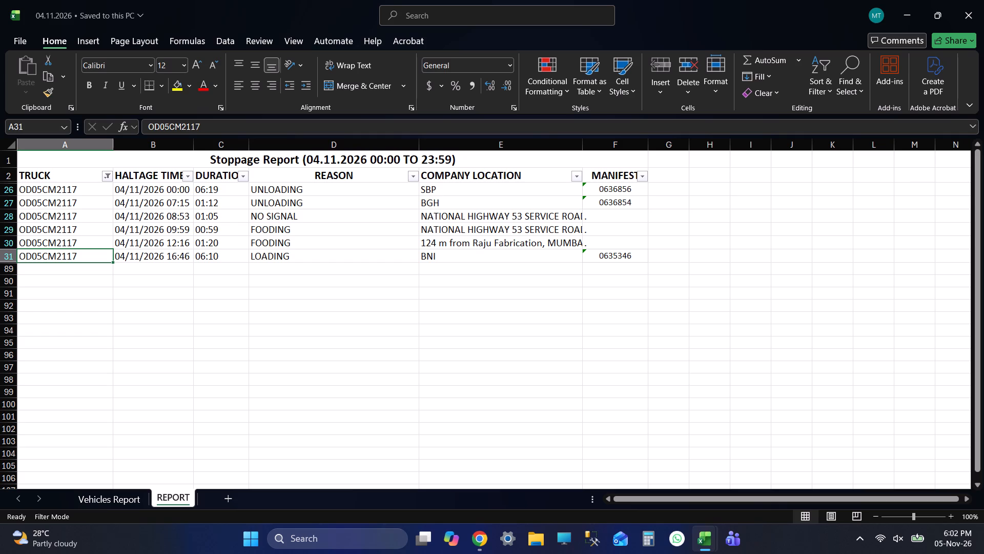
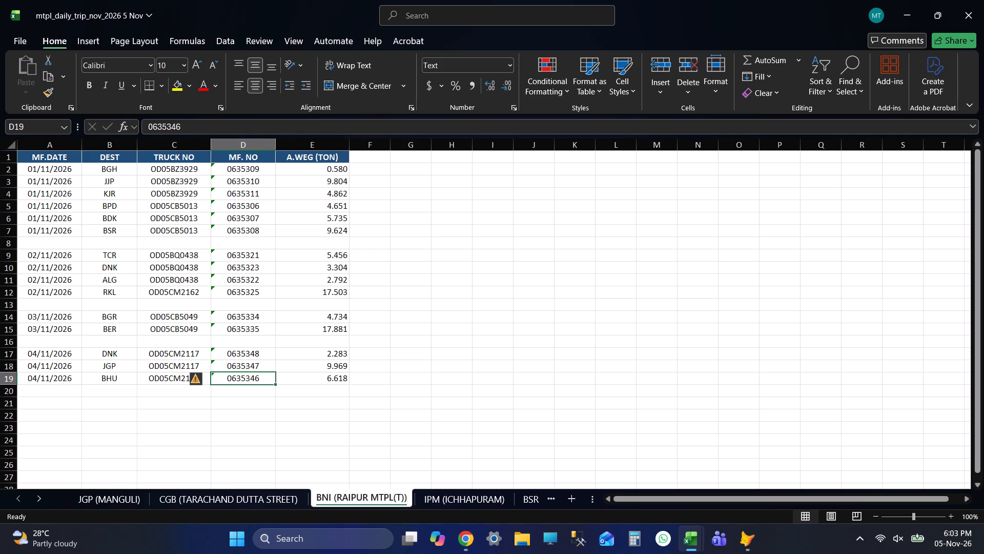
key("alt+Tab")
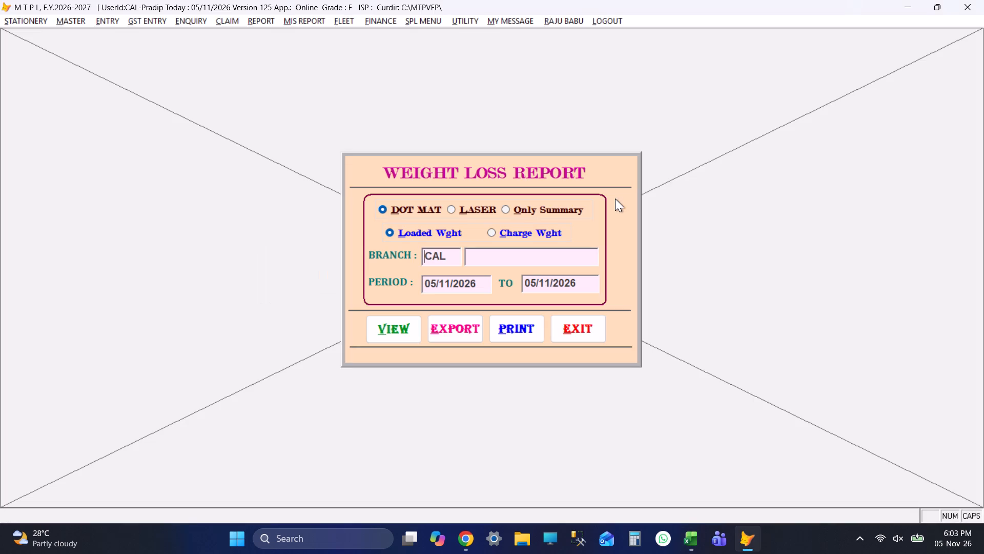
key("alt+Tab")
key("alt+Tab")
key("alt+Tab")
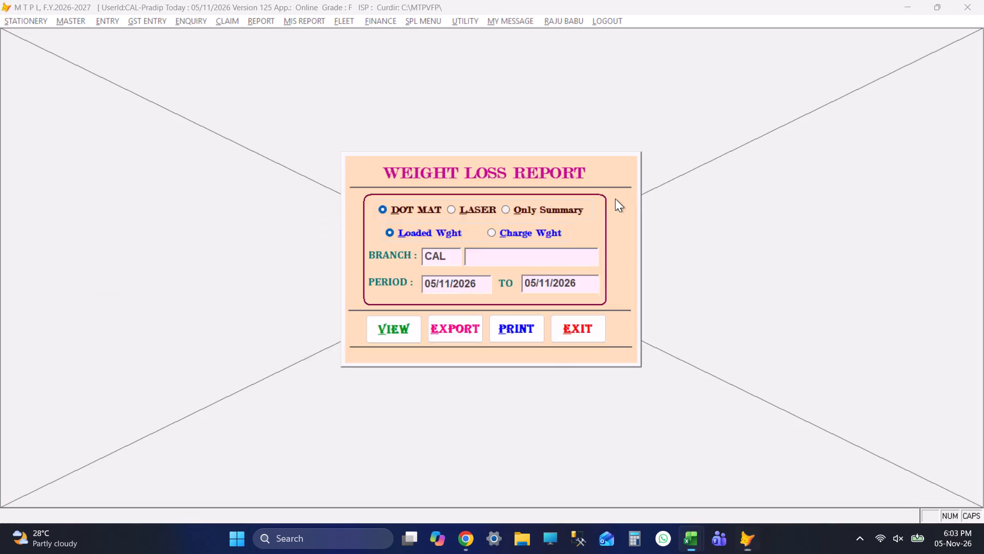
key("alt+Tab")
key("alt+Tab")
key("alt+Tab")
key("alt+Tab")
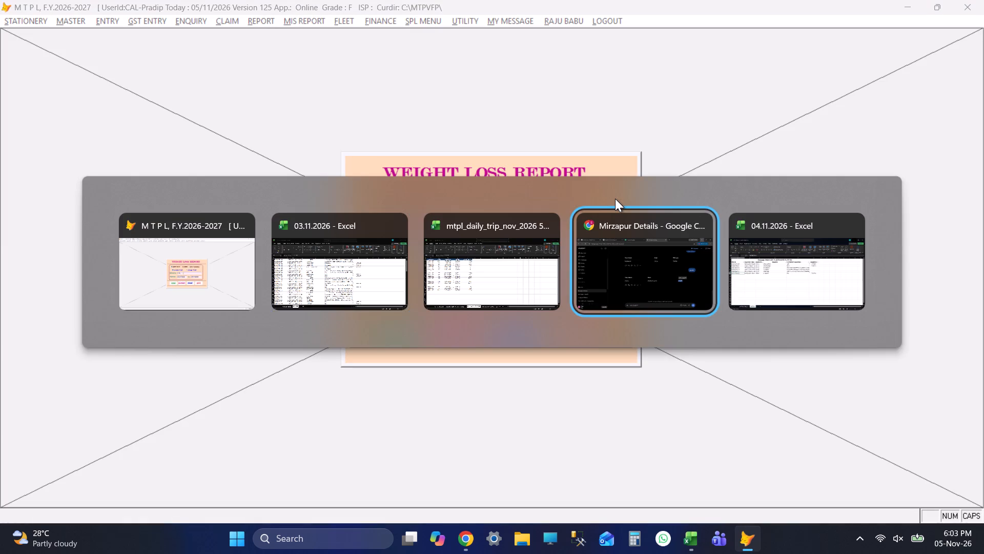
key("alt+Tab")
left_click(425, 191)
key("shift+Tab")
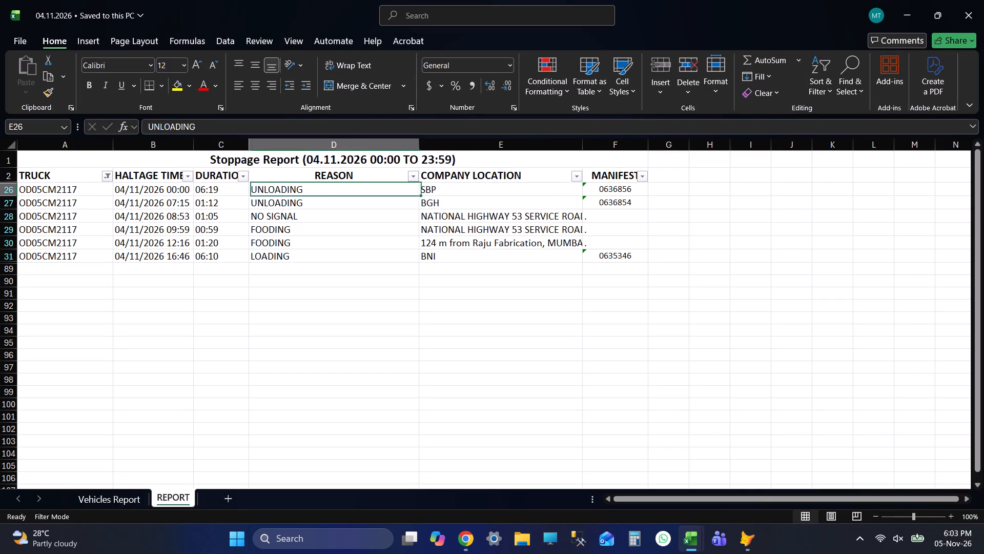
key("shift+Tab")
key("shift+Tab")
key("shift+Tab")
Switch to the MTPL application and set the Weight Loss Report branch to SBP.
key("alt+Tab")
key("alt+Tab")
key("alt+Tab")
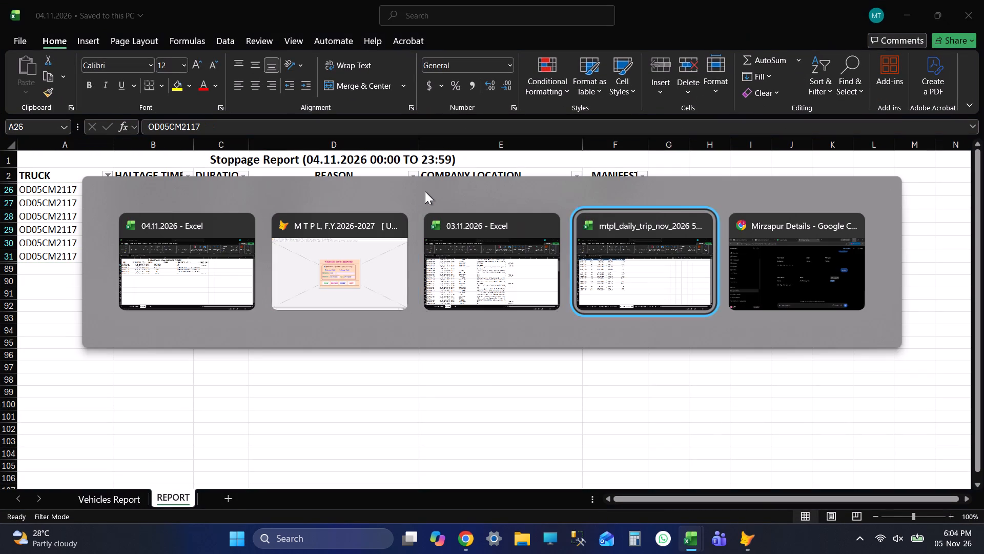
key("alt+Tab")
key("alt+Tab")
key("alt+Tab")
type("SBP")
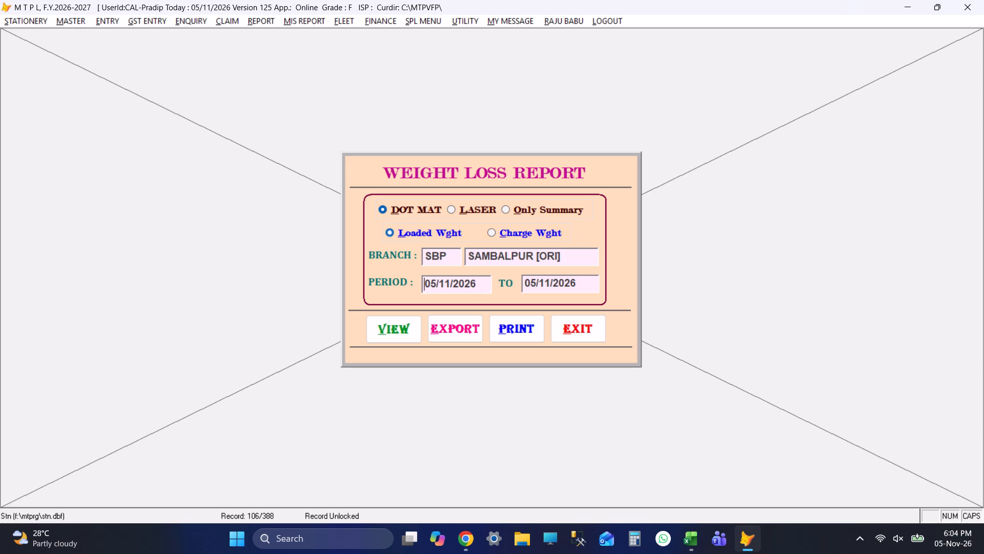
key("alt+Tab")
key("alt+Tab")
key("alt+Tab")
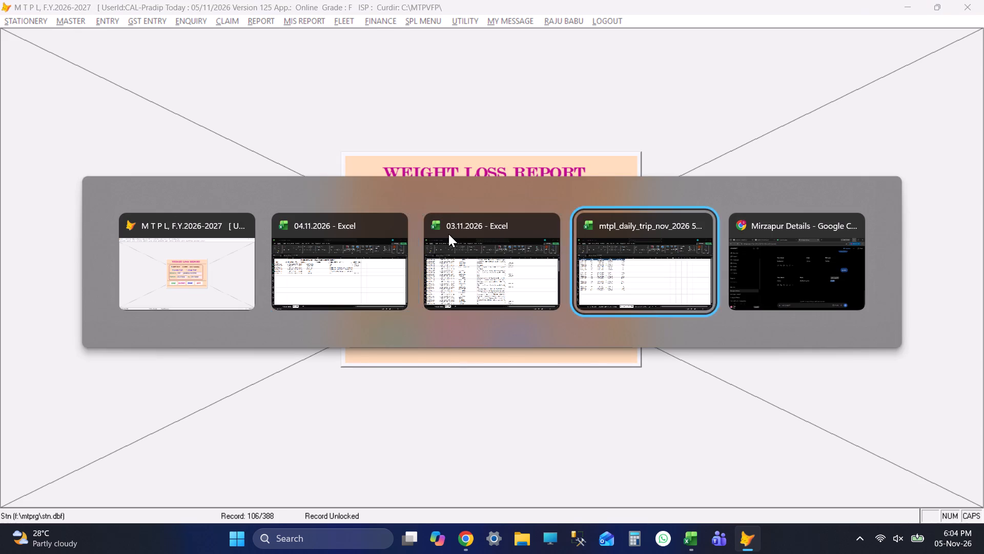
key("alt+Tab")
key("alt+Tab")
key("alt+Tab")
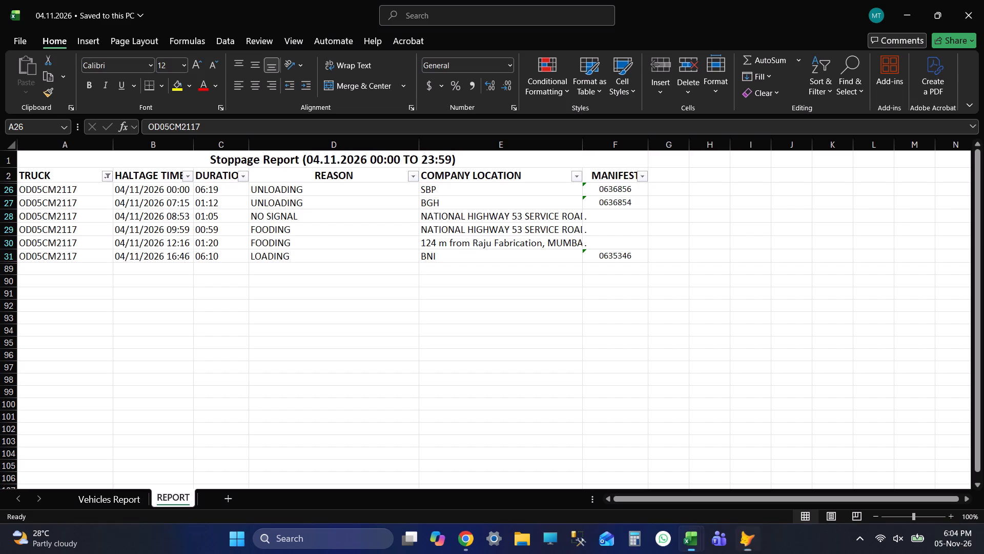
key("alt+Tab")
key("alt+Tab")
key("alt+Tab")
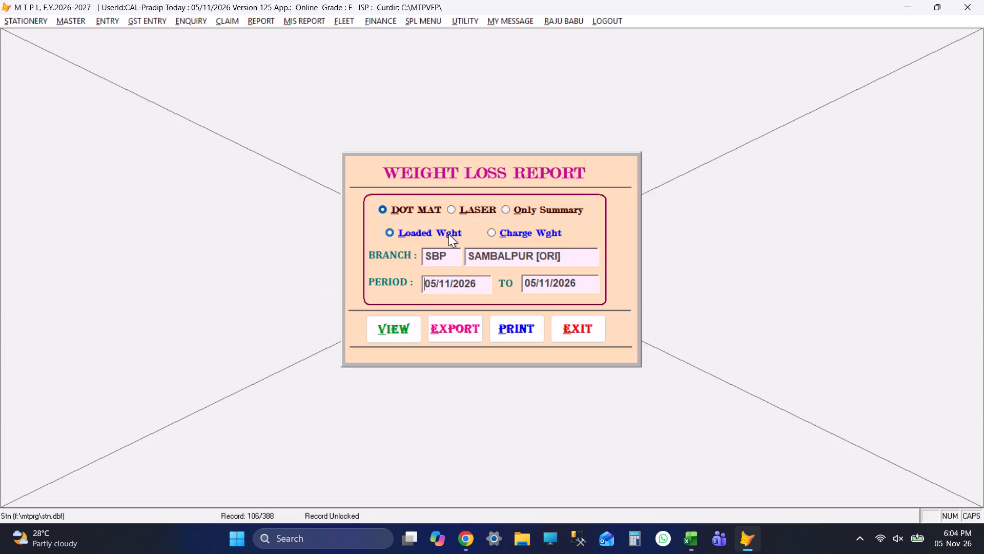
key("alt+Tab")
key("alt+Tab")
key("alt+Tab")
key("Tab")
key("Tab")
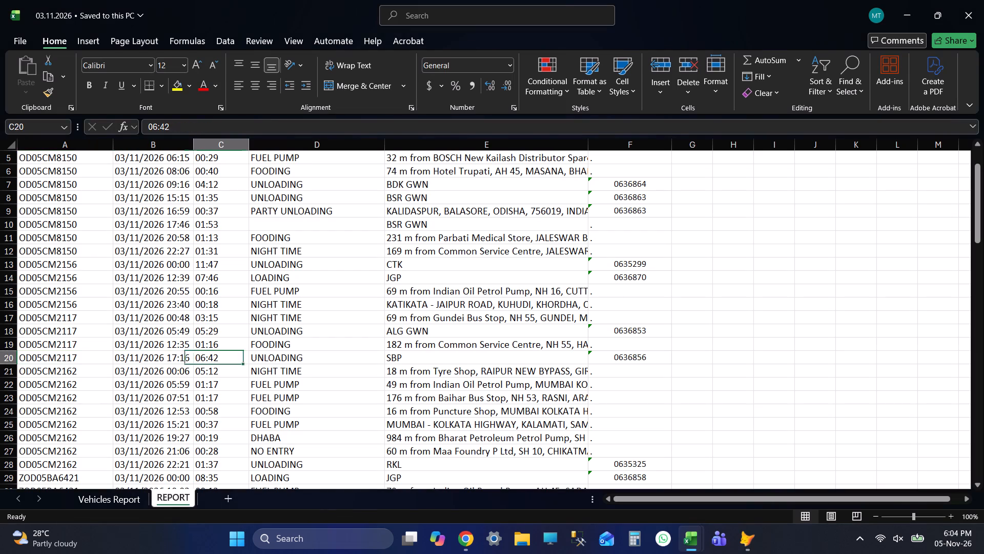
key("shift+Tab")
key("shift+Tab")
key("alt+Tab")
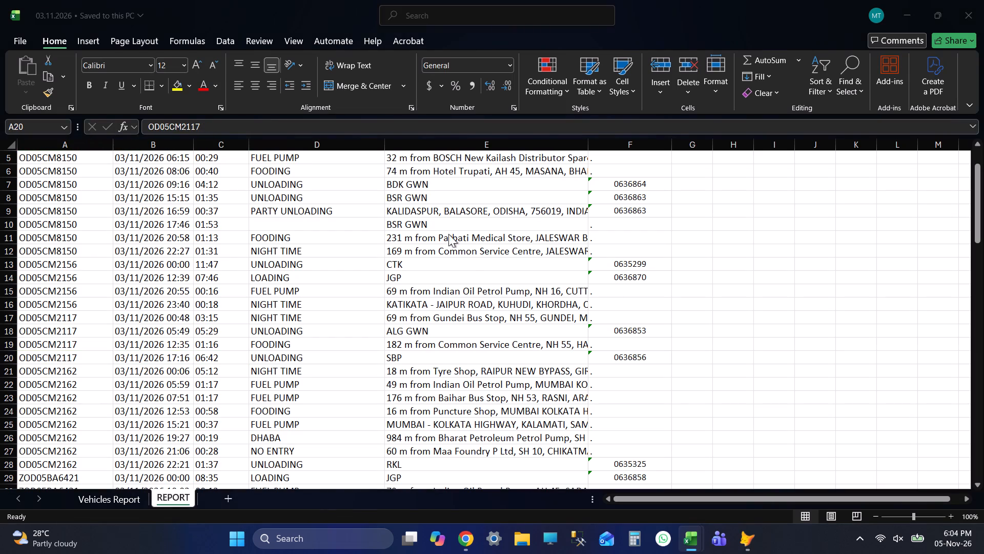
View the SBP Weight Loss Report in the MTPL application for 03/11/2026 to 04/11/2026, discard it and exit the report form.
type("03")
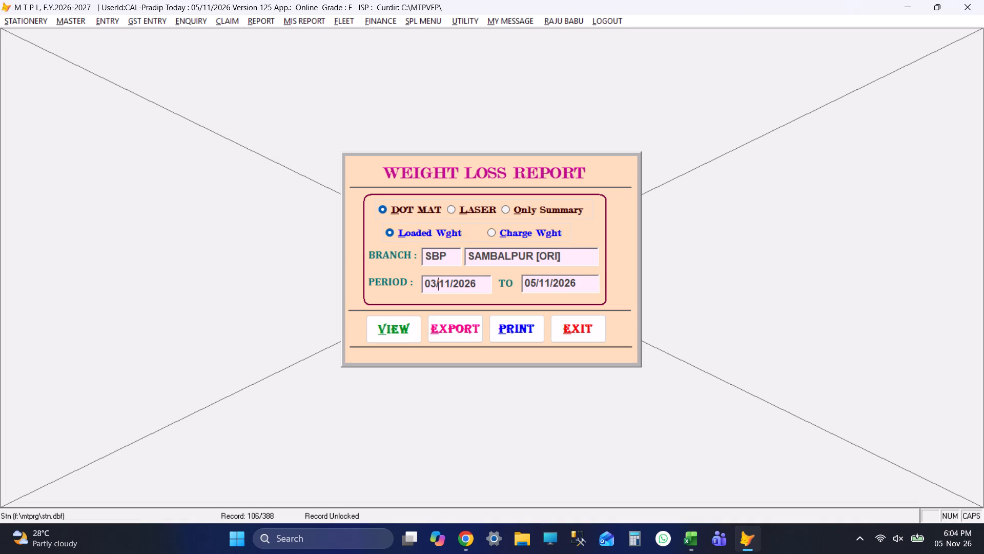
key("Return")
type("04")
key("Return")
key("Return")
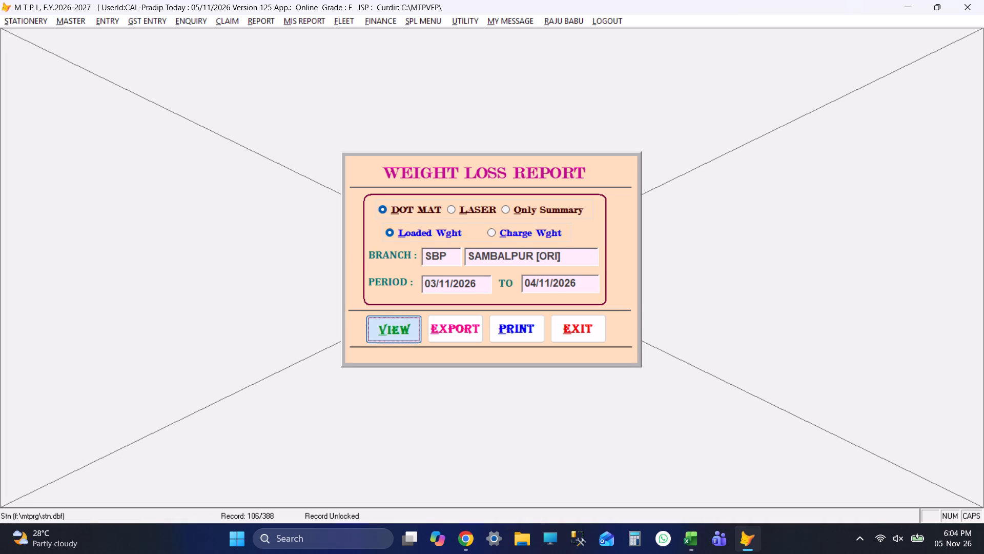
key("Return")
key("Escape")
left_click(471, 292)
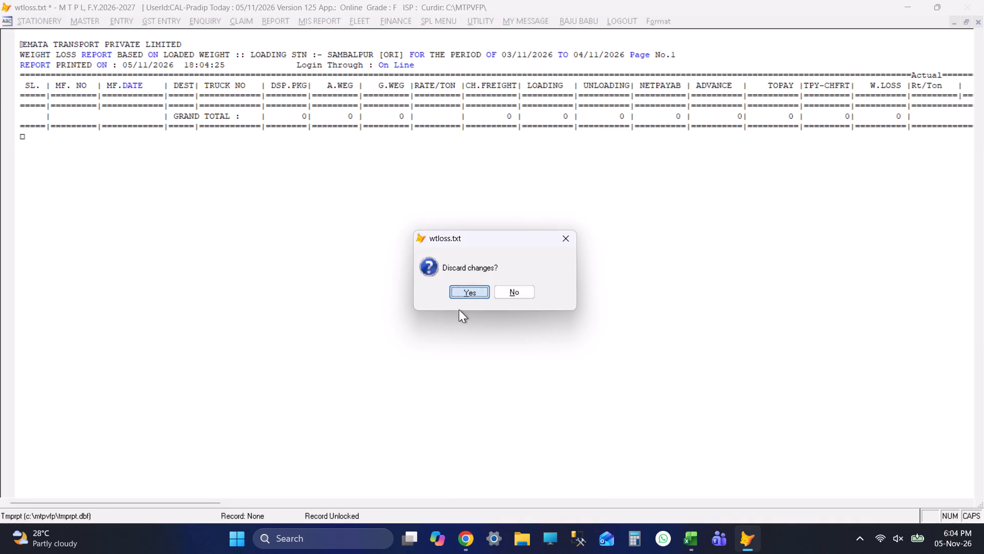
left_click(390, 320)
key("Escape")
left_click(591, 330)
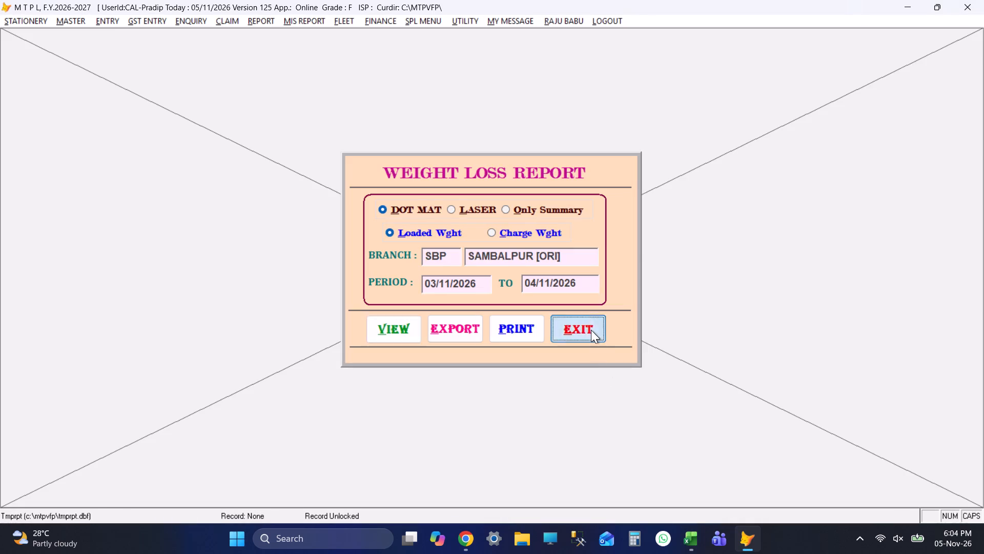
Reopen the manifest Weight Loss Report form.
key("alt+Tab")
key("alt+Tab")
key("alt+Tab")
key("alt+Tab")
key("alt+Tab")
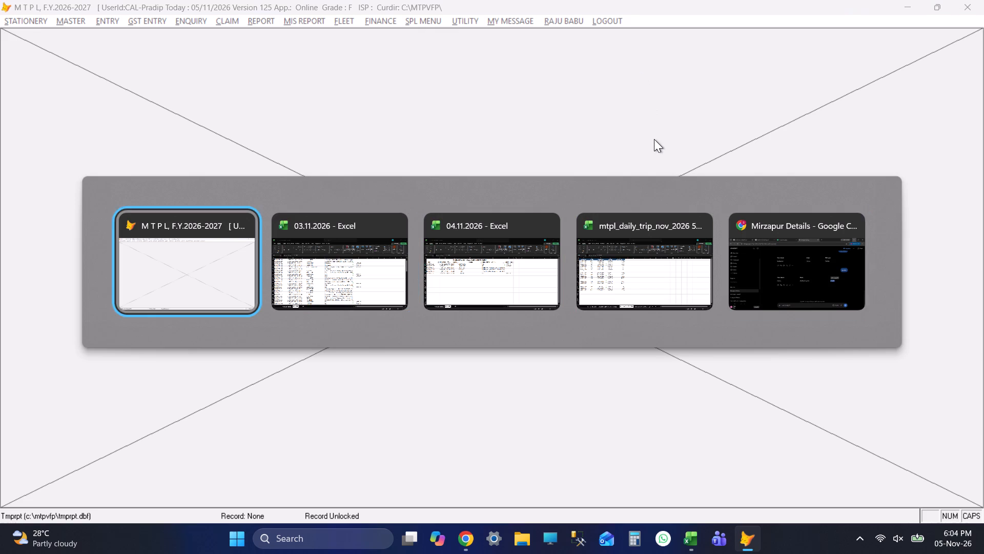
left_click(259, 18)
left_click(291, 50)
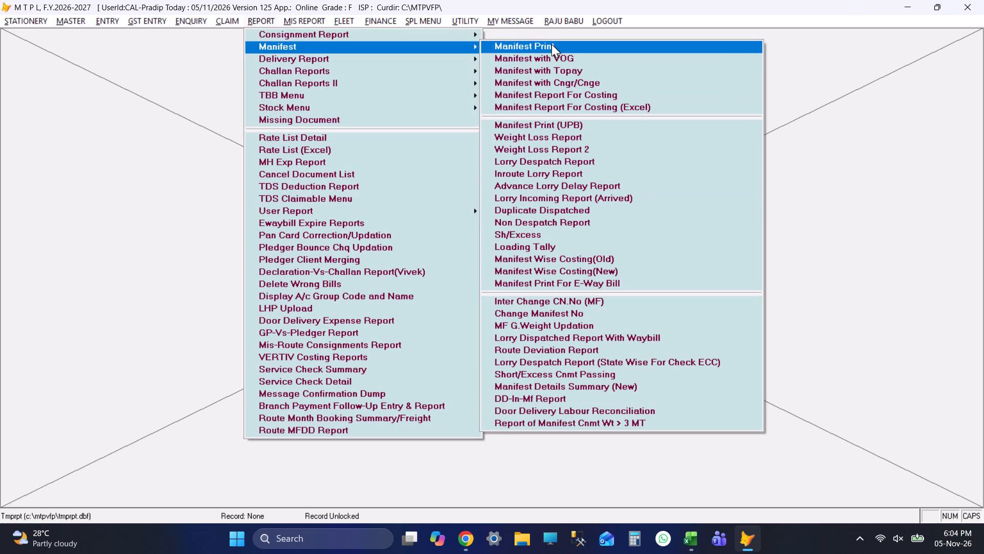
left_click(567, 135)
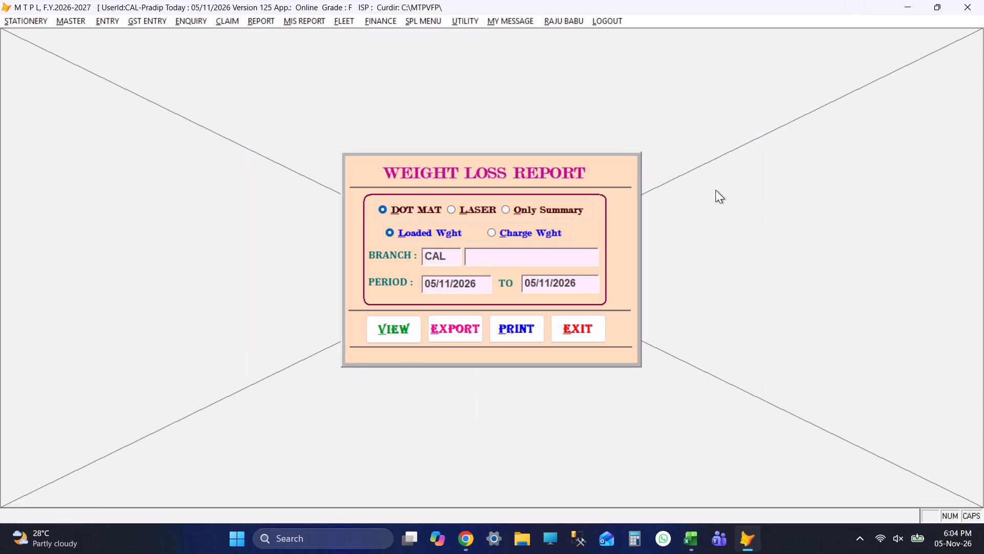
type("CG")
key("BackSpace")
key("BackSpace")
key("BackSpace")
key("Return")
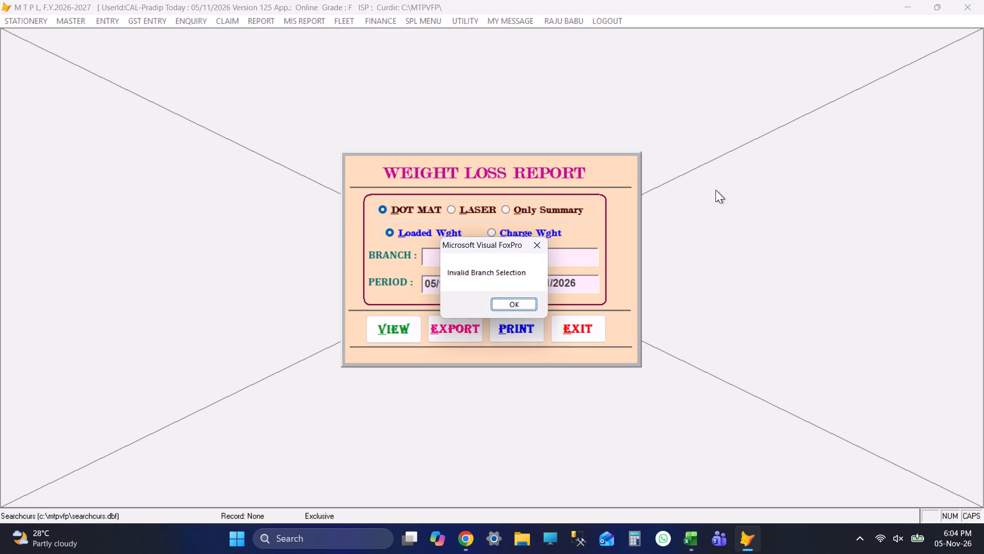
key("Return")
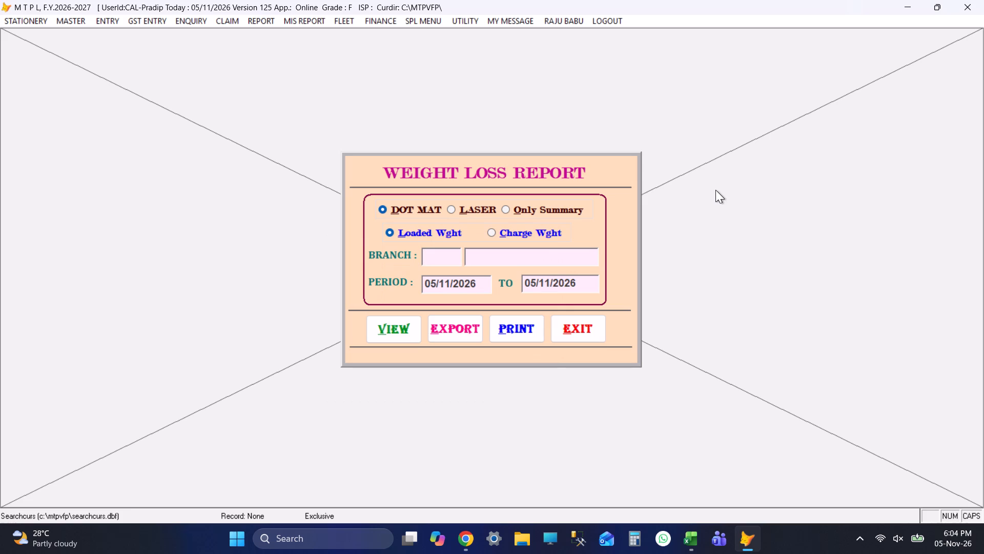
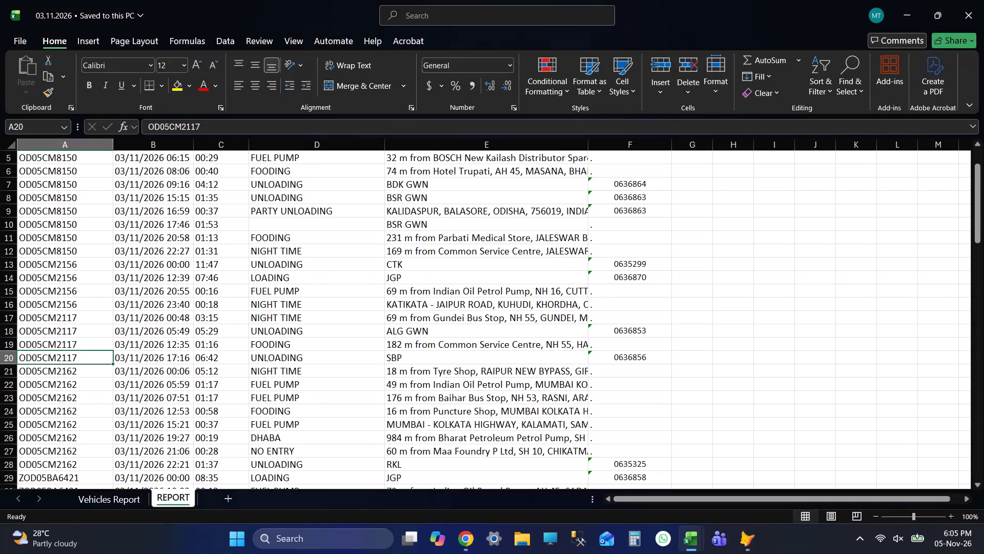
Switch from the 03.11.2026 workbook to the Weight Loss Report form in the MTPL application.
key("alt+Tab")
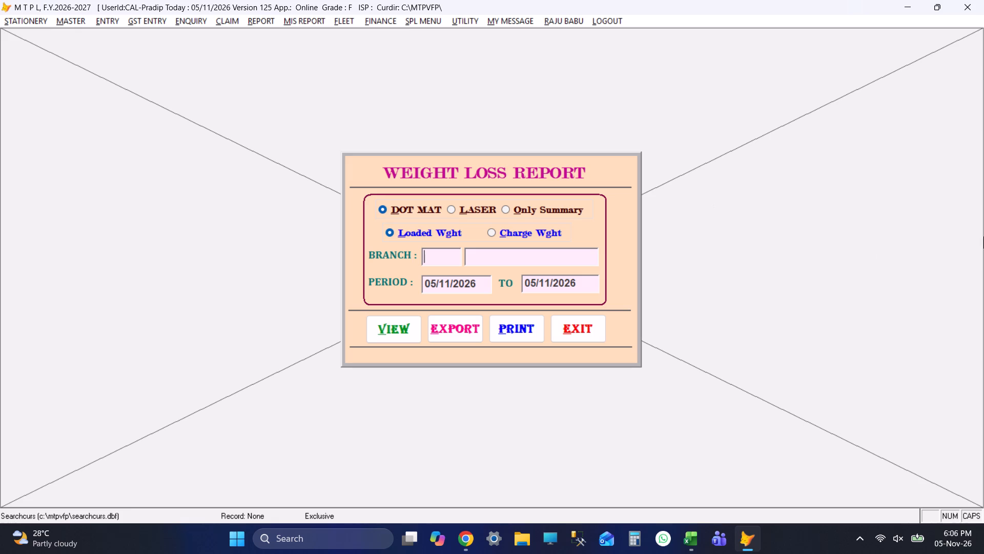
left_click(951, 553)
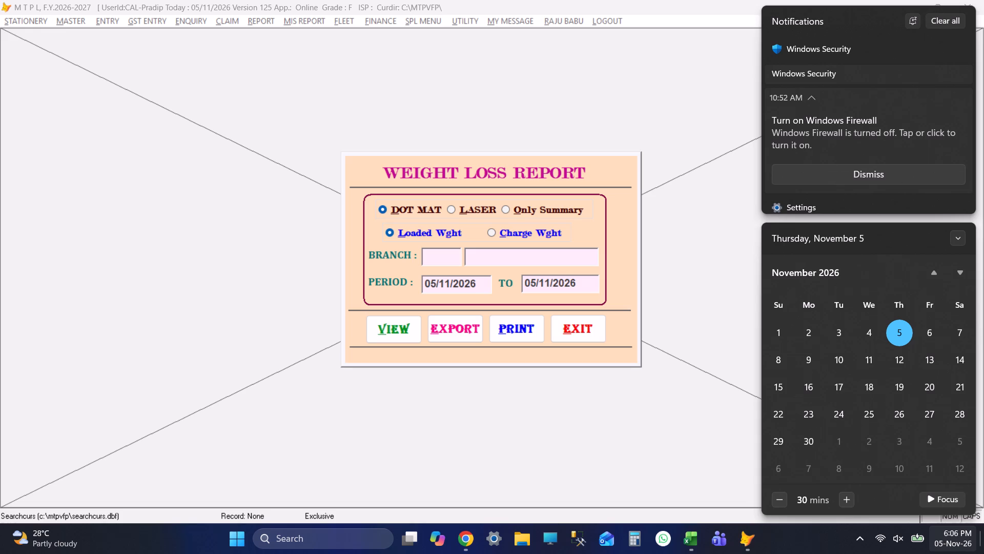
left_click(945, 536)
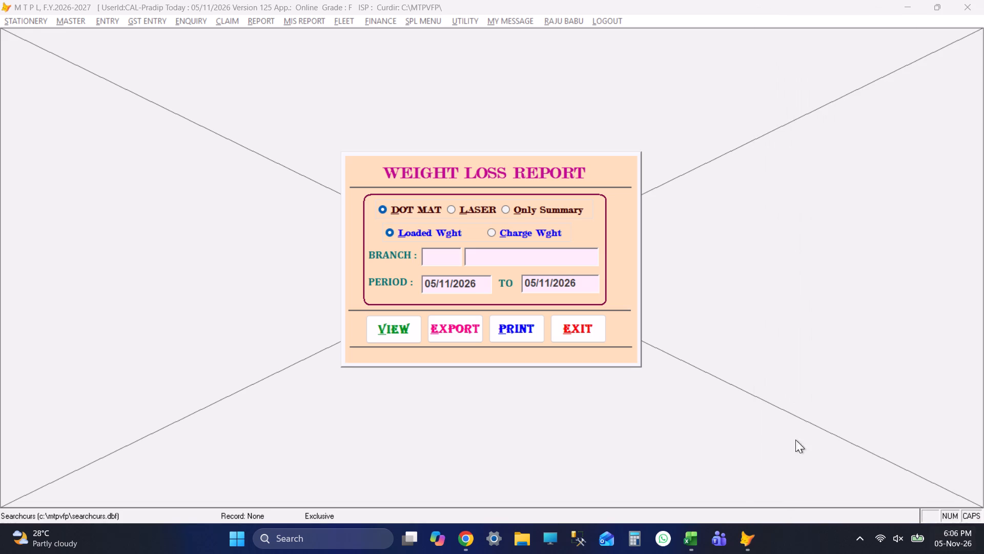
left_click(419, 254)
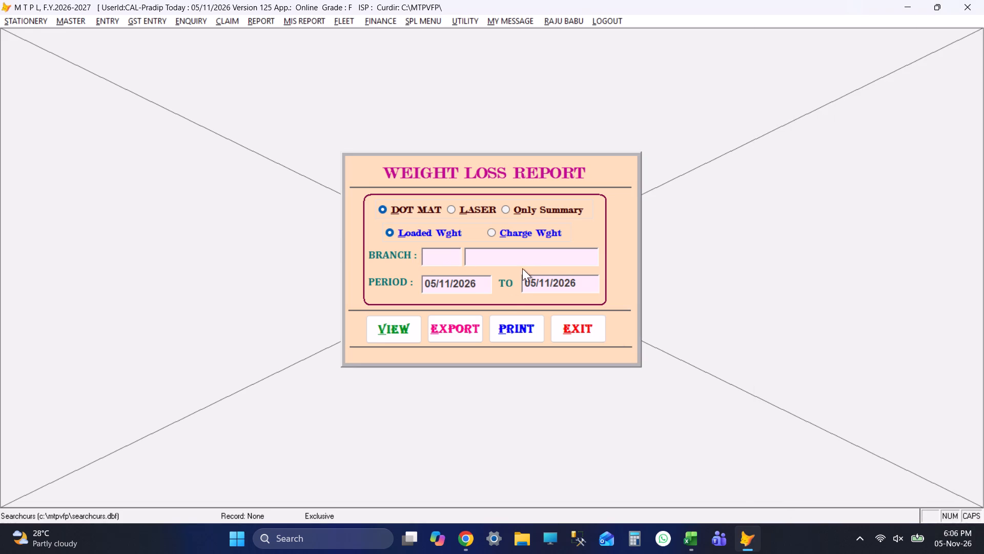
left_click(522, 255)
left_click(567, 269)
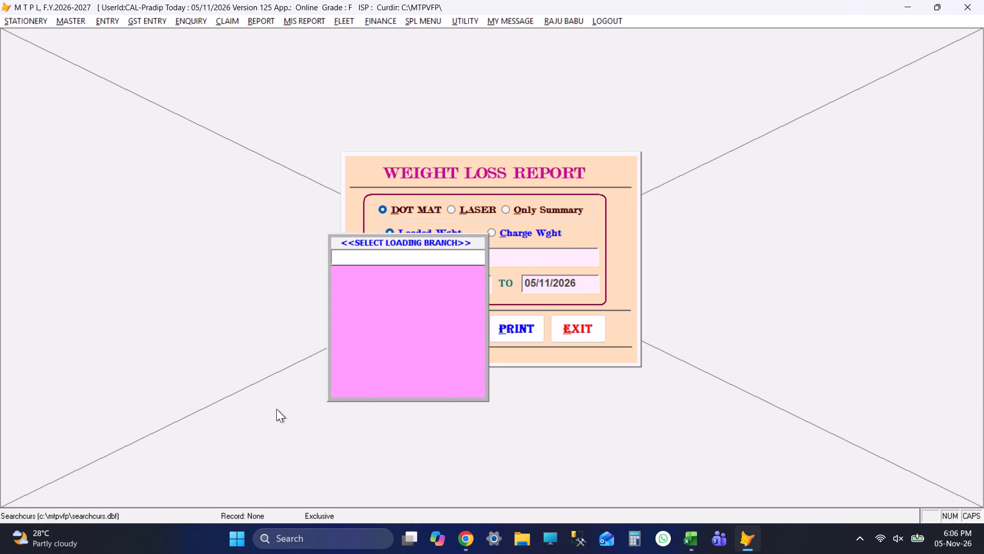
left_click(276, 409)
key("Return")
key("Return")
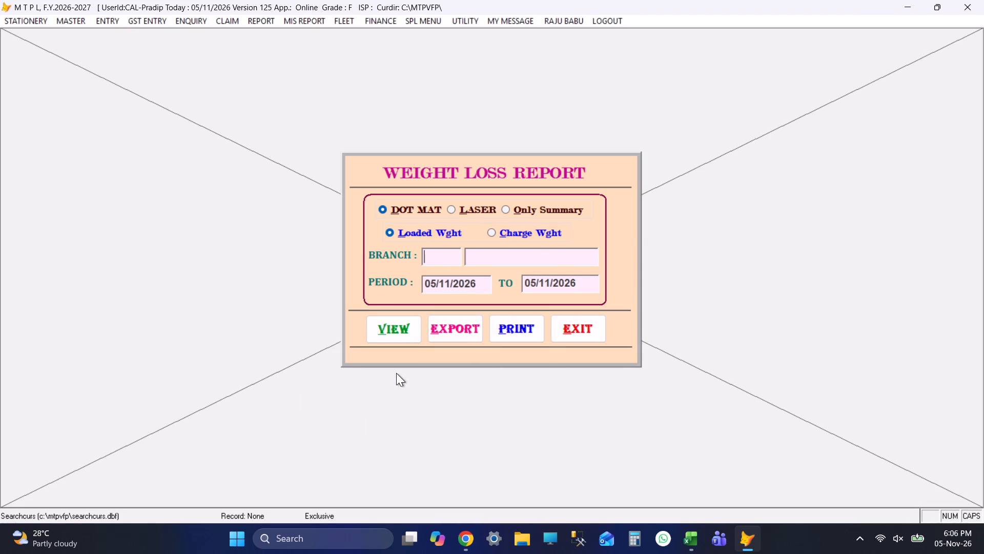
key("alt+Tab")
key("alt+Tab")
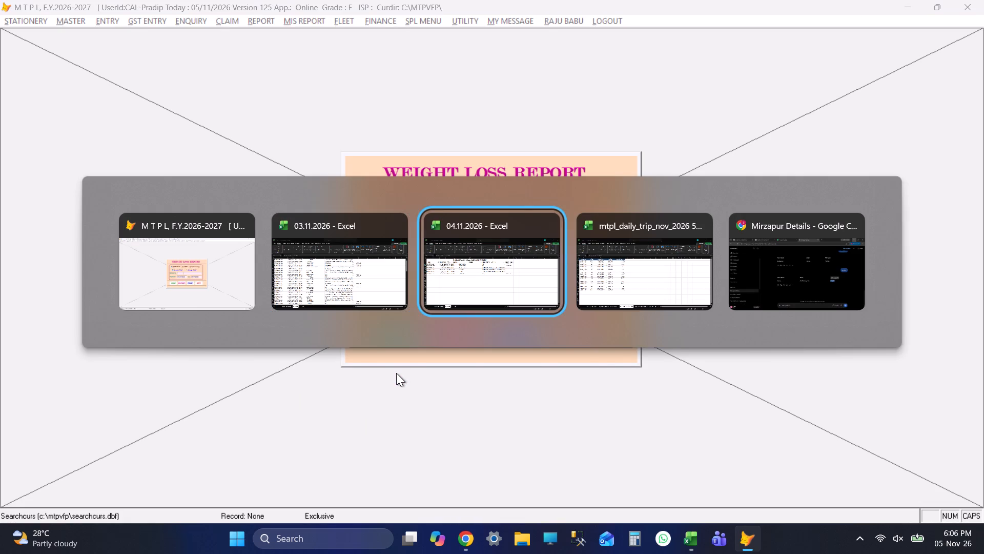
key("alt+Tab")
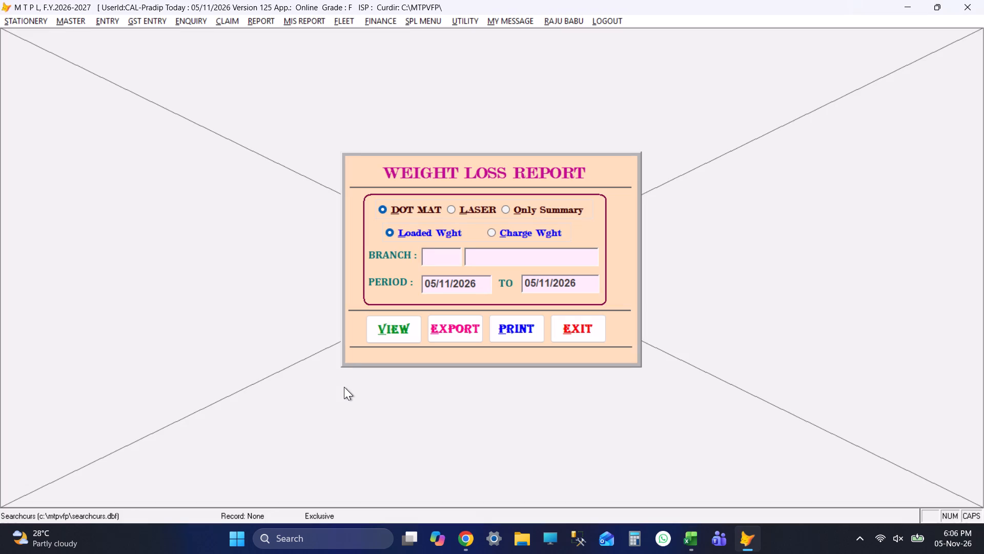
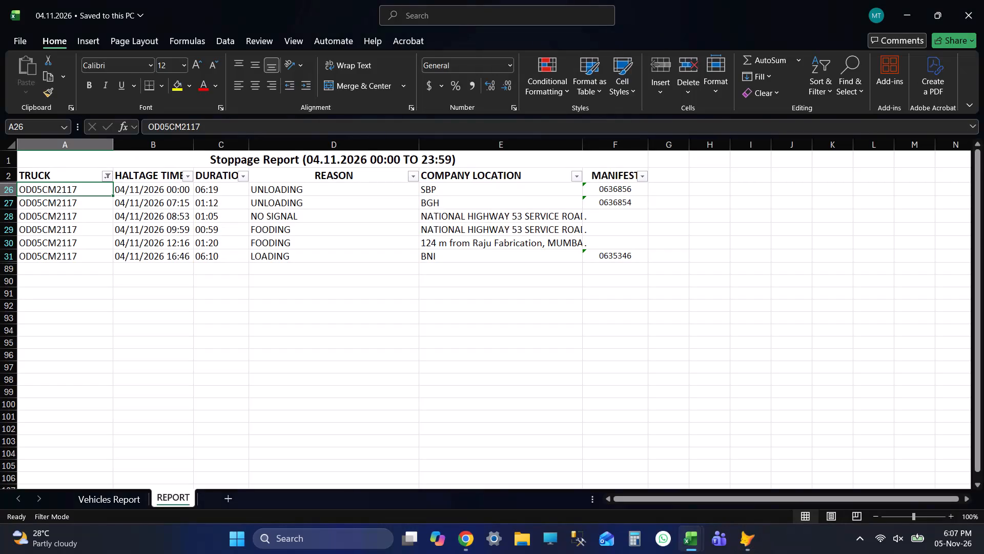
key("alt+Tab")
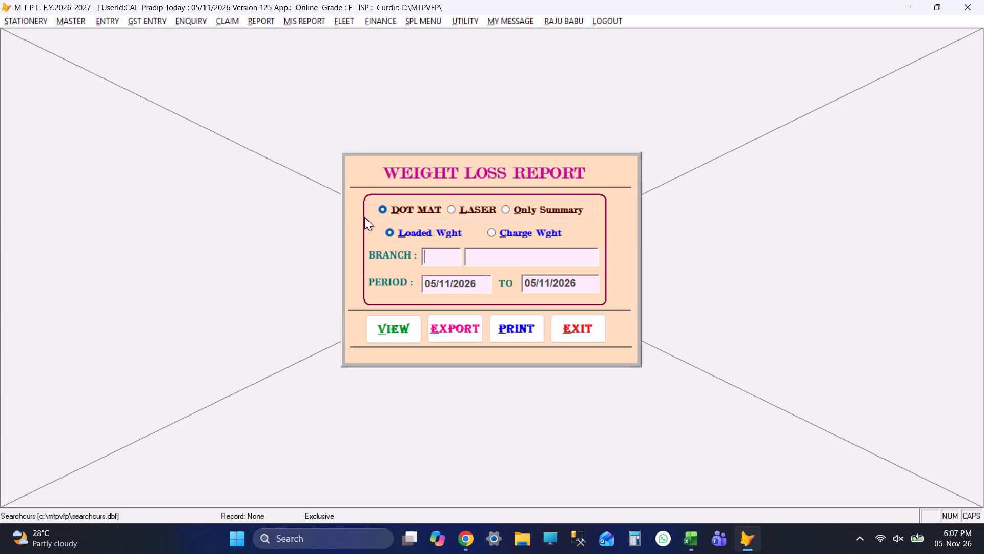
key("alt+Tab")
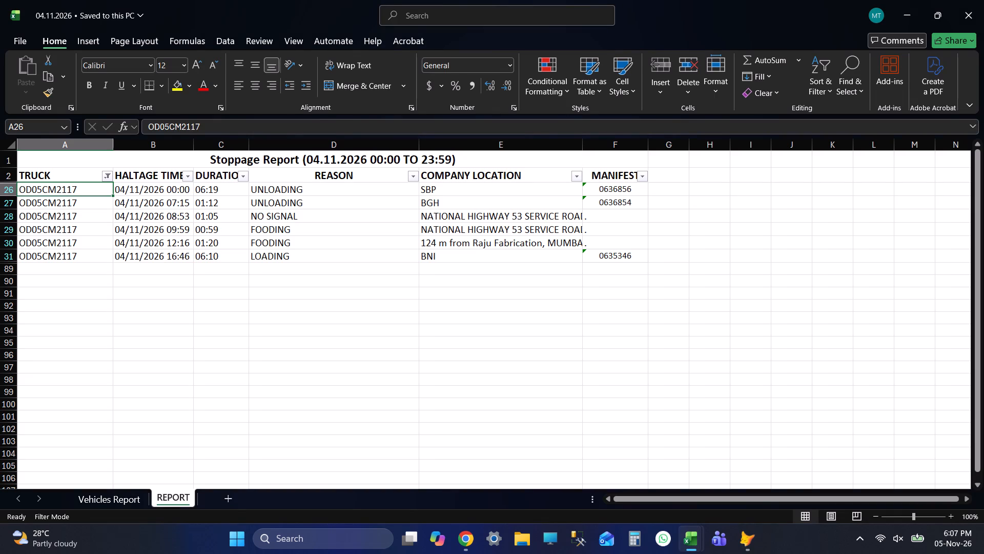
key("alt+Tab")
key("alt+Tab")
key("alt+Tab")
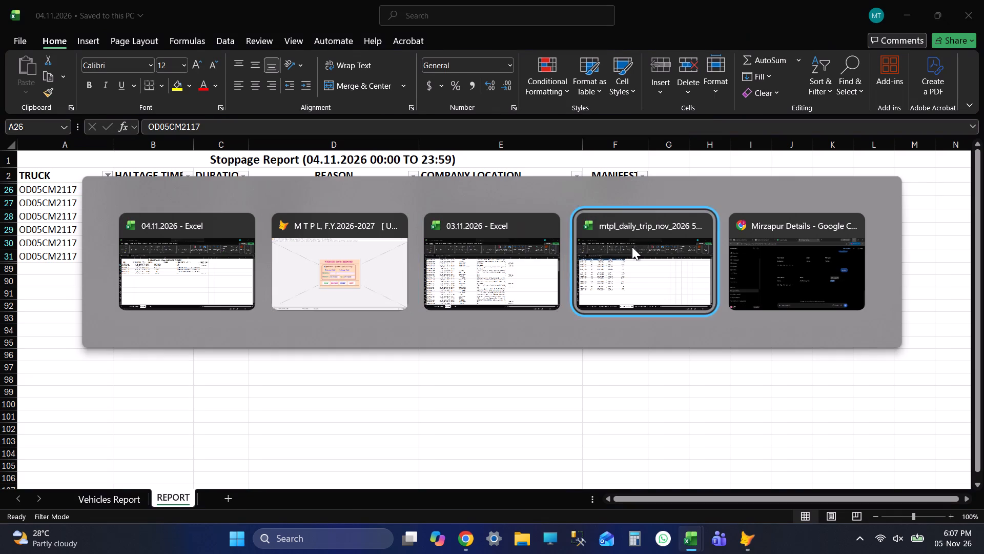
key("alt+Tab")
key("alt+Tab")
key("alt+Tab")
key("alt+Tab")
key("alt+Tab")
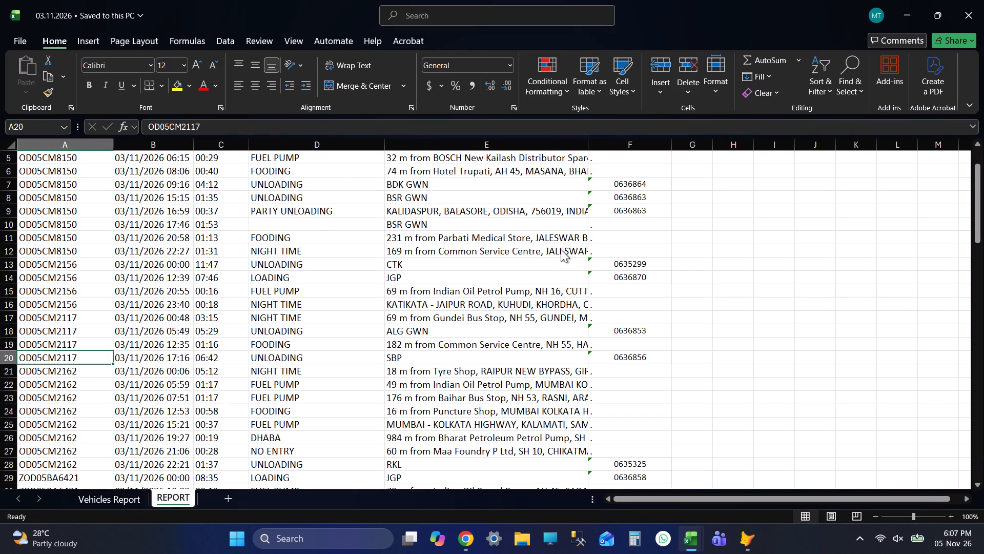
key("ctrl+s")
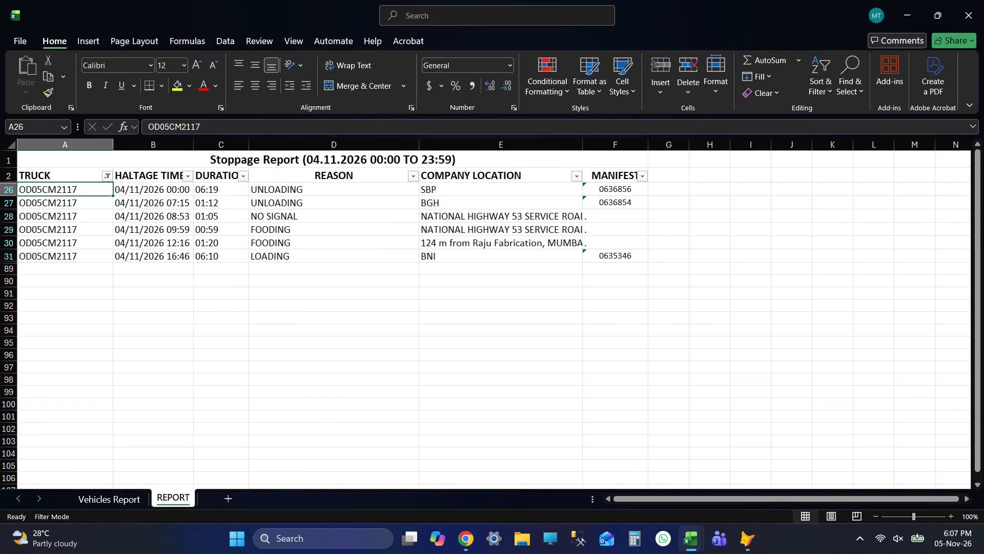
left_click(102, 178)
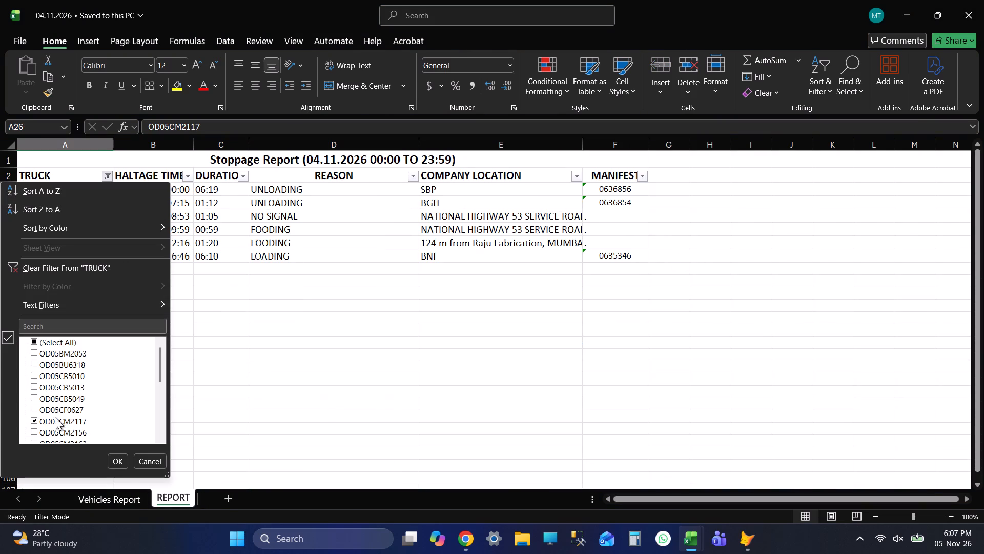
left_click(58, 419)
left_click(70, 435)
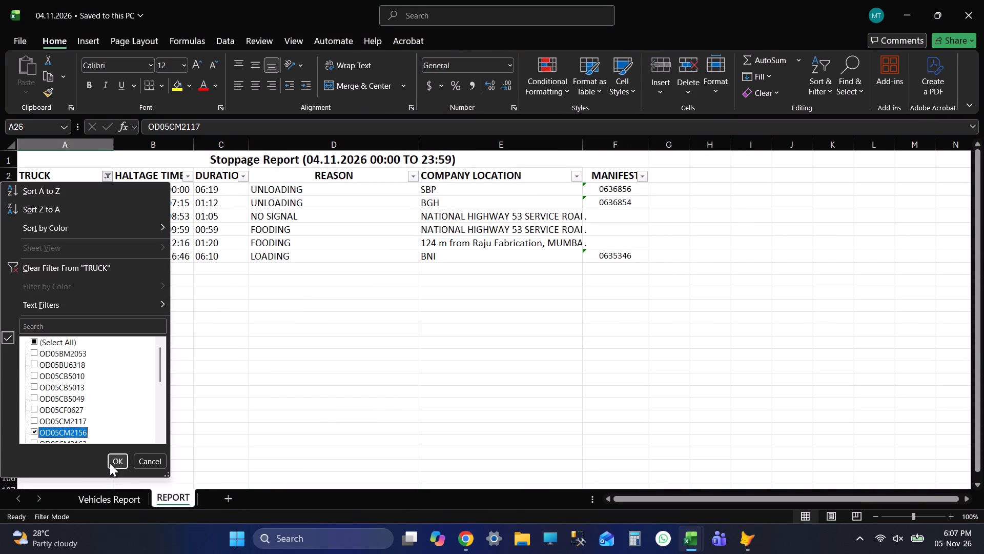
left_click(110, 463)
left_click(375, 303)
key("ctrl+s")
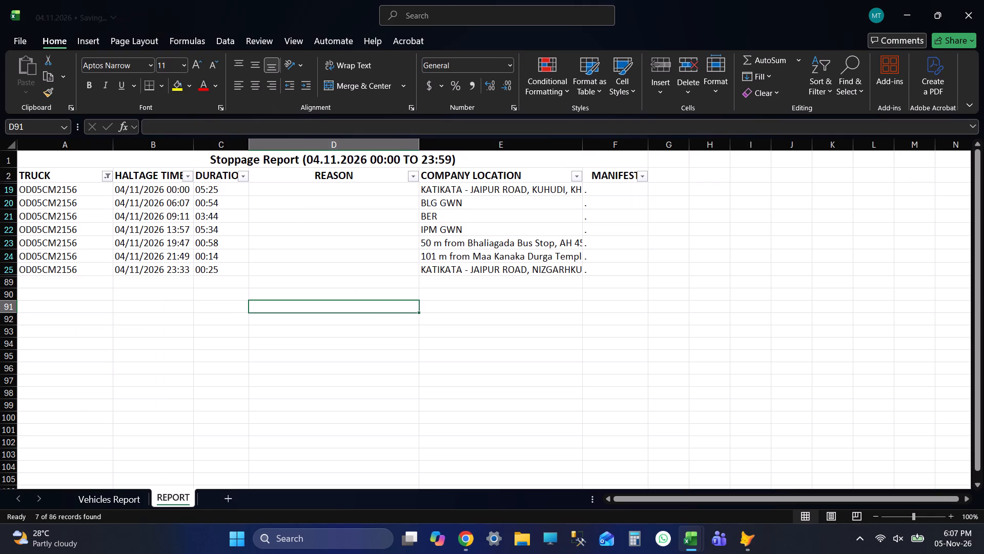
left_click(319, 182)
left_click(297, 192)
key("shift+Tab")
key("shift+Tab")
key("shift+Tab")
key("shift+Tab")
key("shift+Tab")
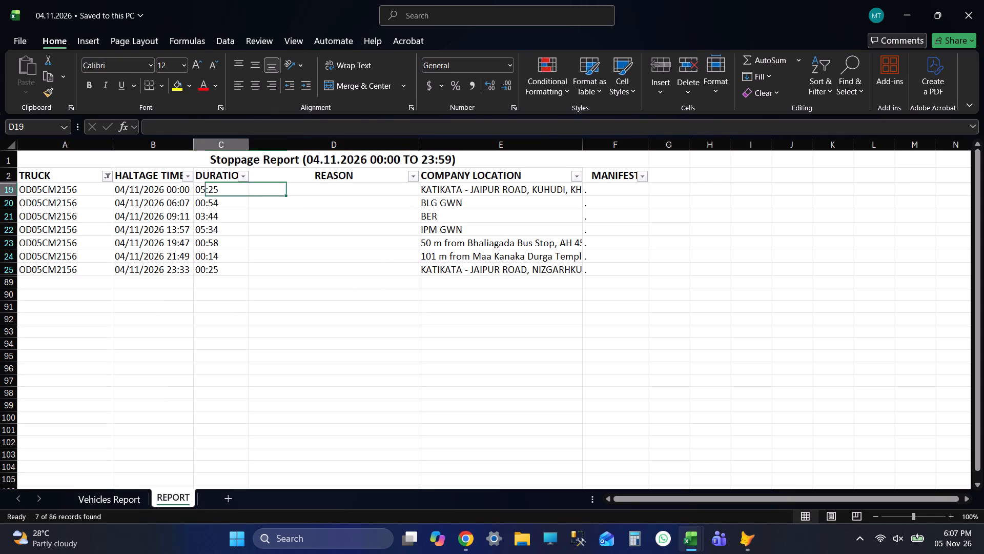
key("ctrl+c")
key("alt+Tab")
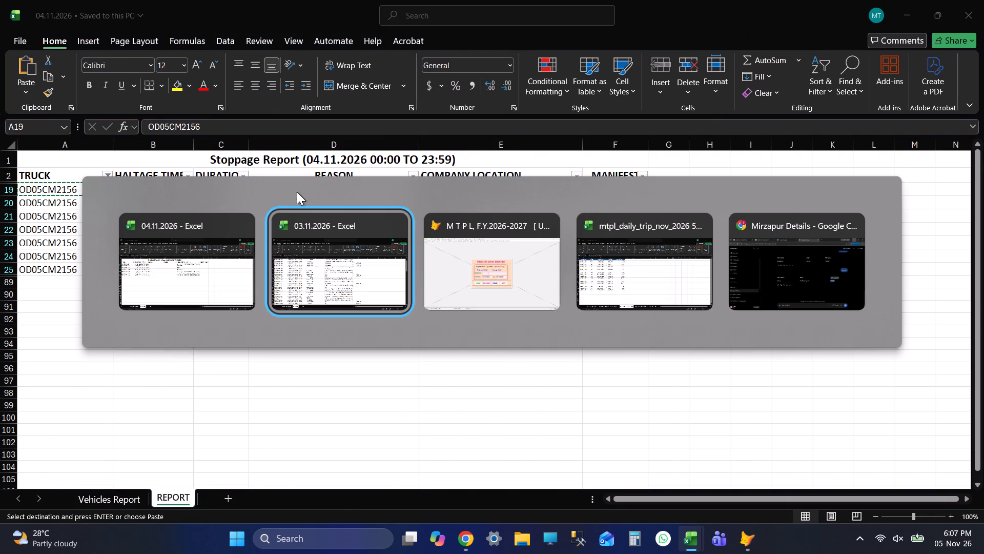
left_click(59, 149)
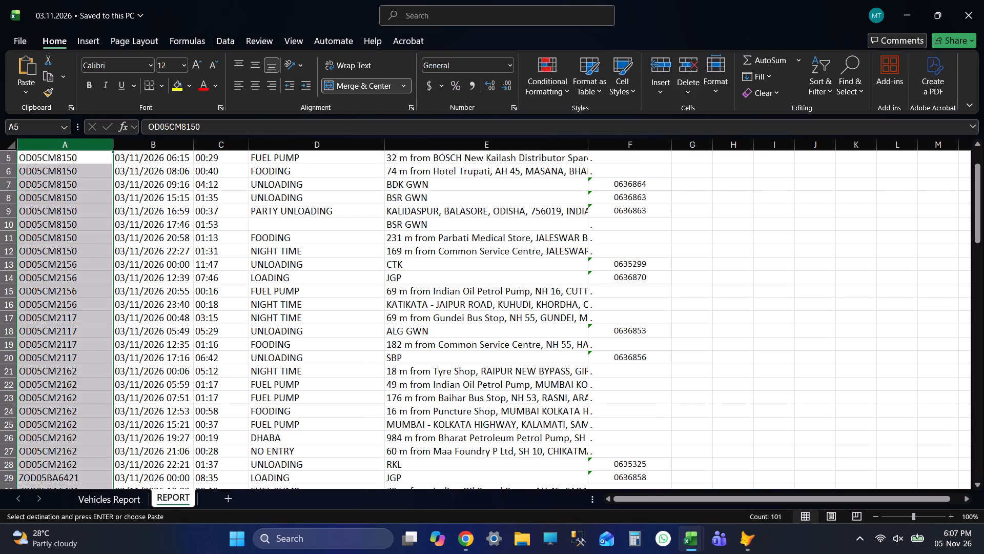
key("ctrl+f")
key("ctrl+v")
key("Return")
key("Return")
key("Return")
key("Return")
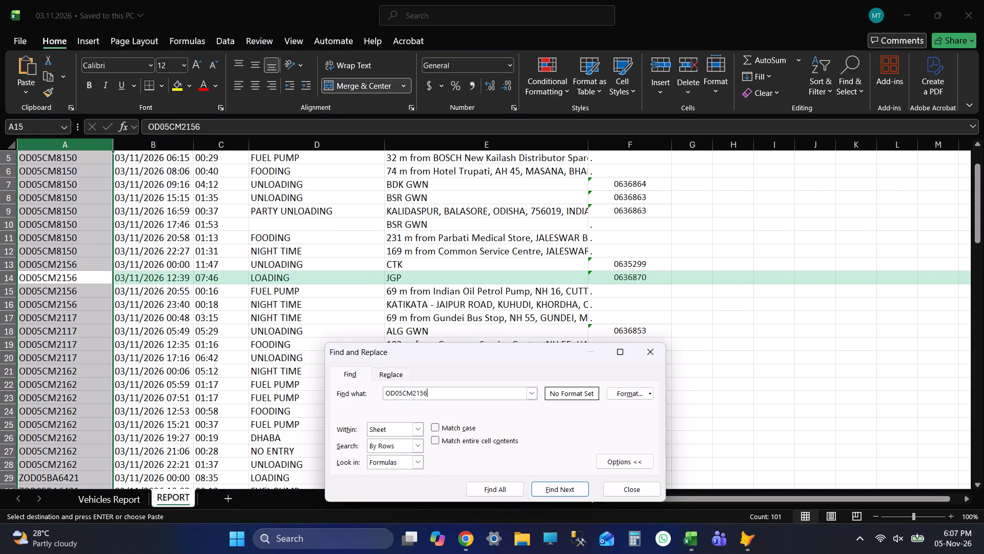
key("Return")
key("Return")
key("Return")
key("Return")
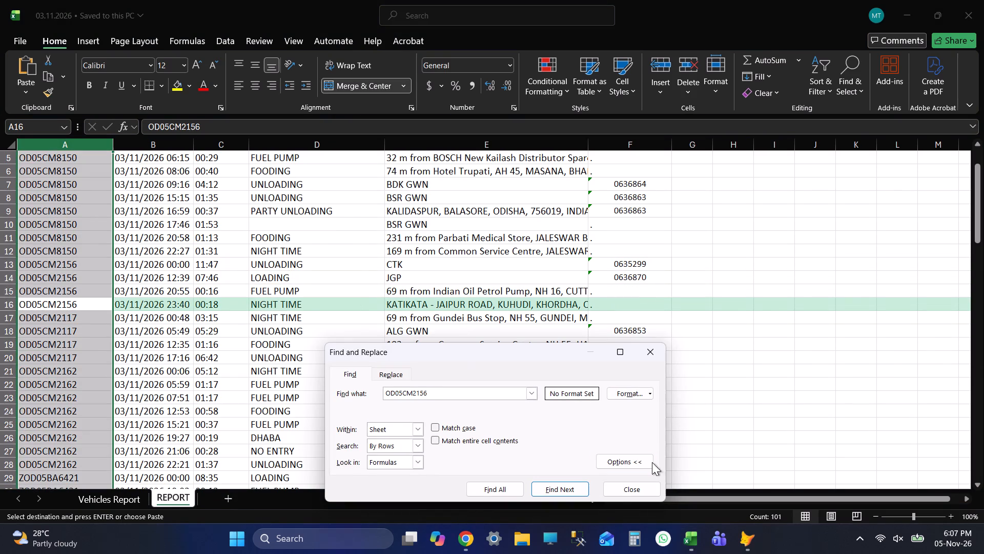
left_click(614, 487)
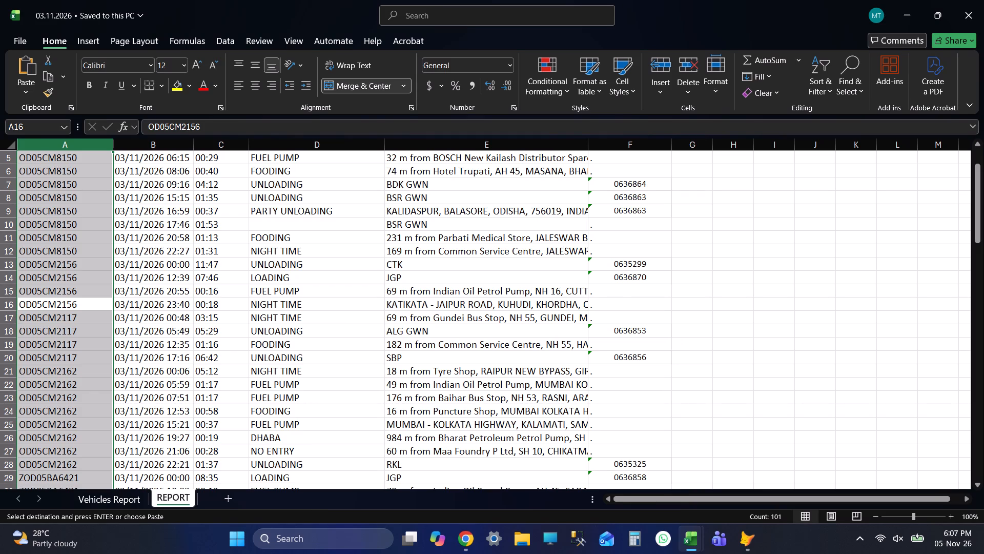
left_click(2, 305)
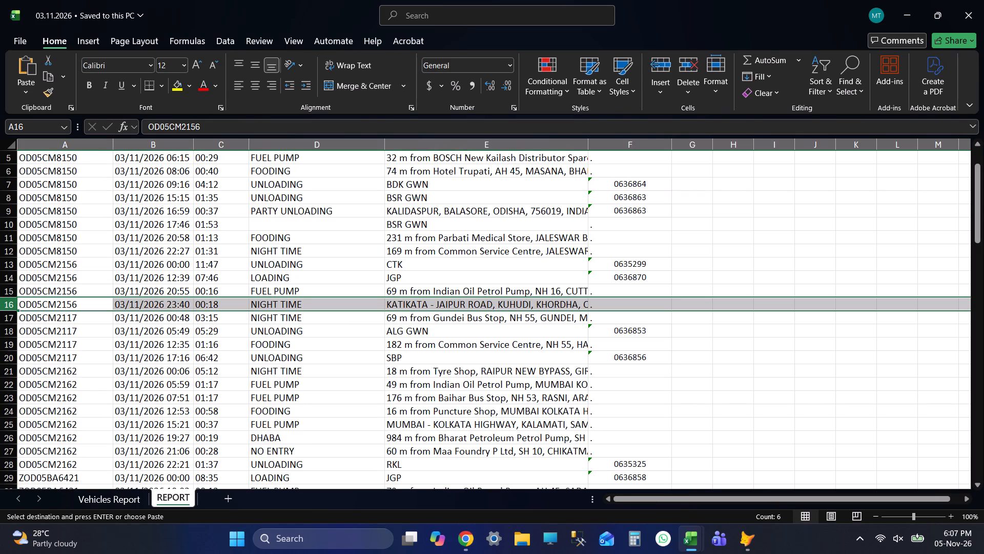
key("alt+Tab")
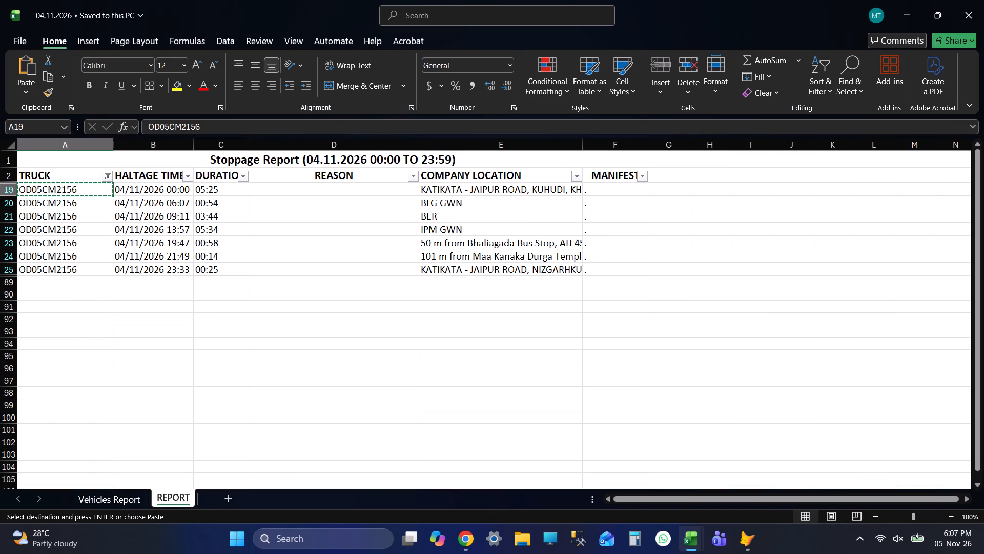
key("alt+Tab")
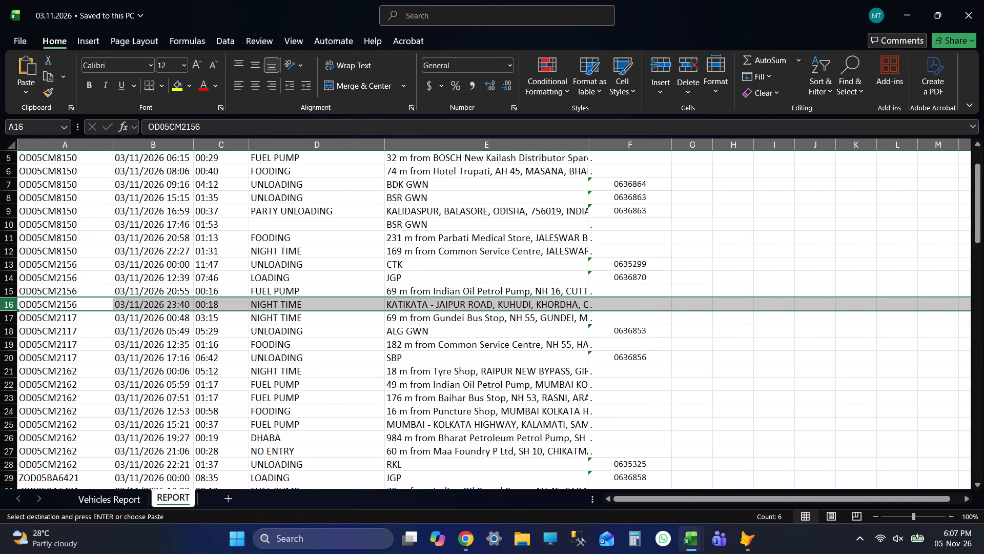
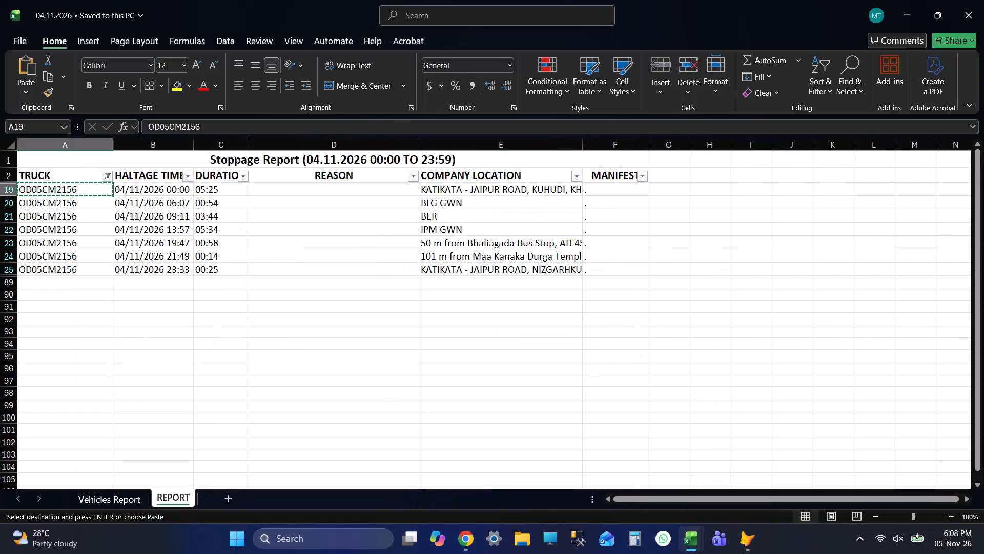
Switch to the MTPL system and close the Weight Loss Report form, entering JGP as the branch.
key("alt+Tab")
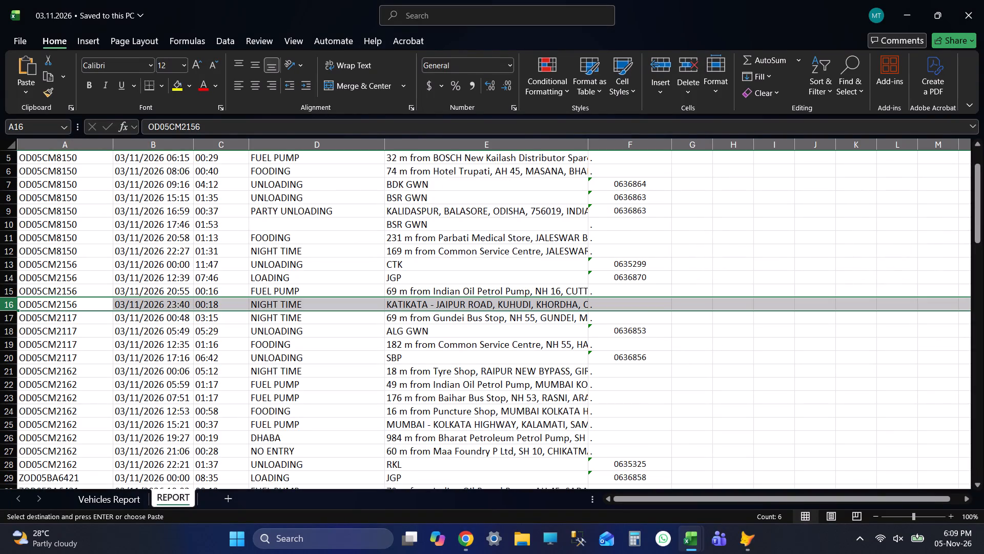
key("alt+Tab")
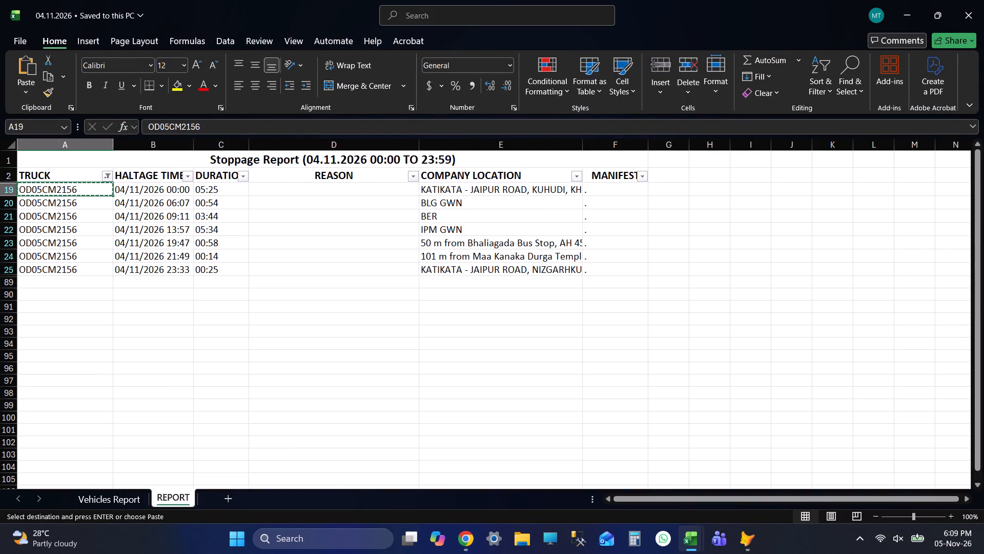
key("alt+Tab")
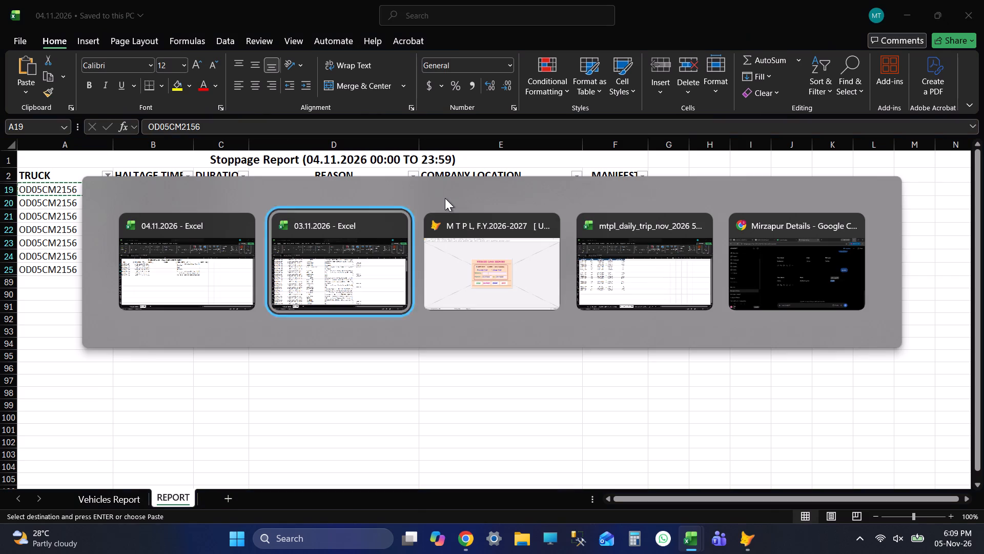
key("alt+Tab")
left_click(569, 324)
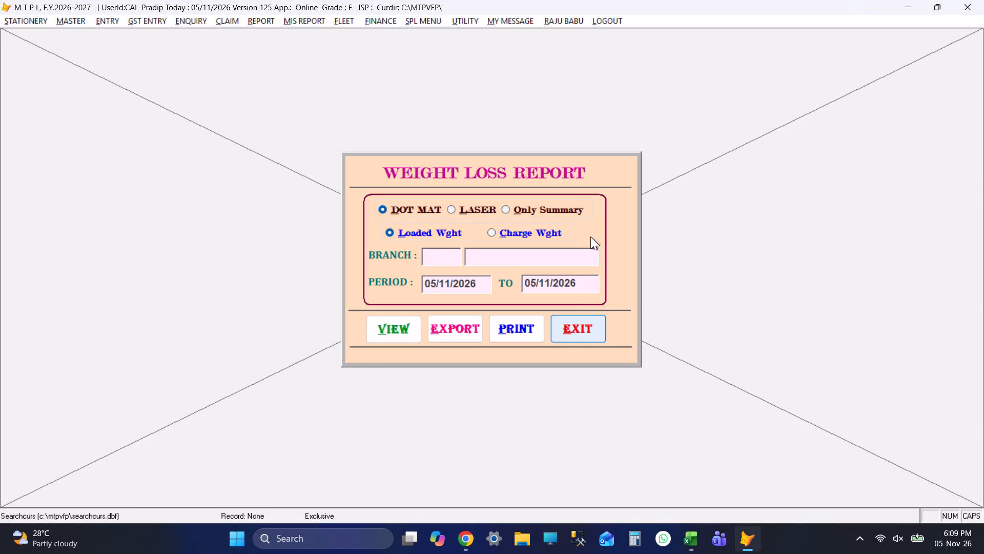
left_click(592, 314)
left_click(576, 332)
key("Escape")
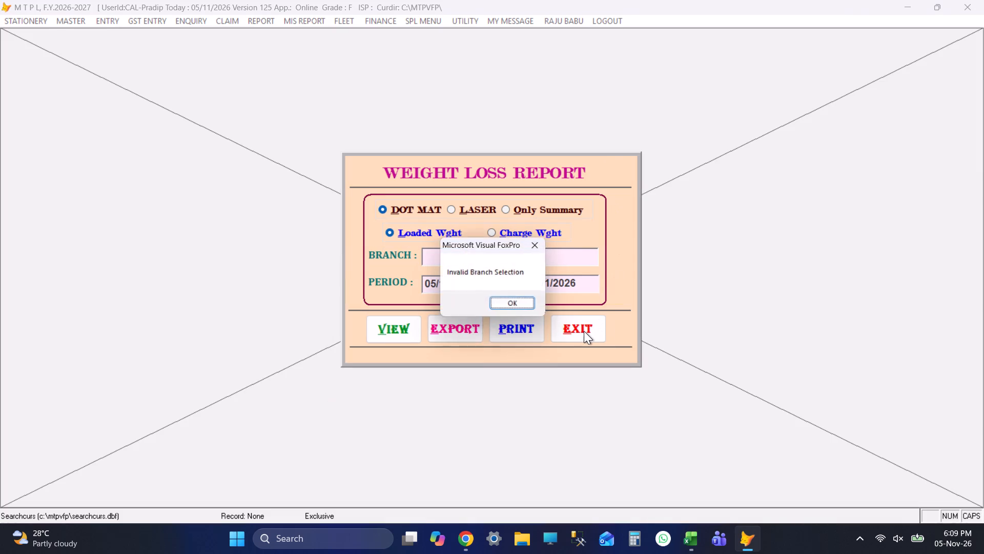
key("Return")
key("Return")
key("Escape")
key("grave")
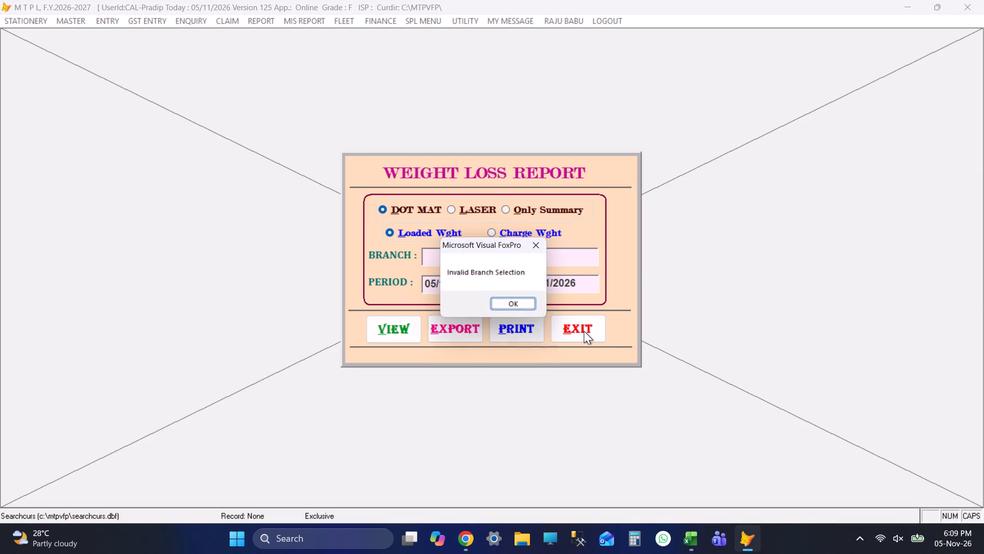
key("Return")
type("JGP")
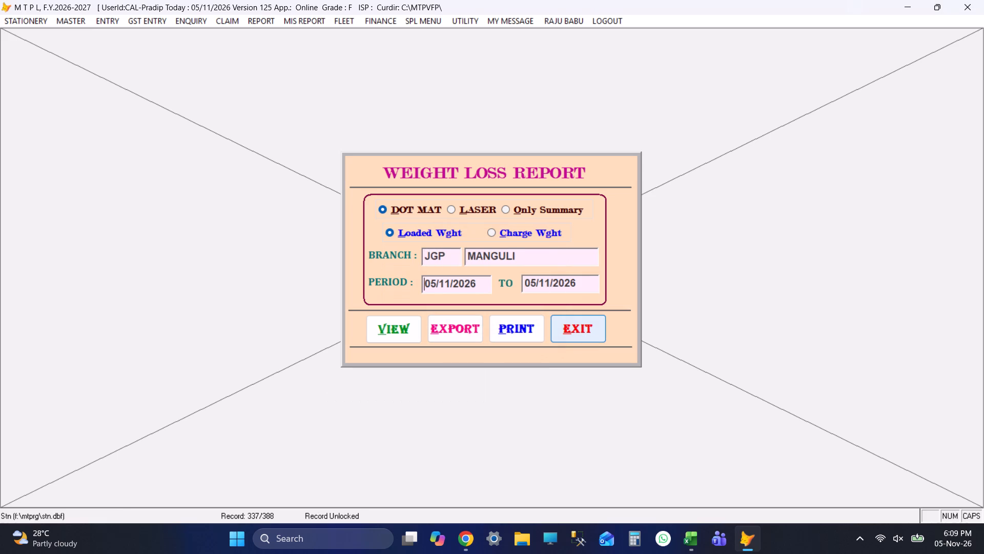
left_click(562, 343)
left_click(569, 326)
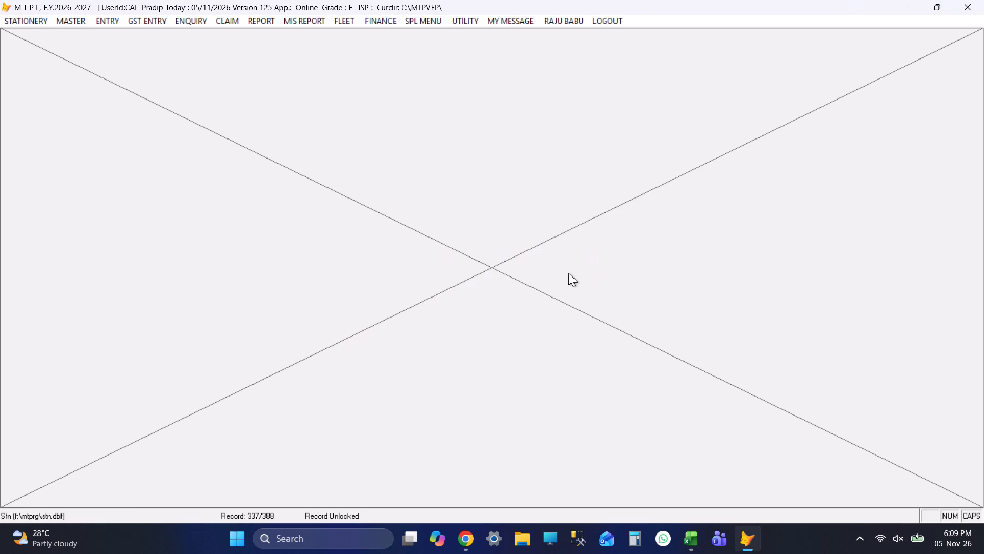
key("alt+Tab")
key("alt+Tab")
key("alt+Tab")
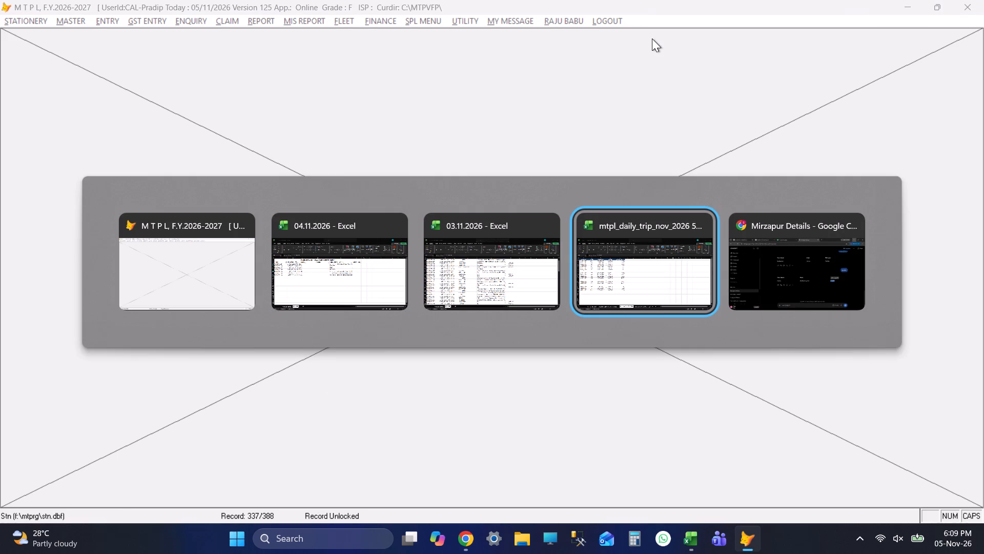
key("alt+Tab")
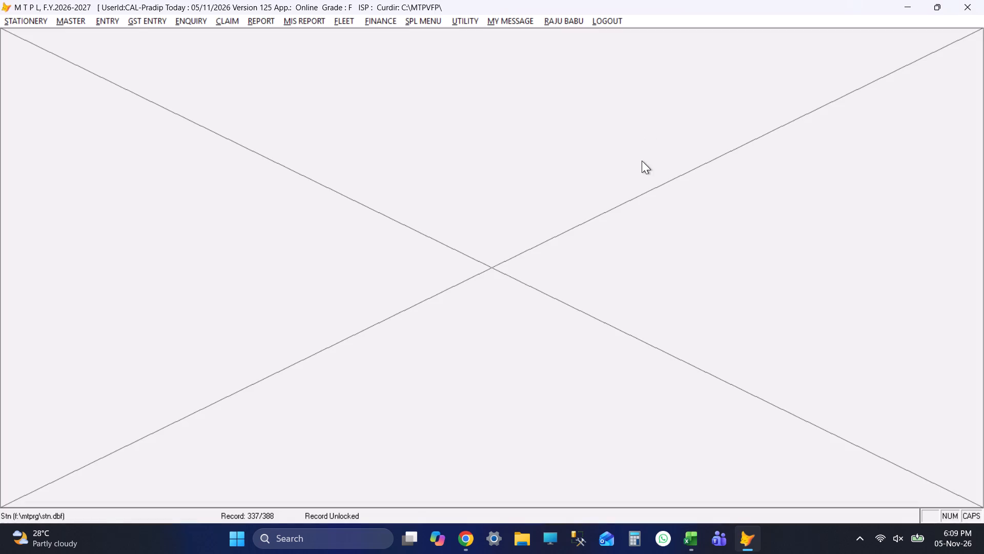
key("alt+Tab")
key("alt+Tab")
key("ctrl+c")
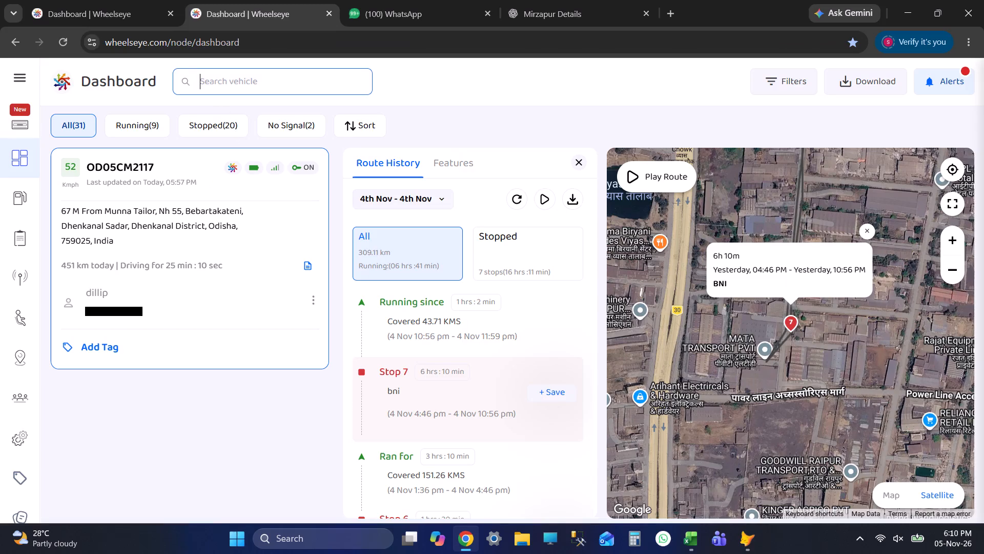
key("Return")
left_click(132, 234)
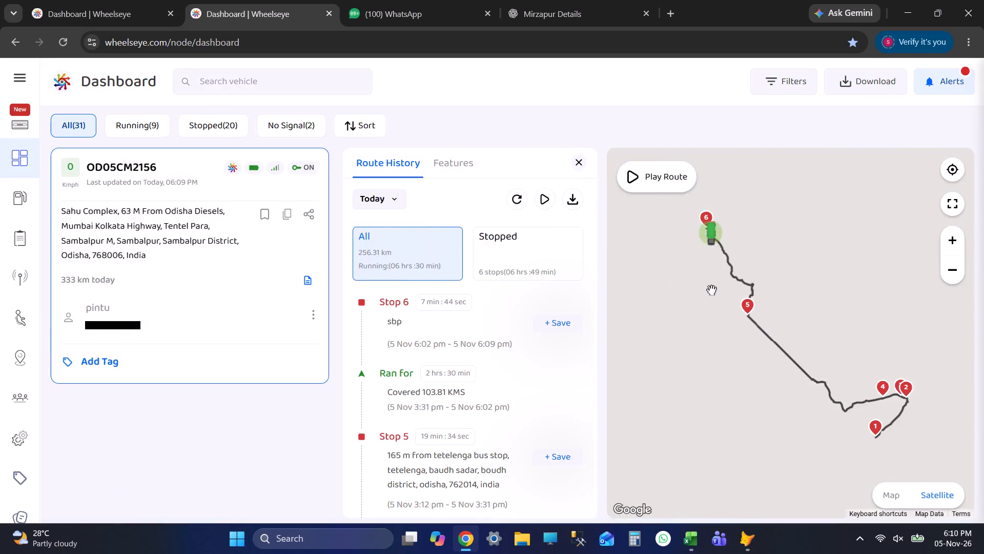
scroll(720, 230, "up", 6)
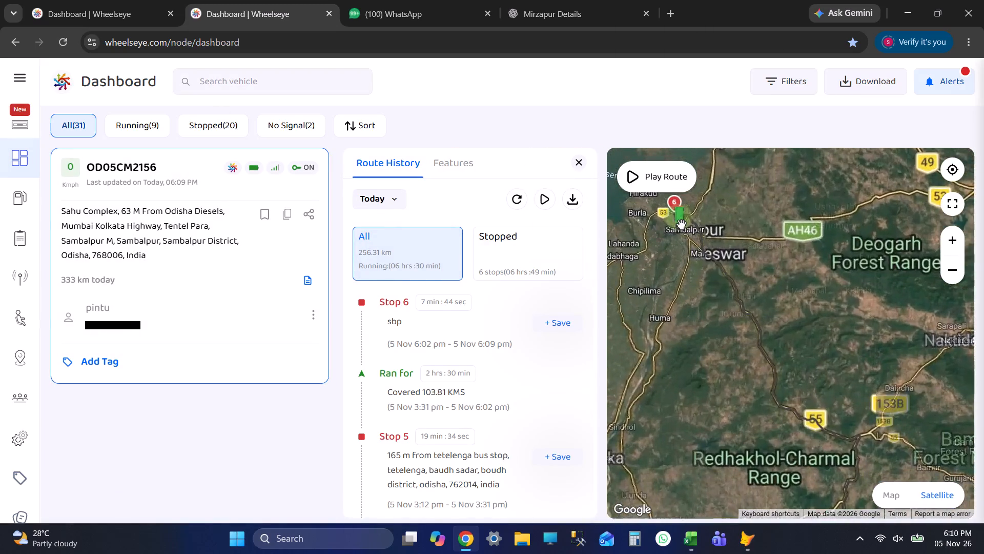
left_click_drag(681, 224, 753, 287)
scroll(790, 321, "up", 4)
scroll(740, 322, "up", 3)
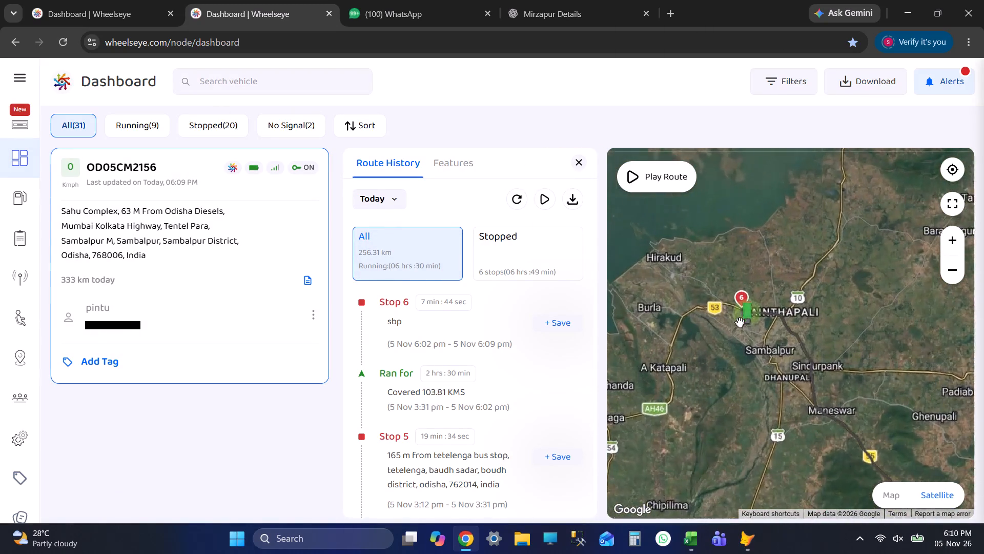
scroll(748, 309, "up", 3)
scroll(748, 309, "down", 1)
scroll(748, 309, "up", 5)
left_click_drag(737, 275, 752, 322)
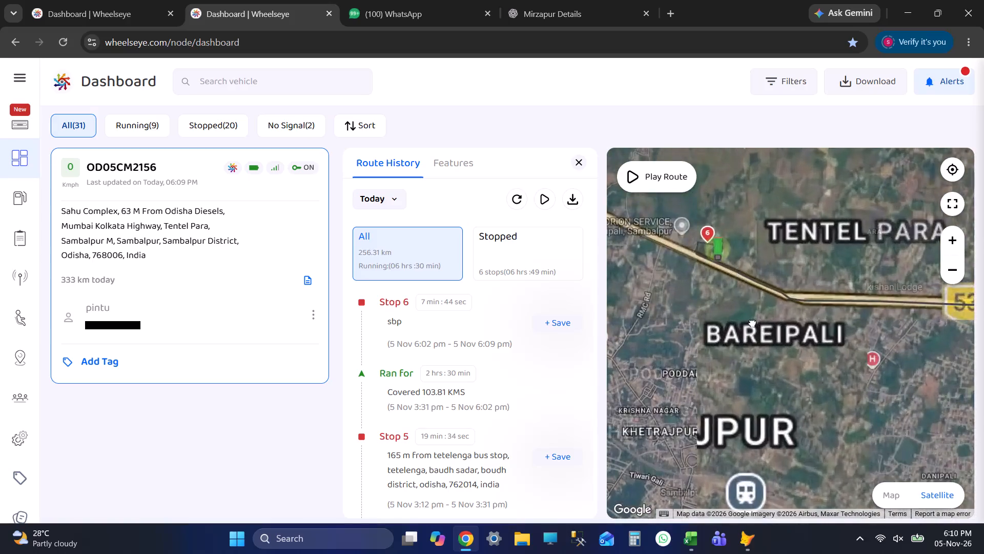
left_click_drag(752, 322, 753, 329)
left_click(482, 321)
scroll(812, 344, "down", 2)
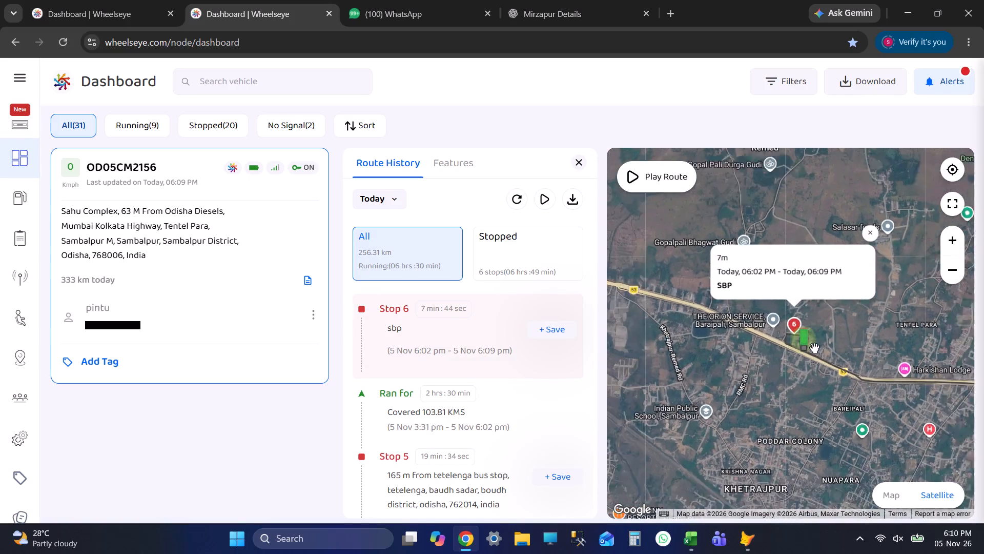
scroll(814, 348, "down", 3)
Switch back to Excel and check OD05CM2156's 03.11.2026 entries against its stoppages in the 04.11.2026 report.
key("alt+Tab")
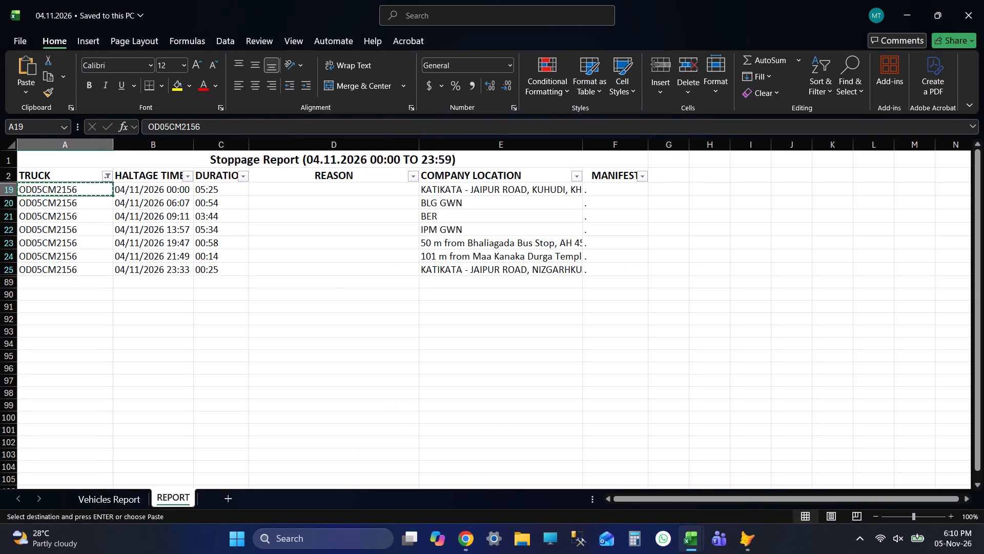
key("alt+Tab")
key("alt+Tab")
key("alt+Tab")
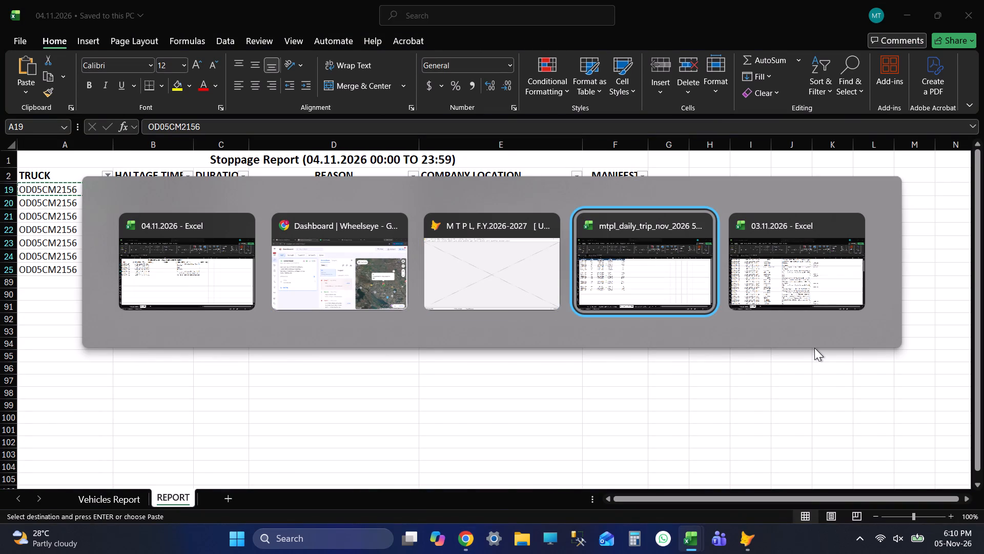
key("alt+Tab")
key("alt+Tab")
key("alt+Tab")
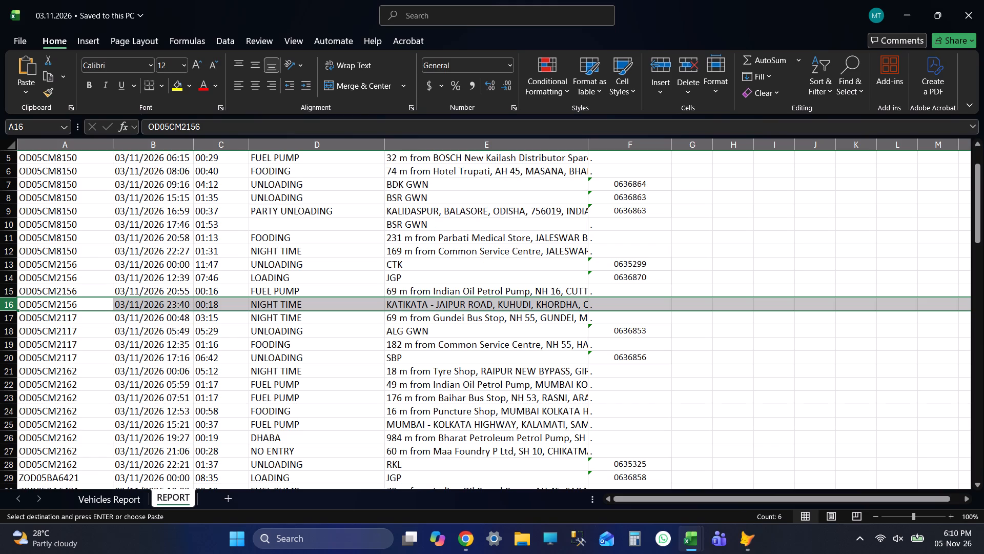
key("alt+Tab")
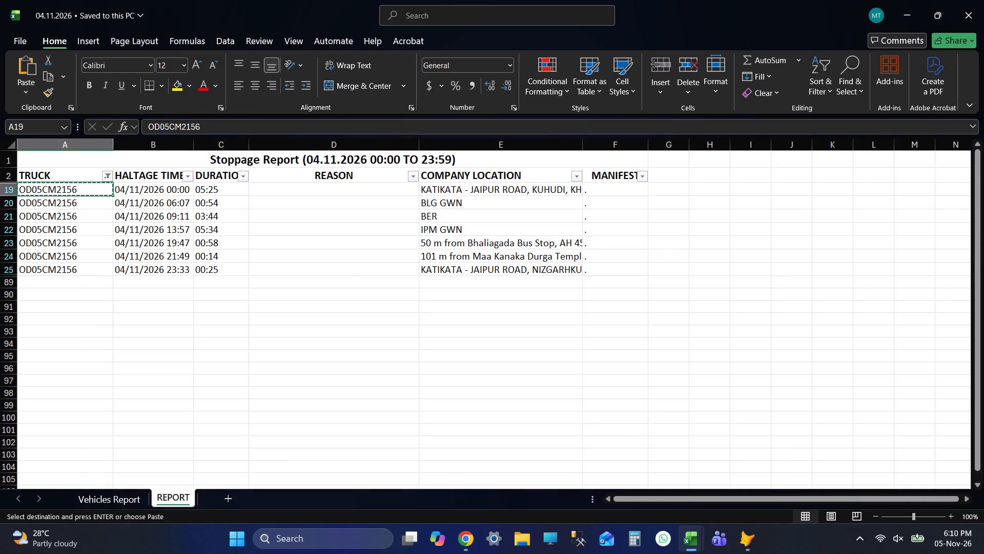
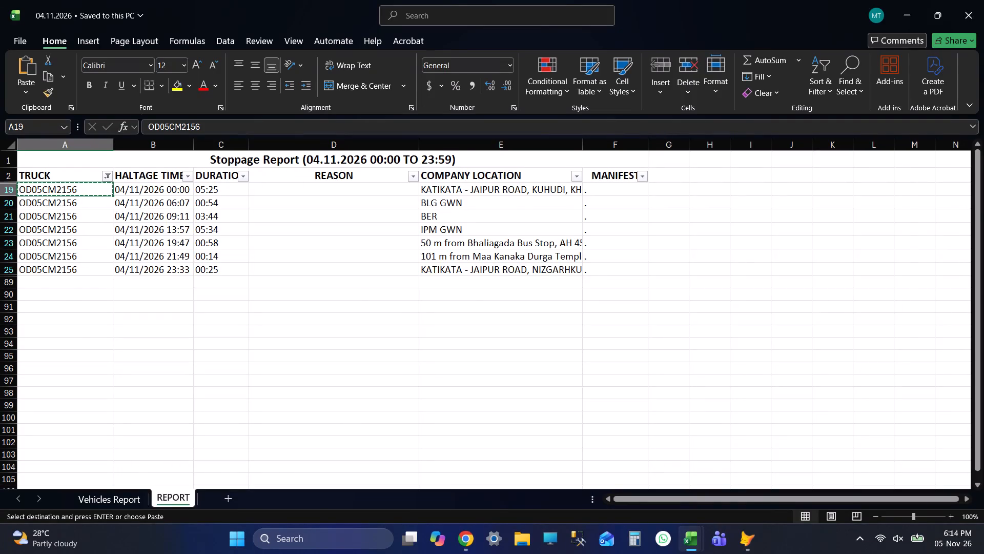
key("alt+Tab")
key("alt+Tab")
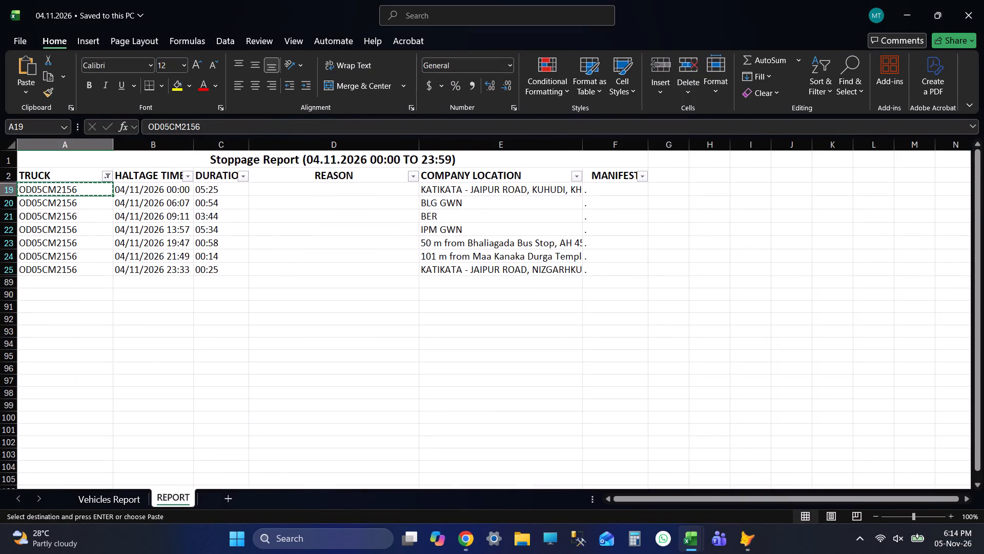
key("alt+Tab")
key("alt+Tab")
key("alt+Tab")
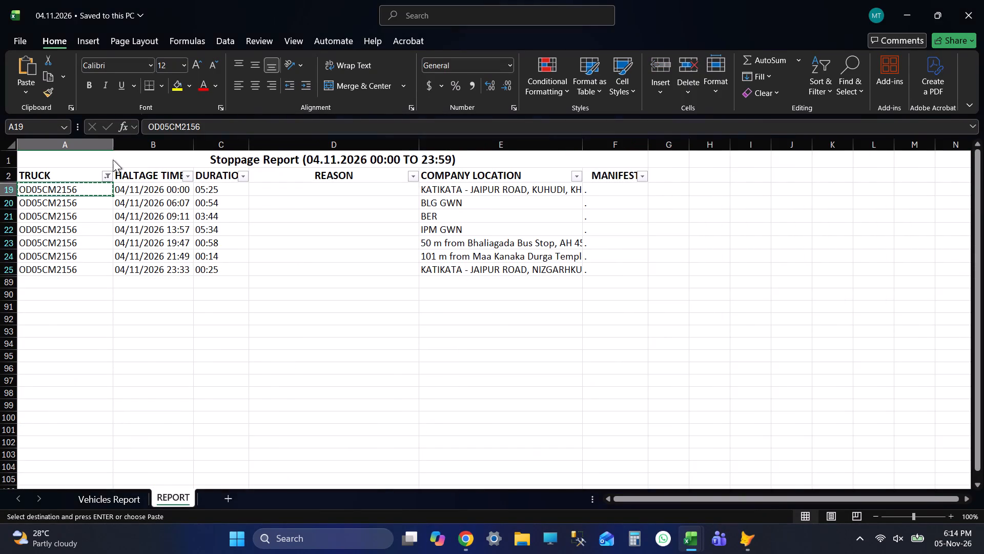
left_click(74, 144)
key("ctrl+f")
key("ctrl+v")
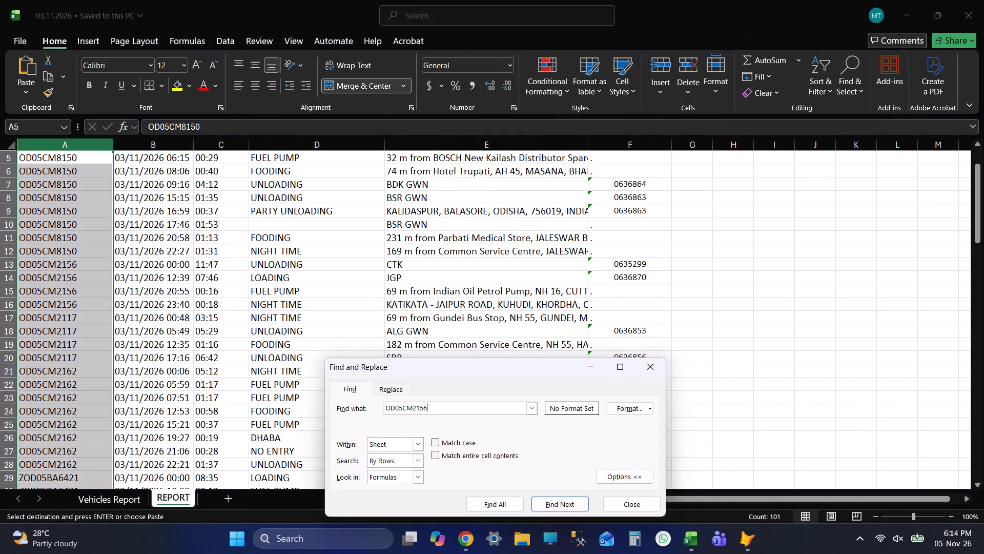
key("Return")
key("Return")
key("Return")
key("Return")
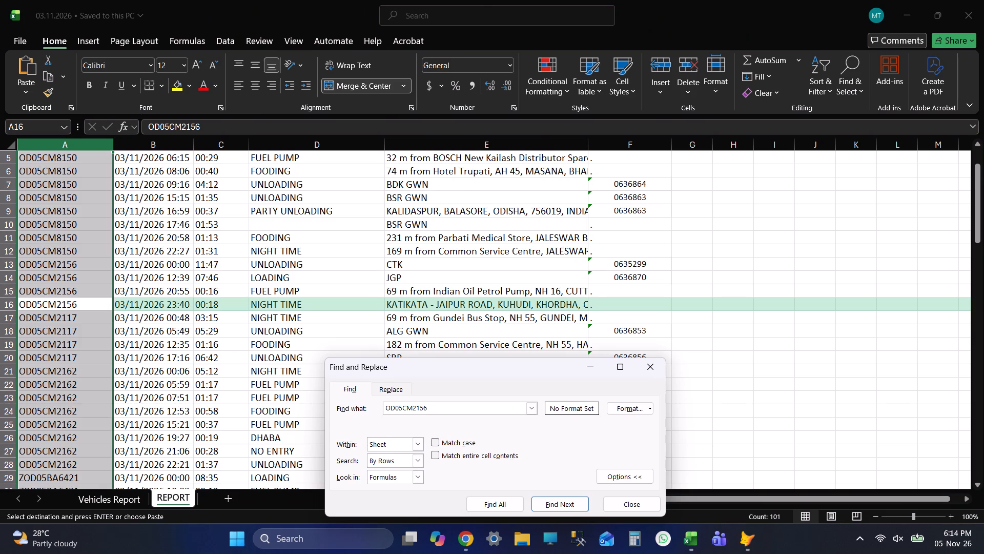
left_click(627, 502)
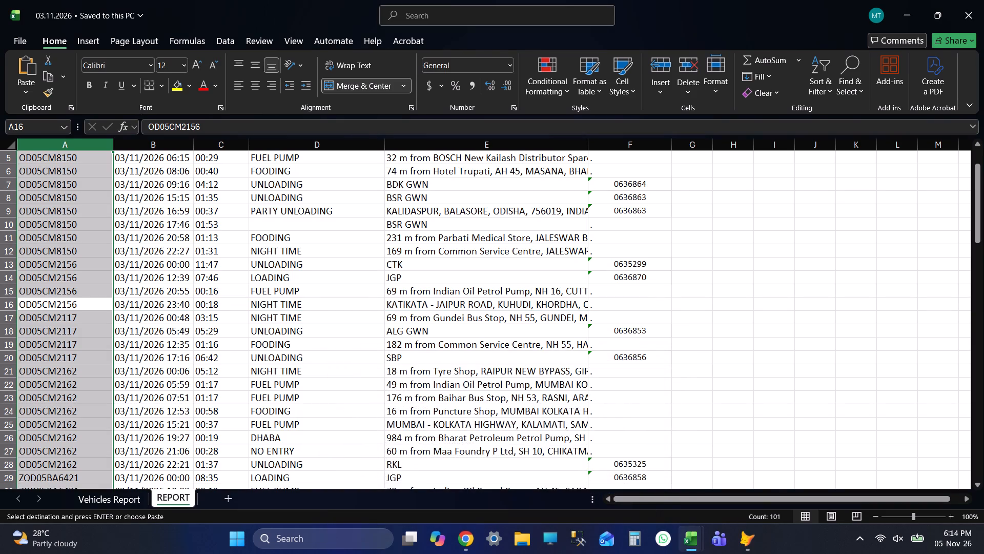
left_click(16, 303)
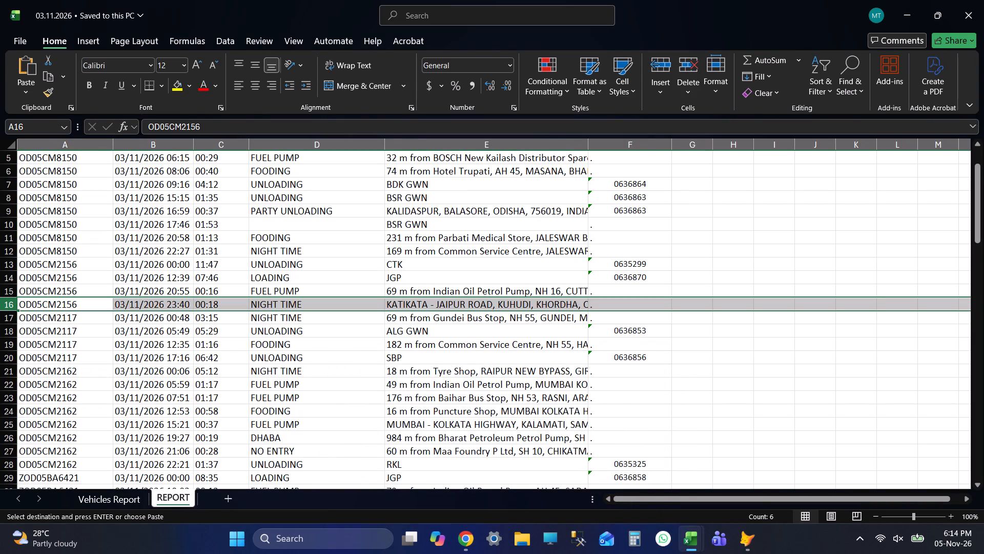
key("alt+Tab")
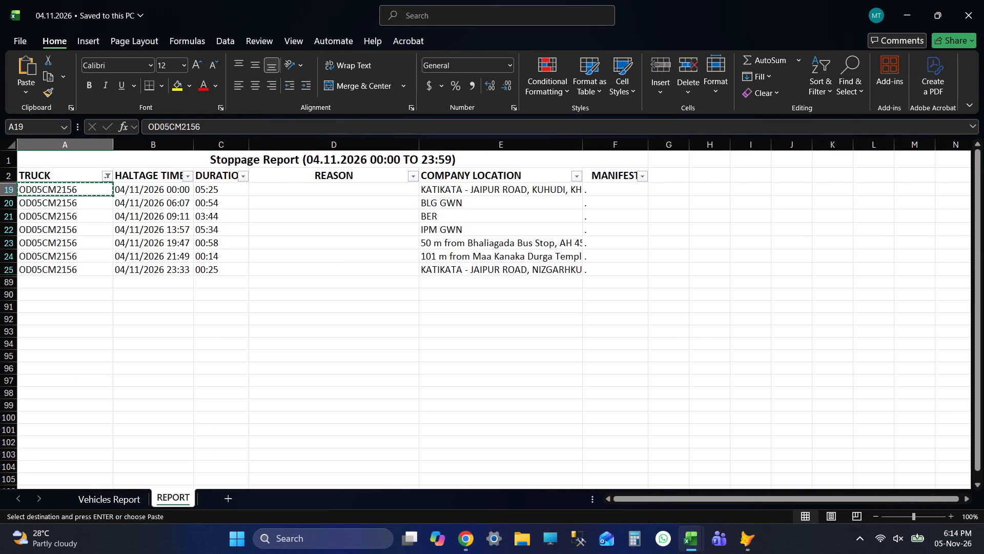
key("alt+Tab")
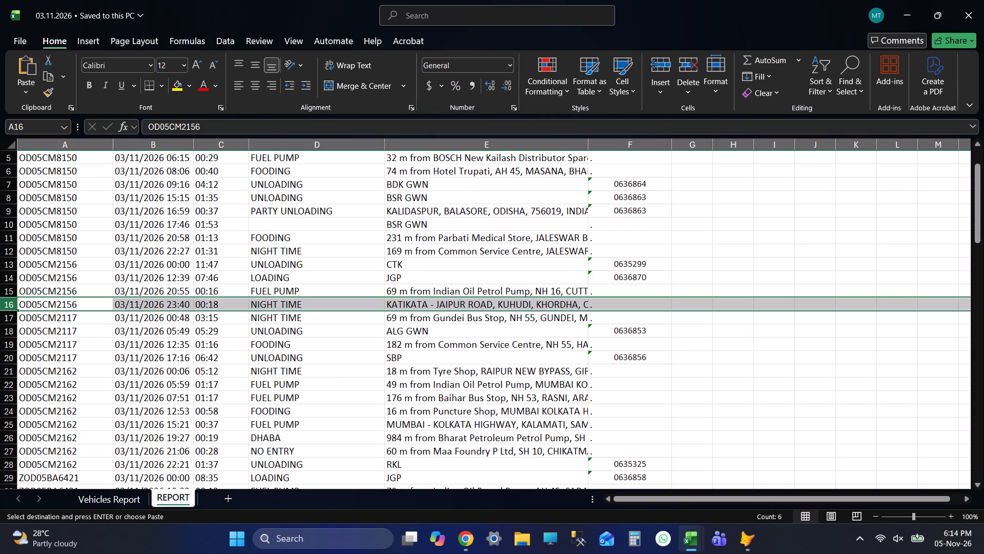
key("alt+Tab")
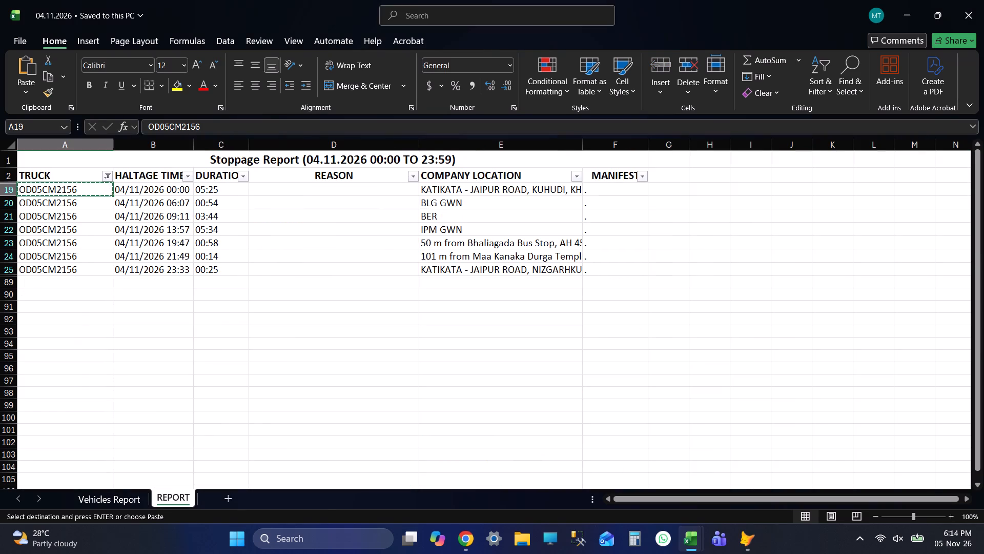
key("alt+Tab")
key("alt+Tab")
left_click(222, 75)
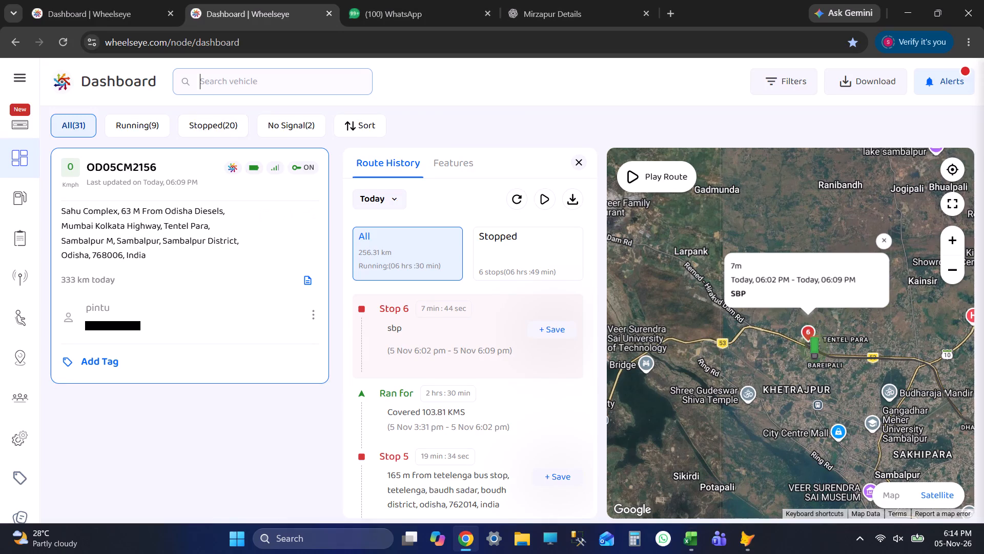
key("ctrl+v")
key("Return")
left_click(160, 202)
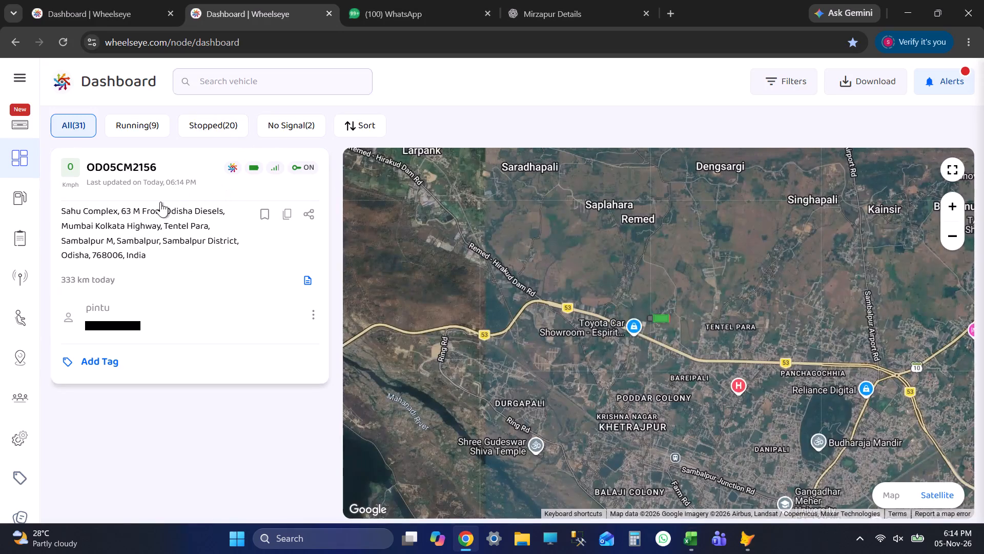
key("alt+Tab")
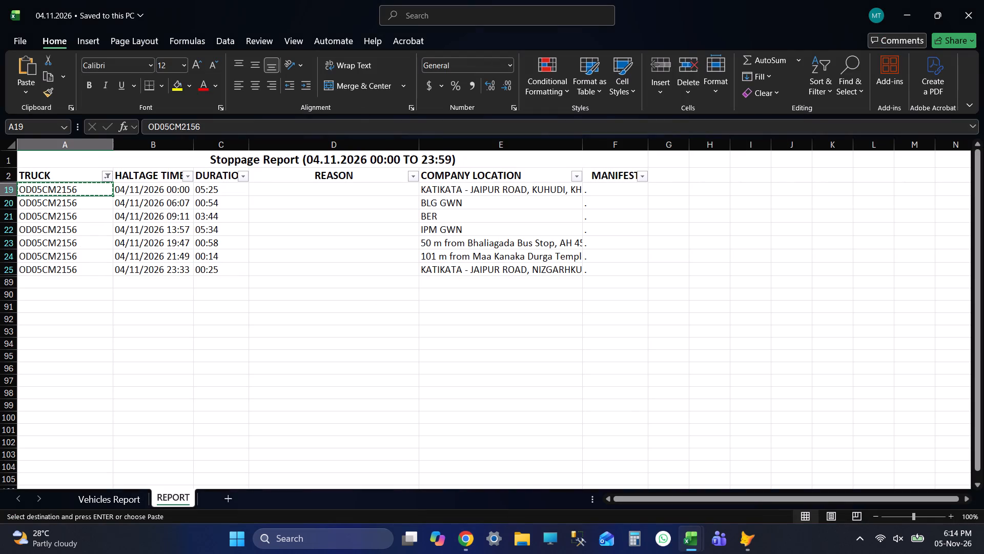
key("alt+Tab")
left_click(379, 190)
left_click(411, 299)
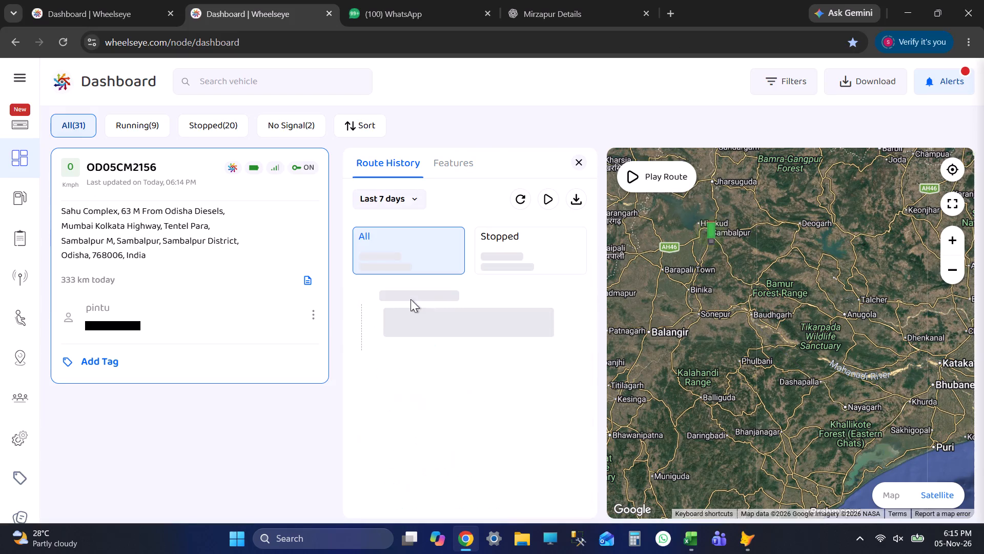
scroll(495, 365, "down", 4)
scroll(501, 391, "up", 1)
scroll(505, 400, "down", 5)
scroll(507, 412, "up", 1)
scroll(507, 413, "down", 1)
scroll(507, 416, "up", 1)
scroll(507, 416, "down", 3)
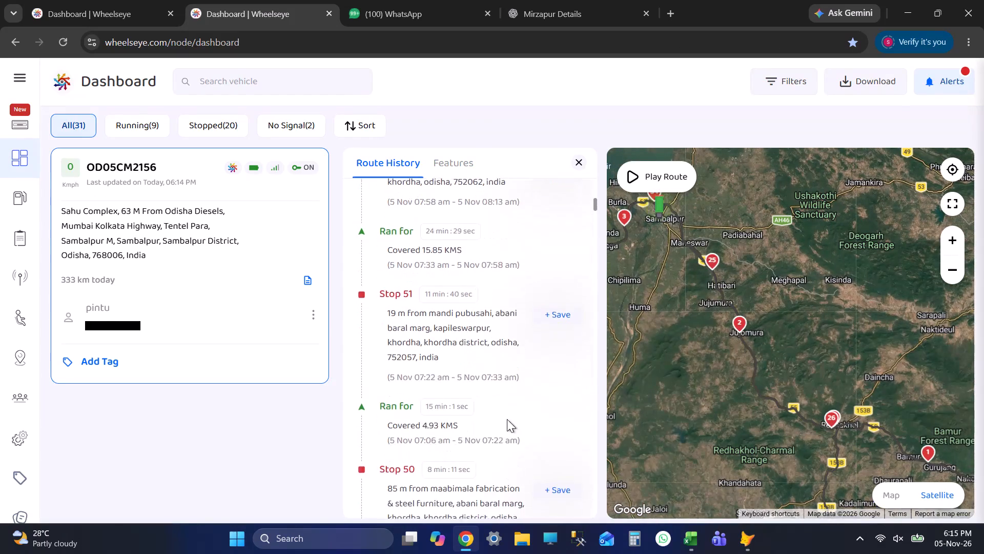
scroll(506, 414, "up", 1)
scroll(506, 416, "down", 11)
scroll(506, 412, "up", 1)
scroll(506, 412, "down", 1)
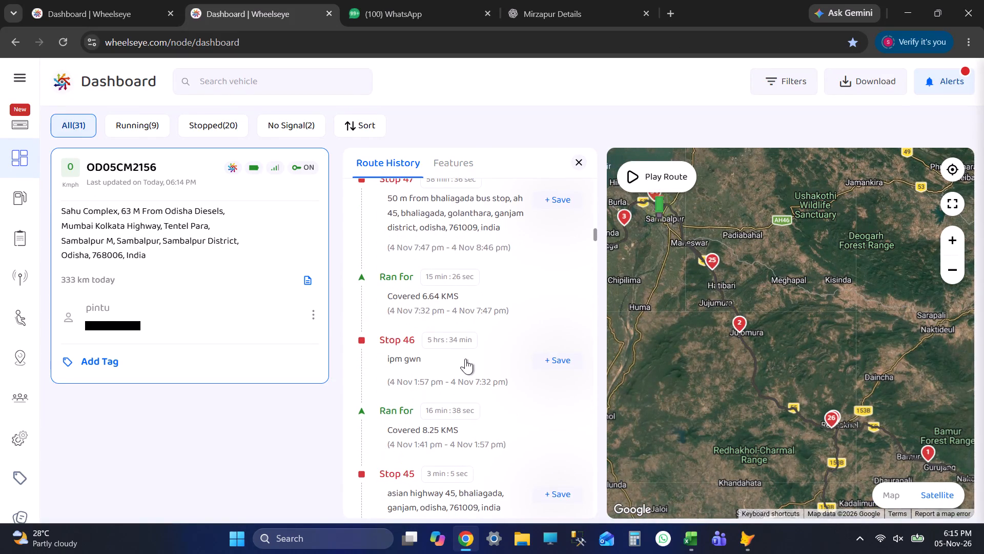
key("alt+Tab")
key("alt+Tab")
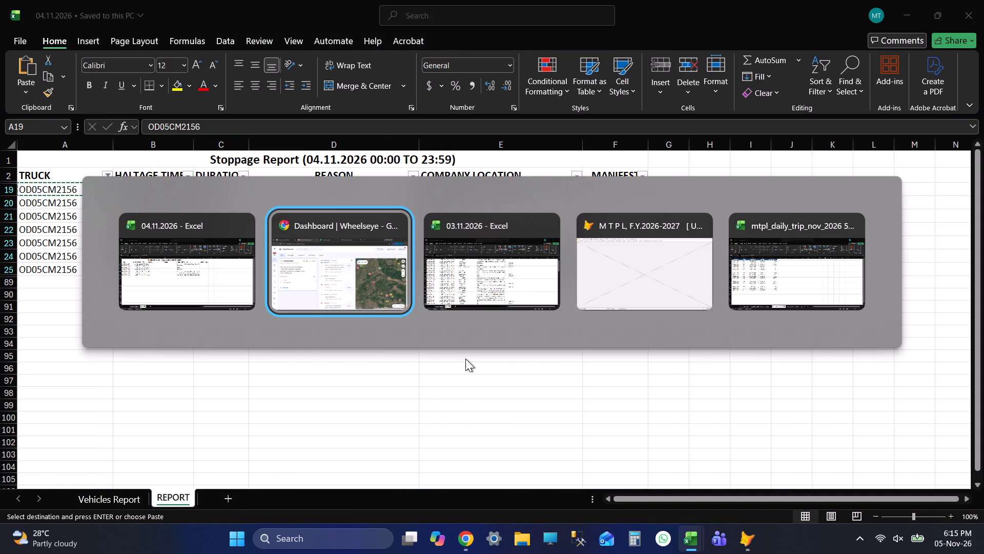
key("alt+Tab")
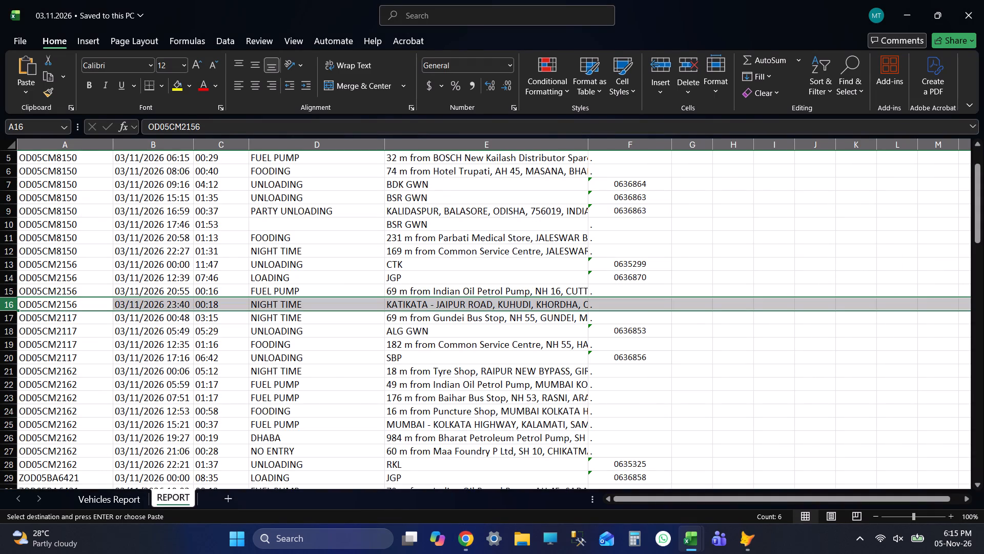
key("alt+Tab")
key("alt+Tab")
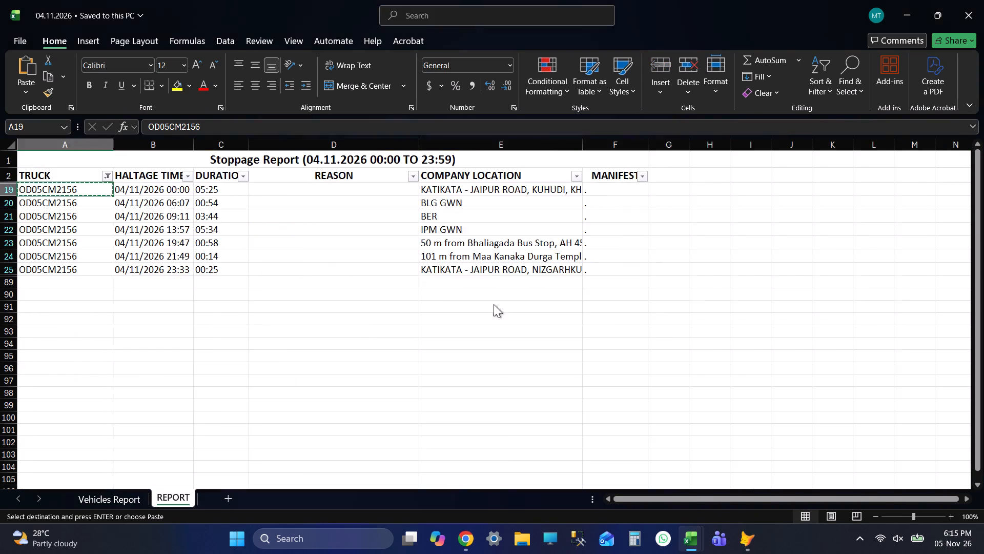
key("alt+Tab")
key("alt+Tab")
key("alt+Tab")
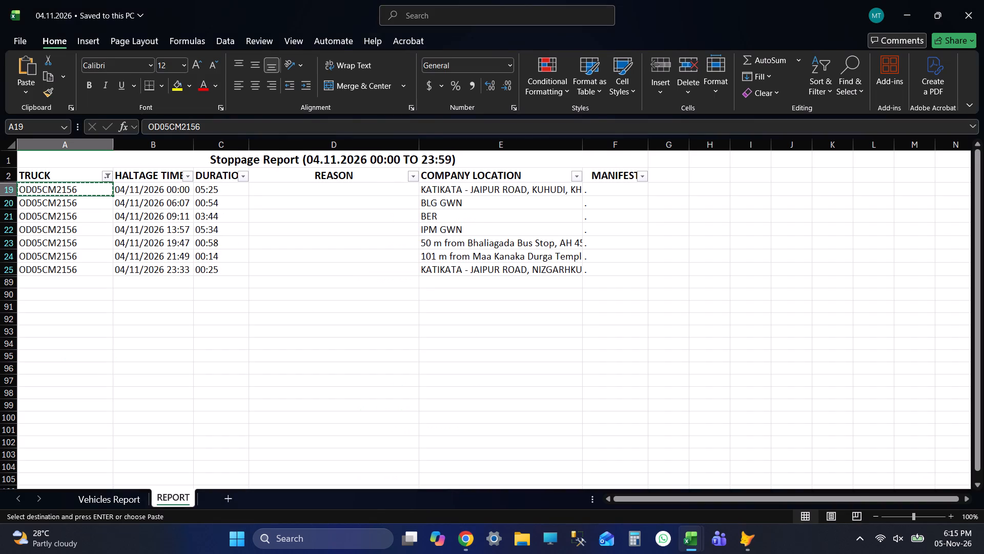
key("alt+Tab")
key("alt+Tab")
scroll(483, 396, "up", 1)
scroll(484, 399, "down", 4)
scroll(485, 401, "up", 1)
scroll(485, 401, "down", 3)
scroll(489, 388, "up", 1)
scroll(489, 388, "down", 1)
scroll(489, 388, "up", 1)
scroll(489, 388, "down", 1)
scroll(489, 388, "up", 1)
scroll(489, 388, "down", 14)
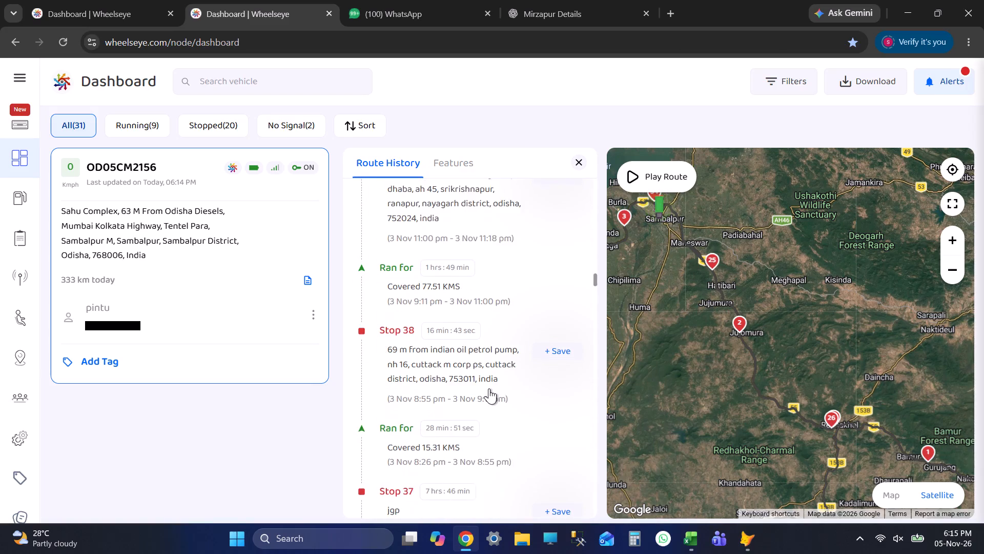
scroll(489, 388, "down", 1)
scroll(489, 388, "up", 1)
scroll(489, 388, "down", 2)
left_click(489, 388)
scroll(497, 349, "up", 3)
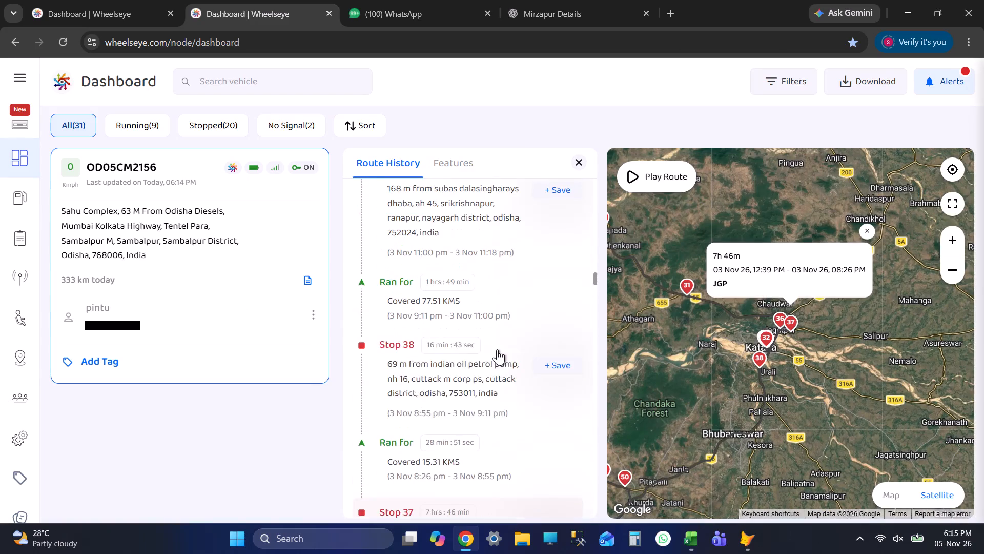
left_click(486, 384)
scroll(508, 368, "up", 1)
key("alt+Tab")
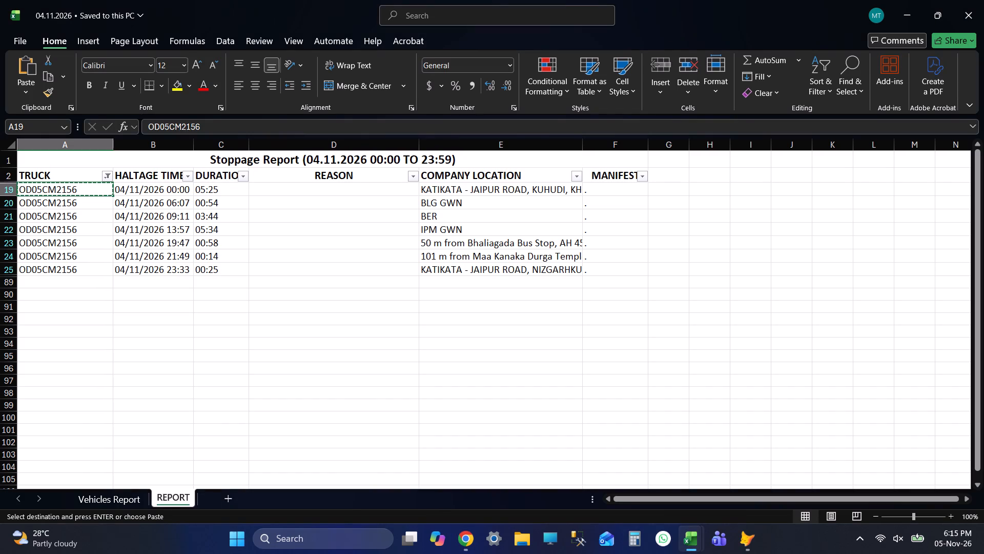
key("alt+Tab")
scroll(507, 368, "up", 3)
left_click(499, 414)
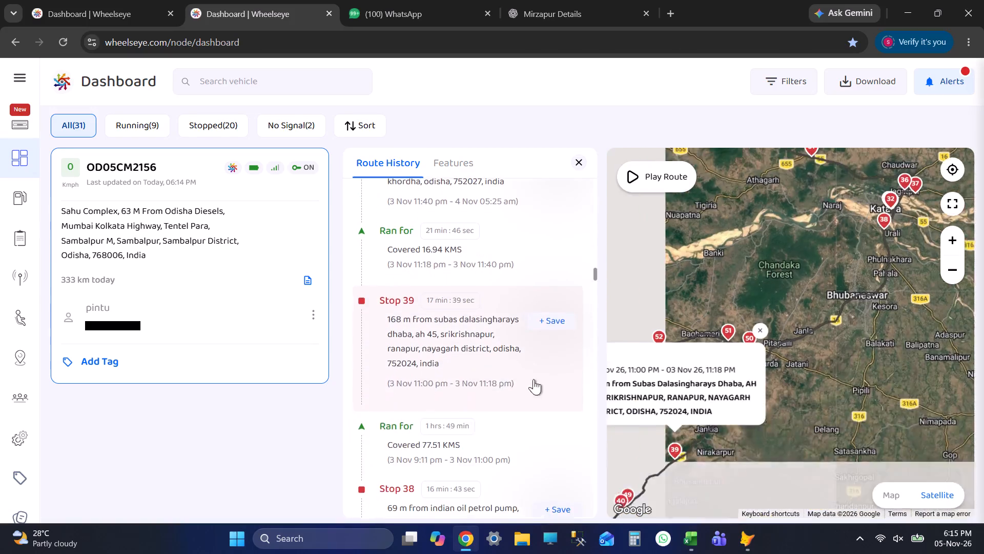
scroll(504, 365, "up", 3)
left_click(502, 365)
key("alt+Tab")
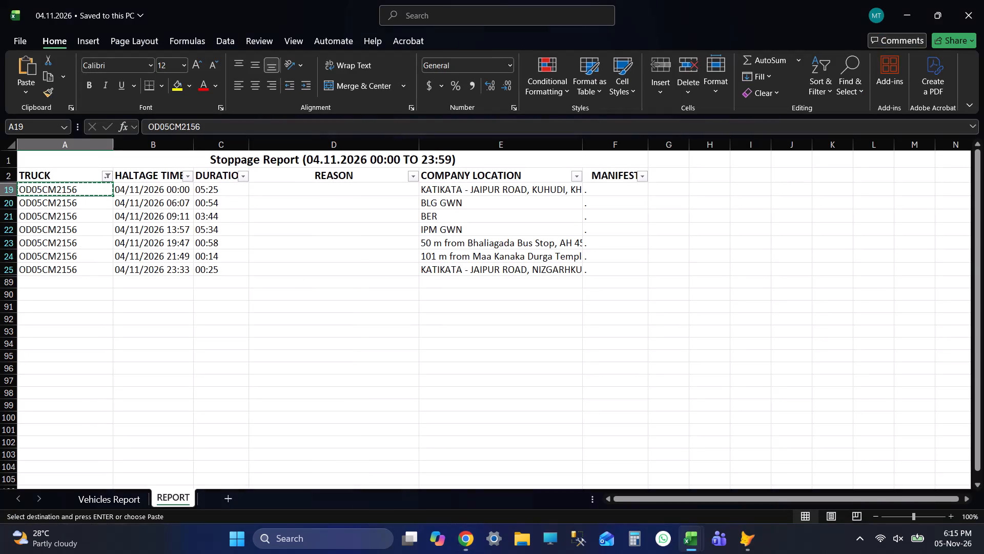
key("Tab")
key("Tab")
key("Tab")
key("alt+Tab")
scroll(776, 333, "down", 1)
scroll(774, 333, "up", 1)
scroll(774, 333, "down", 1)
scroll(774, 333, "up", 3)
key("alt+Tab")
type("NIGHT")
key("space")
key("Return")
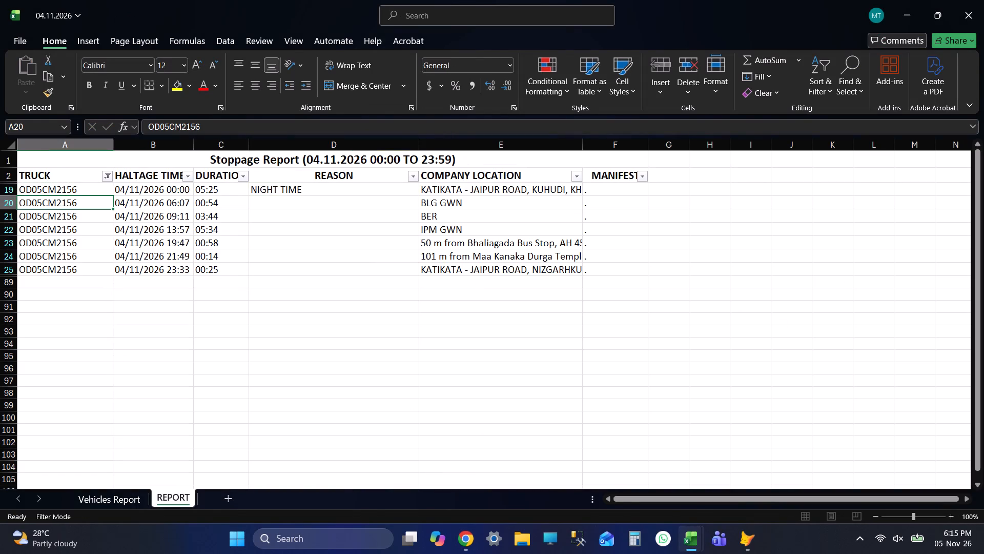
key("ctrl+s")
key("Tab")
key("Tab")
key("Tab")
key("alt+Tab")
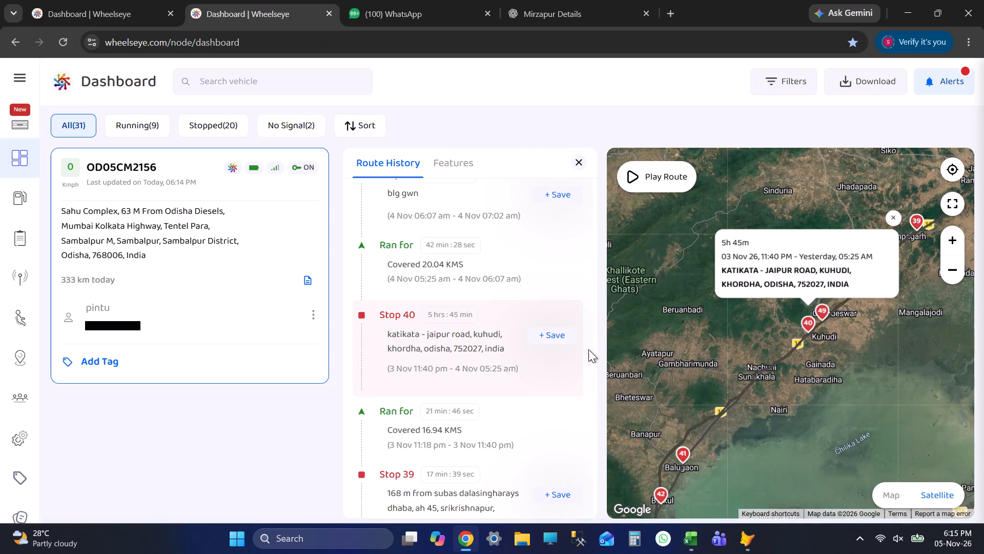
scroll(519, 369, "up", 3)
left_click(506, 398)
scroll(870, 288, "up", 4)
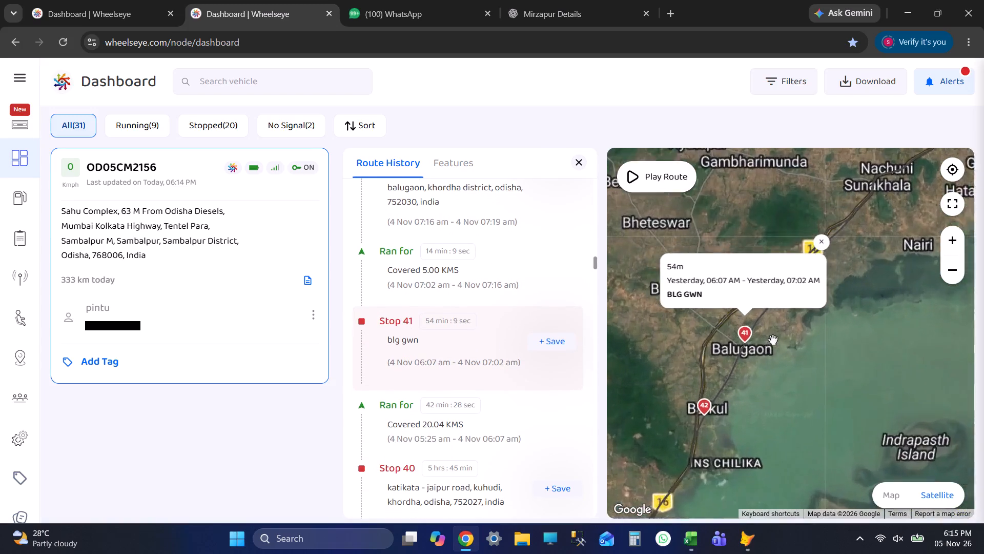
scroll(755, 343, "up", 8)
scroll(702, 349, "up", 4)
left_click_drag(702, 349, 793, 354)
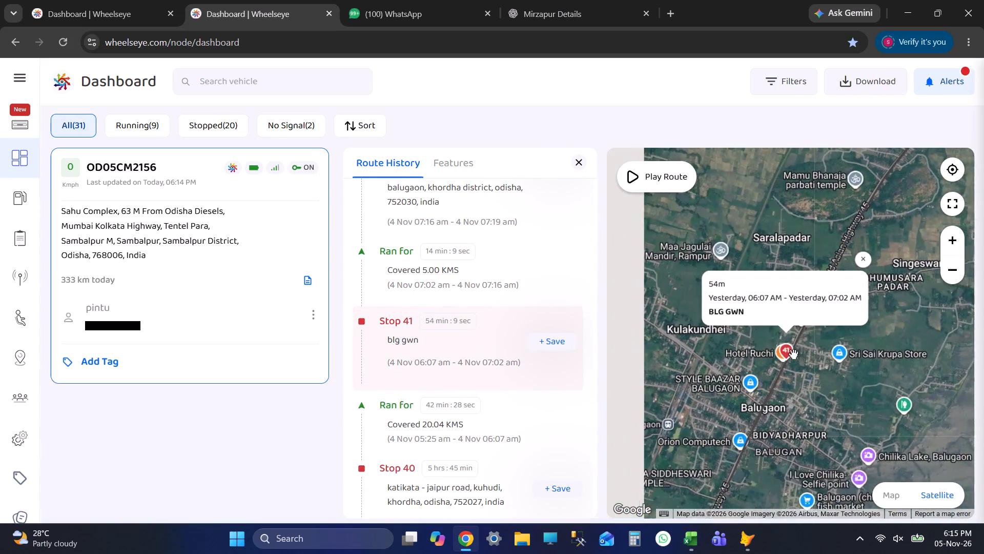
scroll(793, 354, "up", 5)
scroll(756, 350, "down", 1)
scroll(756, 350, "up", 1)
scroll(756, 350, "down", 1)
scroll(756, 350, "up", 1)
scroll(801, 407, "up", 2)
scroll(801, 406, "down", 1)
scroll(801, 405, "up", 5)
scroll(807, 376, "down", 1)
scroll(805, 379, "up", 1)
scroll(805, 383, "down", 3)
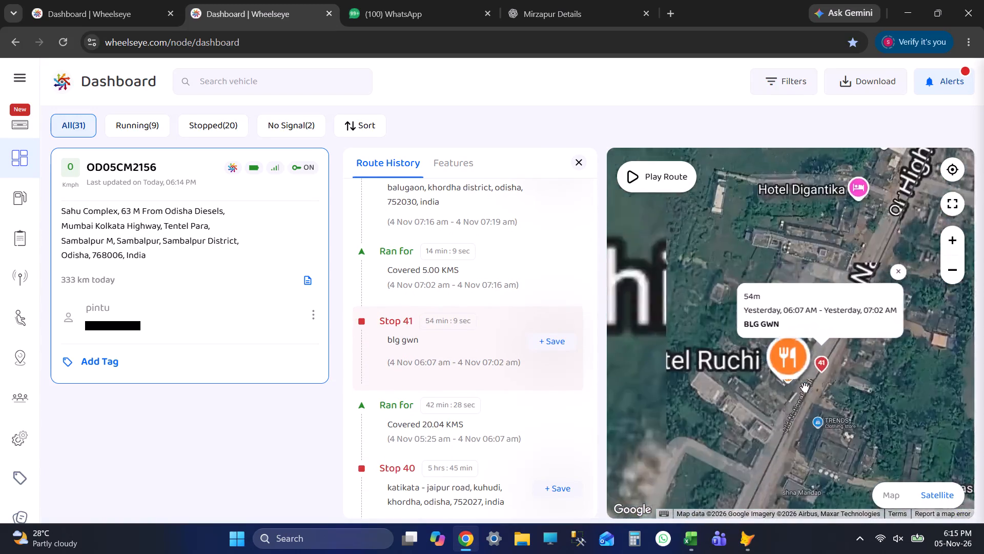
scroll(805, 393, "up", 1)
scroll(805, 397, "down", 7)
scroll(805, 403, "up", 1)
scroll(805, 404, "down", 3)
scroll(805, 421, "up", 1)
scroll(805, 421, "down", 5)
scroll(812, 403, "up", 1)
scroll(812, 410, "down", 1)
scroll(812, 413, "up", 1)
scroll(812, 413, "down", 7)
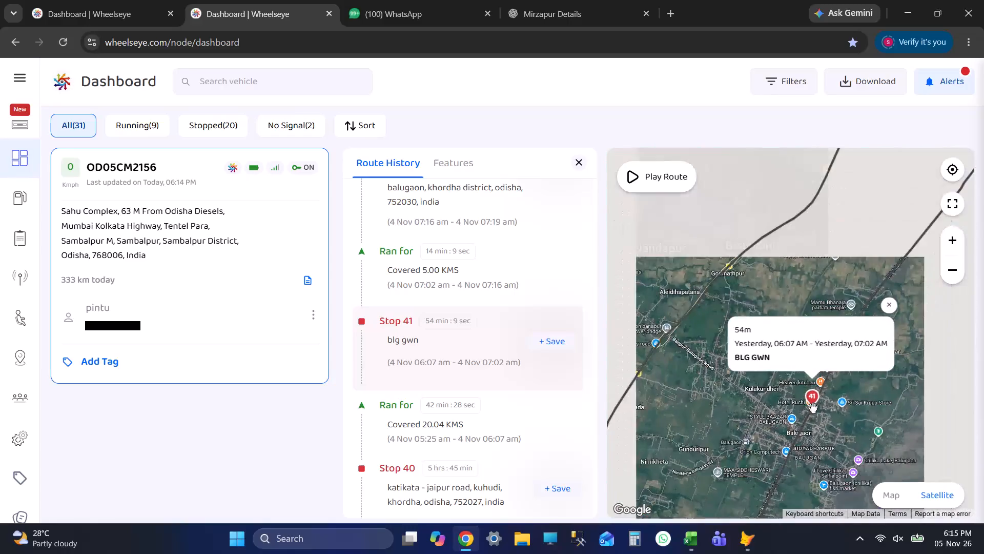
scroll(813, 408, "down", 4)
scroll(812, 415, "up", 1)
scroll(812, 415, "down", 3)
key("alt+Tab")
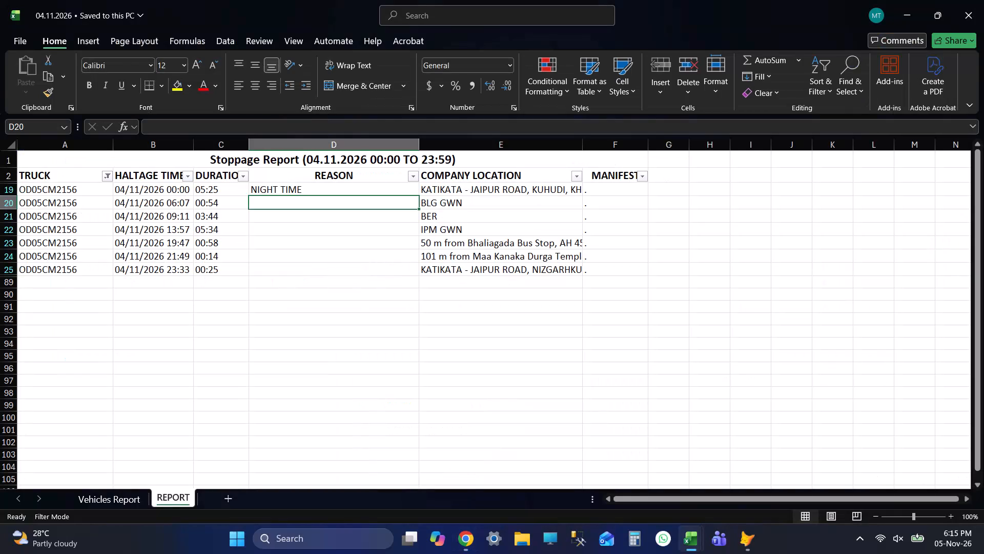
type("UNLOADING")
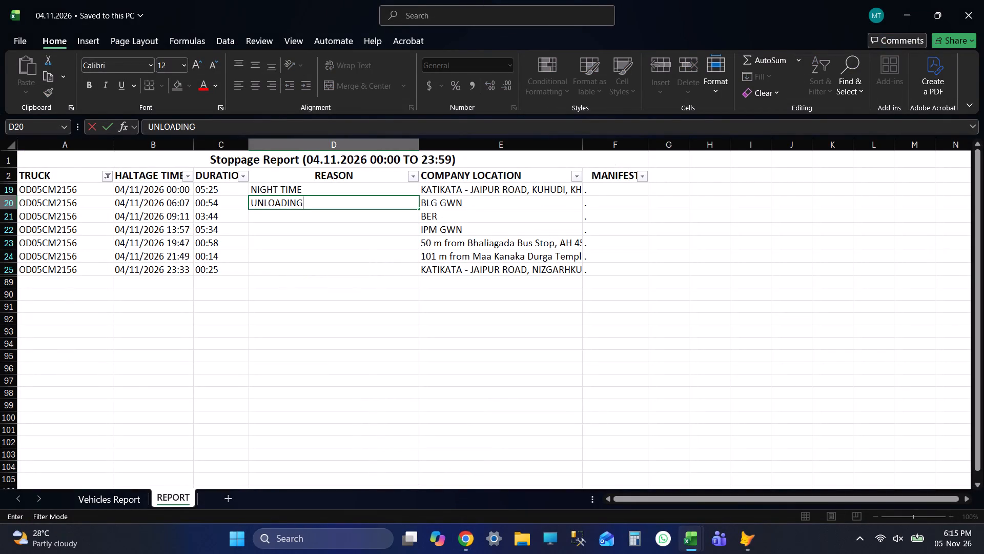
key("Tab")
key("Tab")
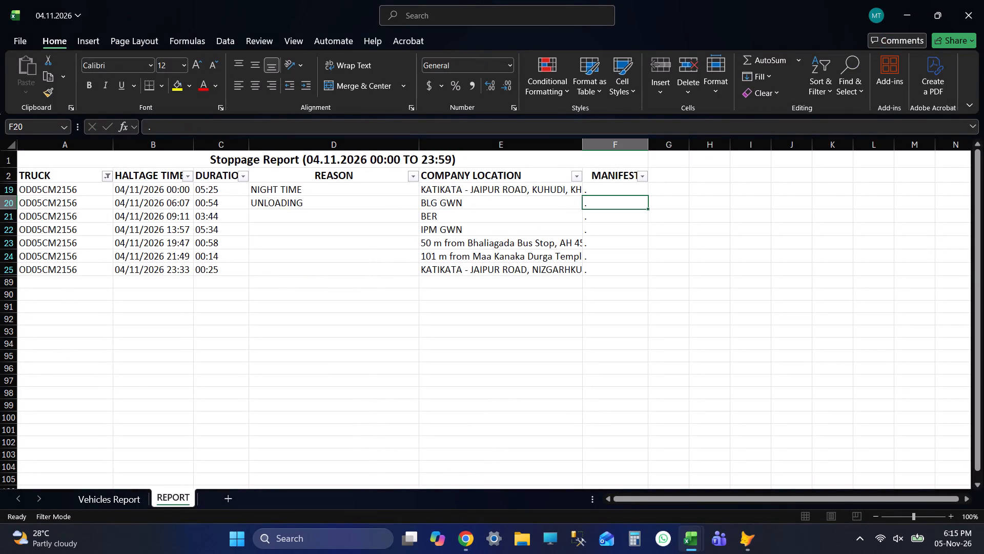
key("ctrl+s")
key("alt+Tab")
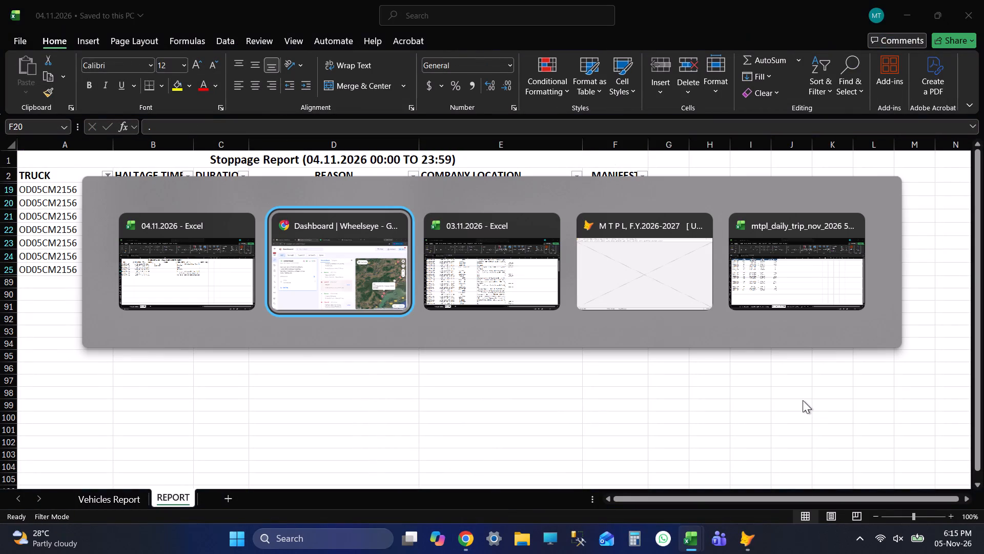
key("alt+Tab")
key("shift+Tab")
key("shift+Tab")
key("shift+Tab")
key("shift+Tab")
key("shift+Tab")
key("shift+Tab")
key("shift+Tab")
key("shift+Tab")
key("shift+Tab")
key("shift+Tab")
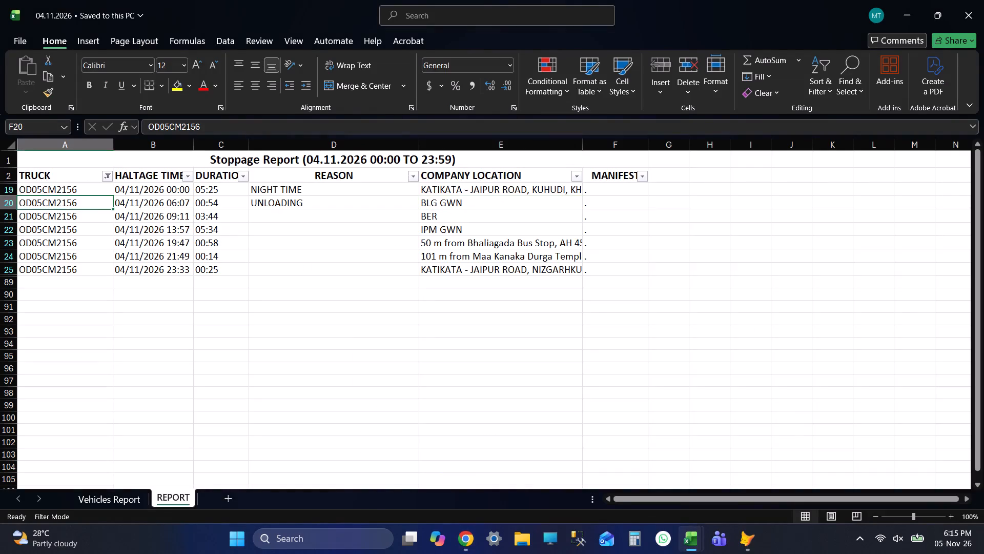
key("ctrl+c")
key("Tab")
key("Tab")
key("Tab")
key("Tab")
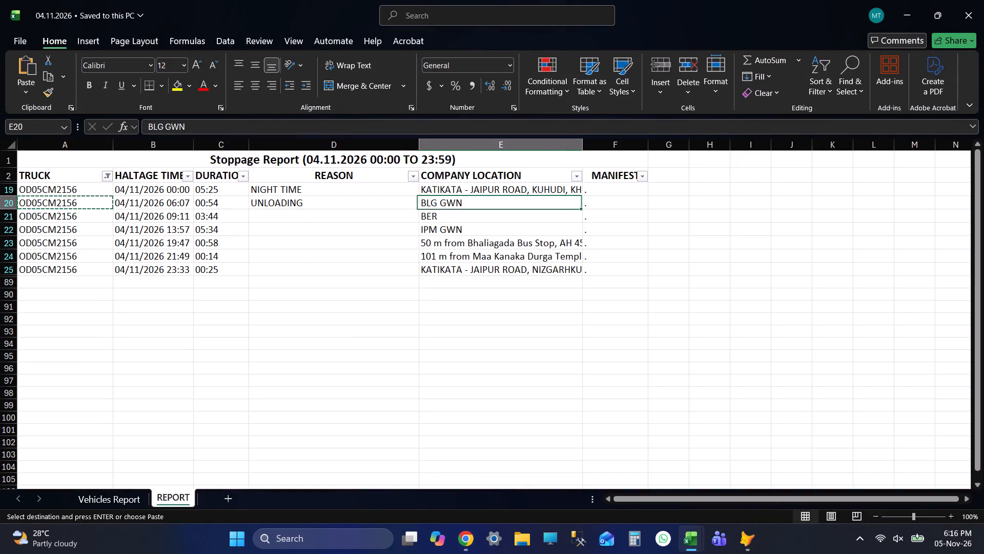
key("Tab")
key("alt+Tab")
key("alt+Tab")
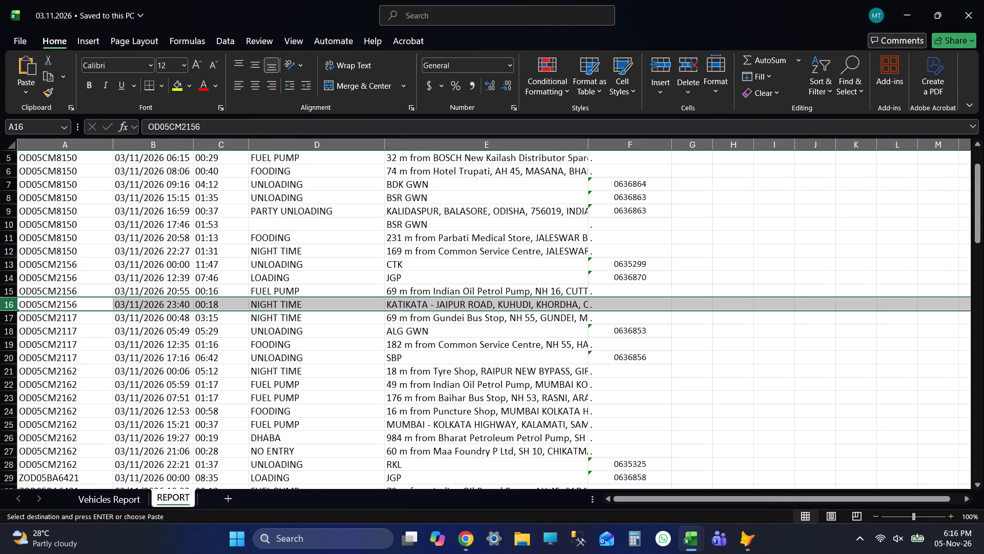
left_click(61, 149)
key("ctrl+f")
key("ctrl+v")
key("Return")
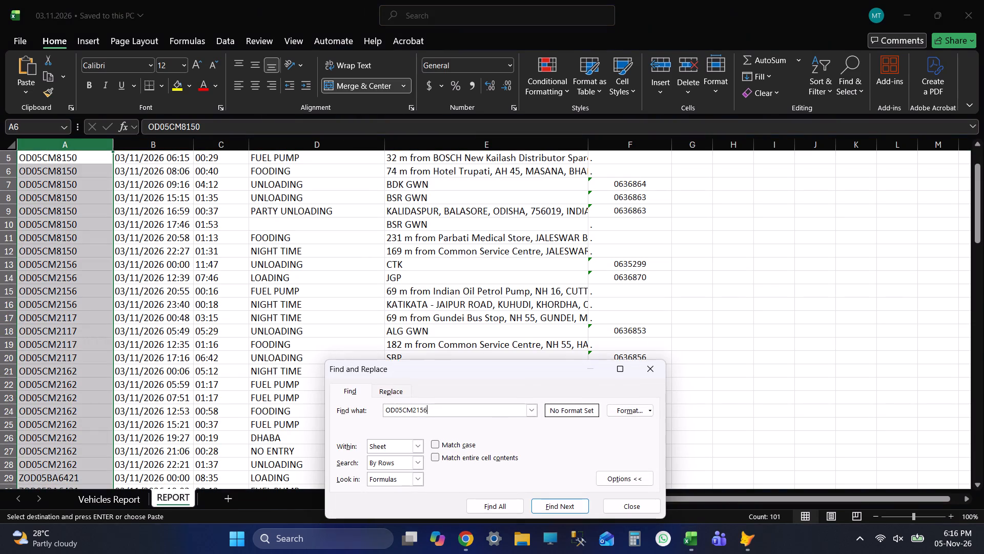
key("Return")
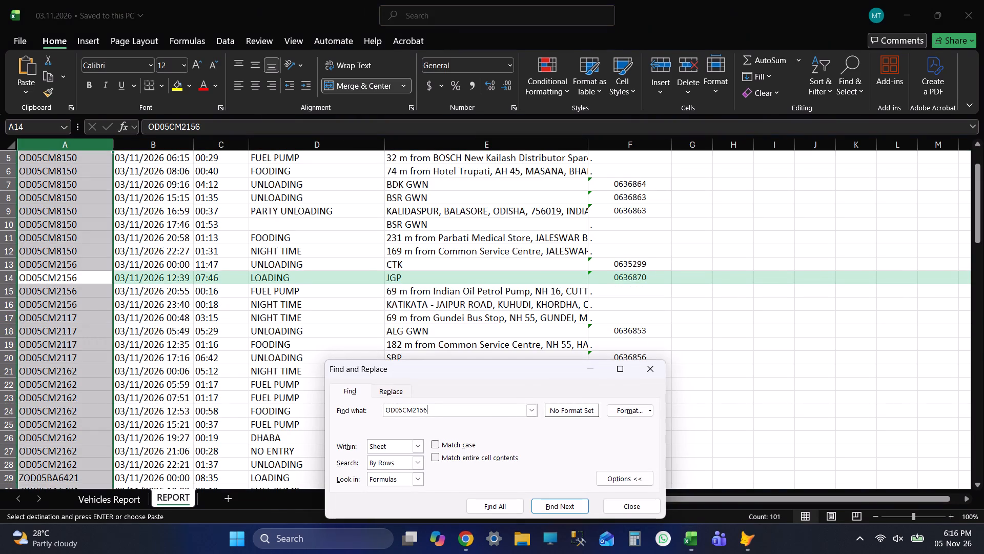
left_click(632, 505)
key("alt+Tab")
key("alt+Tab")
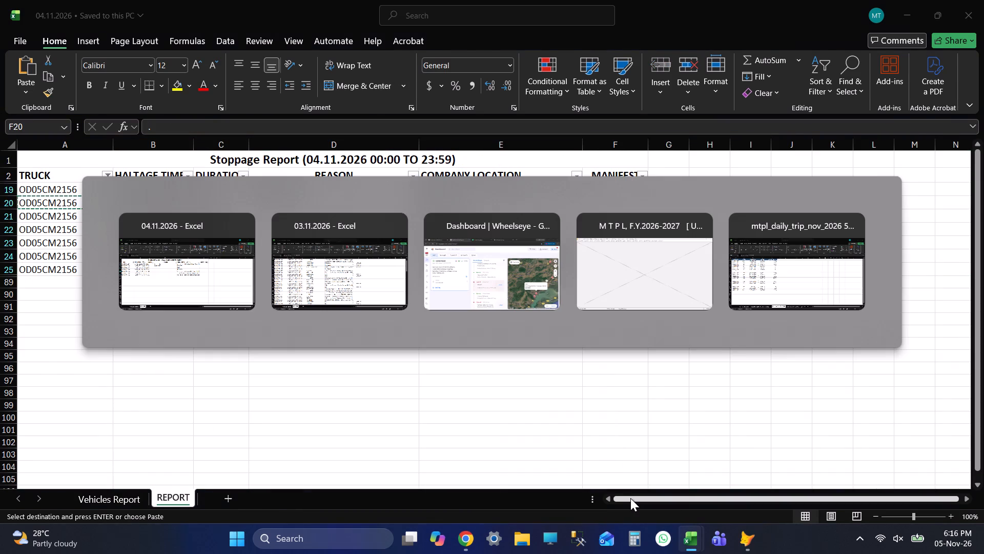
key("alt+Tab")
key("alt+Tab")
key("alt+Tab")
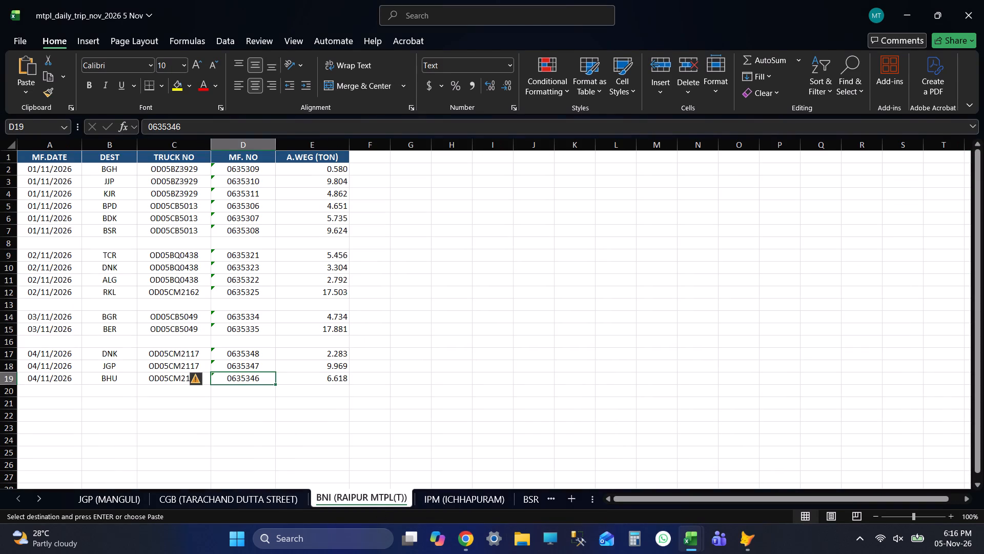
left_click(112, 494)
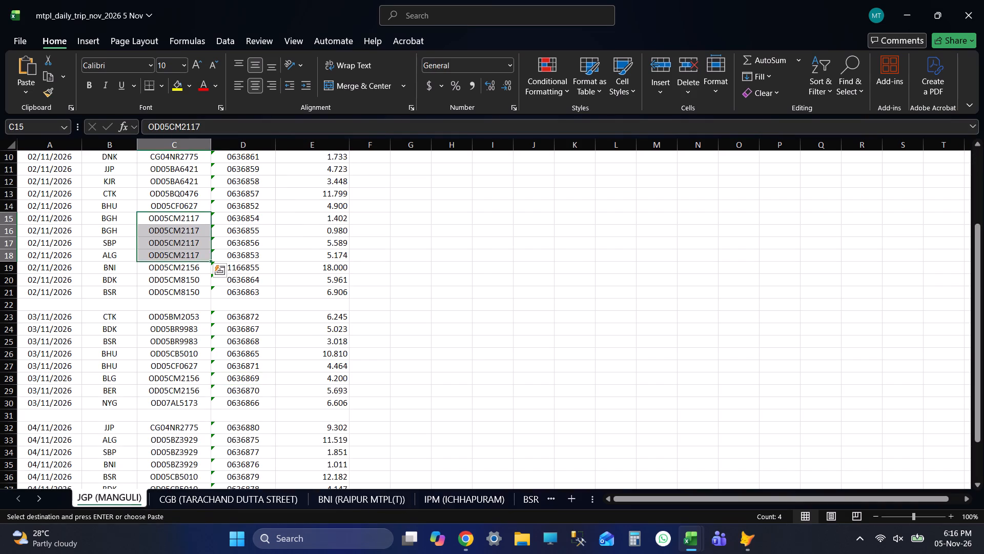
key("alt+Tab")
key("alt+Tab")
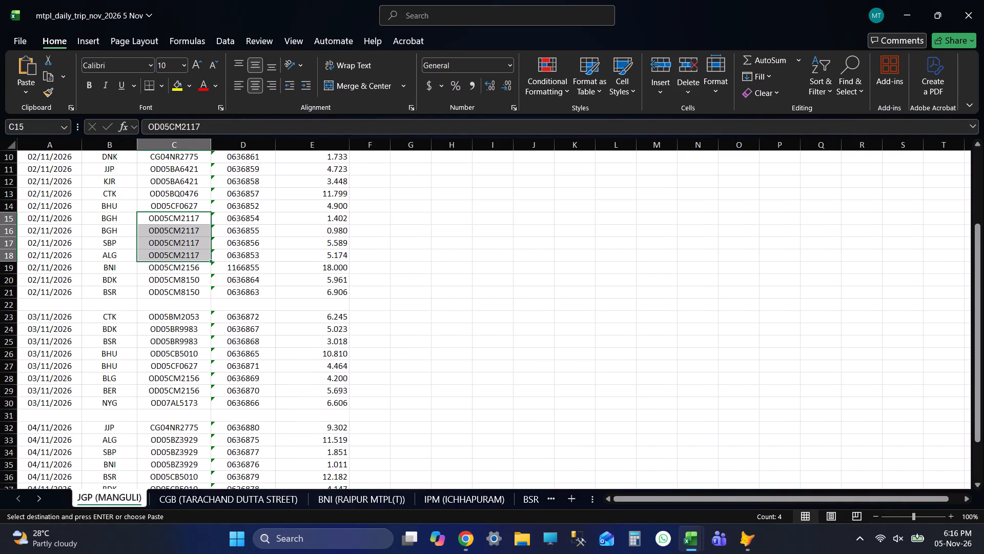
key("alt+Tab")
key("alt+Tab")
scroll(154, 389, "down", 5)
scroll(211, 367, "up", 1)
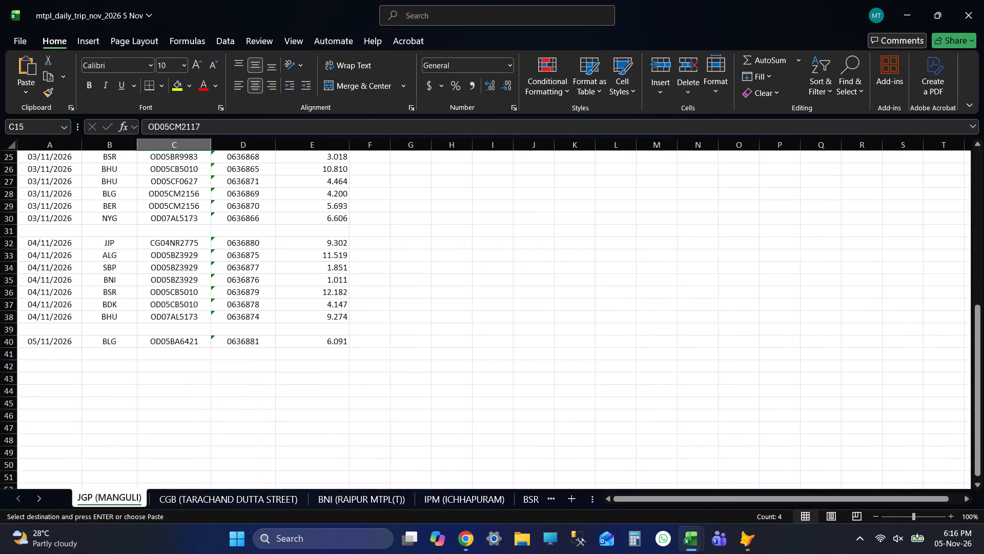
scroll(211, 367, "up", 3)
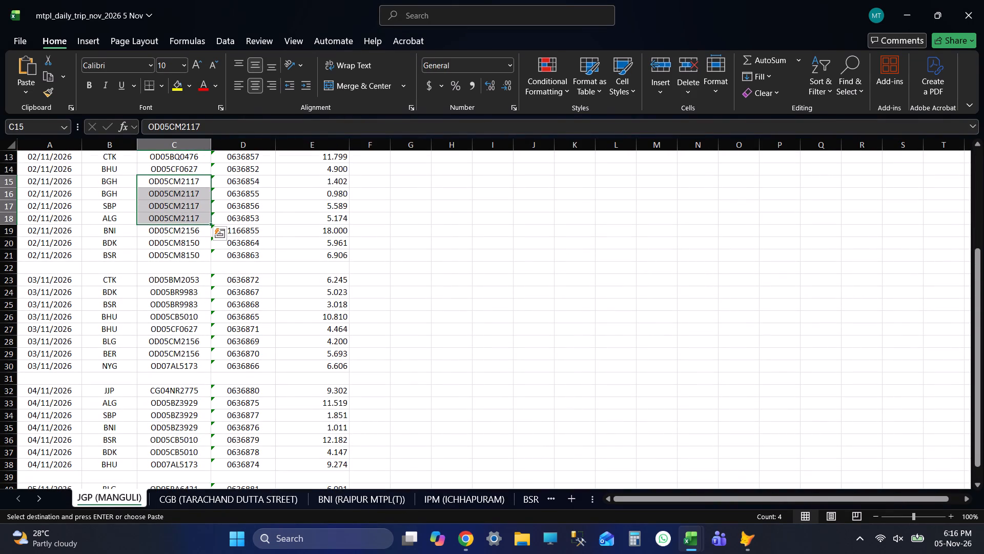
left_click_drag(176, 341, 188, 355)
key("alt+Tab")
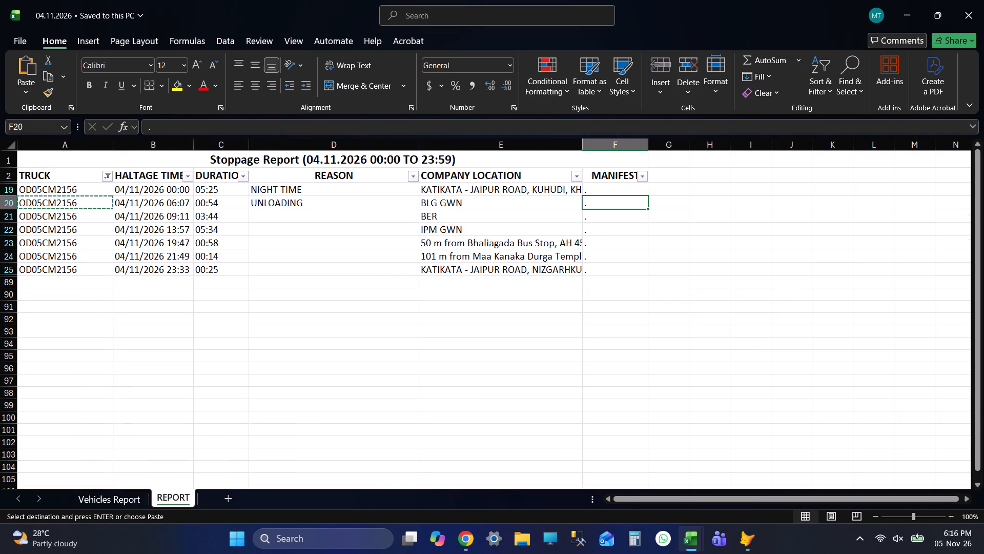
key("alt+Tab")
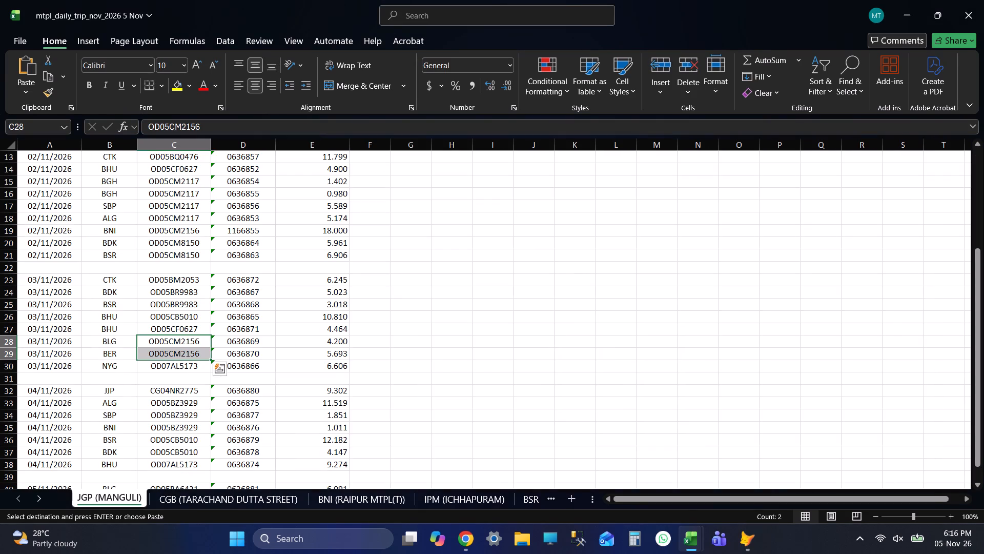
key("alt+Tab")
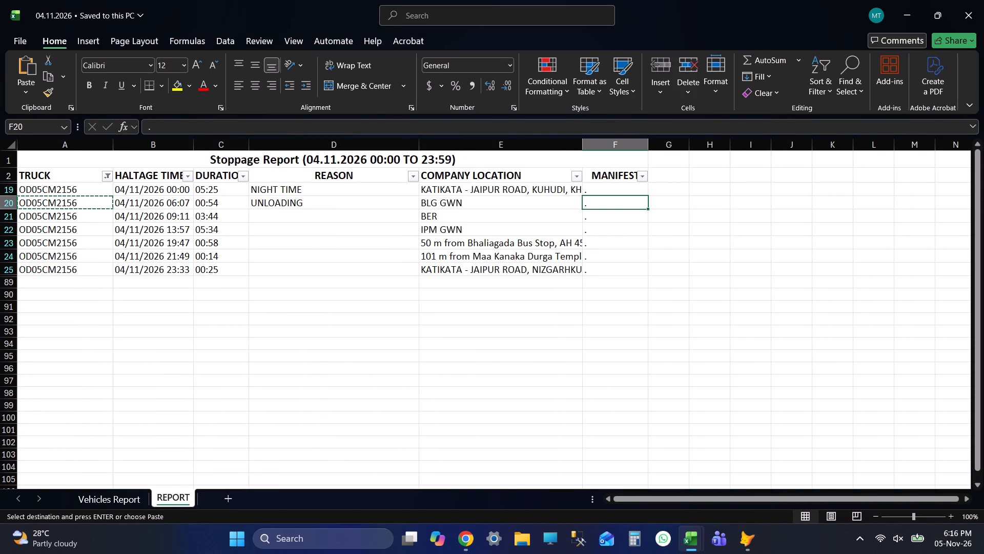
key("alt+Tab")
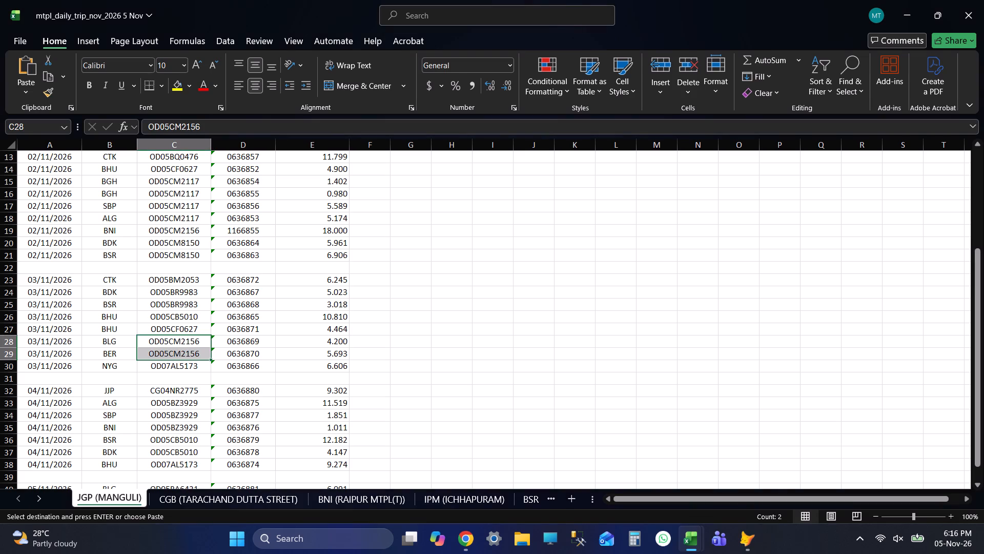
key("alt+Tab")
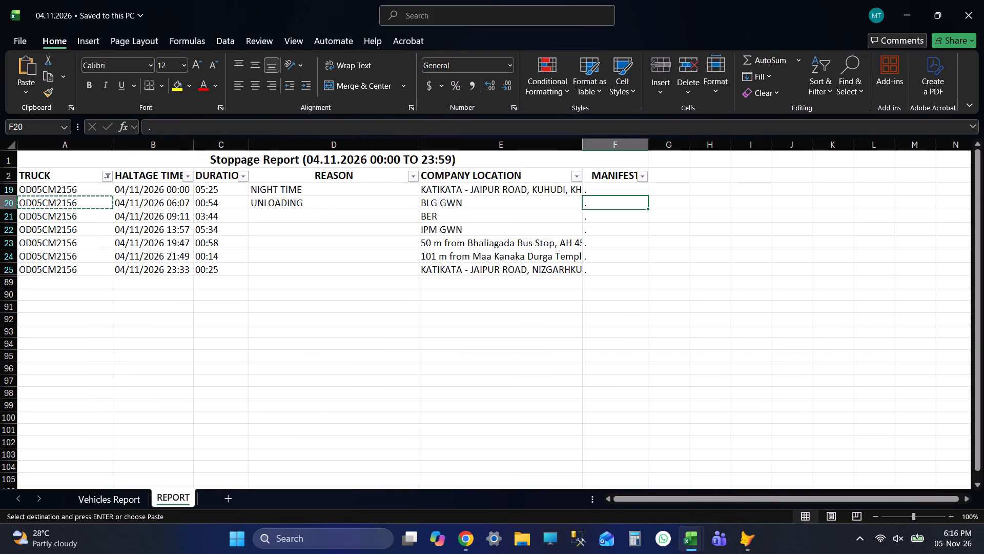
key("alt+Tab")
left_click(170, 340)
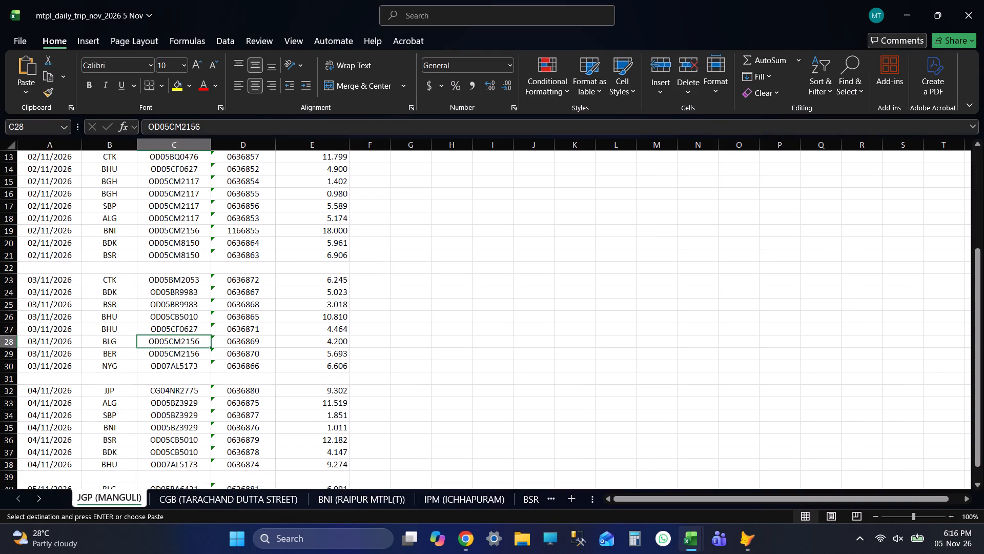
key("Tab")
key("ctrl+c")
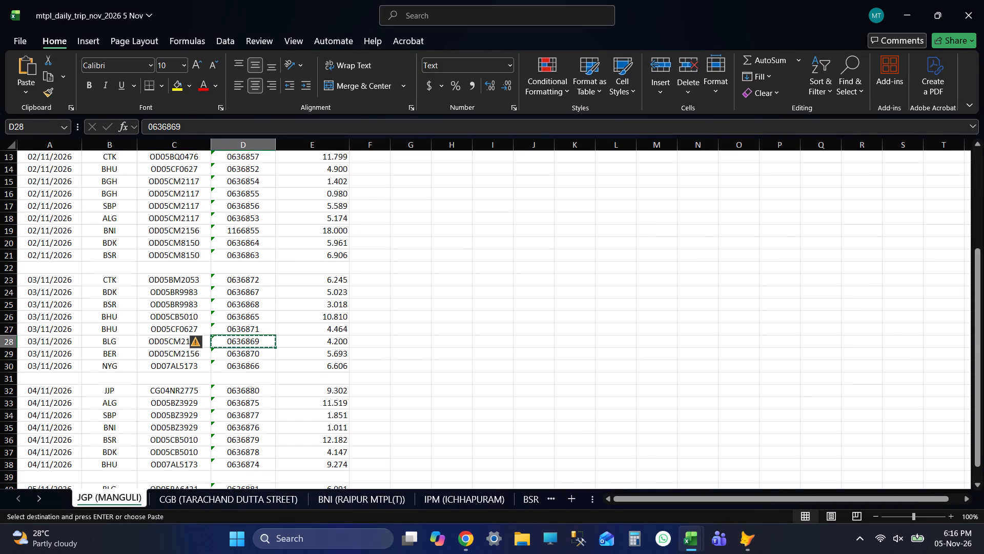
key("alt+Tab")
key("ctrl+v")
key("Return")
key("Return")
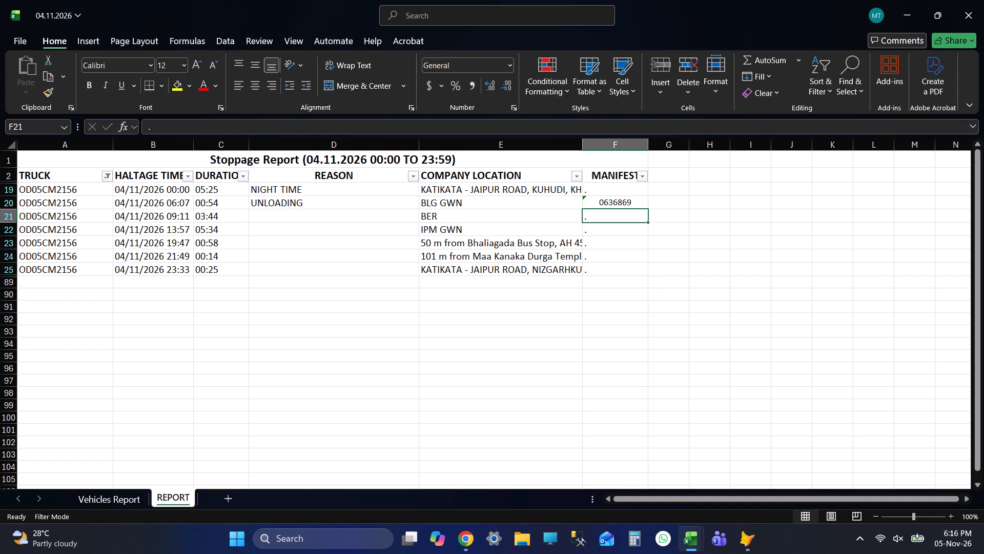
key("ctrl+s")
key("shift+Tab")
key("shift+Tab")
key("shift+Tab")
key("shift+Tab")
key("shift+Tab")
key("shift+Tab")
key("shift+Tab")
key("shift+Tab")
key("shift+Tab")
key("shift+Tab")
key("shift+Tab")
key("shift+Tab")
key("shift+Tab")
key("shift+Tab")
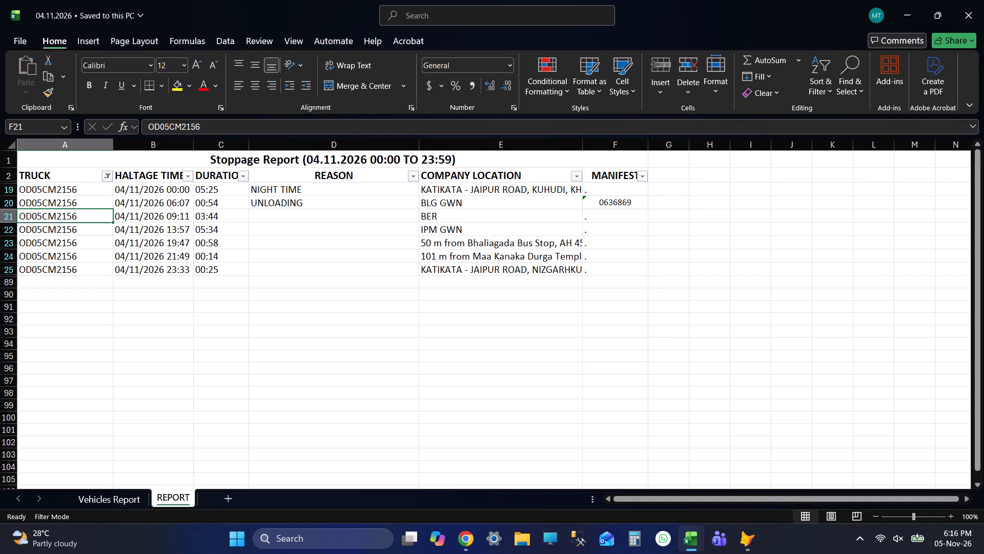
key("Tab")
key("Tab")
key("Tab")
type("UNLOADING")
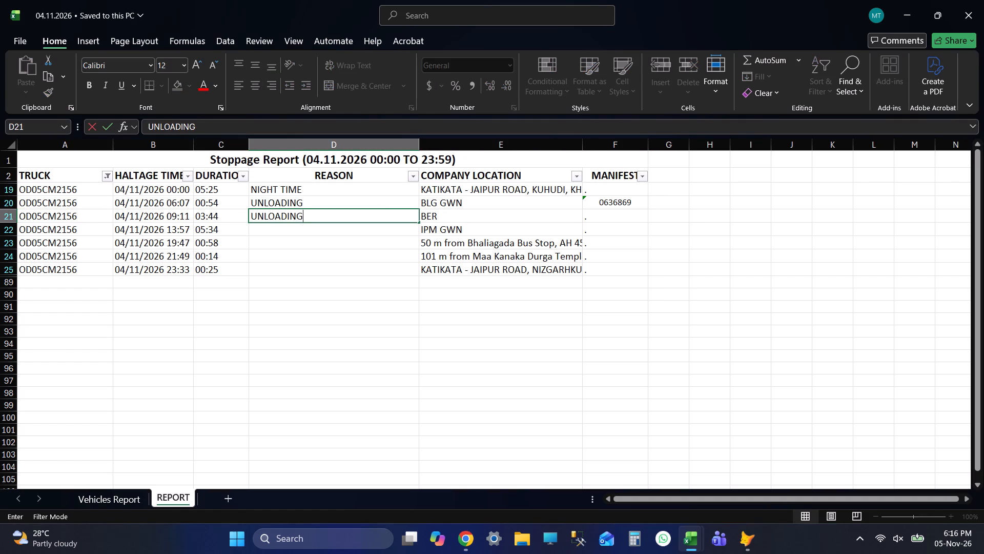
key("Tab")
key("Tab")
key("ctrl+s")
key("alt+Tab")
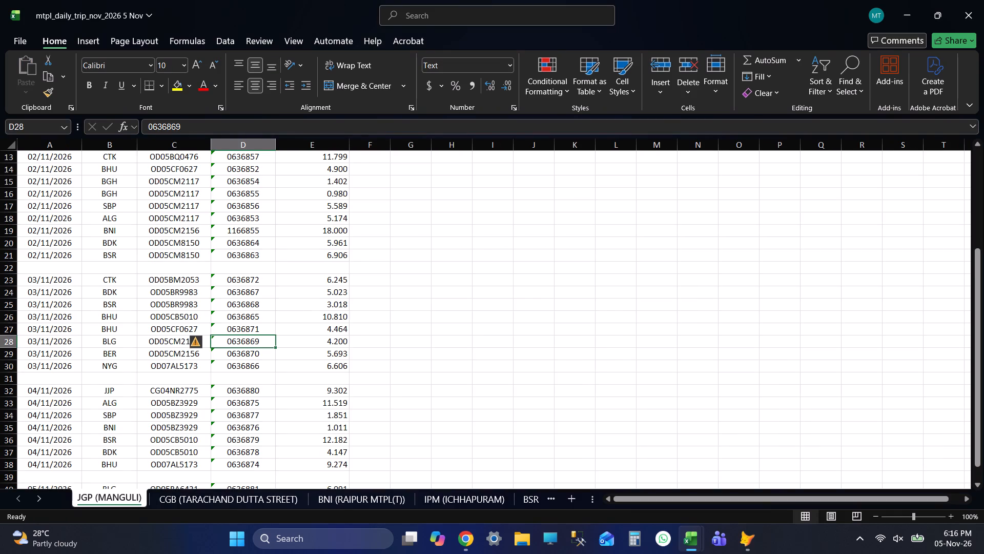
key("Down")
key("Left")
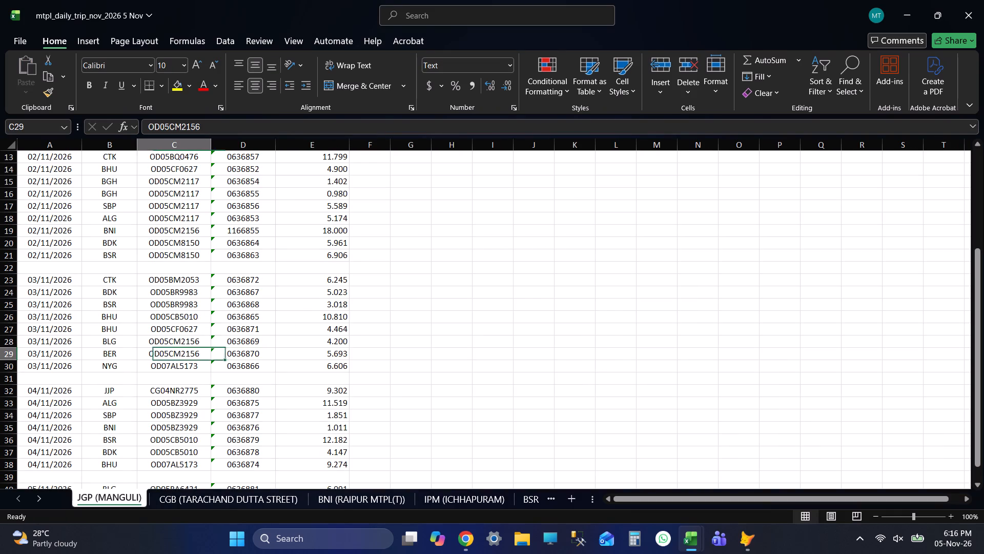
key("Right")
key("ctrl+c")
key("alt+Tab")
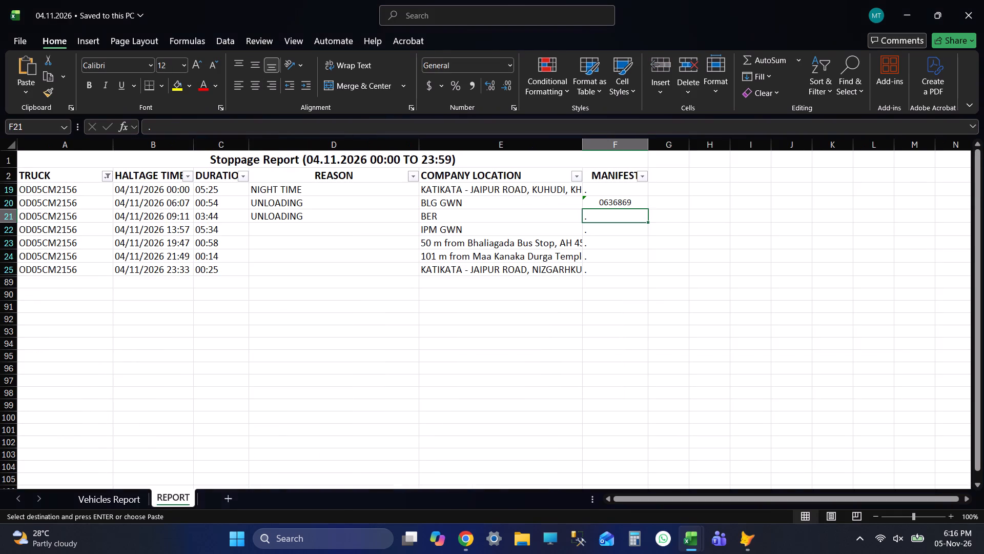
key("ctrl+v")
key("Return")
key("Return")
key("ctrl+s")
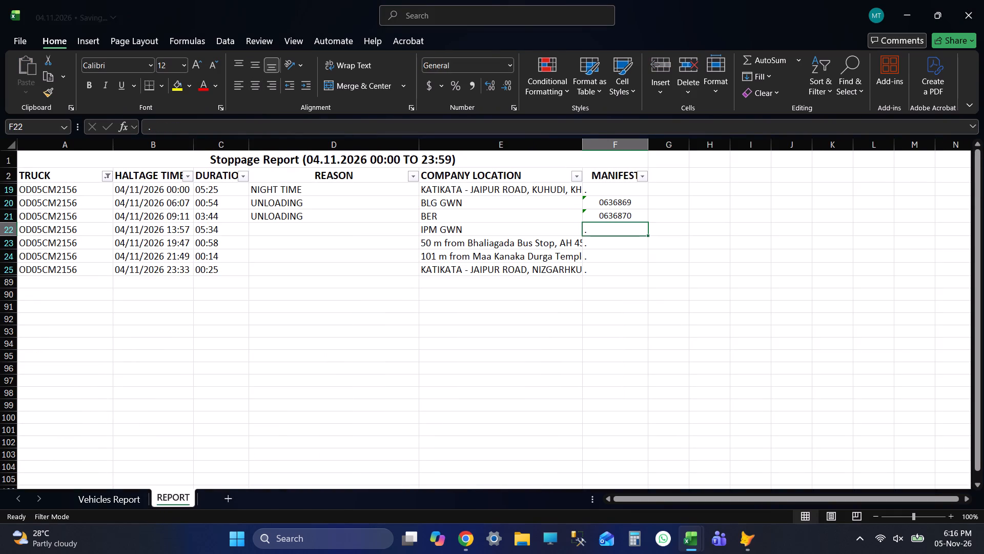
key("shift+Tab")
key("shift+Tab")
key("shift+Tab")
key("shift+Tab")
key("shift+Tab")
key("Tab")
key("Tab")
key("Tab")
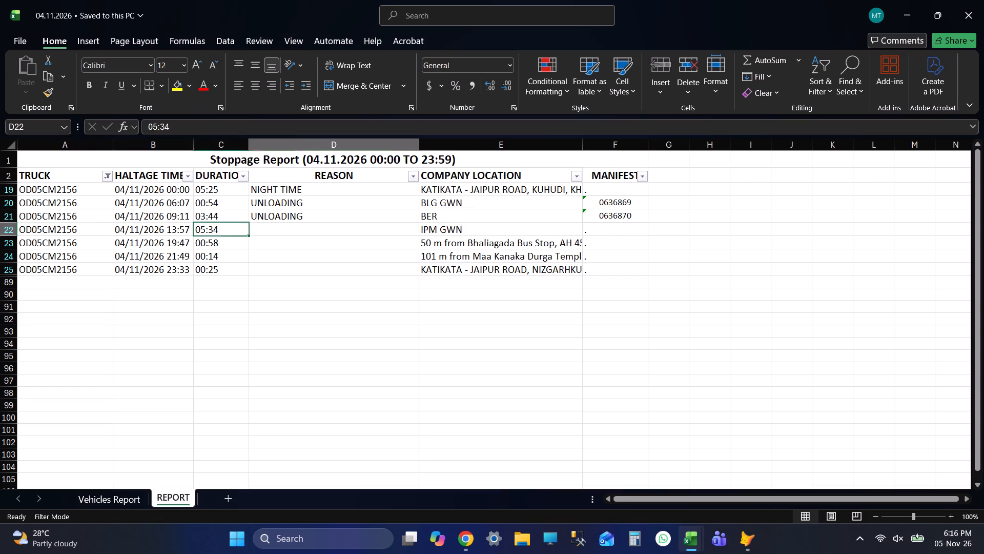
type("LOADING")
key("Tab")
key("Tab")
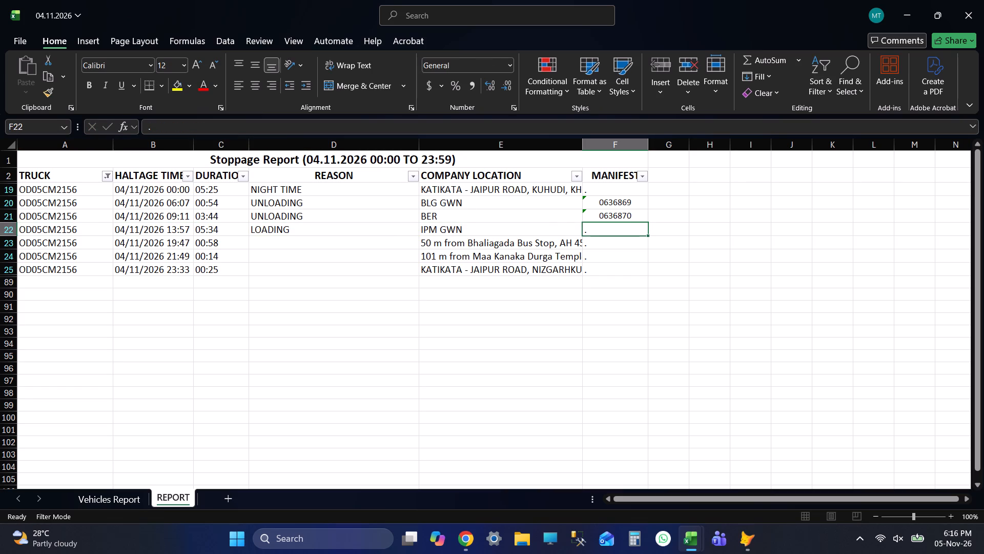
key("ctrl+s")
key("alt+Tab")
key("alt+Tab")
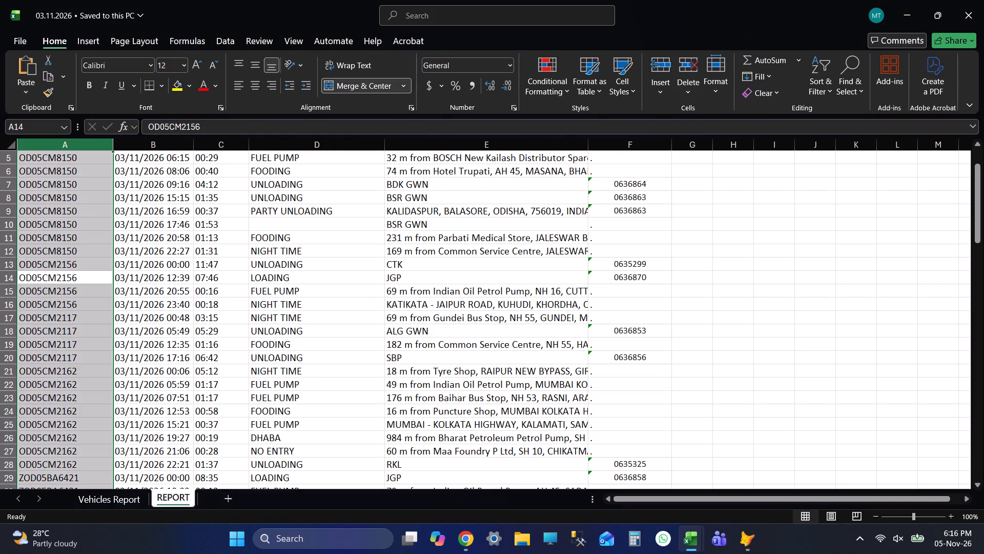
key("alt+Tab")
key("alt+Tab")
key("alt+Tab")
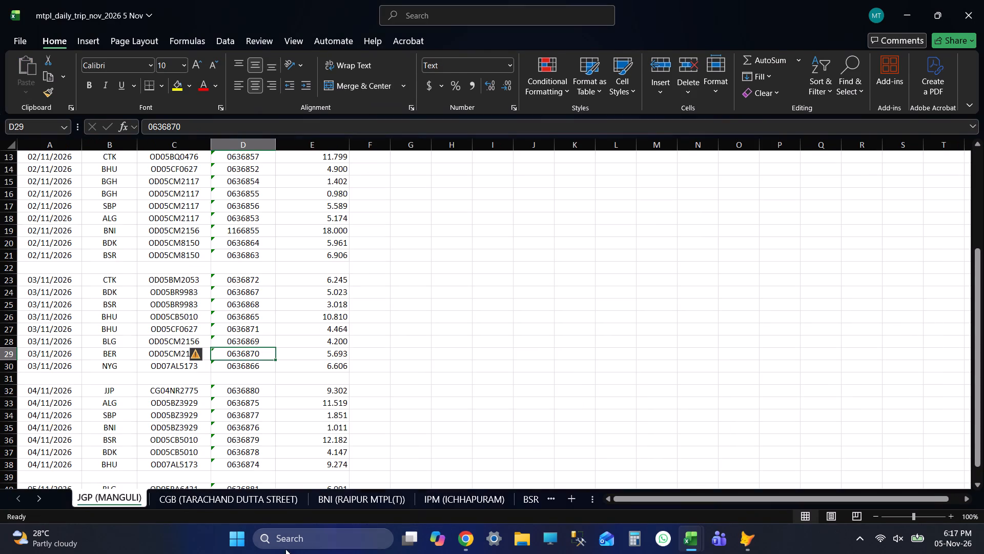
left_click(445, 506)
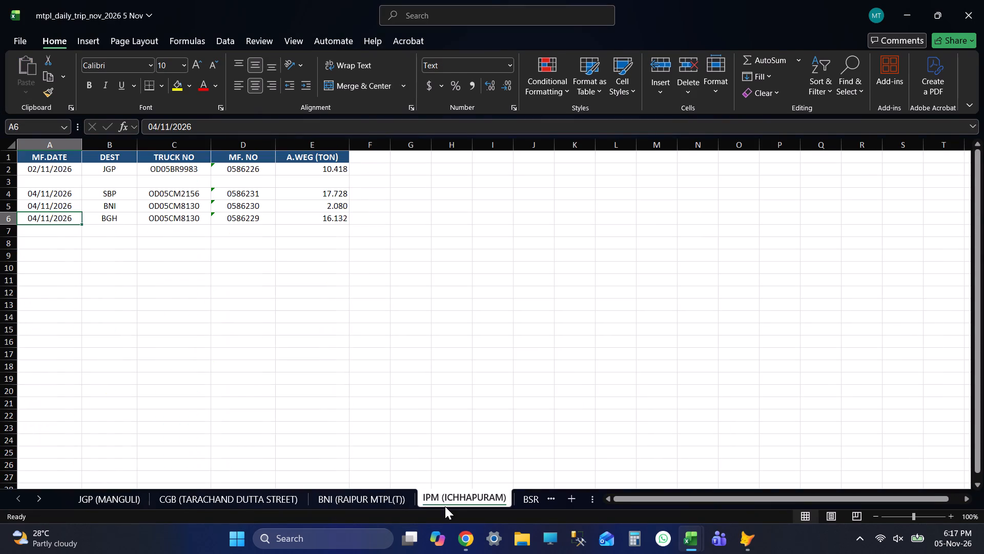
key("alt+Tab")
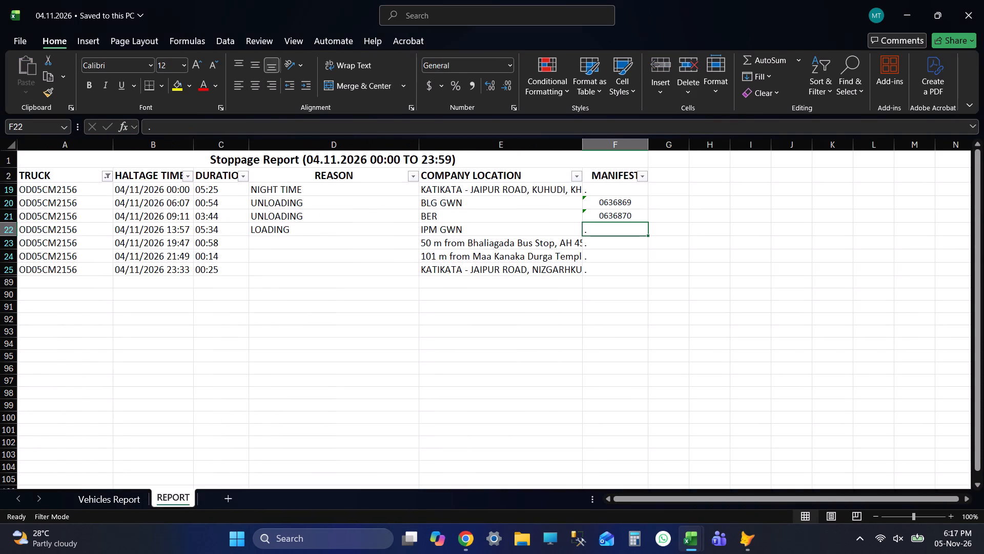
key("alt+Tab")
left_click(183, 192)
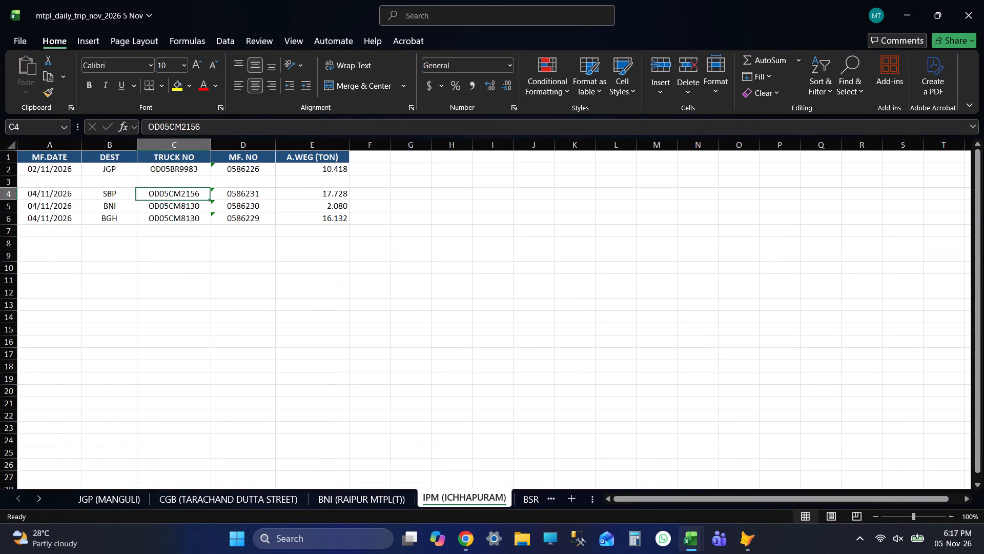
key("Tab")
scroll(453, 327, "down", 1)
scroll(453, 327, "up", 2)
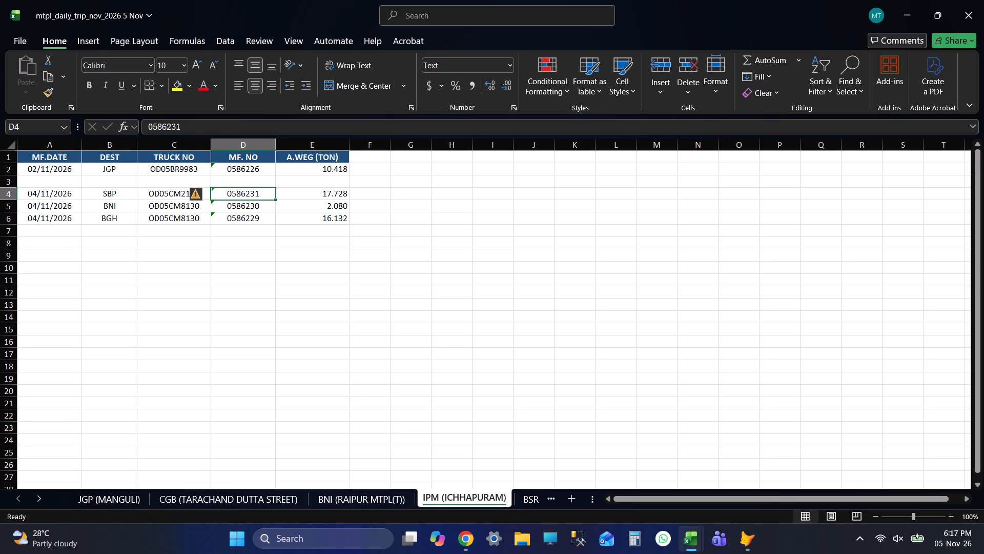
key("shift+Tab")
key("Tab")
key("ctrl+c")
key("alt+Tab")
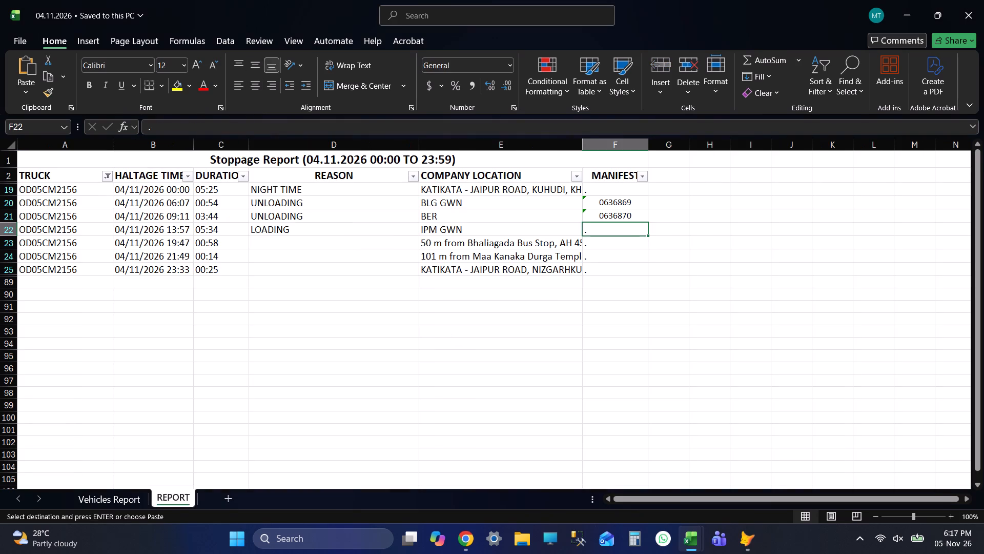
key("ctrl+v")
key("Return")
key("Return")
key("ctrl+s")
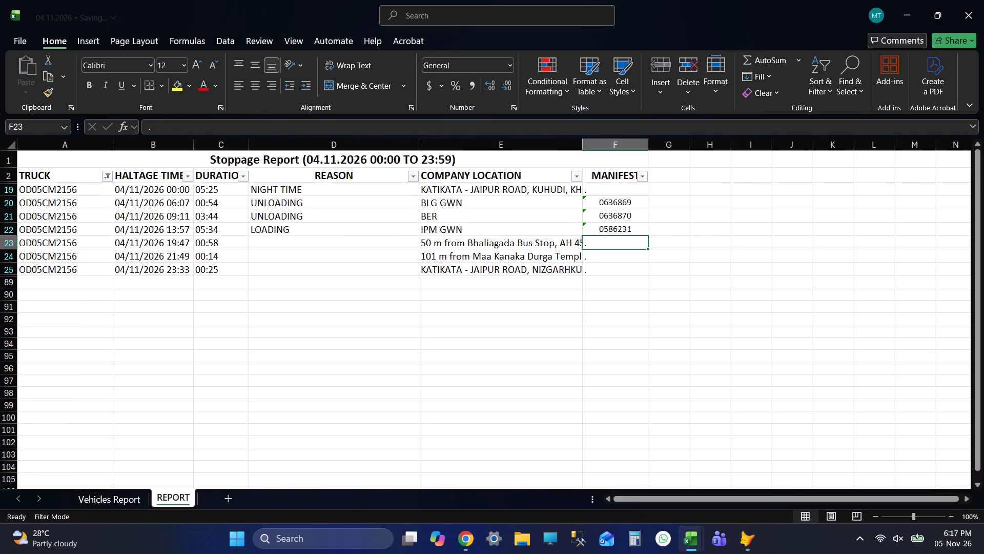
key("shift+Tab")
key("shift+Tab")
key("shift+Tab")
key("Tab")
key("alt+Tab")
key("alt+Tab")
key("alt+Tab")
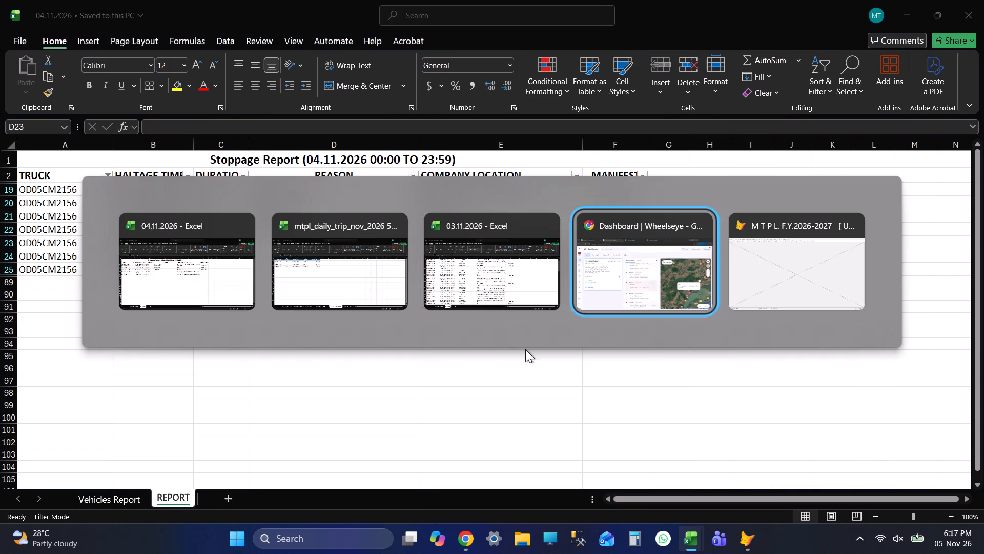
scroll(501, 387, "up", 3)
scroll(479, 387, "down", 1)
scroll(479, 387, "up", 5)
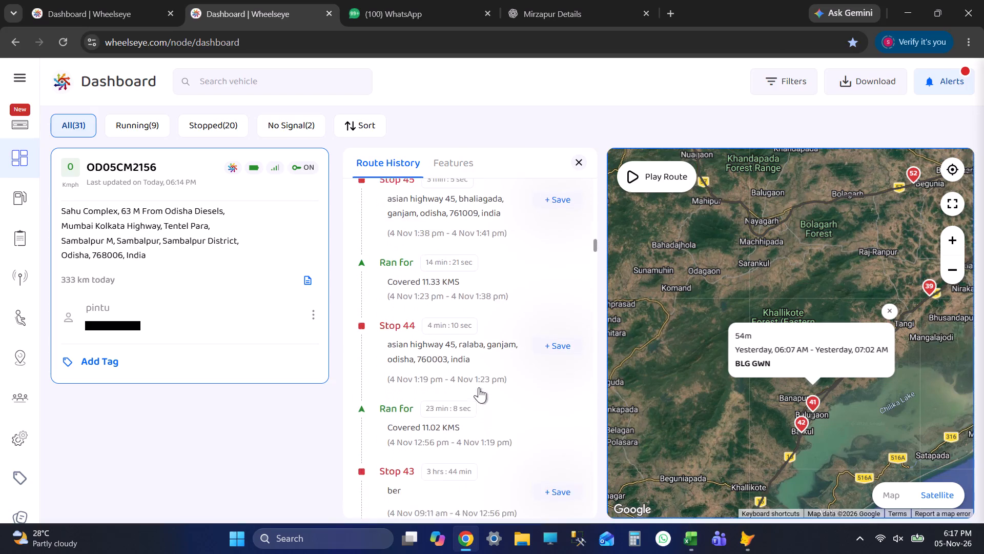
scroll(479, 387, "up", 4)
left_click(476, 363)
scroll(501, 388, "up", 3)
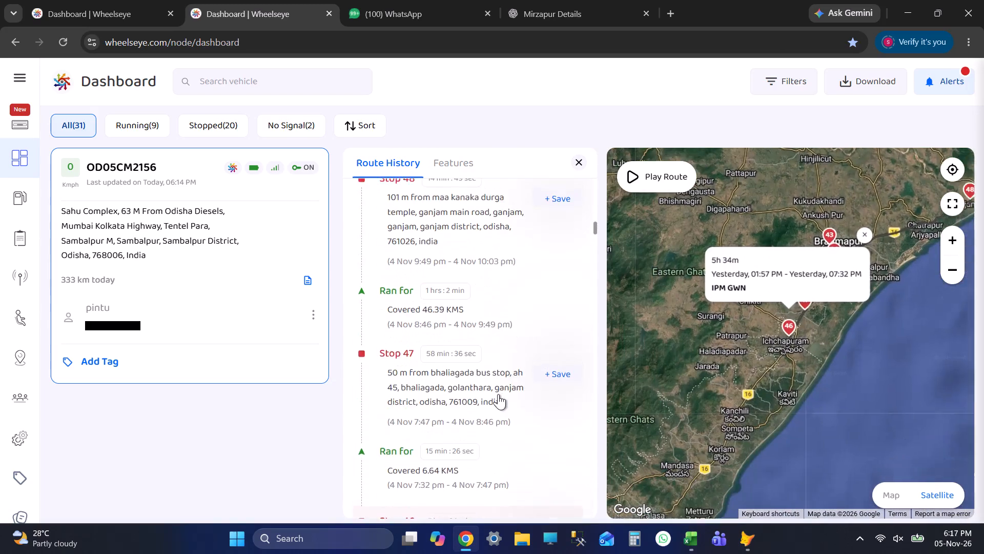
left_click(481, 386)
key("alt+Tab")
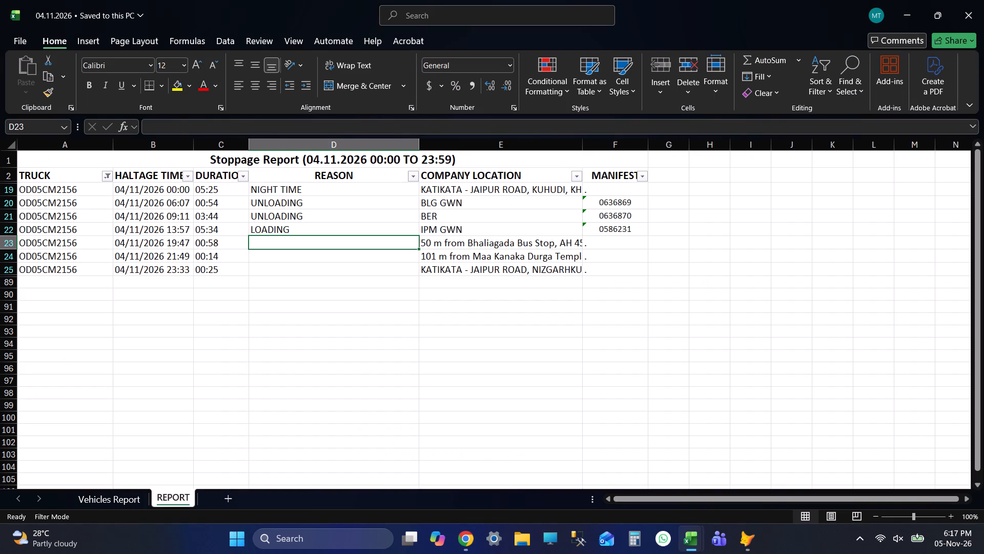
type("NO ENTRY")
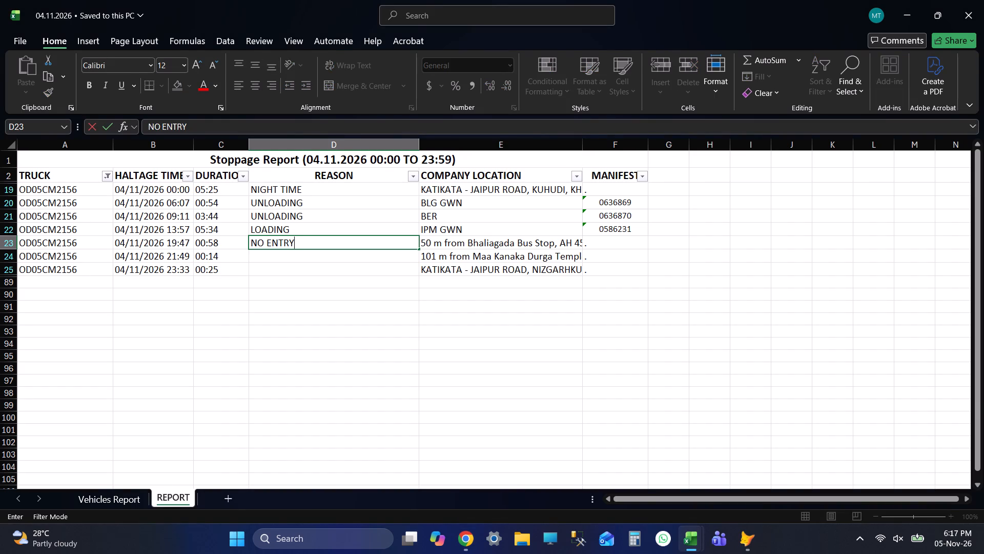
key("alt+Tab")
key("alt+Tab")
key("Return")
key("ctrl+s")
key("Tab")
key("alt+Tab")
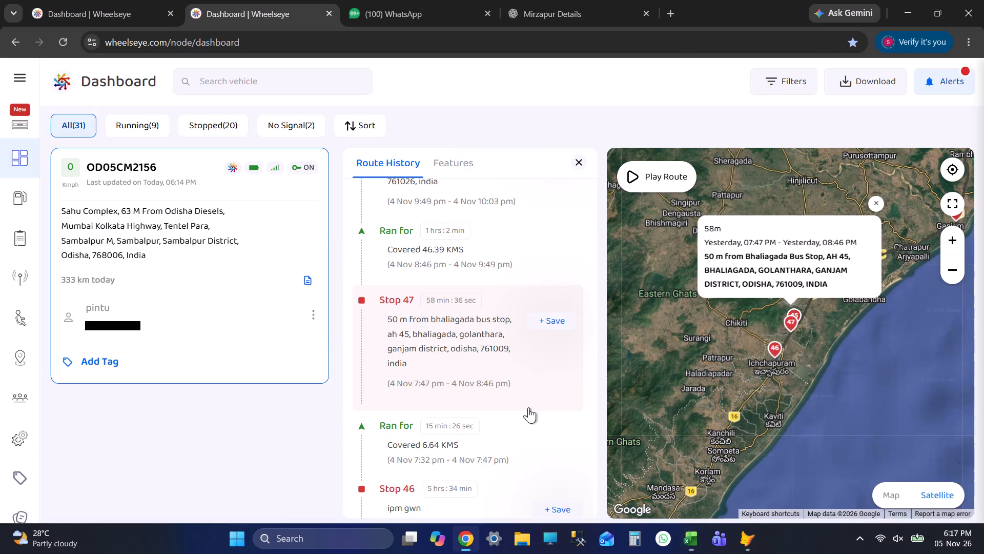
scroll(433, 380, "up", 1)
scroll(451, 428, "up", 2)
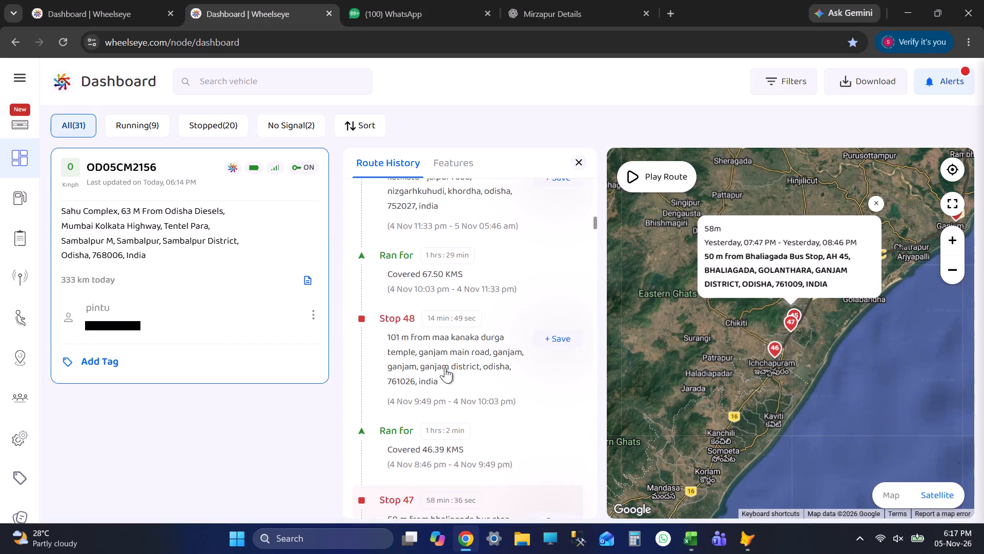
left_click(445, 367)
scroll(783, 330, "up", 6)
scroll(804, 340, "down", 1)
scroll(804, 340, "up", 3)
scroll(804, 335, "down", 1)
scroll(804, 335, "up", 2)
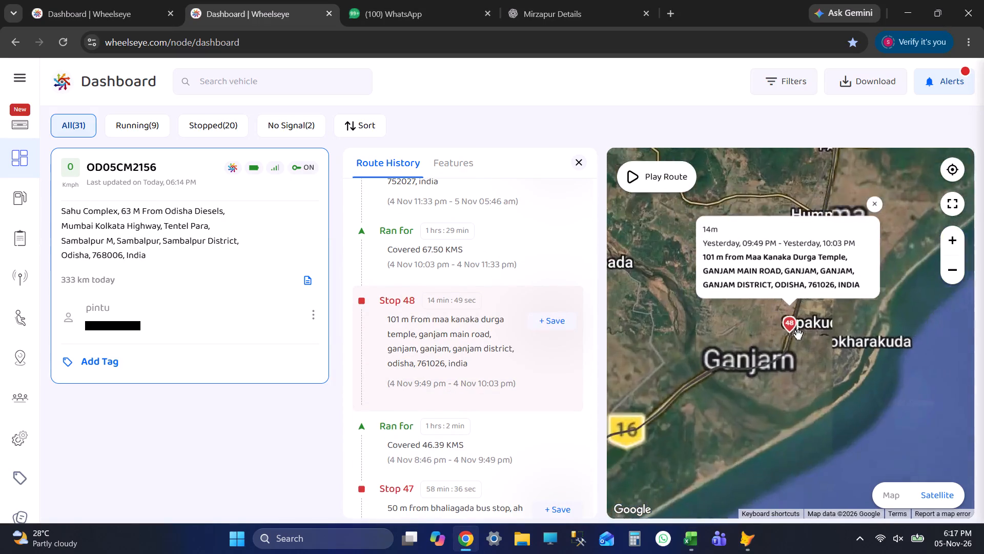
scroll(793, 335, "up", 3)
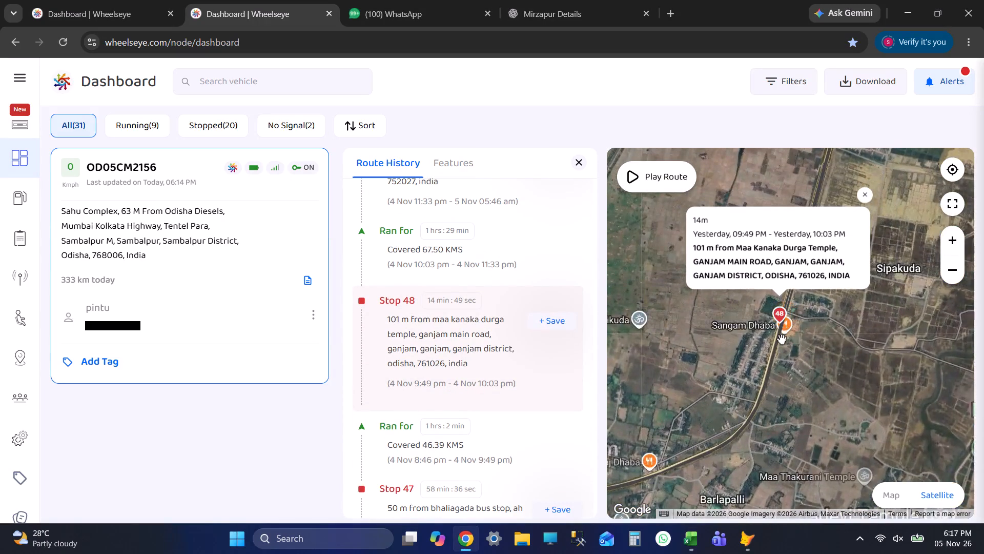
scroll(782, 339, "up", 2)
scroll(790, 296, "up", 4)
scroll(767, 332, "up", 5)
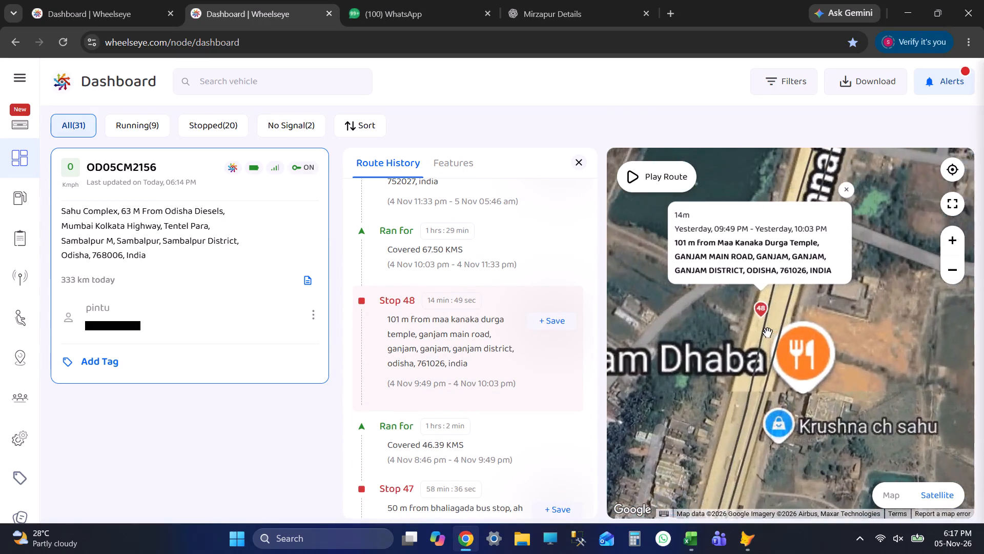
left_click_drag(771, 333, 757, 393)
scroll(757, 394, "down", 1)
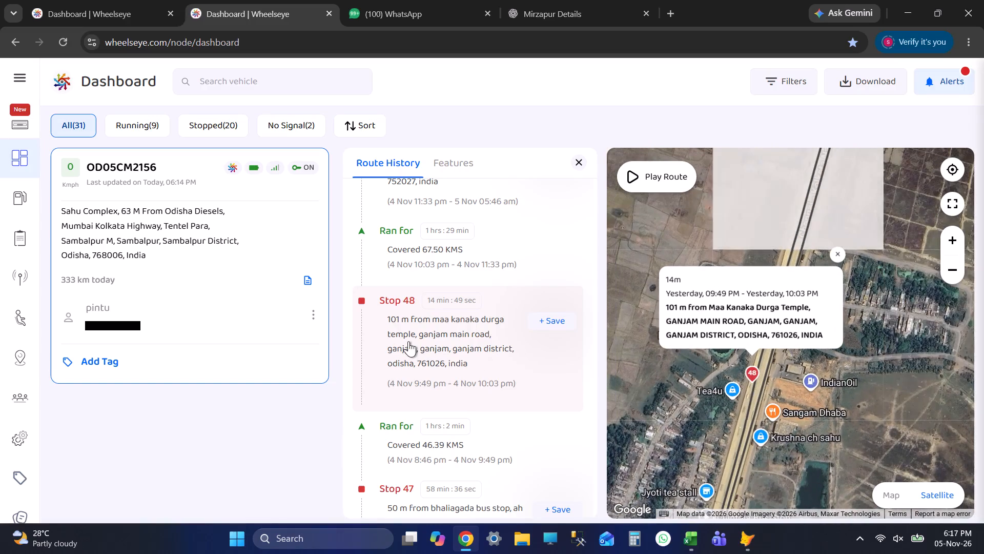
scroll(392, 344, "up", 1)
scroll(469, 358, "up", 2)
left_click(469, 366)
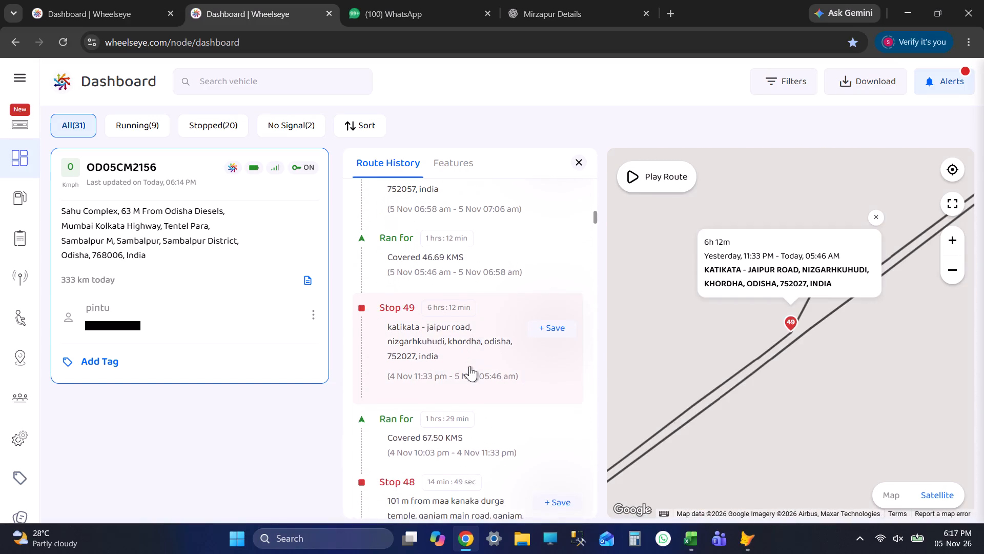
scroll(480, 435, "down", 2)
left_click(450, 376)
key("alt+Tab")
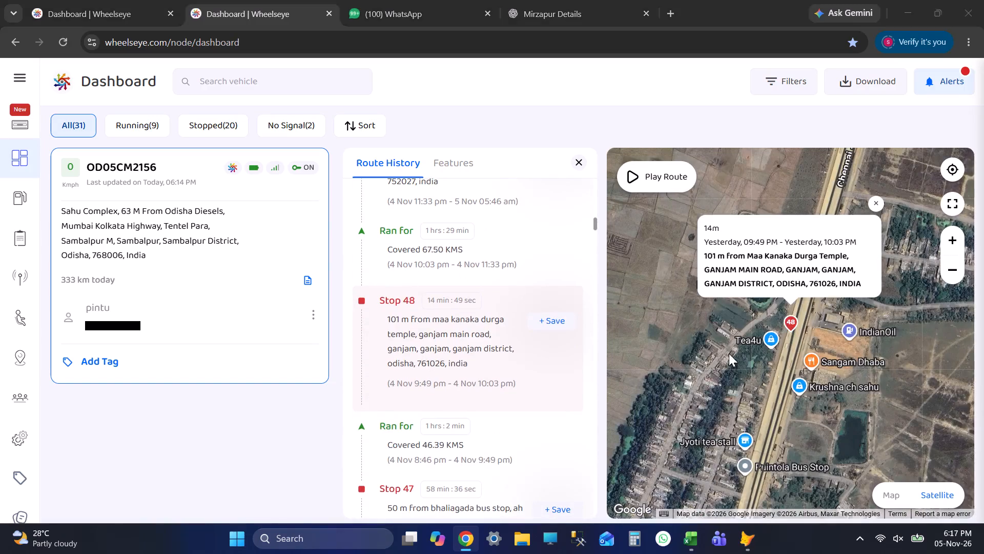
type("FOODING")
key("Return")
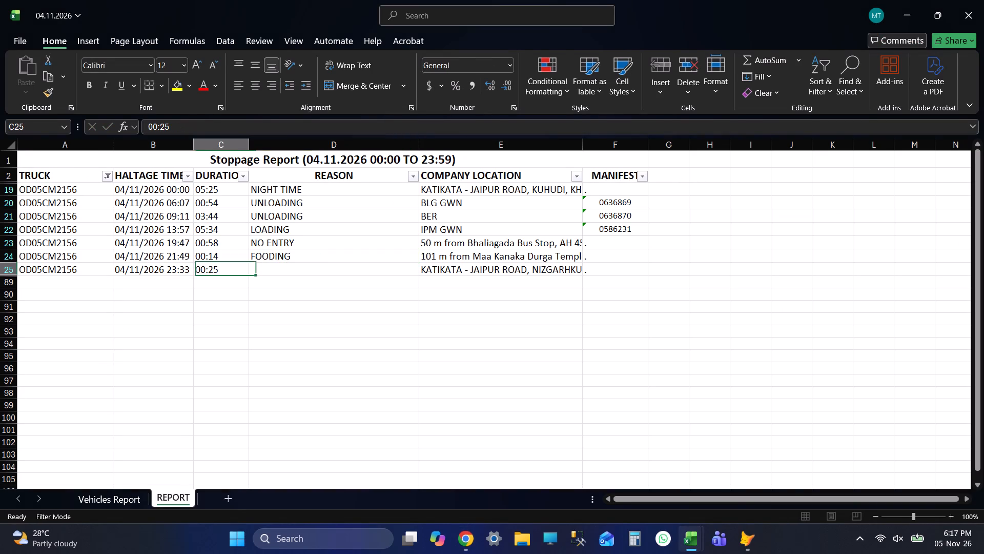
key("ctrl+s")
key("Tab")
key("alt+Tab")
scroll(502, 319, "up", 1)
scroll(496, 324, "down", 1)
scroll(491, 328, "up", 1)
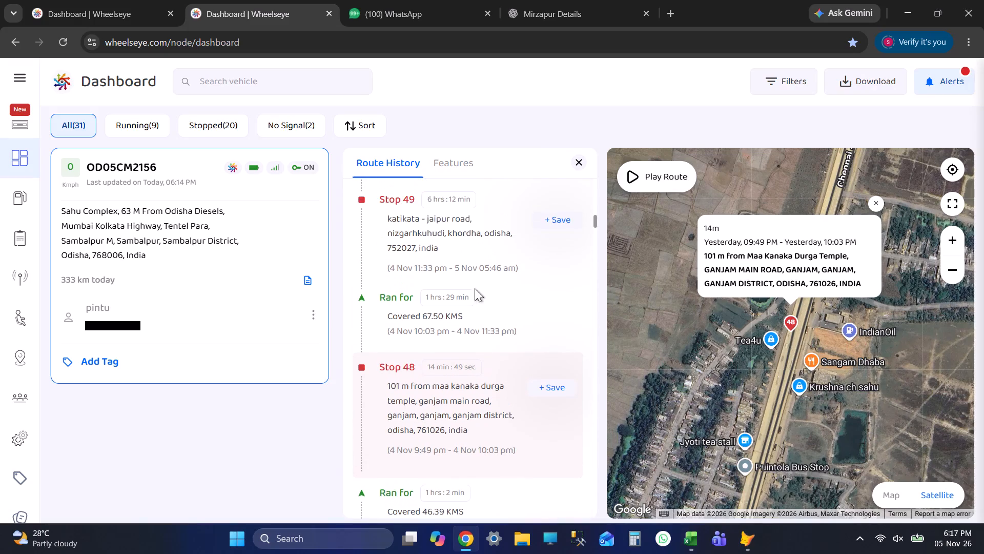
scroll(491, 269, "down", 1)
scroll(491, 269, "up", 1)
left_click(475, 242)
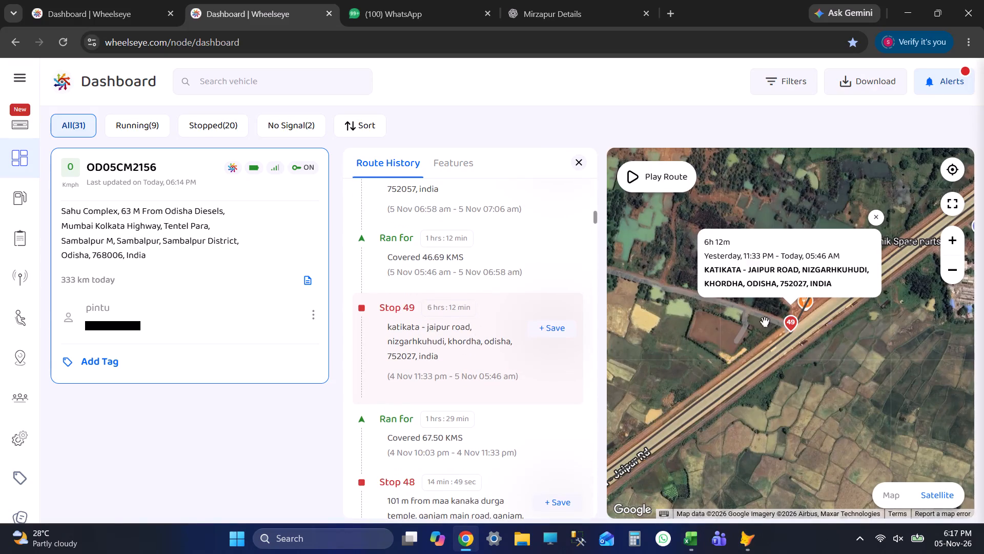
left_click(871, 220)
key("alt+Tab")
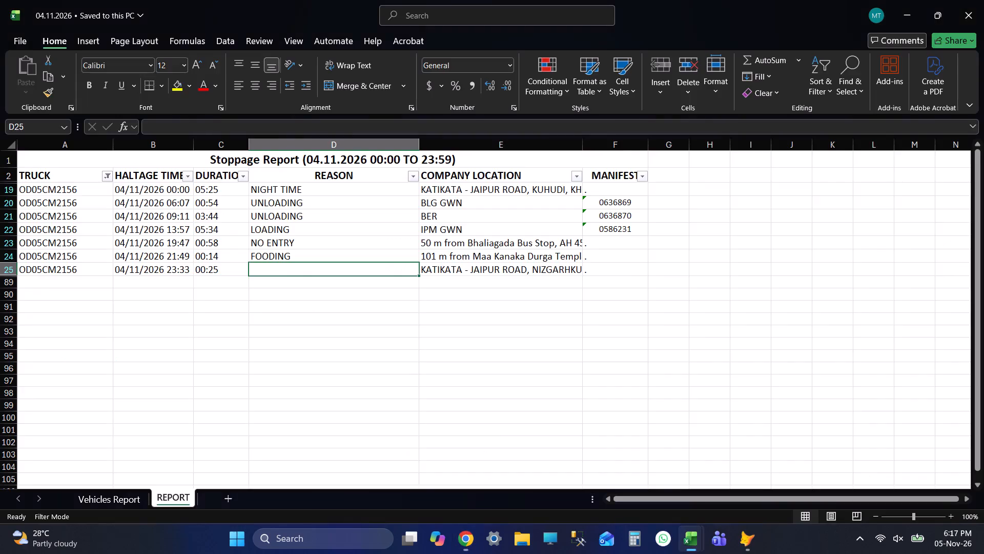
key("alt+Tab")
key("alt+Tab")
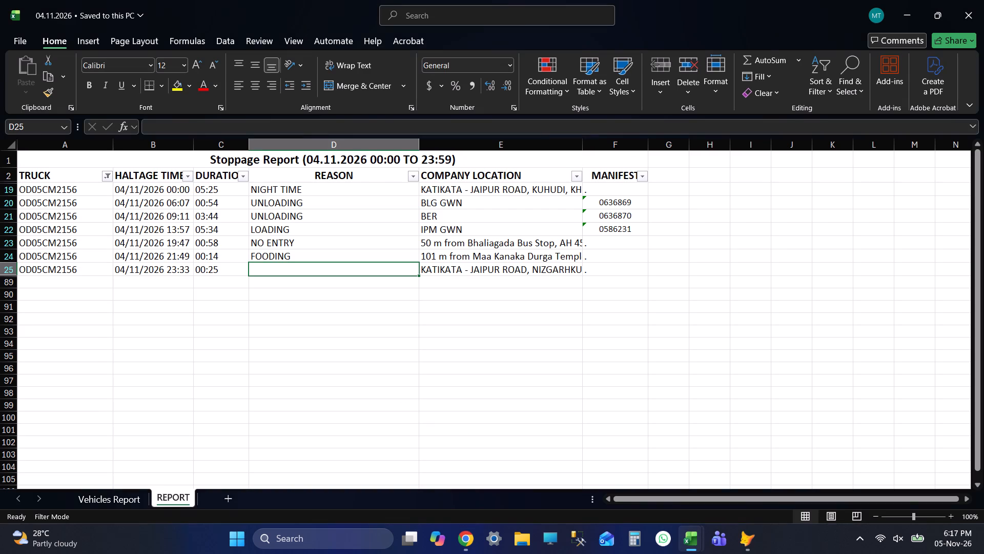
type("NI")
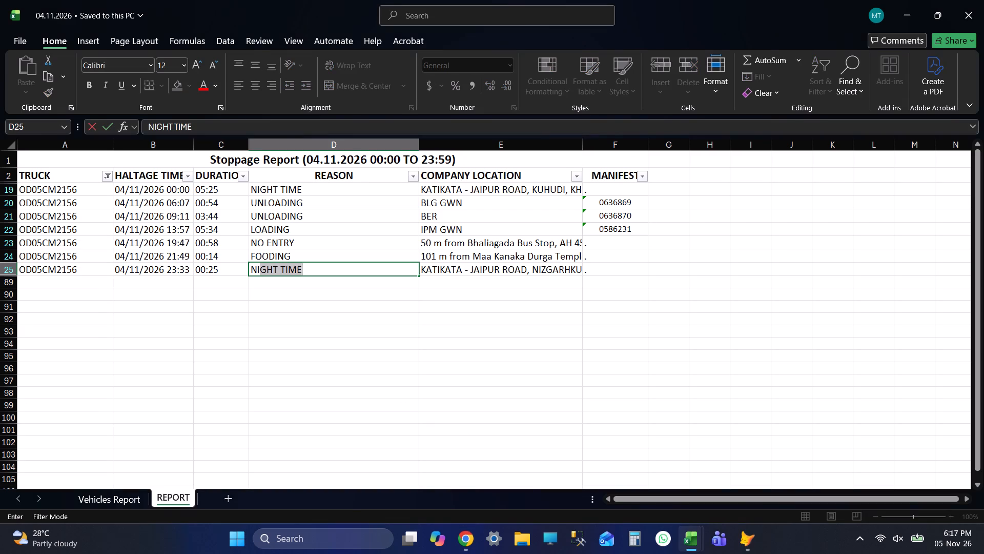
key("Return")
key("ctrl+s")
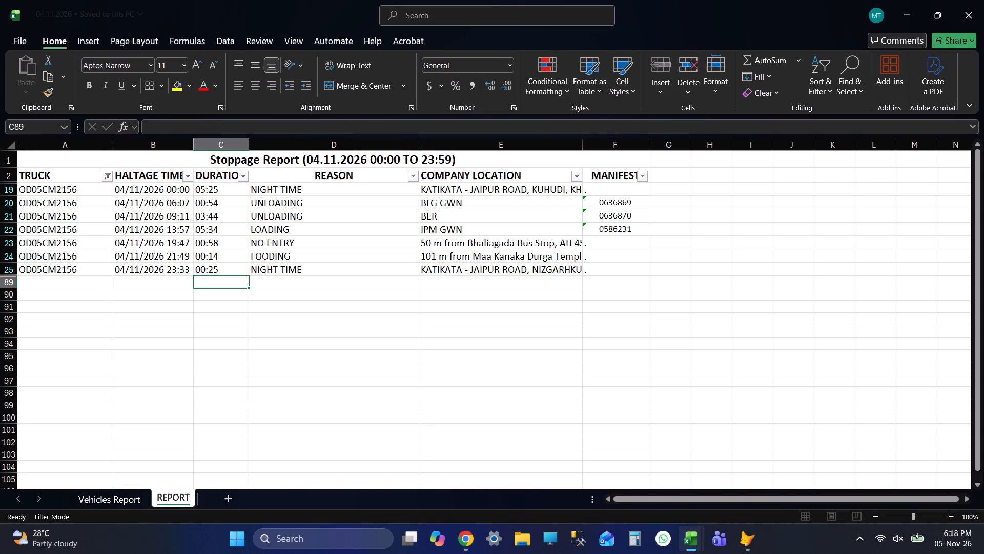
left_click(108, 180)
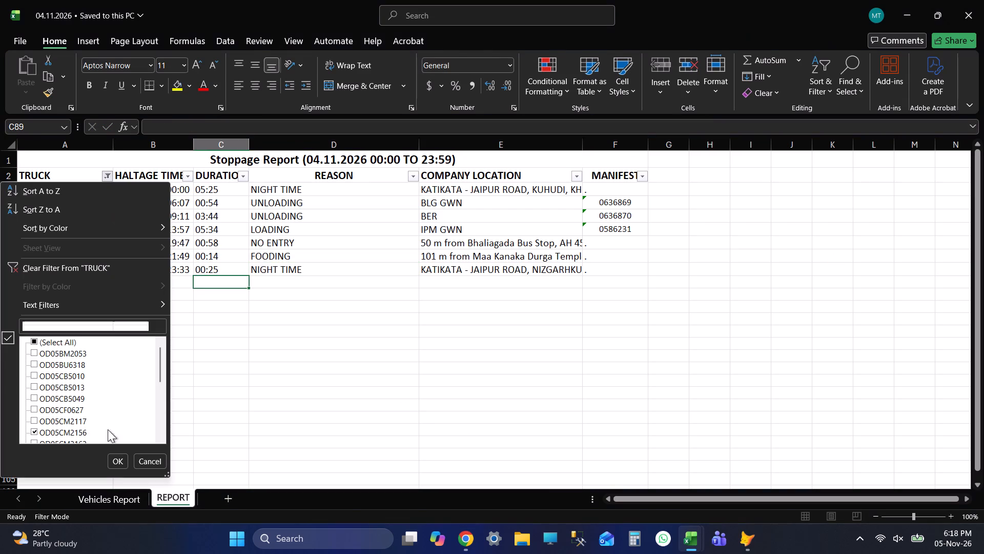
left_click_drag(161, 364, 157, 399)
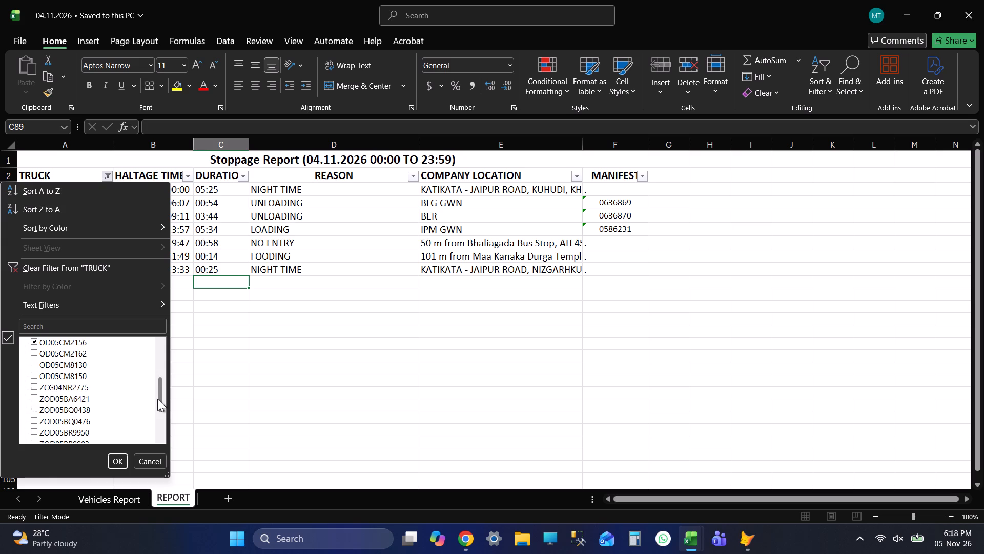
left_click_drag(157, 399, 157, 378)
left_click(68, 389)
left_click(66, 395)
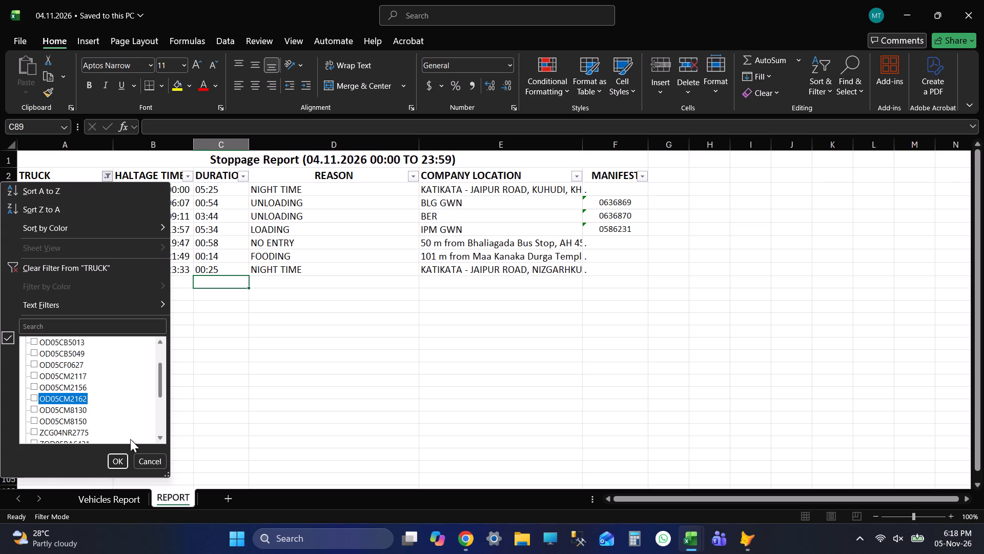
left_click(113, 463)
left_click(305, 305)
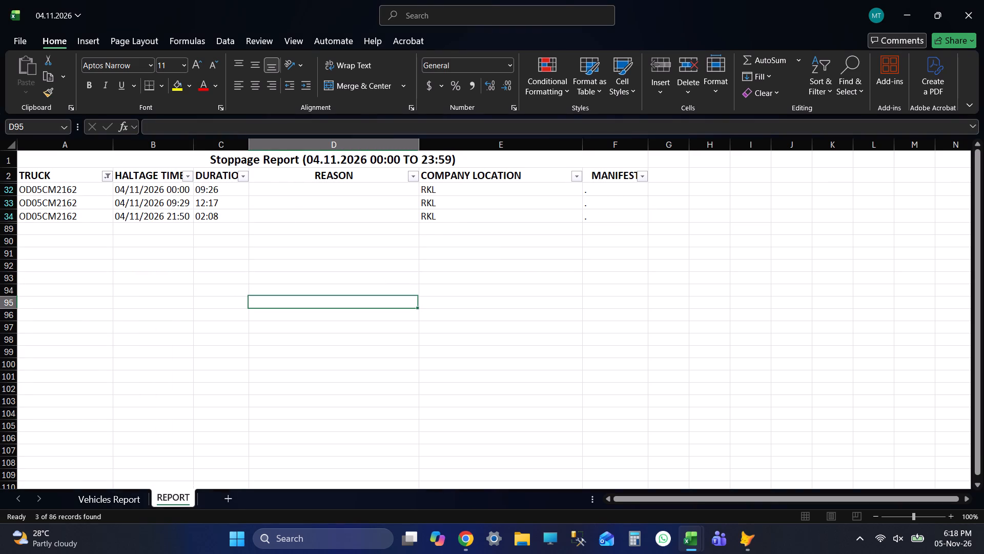
key("ctrl+s")
left_click(271, 190)
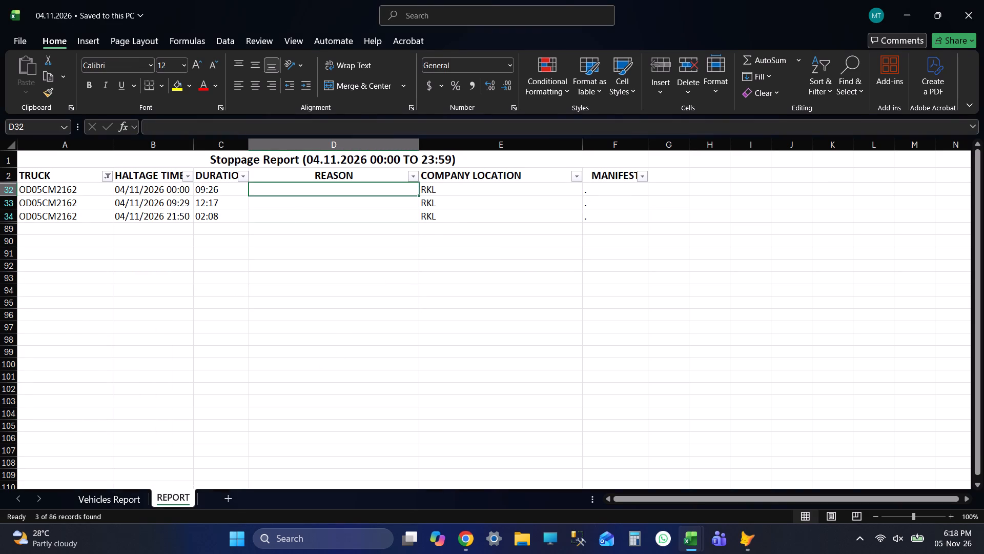
key("ctrl+s")
key("alt+Tab")
key("alt+Tab")
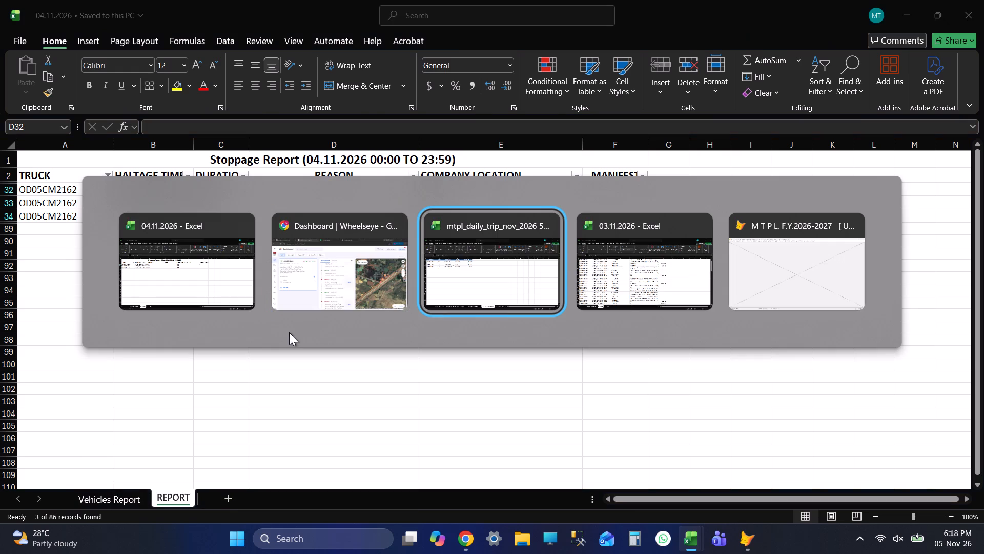
left_click(354, 502)
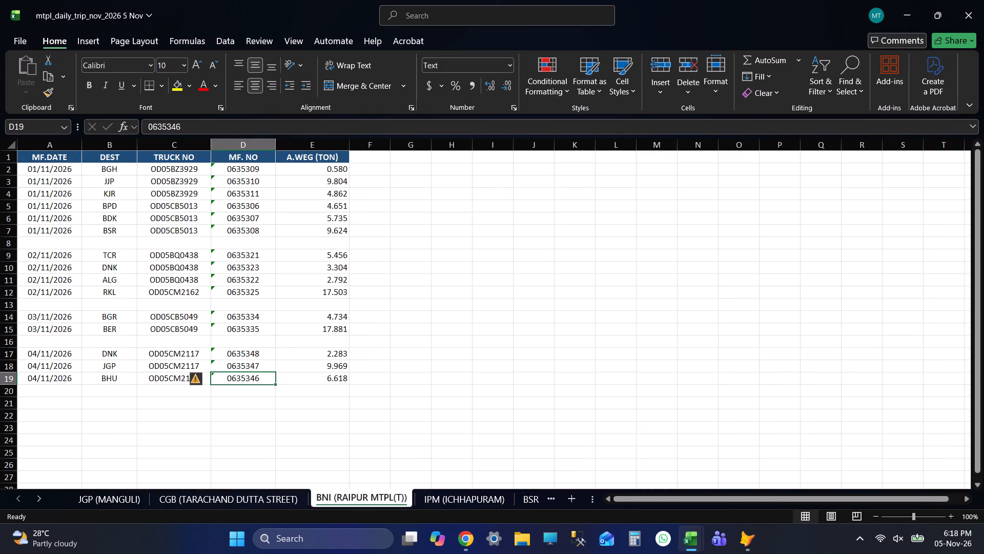
key("alt+Tab")
key("alt+Tab")
left_click(180, 292)
key("Tab")
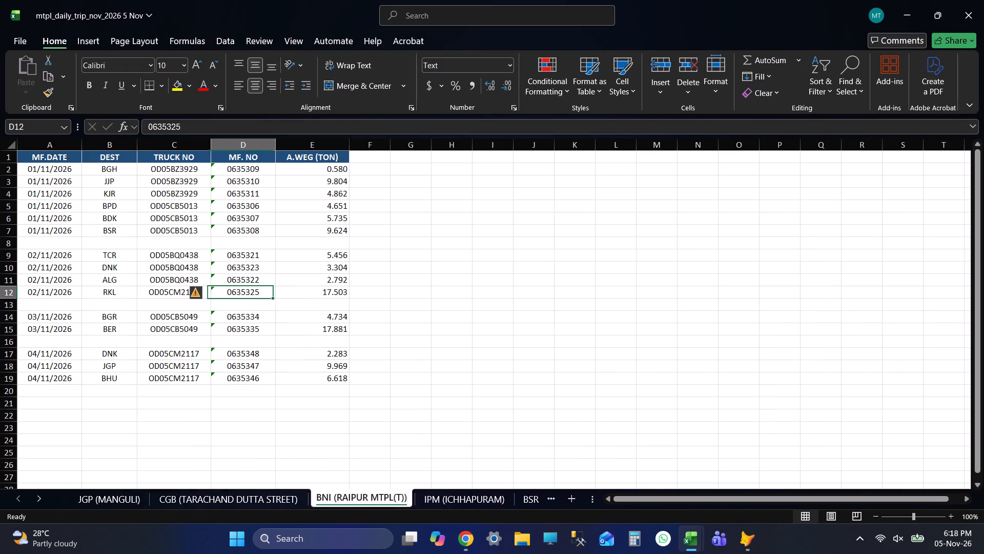
key("ctrl+c")
key("alt+Tab")
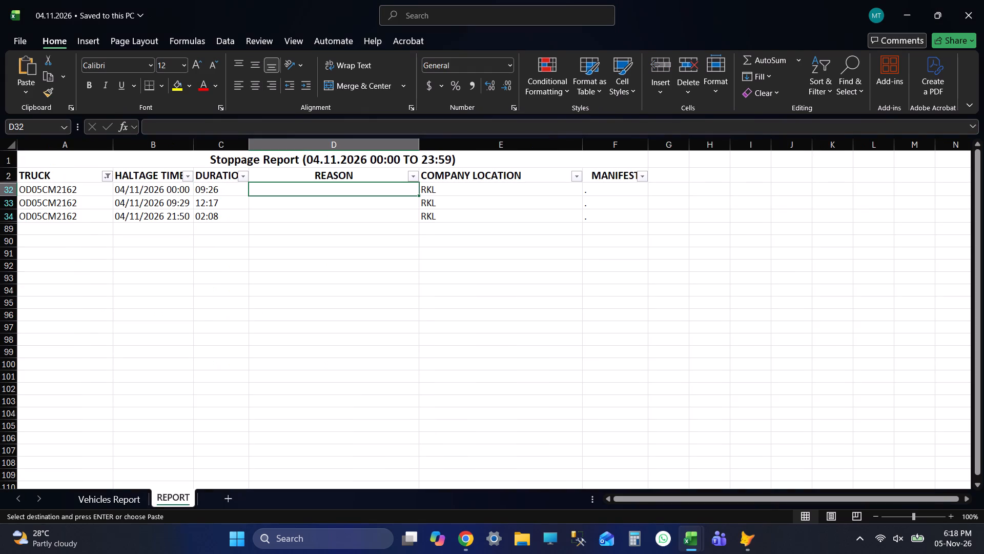
type("UNLOADING")
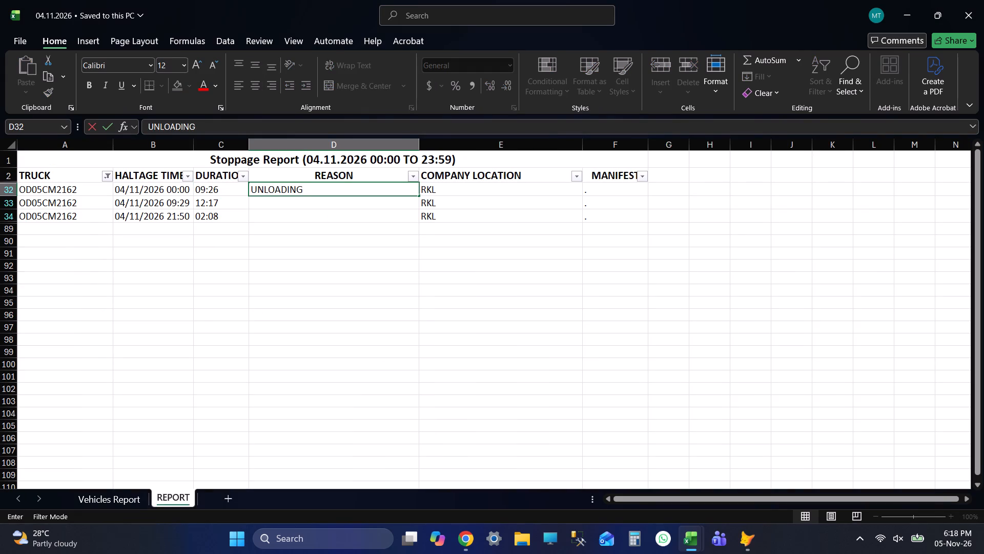
key("Tab")
key("Tab")
key("ctrl+v")
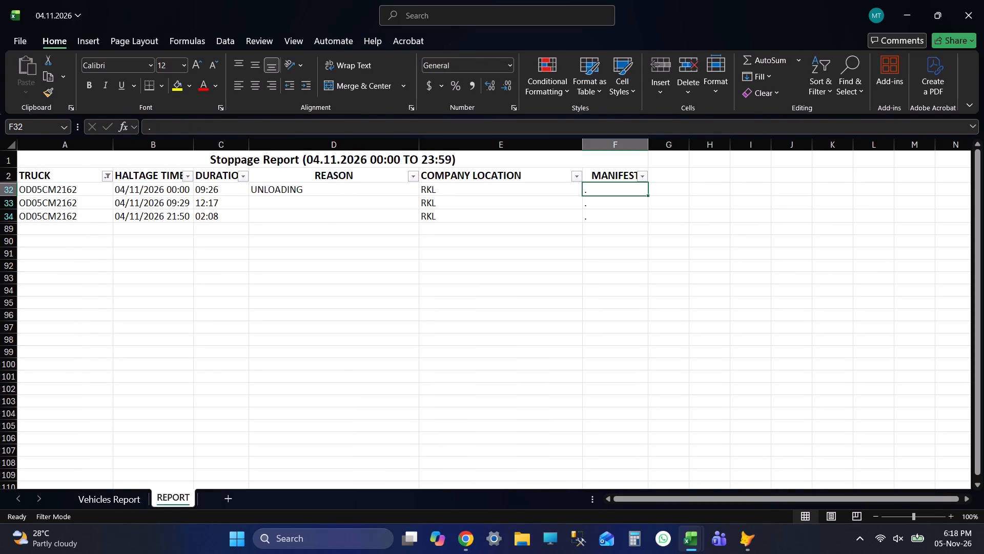
key("alt+Tab")
key("ctrl+c")
key("alt+Tab")
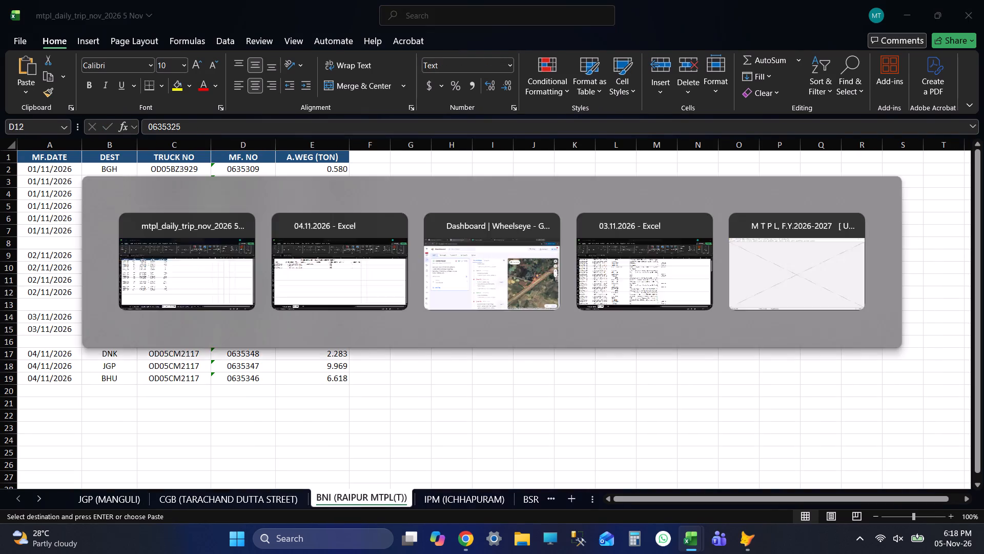
key("ctrl+v")
key("Return")
key("Return")
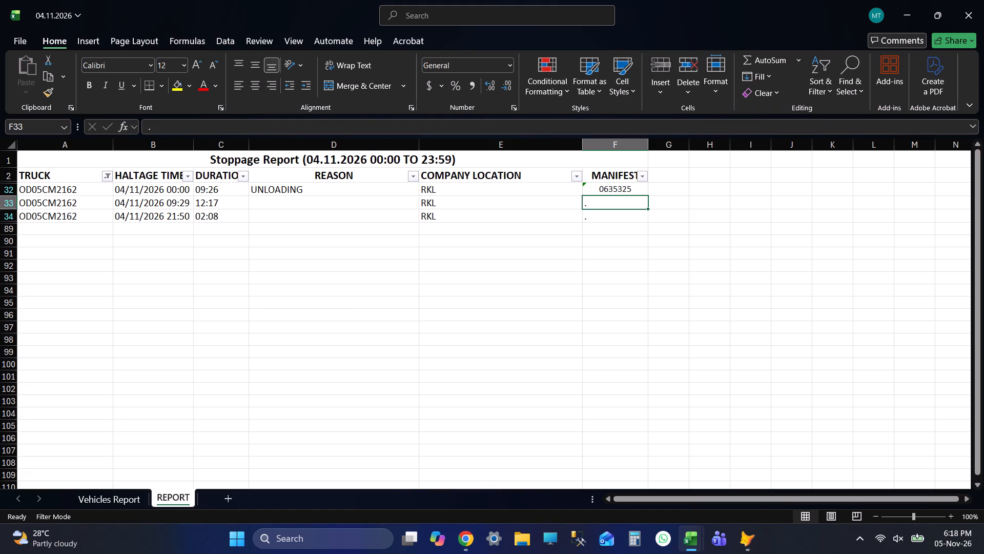
key("ctrl+v")
key("Left")
key("Left")
key("Left")
key("Up")
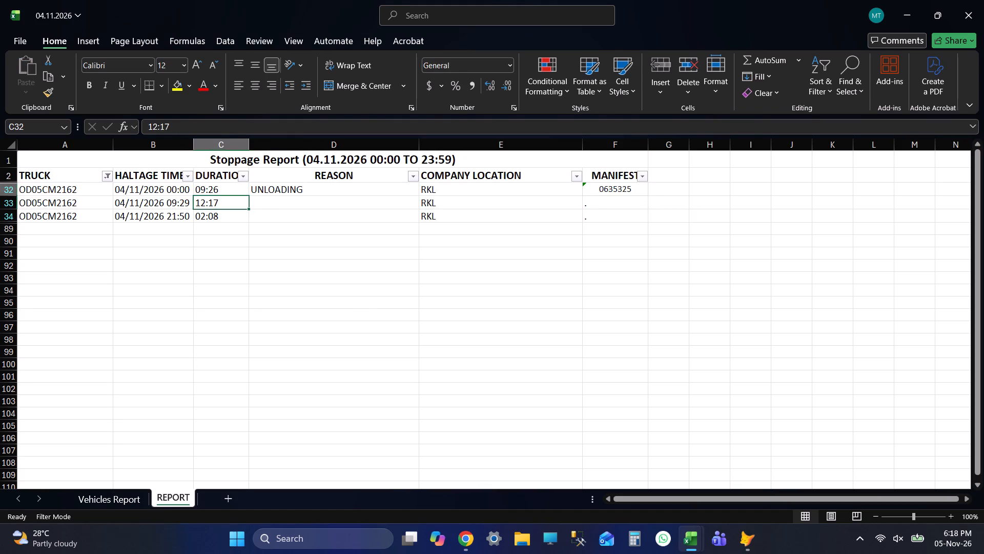
key("Right")
key("ctrl+c")
key("Down")
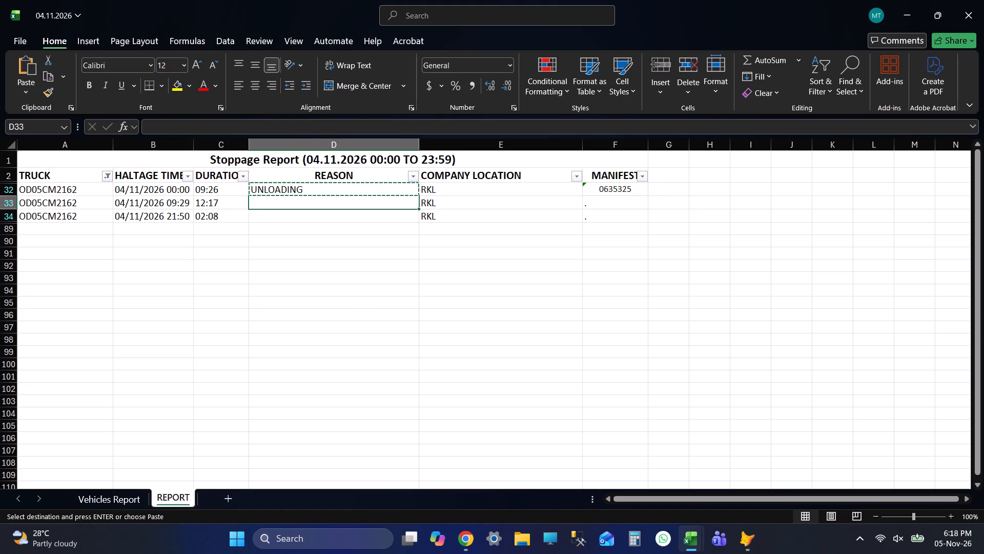
key("shift+Down")
key("ctrl+v")
key("Right")
key("Right")
key("Up")
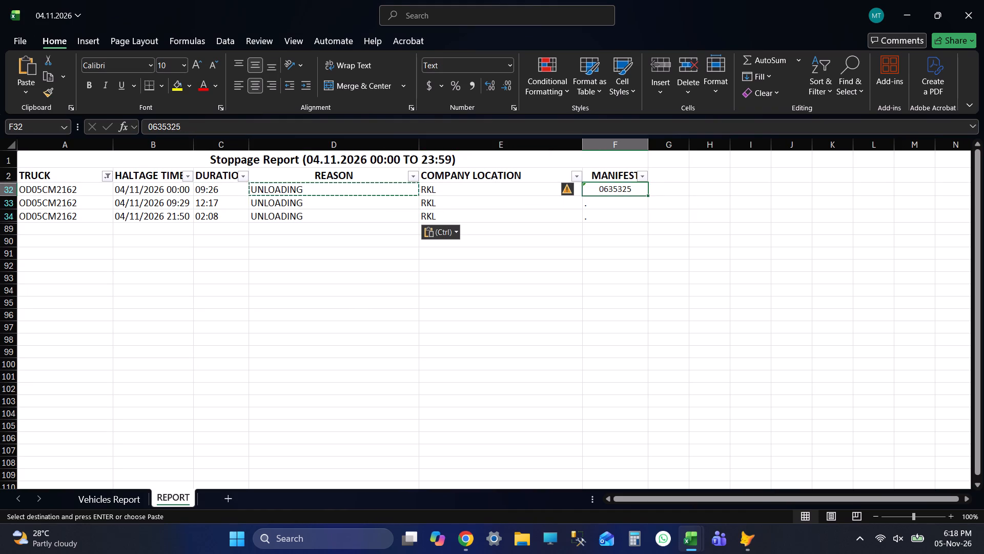
key("ctrl+c")
key("Down")
key("ctrl+v")
key("Return")
key("Return")
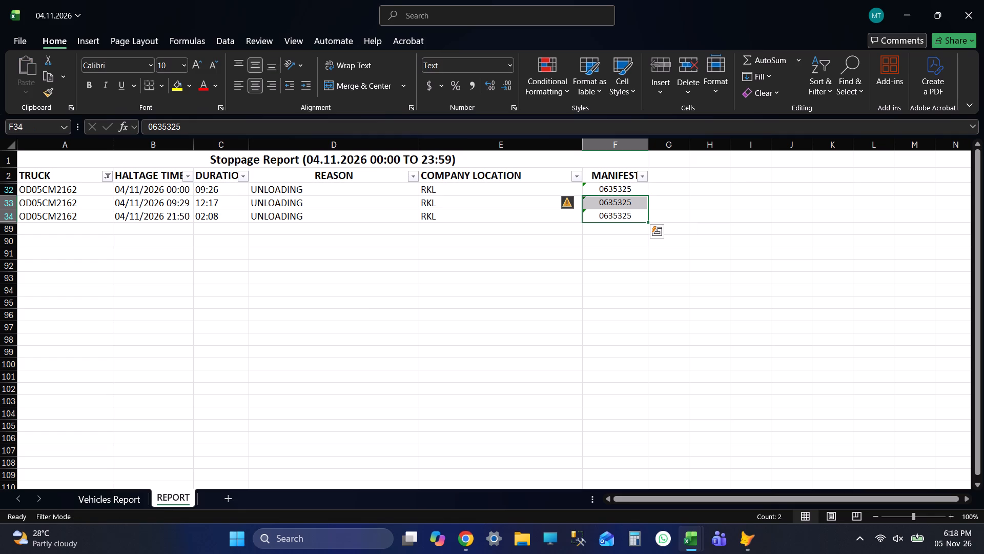
key("ctrl+s")
left_click(77, 182)
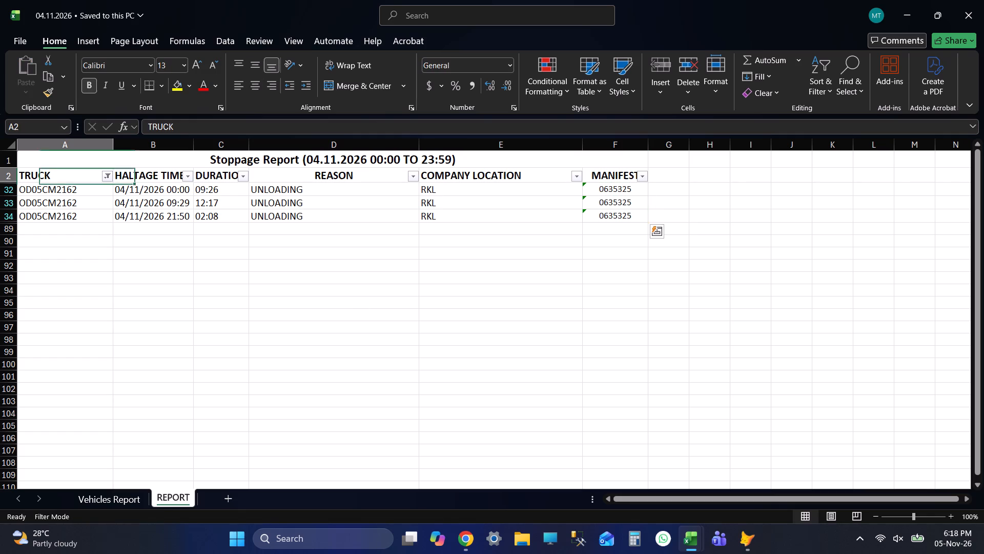
left_click(107, 180)
left_click_drag(157, 355, 158, 386)
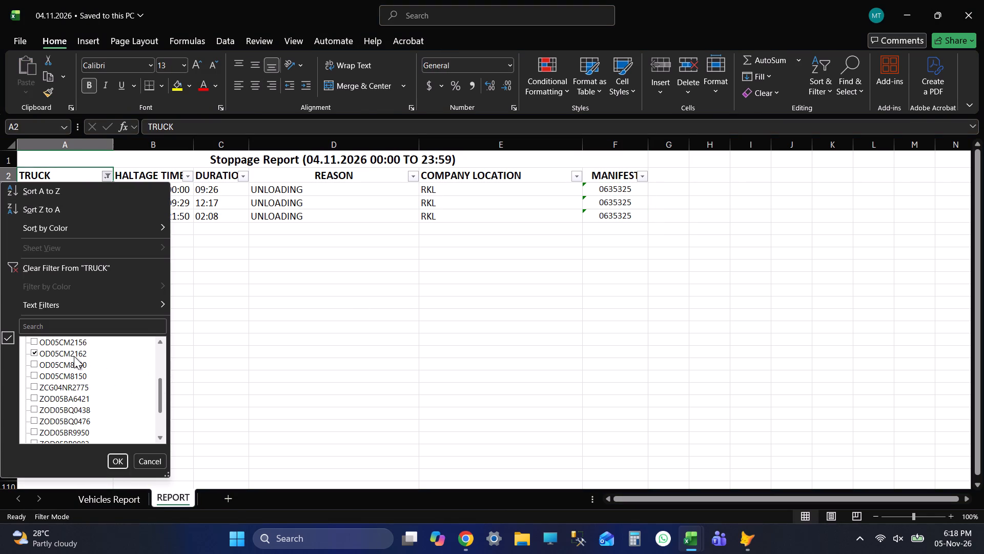
left_click(69, 356)
left_click(69, 365)
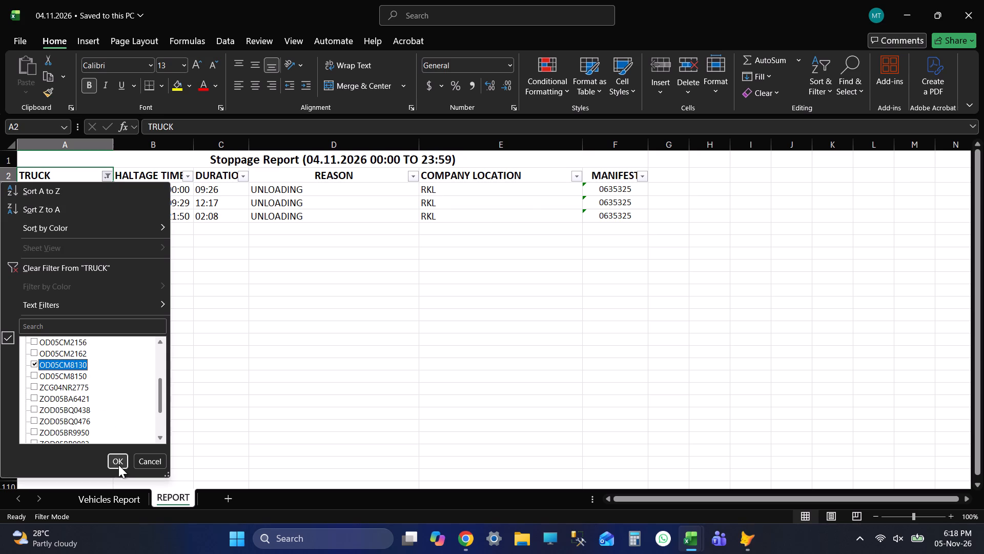
left_click(118, 465)
left_click(362, 298)
key("ctrl+s")
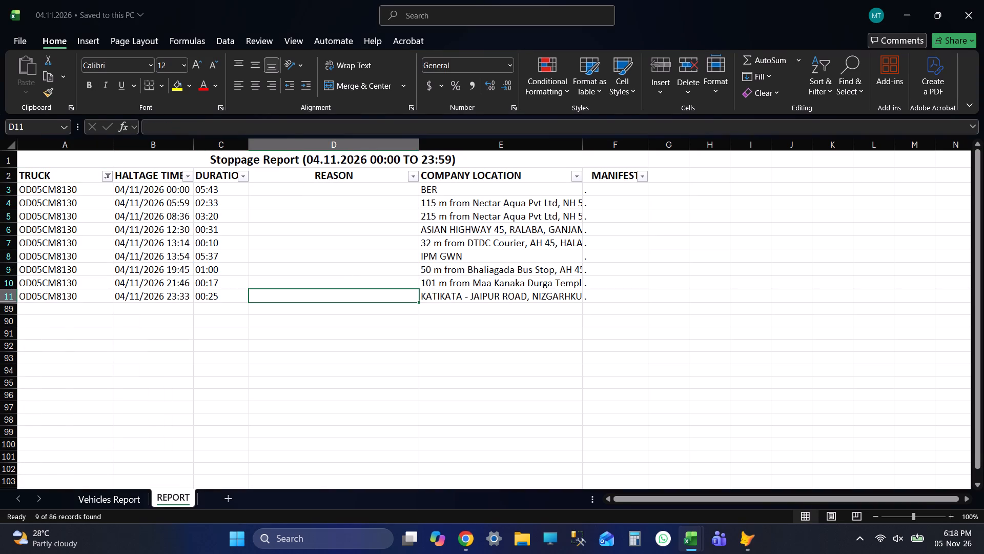
left_click(426, 187)
key("shift+Tab")
key("shift+Tab")
key("shift+Tab")
key("shift+Tab")
key("shift+Tab")
key("shift+Tab")
key("shift+Tab")
key("shift+Tab")
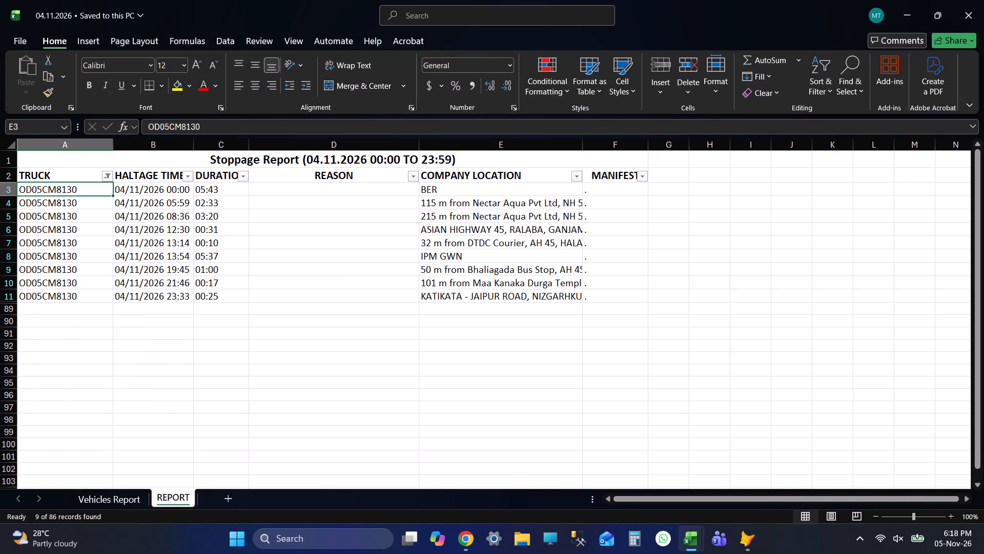
key("ctrl+c")
key("alt+Tab")
key("alt+Tab")
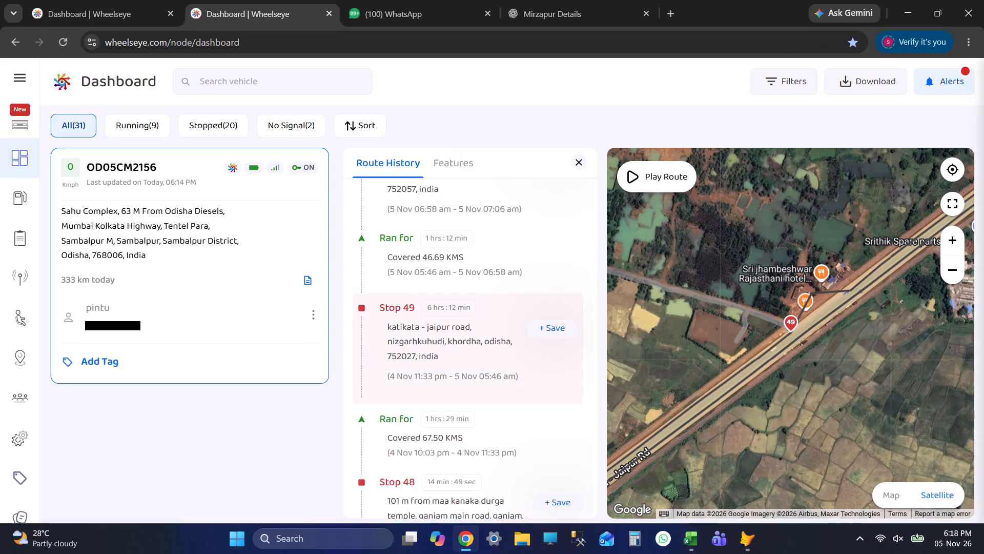
left_click(231, 75)
key("ctrl+v")
key("Return")
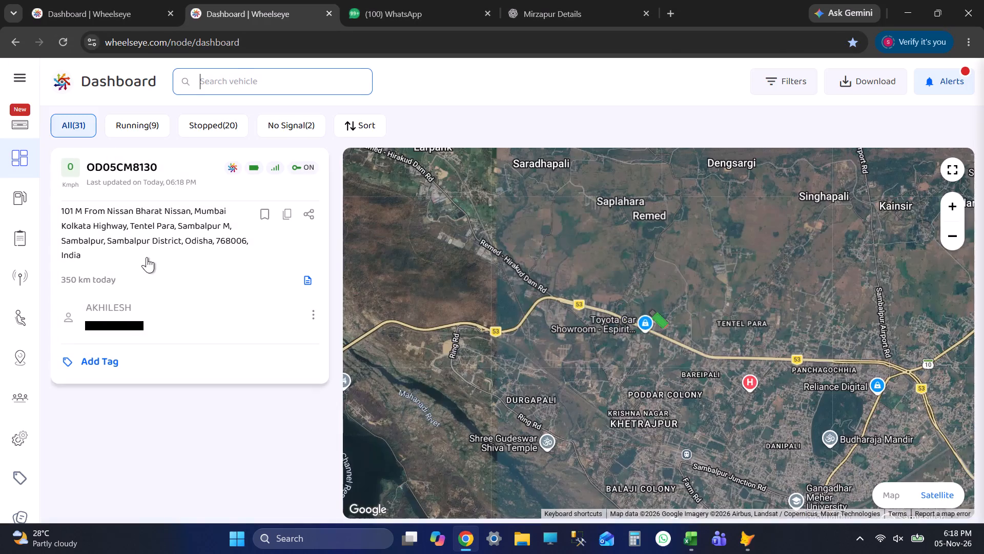
left_click(185, 248)
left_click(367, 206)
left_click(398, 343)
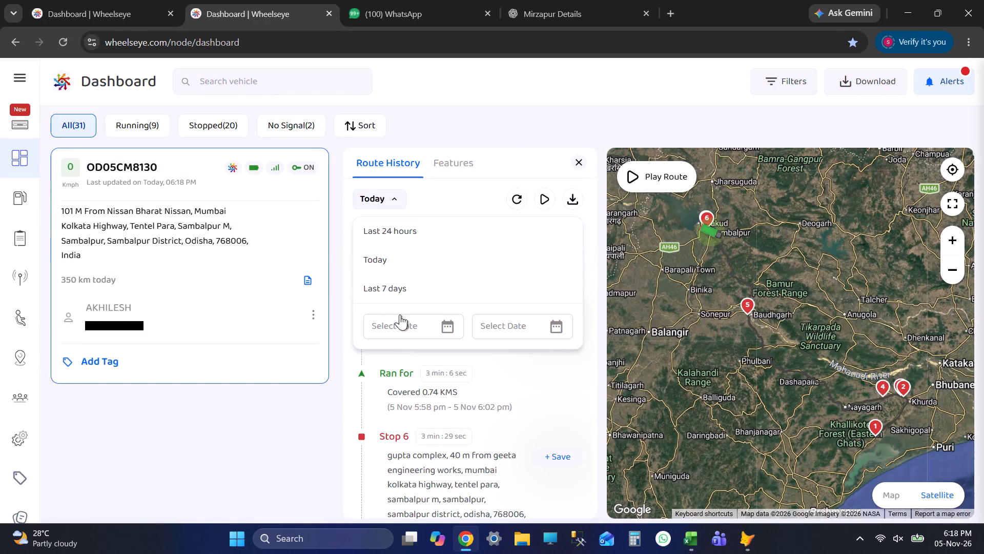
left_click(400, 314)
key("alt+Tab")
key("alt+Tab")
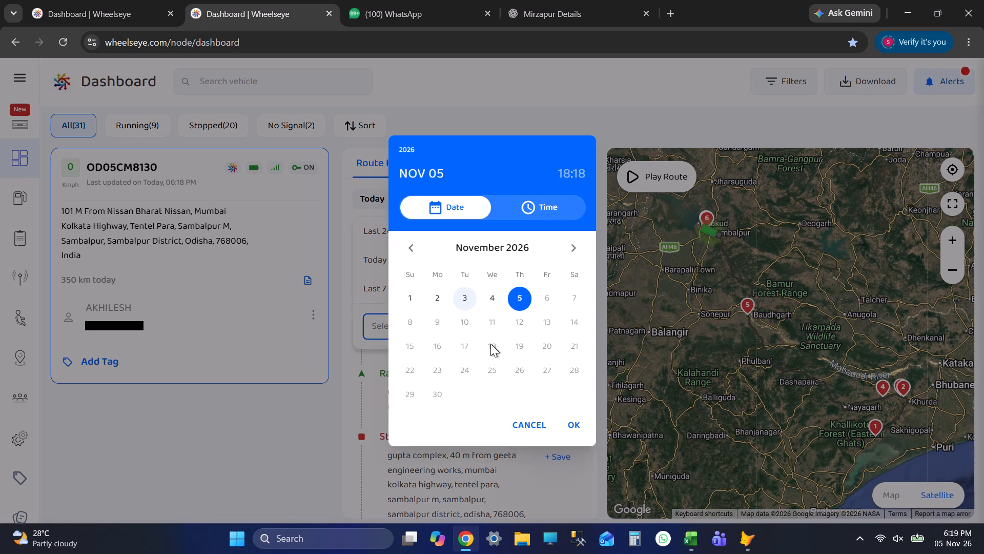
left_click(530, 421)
key("alt+Tab")
key("alt+Tab")
key("alt+Tab")
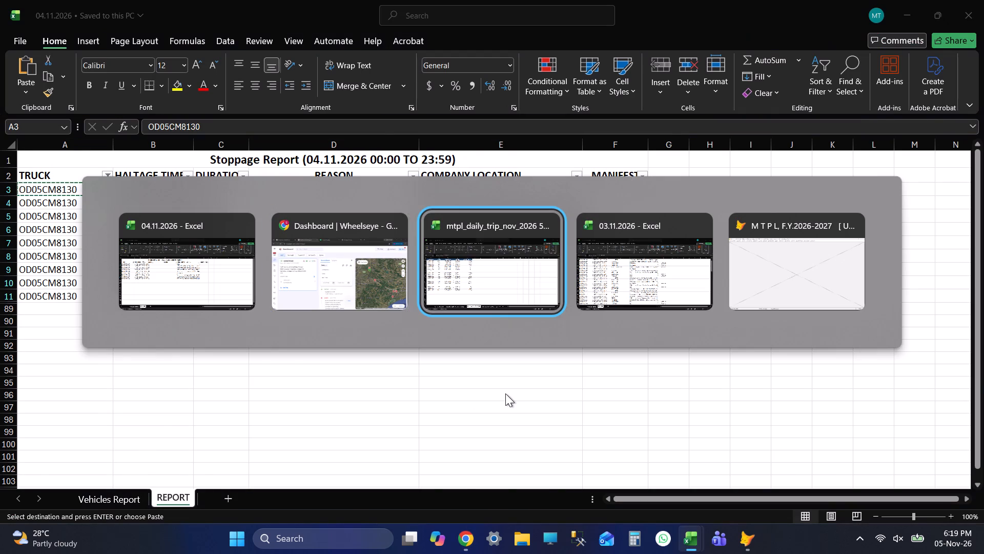
key("alt+Tab")
key("ctrl+f")
key("ctrl+v")
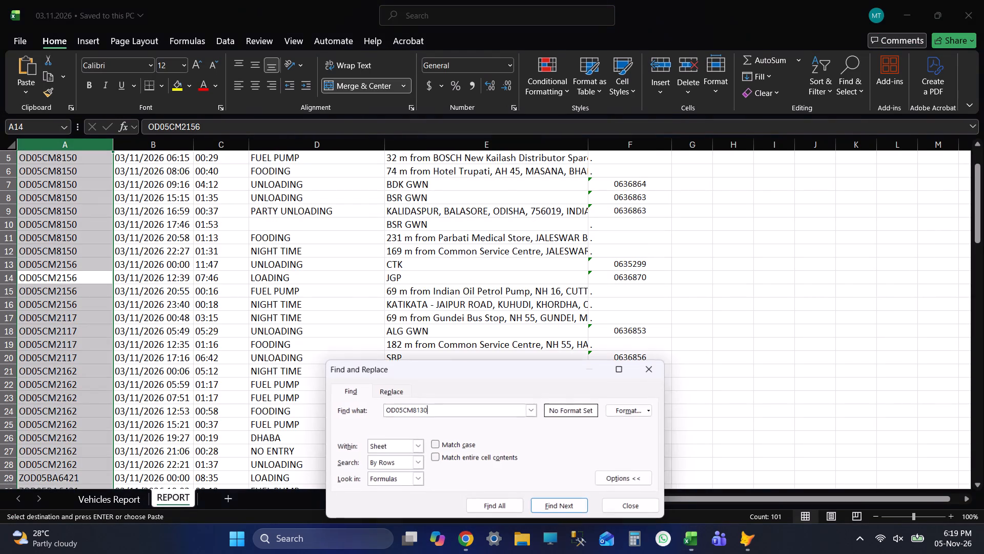
key("Return")
key("Return")
key("Return")
key("Return")
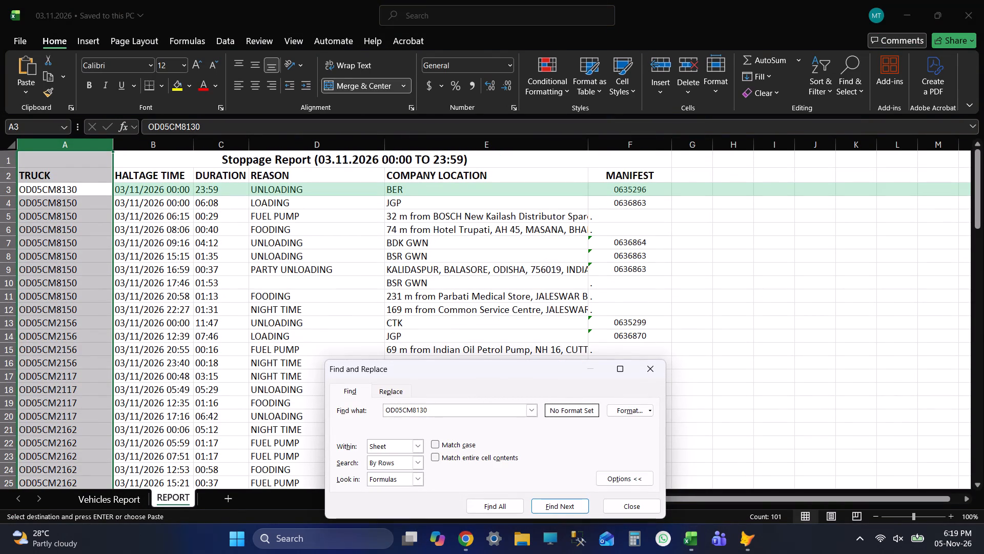
key("Return")
key("Return")
left_click(628, 508)
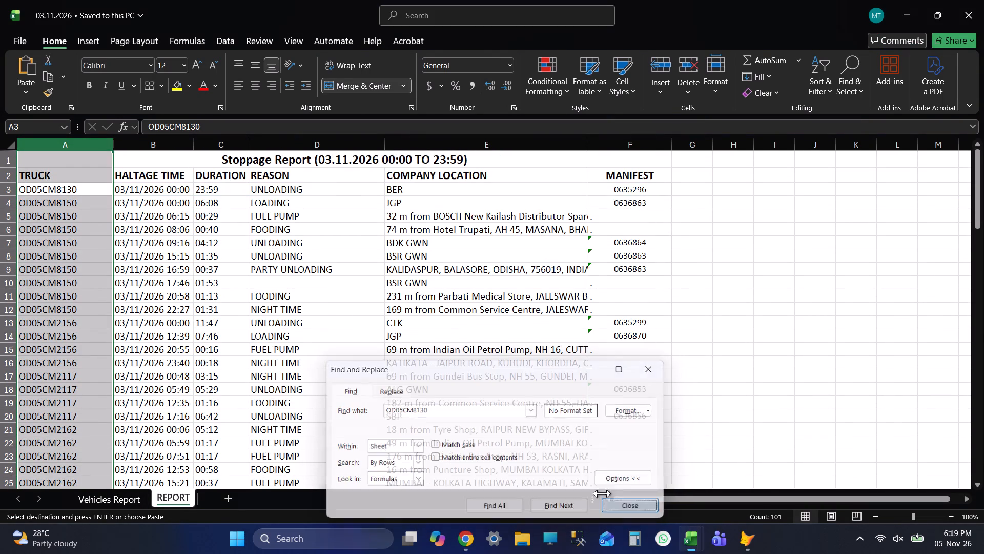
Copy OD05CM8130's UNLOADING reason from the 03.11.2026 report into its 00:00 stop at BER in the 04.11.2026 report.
left_click(67, 185)
key("Tab")
key("Tab")
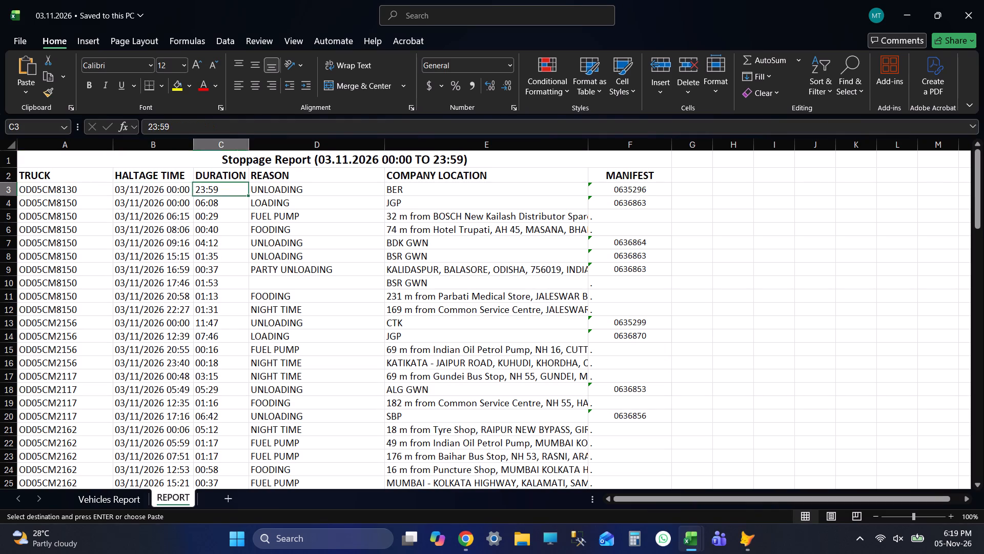
key("Tab")
key("ctrl+c")
key("alt+Tab")
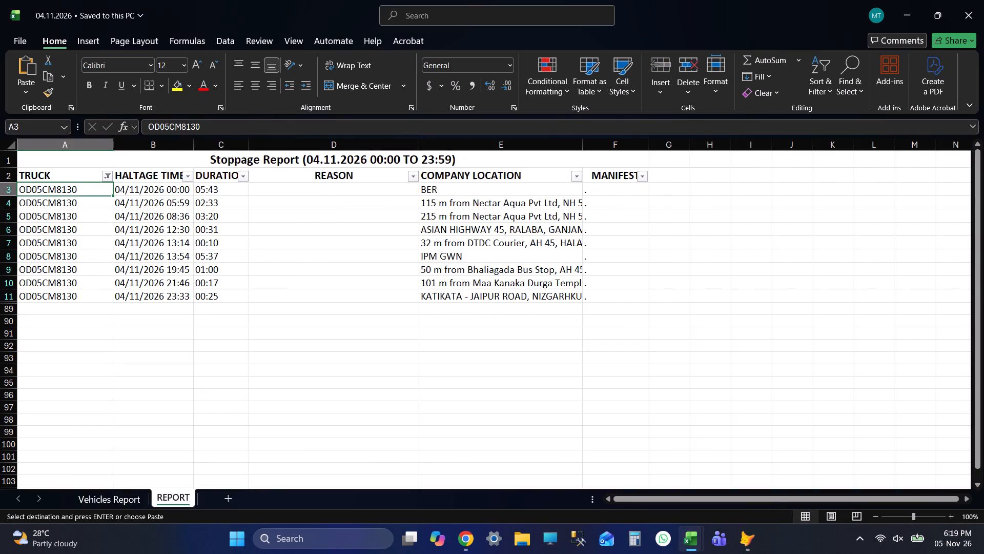
key("Tab")
key("Tab")
key("Tab")
key("ctrl+v")
key("Tab")
key("Tab")
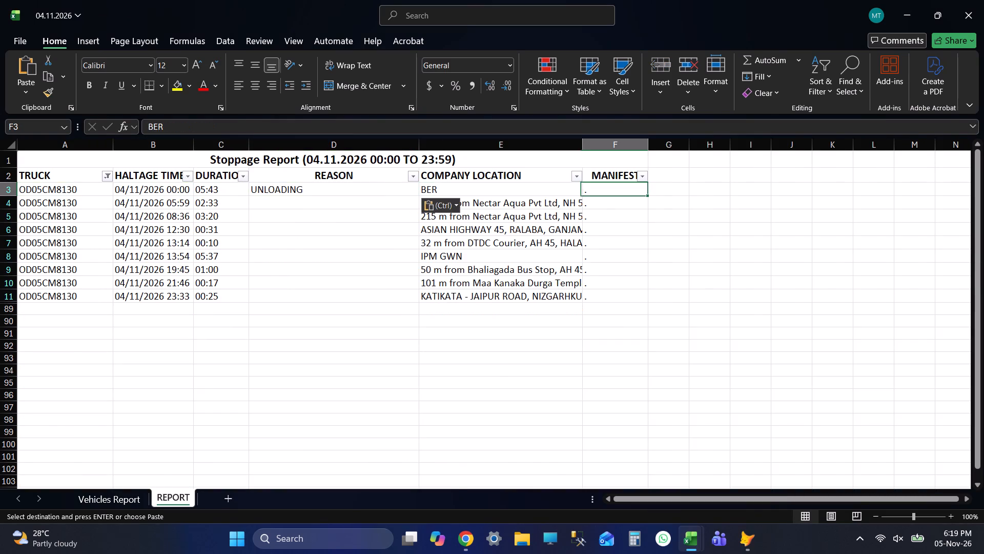
key("alt+Tab")
key("Tab")
key("Tab")
key("ctrl+c")
key("alt+Tab")
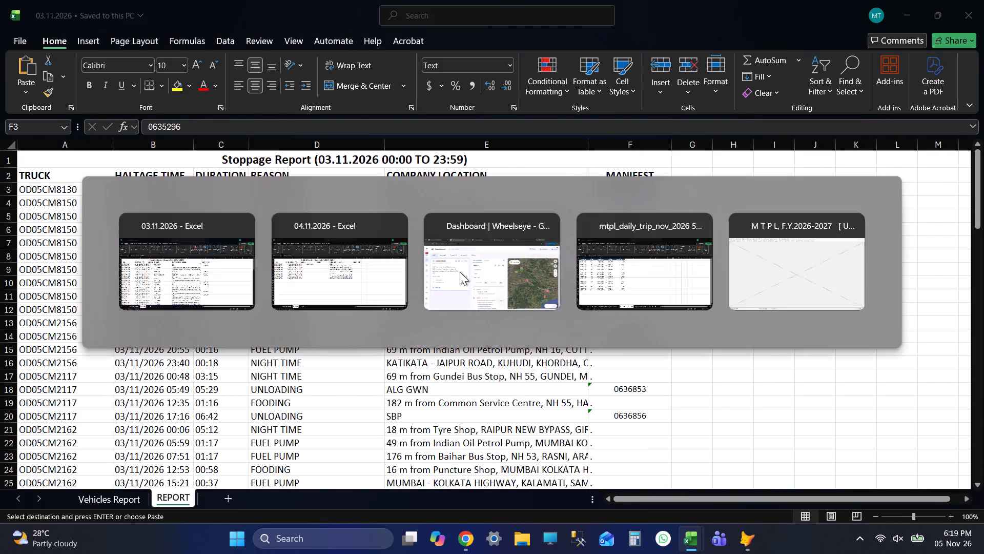
key("ctrl+v")
key("Return")
key("Return")
key("ctrl+s")
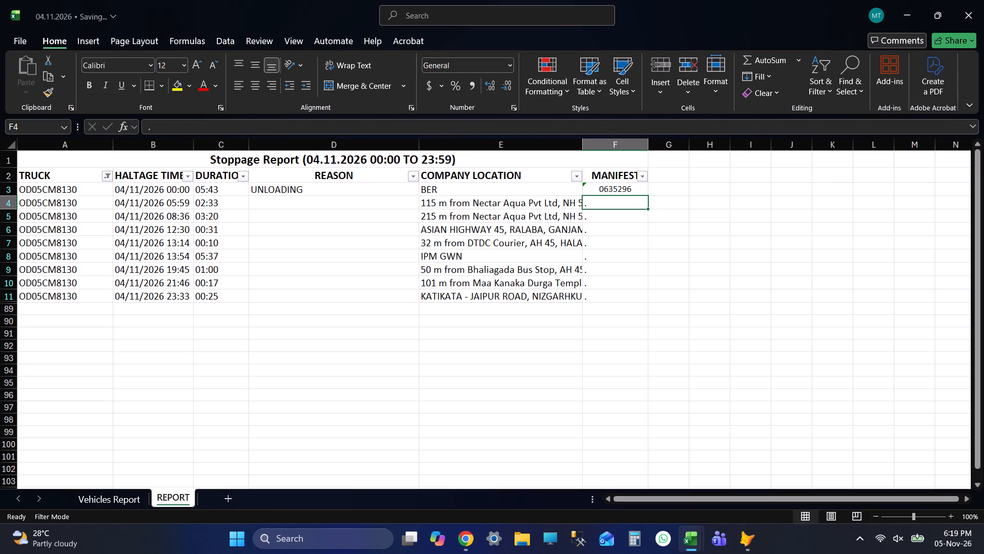
key("shift+Tab")
key("shift+Tab")
key("shift+Tab")
key("shift+Tab")
key("shift+Tab")
key("shift+Tab")
key("shift+Tab")
key("shift+Tab")
key("ctrl+s")
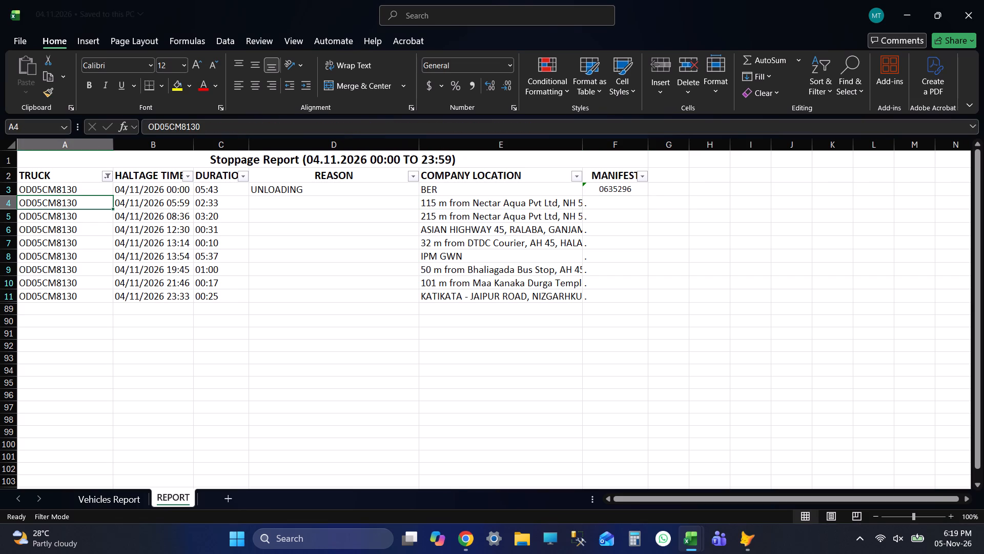
key("alt+Tab")
key("alt+Tab")
left_click(238, 471)
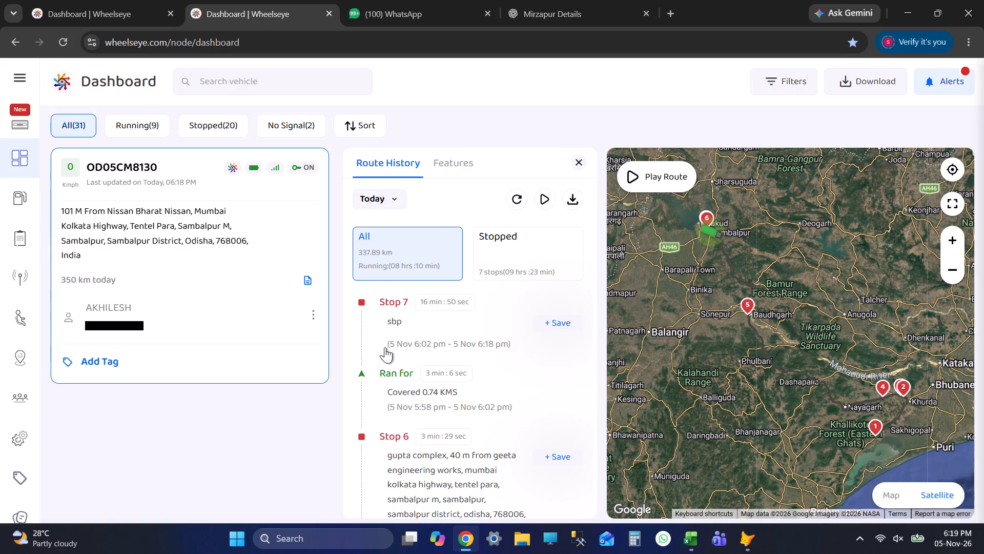
key("alt+Tab")
key("alt+Tab")
scroll(436, 360, "down", 3)
scroll(439, 389, "up", 1)
scroll(447, 408, "down", 6)
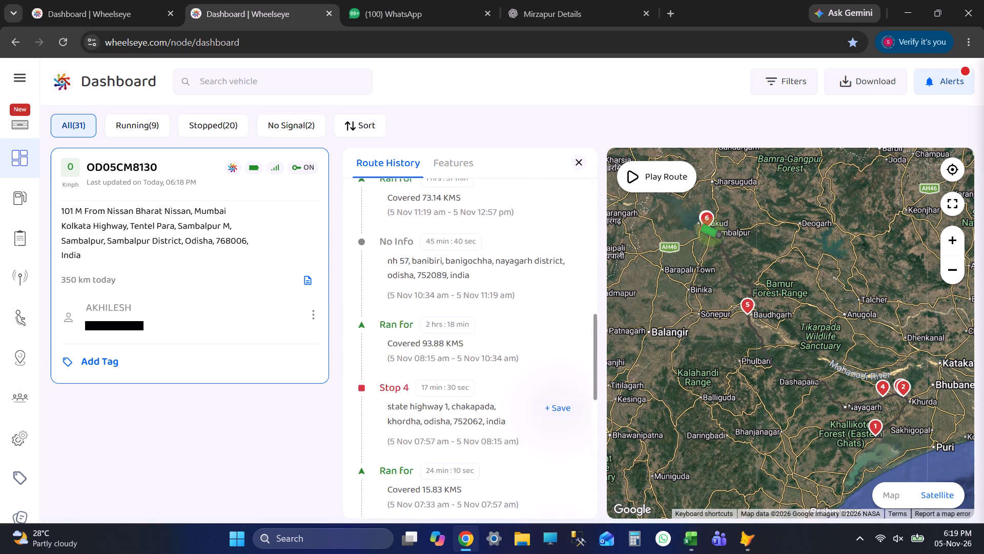
scroll(456, 395, "down", 3)
scroll(456, 380, "up", 1)
scroll(456, 380, "down", 1)
scroll(457, 384, "up", 1)
scroll(457, 385, "down", 5)
scroll(460, 410, "up", 1)
scroll(462, 420, "down", 3)
scroll(462, 422, "up", 1)
scroll(466, 404, "down", 2)
scroll(465, 381, "up", 2)
scroll(465, 381, "down", 1)
scroll(465, 381, "up", 1)
scroll(461, 373, "down", 2)
scroll(461, 373, "up", 1)
scroll(461, 373, "down", 1)
scroll(461, 373, "up", 1)
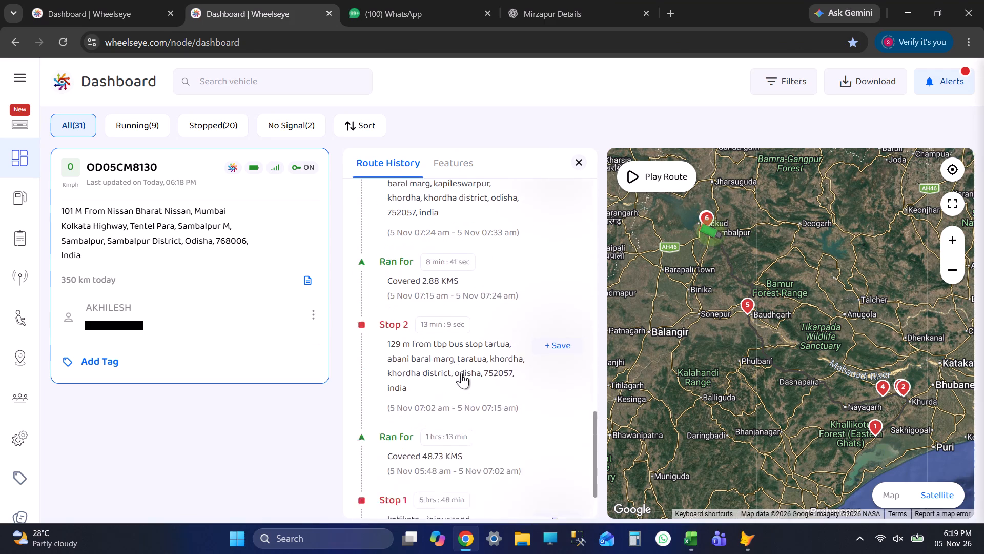
scroll(462, 381, "down", 1)
scroll(462, 381, "up", 1)
scroll(462, 381, "down", 1)
scroll(462, 381, "up", 2)
left_click_drag(592, 444, 575, 236)
scroll(498, 349, "up", 1)
scroll(498, 349, "down", 1)
scroll(498, 349, "up", 1)
scroll(498, 349, "down", 1)
scroll(498, 349, "up", 2)
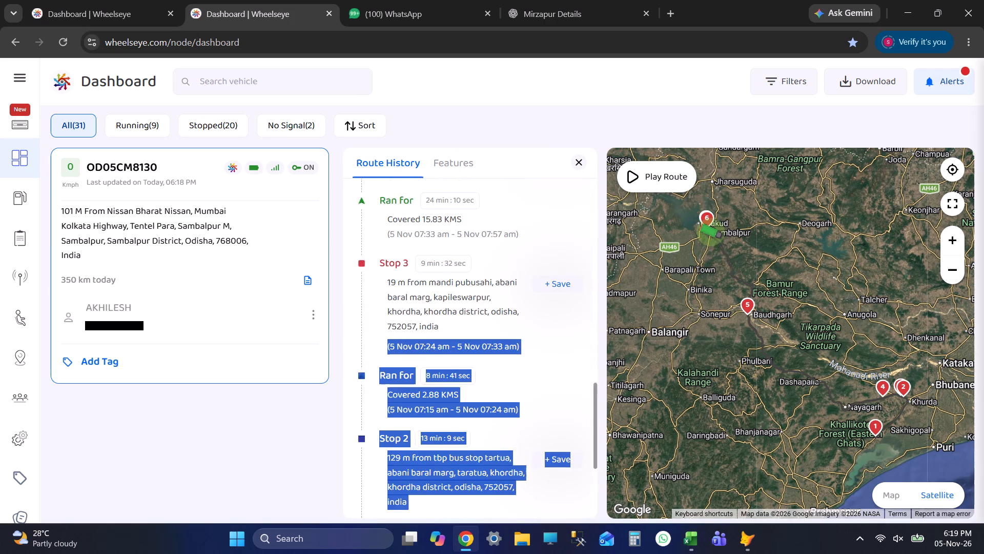
scroll(498, 349, "up", 1)
scroll(505, 373, "down", 1)
scroll(505, 373, "up", 1)
scroll(505, 373, "down", 1)
scroll(505, 373, "up", 1)
scroll(516, 386, "down", 1)
scroll(516, 386, "up", 1)
scroll(516, 386, "down", 1)
scroll(524, 392, "up", 2)
key("Home")
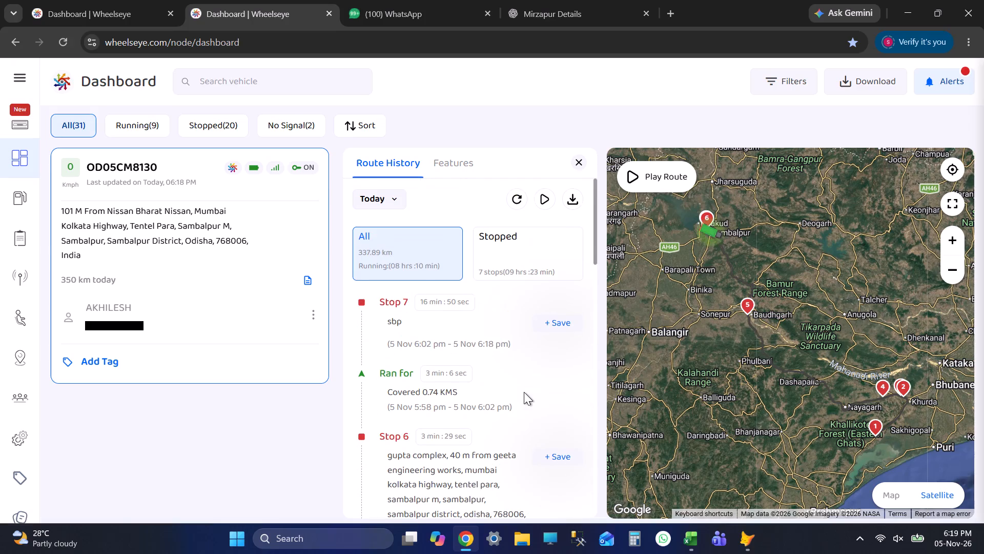
left_click(373, 202)
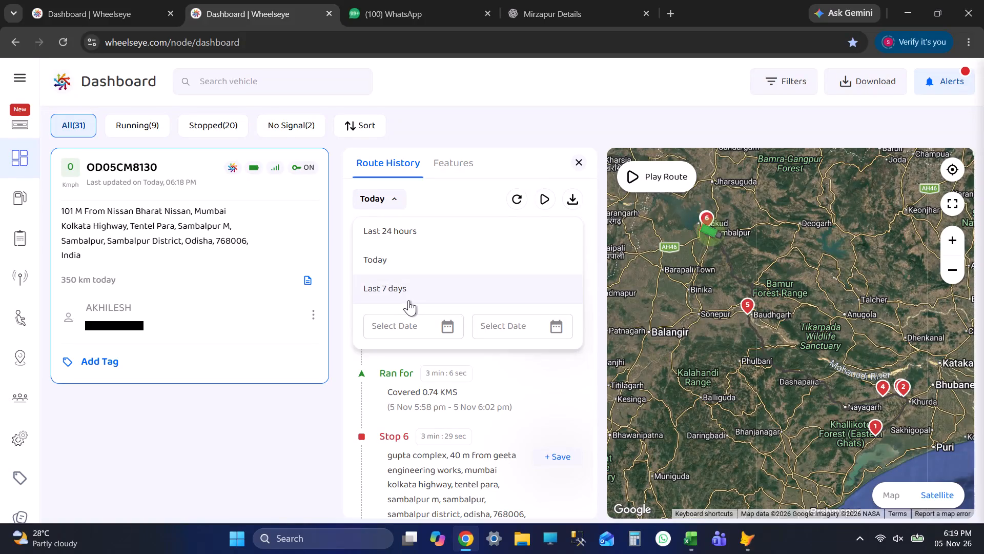
left_click(408, 287)
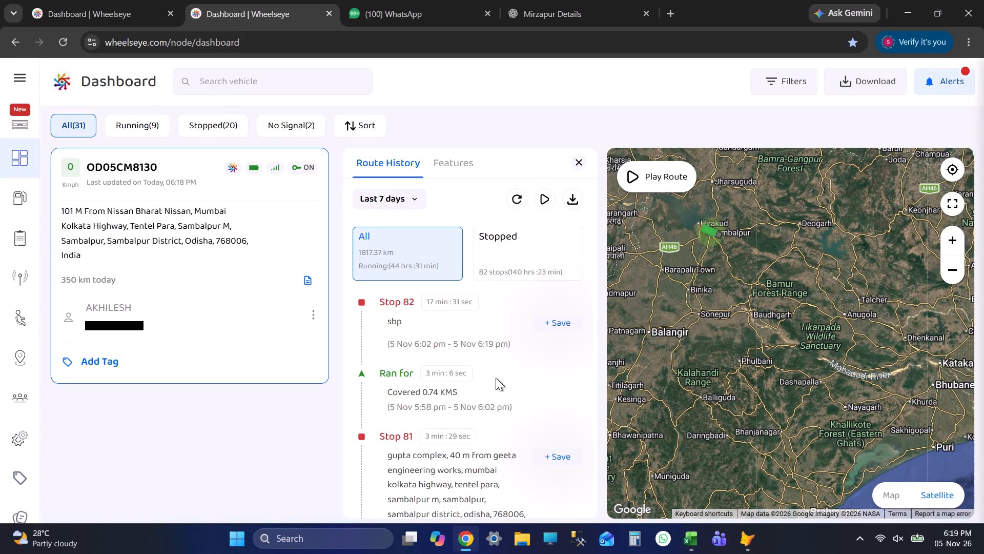
scroll(497, 377, "down", 7)
scroll(475, 391, "up", 1)
scroll(478, 392, "down", 3)
scroll(506, 409, "up", 1)
scroll(507, 412, "down", 3)
scroll(506, 442, "up", 1)
scroll(506, 442, "down", 7)
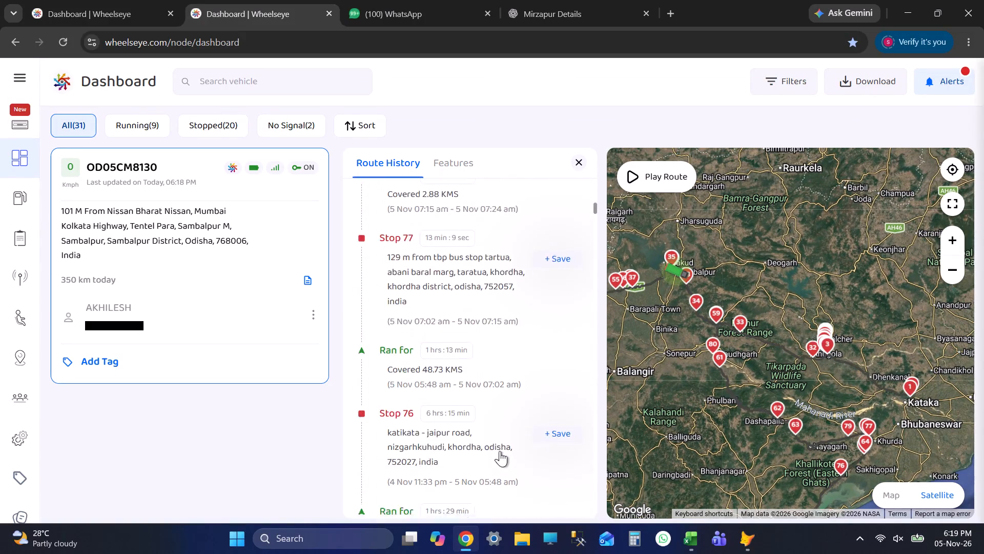
scroll(500, 451, "down", 9)
scroll(465, 307, "down", 4)
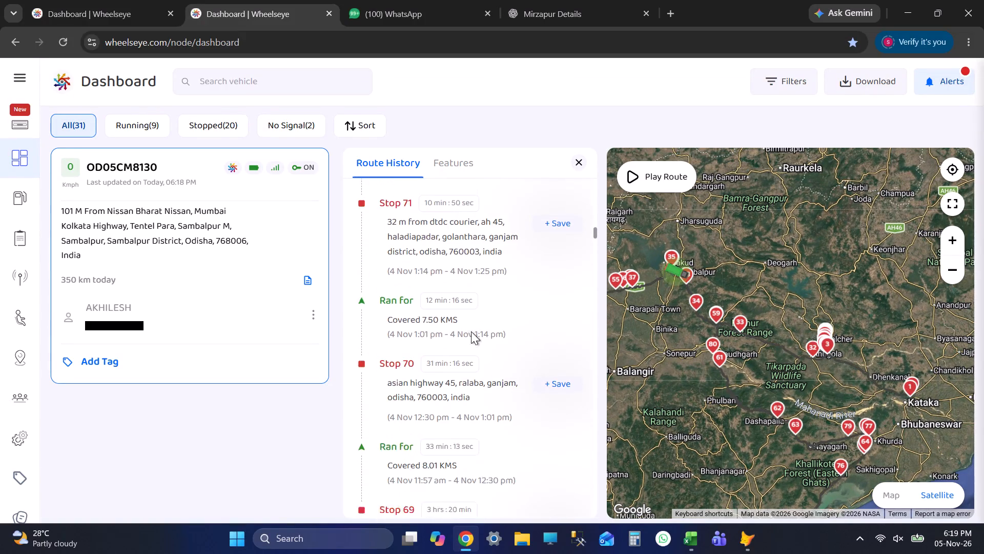
scroll(472, 339, "down", 9)
left_click(433, 226)
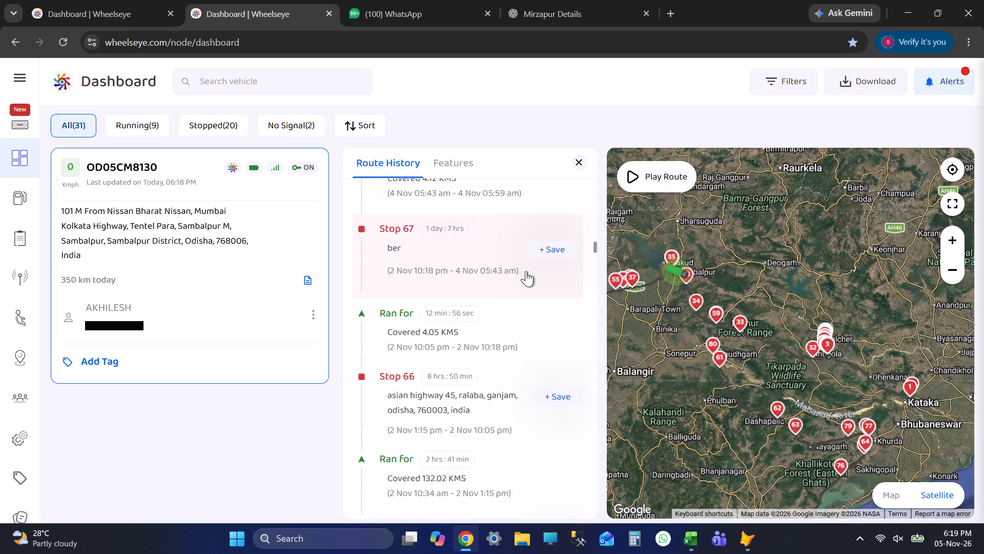
scroll(785, 316, "up", 9)
scroll(795, 328, "down", 1)
scroll(812, 386, "up", 1)
scroll(812, 386, "down", 2)
scroll(812, 386, "up", 4)
scroll(812, 386, "down", 1)
scroll(812, 386, "up", 2)
scroll(800, 370, "down", 1)
scroll(800, 370, "up", 2)
left_click_drag(711, 320, 754, 415)
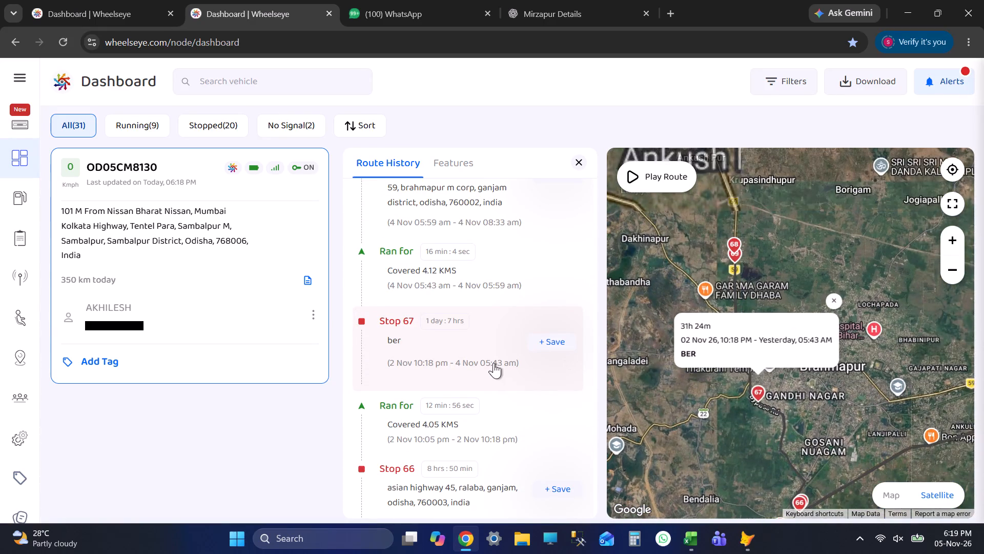
left_click(494, 363)
left_click(480, 354)
scroll(480, 354, "up", 2)
left_click(480, 345)
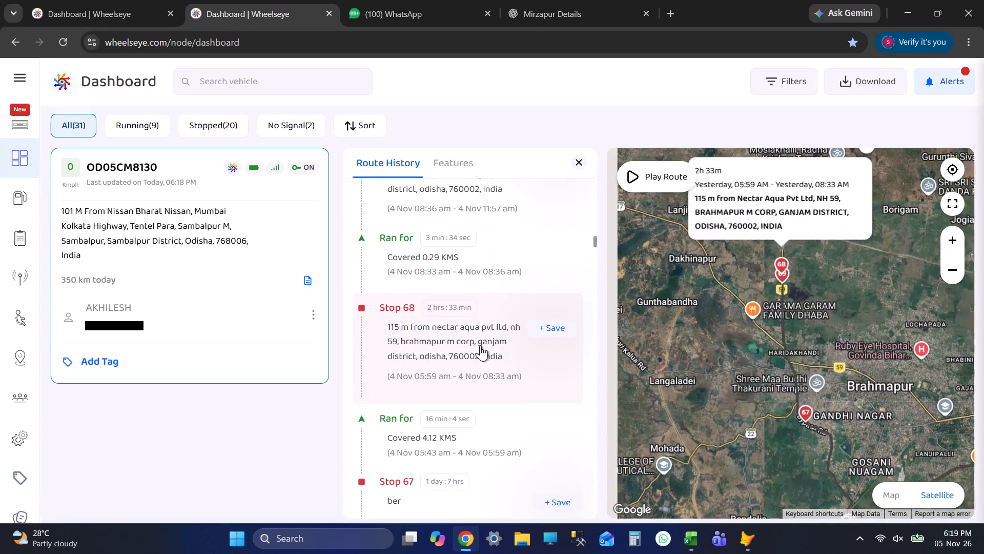
key("alt+Tab")
key("Tab")
key("Tab")
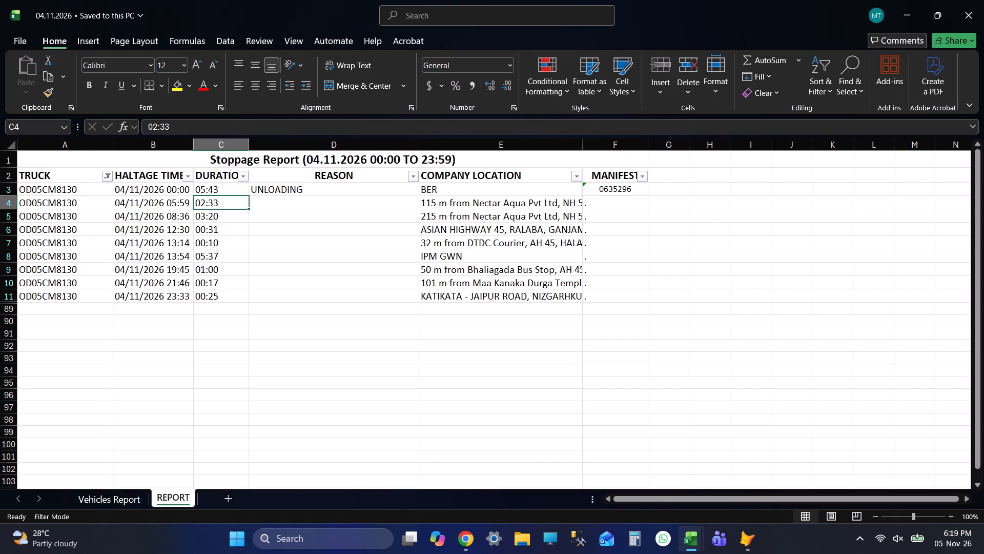
key("Tab")
type("party")
key("space")
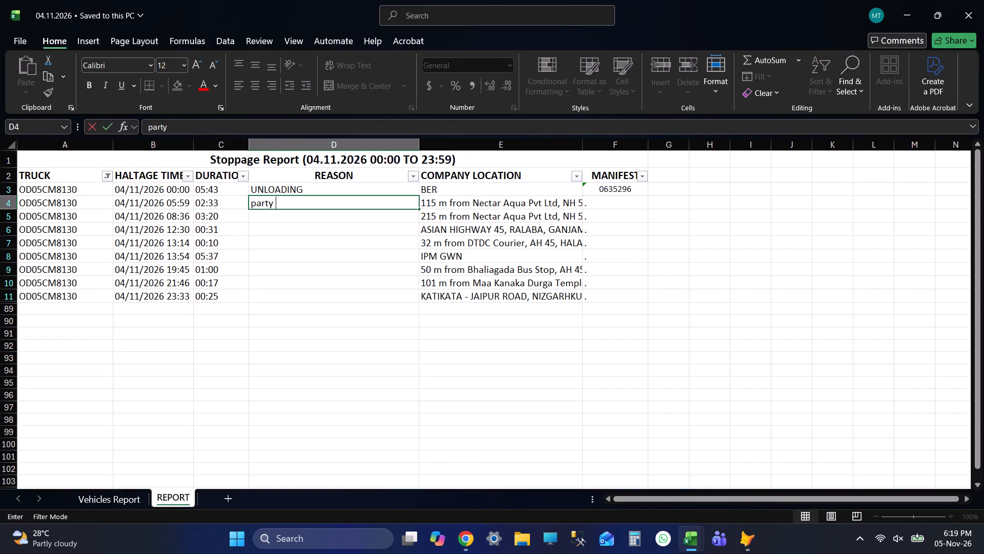
key("ctrl+a")
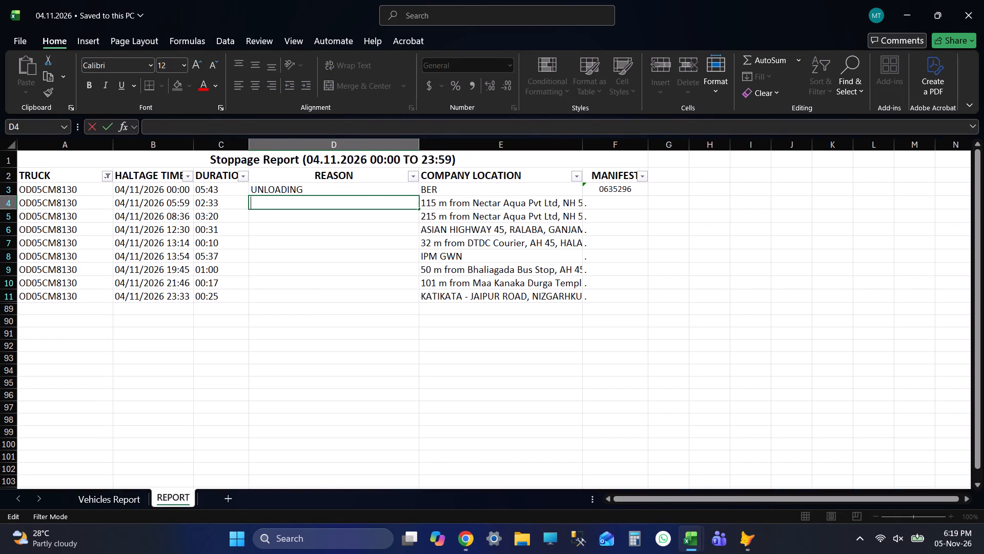
key("shift+Tab")
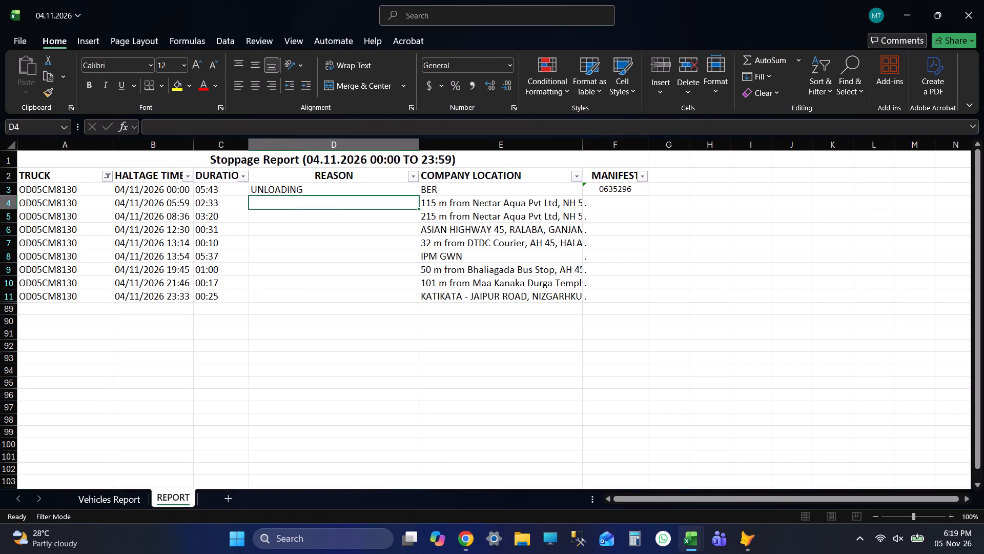
type("partyu")
key("space")
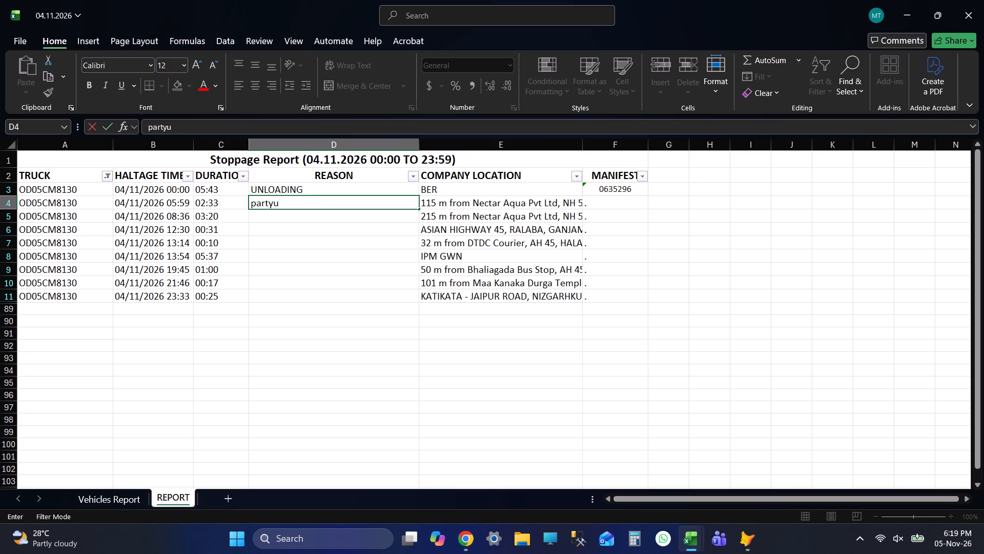
key("ctrl+a")
key("BackSpace")
type("PARTY UNLOADING")
key("Tab")
key("Tab")
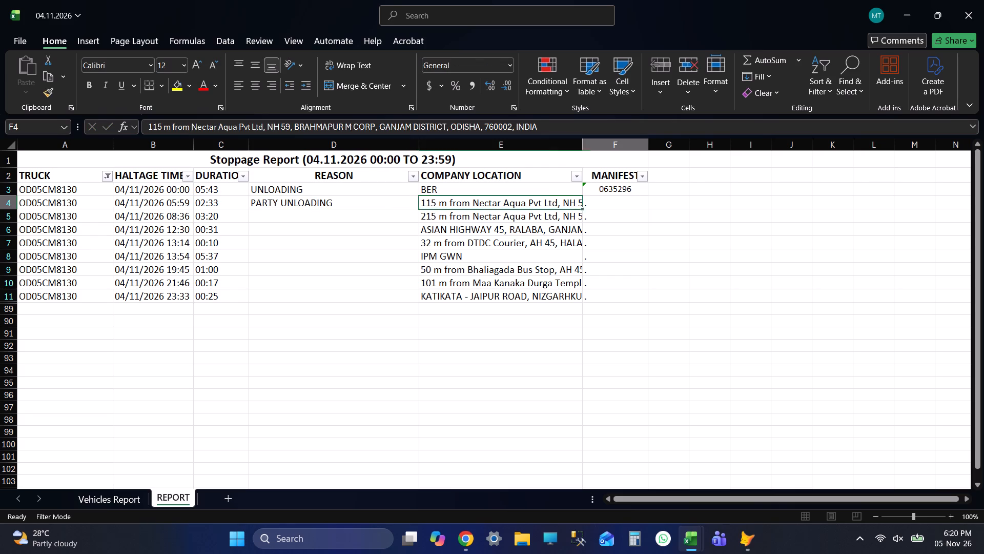
key("ctrl+s")
key("ctrl+s")
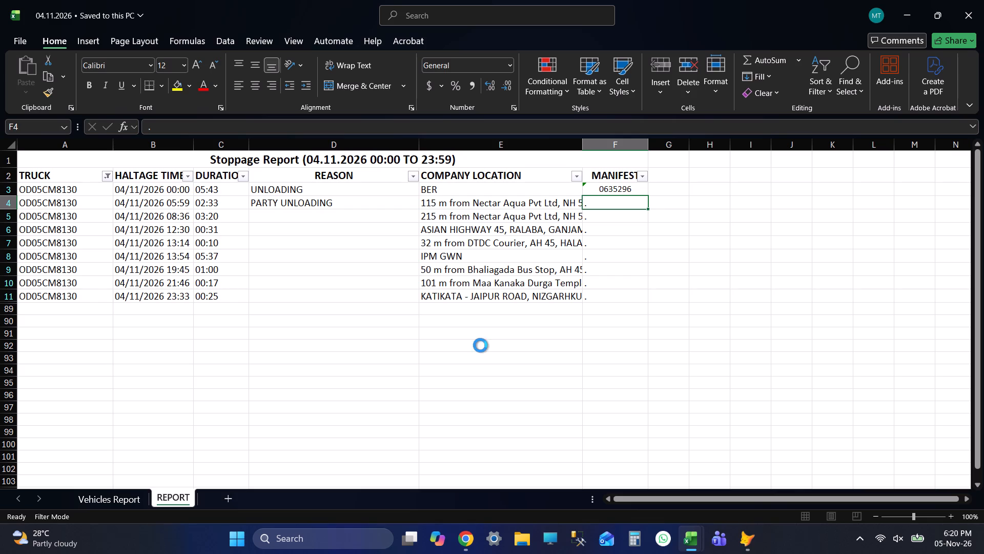
key("ctrl+s")
key("ctrl+s")
key("alt+Tab")
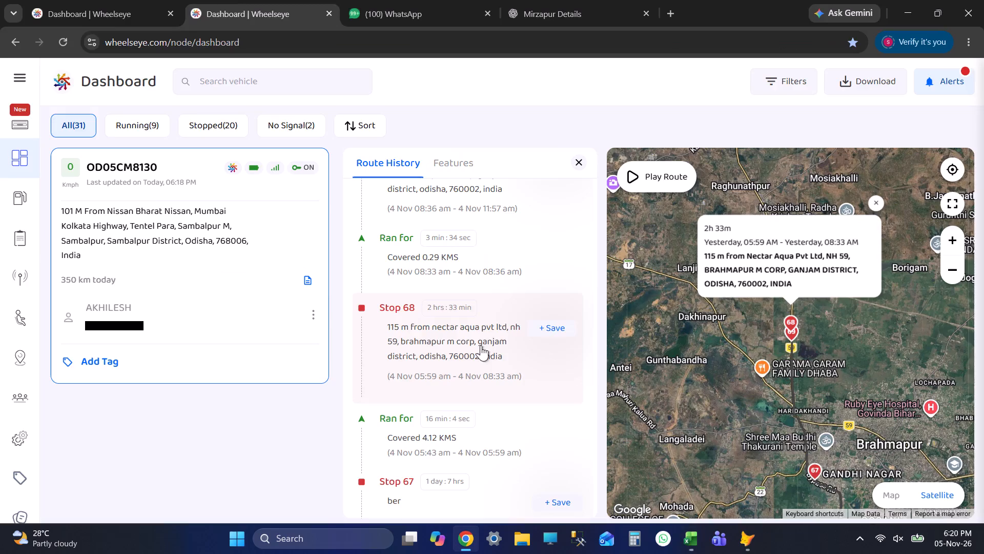
key("alt+Tab")
key("alt+Tab")
key("alt+Tab")
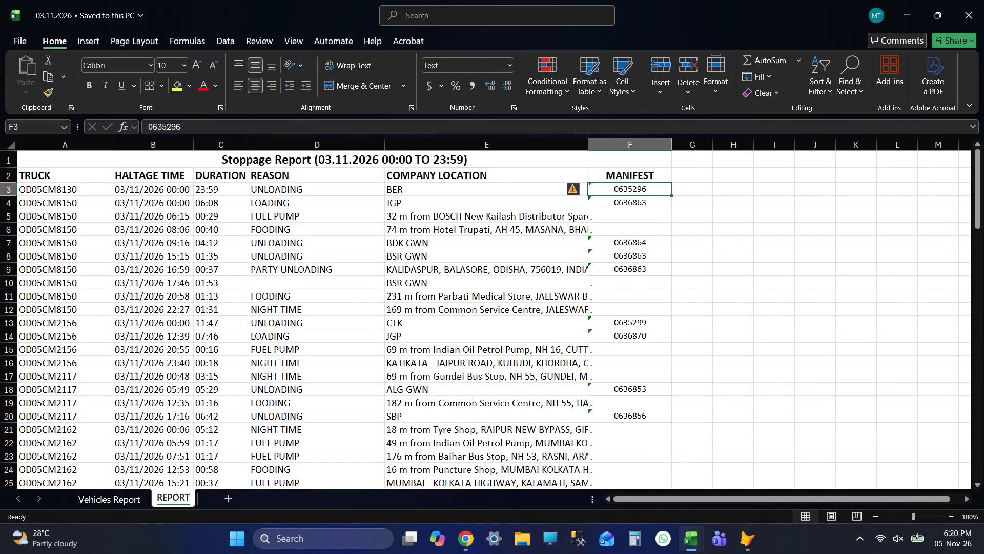
key("alt+Tab")
key("ctrl+s")
key("ctrl+s")
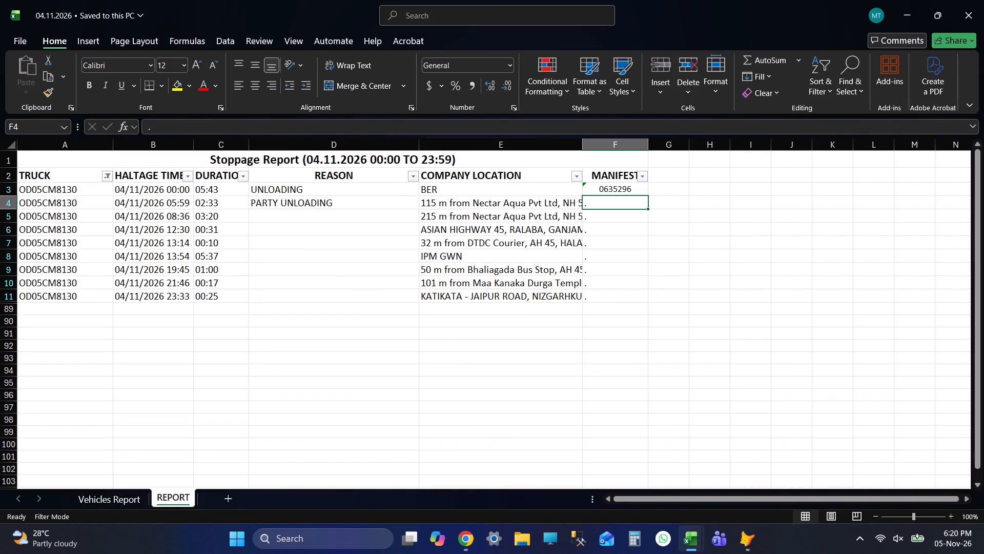
key("alt+Tab")
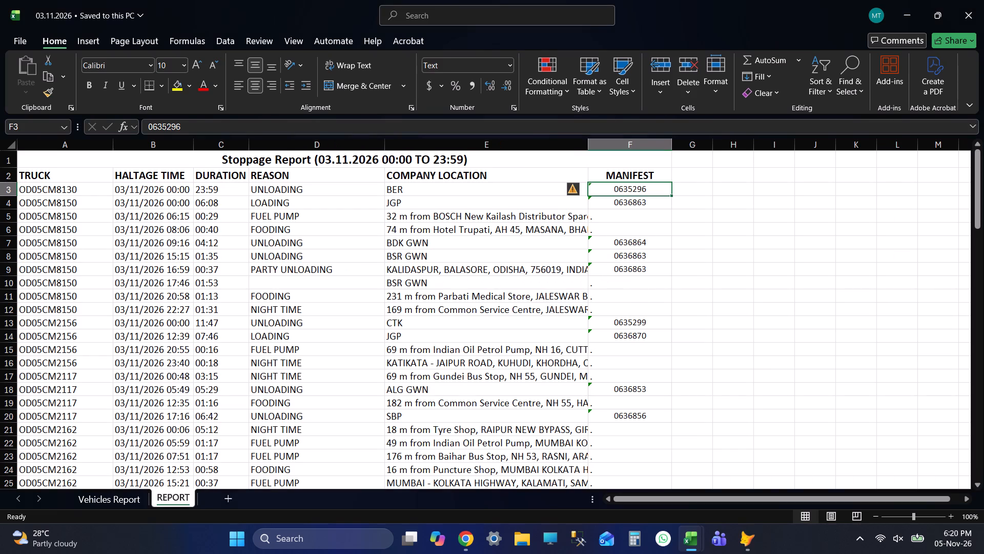
key("alt+Tab")
key("Up")
key("ctrl+c")
key("Down")
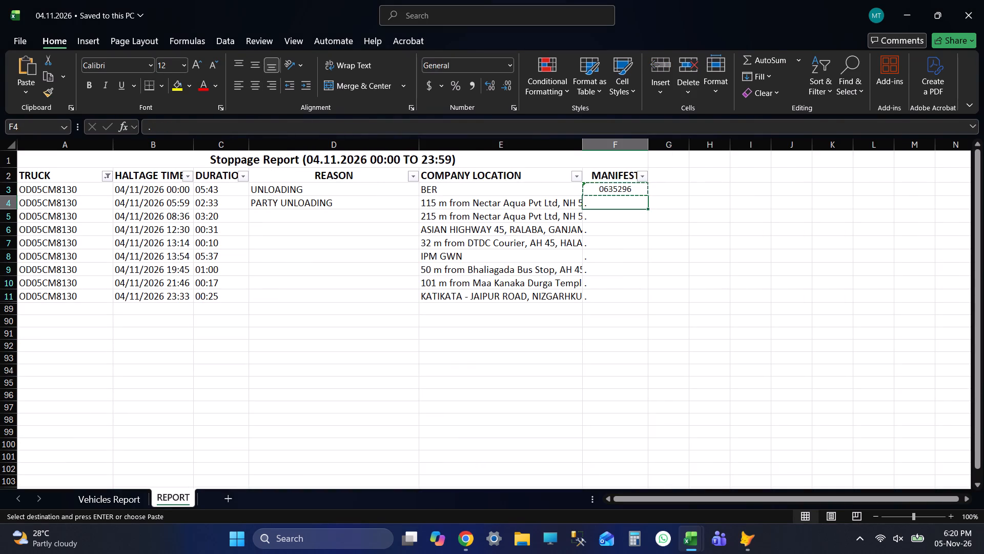
key("ctrl+v")
key("Return")
key("Return")
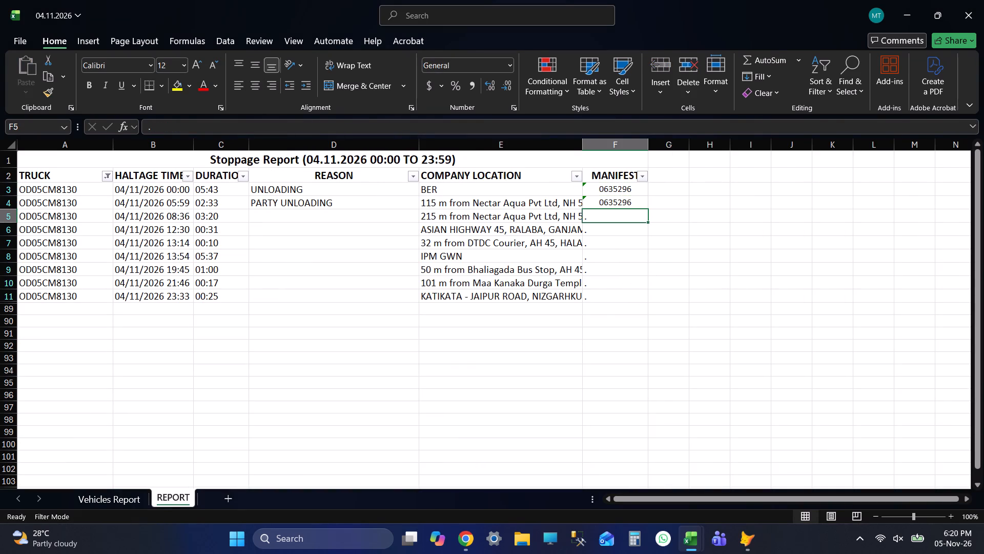
key("ctrl+s")
key("shift+Tab")
key("shift+Tab")
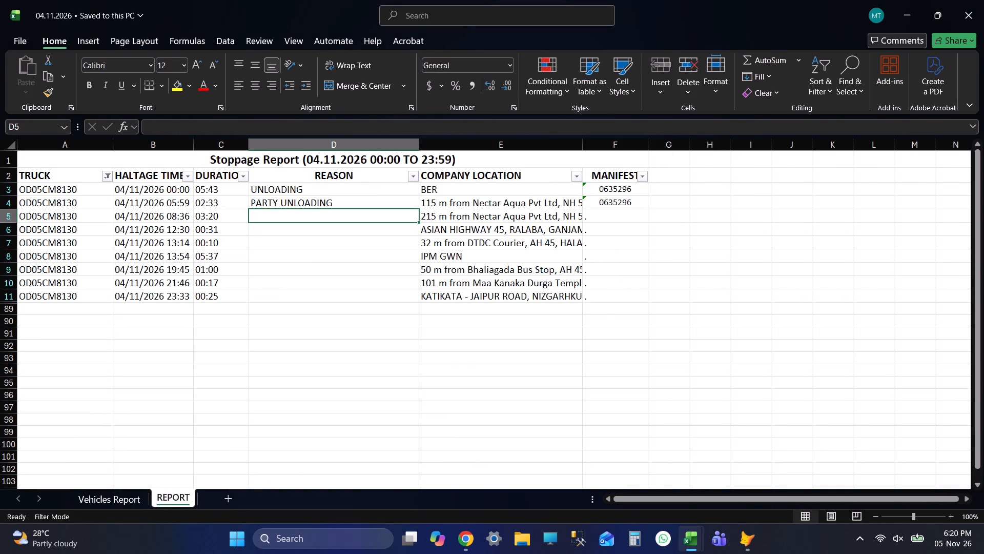
type("NO")
key("space")
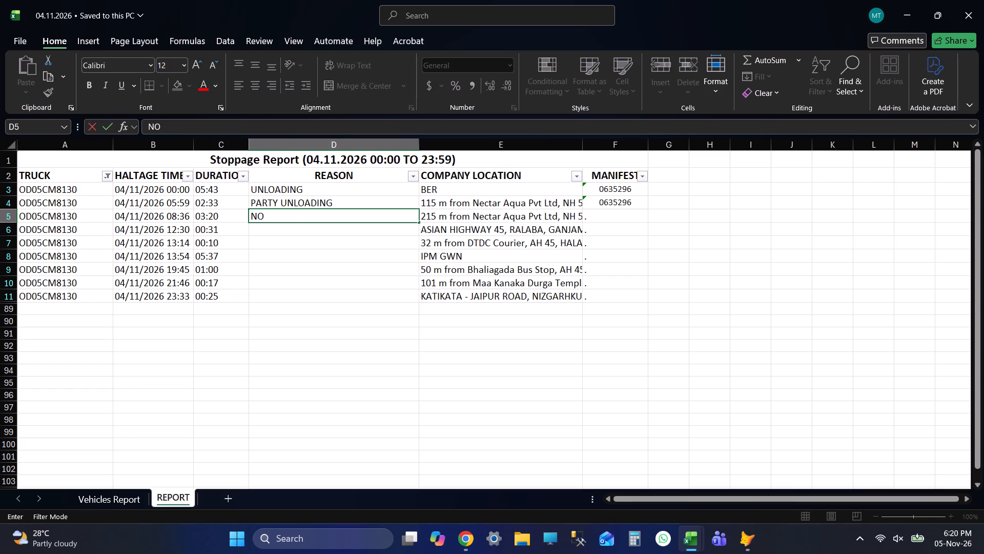
type("ENTRY")
key("Return")
key("ctrl+s")
key("alt+Tab")
key("alt+Tab")
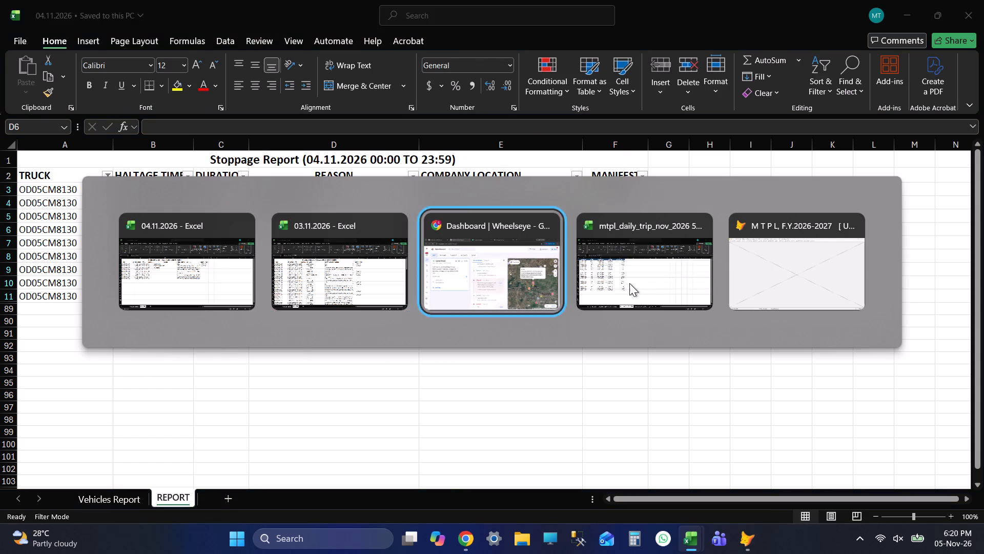
scroll(493, 354, "up", 3)
left_click(469, 385)
scroll(469, 385, "up", 4)
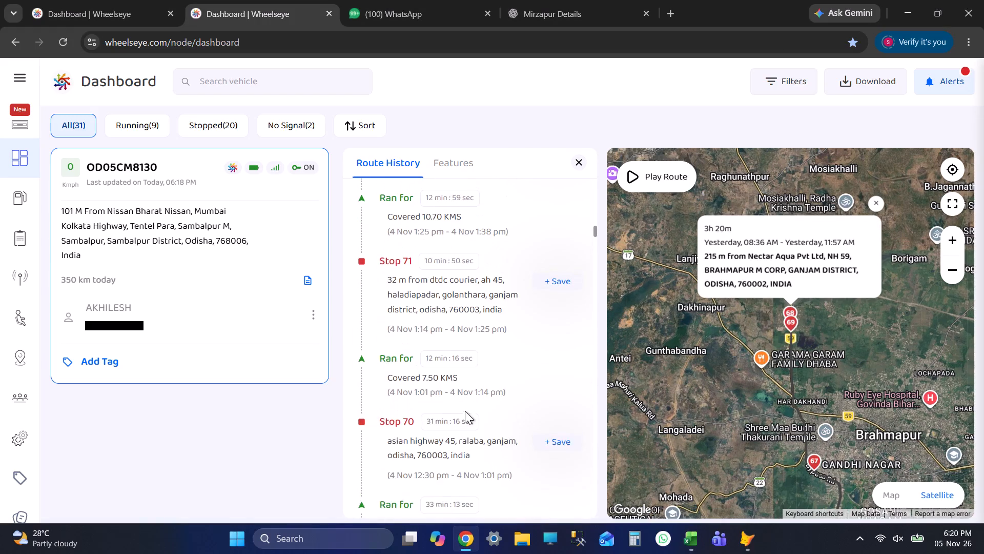
left_click(465, 420)
scroll(834, 355, "up", 4)
scroll(737, 295, "up", 1)
scroll(734, 293, "down", 1)
scroll(730, 293, "up", 2)
scroll(761, 338, "up", 1)
scroll(761, 338, "down", 1)
scroll(761, 338, "up", 2)
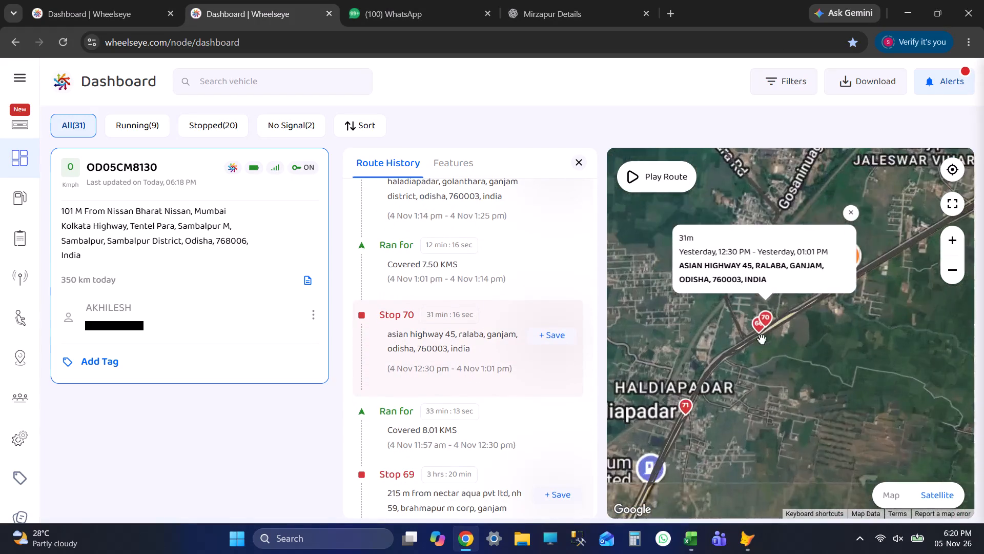
scroll(762, 339, "up", 11)
left_click_drag(786, 312, 786, 355)
scroll(786, 355, "up", 2)
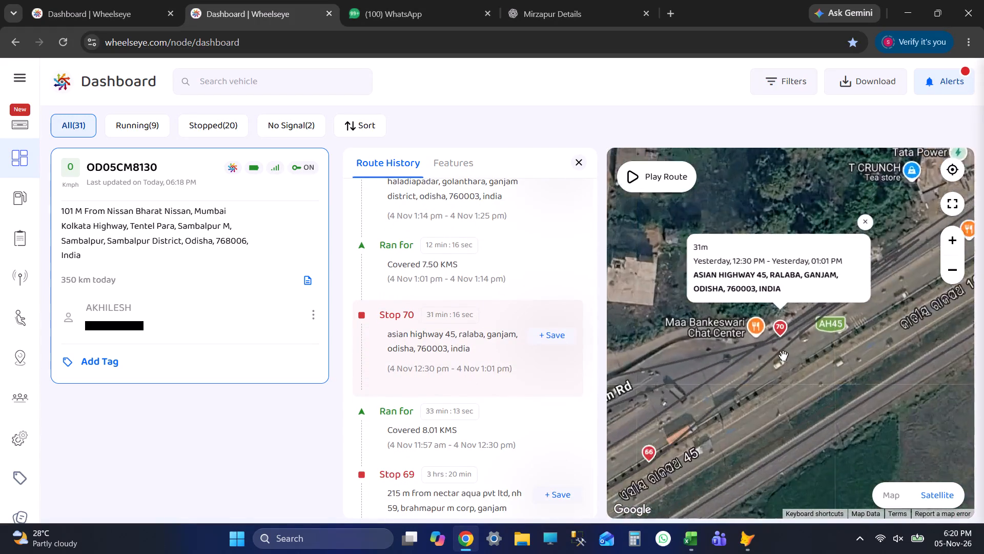
scroll(783, 355, "up", 1)
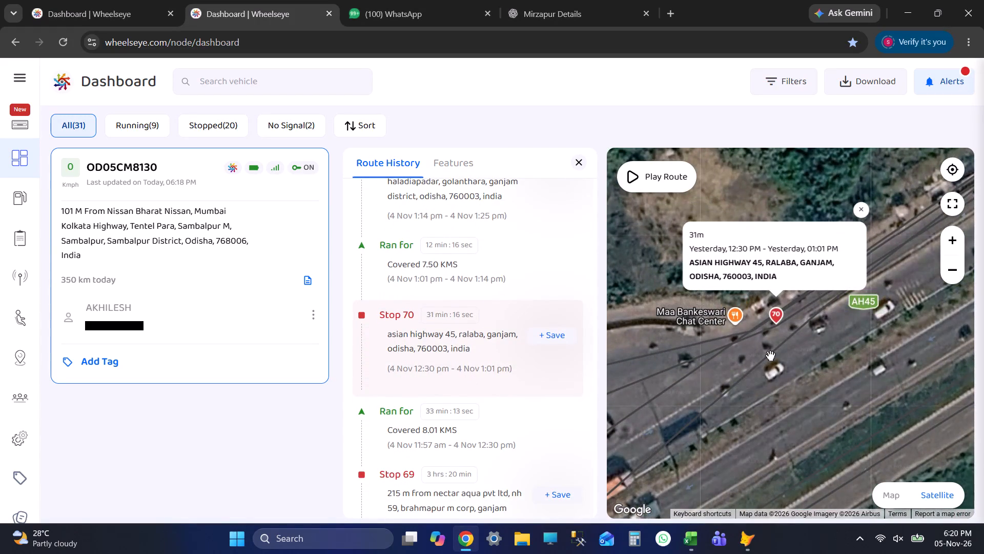
scroll(455, 360, "up", 2)
left_click(479, 328)
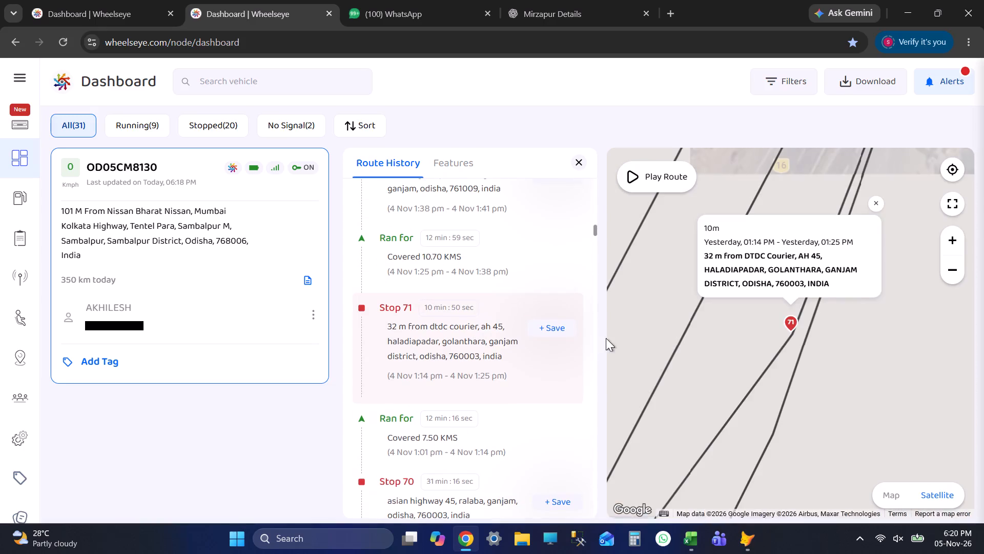
scroll(499, 349, "up", 2)
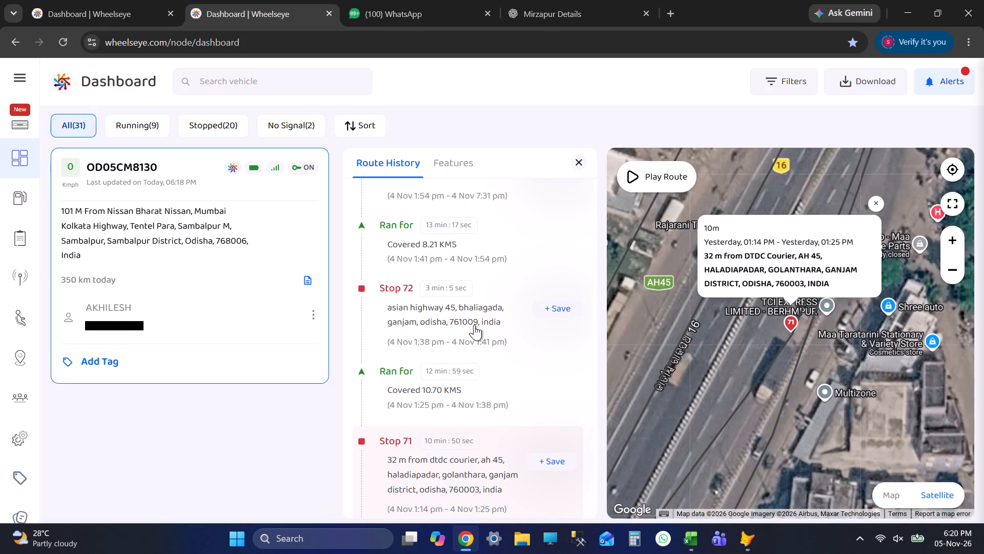
left_click(474, 325)
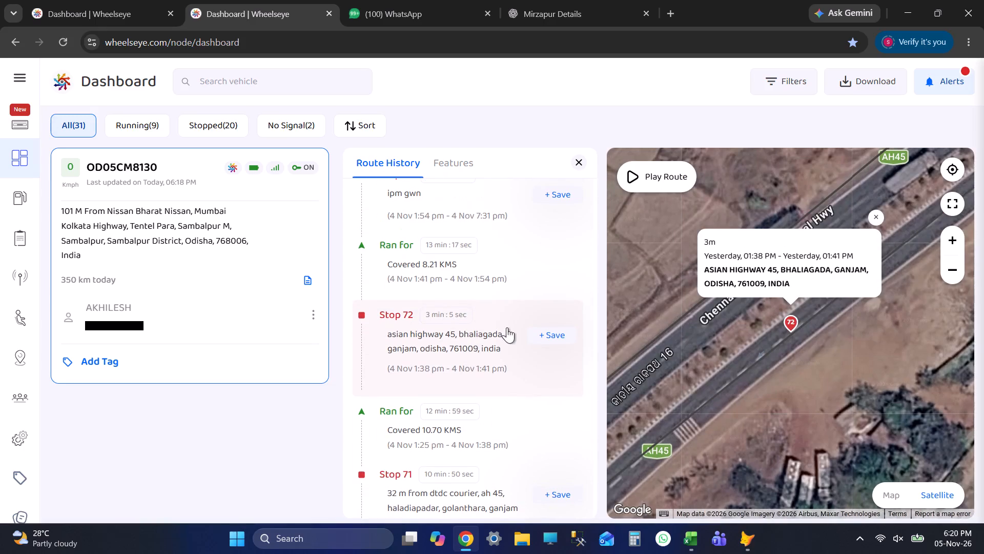
scroll(502, 340, "down", 1)
scroll(502, 340, "up", 3)
scroll(500, 351, "down", 4)
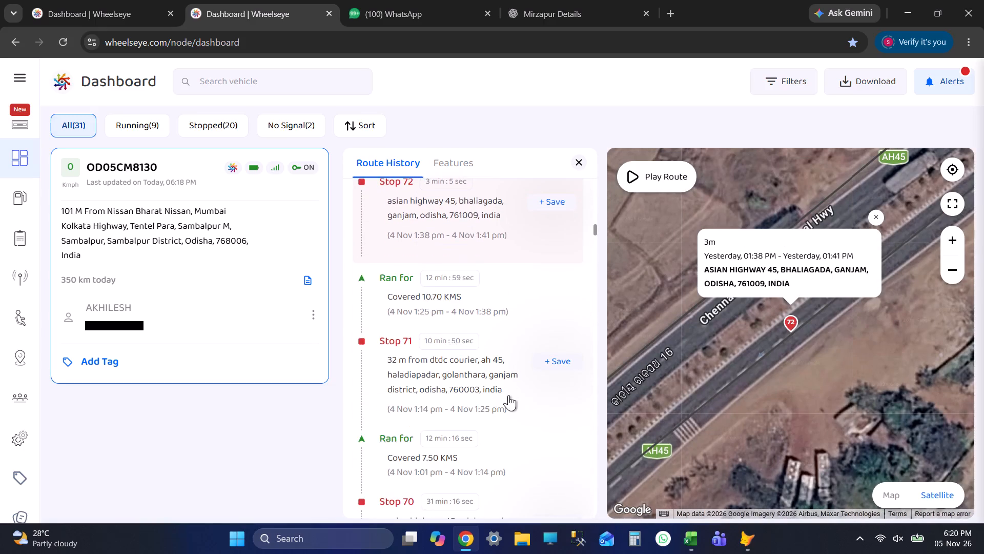
scroll(508, 395, "down", 4)
left_click(487, 260)
scroll(775, 329, "up", 1)
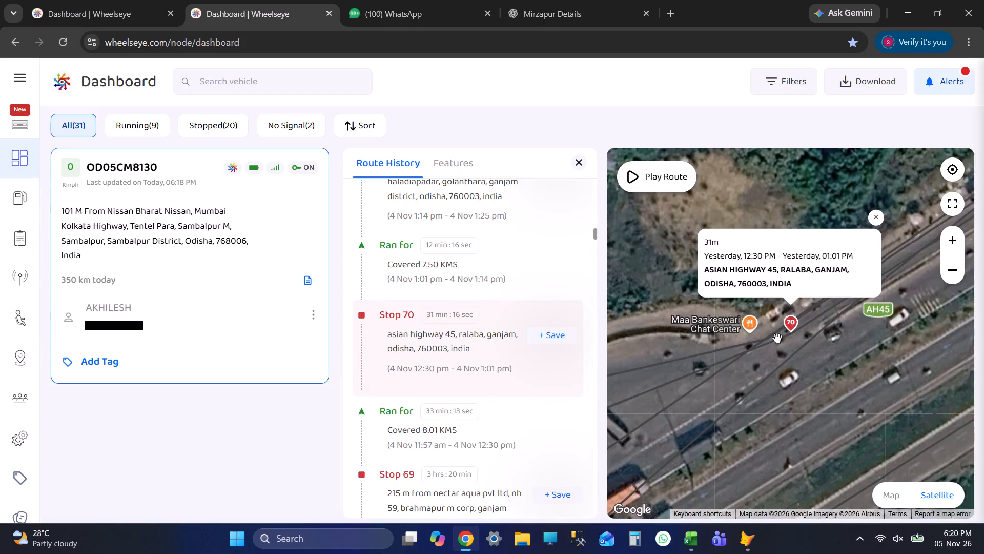
scroll(777, 349, "down", 2)
key("alt+Tab")
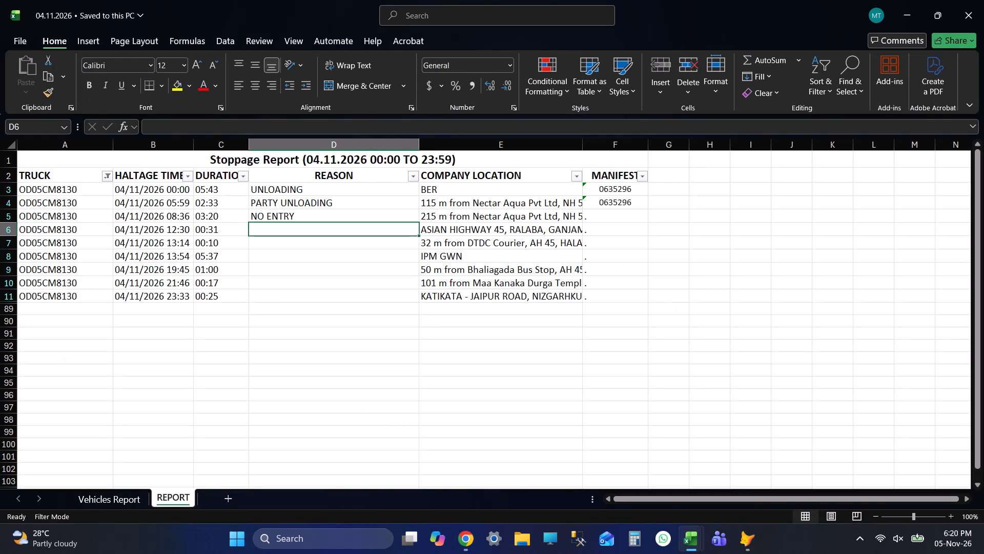
type("FOOO")
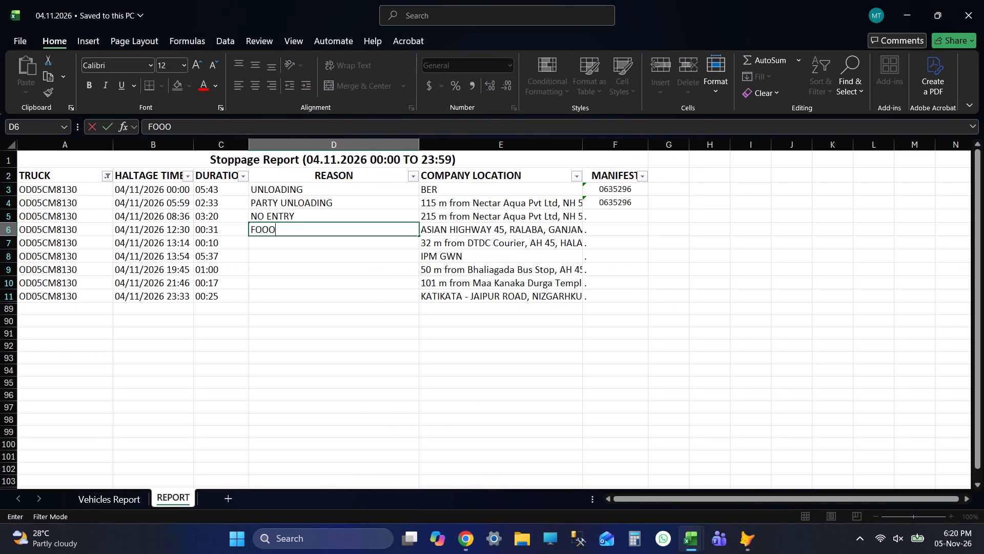
key("BackSpace")
type("DING")
key("Return")
key("ctrl+s")
key("alt+Tab")
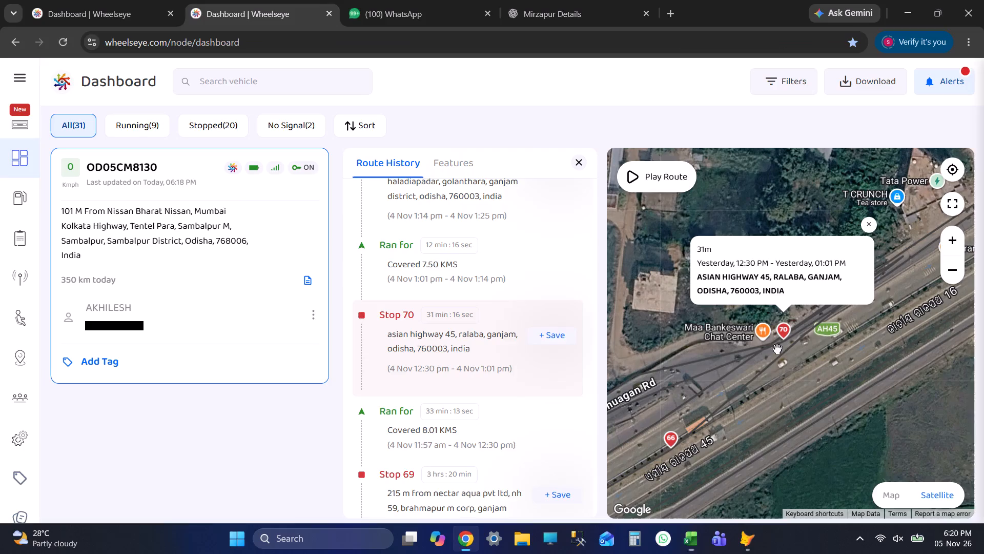
key("alt+Tab")
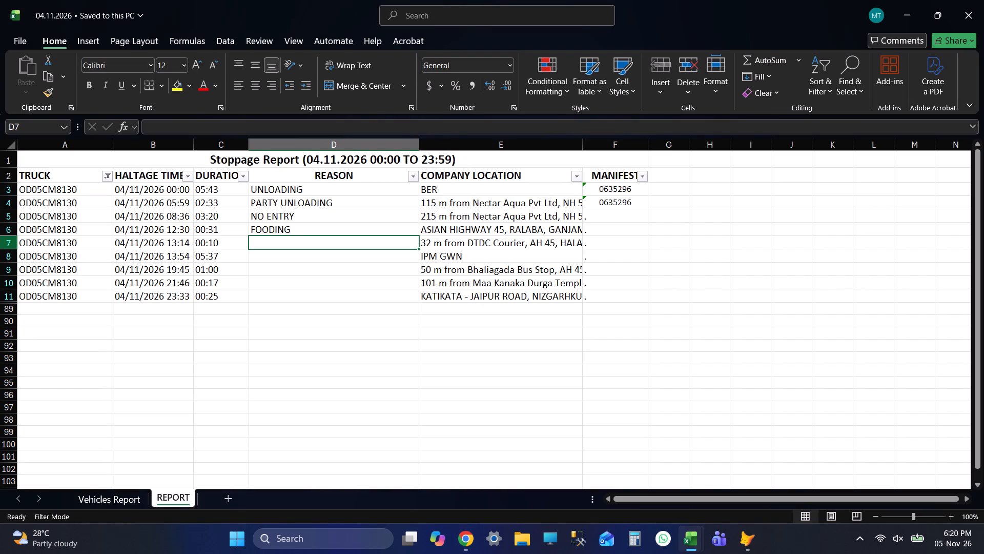
left_click(2, 242)
key("ctrl+minus")
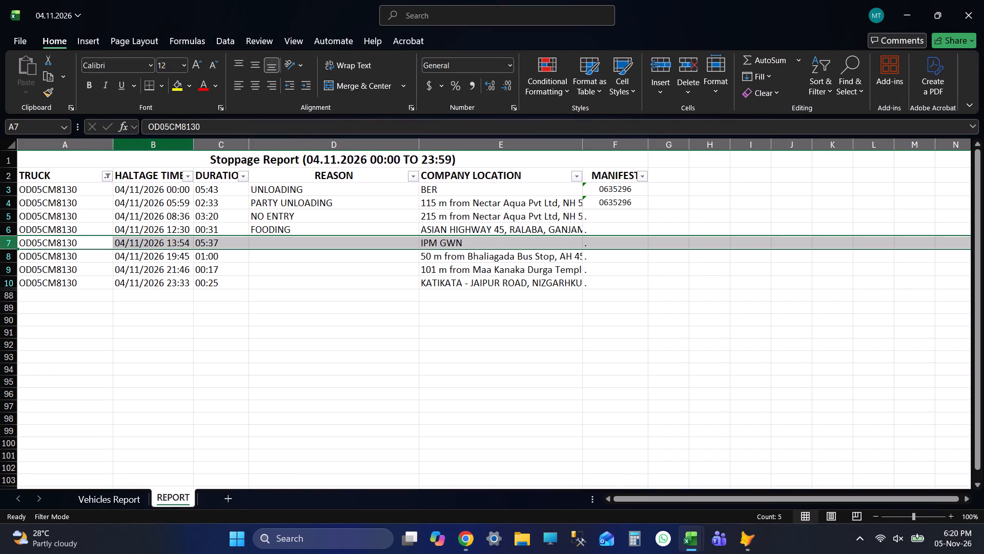
left_click(277, 250)
left_click(273, 244)
key("ctrl+s")
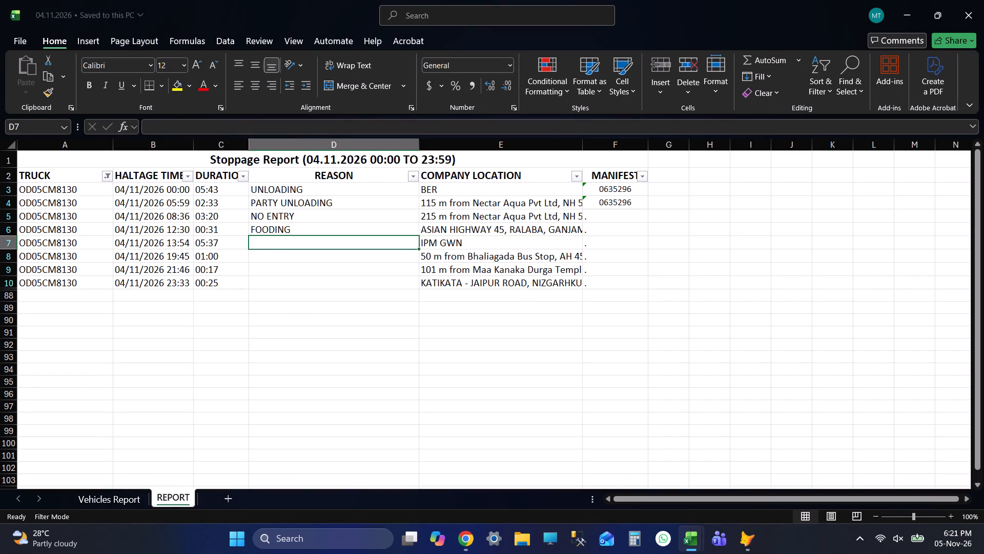
type("LOADING")
key("Tab")
key("Tab")
key("ctrl+s")
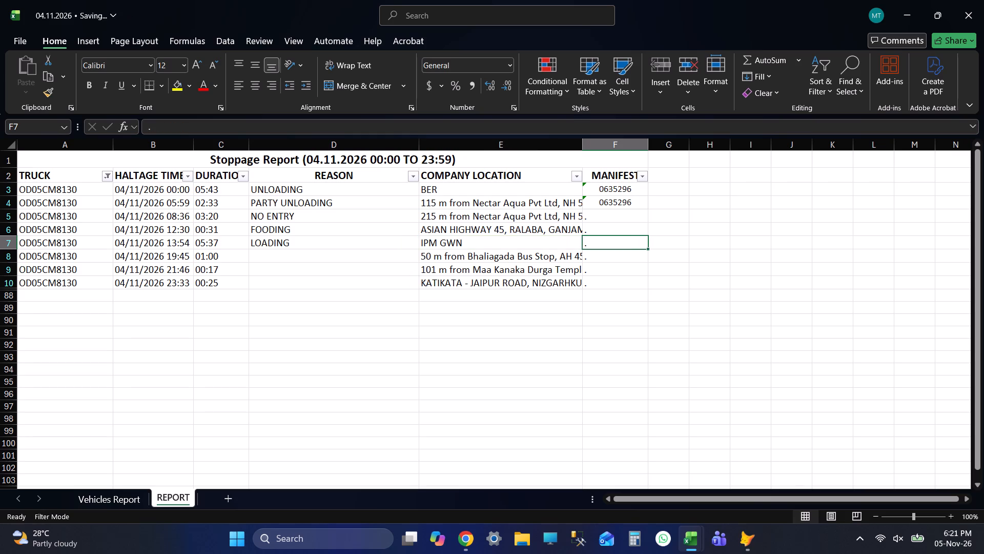
key("alt+Tab")
key("alt+Tab")
key("alt+Tab")
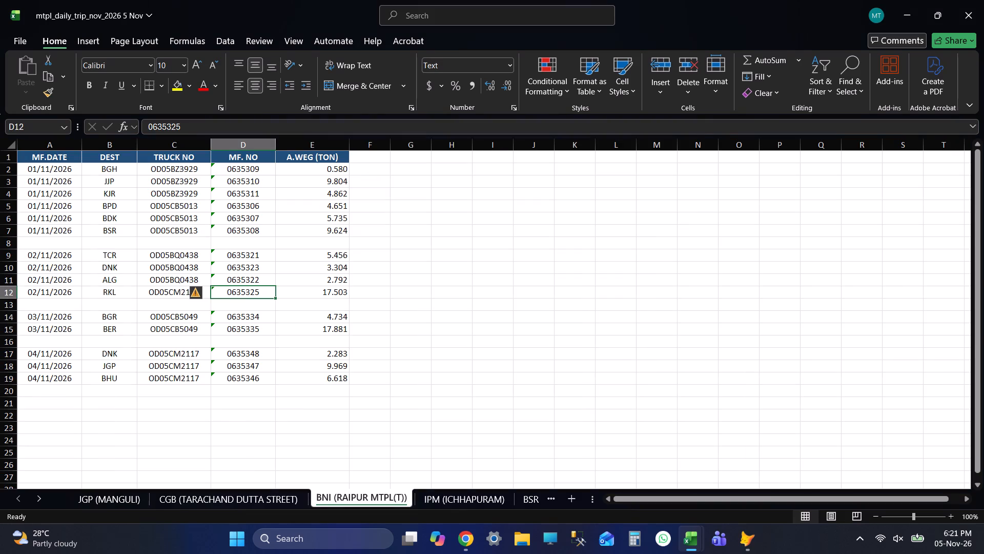
left_click(452, 501)
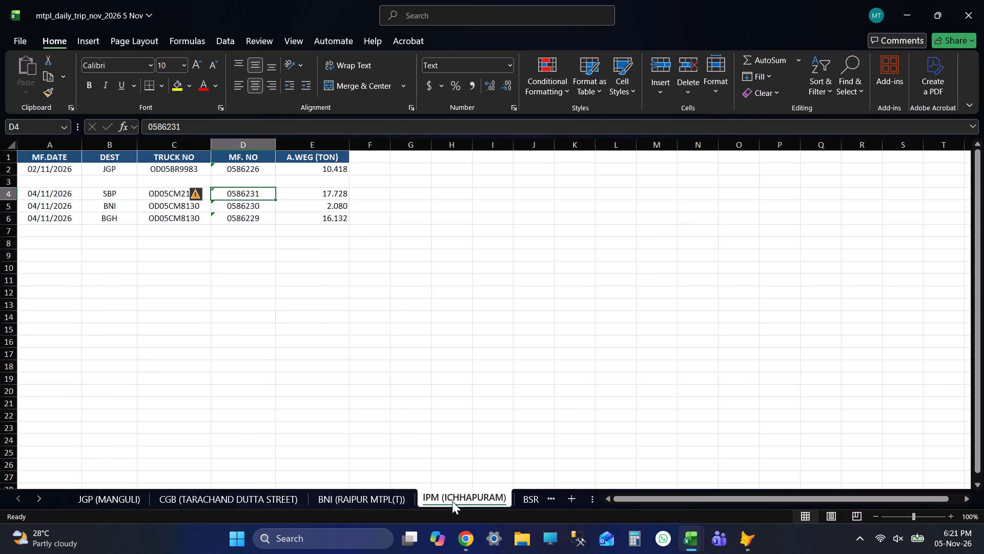
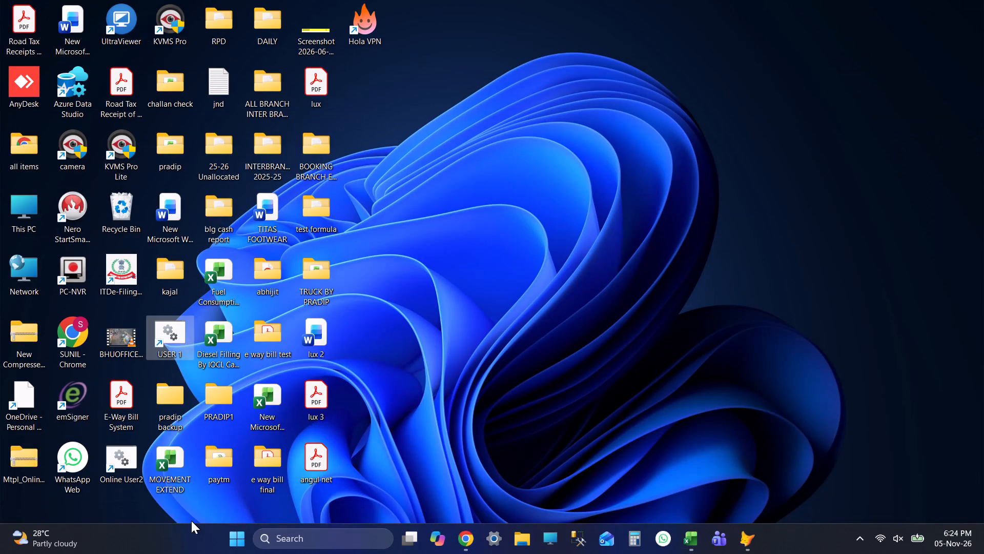
Switch from the trip workbook and the 04.11.2026 report to the M T P L F.Y.2026-2027 application.
key("alt+Tab")
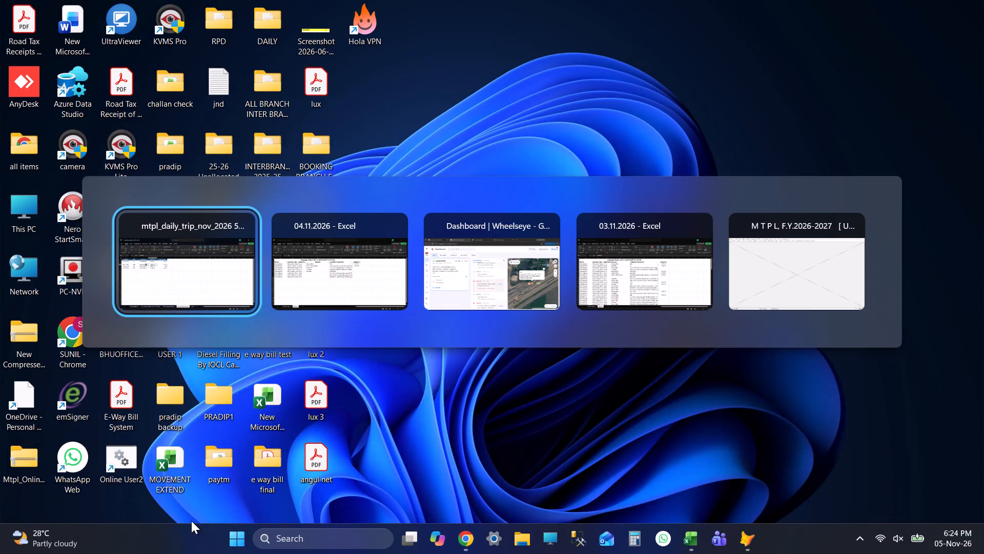
key("alt+Tab")
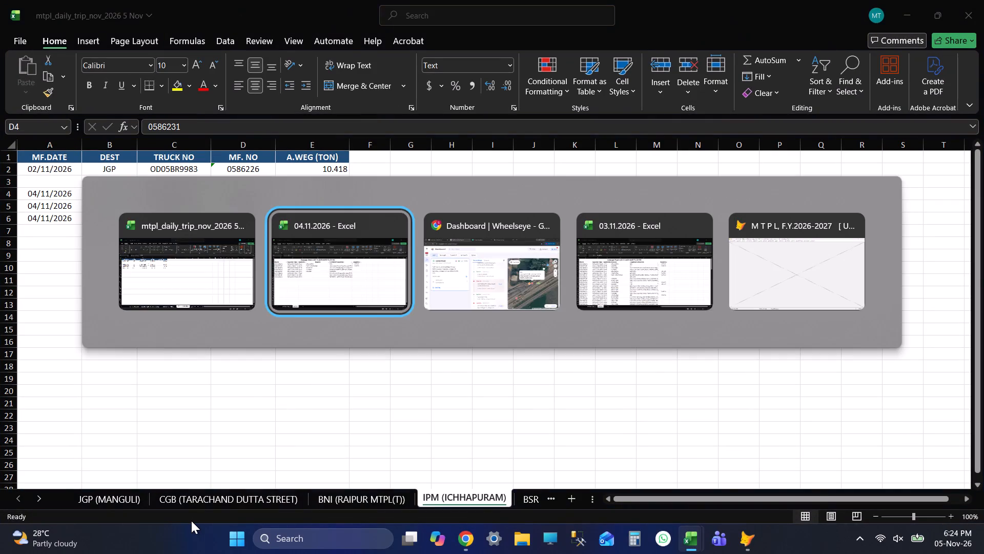
key("alt+Tab")
key("alt+Tab")
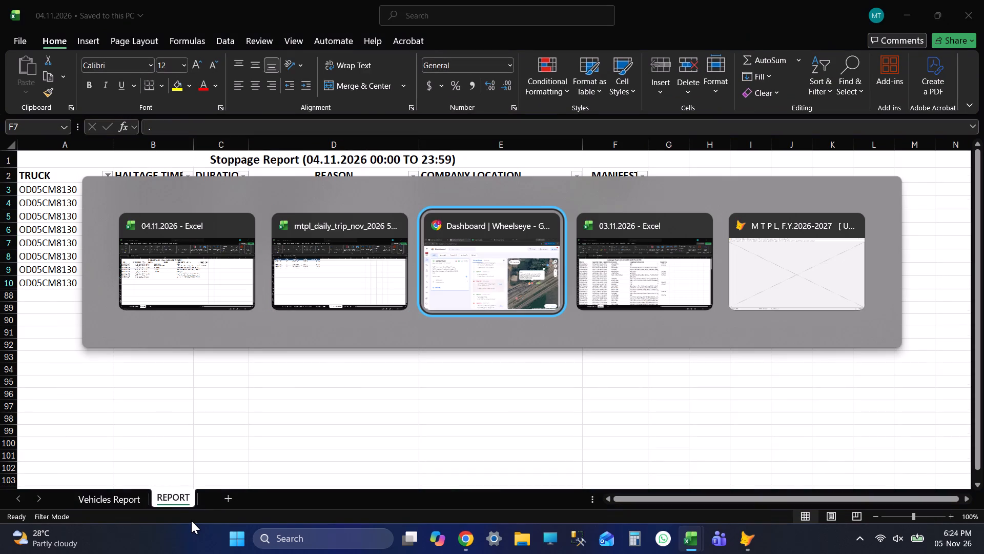
key("alt+Tab")
key("alt+Tab")
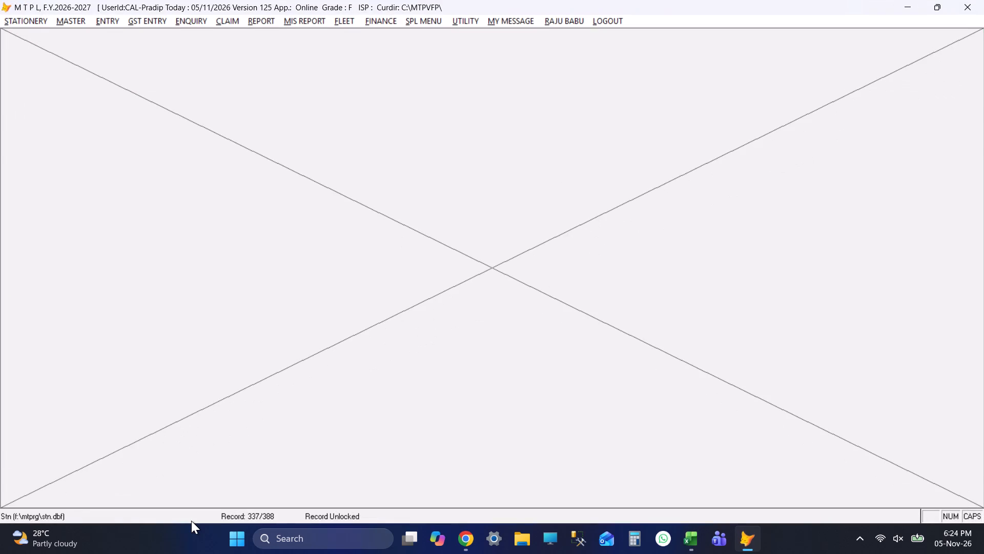
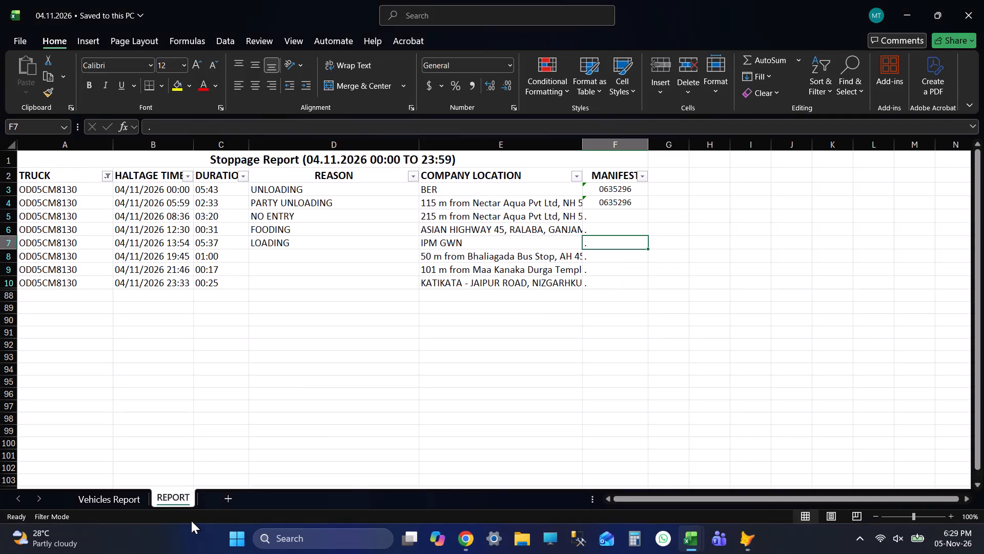
Return to the 04.11.2026 report from the M T P L application and save the workbook.
key("alt+Tab")
key("alt+Tab")
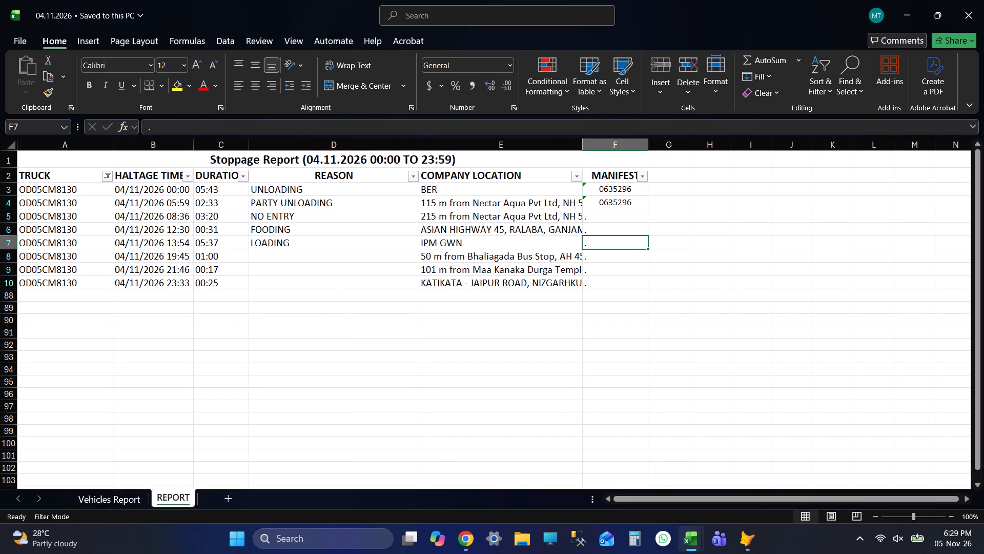
key("ctrl+s")
key("alt+Tab")
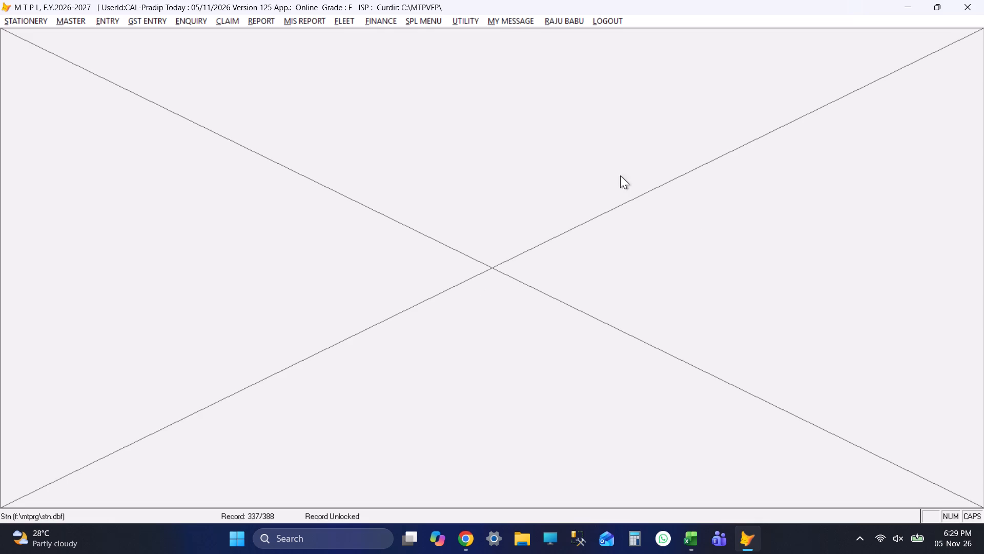
key("alt+Tab")
key("alt+Tab")
key("alt+Tab")
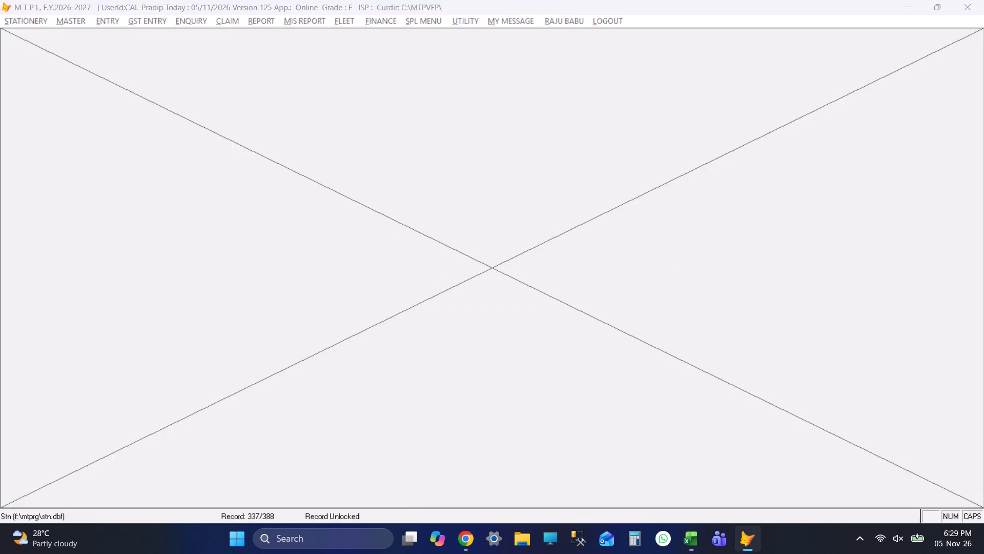
key("ctrl+s")
key("ctrl+s")
key("ctrl+s")
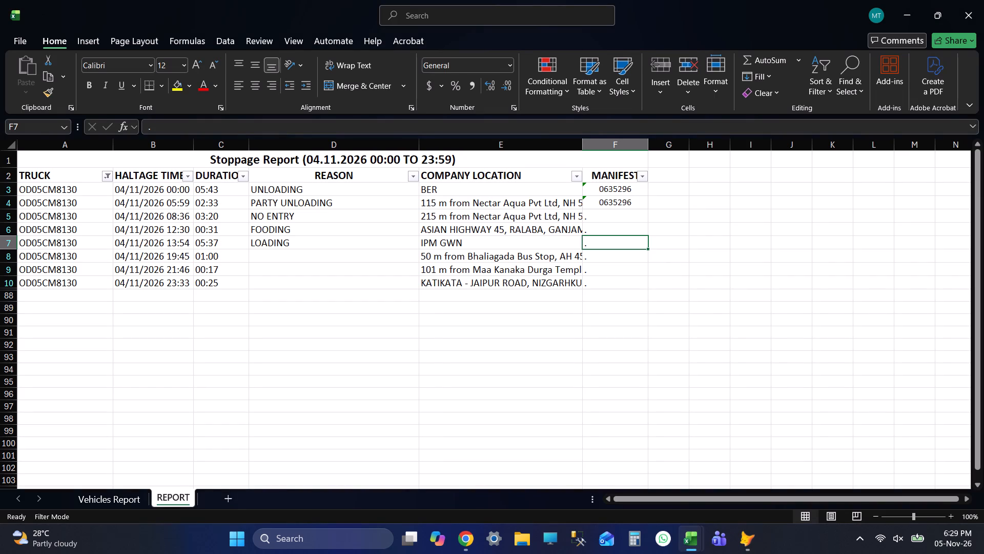
key("ctrl+s")
key("ctrl+s")
key("ctrl+s")
key("shift+Tab")
key("shift+Tab")
key("shift+Tab")
key("shift+Tab")
key("shift+Tab")
key("shift+Tab")
key("shift+Tab")
key("shift+Tab")
key("shift+Tab")
key("shift+Tab")
key("shift+Tab")
key("shift+Tab")
key("ctrl+c")
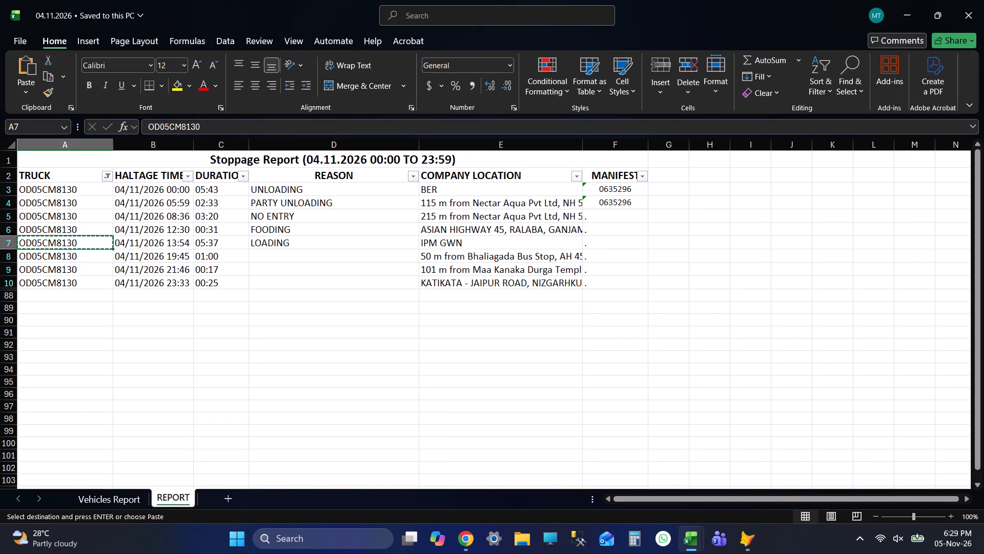
key("Tab")
key("Tab")
key("Tab")
key("Tab")
key("Tab")
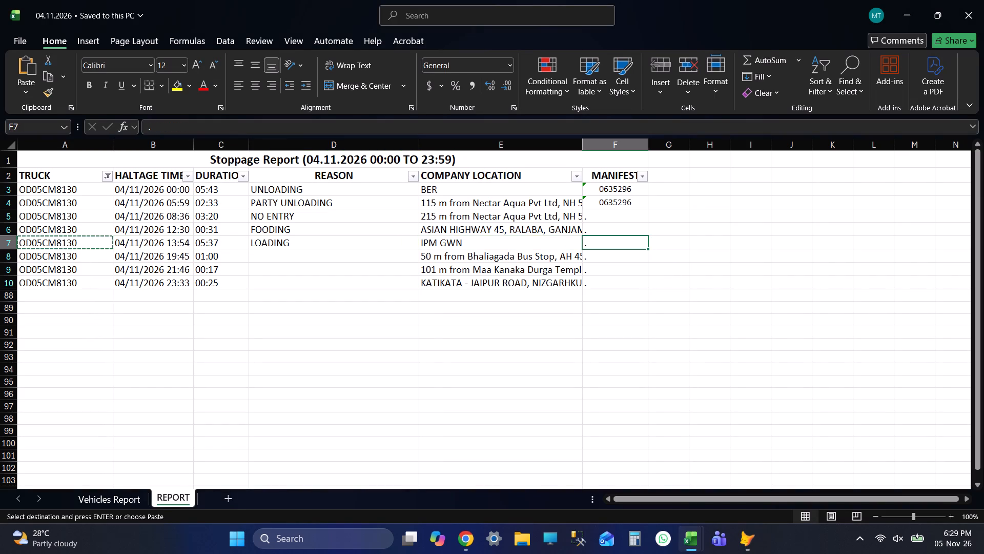
key("alt+Tab")
key("alt+Tab")
key("alt+Tab")
key("alt+Tab")
key("alt+Tab")
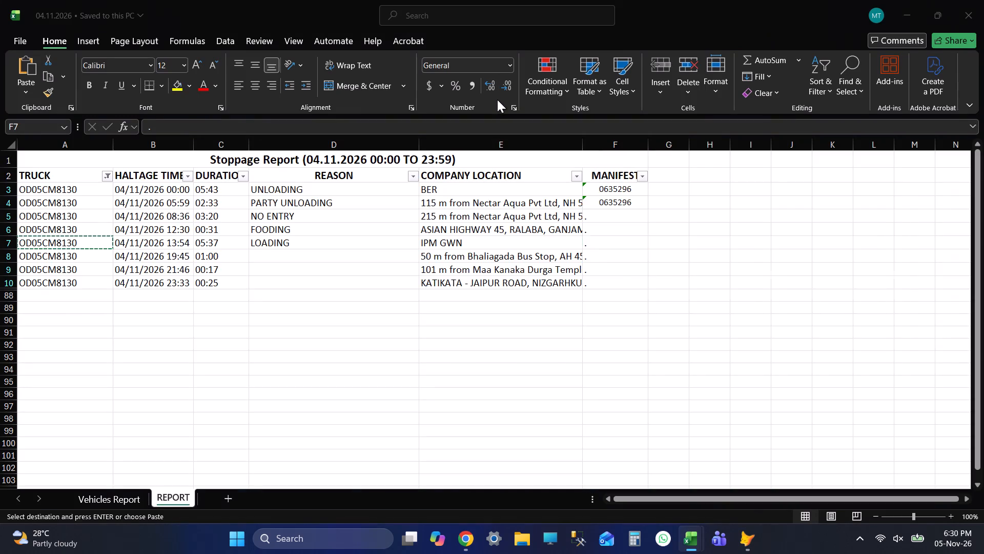
key("alt+Tab")
key("alt+Tab")
left_click(178, 78)
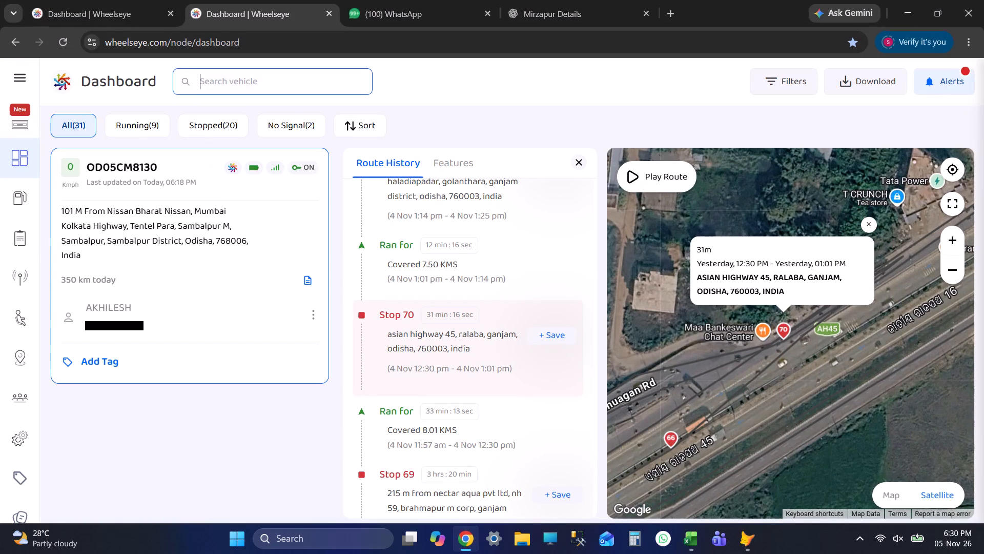
key("ctrl+v")
key("Return")
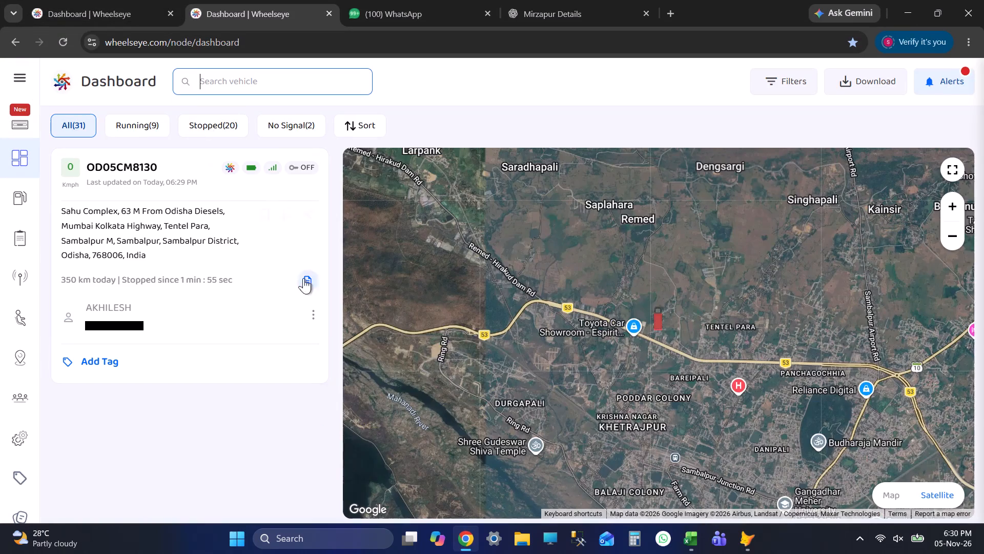
left_click(135, 222)
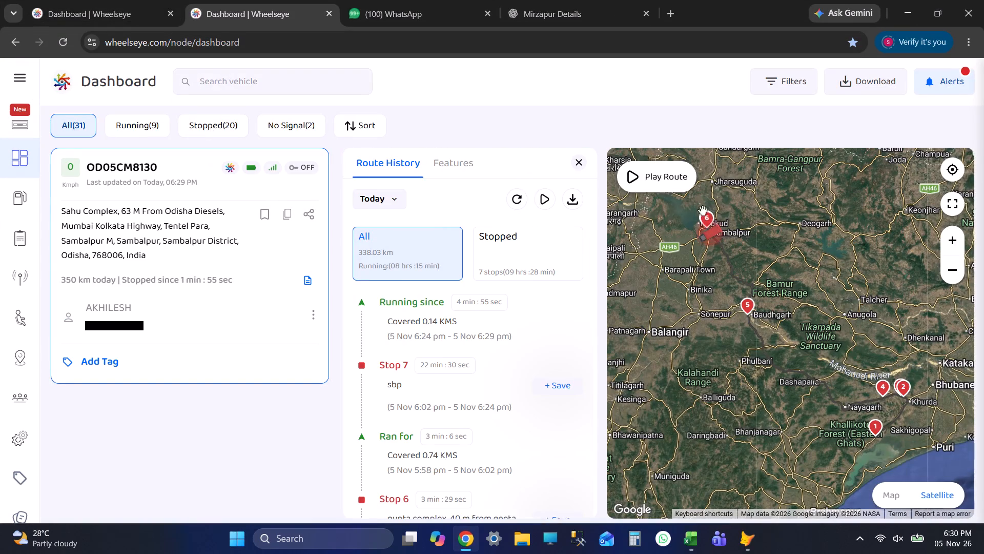
scroll(713, 237, "up", 5)
scroll(712, 247, "down", 1)
scroll(712, 247, "up", 2)
left_click_drag(712, 247, 750, 359)
scroll(717, 295, "up", 3)
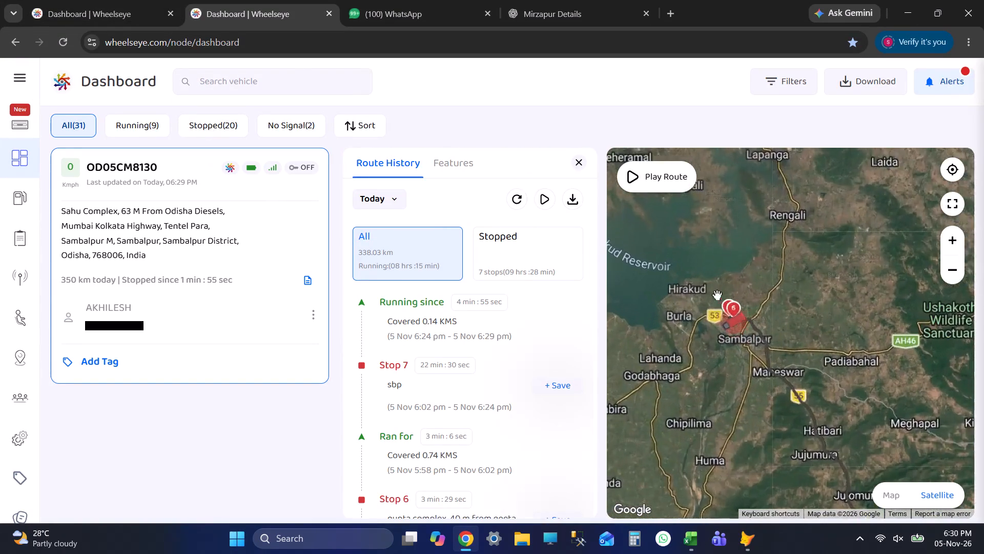
scroll(717, 295, "up", 2)
scroll(727, 313, "down", 1)
scroll(727, 313, "up", 7)
scroll(728, 322, "down", 1)
scroll(740, 351, "up", 1)
scroll(742, 345, "down", 1)
scroll(745, 340, "up", 1)
scroll(745, 339, "down", 1)
scroll(745, 339, "up", 3)
scroll(745, 339, "down", 1)
scroll(745, 339, "up", 1)
scroll(745, 339, "down", 1)
scroll(745, 339, "up", 7)
scroll(745, 339, "down", 1)
scroll(745, 339, "up", 5)
left_click_drag(745, 339, 734, 289)
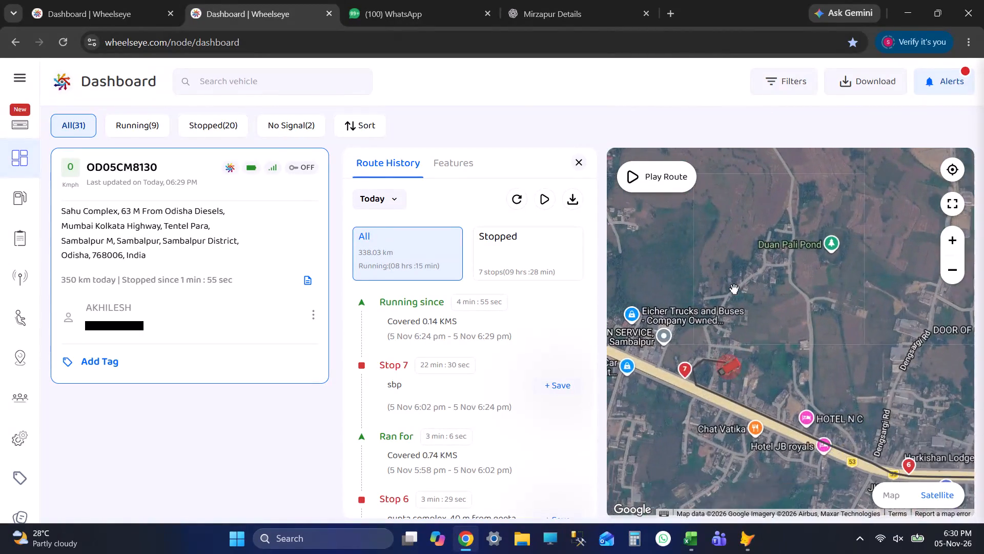
scroll(734, 293, "down", 7)
left_click_drag(762, 289, 709, 244)
scroll(717, 264, "down", 3)
scroll(724, 284, "up", 1)
scroll(728, 301, "down", 1)
scroll(731, 310, "up", 1)
scroll(731, 310, "down", 1)
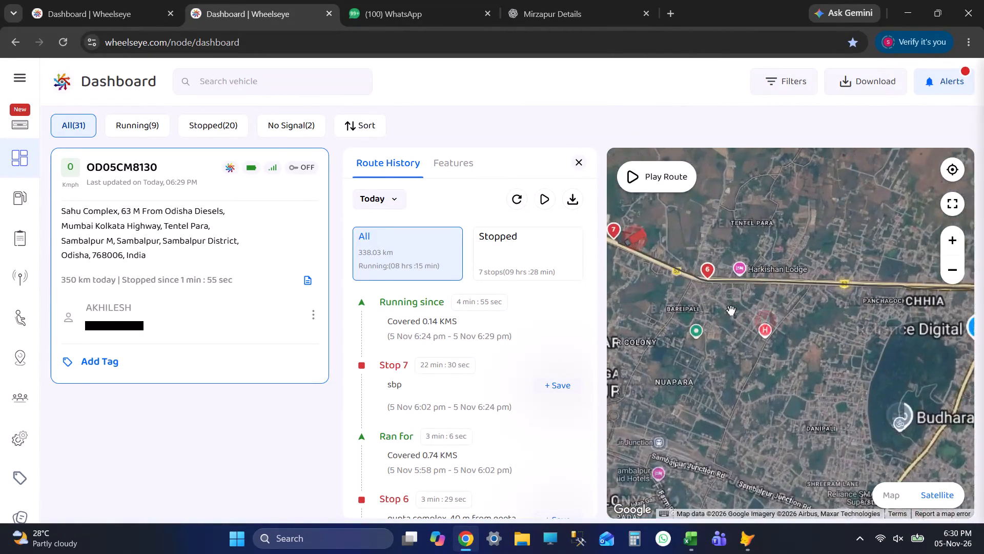
scroll(731, 310, "down", 2)
scroll(736, 311, "up", 1)
scroll(736, 311, "down", 7)
scroll(742, 327, "up", 1)
left_click_drag(745, 328, 733, 304)
scroll(733, 304, "down", 3)
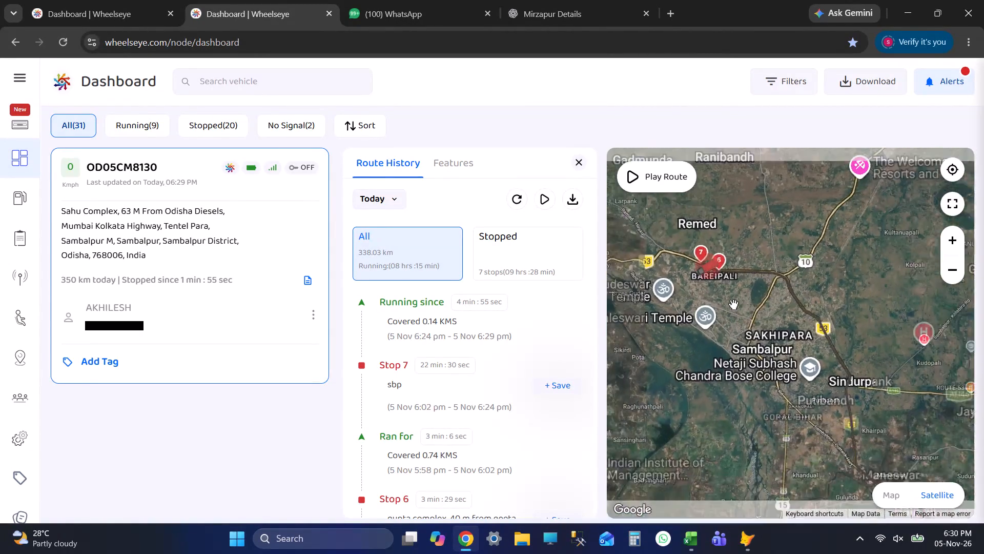
scroll(733, 304, "down", 3)
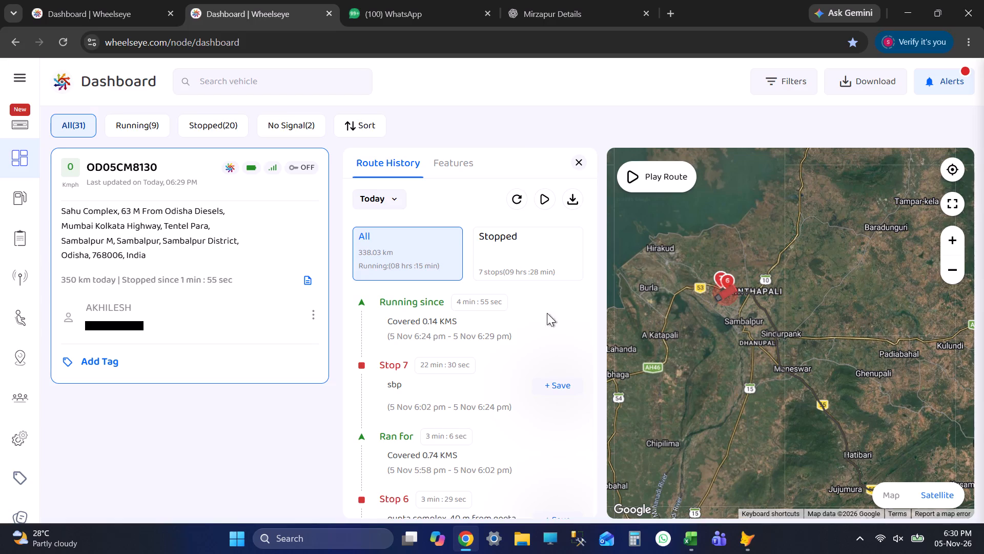
Set the route history period to 4 November 2026, from 00:00 to 23:59.
key("alt+Tab")
key("alt+Tab")
left_click(377, 207)
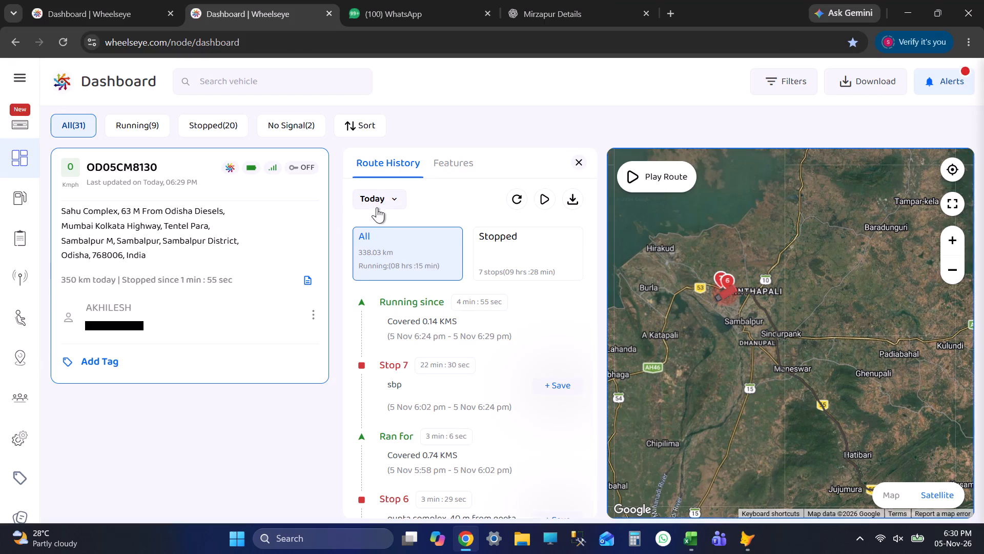
left_click(394, 329)
left_click(494, 303)
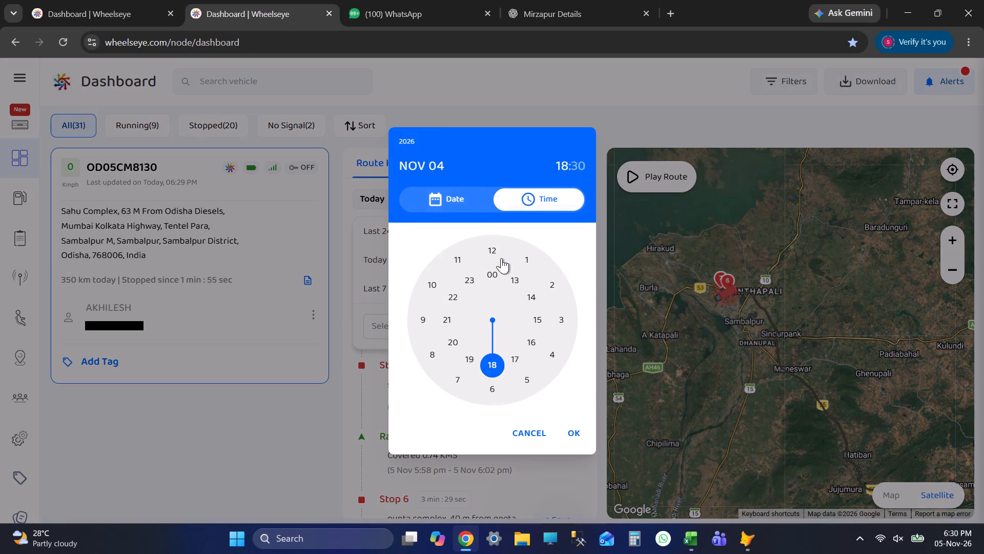
left_click(488, 273)
left_click(482, 252)
left_click(489, 250)
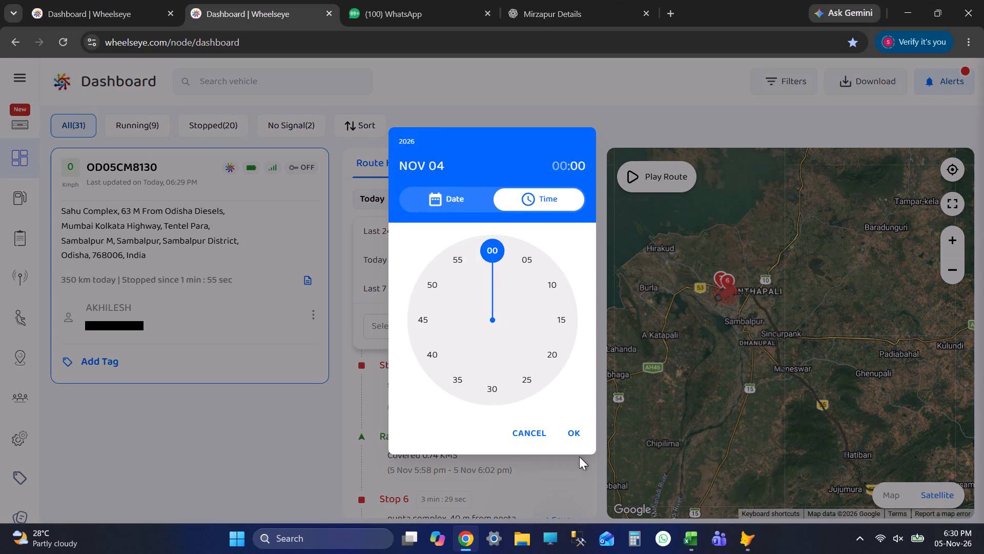
left_click(567, 428)
left_click(506, 332)
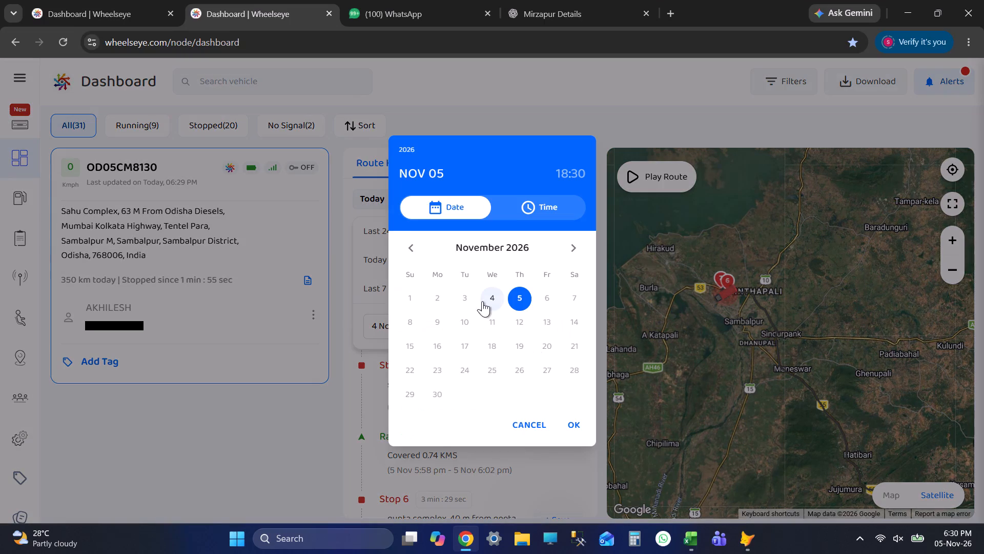
left_click(487, 294)
left_click(466, 272)
left_click(484, 250)
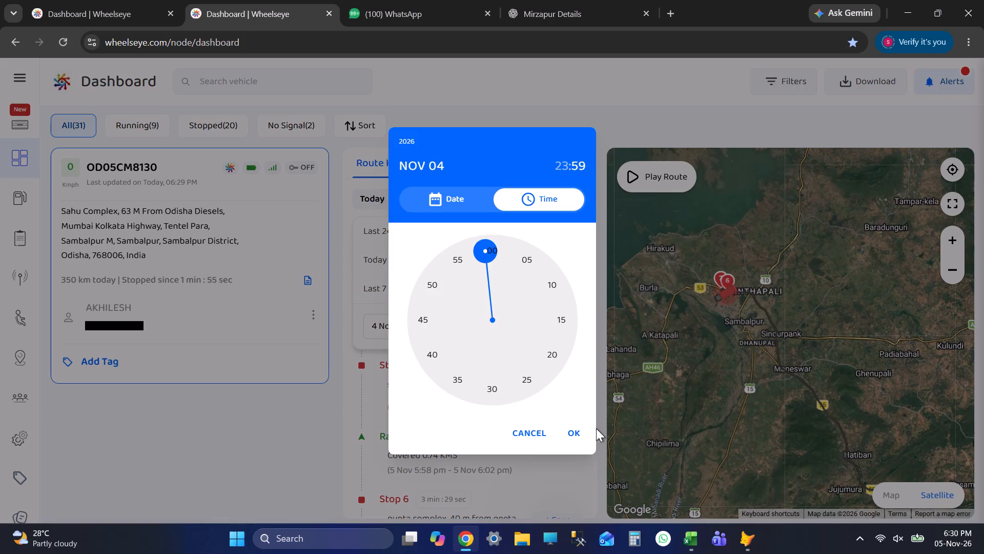
left_click(578, 423)
Examine the 4 November stops and locate the BER stop and the 05:59 stop near Nectar Aqua Pvt Ltd on the map.
scroll(505, 358, "down", 3)
scroll(501, 366, "up", 1)
scroll(501, 366, "down", 1)
scroll(505, 370, "up", 1)
scroll(505, 373, "down", 1)
scroll(505, 379, "up", 1)
scroll(505, 379, "down", 7)
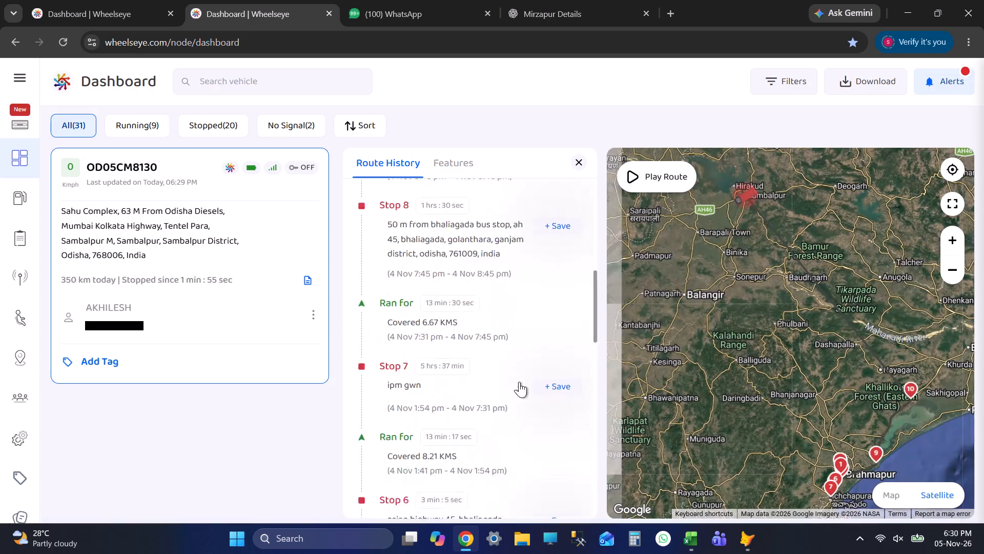
scroll(519, 382, "down", 2)
scroll(524, 382, "up", 1)
scroll(548, 355, "down", 7)
scroll(556, 436, "up", 1)
scroll(556, 436, "down", 1)
scroll(556, 436, "up", 1)
scroll(551, 450, "down", 1)
scroll(548, 460, "up", 1)
scroll(548, 460, "down", 3)
scroll(499, 442, "up", 1)
scroll(497, 446, "down", 4)
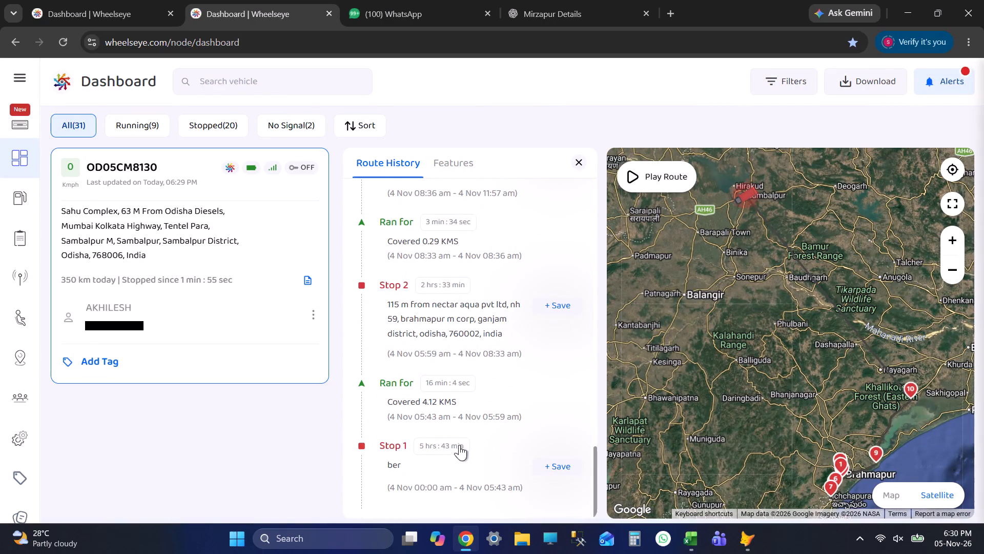
left_click(459, 445)
left_click(445, 264)
scroll(802, 334, "up", 3)
scroll(808, 338, "down", 1)
scroll(808, 338, "up", 4)
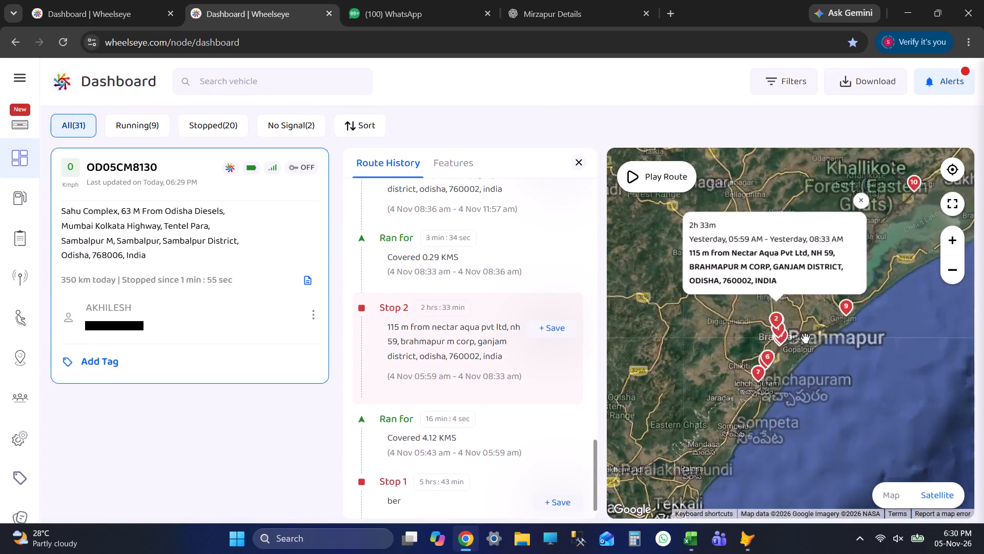
scroll(805, 338, "up", 1)
scroll(772, 322, "down", 1)
scroll(765, 320, "up", 9)
scroll(726, 325, "down", 1)
scroll(721, 332, "up", 1)
Check the report rows against the evening stops near Bhaliagada Bus Stop and Maa Kanaka Durga Temple, locating both on the map.
key("alt+Tab")
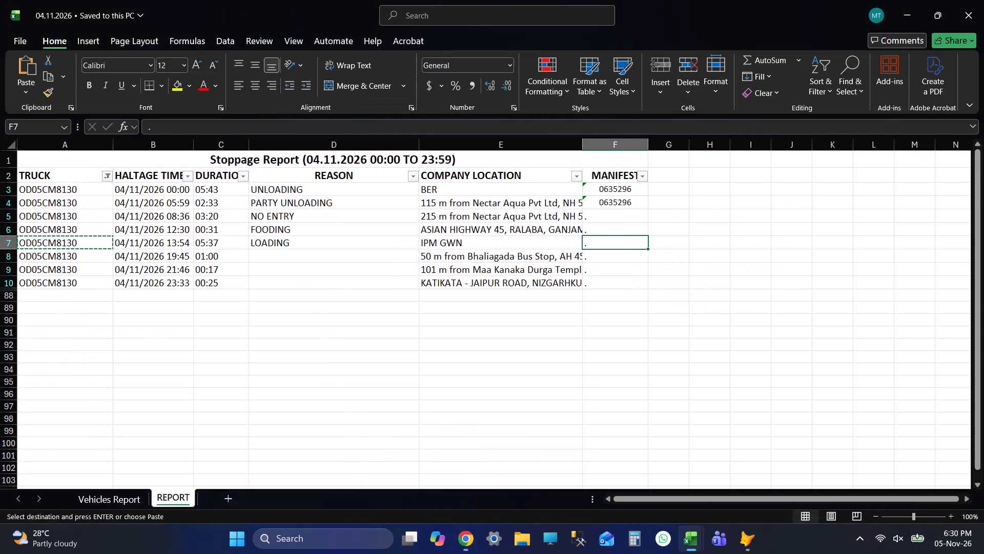
key("alt+Tab")
scroll(393, 340, "up", 5)
scroll(442, 333, "up", 1)
scroll(442, 333, "down", 1)
scroll(442, 333, "up", 1)
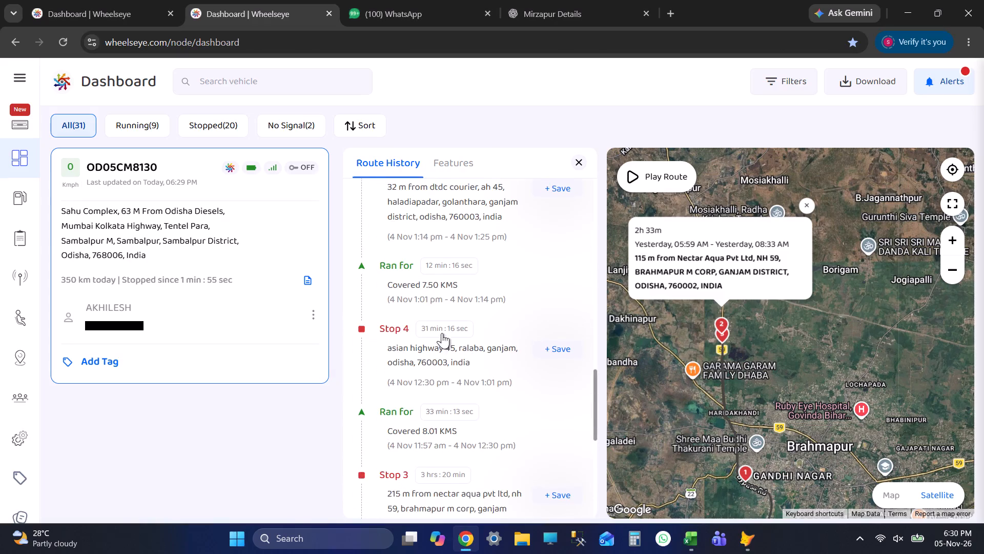
scroll(442, 333, "up", 7)
left_click(449, 282)
scroll(479, 339, "up", 2)
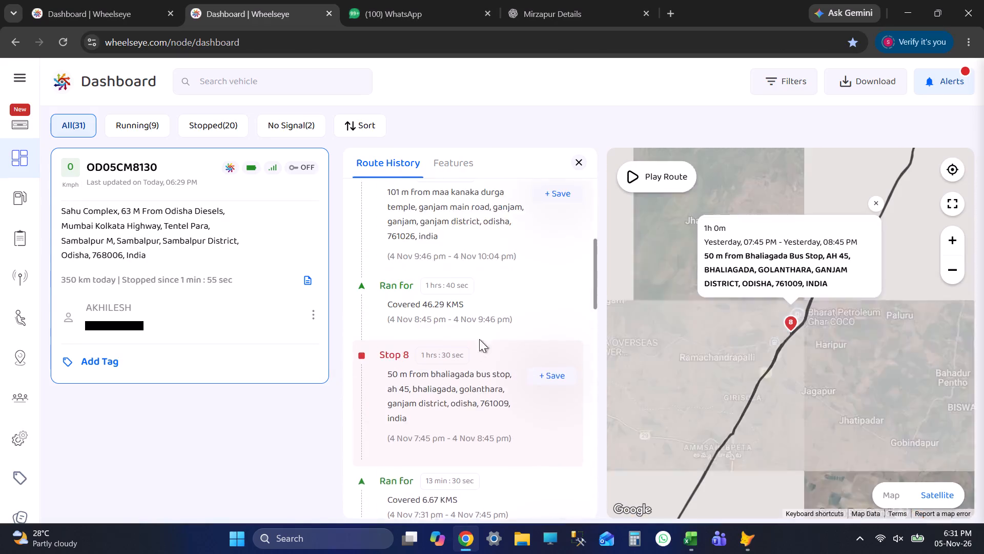
scroll(479, 339, "up", 1)
left_click(460, 335)
key("alt+Tab")
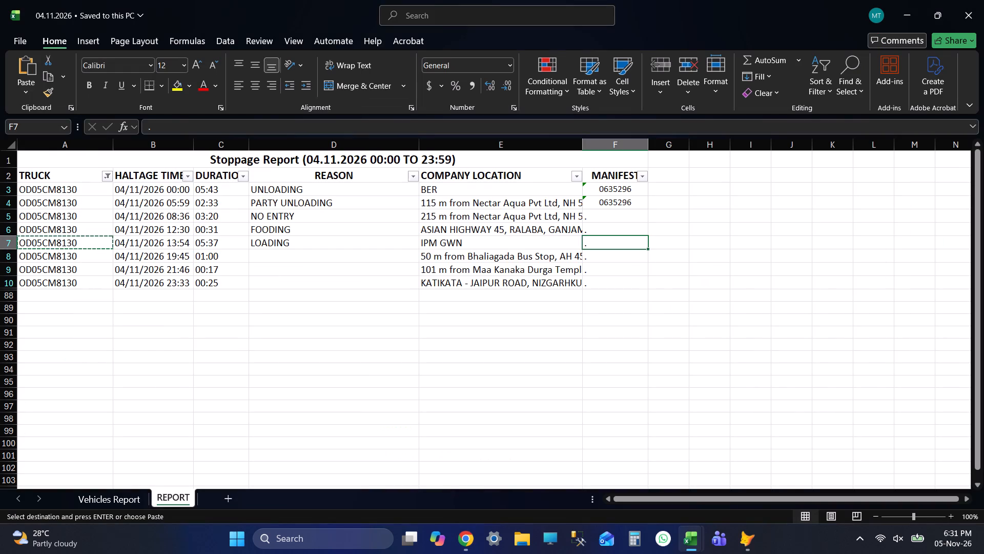
key("alt+Tab")
scroll(512, 328, "up", 2)
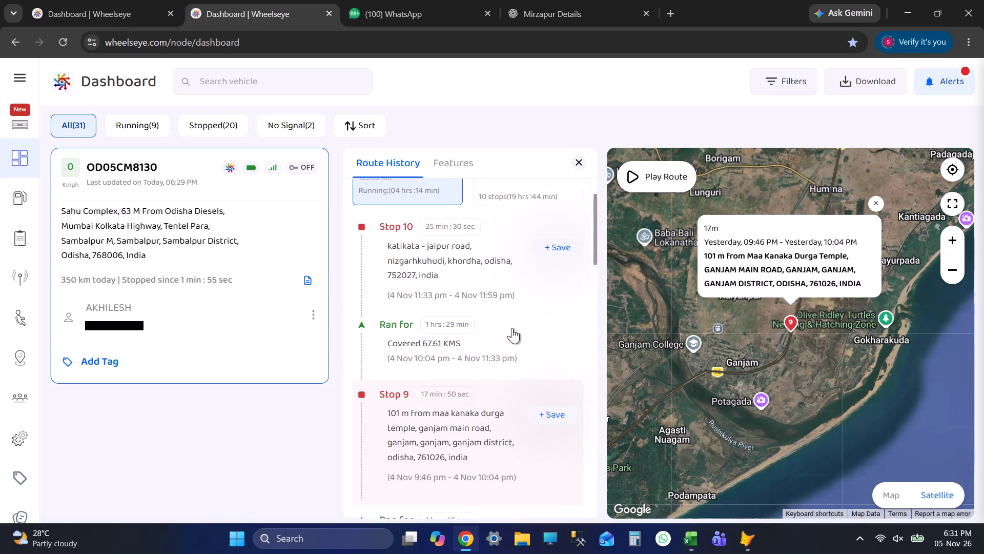
scroll(512, 328, "up", 1)
scroll(486, 341, "down", 4)
Examine the surroundings of the 7:45 pm stop near Bhaliagada Bus Stop at close range on the satellite map.
left_click(467, 405)
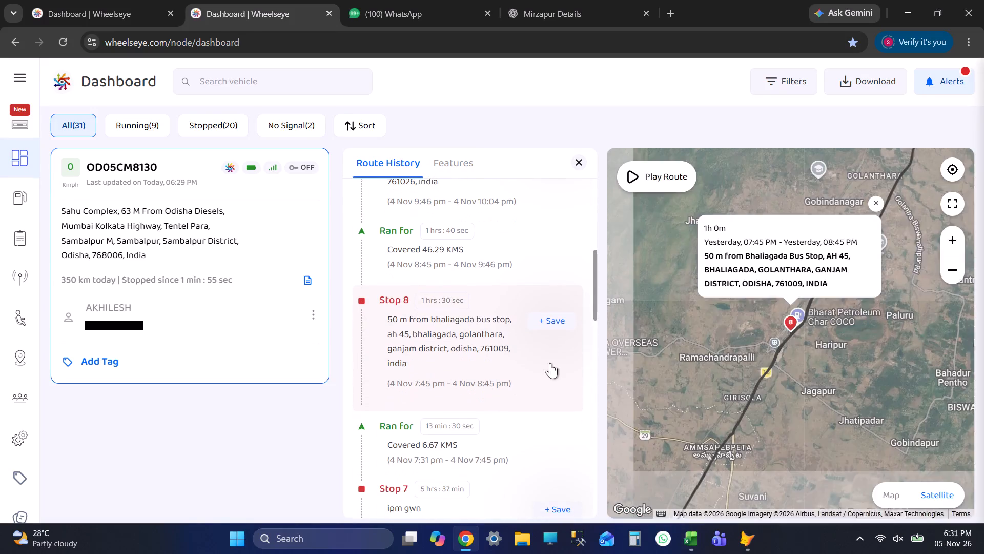
scroll(803, 311, "up", 3)
scroll(794, 334, "down", 1)
scroll(794, 335, "up", 1)
scroll(794, 335, "down", 1)
scroll(794, 335, "up", 5)
scroll(794, 335, "down", 1)
scroll(794, 335, "up", 1)
scroll(794, 335, "down", 1)
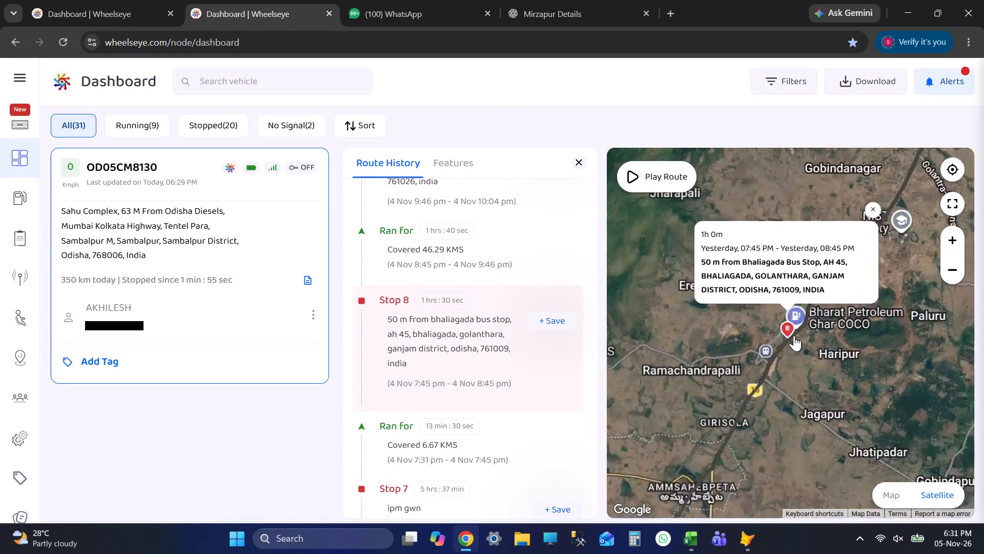
scroll(794, 335, "up", 15)
scroll(775, 349, "down", 1)
scroll(775, 349, "up", 1)
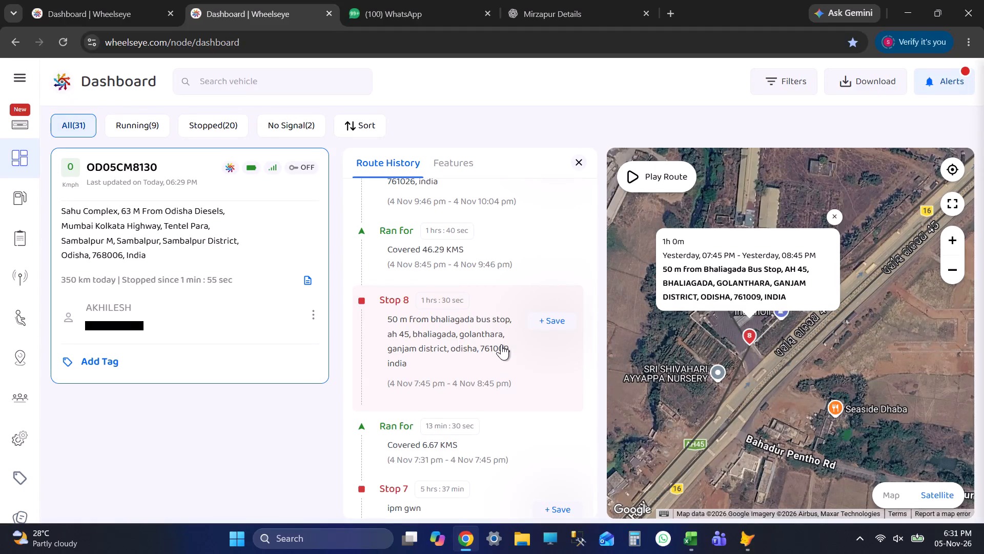
key("alt+Tab")
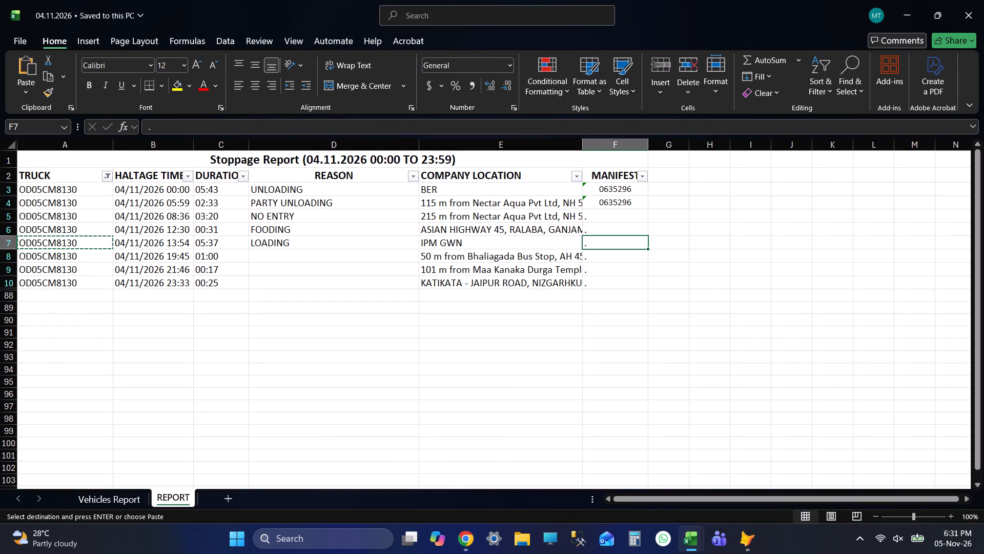
key("alt+Tab")
key("alt+Tab")
key("alt+Tab")
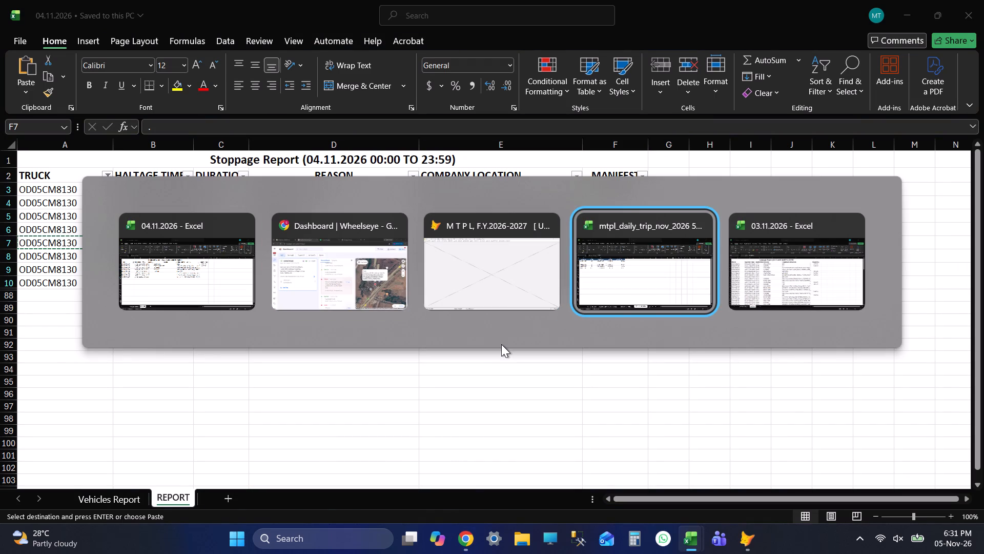
key("alt+Tab")
key("alt+Tab")
key("alt+Tab")
key("alt+Tab")
key("alt+Tab")
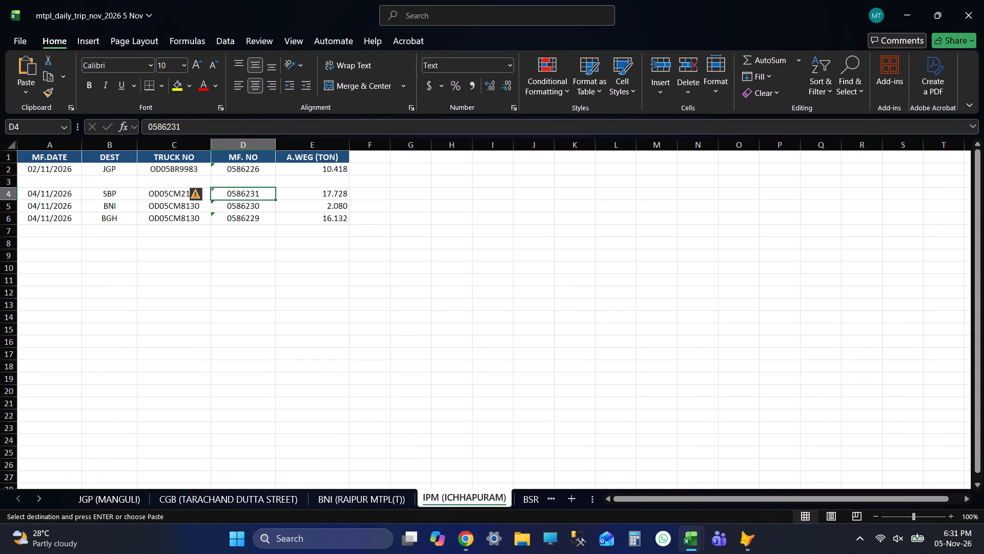
left_click(167, 201)
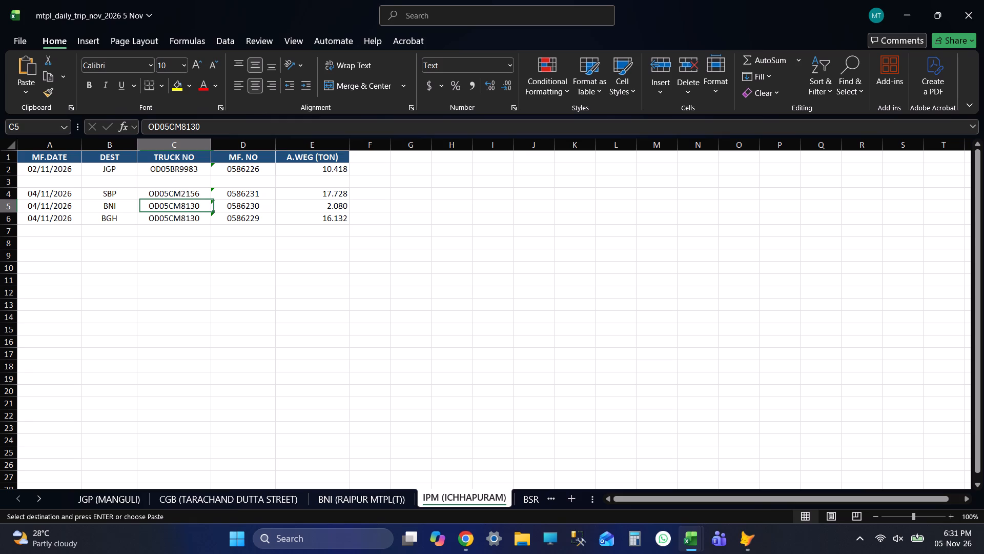
key("alt+Tab")
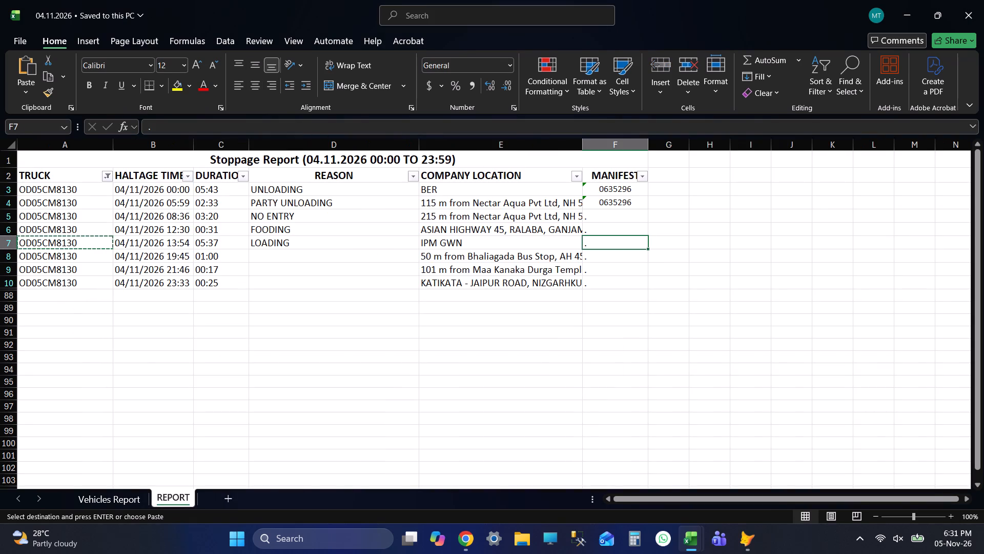
key("alt+Tab")
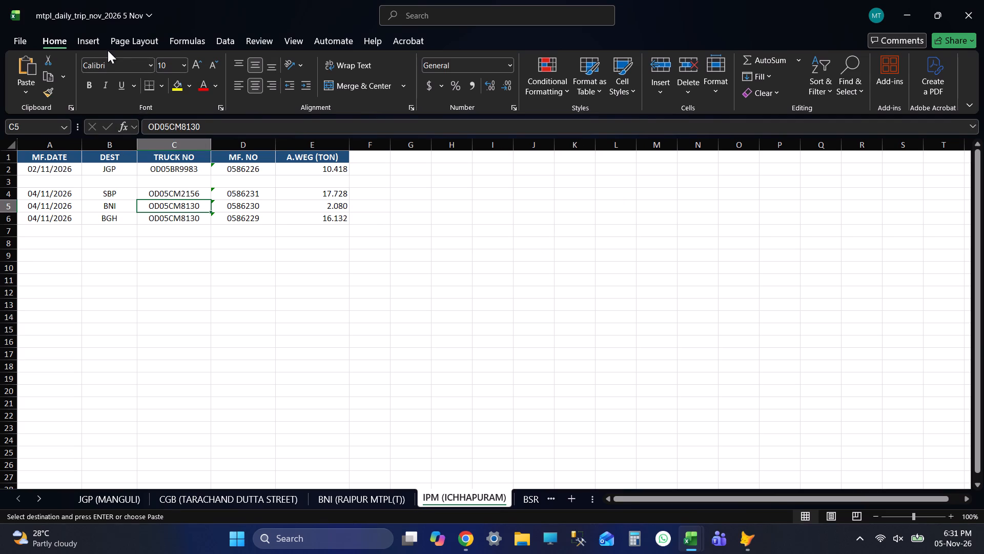
key("alt+Tab")
key("alt+Tab")
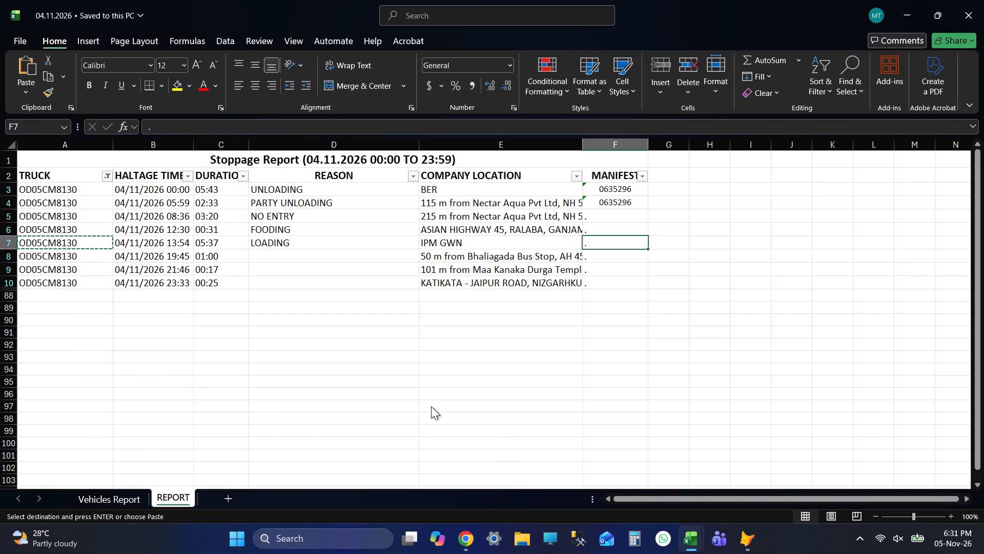
In the Wheelseye route history, locate the Maa Kanaka Durga Temple, Katikata - Jaipur Road and Bhaliagada Bus Stop stops on the map.
key("alt+Tab")
key("alt+Tab")
key("alt+Tab")
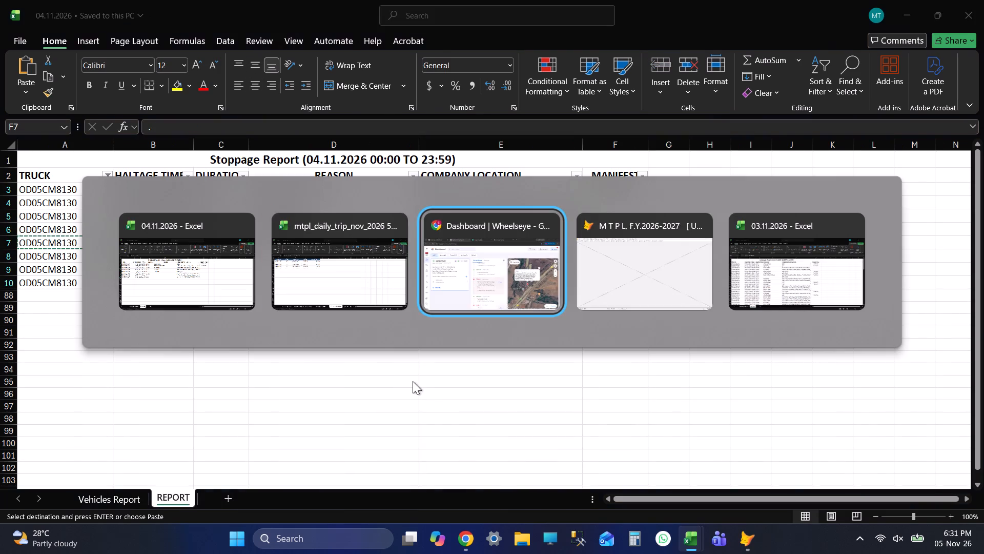
scroll(508, 362, "up", 2)
scroll(499, 377, "down", 3)
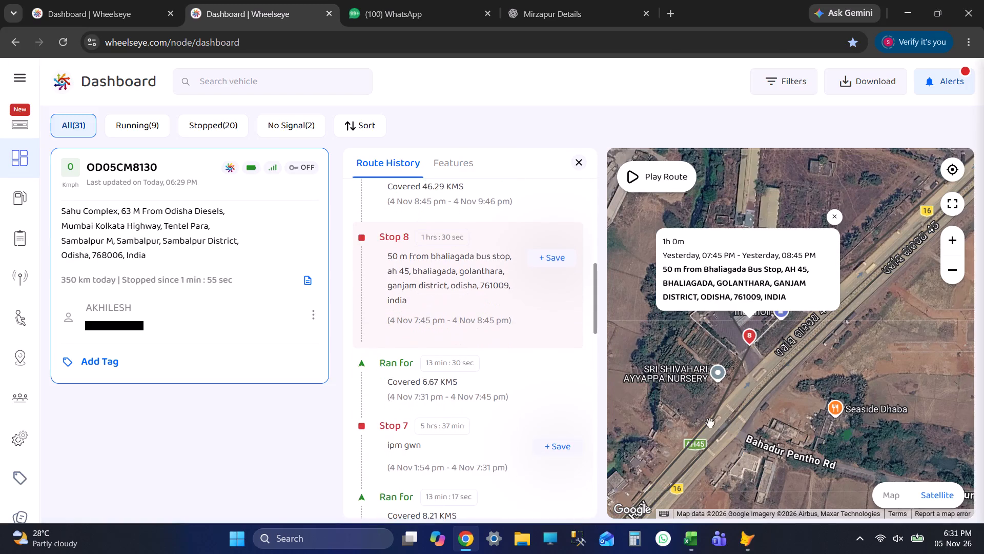
scroll(716, 436, "down", 6)
scroll(722, 442, "up", 1)
scroll(722, 442, "down", 1)
scroll(530, 357, "up", 4)
left_click(489, 334)
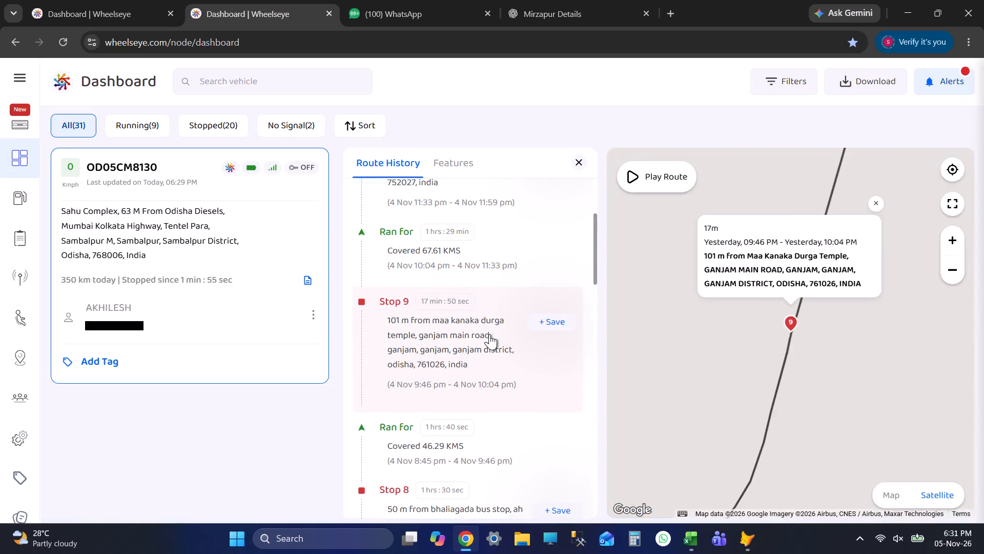
scroll(539, 373, "up", 3)
left_click(458, 341)
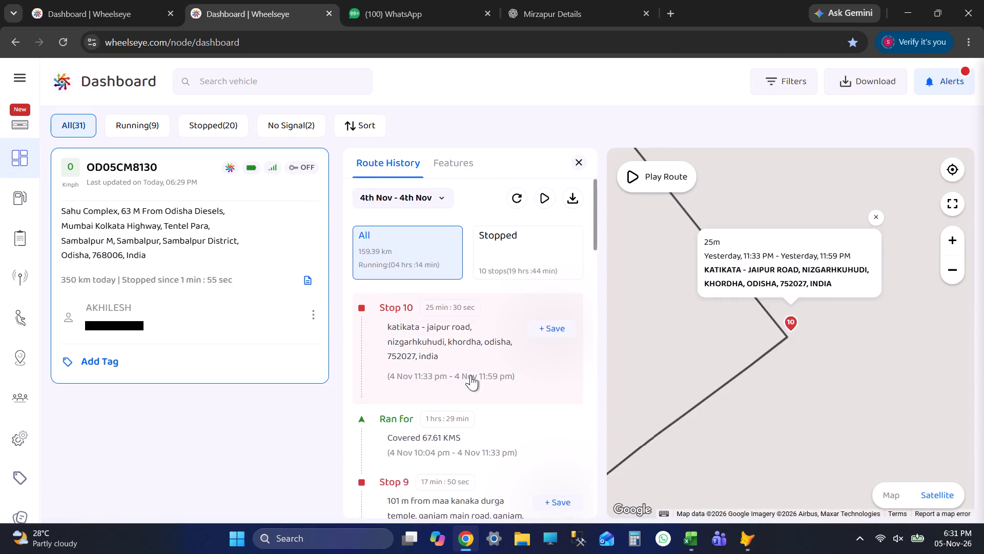
scroll(471, 384, "down", 4)
left_click(477, 382)
left_click(483, 407)
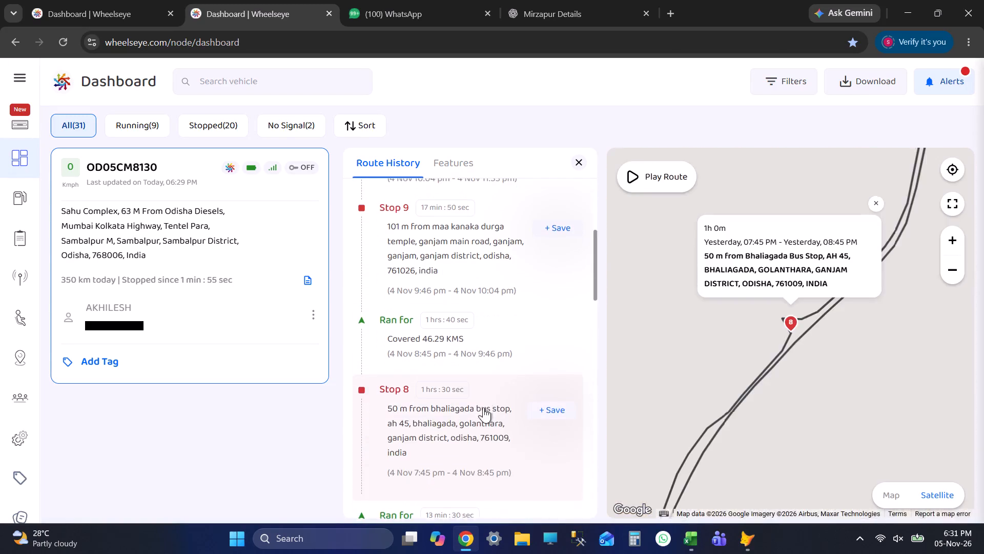
scroll(766, 341, "up", 3)
scroll(774, 348, "down", 1)
scroll(774, 349, "up", 2)
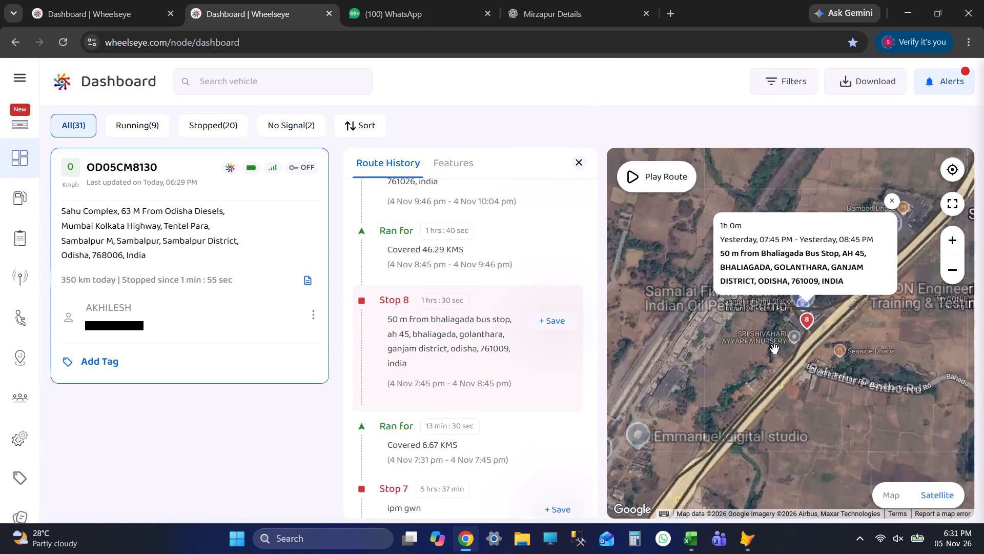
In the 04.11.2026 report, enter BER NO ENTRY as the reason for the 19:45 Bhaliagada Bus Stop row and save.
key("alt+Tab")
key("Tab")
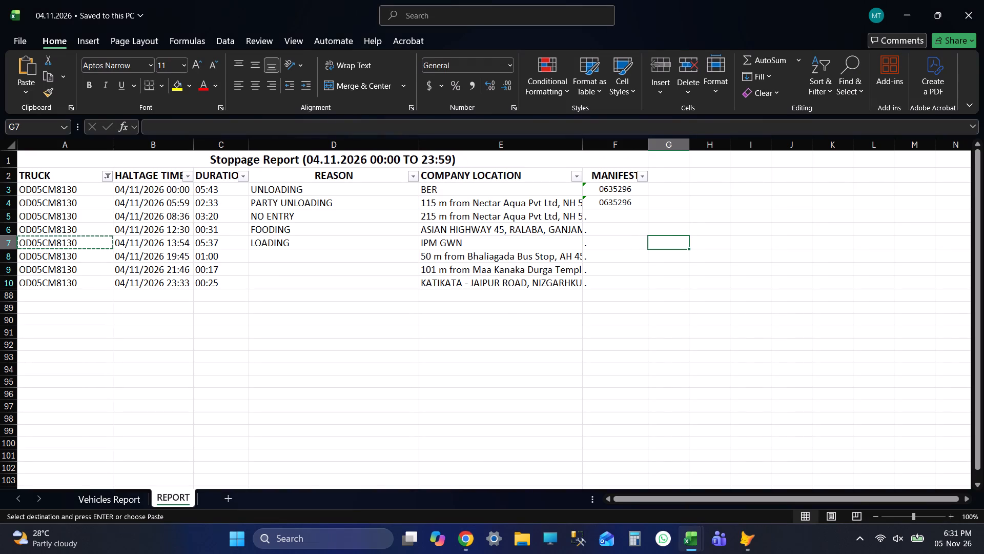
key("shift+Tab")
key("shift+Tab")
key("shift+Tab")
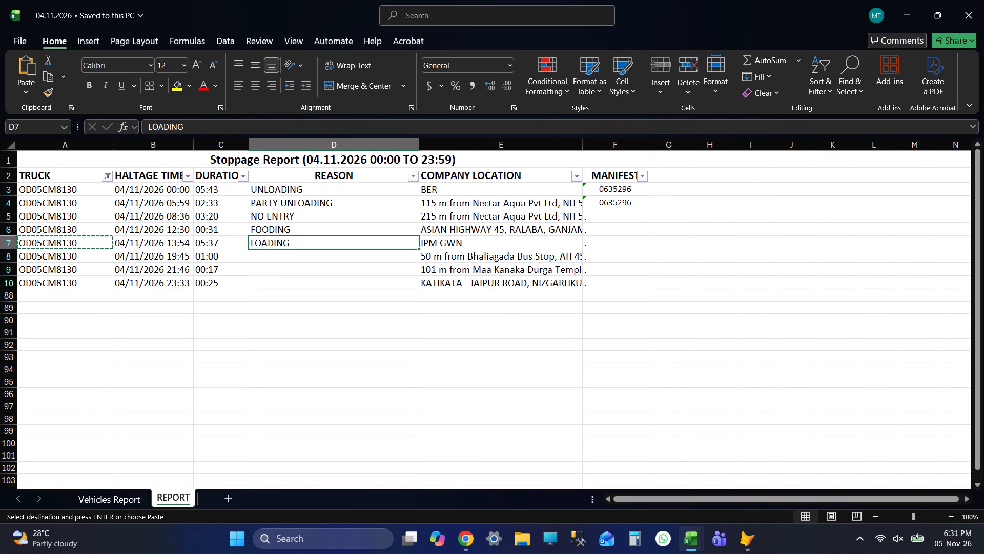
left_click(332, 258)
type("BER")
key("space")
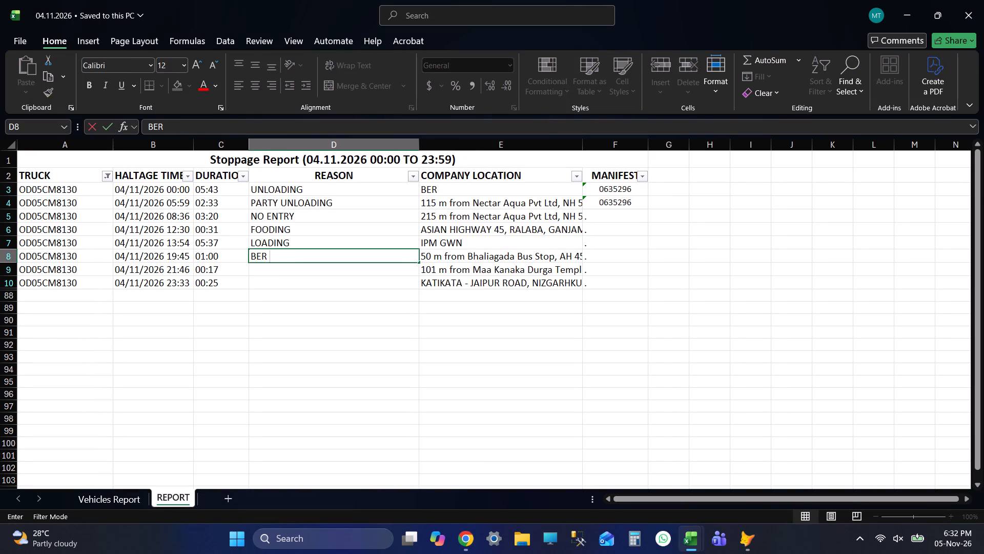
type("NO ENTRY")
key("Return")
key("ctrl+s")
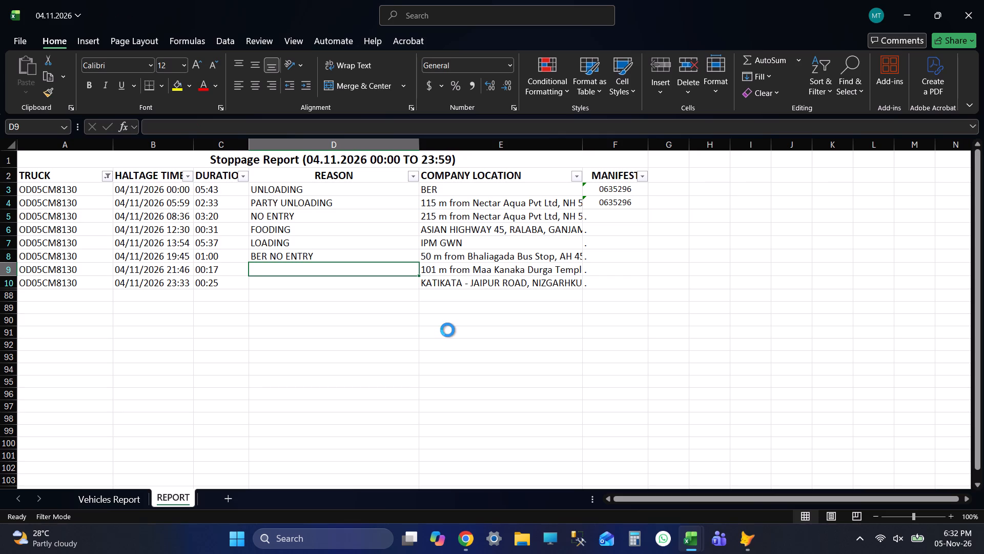
Locate the 9:46 pm Maa Kanaka Durga Temple stop in Wheelseye and examine its surroundings and position relative to the other stops.
key("alt+Tab")
scroll(491, 360, "up", 1)
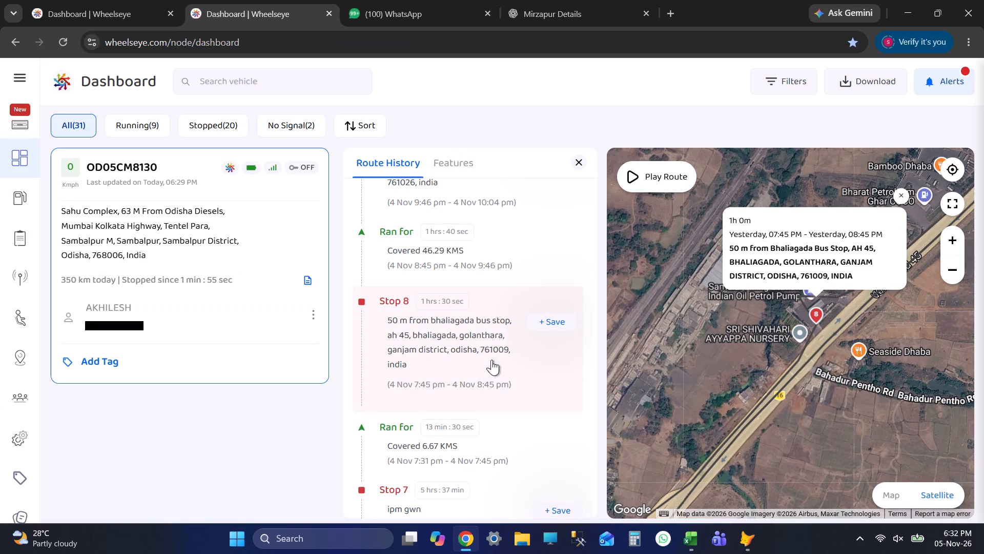
scroll(491, 360, "up", 1)
left_click(459, 293)
scroll(469, 370, "up", 1)
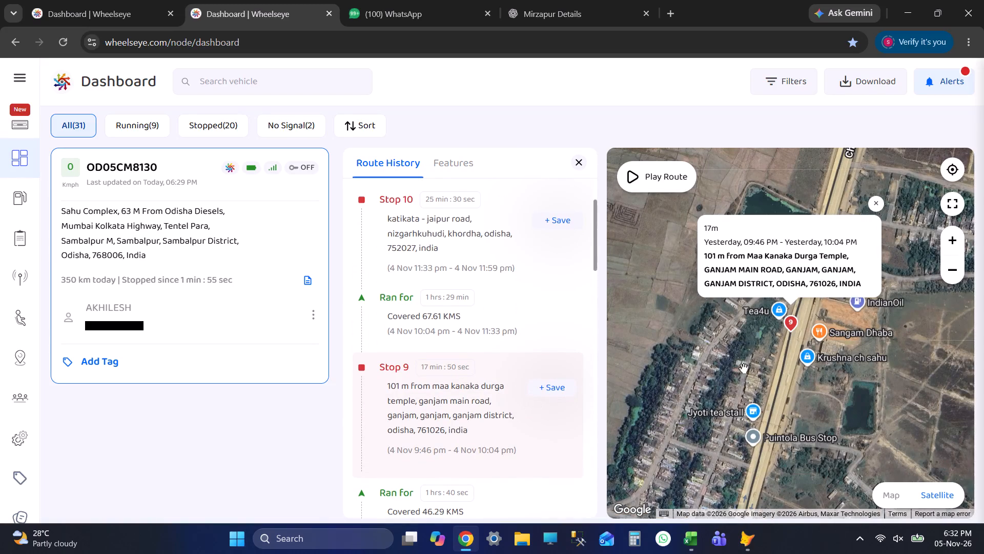
scroll(792, 334, "up", 4)
scroll(791, 349, "down", 7)
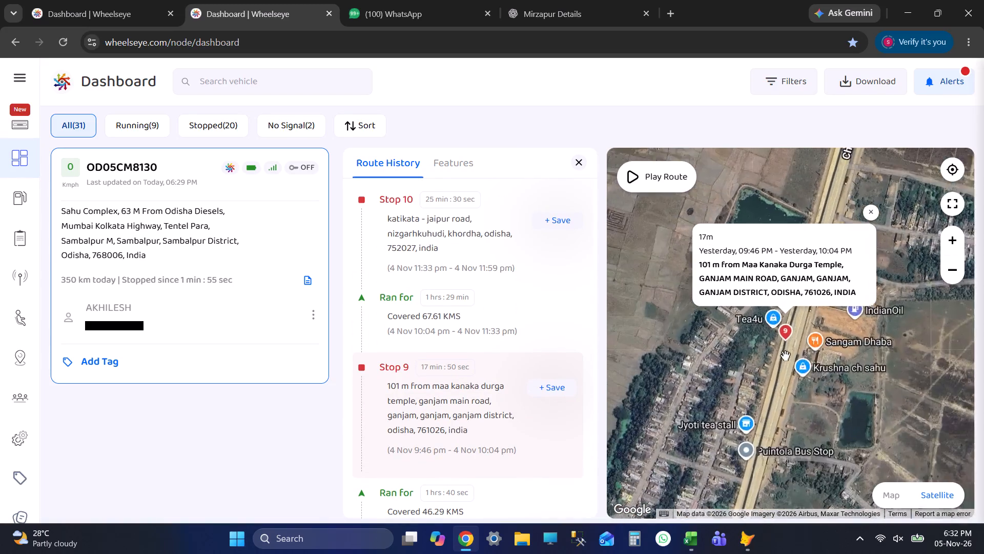
scroll(767, 380, "down", 10)
scroll(767, 384, "up", 1)
scroll(767, 384, "down", 5)
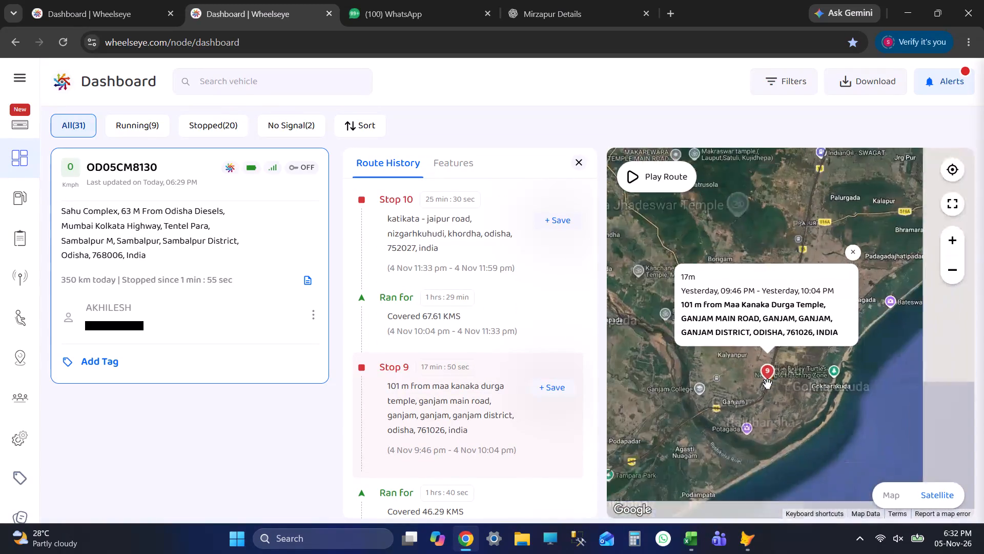
scroll(767, 384, "down", 3)
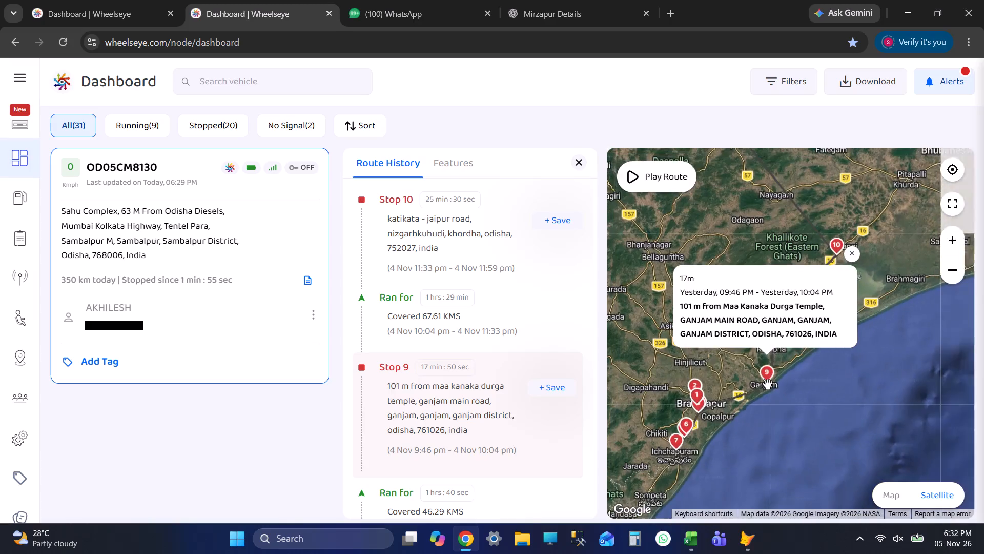
scroll(767, 384, "up", 1)
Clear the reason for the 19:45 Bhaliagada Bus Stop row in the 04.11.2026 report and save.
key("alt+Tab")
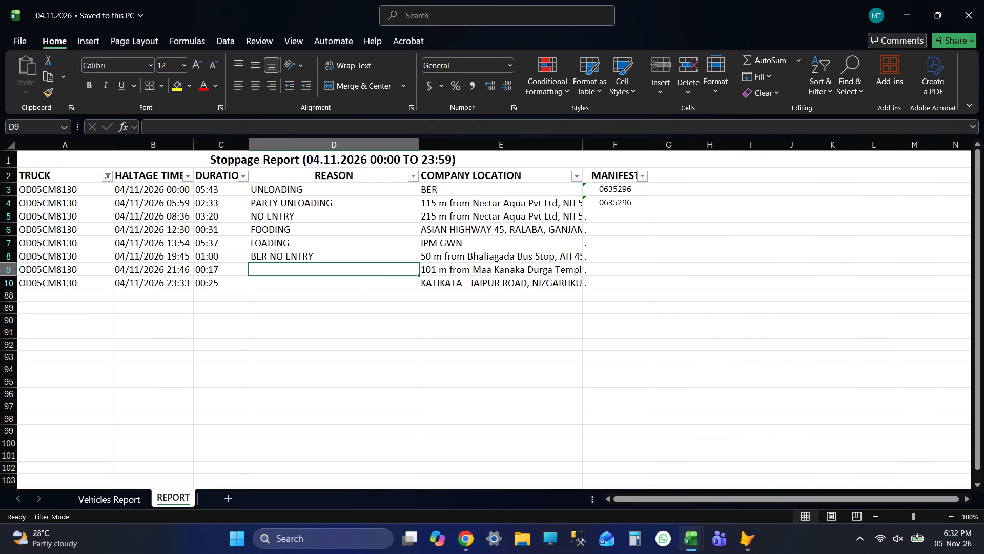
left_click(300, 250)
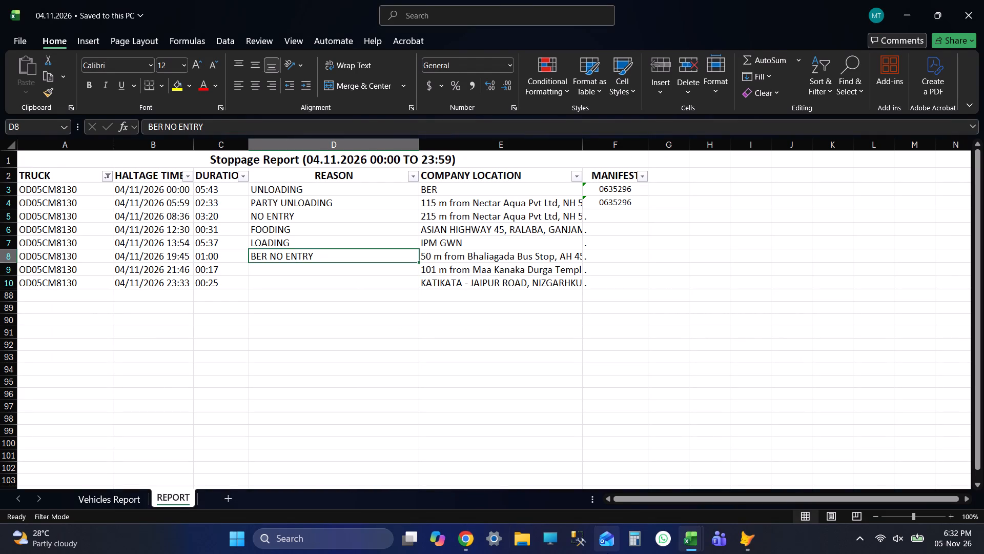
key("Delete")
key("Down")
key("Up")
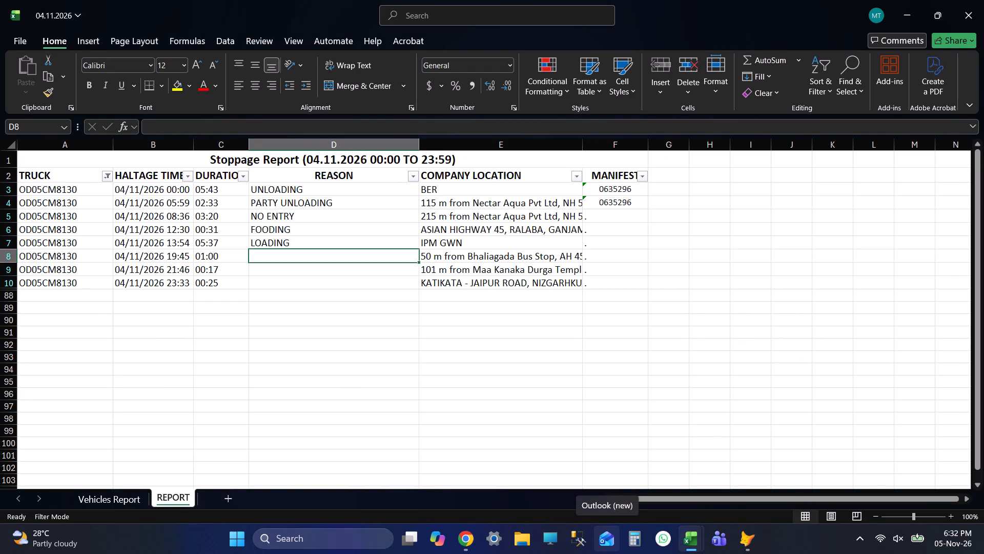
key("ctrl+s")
Return to Wheelseye and examine the 7:45 pm Bhaliagada Bus Stop location, first among neighbouring stops and at close range on the map.
key("alt+Tab")
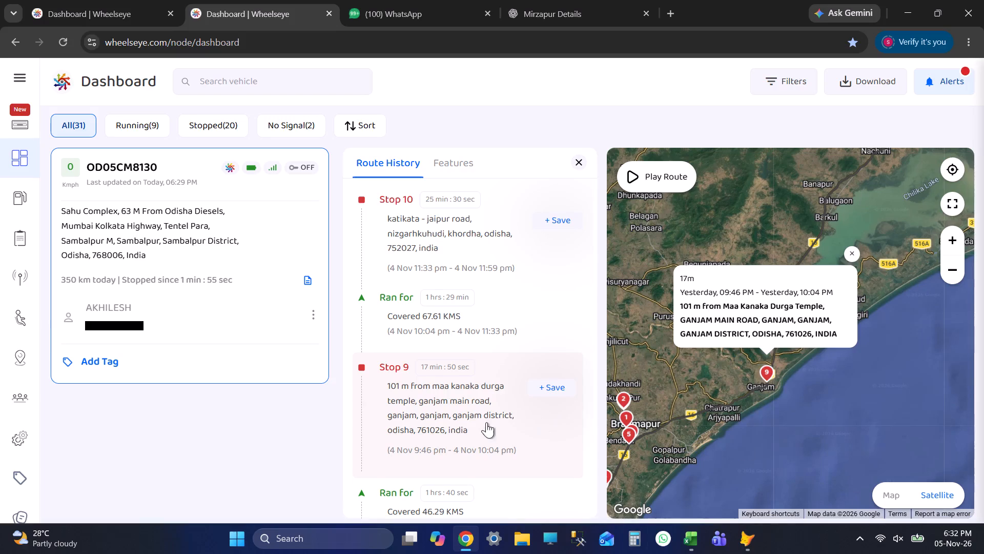
scroll(489, 422, "down", 3)
left_click(484, 358)
scroll(810, 313, "up", 3)
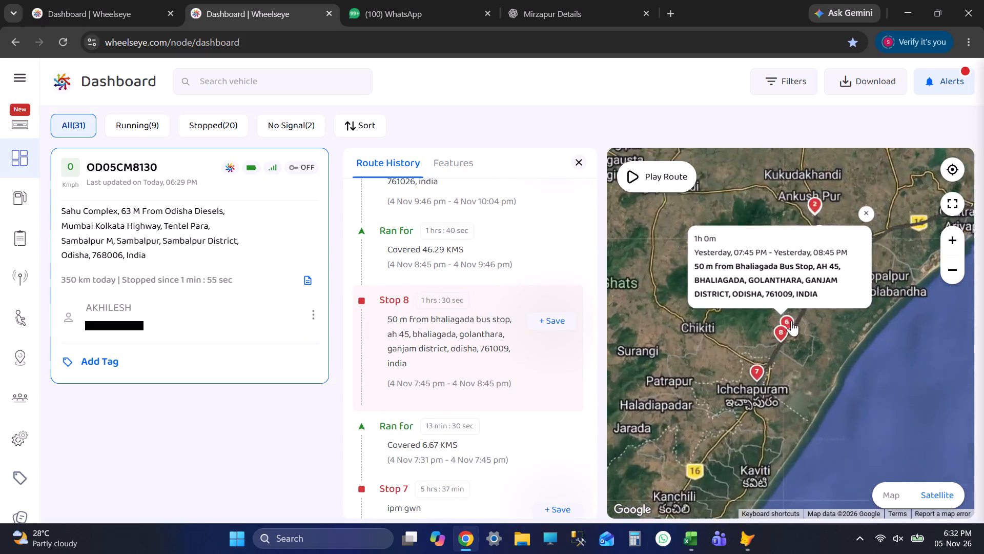
scroll(776, 342, "up", 1)
scroll(776, 342, "down", 1)
scroll(775, 342, "up", 10)
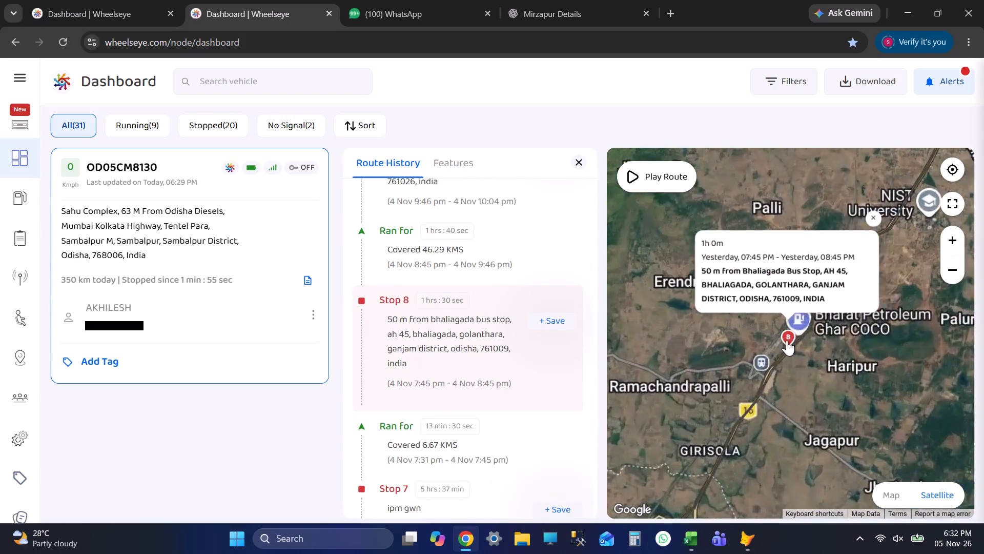
scroll(787, 340, "up", 6)
scroll(795, 374, "down", 1)
scroll(799, 375, "up", 3)
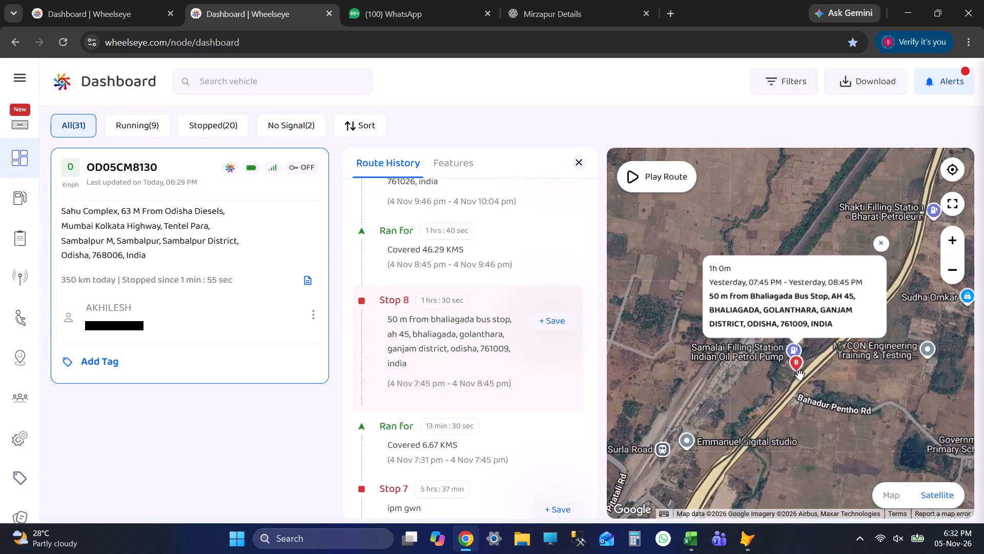
scroll(799, 375, "up", 1)
scroll(799, 375, "down", 1)
scroll(799, 375, "up", 1)
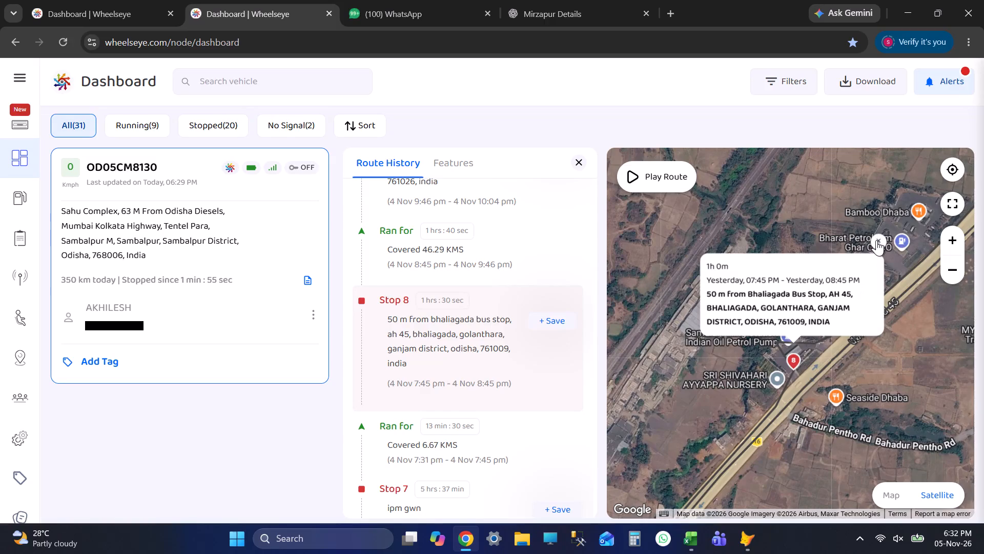
left_click(876, 240)
Compare the unfilled 19:45 report row with Wheelseye's 1:54 pm IPM GWN and 7:45 pm Bhaliagada Bus Stop halts on the map.
key("alt+Tab")
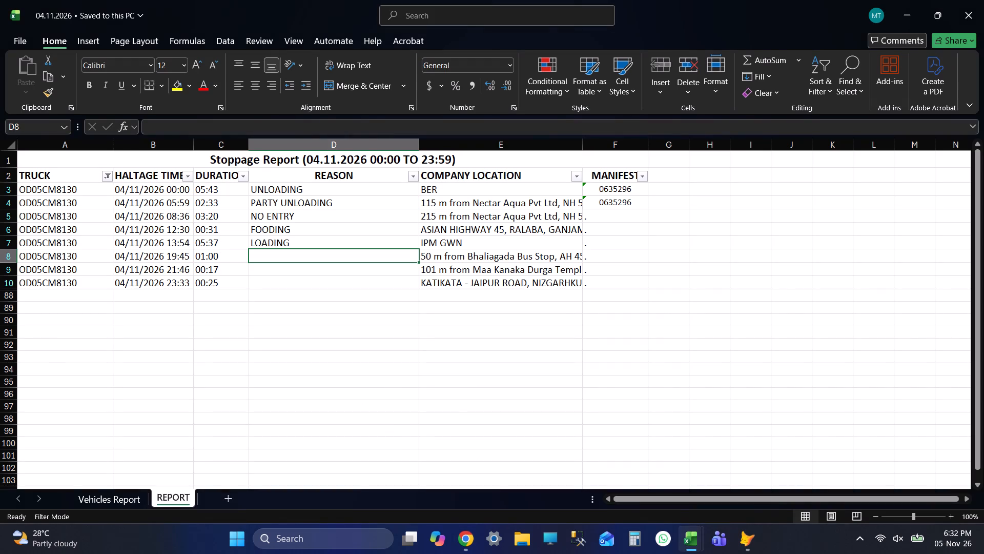
key("alt+Tab")
key("alt+Tab")
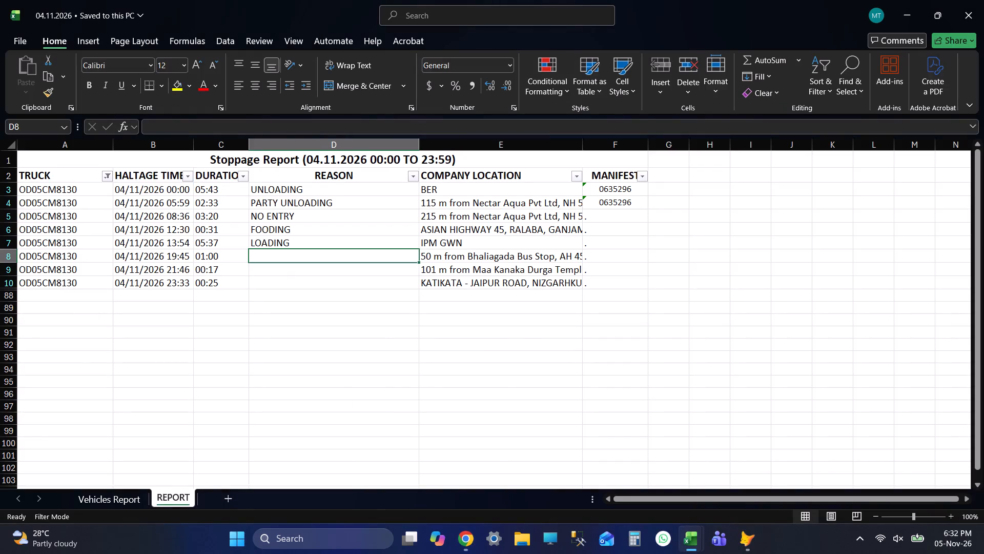
key("alt+Tab")
key("alt+Tab")
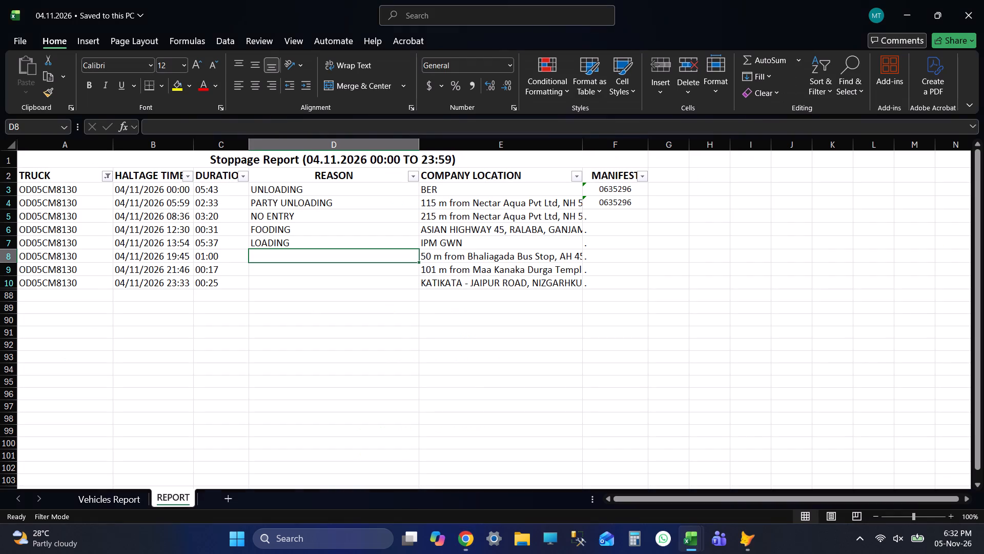
key("alt+Tab")
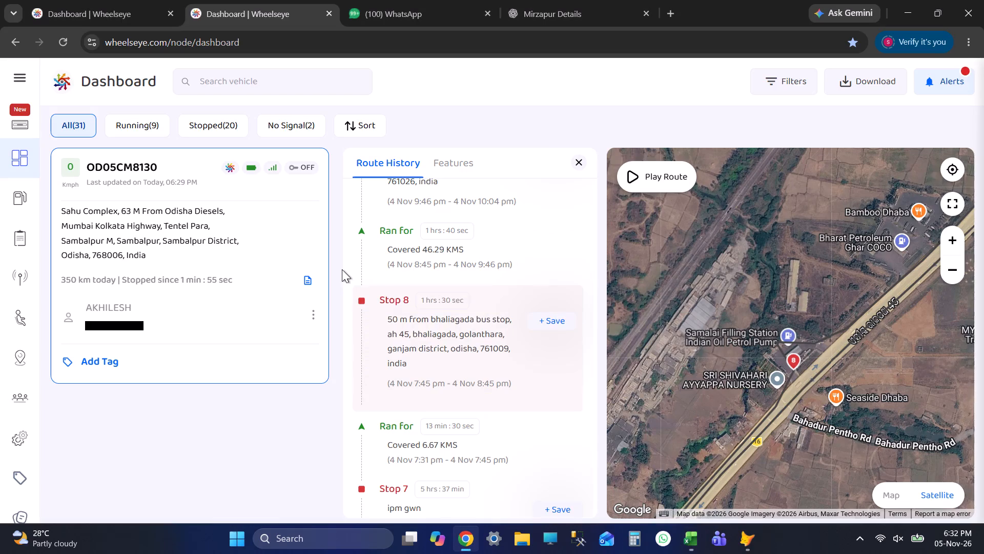
scroll(449, 358, "down", 2)
left_click(462, 354)
scroll(460, 354, "down", 1)
scroll(460, 354, "up", 2)
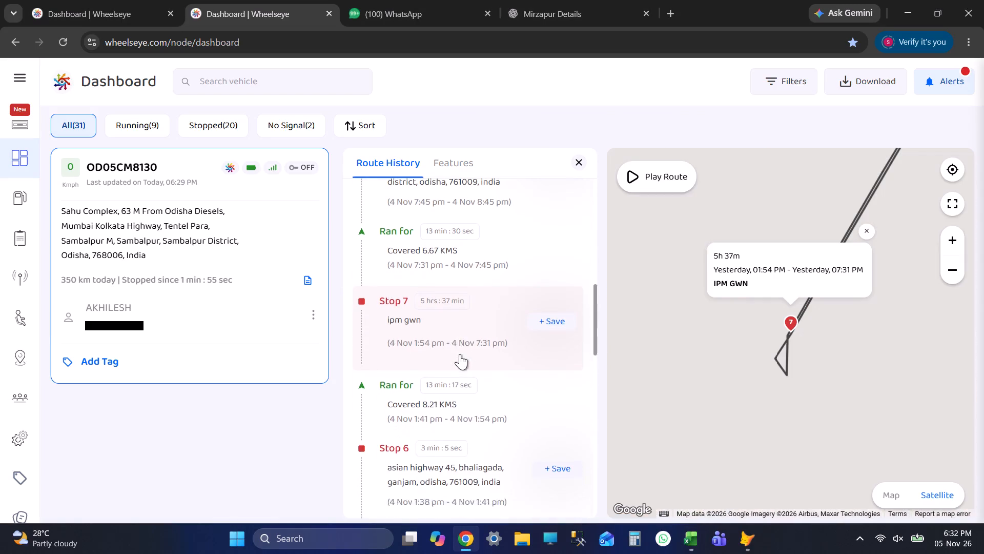
left_click(466, 279)
scroll(795, 312, "up", 2)
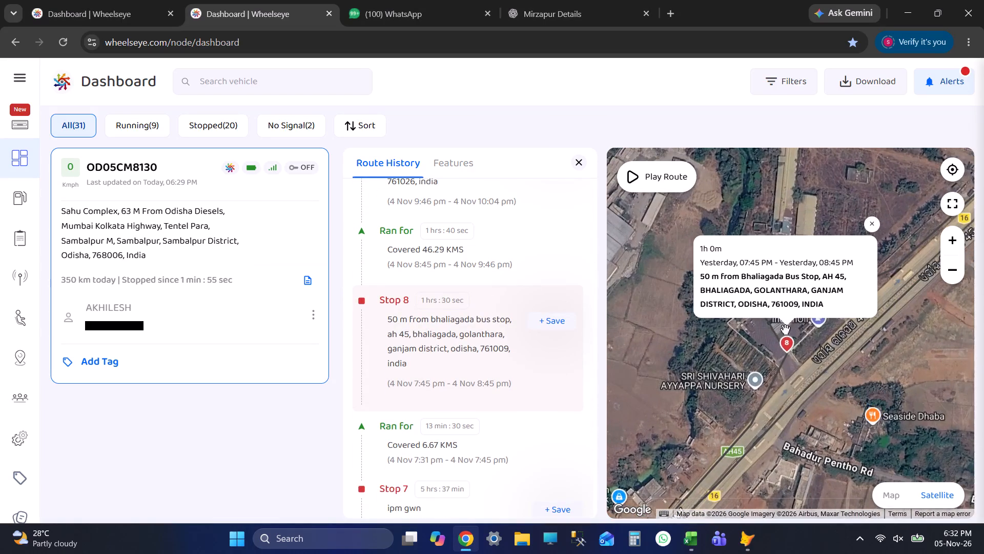
In the 04.11.2026 report, enter FUEL PUMP as the reason for the 19:45 Bhaliagada Bus Stop row and save.
key("alt+Tab")
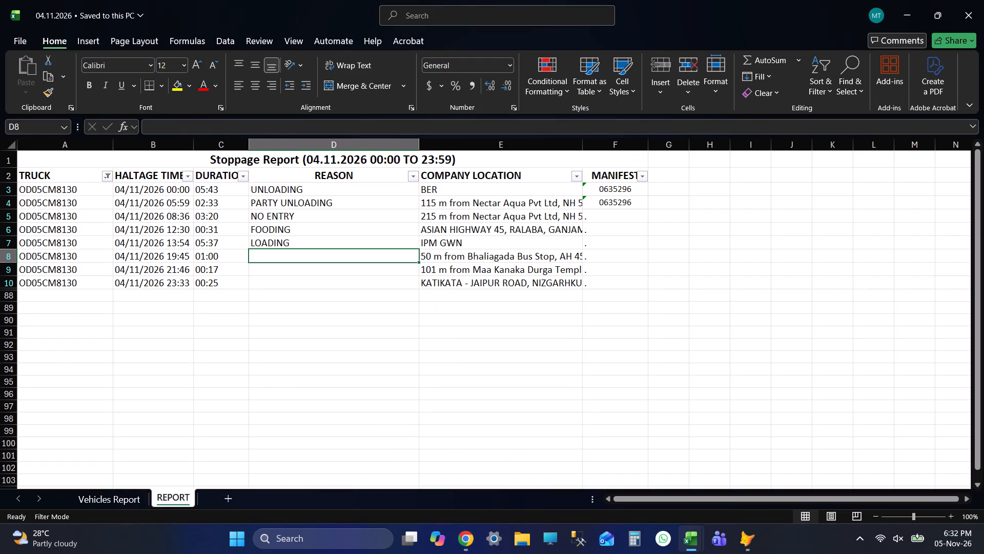
type("PETROL")
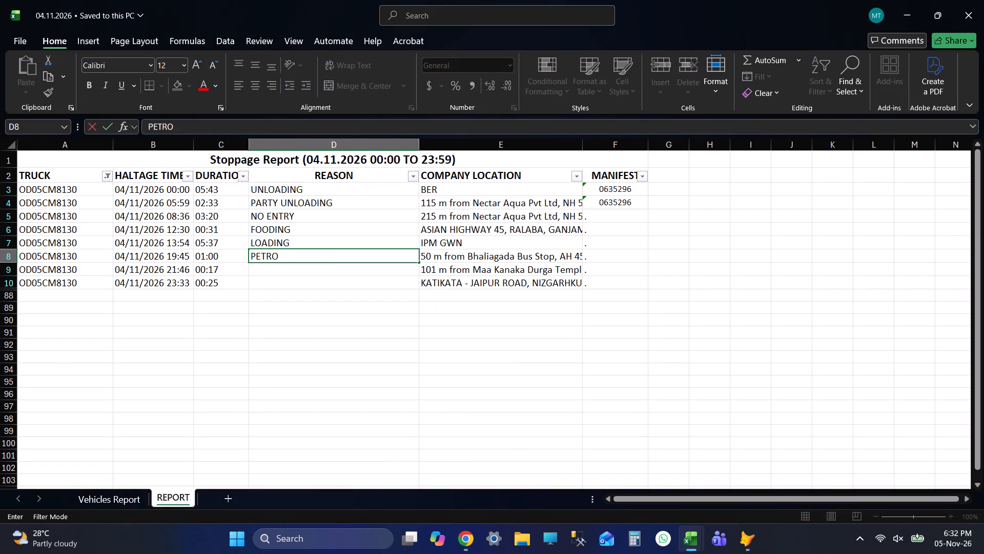
key("space")
key("BackSpace")
key("BackSpace")
key("BackSpace")
key("BackSpace")
key("BackSpace")
key("BackSpace")
key("BackSpace")
type("FUEL")
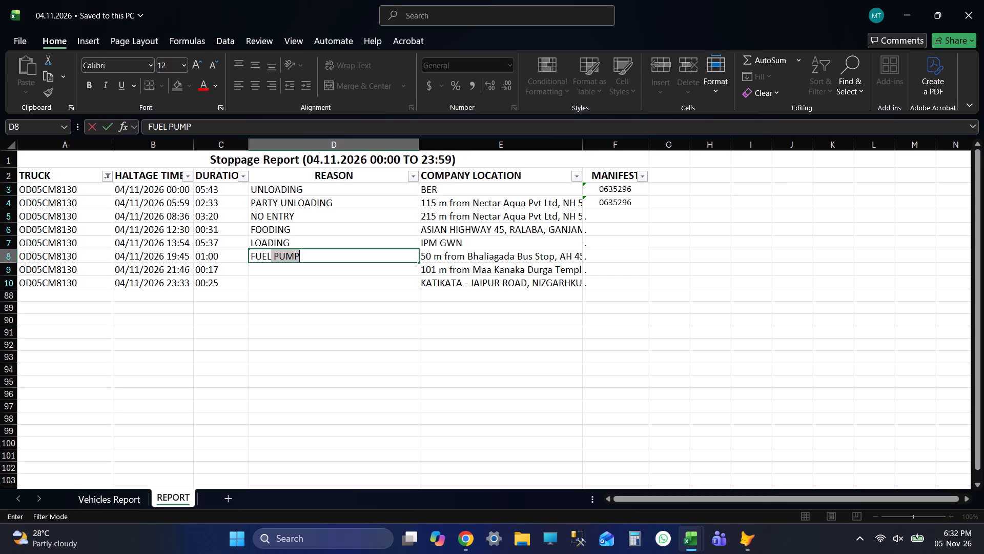
key("space")
key("Return")
key("ctrl+s")
Return to Wheelseye and examine the 9:46 pm Maa Kanaka Durga Temple and 11:33 pm Katikata - Jaipur Road stops on the map.
key("alt+Tab")
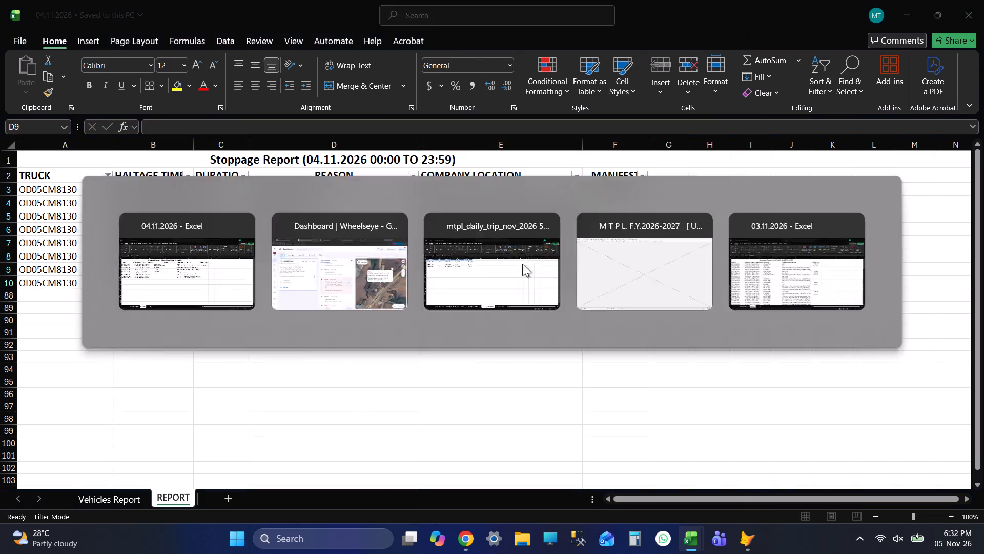
scroll(475, 358, "up", 3)
left_click(475, 363)
scroll(774, 327, "up", 4)
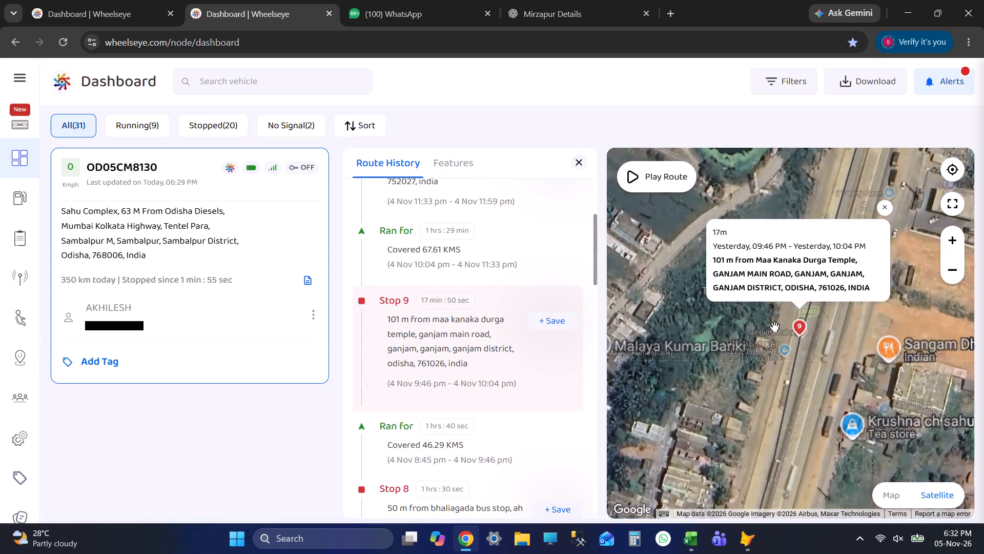
left_click_drag(774, 327, 717, 361)
scroll(717, 373, "down", 6)
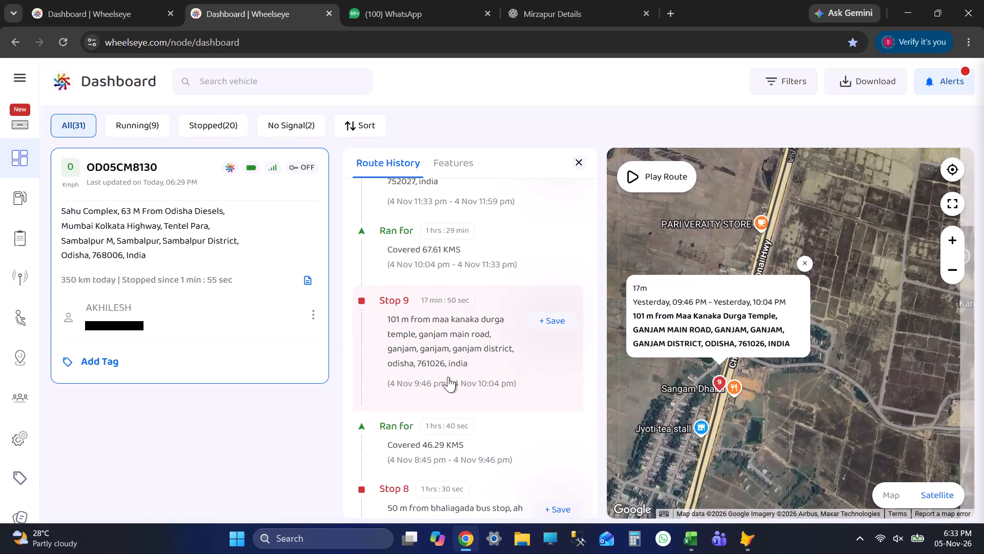
scroll(448, 377, "up", 2)
left_click(469, 317)
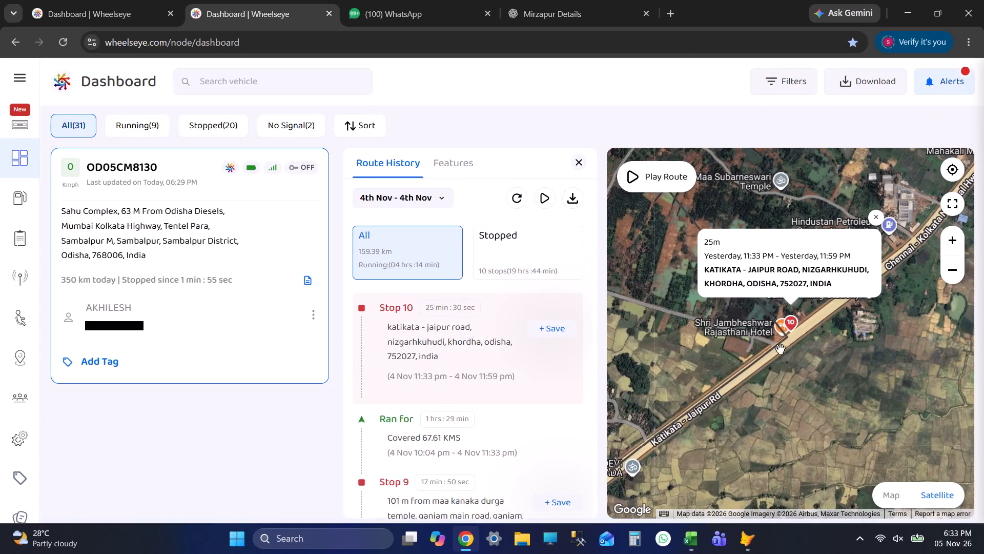
scroll(788, 349, "up", 5)
scroll(423, 394, "down", 3)
left_click(488, 333)
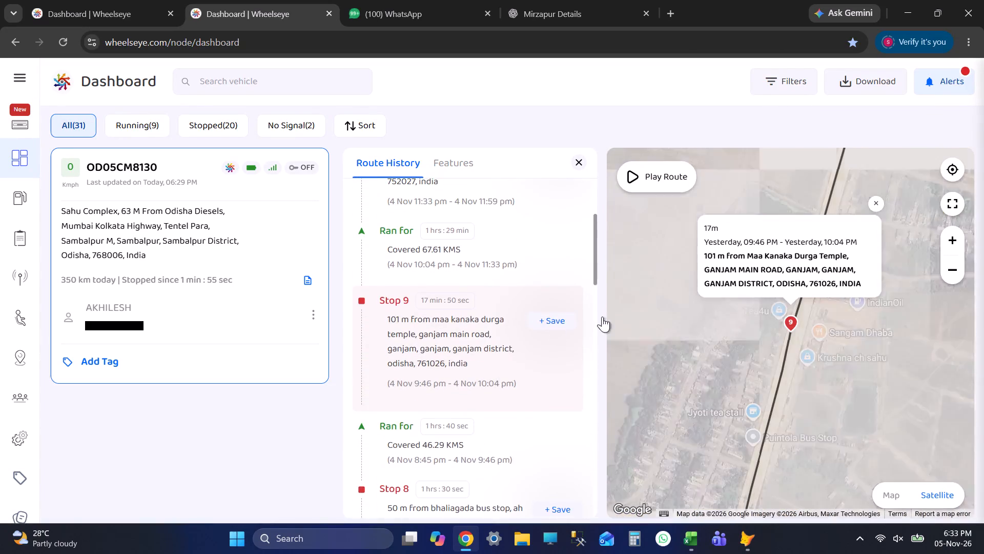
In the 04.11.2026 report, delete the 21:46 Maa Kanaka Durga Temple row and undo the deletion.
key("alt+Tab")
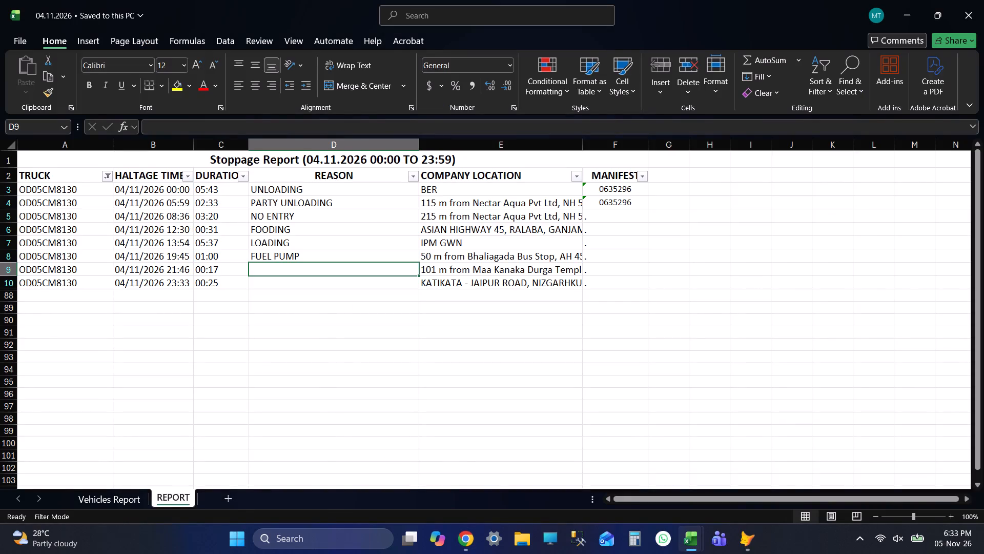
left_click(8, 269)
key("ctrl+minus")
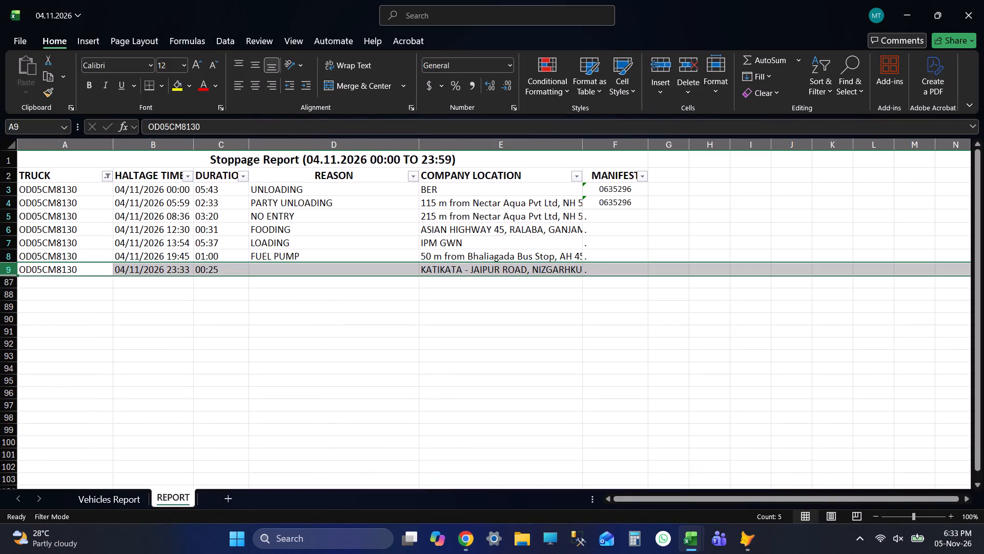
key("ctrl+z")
Return to Wheelseye and examine the surroundings of the 9:46 pm Maa Kanaka Durga Temple stop at close range.
key("alt+Tab")
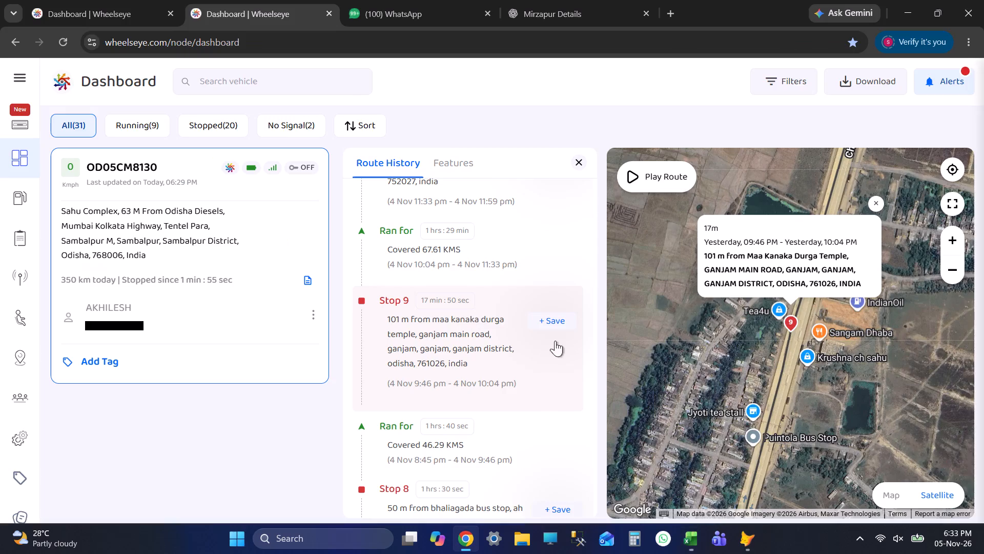
scroll(745, 366, "up", 2)
scroll(754, 369, "down", 1)
scroll(756, 369, "up", 2)
scroll(807, 323, "up", 3)
scroll(807, 323, "down", 1)
left_click_drag(787, 314, 718, 355)
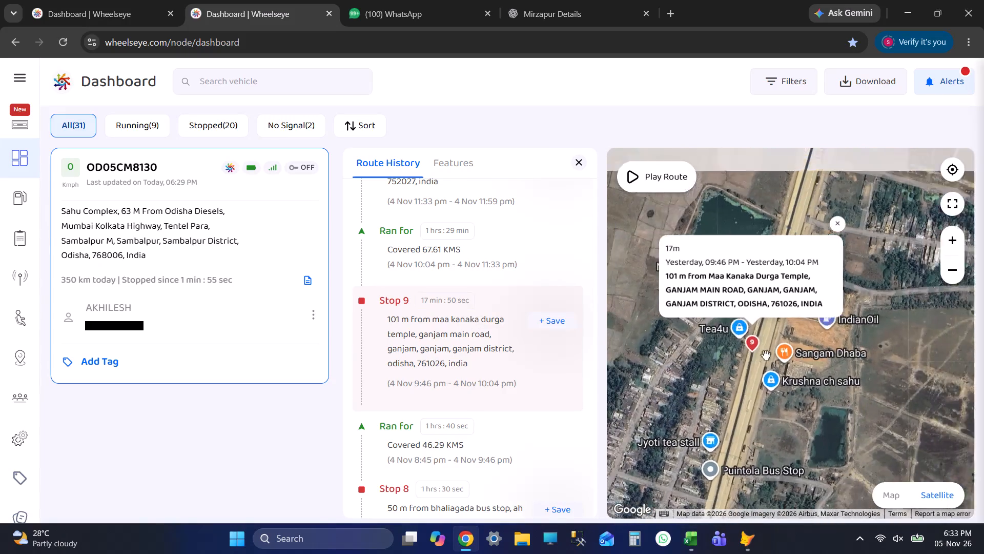
scroll(762, 352, "up", 5)
scroll(777, 336, "down", 1)
scroll(777, 339, "up", 1)
scroll(420, 316, "up", 4)
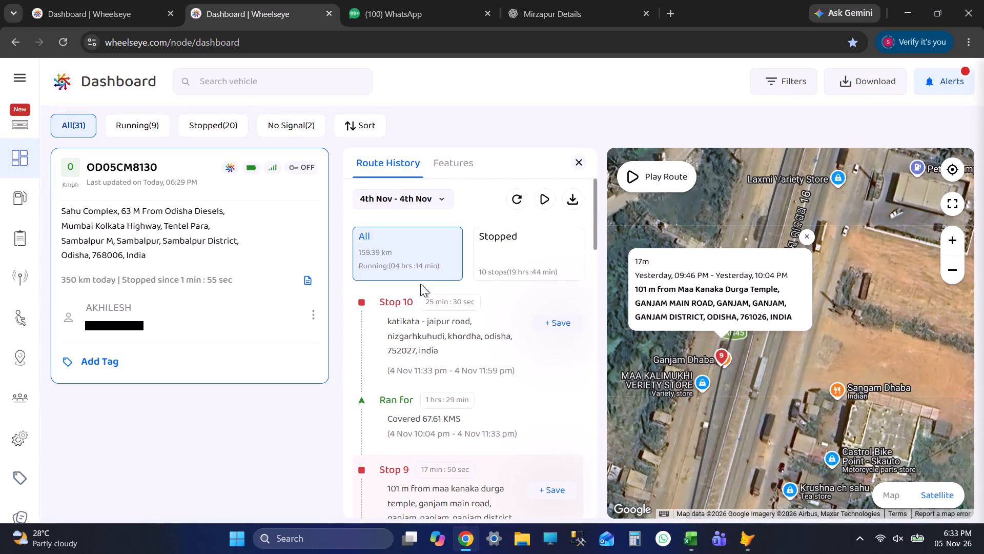
left_click(387, 189)
left_click(426, 301)
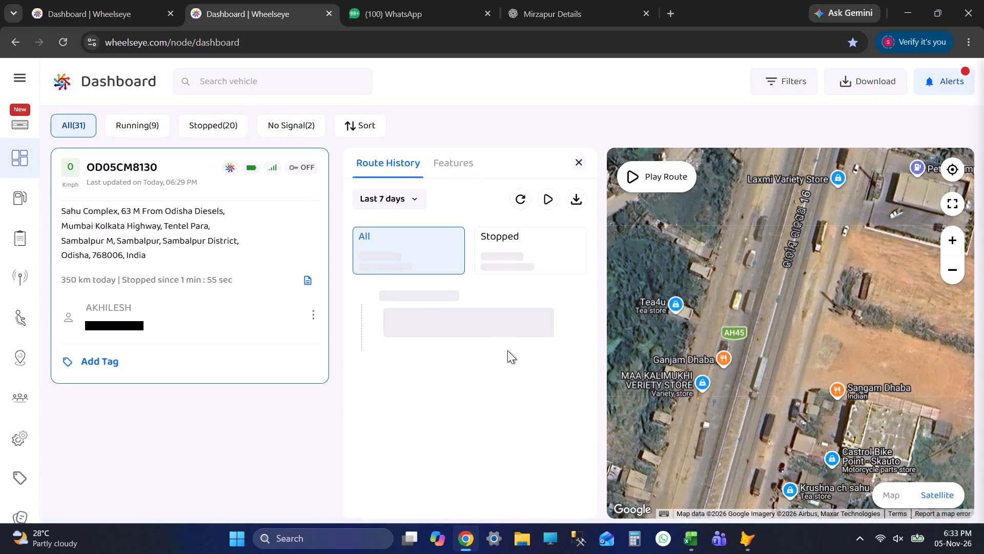
scroll(485, 371, "down", 5)
scroll(492, 378, "up", 1)
scroll(492, 378, "down", 7)
scroll(489, 390, "up", 1)
scroll(489, 390, "down", 5)
scroll(489, 395, "up", 1)
scroll(489, 397, "down", 9)
left_click(476, 371)
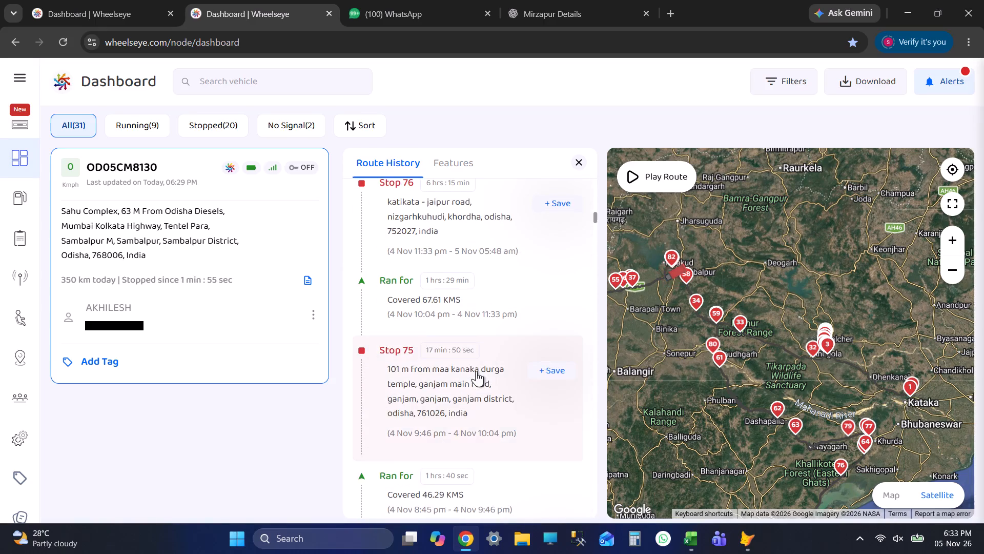
Examine the overnight Katikata - Jaipur Road stop starting at 11:33 pm on the map, and reopen the 9:46 pm Maa Kanaka Durga Temple stop.
scroll(742, 322, "up", 7)
scroll(825, 346, "down", 1)
scroll(825, 346, "up", 1)
scroll(825, 346, "down", 1)
scroll(825, 346, "up", 1)
scroll(424, 360, "up", 2)
scroll(422, 362, "down", 1)
scroll(422, 362, "up", 2)
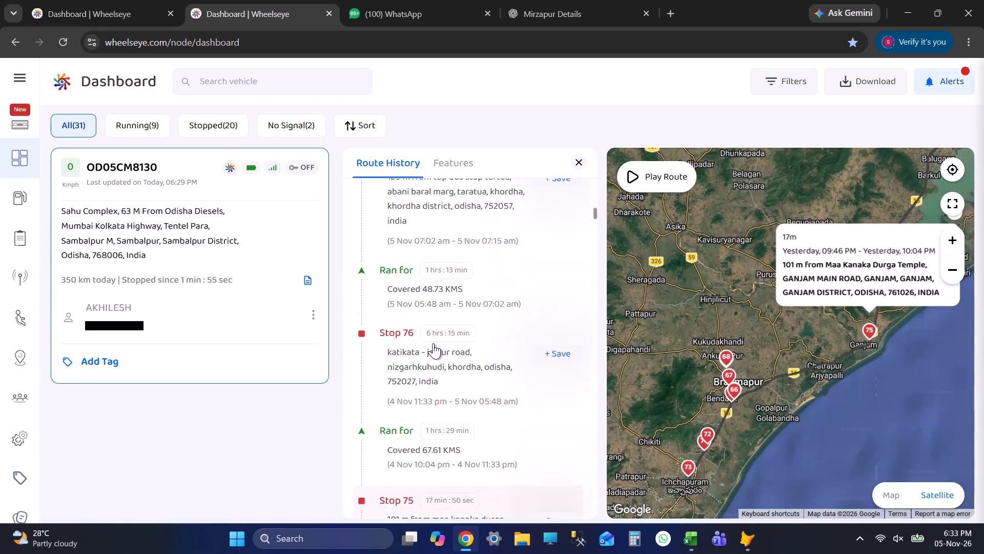
left_click(435, 338)
scroll(809, 312, "up", 1)
scroll(809, 312, "down", 1)
scroll(809, 312, "up", 3)
scroll(786, 330, "down", 1)
scroll(777, 348, "up", 1)
scroll(776, 352, "down", 1)
scroll(772, 362, "up", 2)
scroll(774, 362, "down", 1)
scroll(774, 362, "up", 11)
scroll(768, 293, "down", 1)
scroll(774, 294, "up", 1)
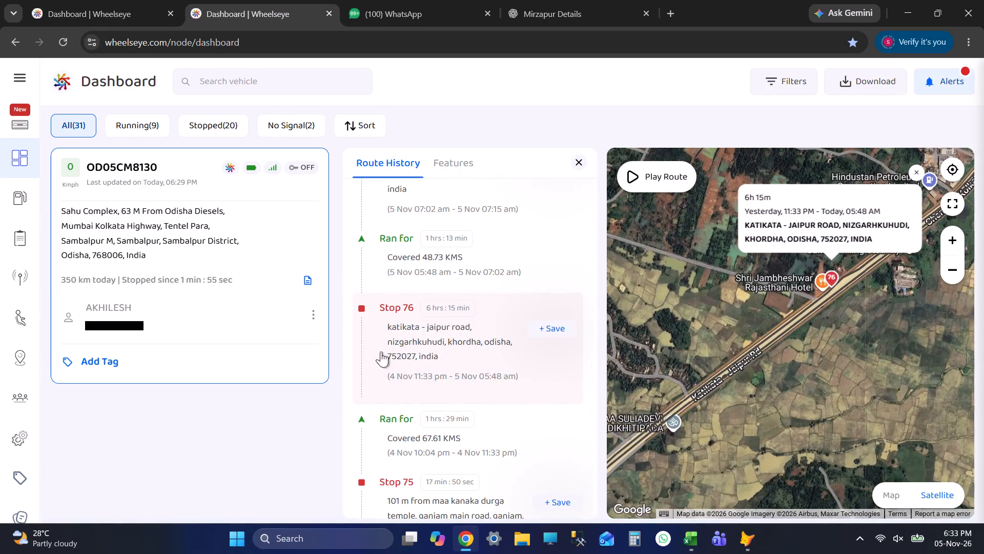
scroll(374, 368, "down", 3)
left_click(479, 311)
In the 04.11.2026 report, enter FOODING as the reason for the 21:46 Maa Kanaka Durga Temple row and save.
key("alt+Tab")
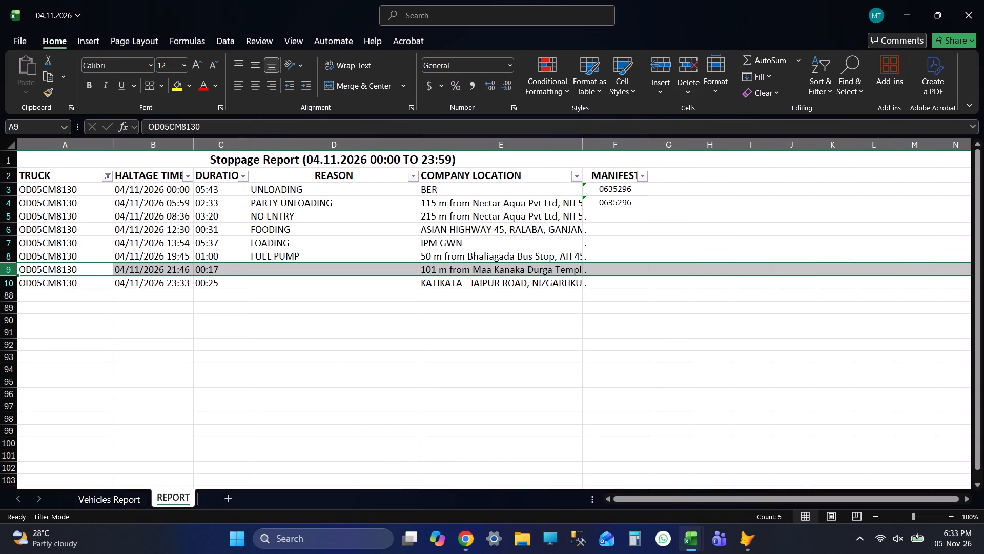
left_click(272, 268)
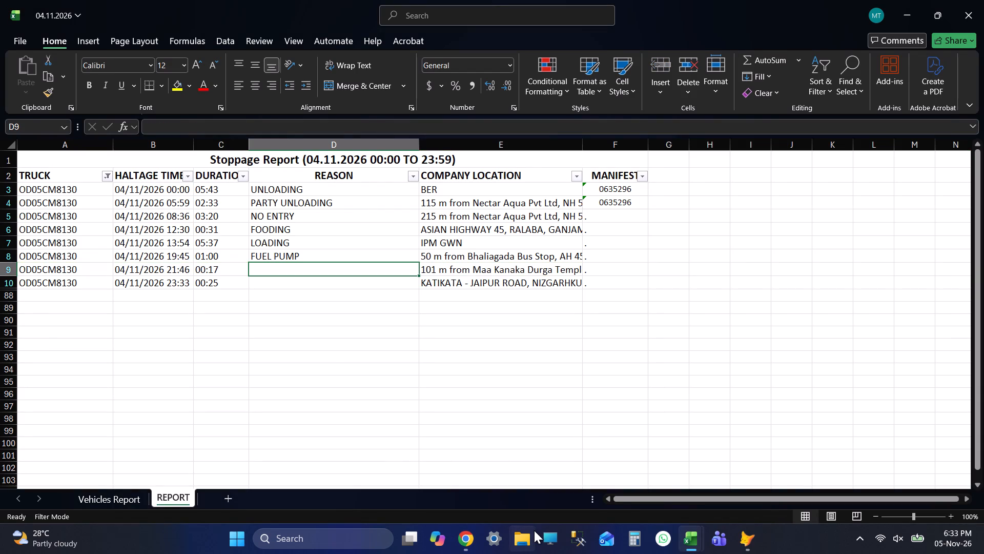
type("FOODING")
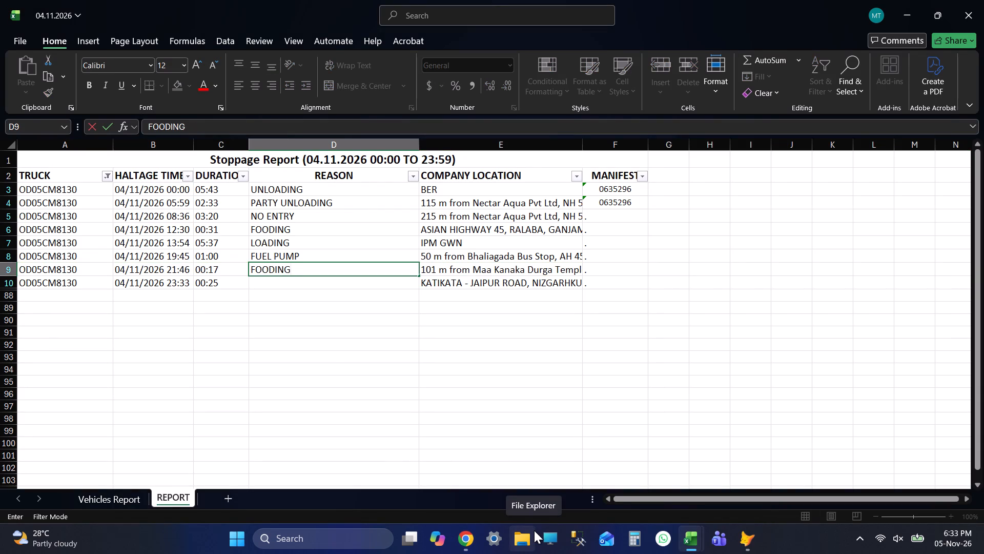
key("Return")
key("ctrl+s")
Recheck the 11:33 pm stop in Wheelseye, and enter NIGHT TIME as the reason for the report's 23:33 Katikata - Jaipur Road row and save.
key("alt+Tab")
scroll(462, 359, "up", 1)
scroll(462, 359, "down", 1)
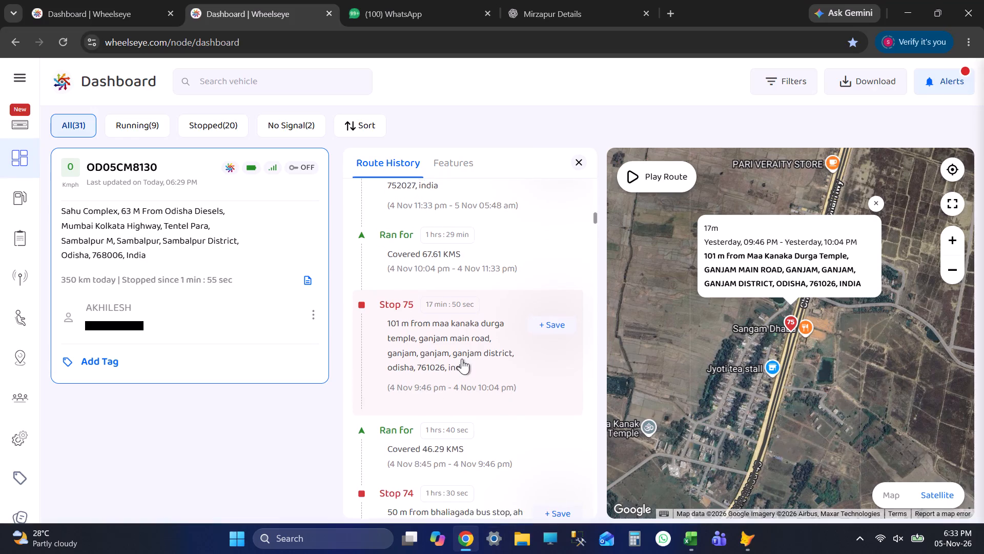
scroll(462, 359, "up", 1)
left_click(449, 254)
key("alt+Tab")
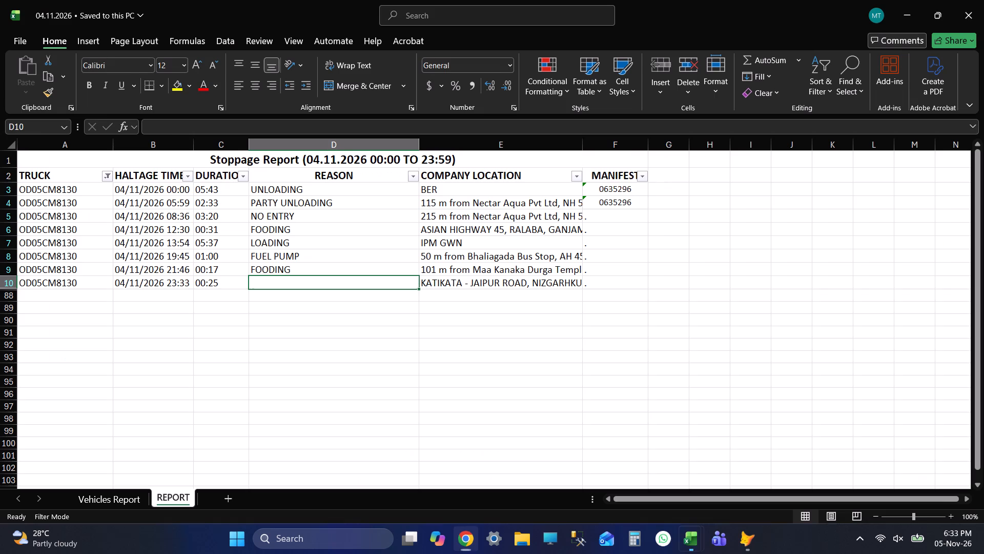
type("NIGH")
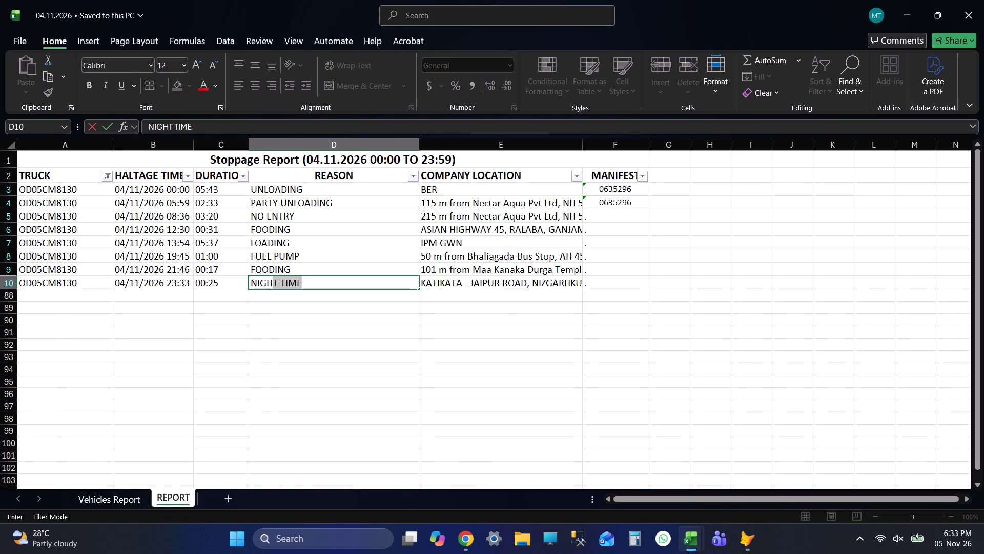
key("Return")
key("ctrl+s")
key("ctrl+s")
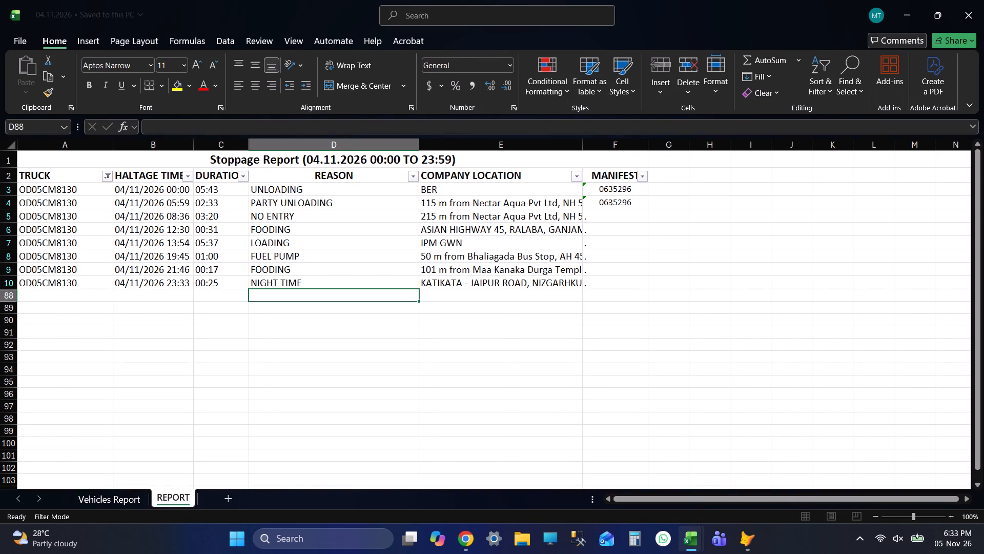
View the wider area around the 11:33 pm Katikata - Jaipur Road stop in Wheelseye, and return to the 04.11.2026 report and save.
key("alt+Tab")
scroll(796, 402, "down", 7)
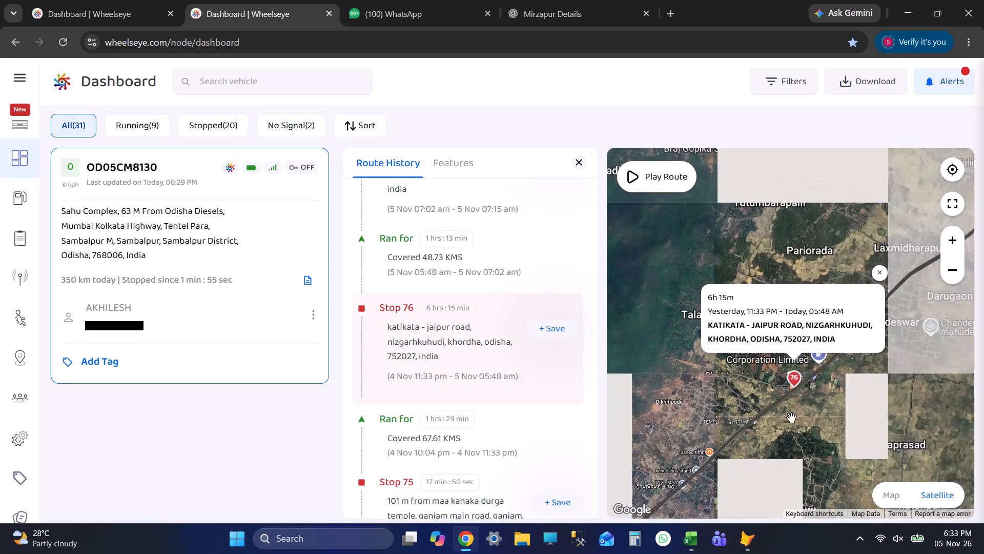
scroll(784, 409, "down", 4)
key("alt+Tab")
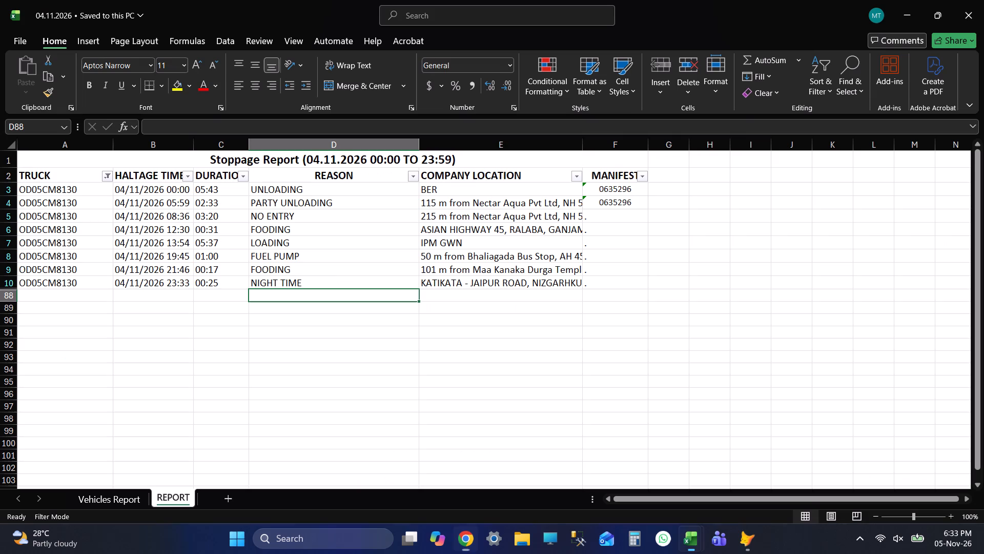
key("ctrl+s")
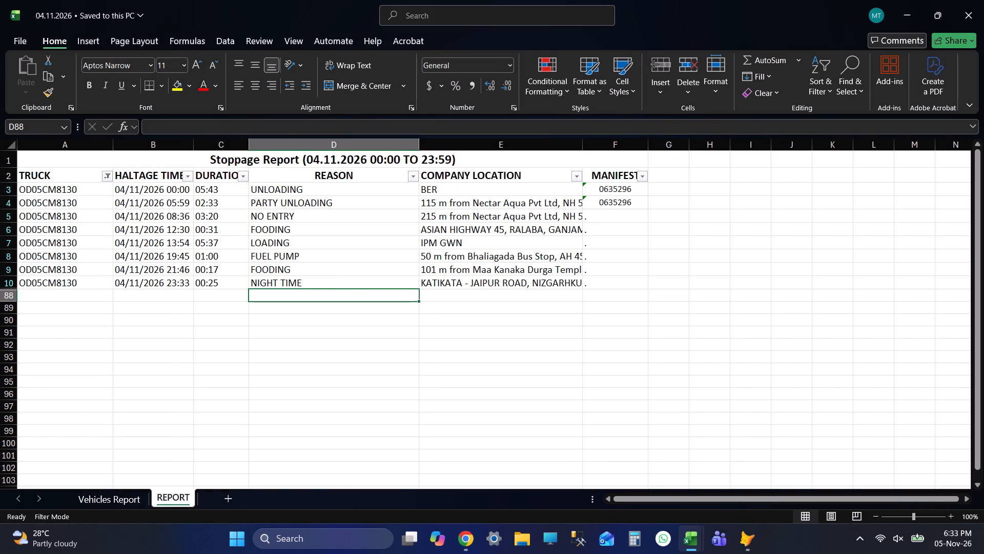
left_click(108, 174)
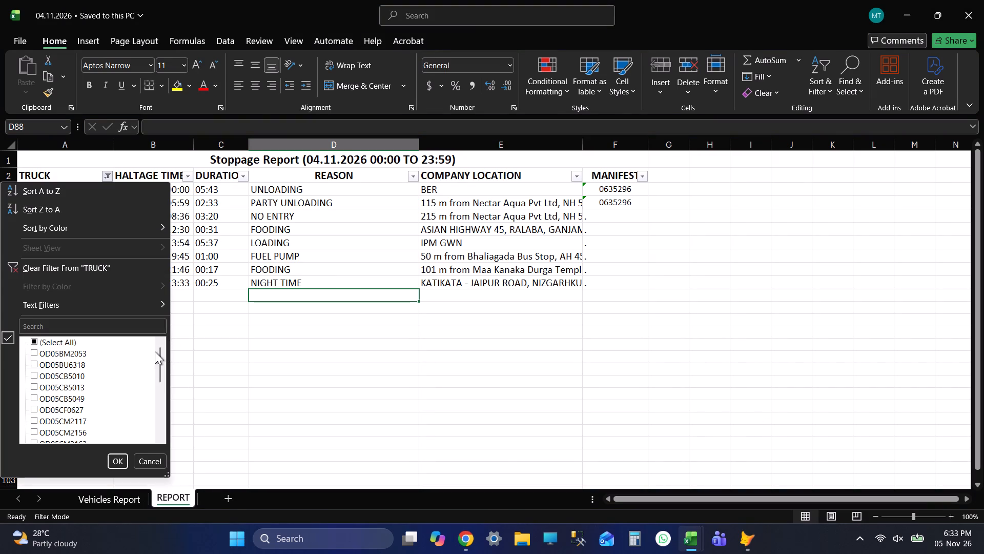
left_click_drag(156, 355, 170, 393)
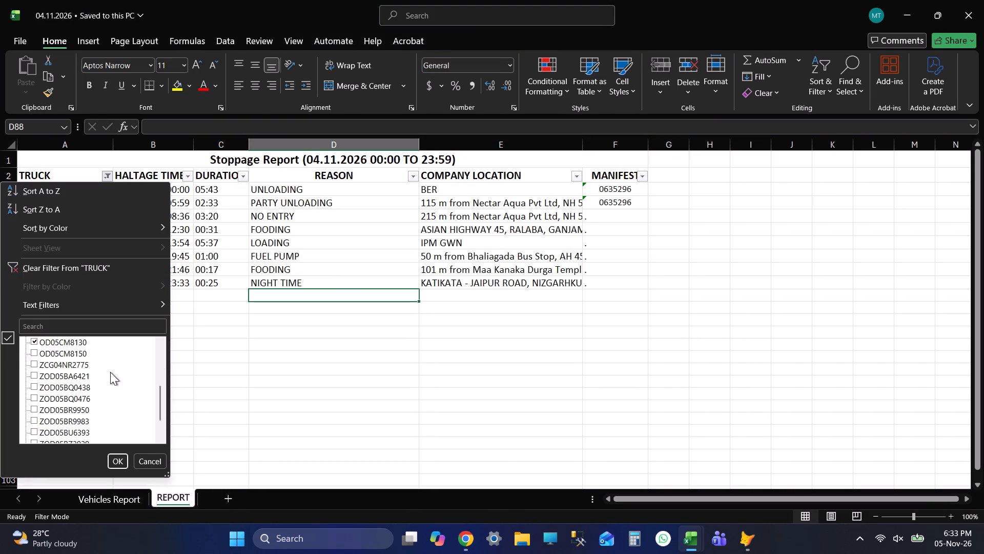
left_click(55, 340)
left_click(63, 353)
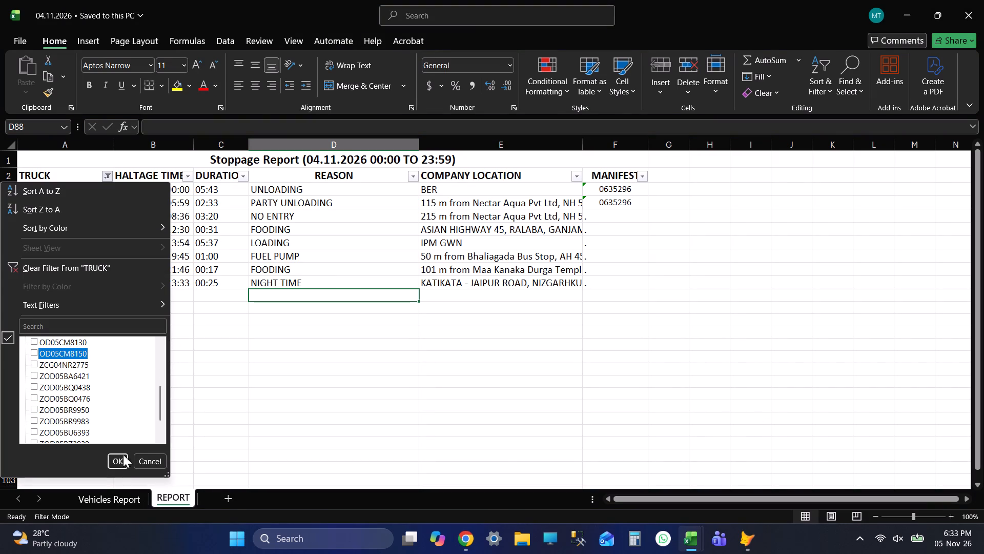
left_click(121, 462)
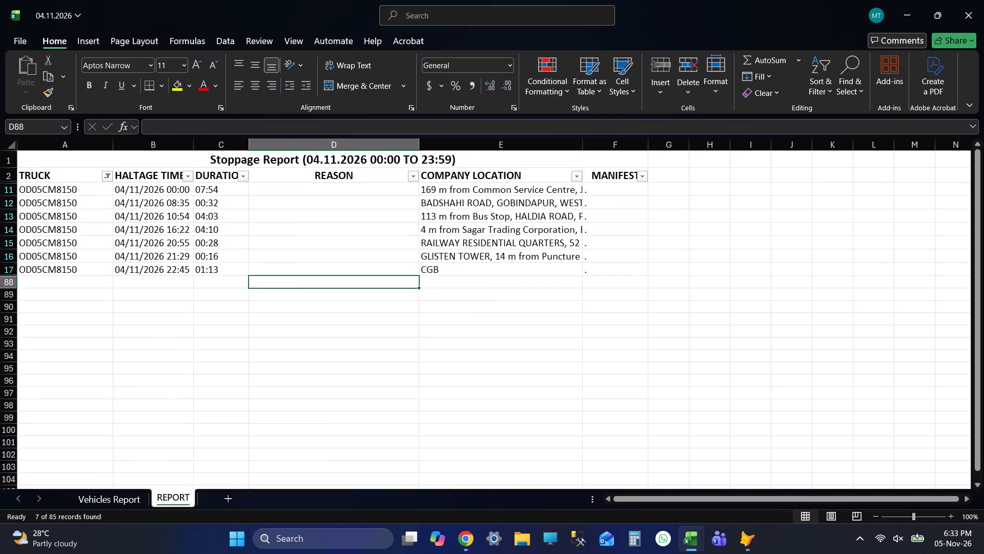
key("ctrl+s")
key("ctrl+s")
key("ctrl+s")
key("ctrl+s")
key("ctrl+s")
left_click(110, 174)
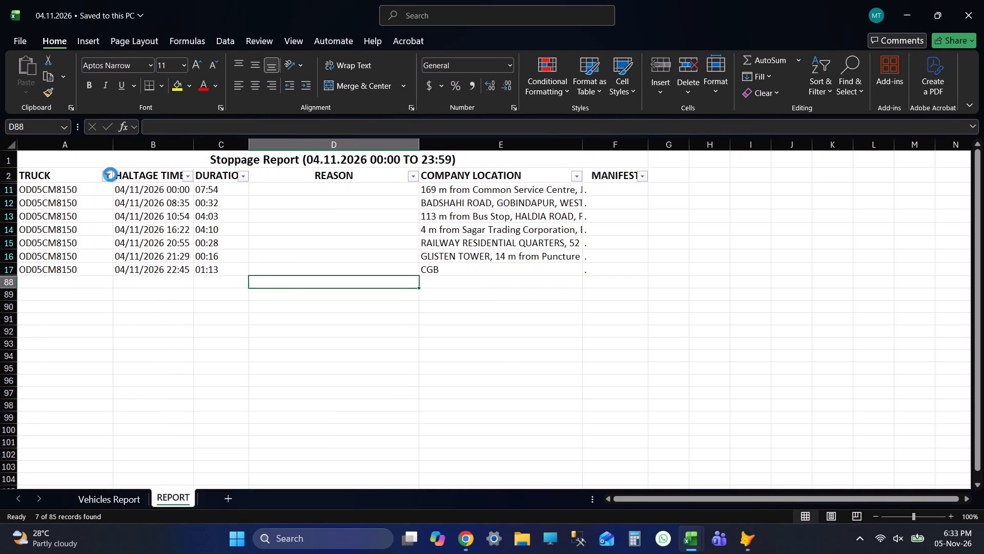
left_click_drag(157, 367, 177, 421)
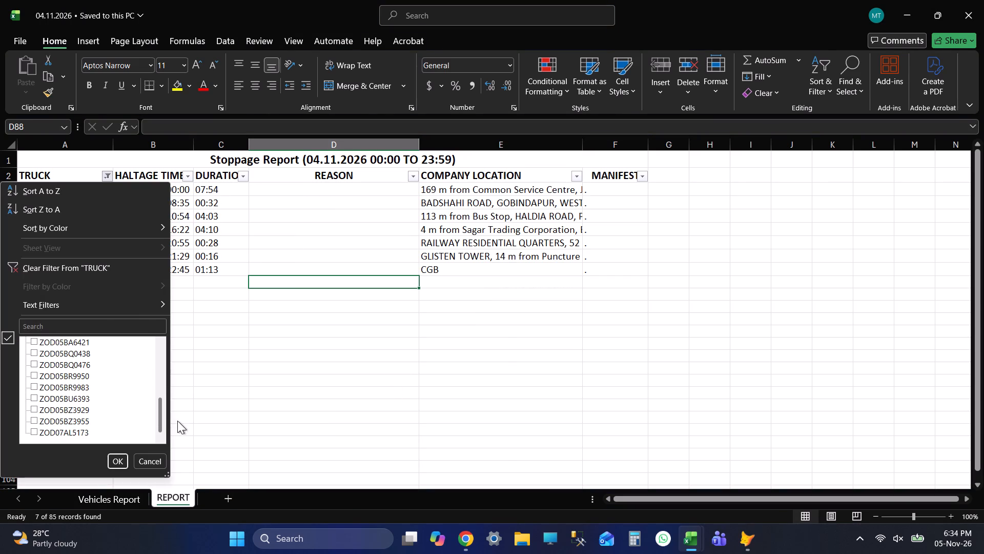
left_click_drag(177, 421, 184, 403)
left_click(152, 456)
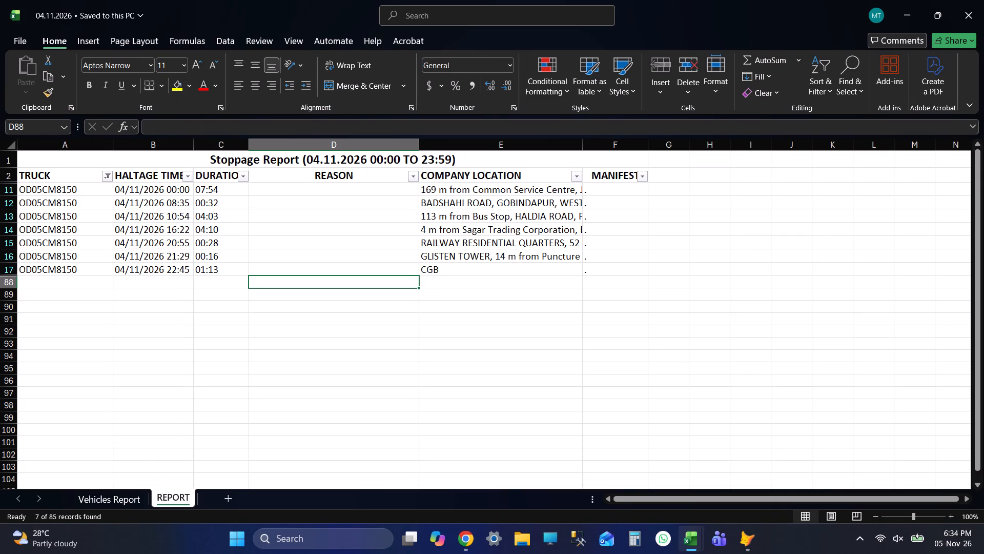
left_click(67, 192)
key("ctrl+c")
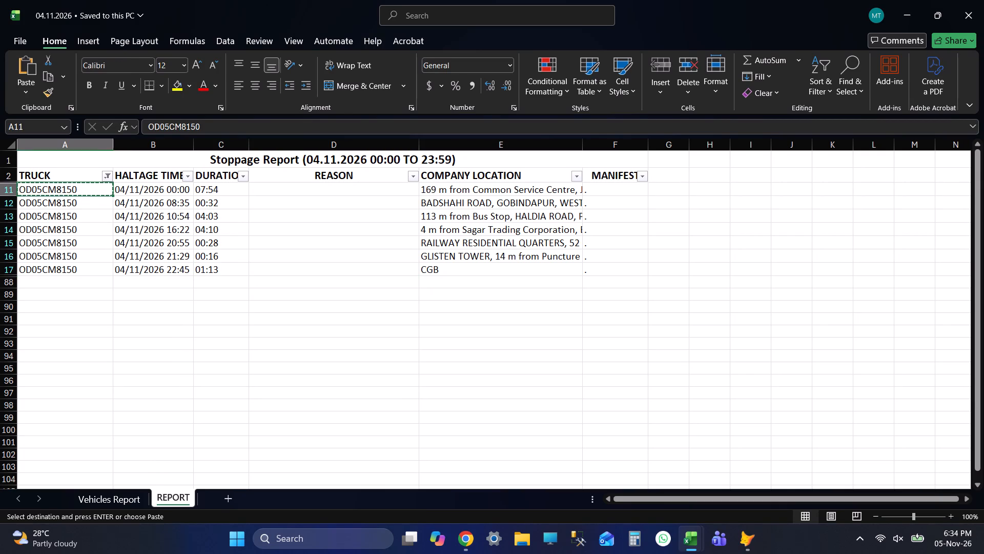
key("alt+Tab")
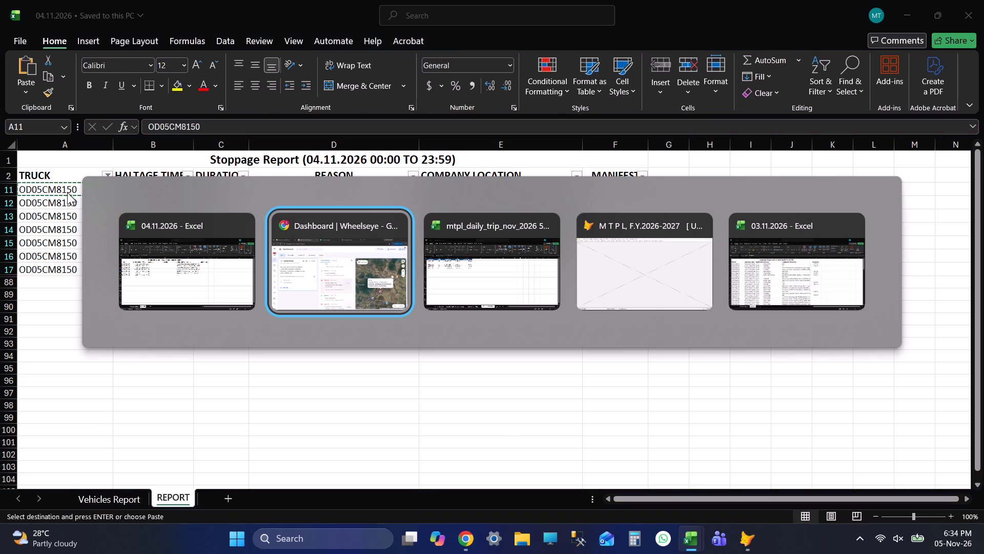
key("alt+Tab")
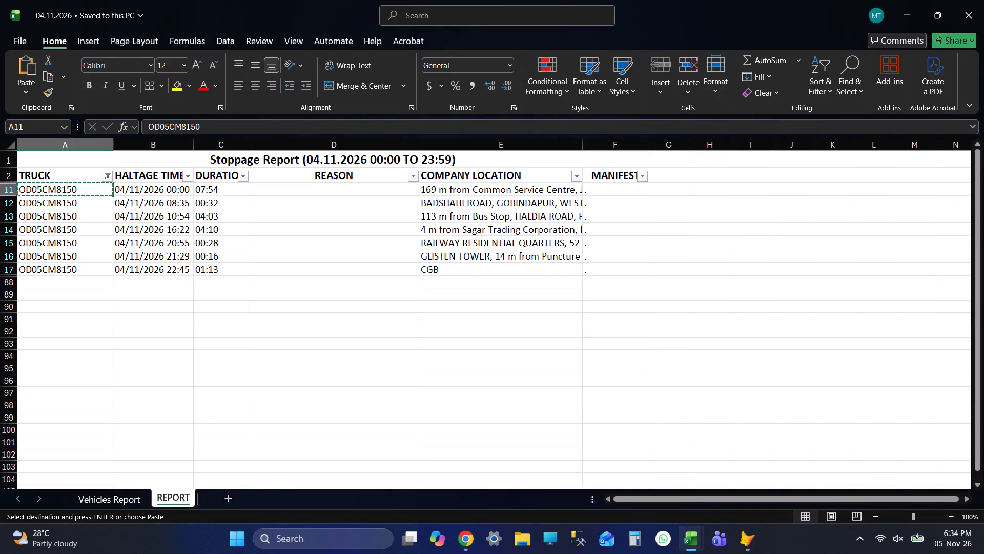
key("alt+Tab")
left_click(226, 74)
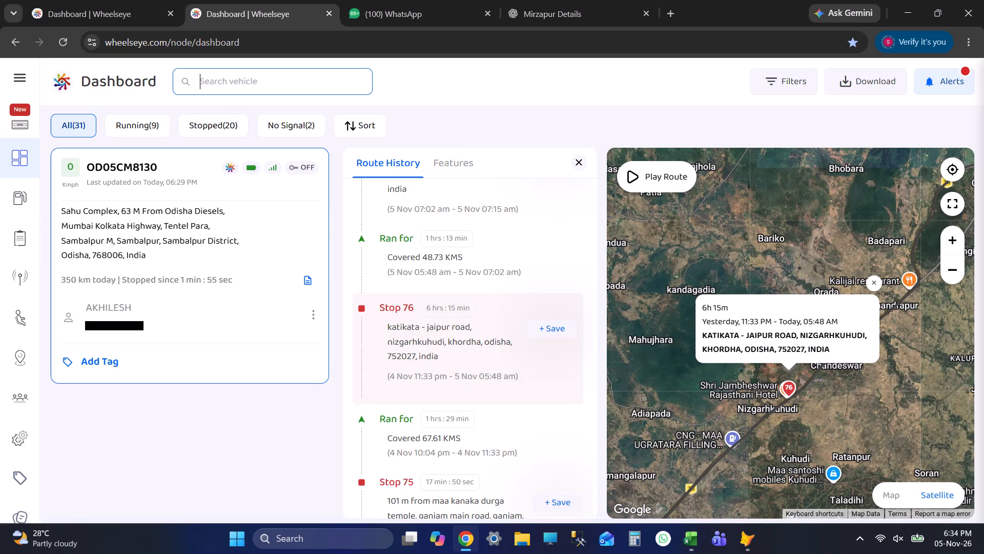
key("ctrl+v")
key("Return")
left_click(148, 287)
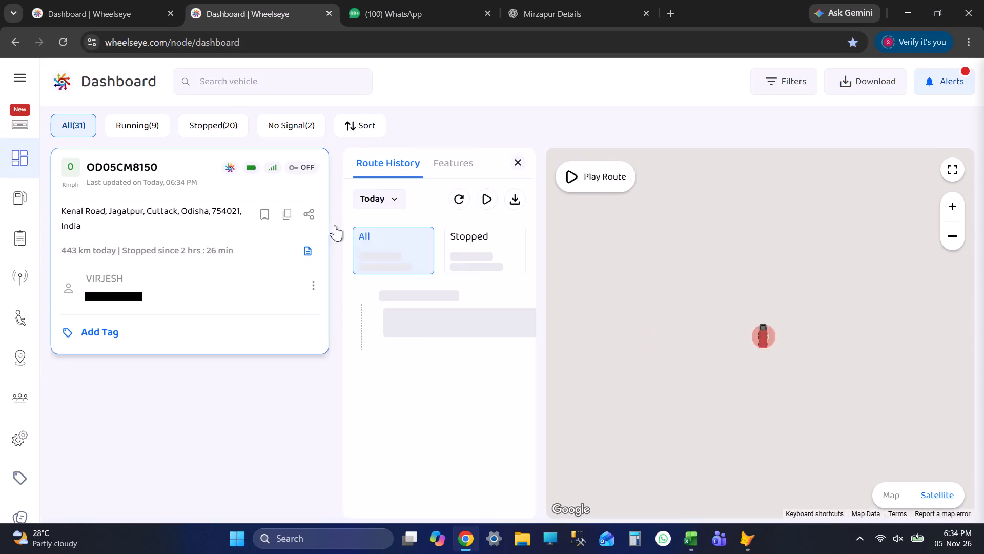
Set the route history's custom range from 4 November 2026 00:00 to 4 November 2026 23:59.
left_click(376, 201)
left_click(390, 323)
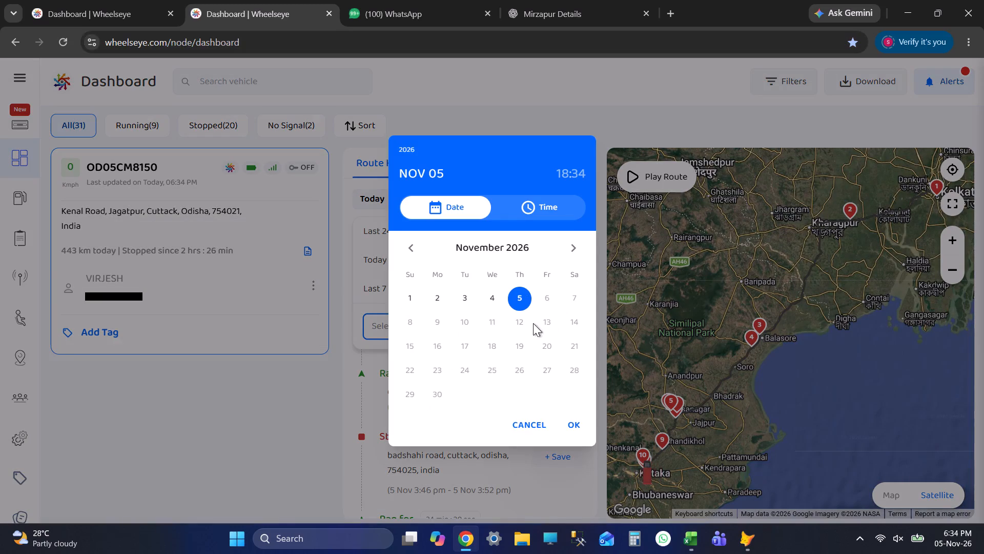
left_click(491, 295)
left_click(495, 275)
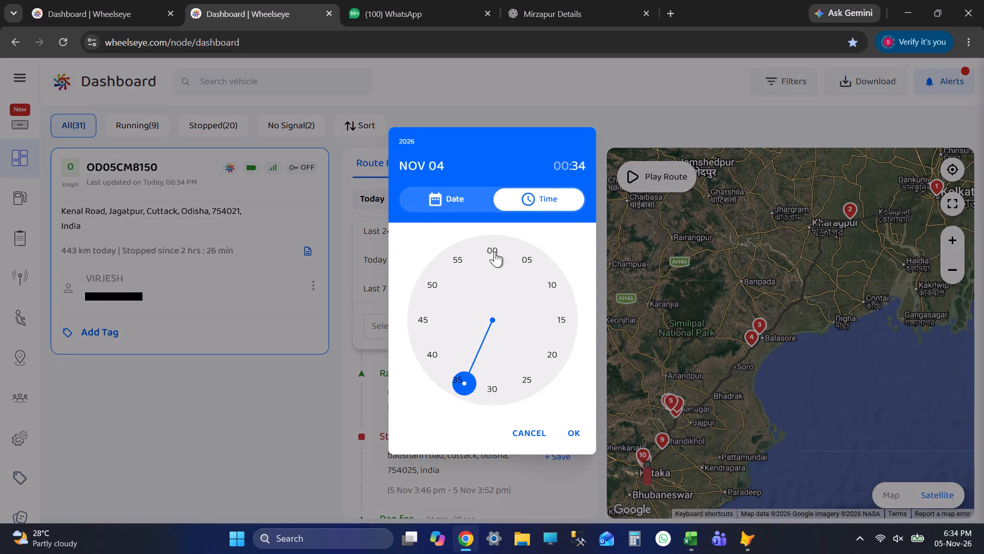
left_click(495, 248)
left_click(572, 434)
left_click(513, 333)
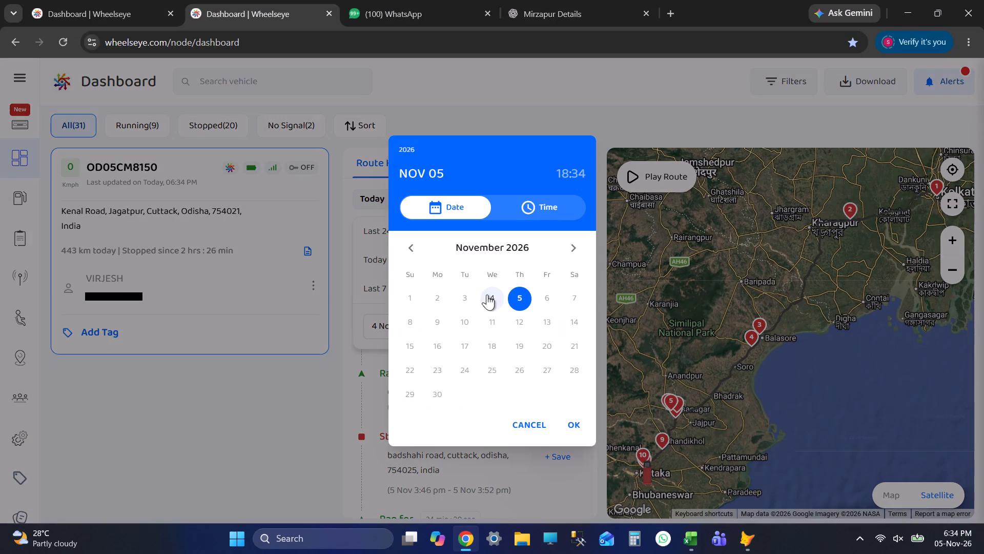
left_click(487, 294)
left_click(468, 281)
left_click(485, 245)
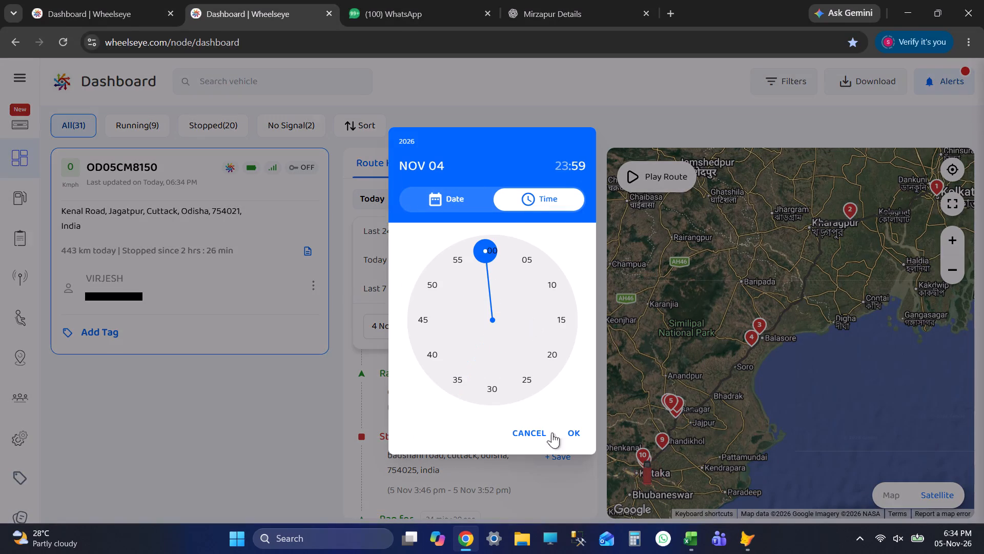
left_click(591, 435)
left_click(571, 431)
Open the day's first stop, the 12:00 am Jaleswar Bypass halt near Common Service Centre, from the route history.
scroll(441, 450, "up", 1)
scroll(441, 450, "down", 1)
scroll(441, 450, "up", 1)
scroll(441, 450, "down", 1)
scroll(461, 425, "up", 1)
scroll(461, 425, "down", 1)
scroll(461, 429, "up", 1)
scroll(461, 429, "down", 8)
left_click_drag(596, 306, 581, 468)
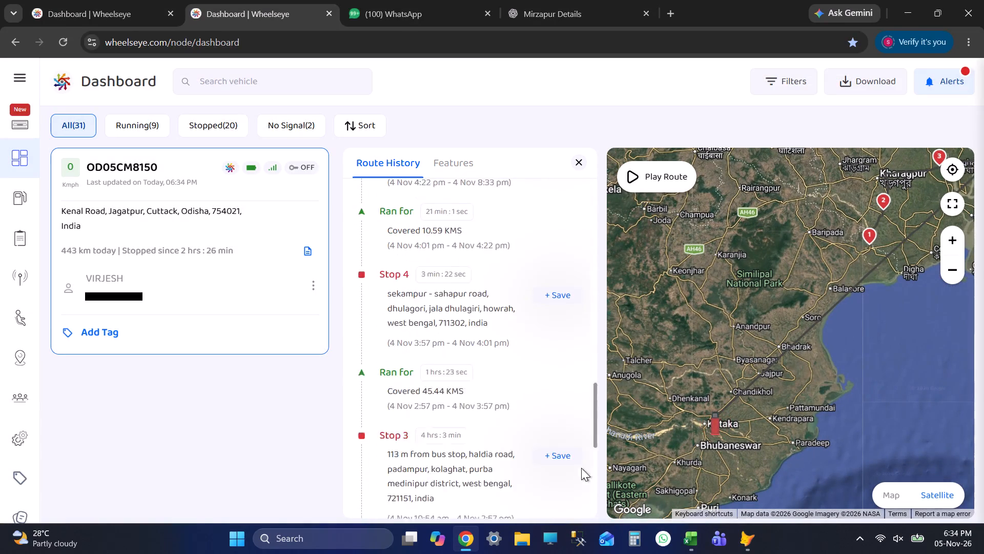
left_click_drag(581, 468, 571, 480)
left_click(437, 455)
Examine the satellite imagery close around the 12:00 am Jaleswar Bypass stop for clues to why the truck halted.
scroll(779, 335, "up", 6)
scroll(767, 327, "down", 1)
scroll(767, 327, "up", 2)
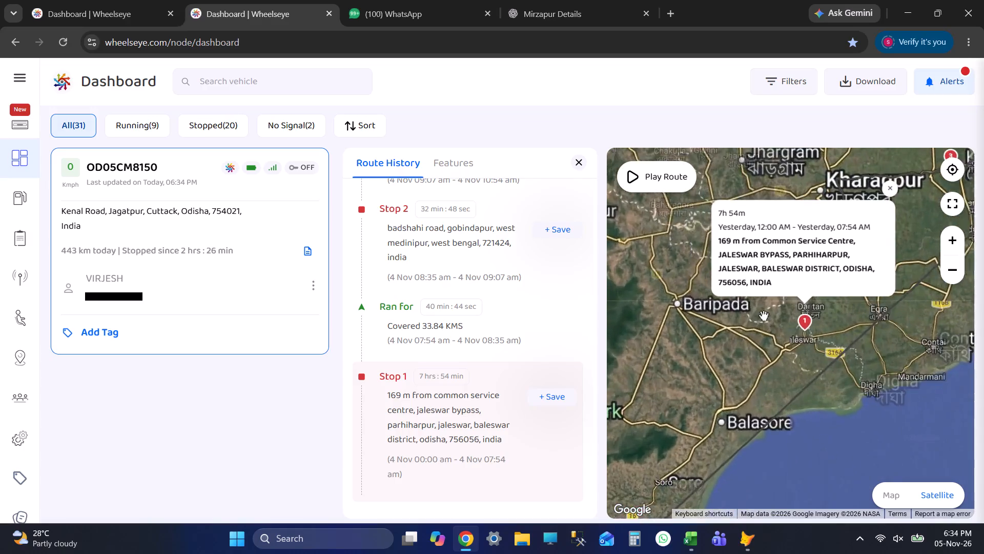
scroll(764, 315, "up", 4)
scroll(873, 350, "up", 1)
scroll(873, 350, "down", 1)
scroll(873, 350, "up", 6)
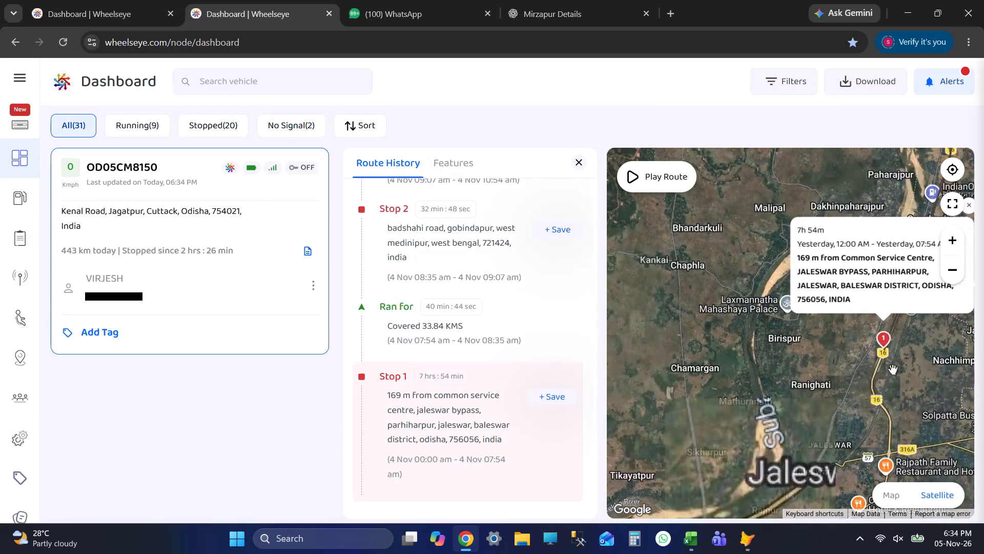
scroll(892, 368, "down", 1)
scroll(892, 368, "up", 1)
scroll(892, 367, "down", 1)
scroll(891, 367, "up", 3)
scroll(885, 352, "down", 1)
scroll(885, 352, "up", 3)
scroll(881, 345, "down", 1)
scroll(877, 345, "up", 3)
left_click_drag(862, 335, 769, 451)
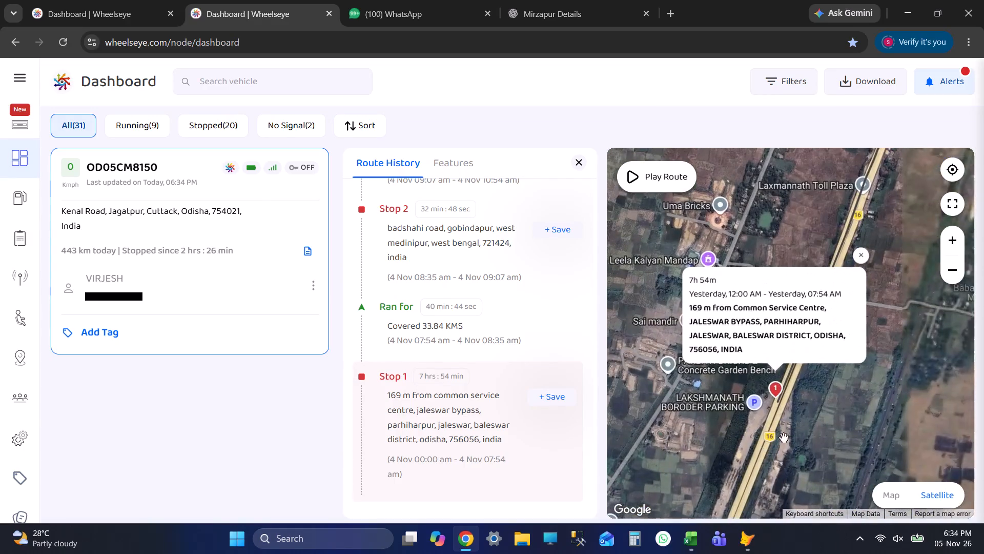
scroll(787, 434, "up", 4)
scroll(763, 344, "up", 2)
left_click_drag(760, 339, 830, 418)
scroll(830, 419, "down", 1)
scroll(830, 419, "up", 1)
scroll(829, 420, "down", 2)
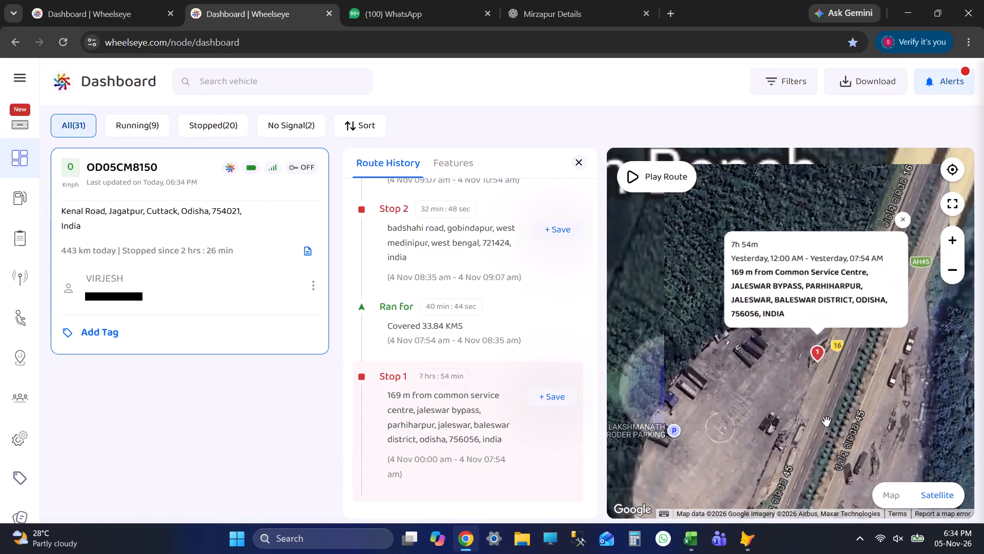
scroll(826, 421, "down", 1)
scroll(825, 423, "up", 1)
scroll(825, 423, "down", 1)
scroll(825, 423, "up", 4)
scroll(825, 423, "down", 1)
scroll(825, 423, "up", 2)
left_click_drag(816, 344, 788, 417)
scroll(786, 434, "down", 1)
scroll(786, 434, "up", 1)
scroll(786, 434, "down", 1)
scroll(786, 434, "up", 2)
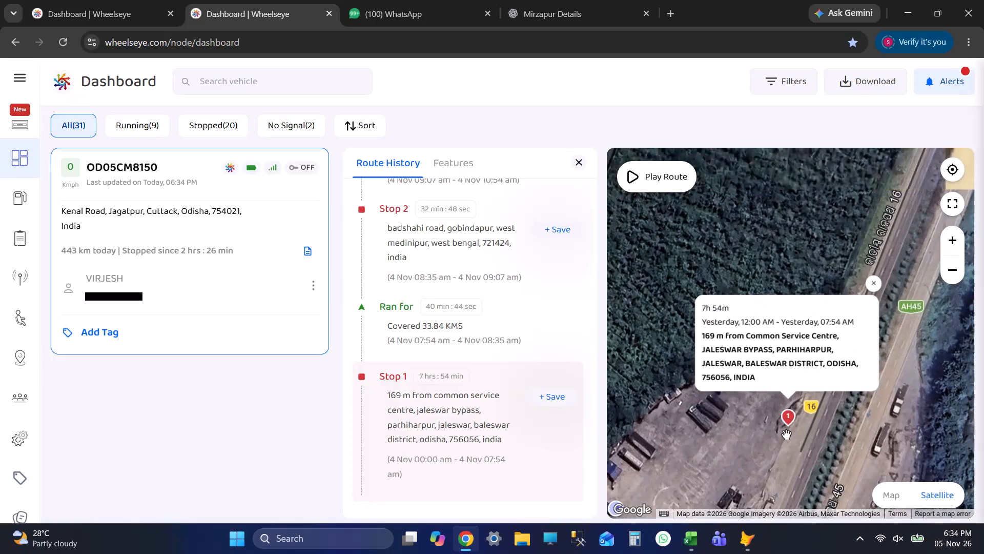
scroll(786, 434, "up", 3)
scroll(795, 460, "down", 2)
scroll(795, 460, "up", 2)
scroll(795, 464, "down", 1)
scroll(795, 464, "up", 11)
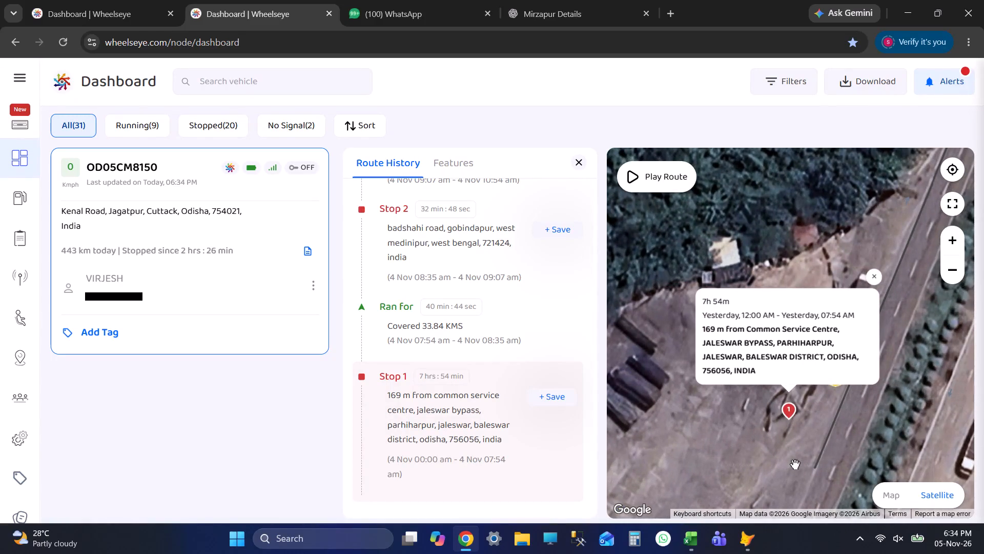
scroll(795, 464, "up", 14)
left_click_drag(794, 476, 803, 385)
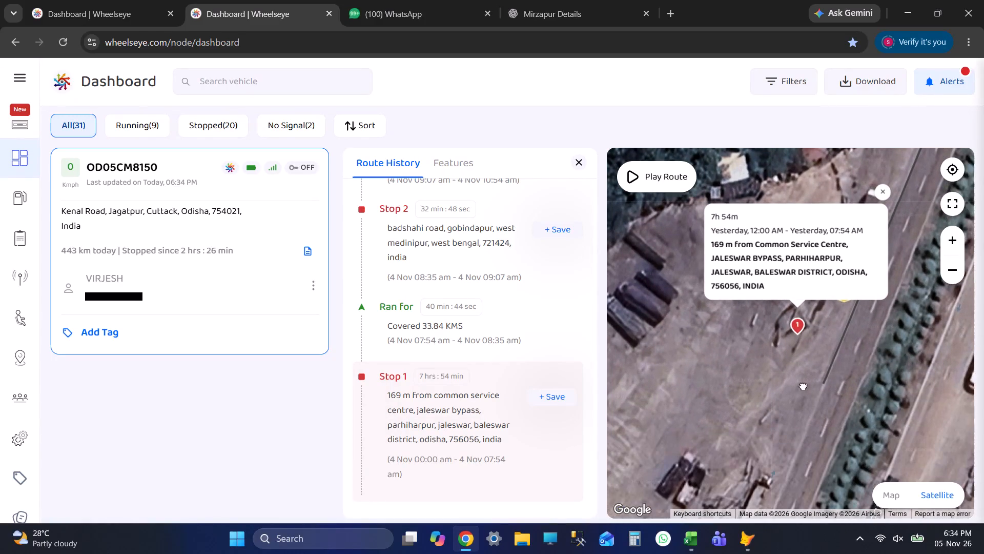
left_click_drag(803, 385, 801, 392)
Examine the wider surroundings and roadside places around the 12:00 am Jaleswar Bypass stop.
scroll(789, 406, "down", 1)
scroll(788, 409, "up", 1)
scroll(788, 409, "down", 9)
scroll(785, 424, "up", 1)
scroll(785, 424, "down", 3)
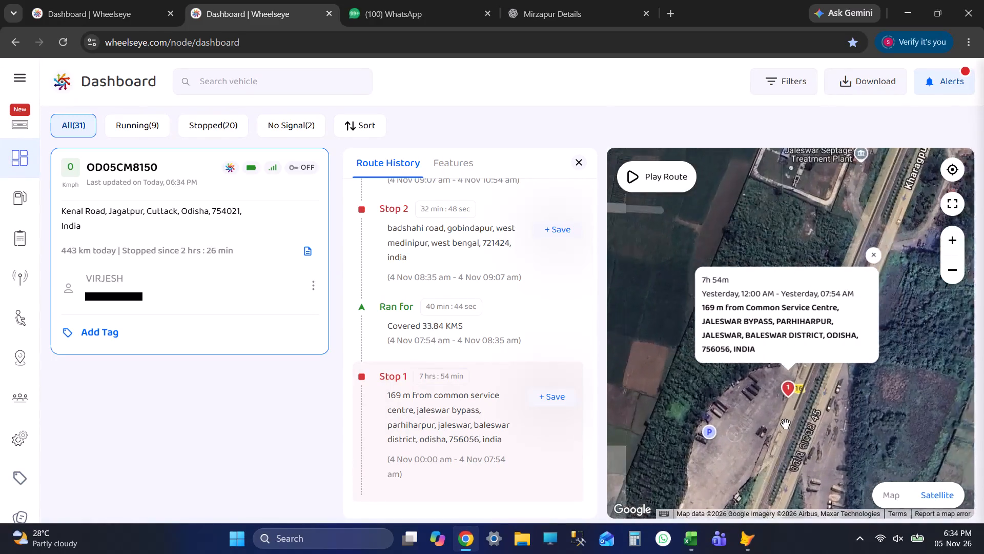
scroll(785, 428, "down", 7)
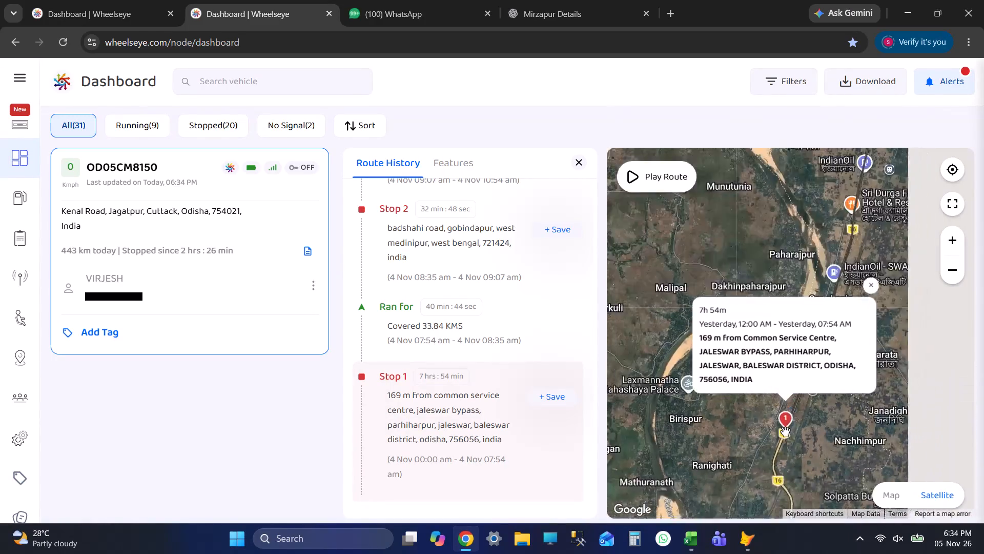
Open the 08:35 am Badshahi Road, Gobindapur stop and examine the road and nearby businesses on the satellite map.
scroll(376, 384, "up", 2)
left_click(433, 352)
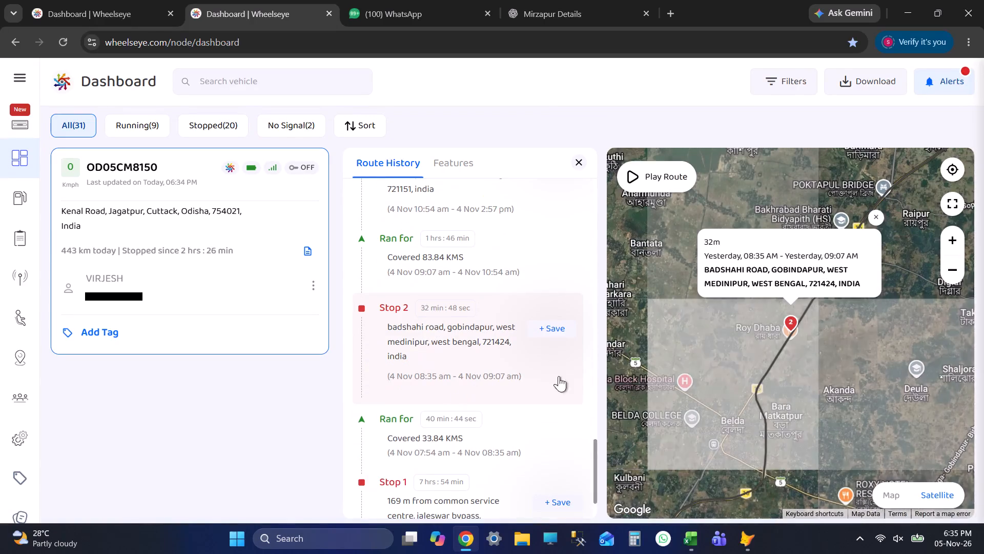
scroll(824, 329, "up", 2)
scroll(753, 339, "up", 4)
scroll(726, 371, "up", 4)
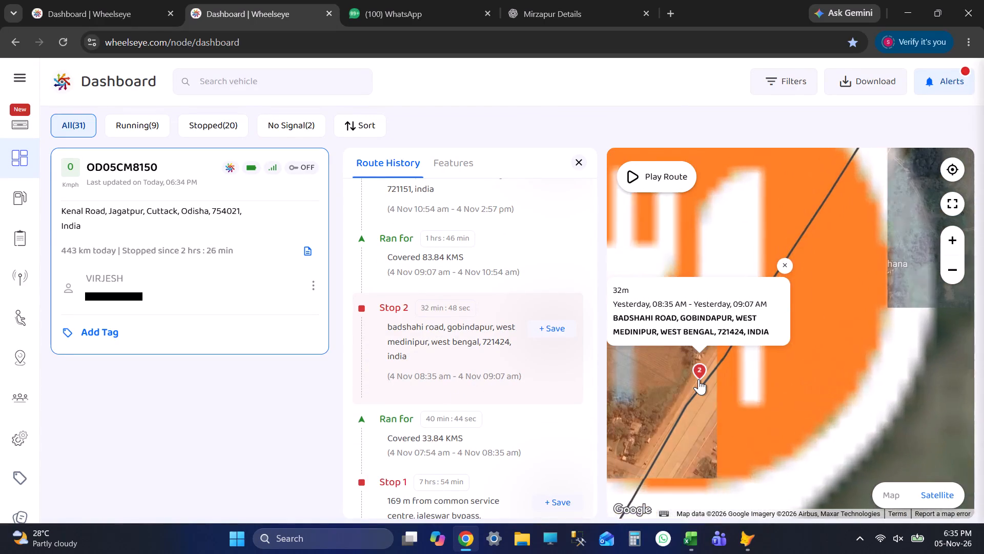
scroll(699, 379, "up", 1)
scroll(699, 379, "down", 1)
scroll(706, 383, "up", 2)
left_click_drag(695, 417, 816, 385)
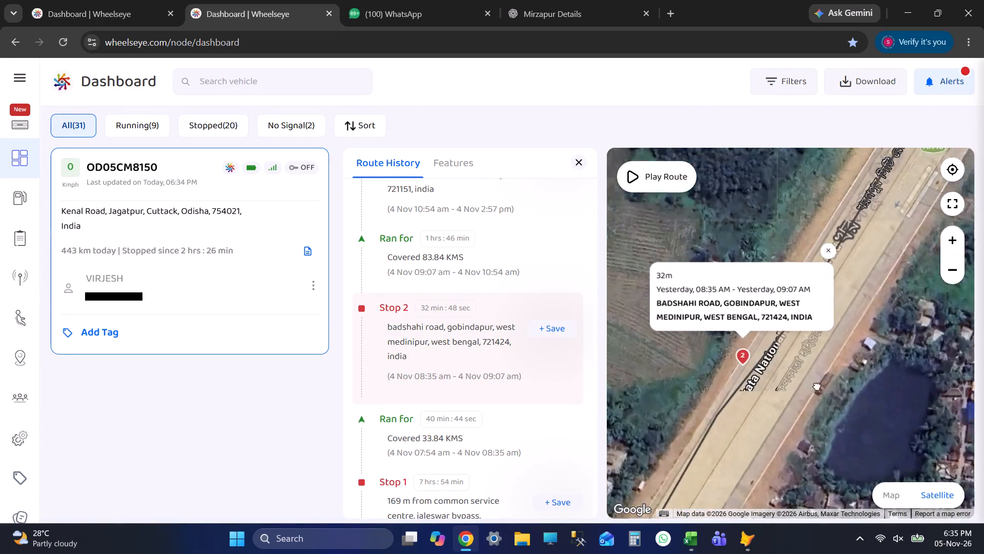
left_click_drag(816, 385, 876, 339)
scroll(865, 335, "up", 1)
scroll(863, 339, "down", 2)
left_click_drag(850, 371, 788, 331)
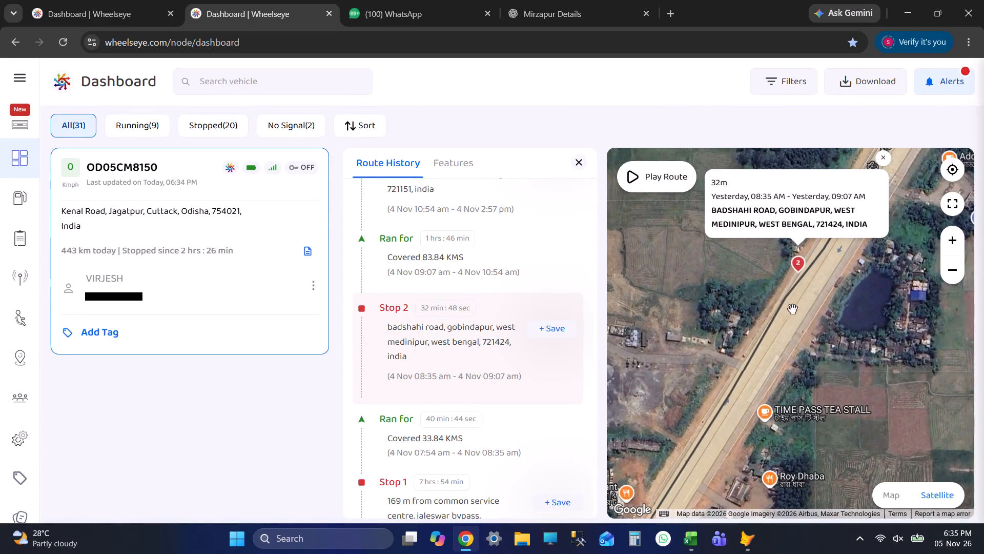
scroll(794, 299, "up", 3)
scroll(788, 301, "down", 2)
scroll(786, 305, "up", 1)
scroll(785, 311, "down", 3)
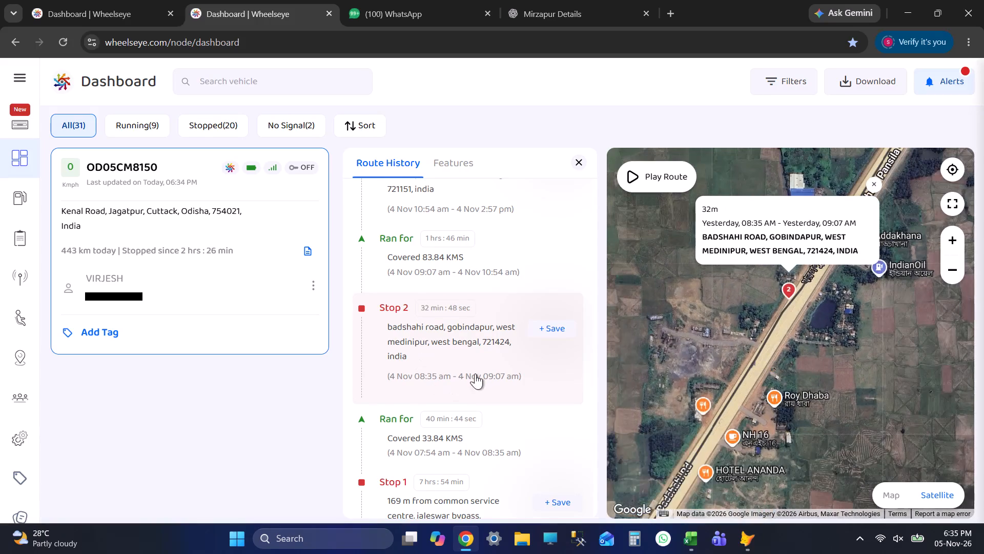
Open the 10:54 am Haldia Road, Padampur, Kolaghat stop and examine its roadside places and wider surroundings on the satellite map.
scroll(482, 371, "up", 3)
left_click(456, 346)
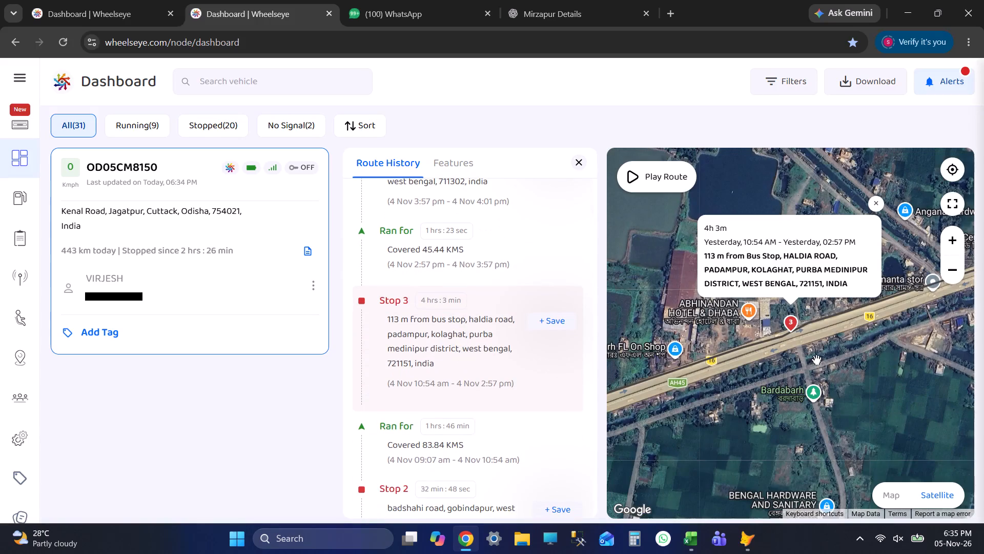
scroll(760, 344, "up", 3)
left_click_drag(814, 339, 686, 377)
scroll(703, 370, "up", 1)
scroll(706, 372, "down", 3)
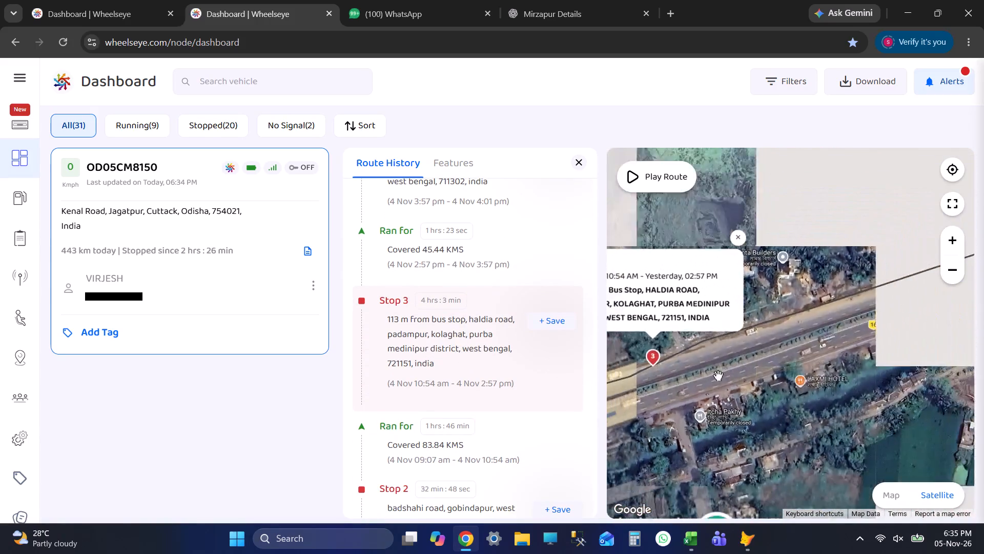
scroll(718, 375, "down", 2)
scroll(721, 375, "up", 1)
scroll(723, 375, "down", 3)
scroll(722, 379, "up", 1)
scroll(722, 379, "down", 9)
scroll(758, 411, "up", 1)
scroll(758, 412, "down", 1)
scroll(758, 413, "up", 1)
scroll(761, 414, "down", 1)
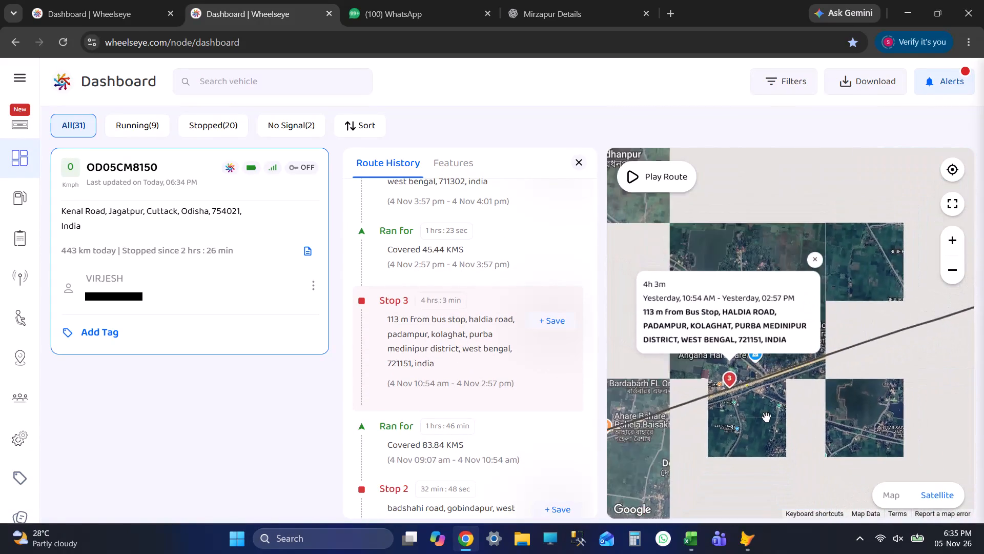
scroll(776, 420, "up", 1)
scroll(776, 421, "down", 1)
scroll(777, 421, "up", 1)
scroll(780, 424, "down", 3)
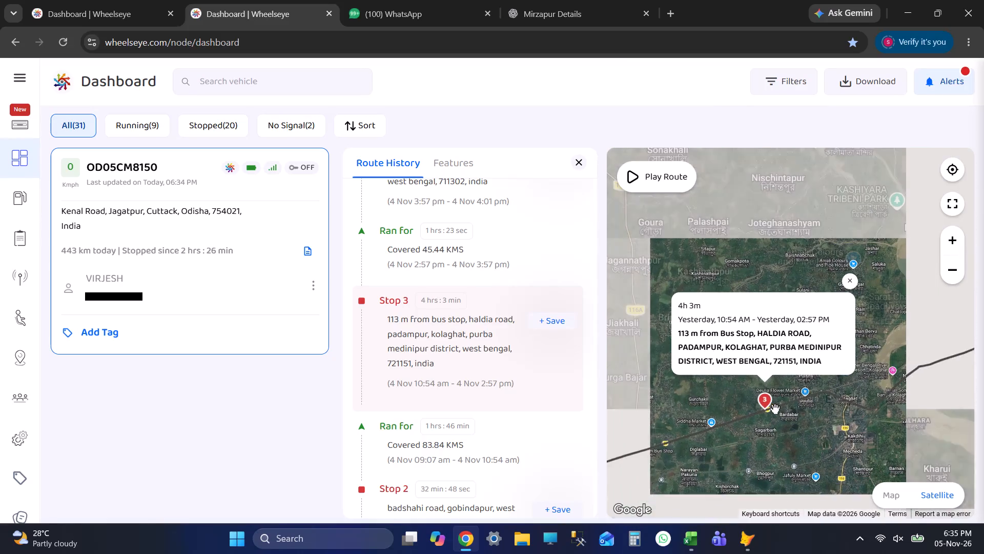
scroll(778, 408, "down", 1)
key("alt+Tab")
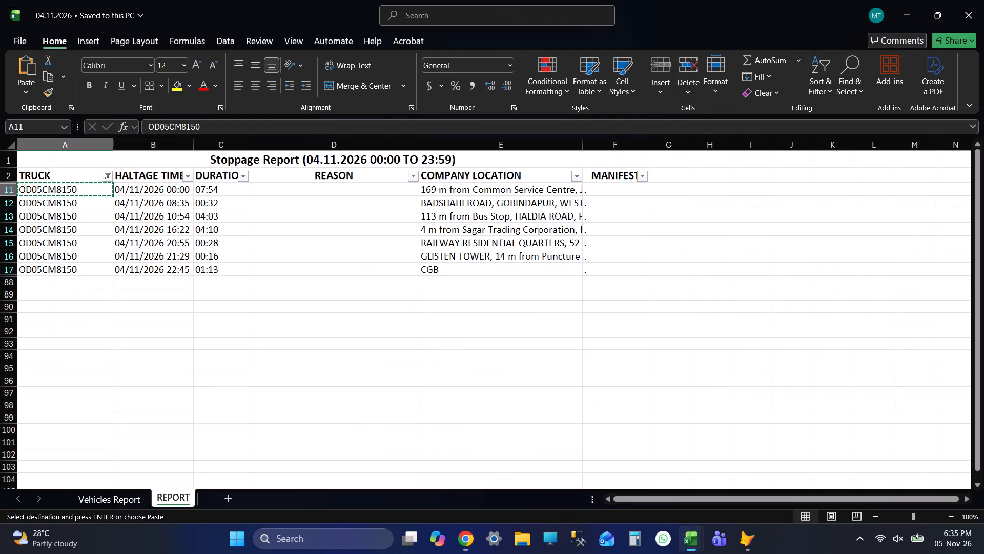
key("alt+Tab")
Reopen the 12:00 am Jaleswar Bypass stop and examine the surrounding road and area on the satellite map.
scroll(486, 429, "down", 5)
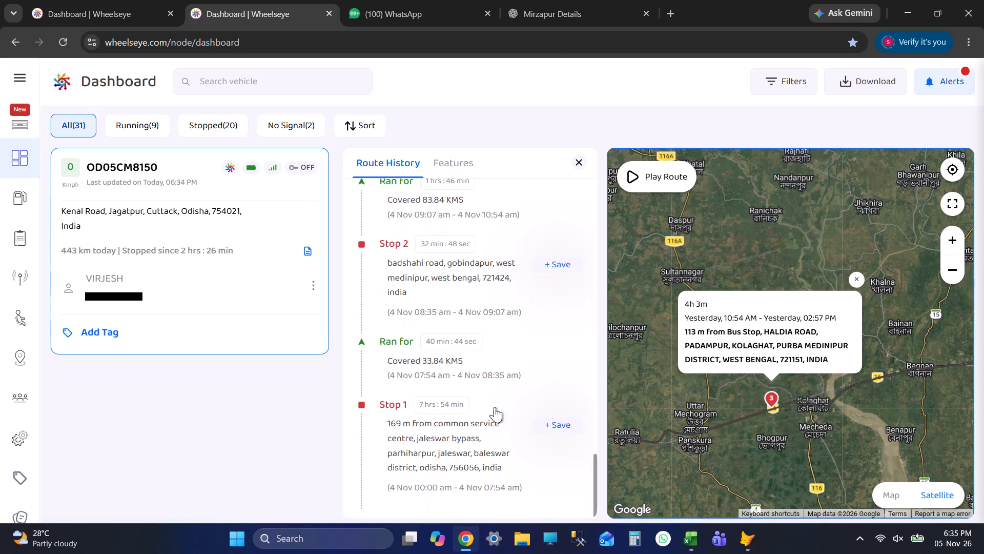
scroll(495, 407, "down", 3)
left_click(481, 411)
scroll(794, 306, "up", 4)
scroll(798, 353, "up", 2)
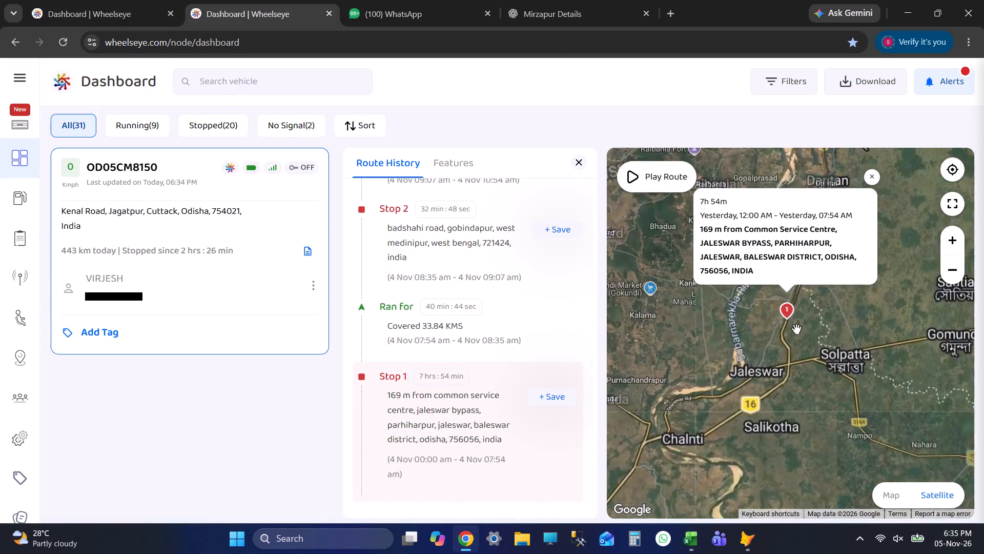
scroll(794, 328, "down", 1)
scroll(793, 328, "up", 2)
scroll(790, 305, "down", 1)
scroll(790, 305, "up", 1)
scroll(790, 305, "down", 1)
scroll(790, 305, "up", 3)
scroll(774, 298, "down", 1)
scroll(774, 298, "up", 11)
scroll(740, 290, "down", 1)
scroll(740, 290, "up", 1)
left_click_drag(771, 303, 773, 350)
key("alt+Tab")
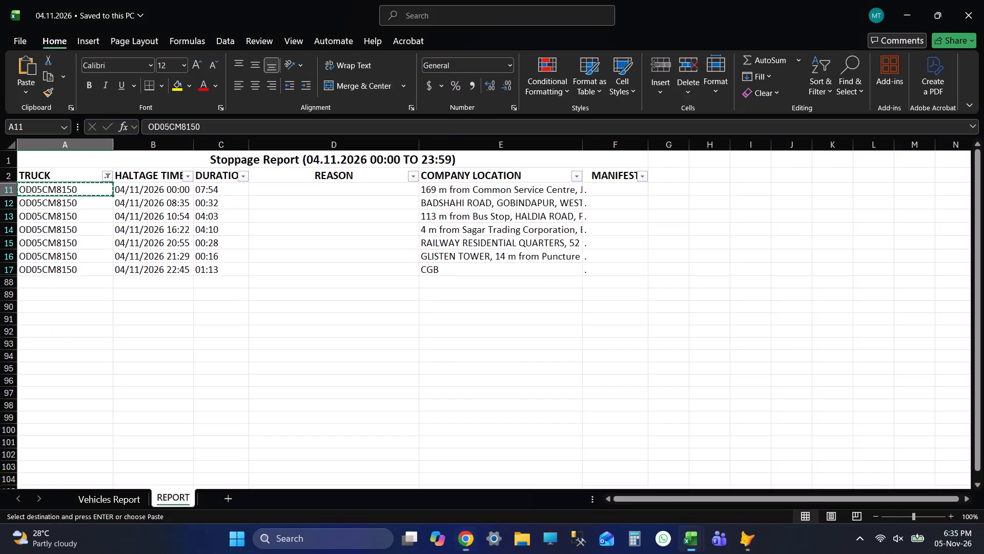
key("alt+Tab")
In the Excel stoppage report, enter NIGHT TIME as the reason for the 00:00 halt and save the workbook.
key("alt+Tab")
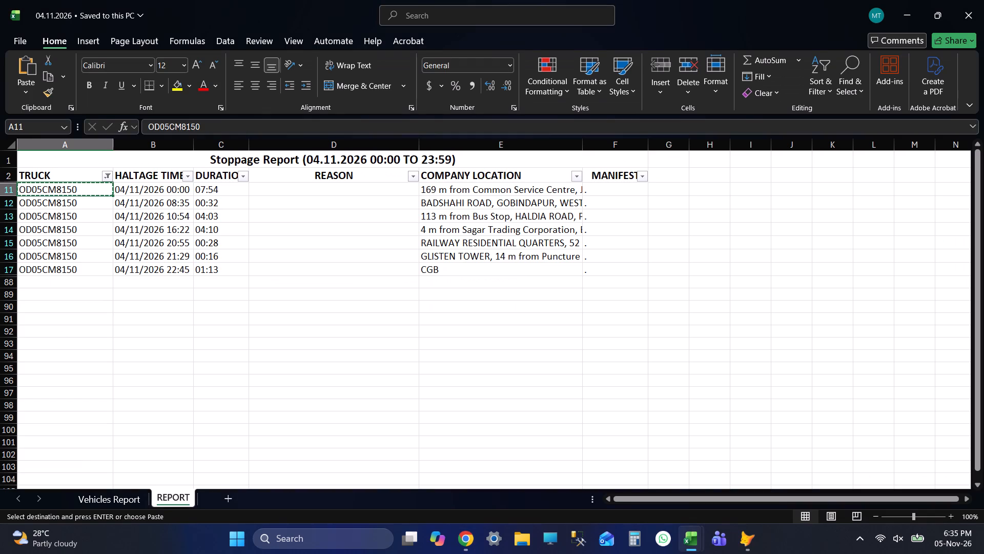
key("Tab")
key("Tab")
key("Tab")
type("NIGH")
key("Return")
key("ctrl+s")
Check the 08:35 am Badshahi Road stop in the route history, enter FOODING as its reason in the report, and save.
key("Tab")
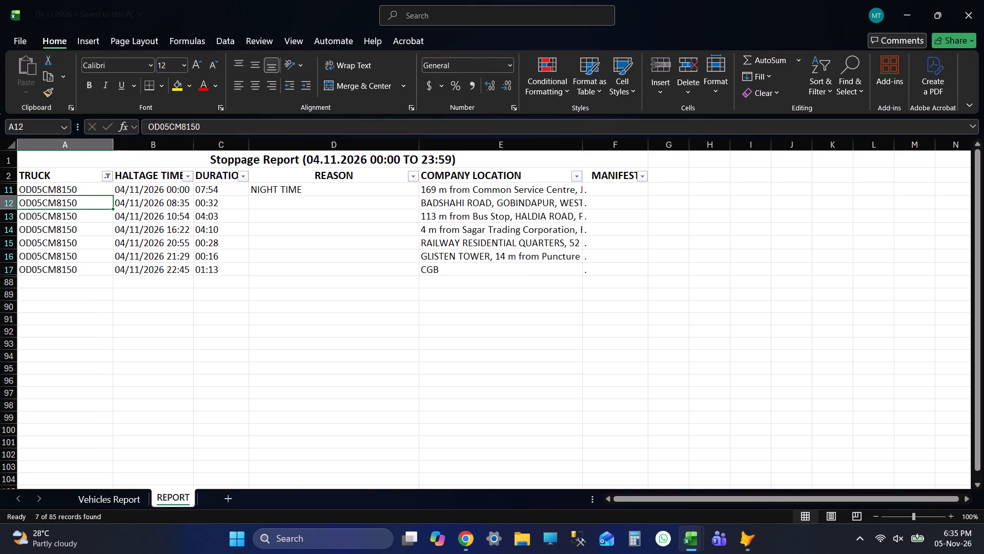
key("Tab")
key("Tab")
key("alt+Tab")
scroll(531, 343, "up", 2)
left_click(486, 357)
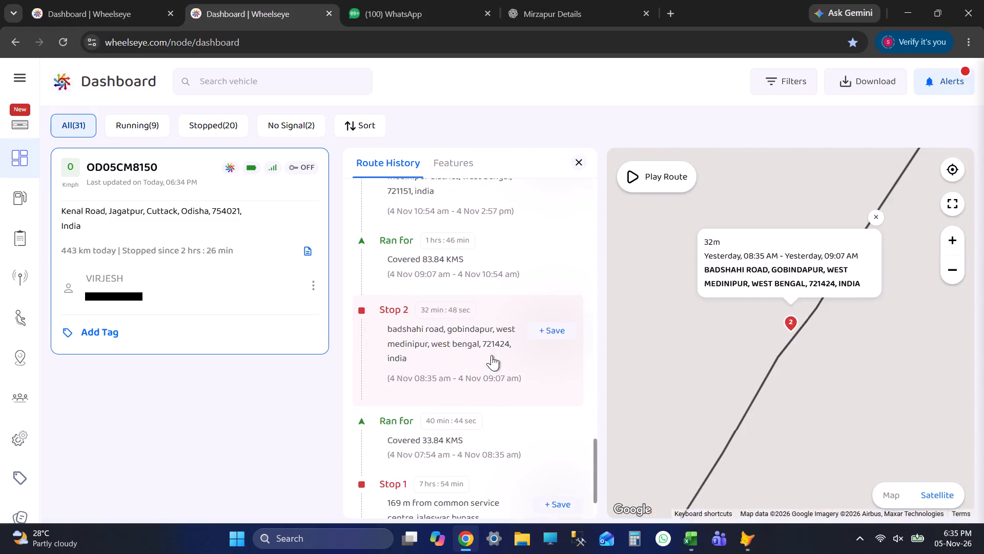
key("alt+Tab")
type("FOODING")
key("Return")
key("ctrl+s")
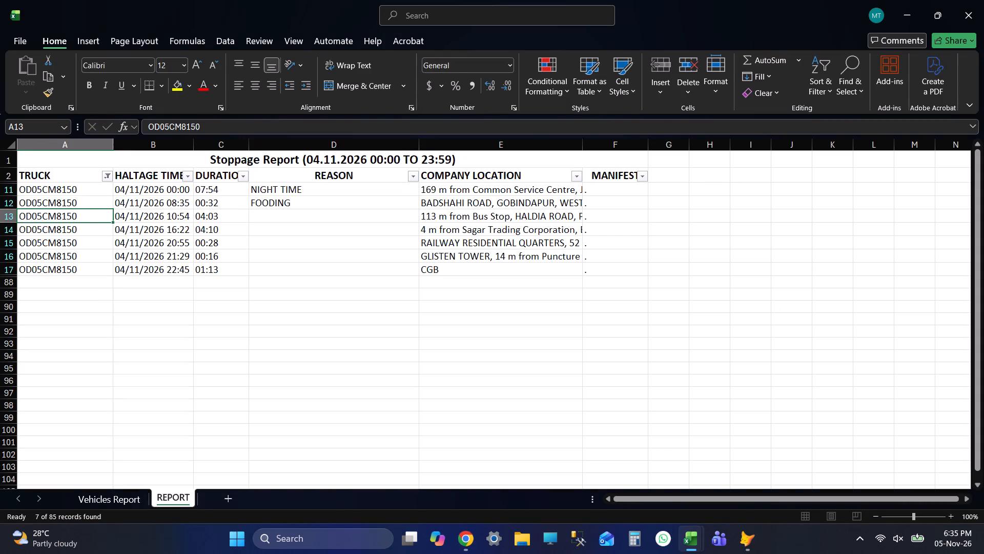
Reopen the 10:54 am Haldia Road, Kolaghat stop in the route history and examine nearby roadside places on the satellite map.
key("Tab")
key("Tab")
key("Tab")
key("alt+Tab")
scroll(536, 365, "up", 4)
left_click(432, 391)
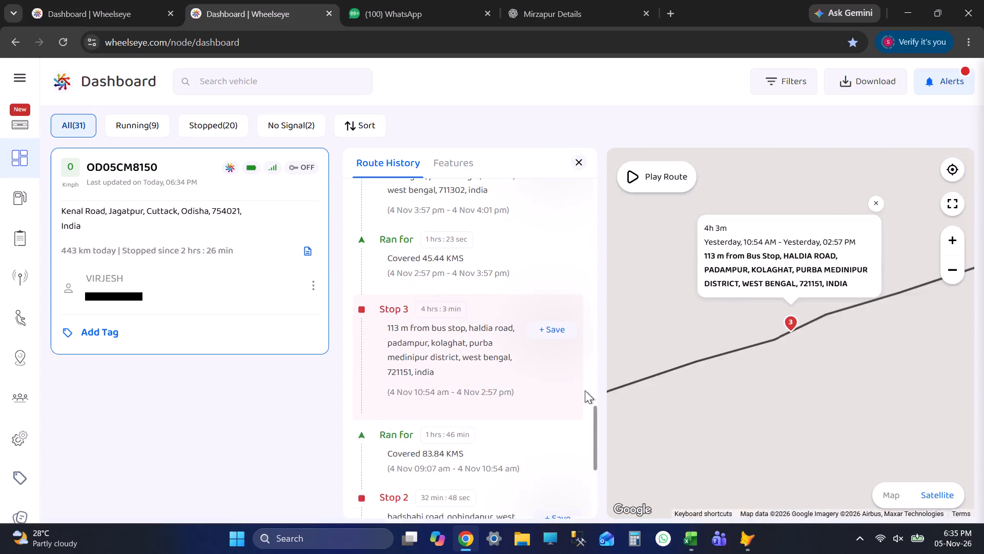
scroll(808, 343, "up", 4)
scroll(805, 344, "down", 1)
scroll(804, 345, "up", 1)
scroll(803, 345, "down", 3)
scroll(802, 364, "up", 1)
scroll(802, 365, "down", 3)
scroll(801, 379, "up", 1)
scroll(801, 379, "down", 1)
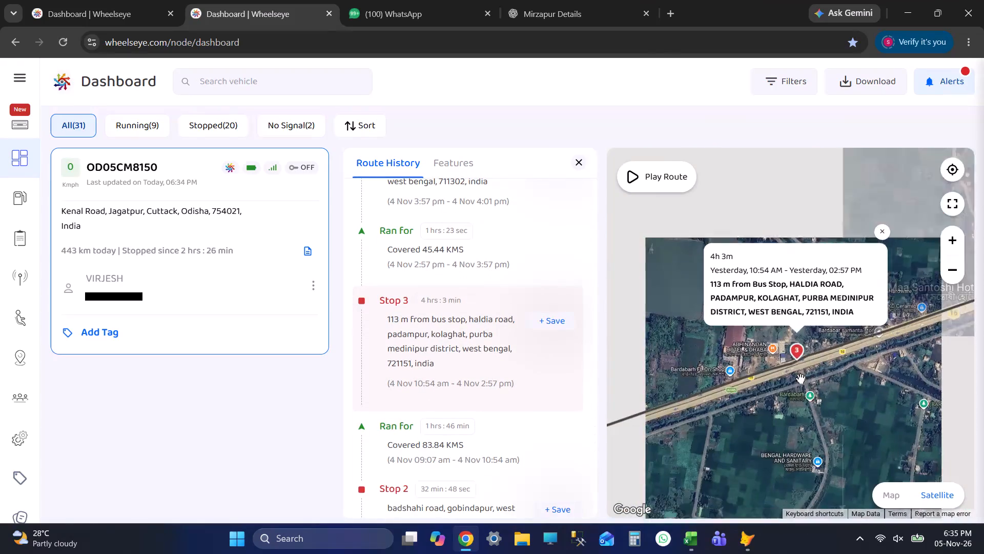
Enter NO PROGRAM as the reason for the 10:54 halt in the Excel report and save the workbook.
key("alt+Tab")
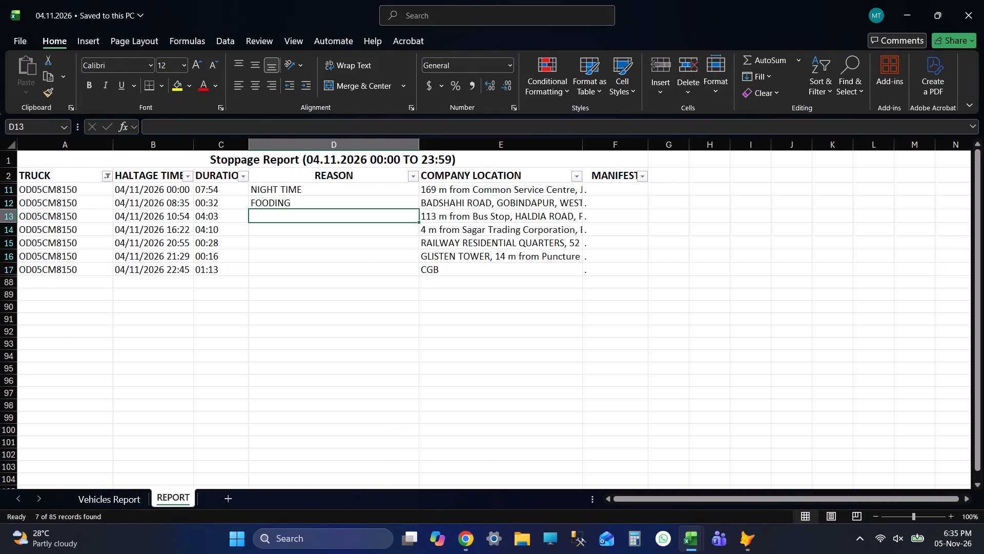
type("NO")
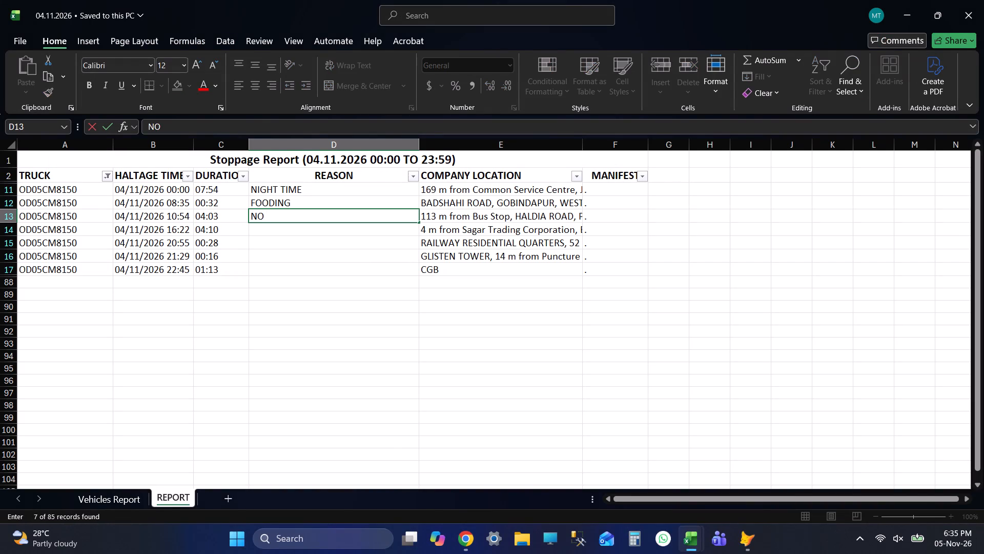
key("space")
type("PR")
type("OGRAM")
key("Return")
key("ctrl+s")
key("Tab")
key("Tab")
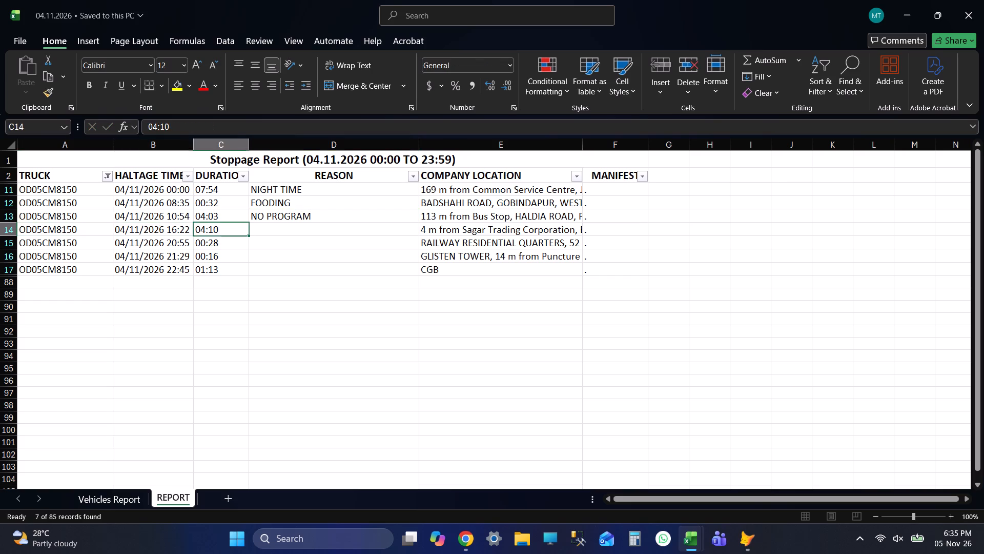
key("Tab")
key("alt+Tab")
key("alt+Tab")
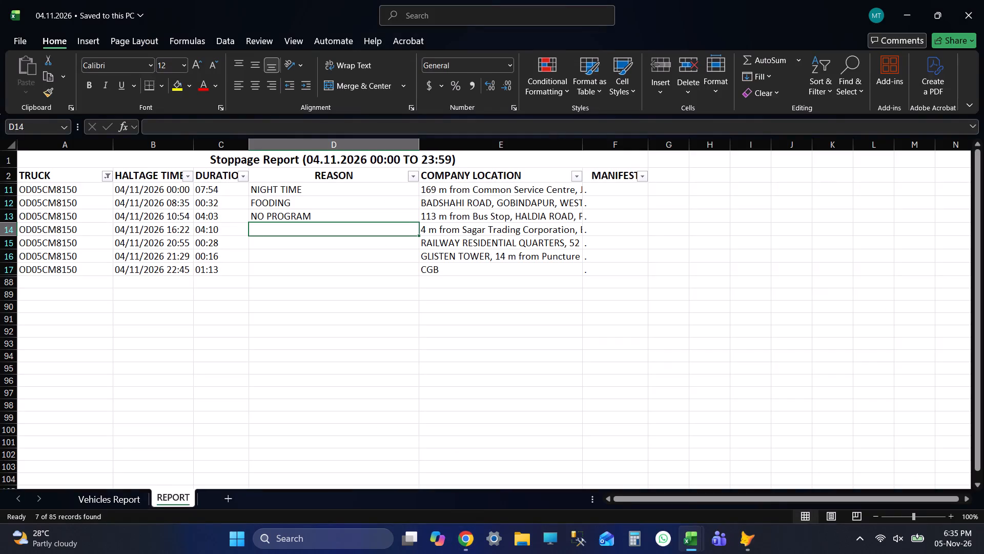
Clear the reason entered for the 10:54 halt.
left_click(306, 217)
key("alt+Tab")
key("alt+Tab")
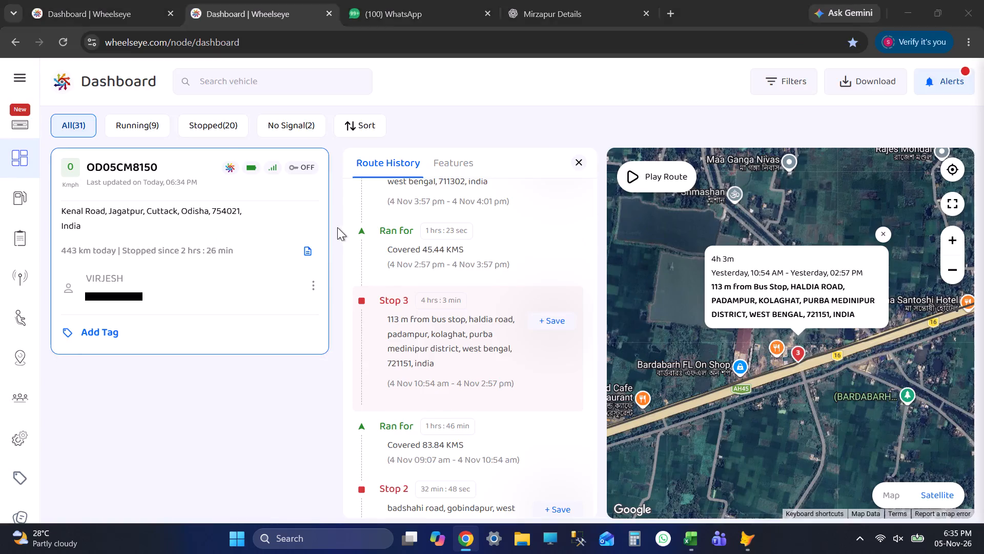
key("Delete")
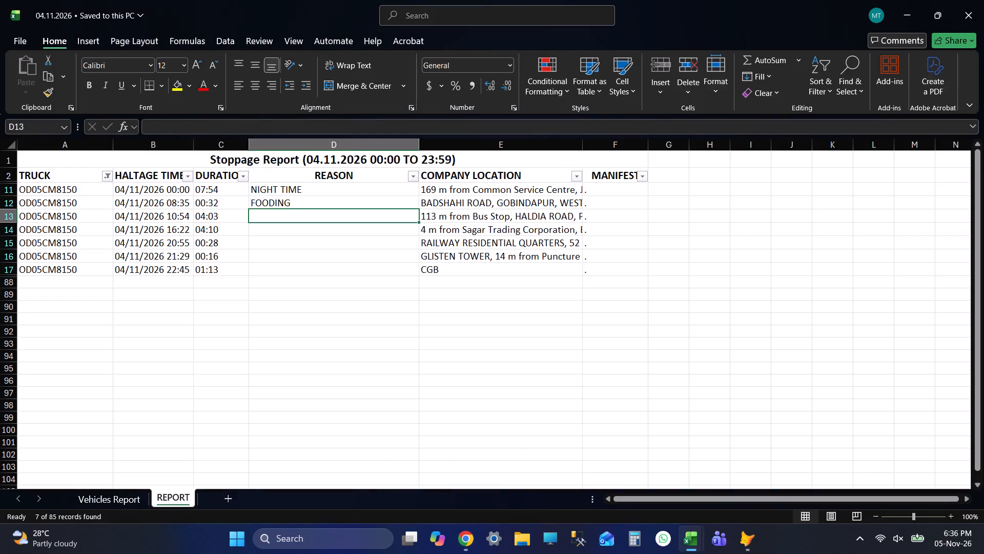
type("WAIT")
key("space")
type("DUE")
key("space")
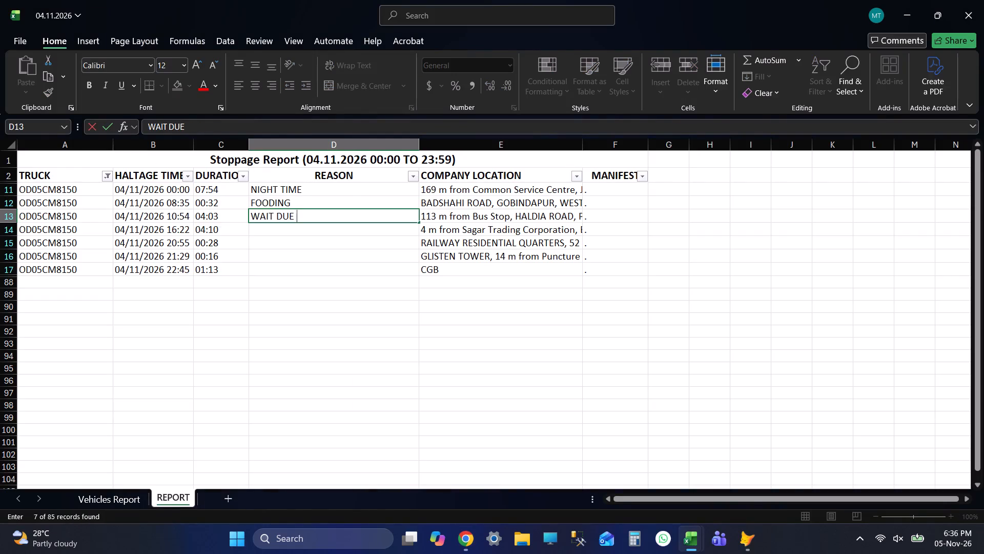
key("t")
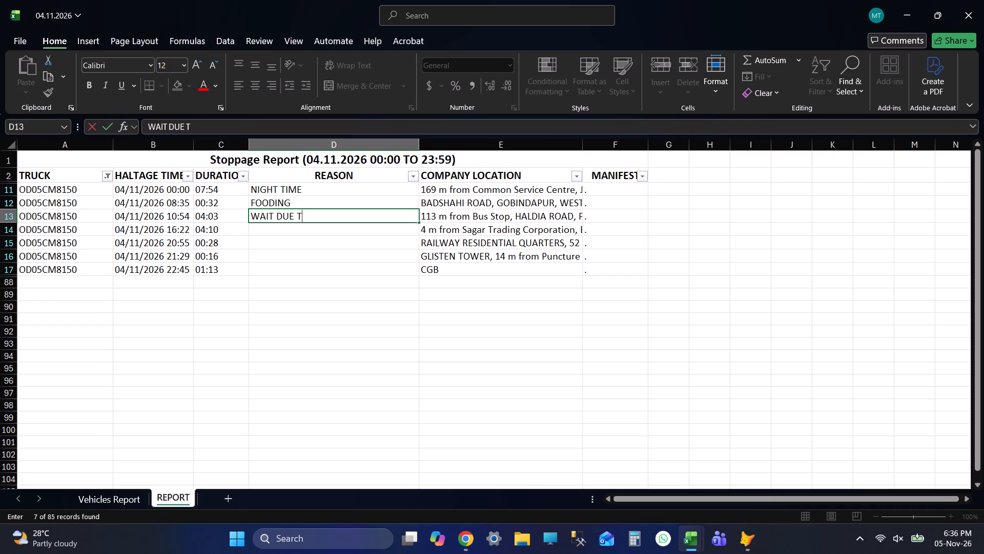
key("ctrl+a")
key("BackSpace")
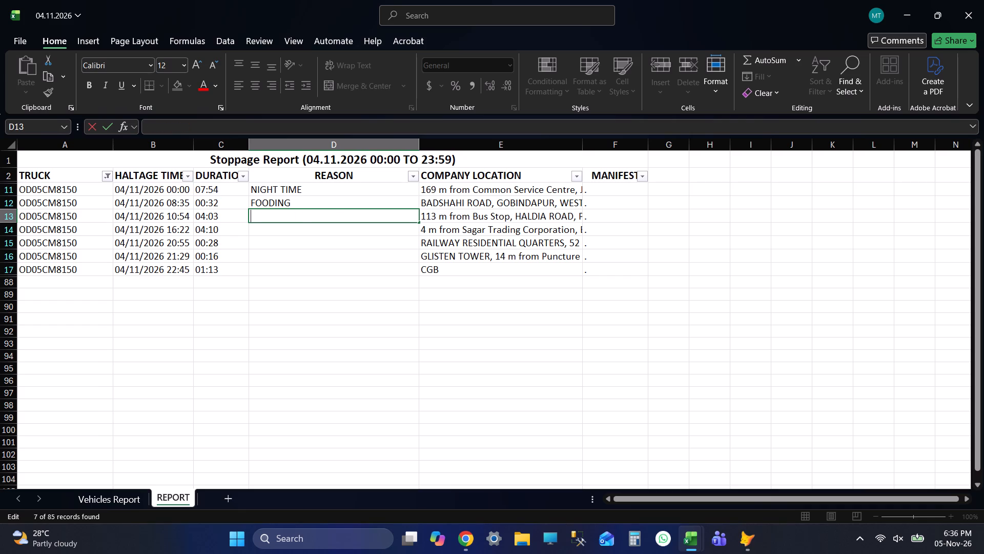
Enter "PROGRAM NAHI THA." as the reason for the 10:54 halt.
type("PROGRAM")
key("space")
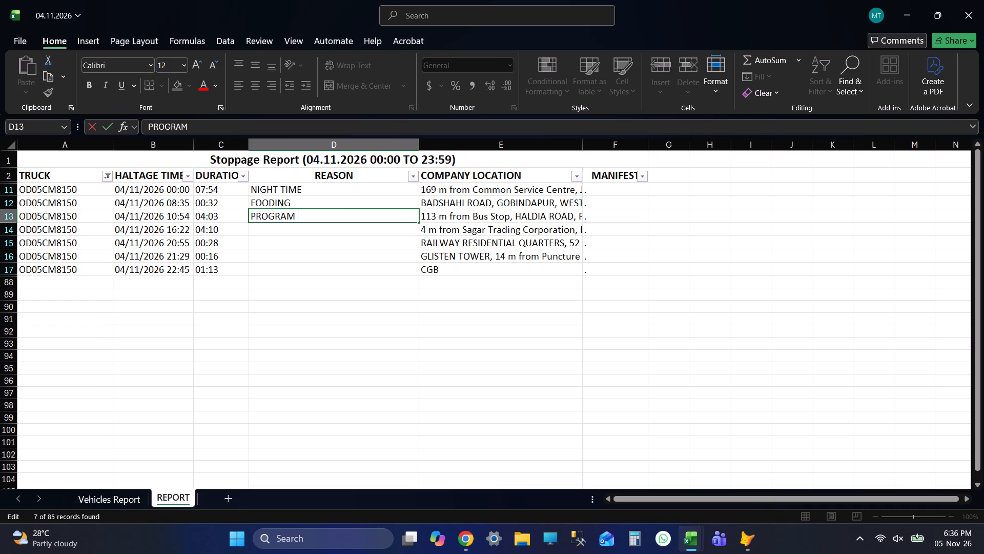
type("NAHI THA")
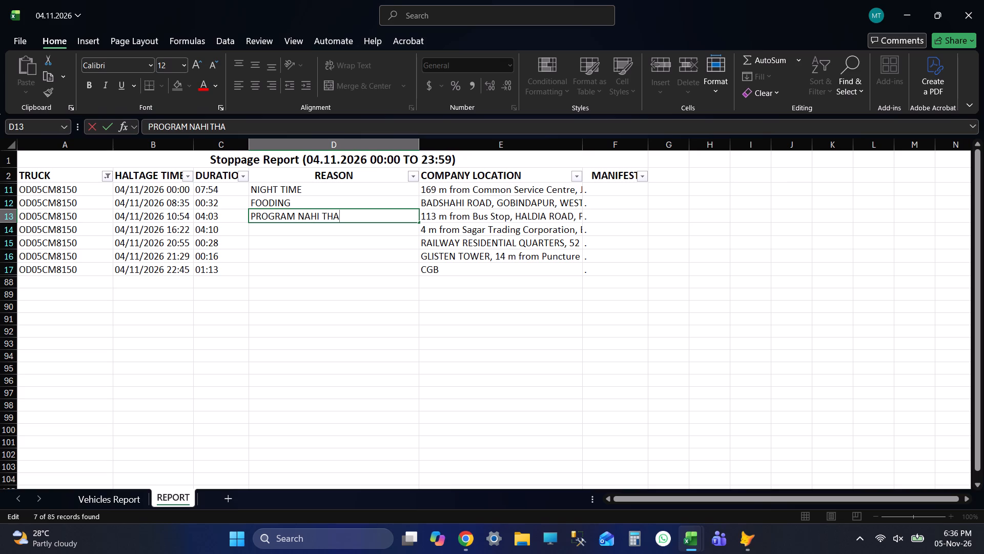
key("space")
key("BackSpace")
key("period")
key("Return")
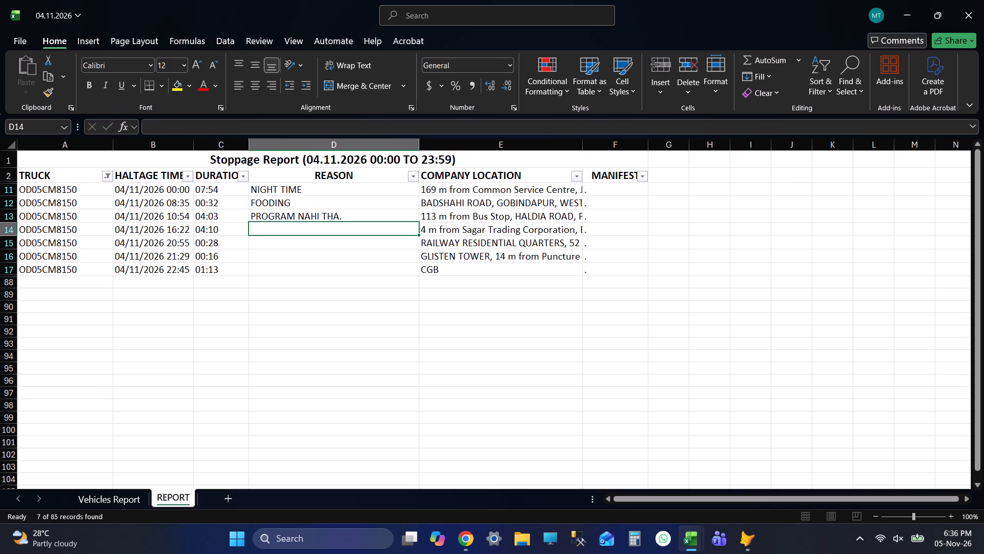
Replace the company location of the 10:54 halt with KOLAGHAT and save the workbook.
left_click(485, 208)
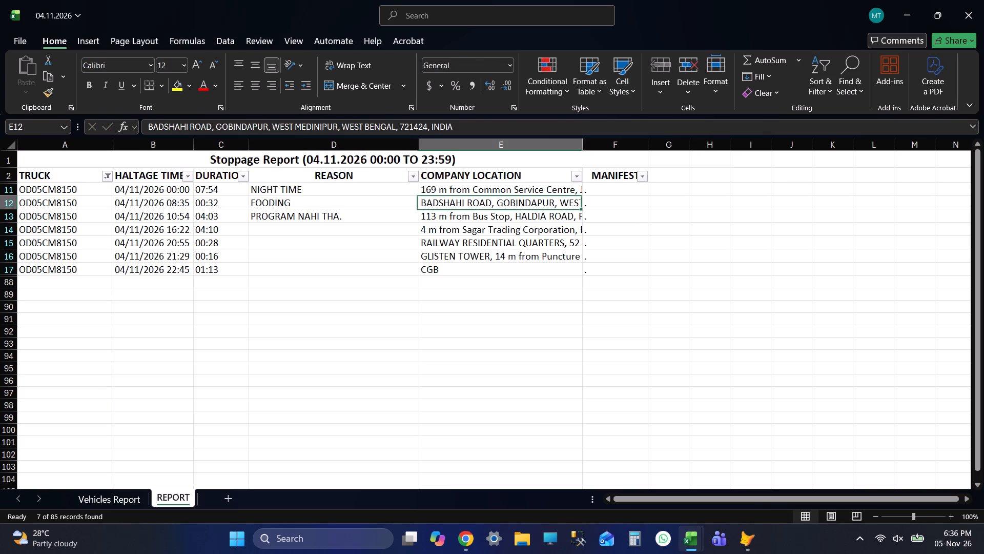
left_click(453, 213)
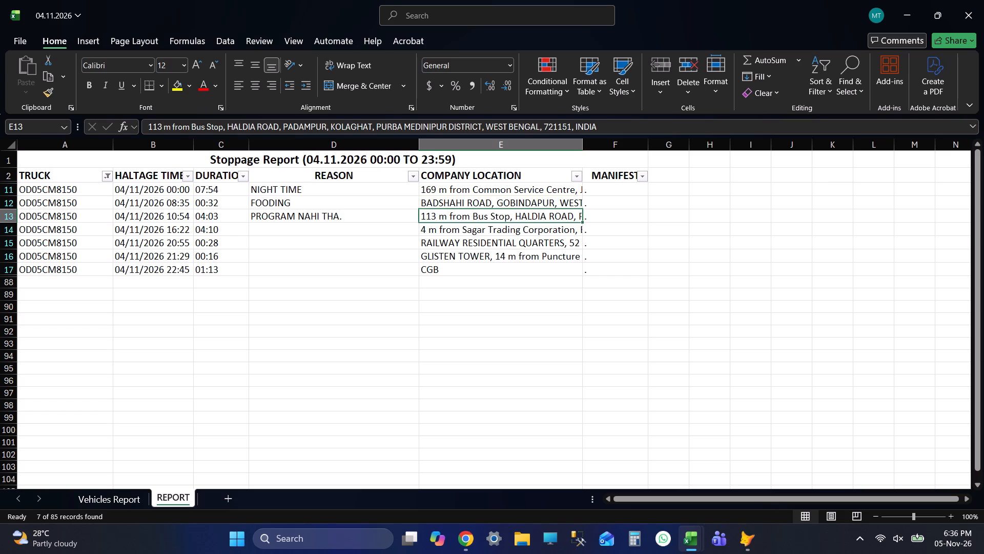
type("KOLAGHAT")
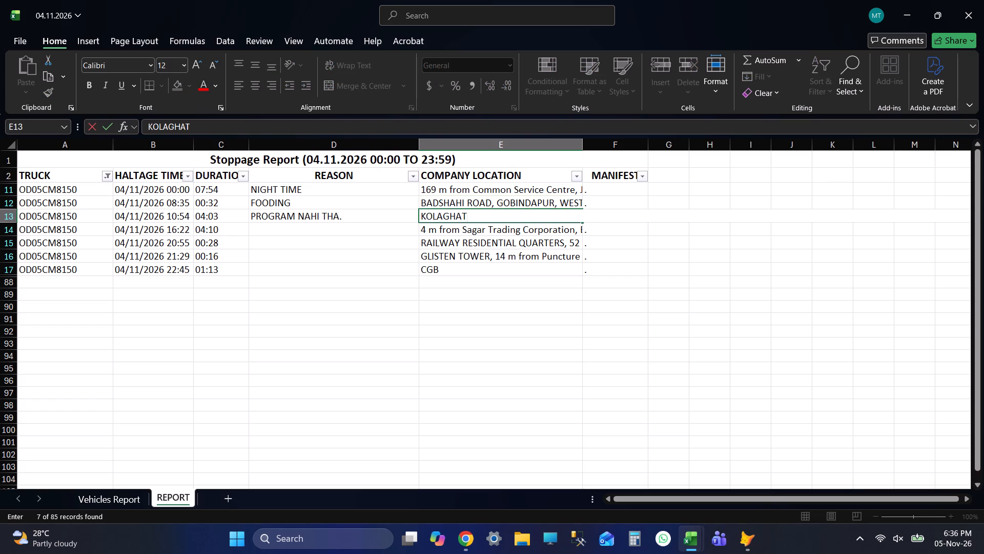
key("Return")
key("ctrl+s")
Open the 4:22 pm Bombay Road, Domjur stop near Sagar Trading Corporation in Wheelseye and examine its surroundings on the satellite map.
key("shift+Tab")
key("shift+Tab")
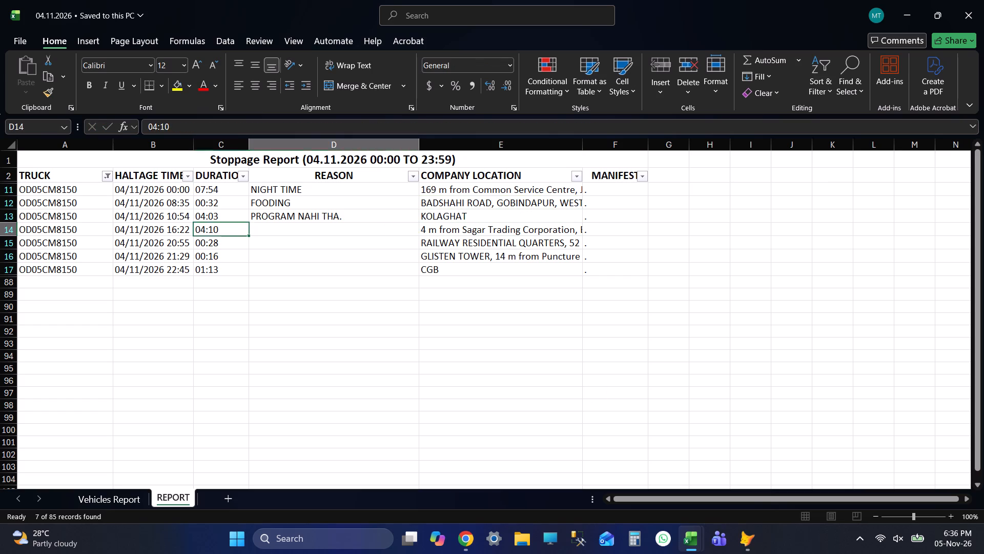
key("Tab")
key("alt+Tab")
scroll(449, 354, "up", 3)
left_click(448, 354)
scroll(512, 364, "up", 4)
left_click(476, 408)
scroll(784, 342, "up", 2)
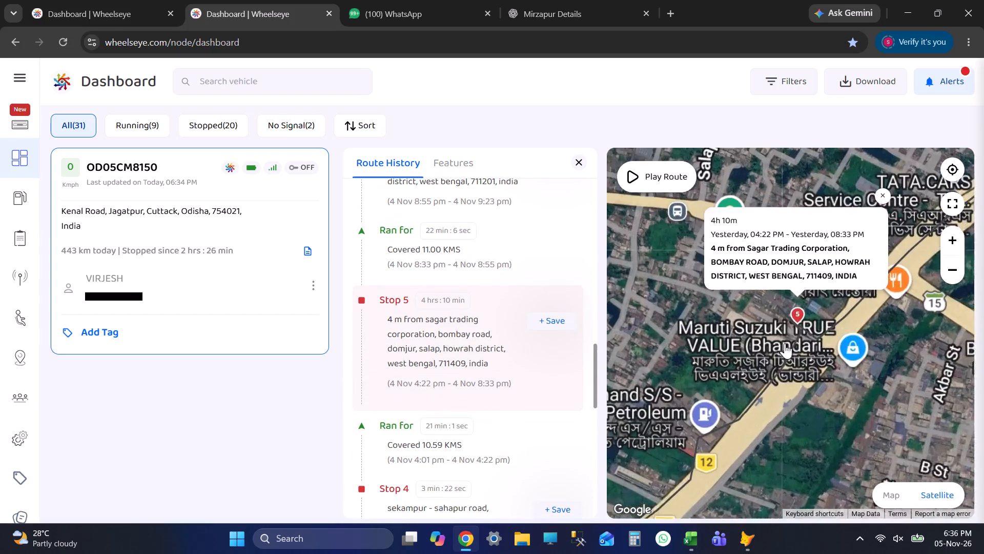
scroll(787, 341, "down", 9)
scroll(802, 348, "up", 1)
scroll(802, 348, "down", 2)
left_click_drag(817, 329, 780, 378)
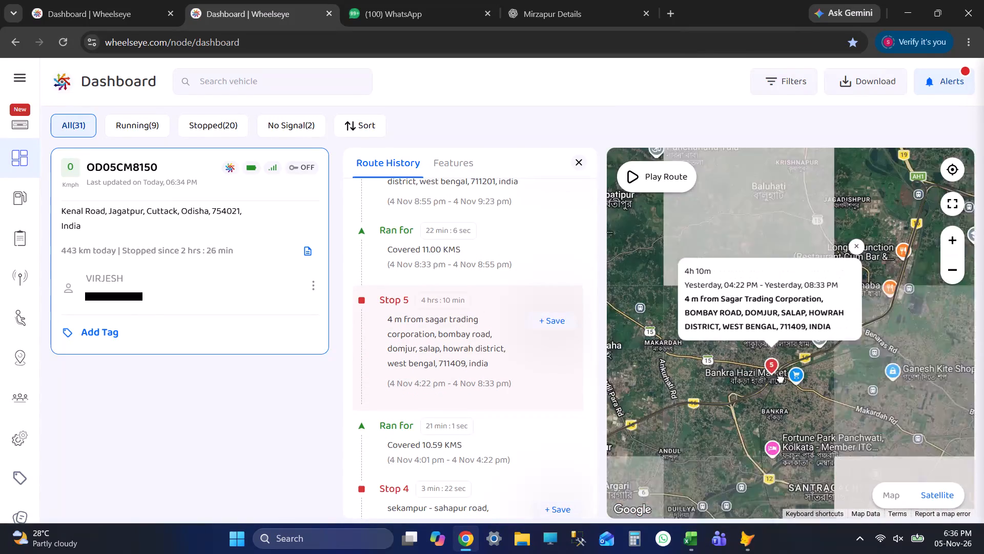
left_click_drag(780, 378, 779, 379)
Enter NO ENTRY as the reason for the 16:22 halt in the Excel report and save the workbook.
key("alt+Tab")
type("NO")
key("space")
type("ENTRY")
key("Return")
key("ctrl+s")
key("Tab")
key("alt+Tab")
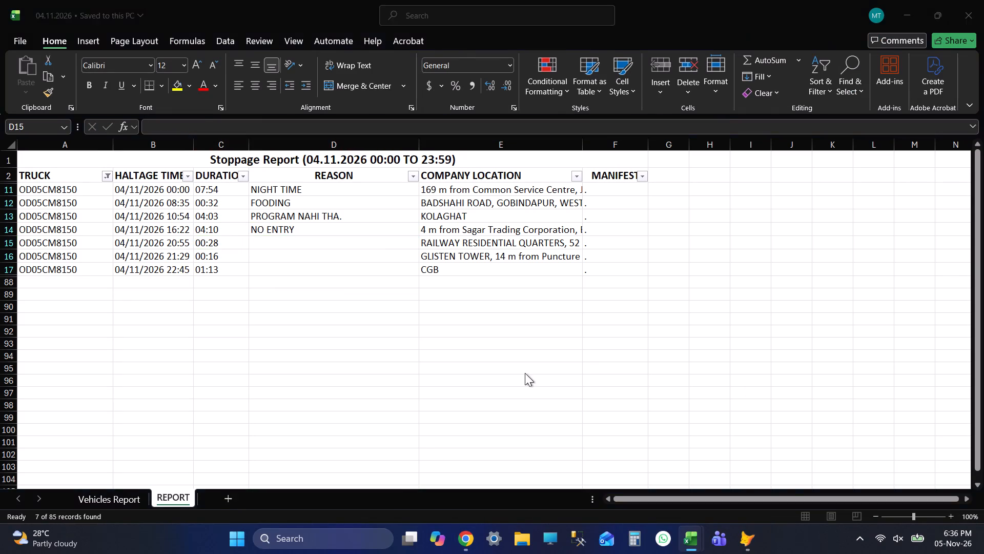
Check the 8:55 pm Railway Residential Quarters stop in Wheelseye, enter NO ENTRY as the 20:55 halt's reason in the Excel report and save.
scroll(481, 385, "up", 4)
left_click(471, 406)
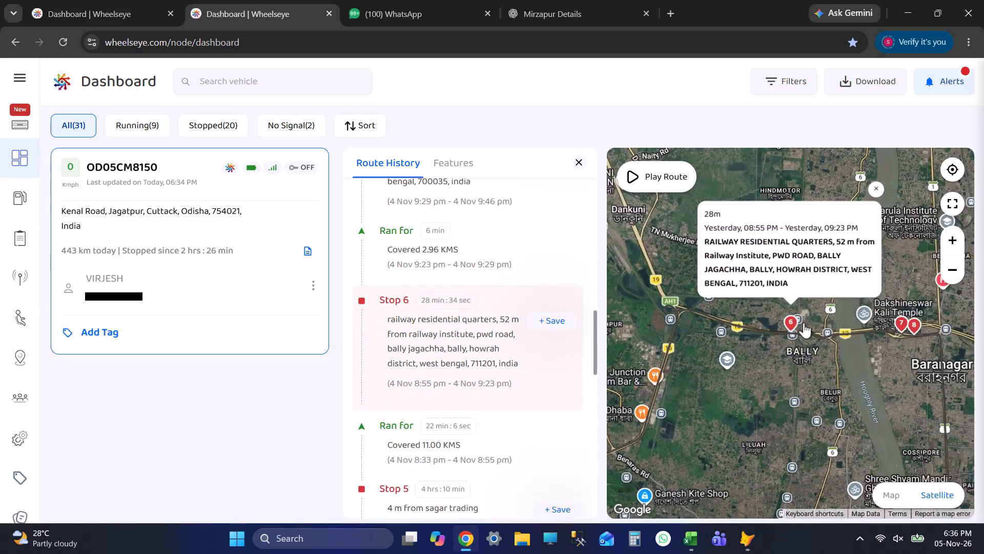
scroll(804, 323, "up", 3)
key("alt+Tab")
type("NO ENTRY")
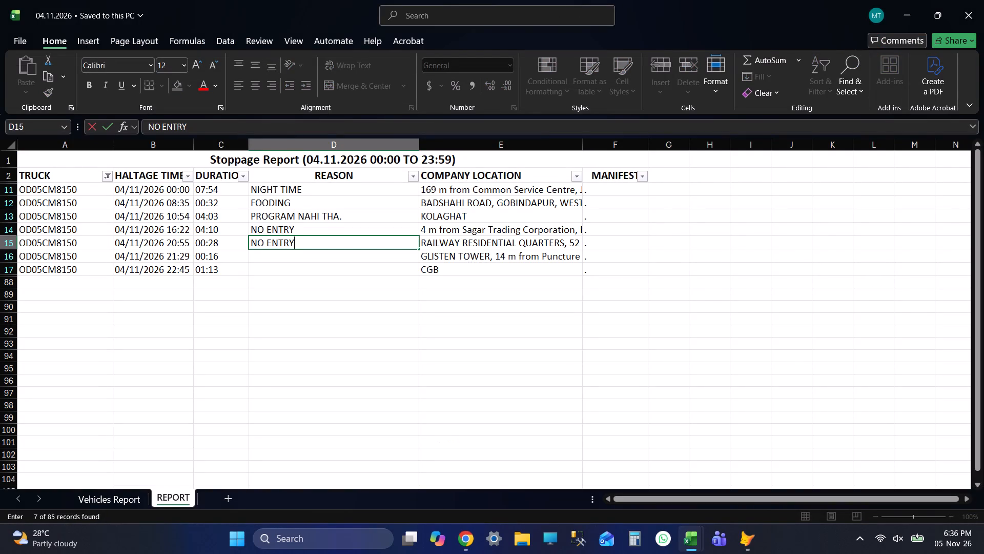
key("Return")
key("ctrl+s")
key("Tab")
Open the 9:29 pm Glisten Tower stop near Puncture Shop in Wheelseye and examine its surroundings on the satellite map.
key("alt+Tab")
scroll(521, 367, "up", 1)
scroll(521, 367, "down", 1)
scroll(521, 367, "up", 1)
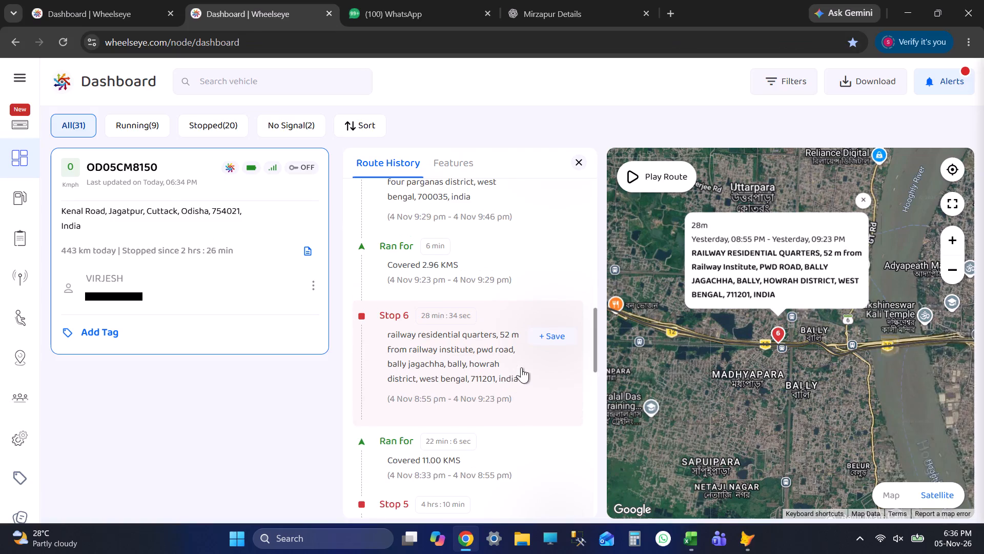
left_click(484, 236)
scroll(795, 327, "up", 4)
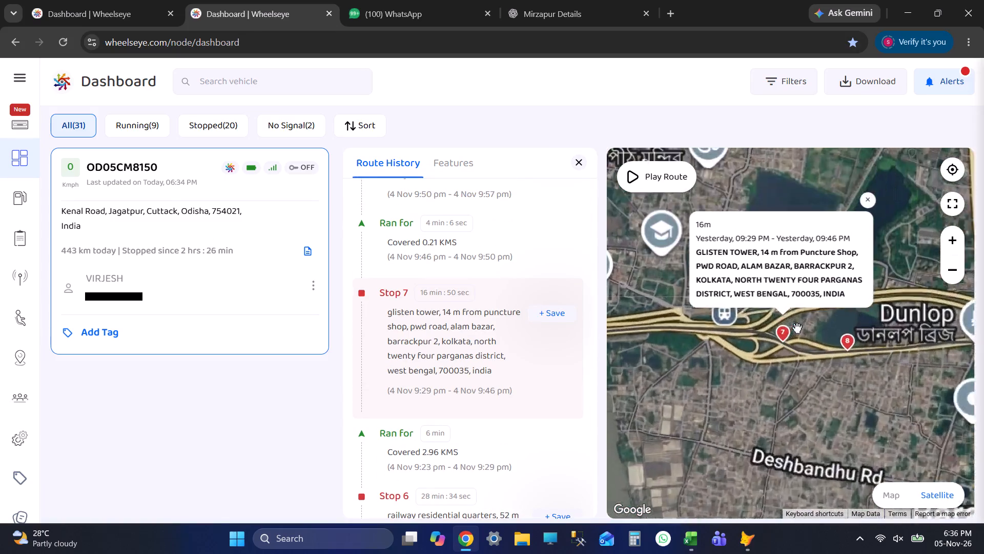
scroll(797, 328, "down", 1)
scroll(797, 328, "up", 1)
scroll(776, 369, "up", 3)
scroll(741, 394, "up", 1)
scroll(741, 395, "down", 2)
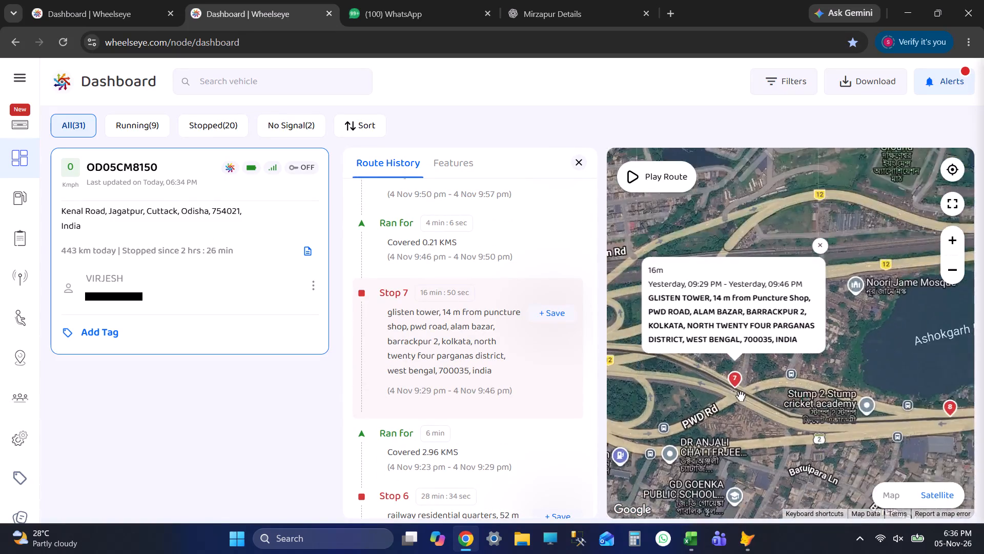
scroll(741, 396, "down", 1)
scroll(741, 396, "up", 1)
scroll(741, 396, "down", 1)
Enter NO ENTRY as the reason for the 21:29 halt in the Excel report and save the workbook.
key("alt+Tab")
type("NO ENTRY")
key("Return")
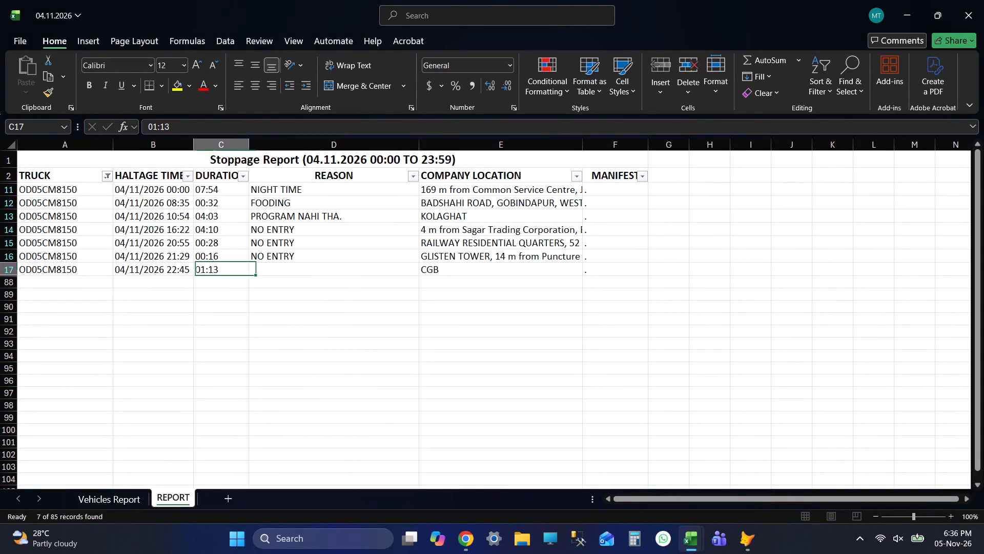
key("ctrl+s")
key("Tab")
Check the 10:45 pm CGB stop in Wheelseye, enter LOADING as the 22:45 halt's reason in the Excel report and save.
key("alt+Tab")
scroll(410, 356, "up", 4)
scroll(470, 334, "up", 4)
left_click(466, 327)
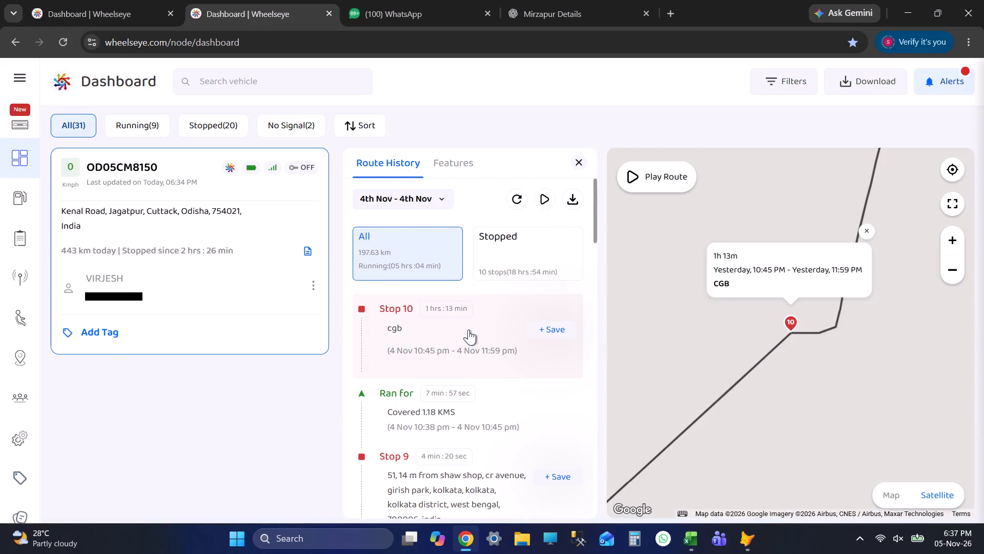
key("alt+Tab")
key("ctrl+s")
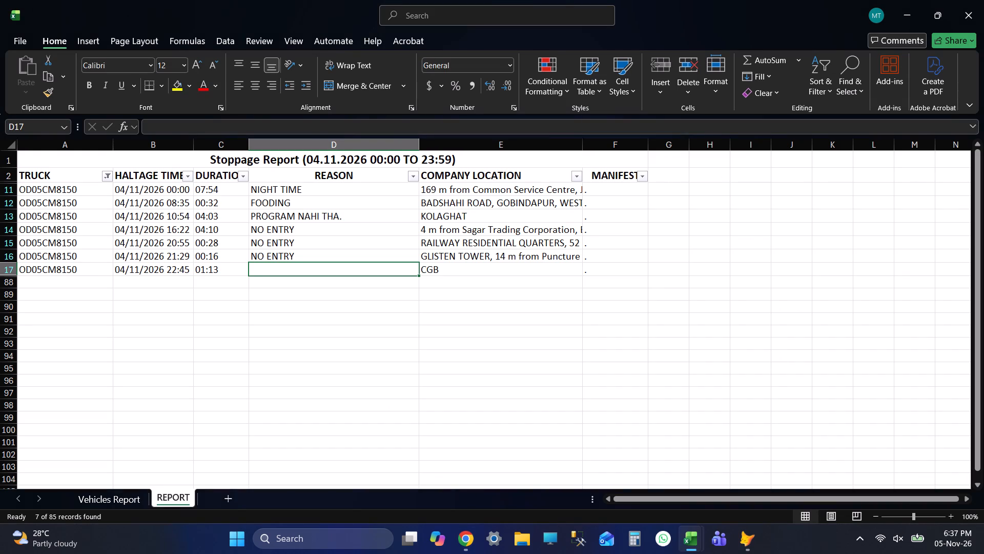
type("LOADING")
key("Tab")
key("Tab")
key("ctrl+s")
key("ctrl+s")
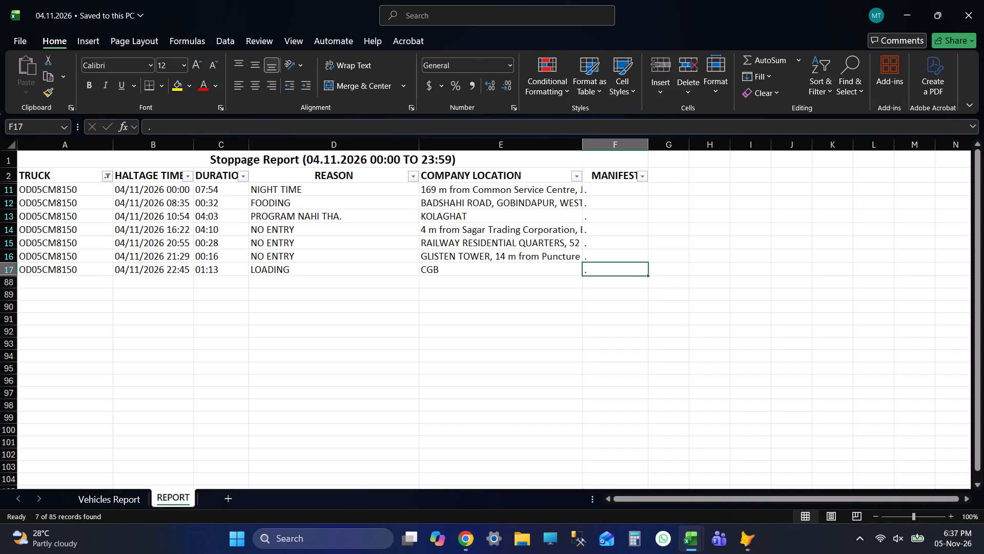
key("ctrl+s")
key("ctrl+s")
key("ctrl+s")
key("ctrl+s")
key("ctrl+s")
key("ctrl+s")
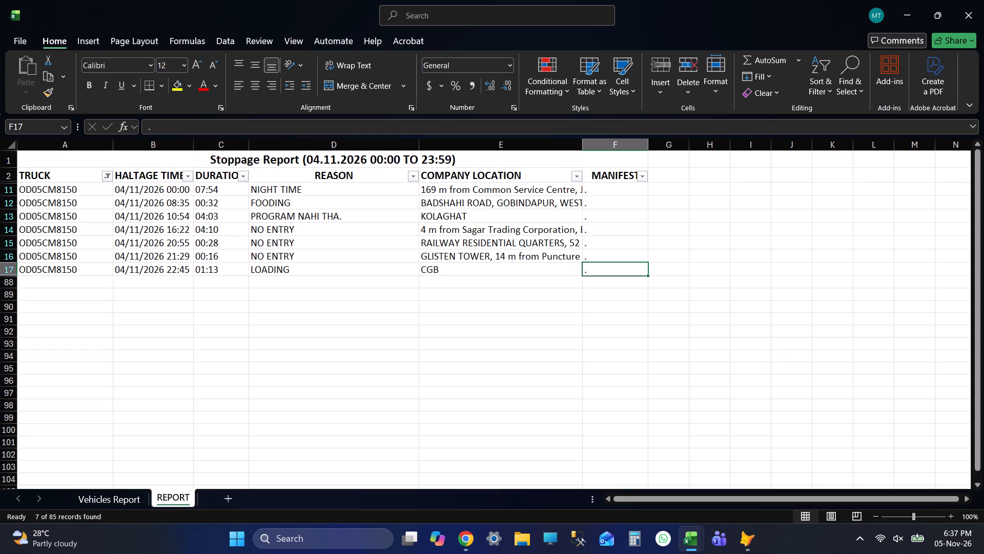
key("ctrl+s")
key("ctrl+s")
key("ctrl+s")
Examine the surroundings of the 10:45 pm CGB stop on the Wheelseye satellite map, and return to the Excel report.
key("alt+Tab")
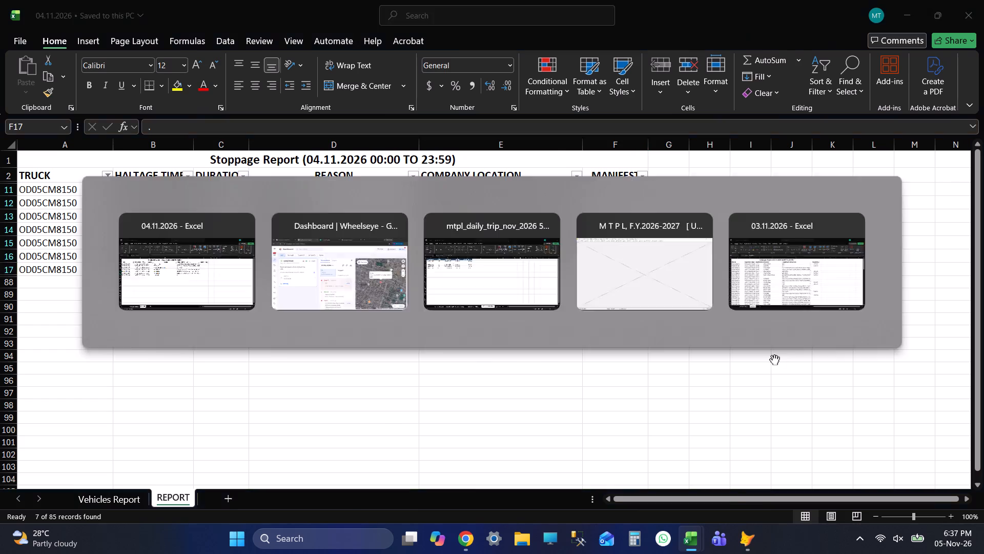
scroll(880, 387, "down", 2)
scroll(875, 389, "up", 1)
scroll(875, 389, "down", 3)
scroll(863, 402, "up", 1)
scroll(862, 404, "down", 1)
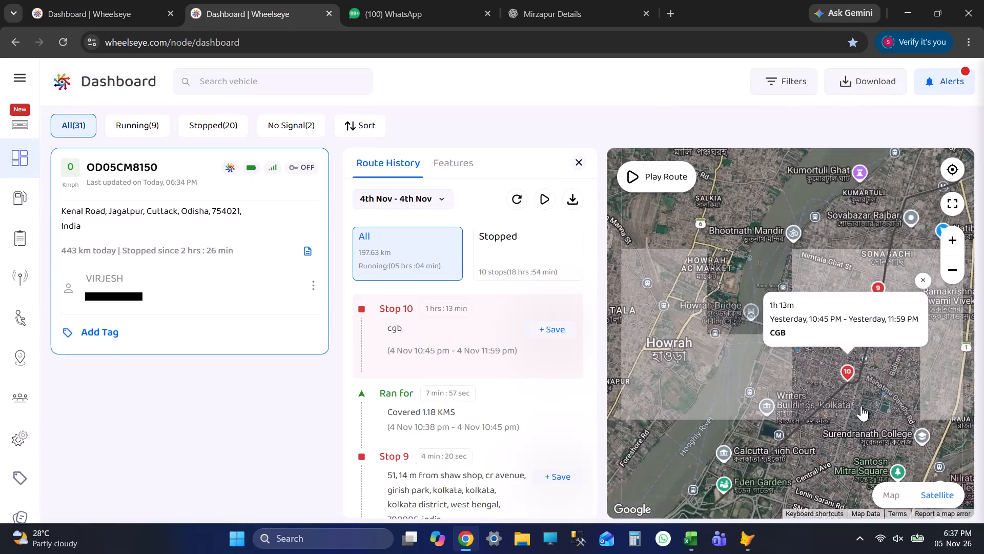
key("alt+Tab")
key("ctrl+s")
key("ctrl+s")
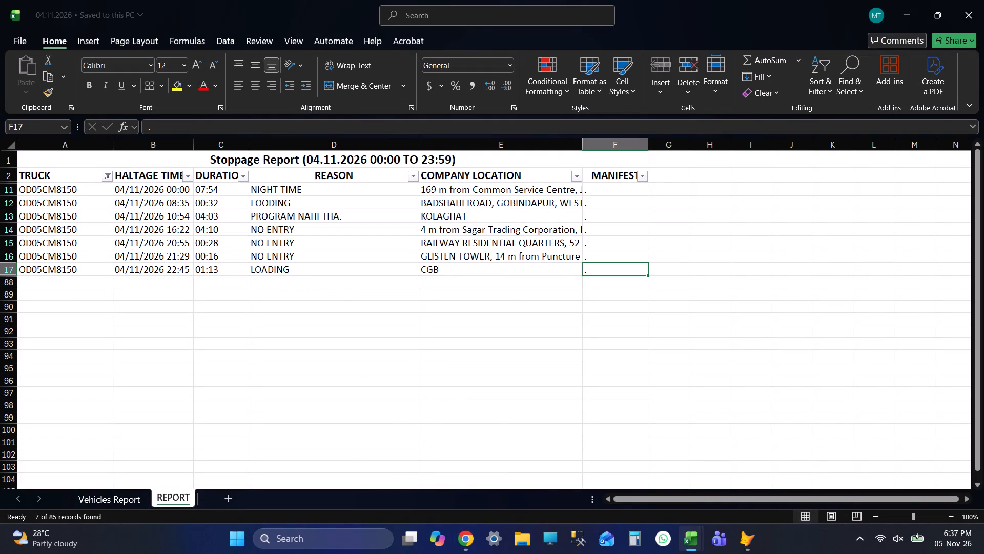
key("alt+Tab")
key("alt+Tab")
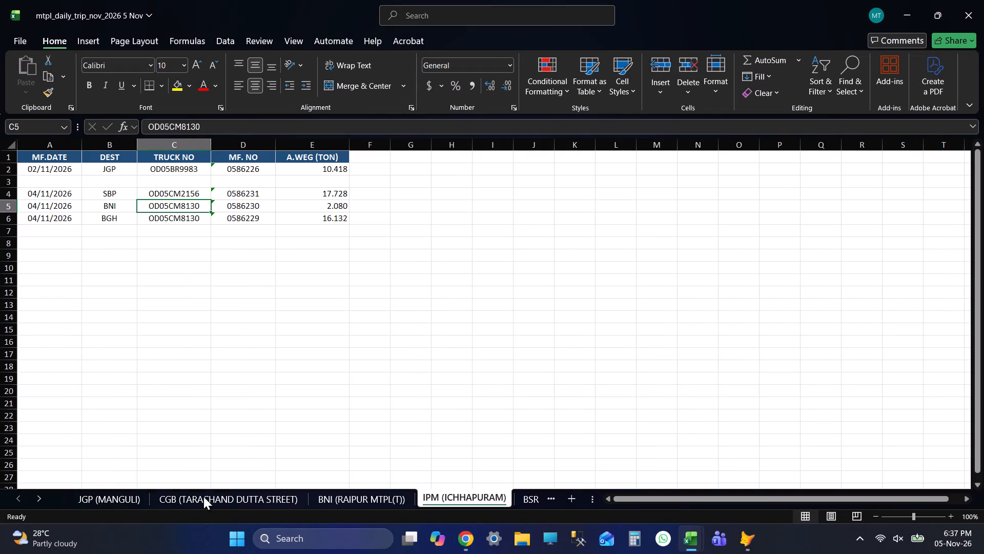
left_click(177, 502)
key("alt+Tab")
key("alt+Tab")
key("alt+Tab")
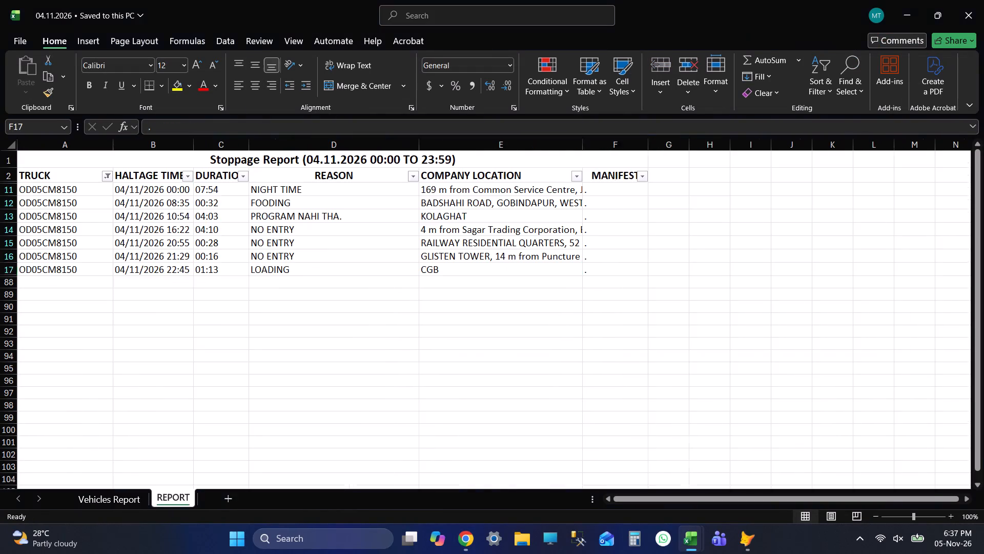
key("alt+Tab")
left_click_drag(190, 327, 190, 331)
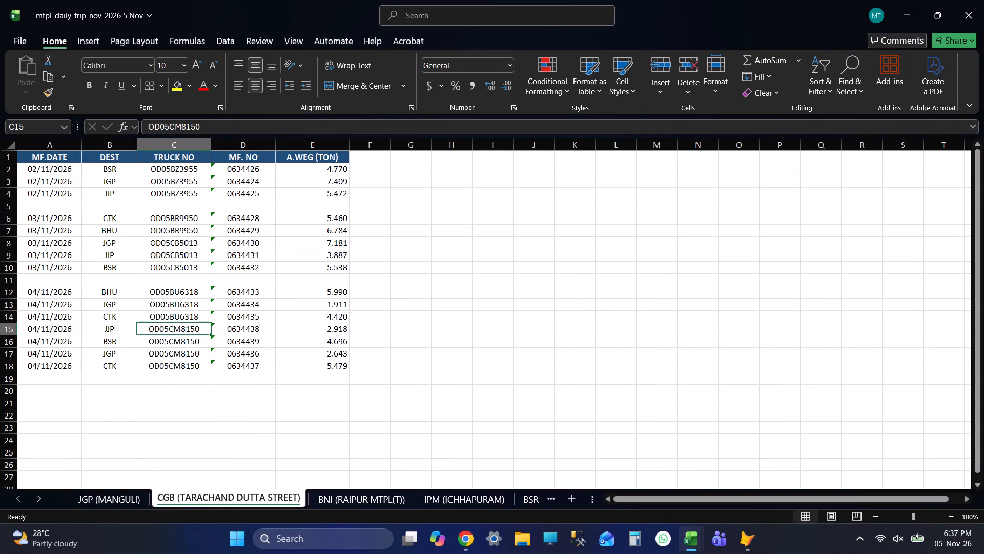
left_click_drag(190, 331, 190, 363)
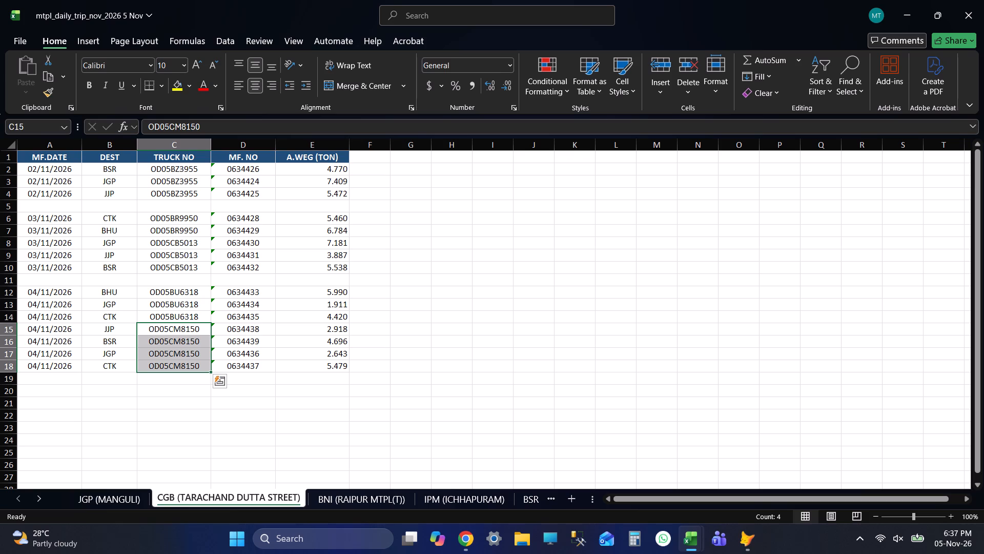
left_click(125, 361)
key("Tab")
key("Tab")
key("ctrl+c")
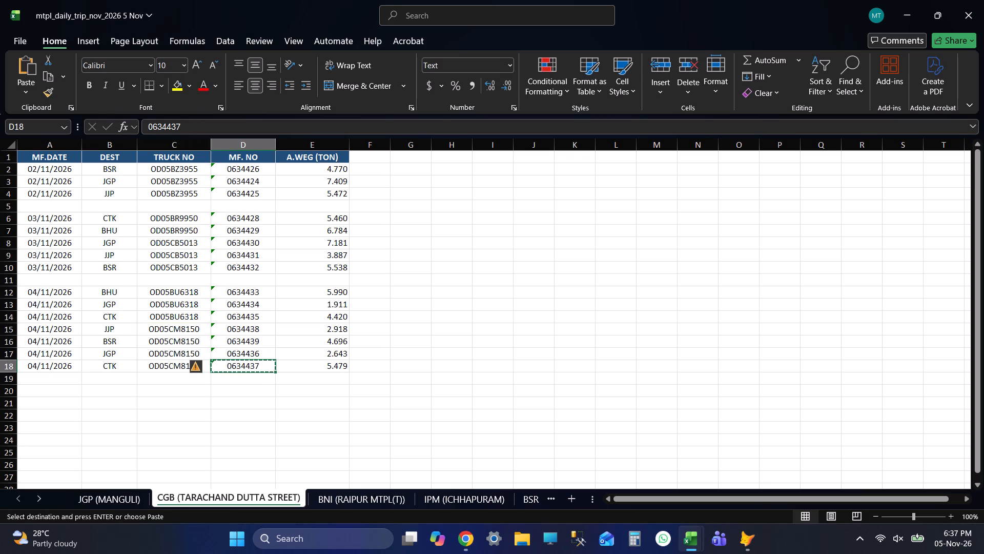
key("ctrl+c")
key("ctrl+c")
key("alt+Tab")
key("alt+Tab")
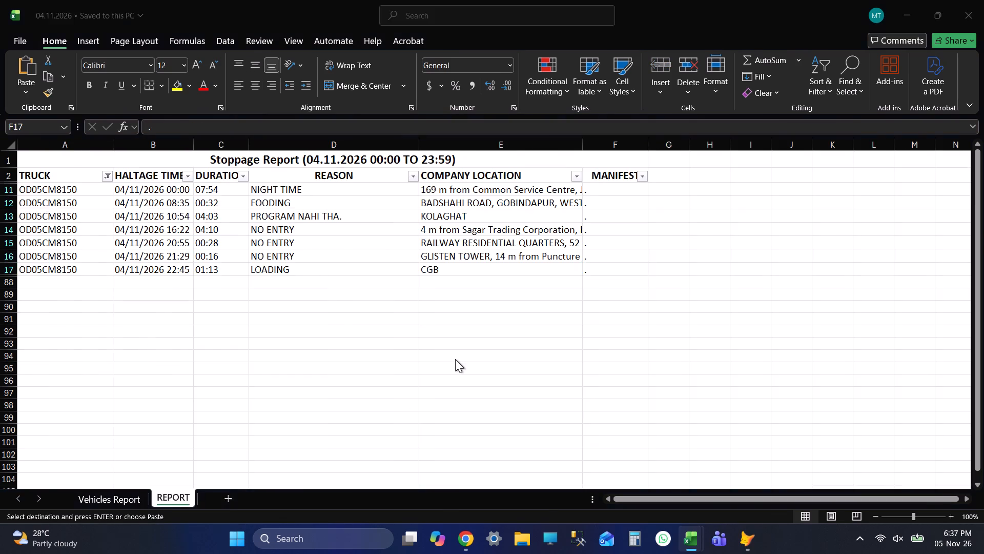
key("ctrl+c")
key("alt+Tab")
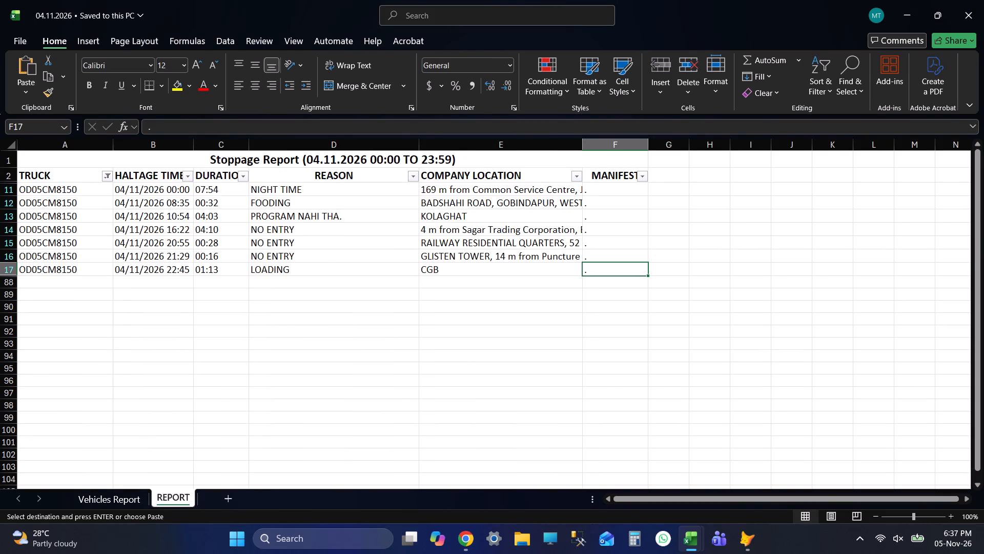
key("ctrl+v")
key("Return")
key("Return")
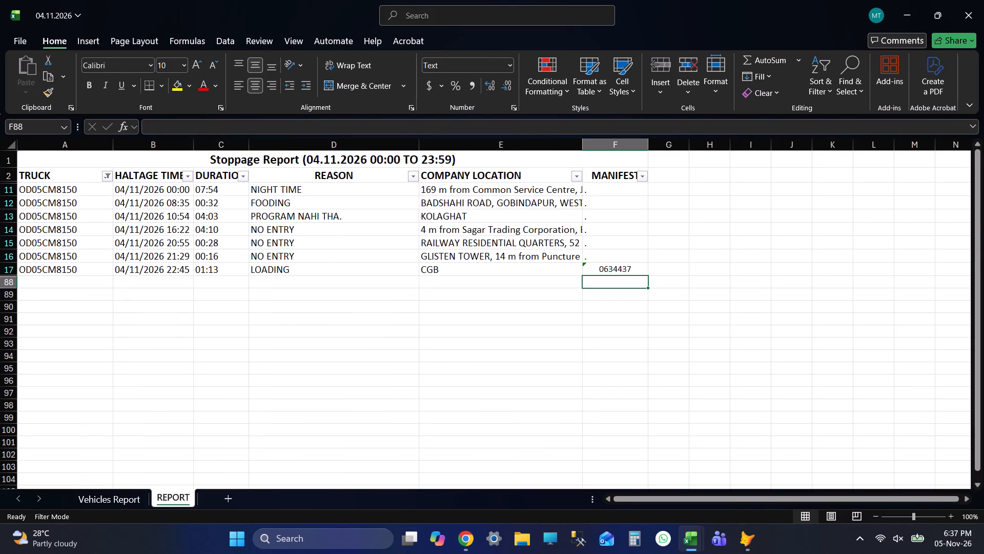
key("ctrl+s")
key("ctrl+s")
key("Down")
key("Down")
key("Down")
key("Down")
key("Down")
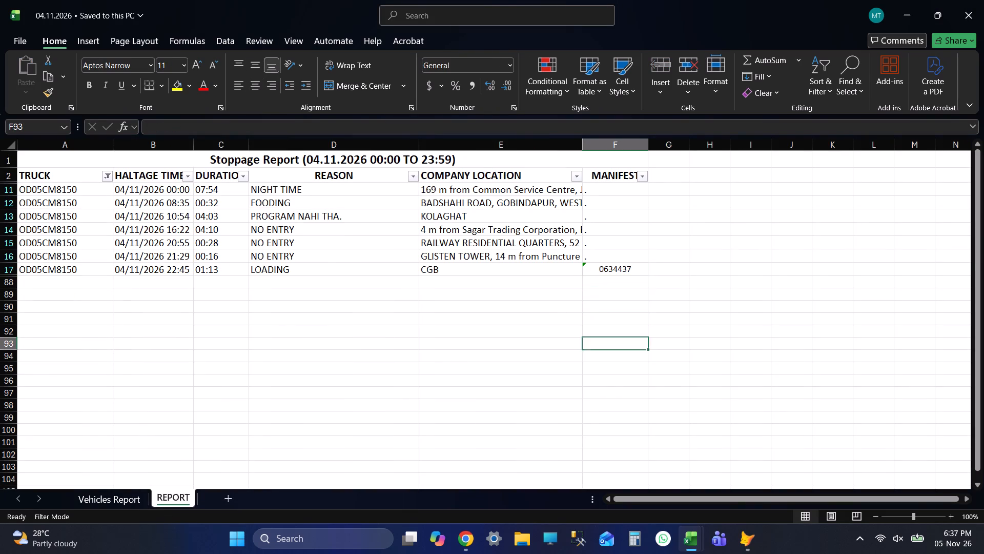
key("Down")
key("Down")
key("ctrl+Up")
key("ctrl+s")
key("ctrl+s")
key("ctrl+s")
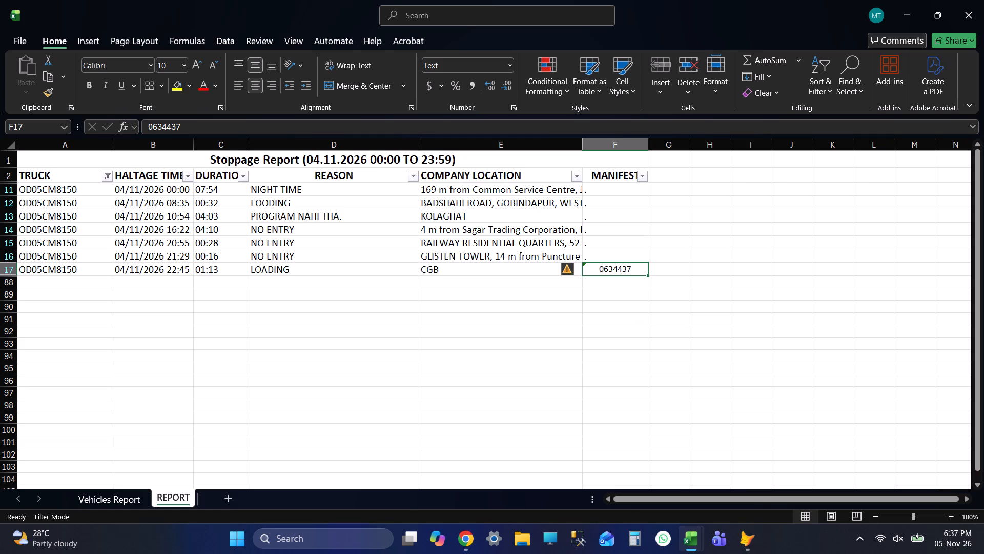
left_click(111, 184)
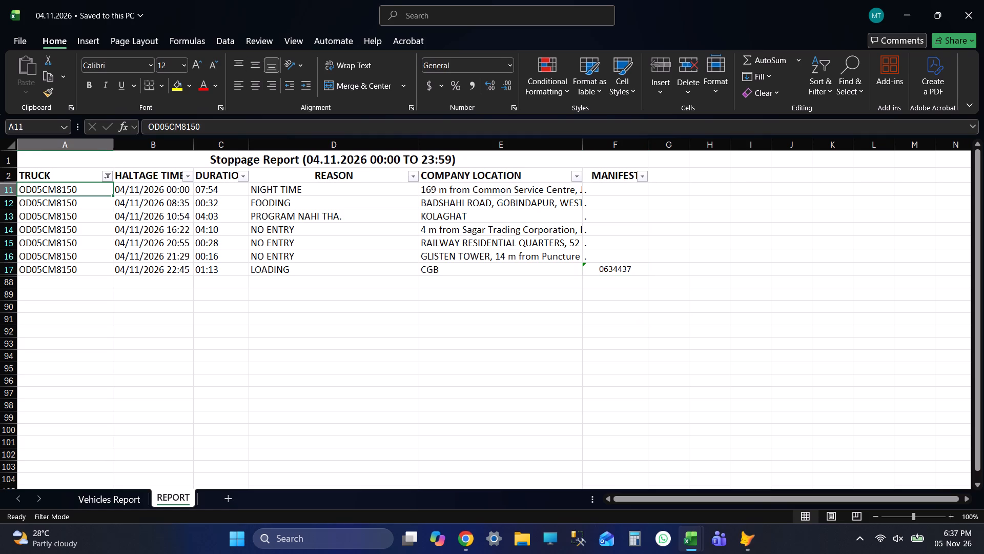
left_click(91, 174)
left_click(104, 176)
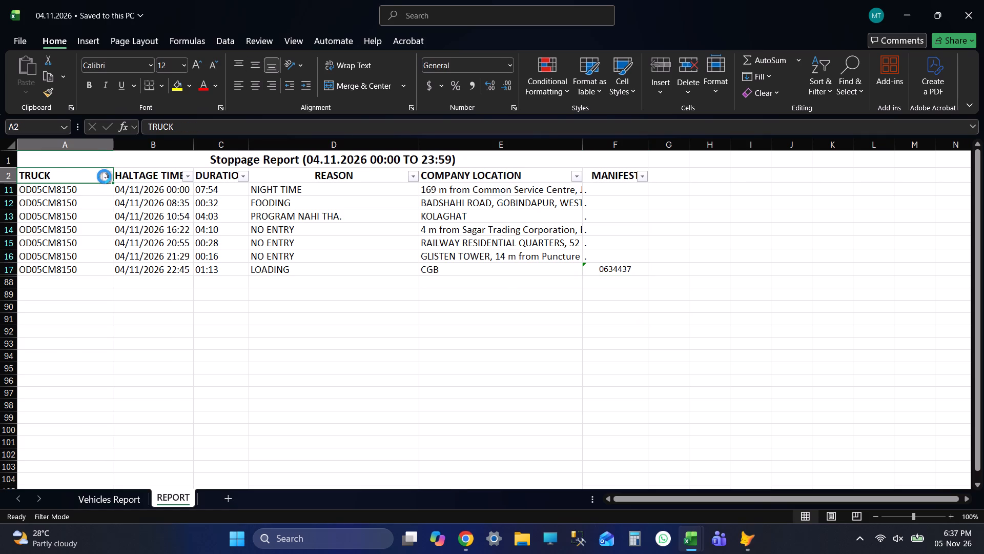
left_click_drag(154, 366, 162, 394)
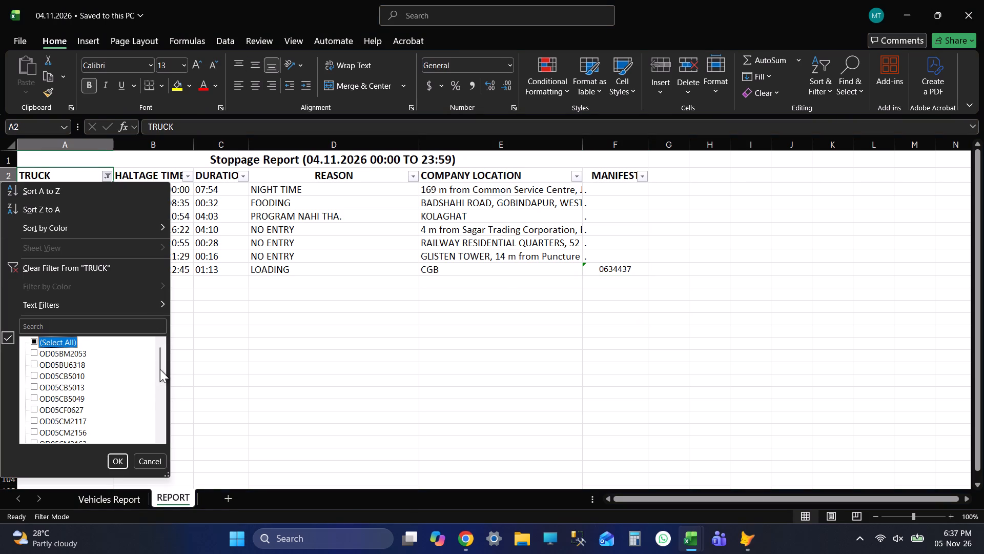
left_click_drag(160, 364, 156, 401)
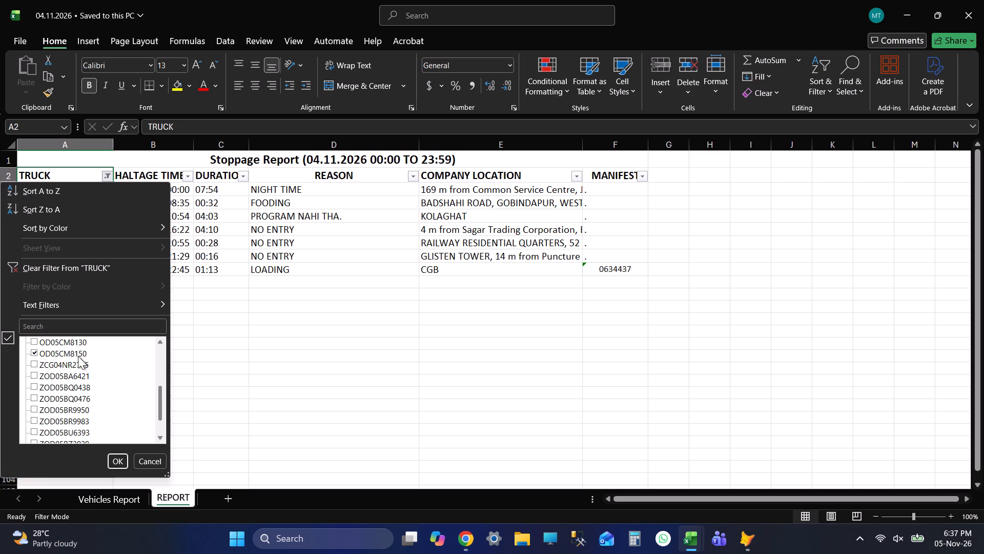
left_click(72, 352)
left_click(72, 363)
left_click(112, 463)
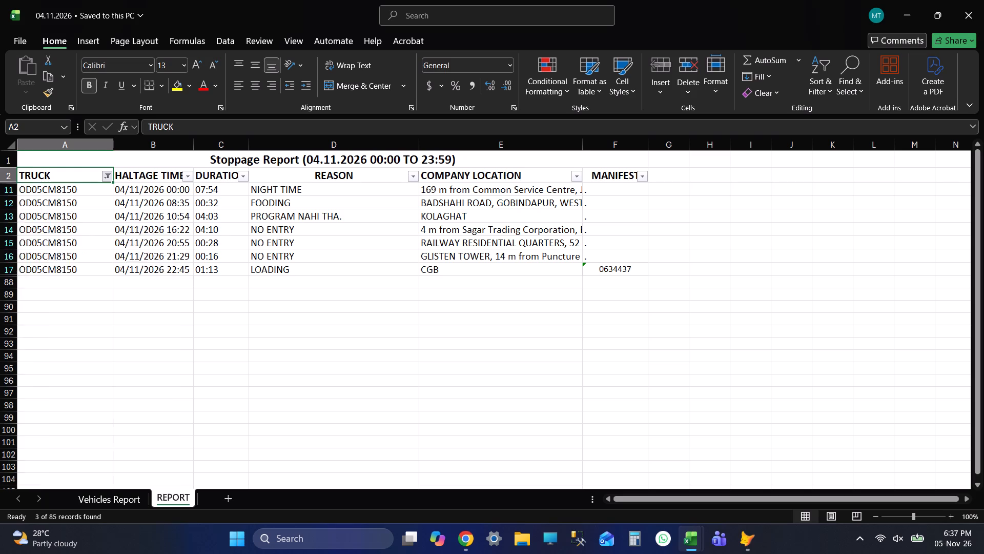
left_click(247, 190)
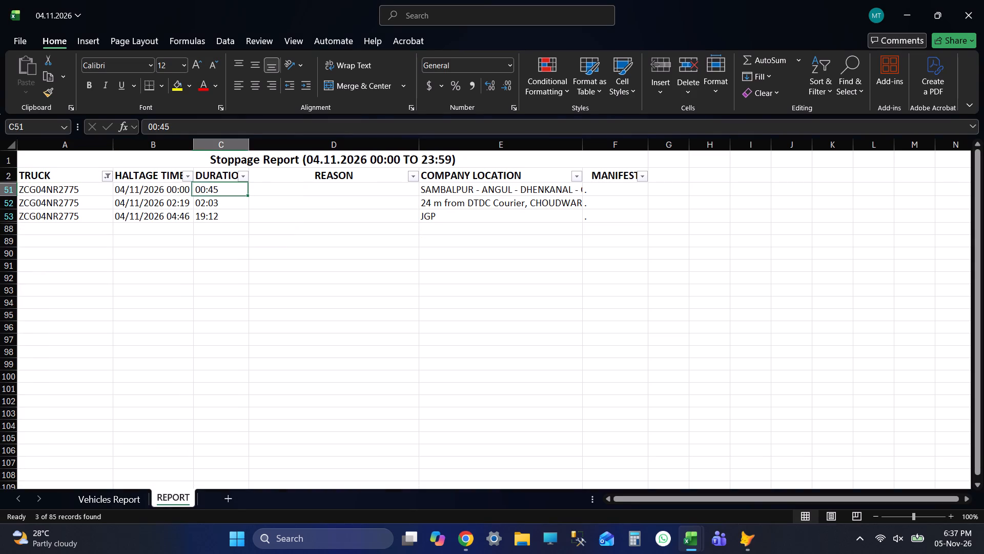
key("ctrl+s")
key("shift+Tab")
key("shift+Tab")
key("shift+Tab")
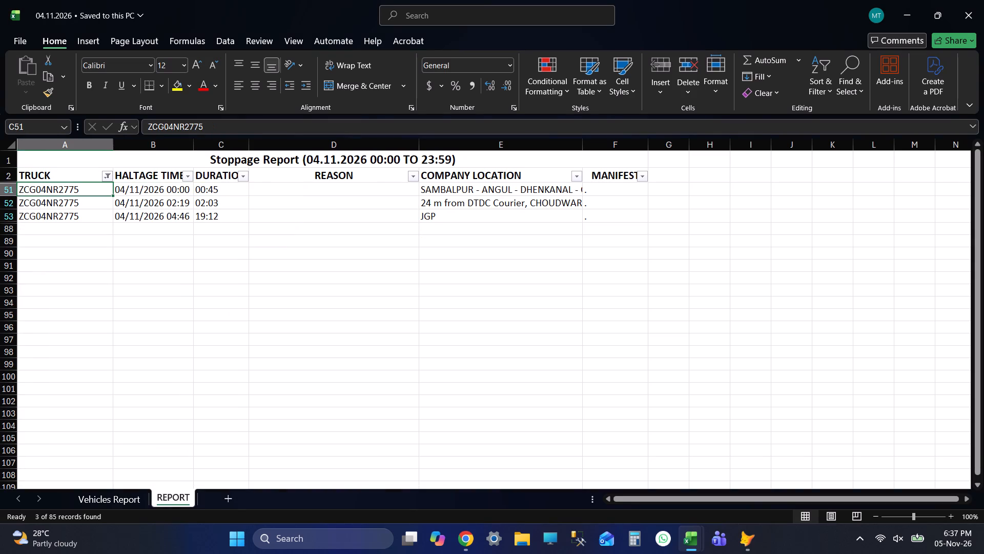
key("ctrl+c")
key("alt+Tab")
key("alt+Tab")
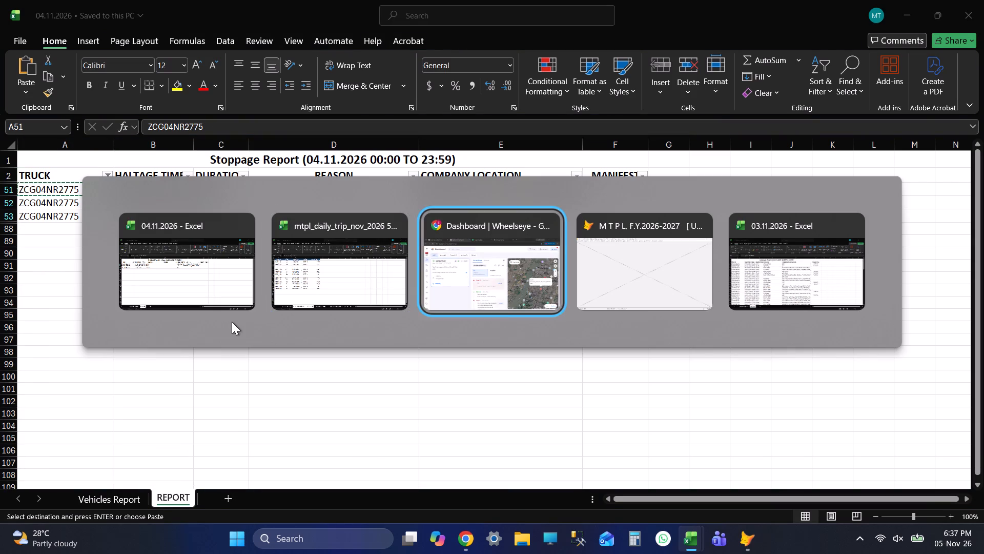
key("alt+Tab")
key("alt+Tab")
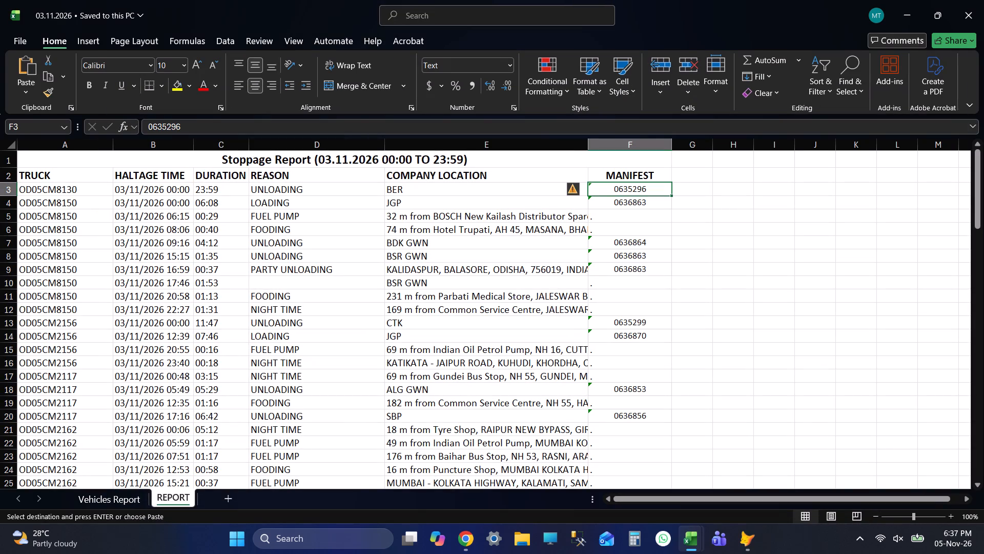
left_click(64, 145)
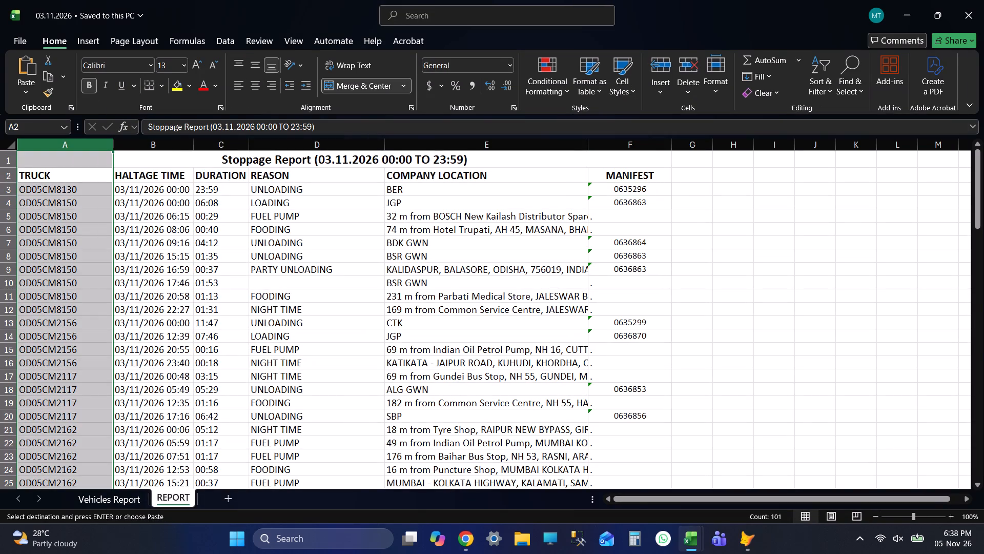
key("ctrl+f")
key("ctrl+v")
key("Return")
key("Return")
key("Return")
key("Return")
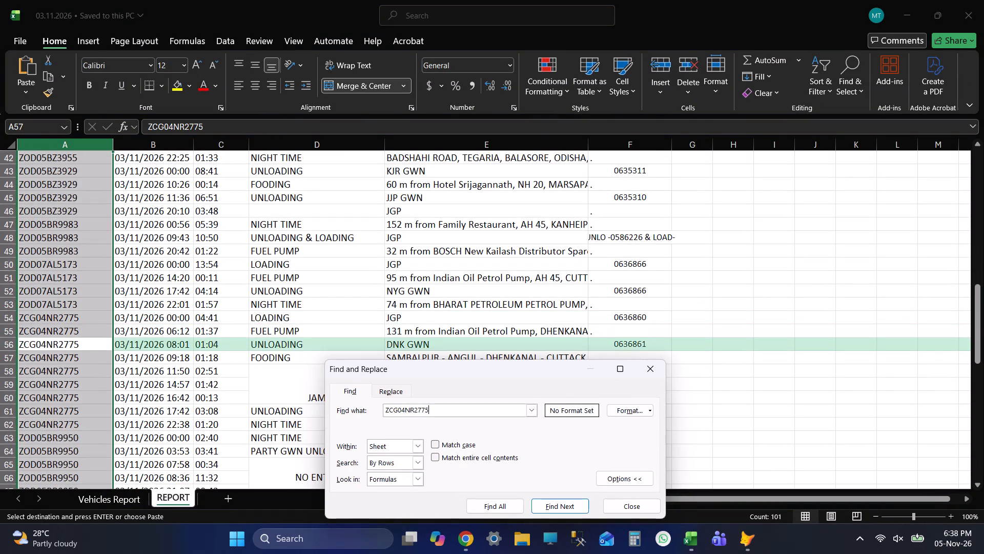
key("Return")
key("Return")
key("Return")
key("Return")
key("Return")
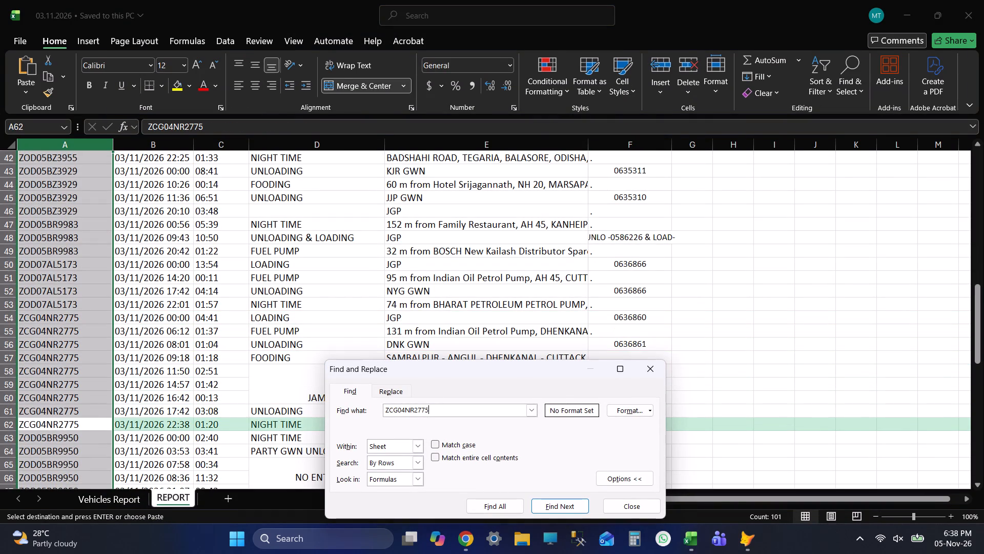
left_click(649, 502)
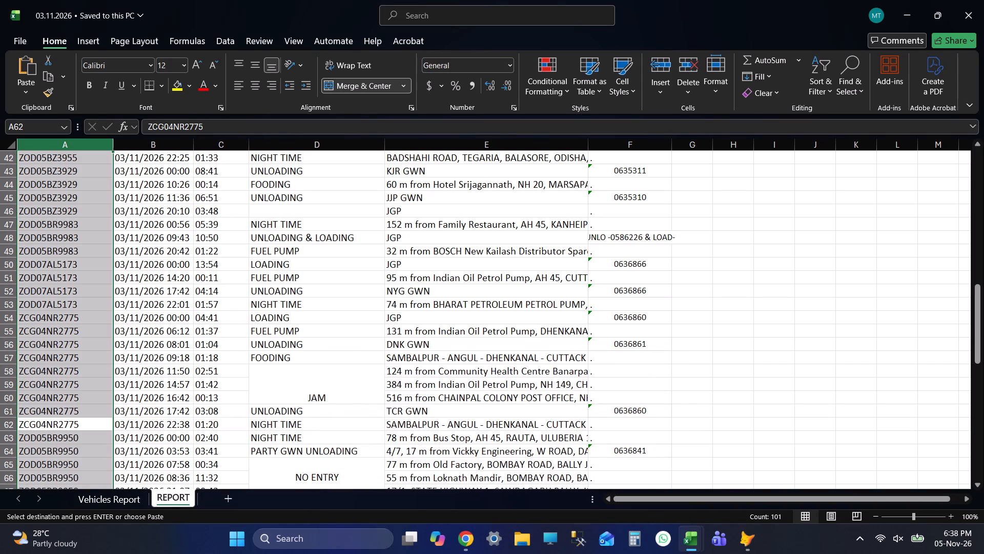
left_click(4, 426)
key("alt+Tab")
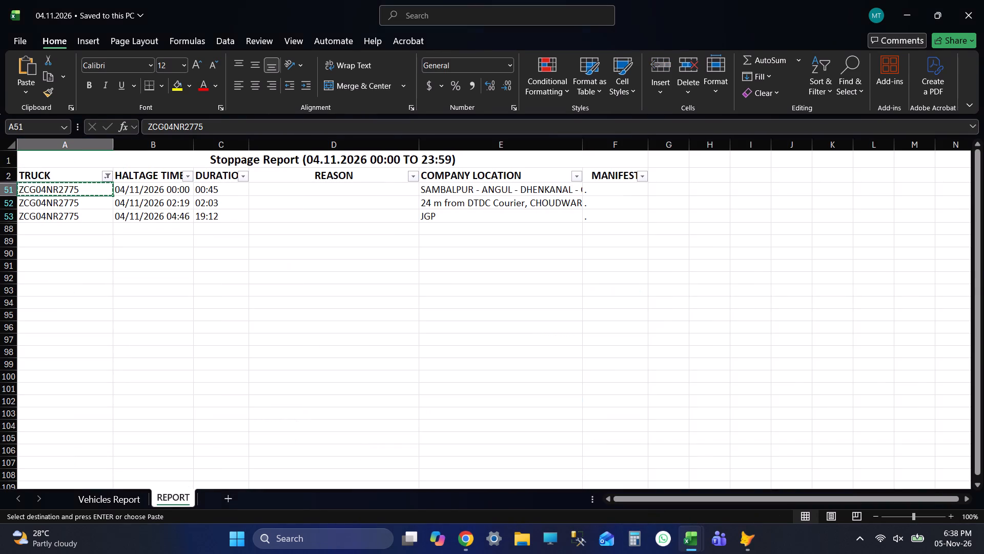
key("alt+Tab")
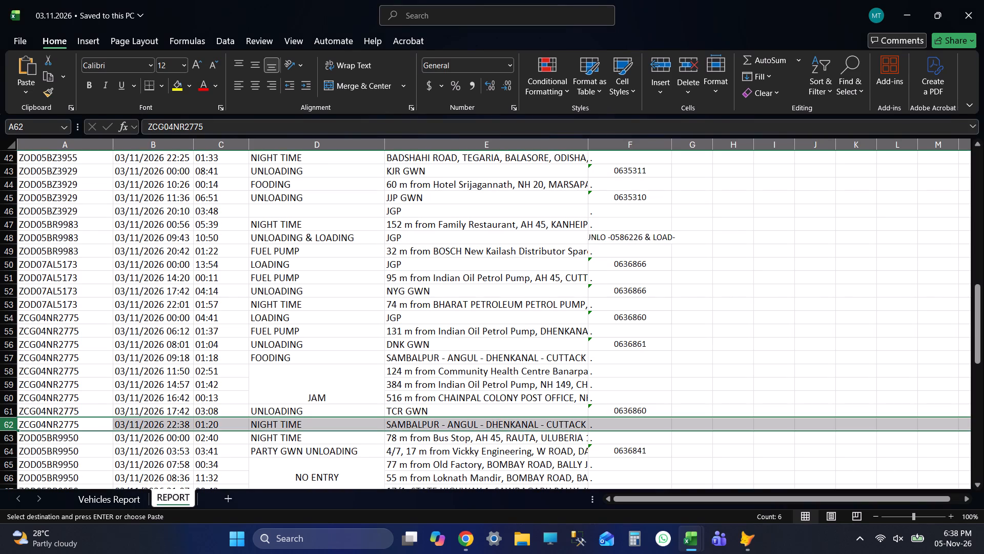
key("alt+Tab")
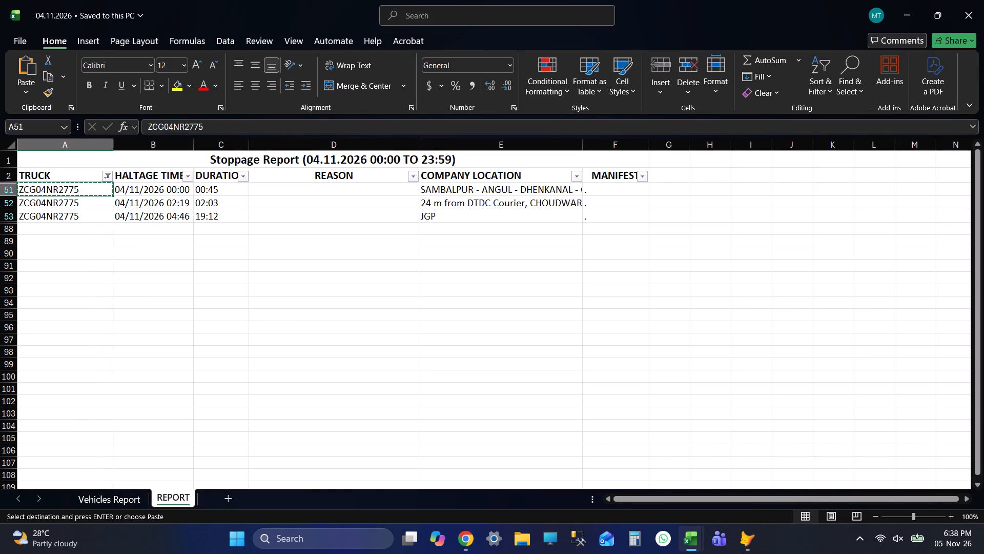
key("alt+Tab")
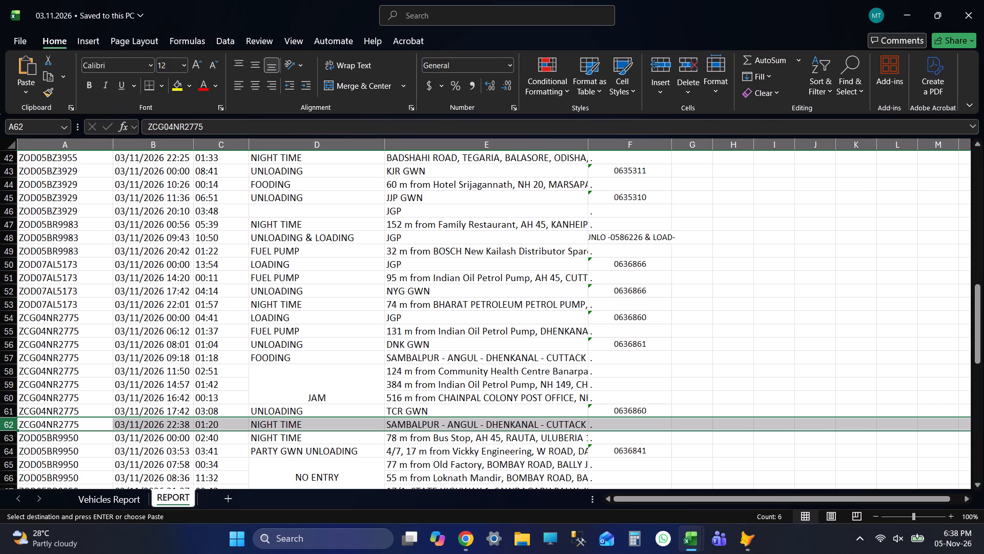
key("alt+Tab")
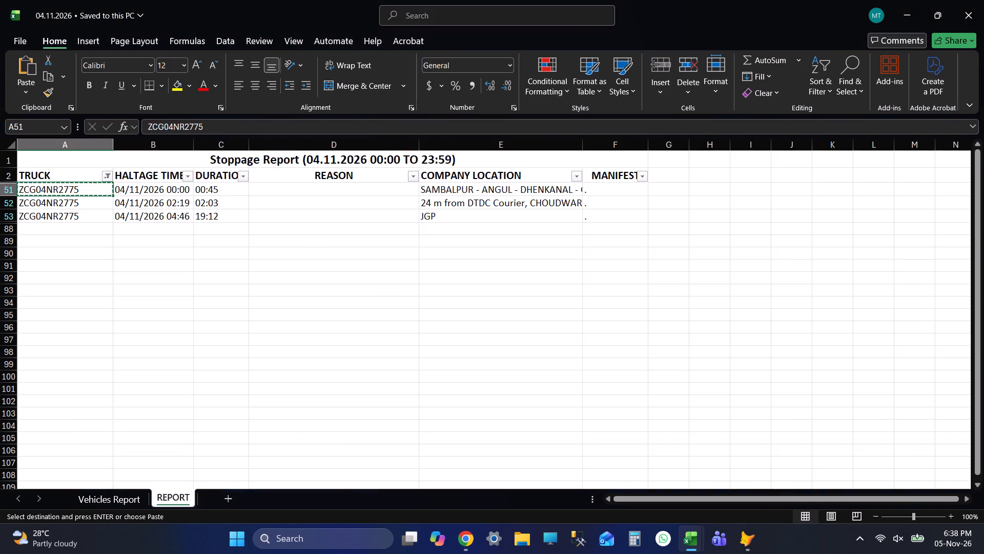
key("alt+Tab")
key("alt+Tab")
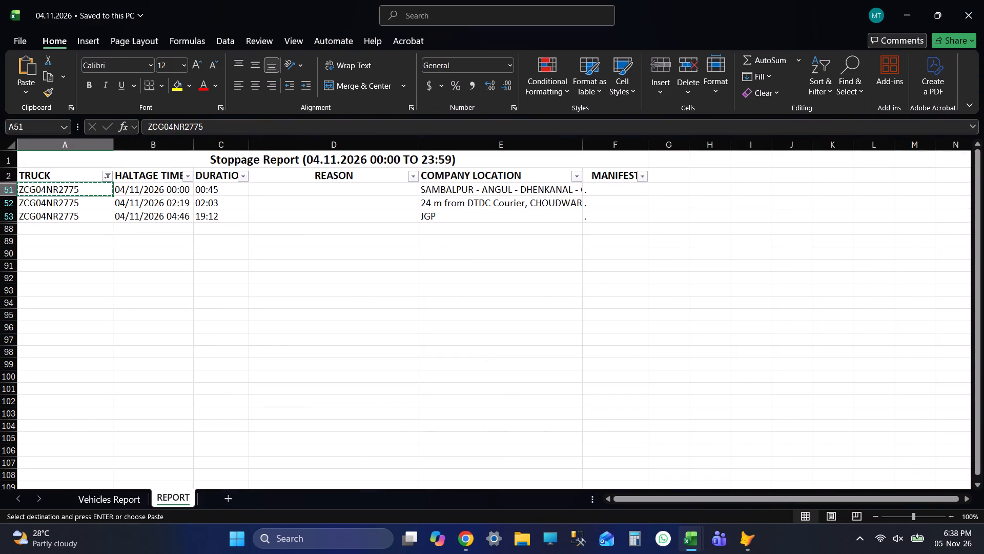
key("alt+Tab")
key("alt+Tab")
key("alt+Tab")
key("alt+Tab")
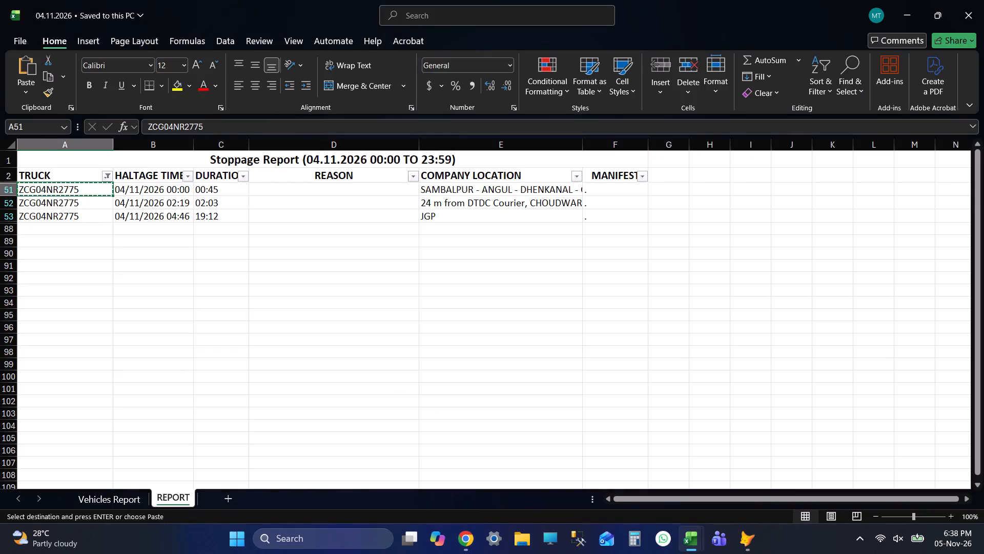
key("alt+Tab")
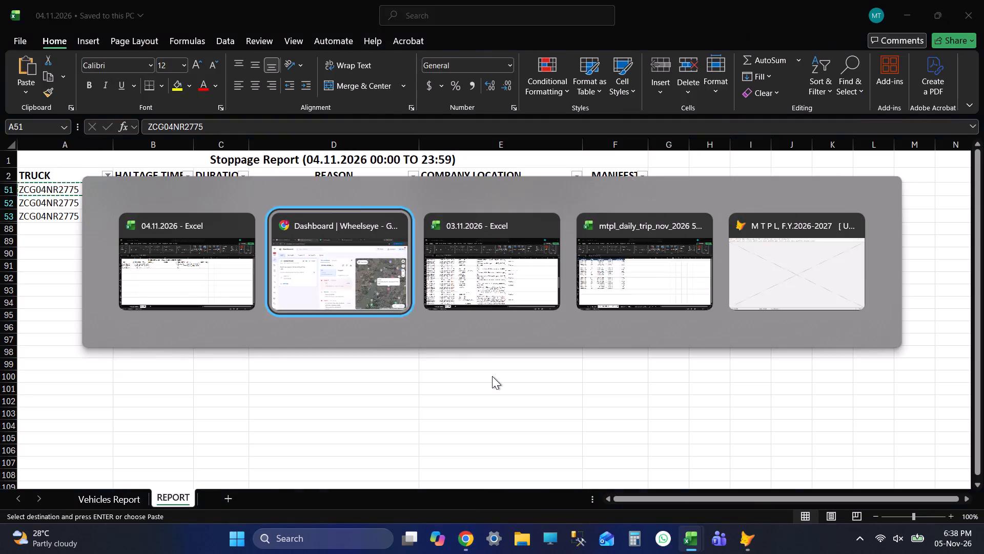
key("alt+Tab")
key("alt+Tab")
key("alt+Tab")
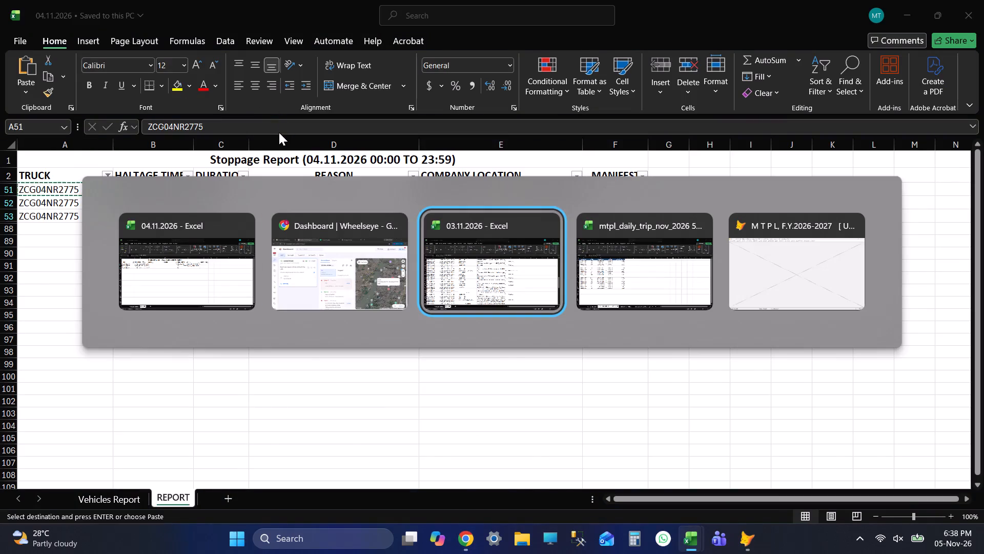
left_click(62, 142)
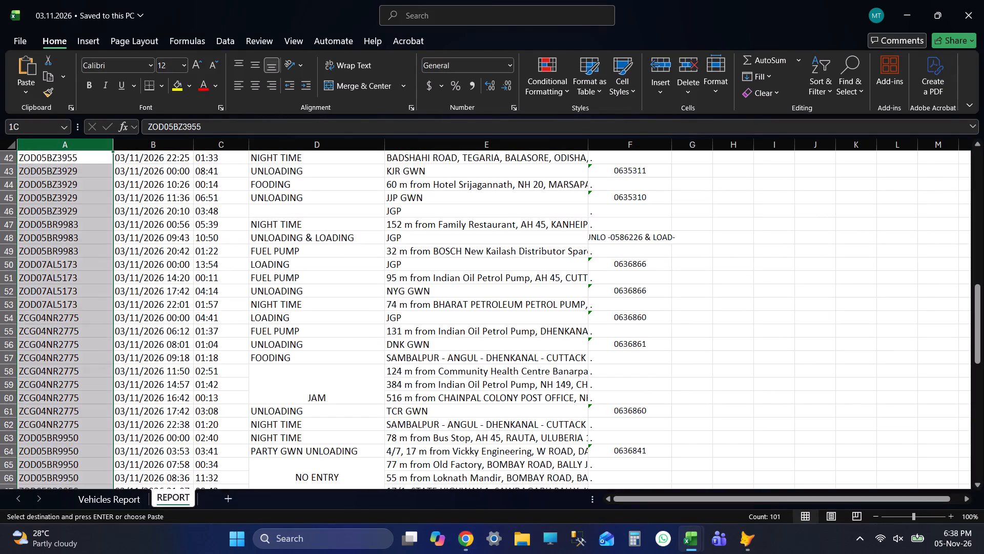
key("ctrl+f")
key("ctrl+v")
key("Return")
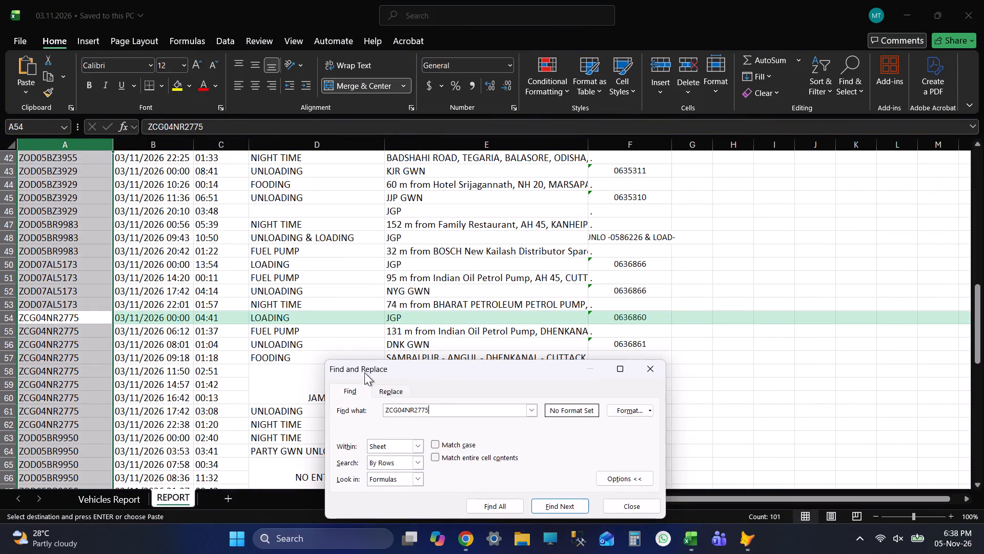
key("Return")
key("Return")
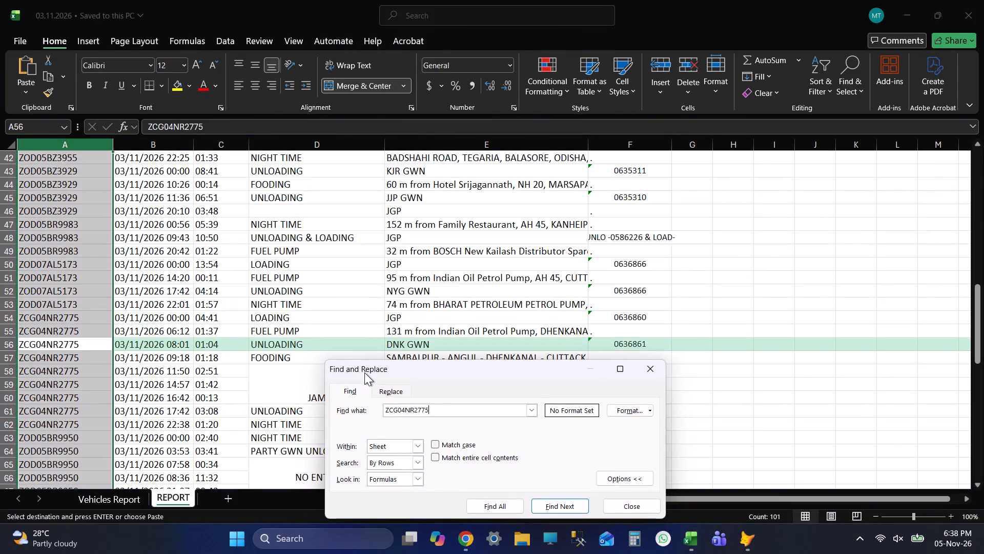
key("Return")
key("Return")
key("Return")
key("Return")
key("Return")
key("Return")
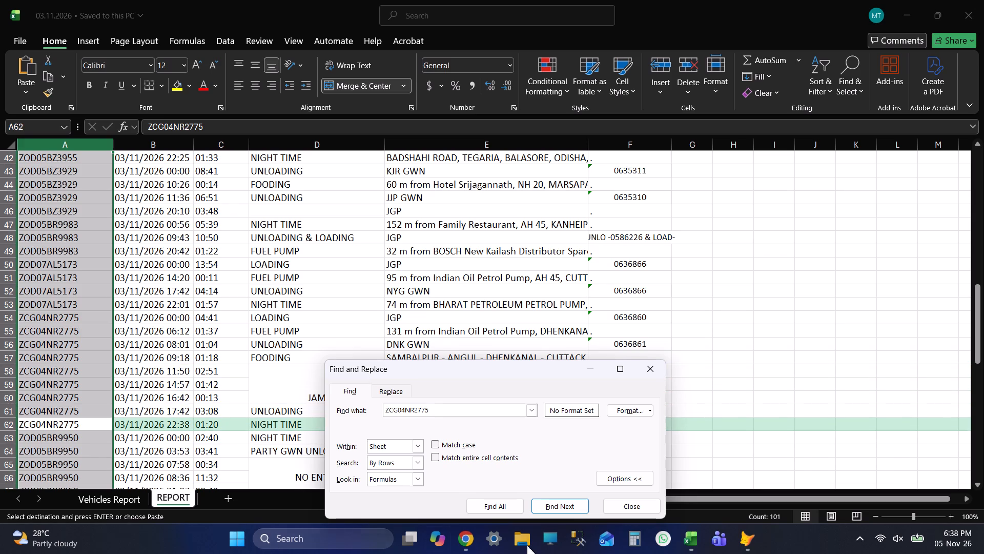
left_click(623, 510)
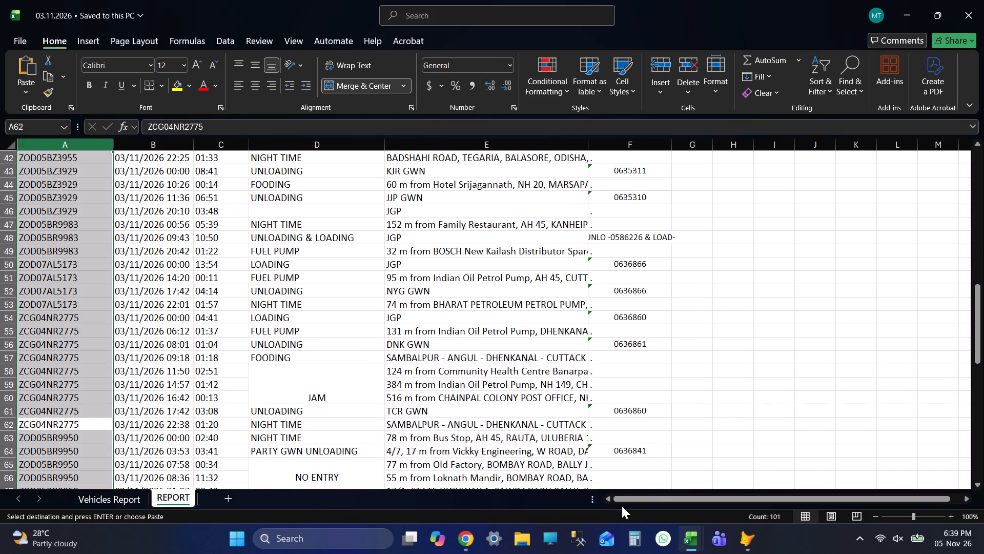
left_click(15, 409)
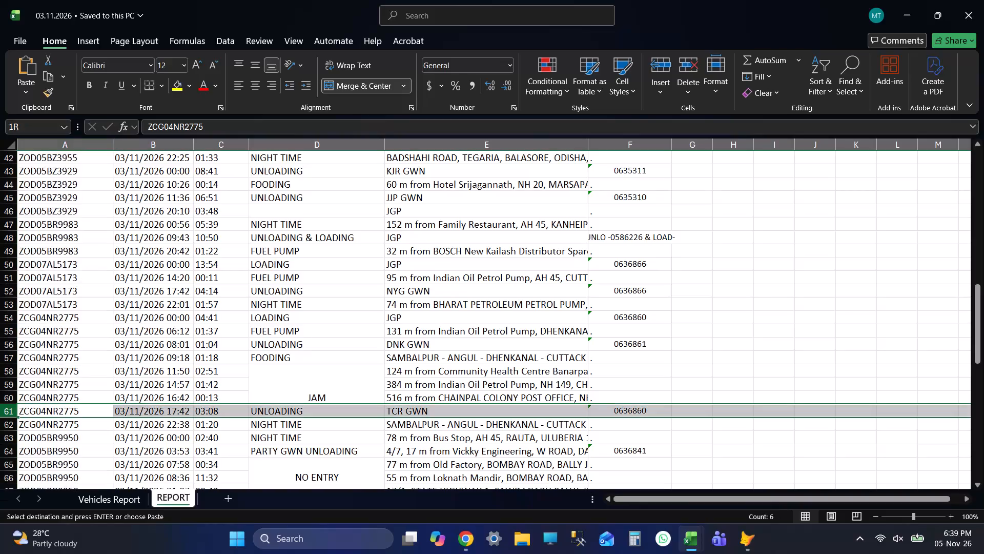
left_click(3, 426)
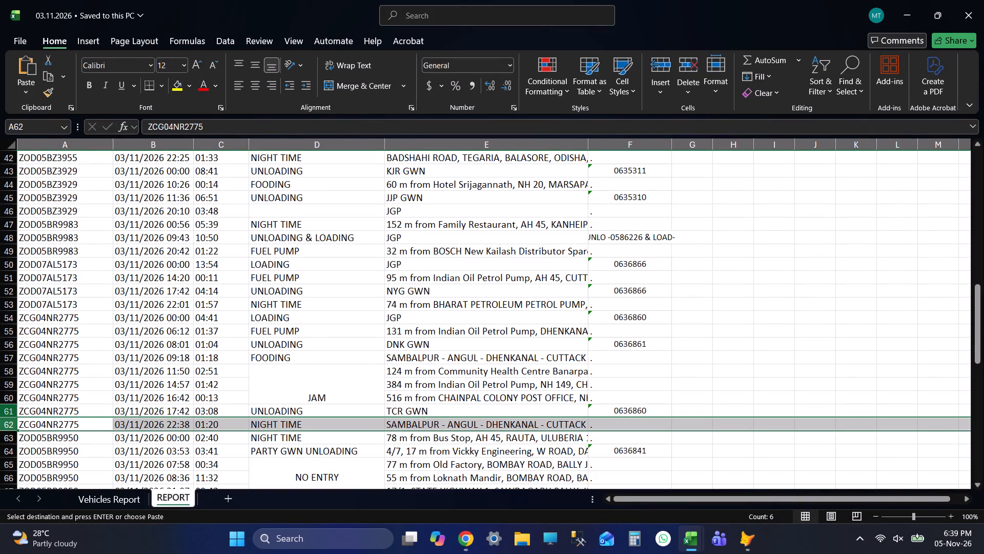
Switch to Wheelseye, search for vehicle 2775 and show its route history for the last 7 days.
key("alt+Tab")
key("alt+Tab")
left_click(258, 71)
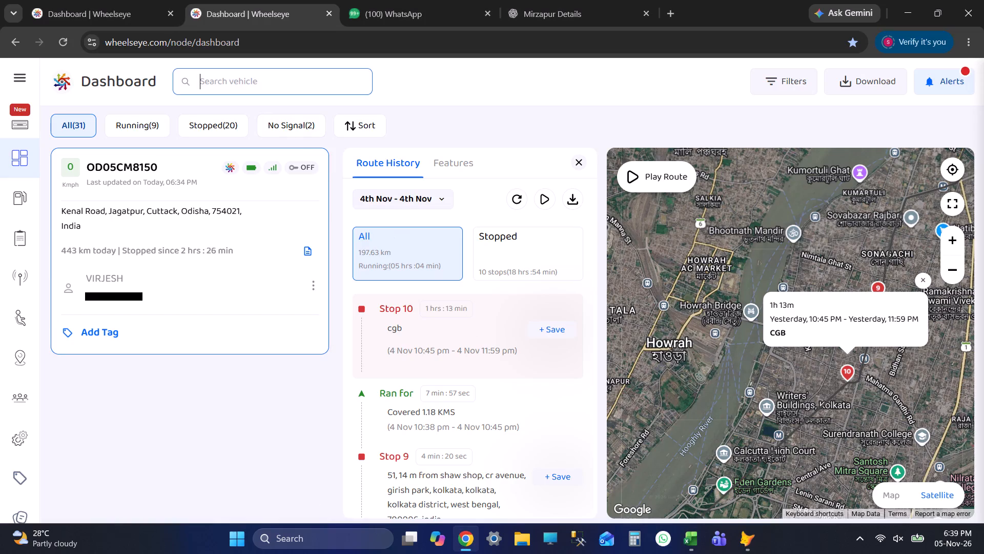
type("2775")
key("Return")
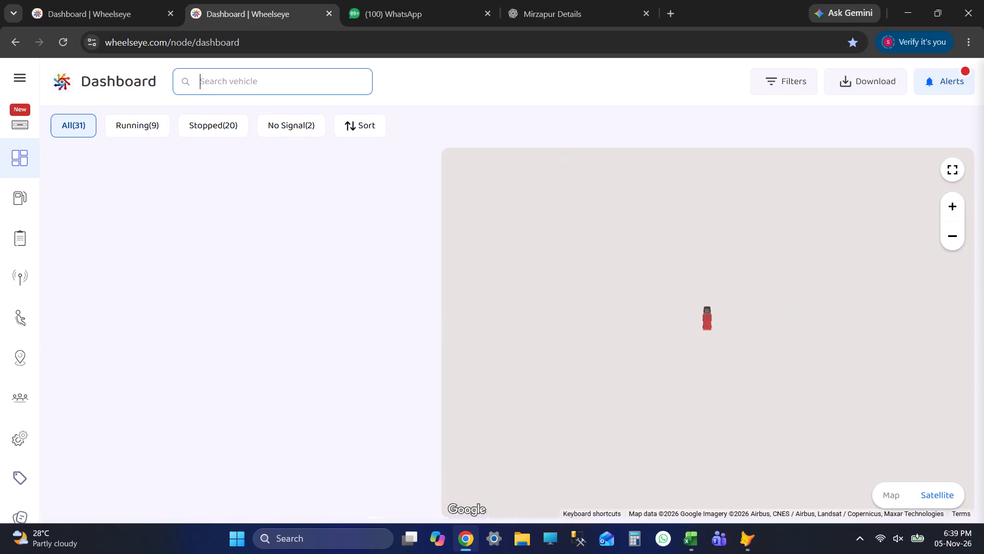
left_click(113, 272)
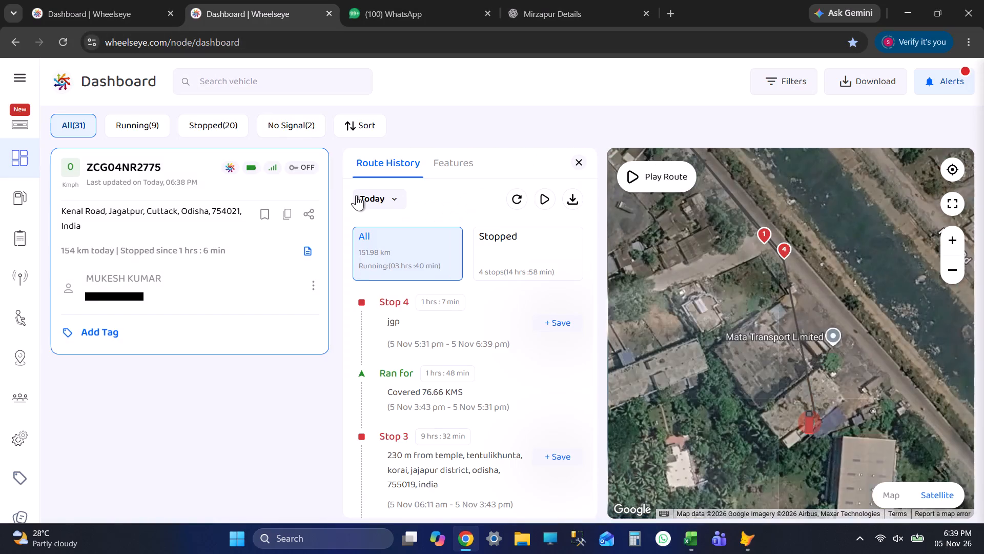
left_click(356, 195)
left_click(406, 298)
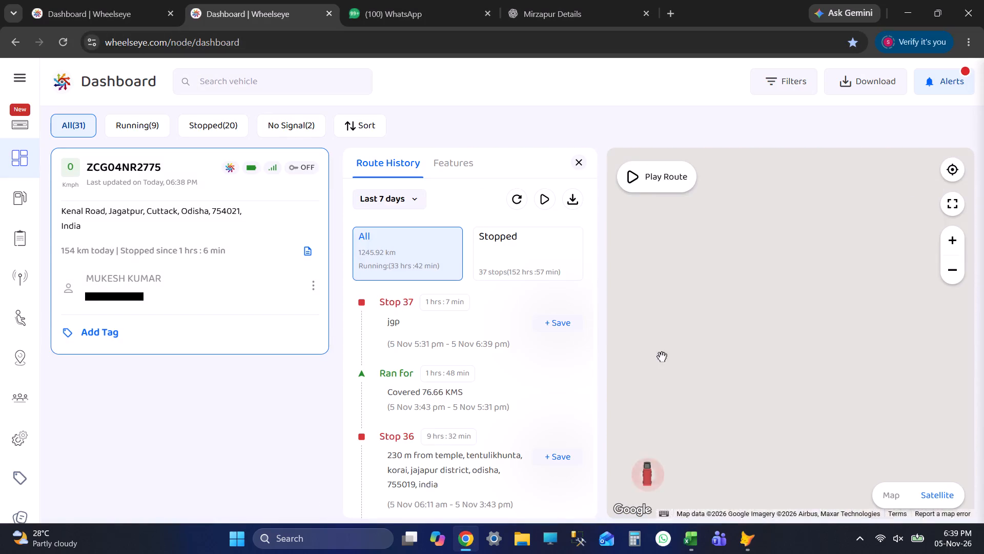
scroll(475, 407, "down", 4)
scroll(472, 426, "up", 1)
scroll(472, 426, "down", 3)
scroll(476, 424, "up", 1)
scroll(476, 424, "down", 1)
scroll(476, 424, "up", 1)
scroll(476, 424, "down", 3)
scroll(482, 421, "up", 1)
scroll(482, 421, "down", 7)
scroll(483, 422, "up", 1)
scroll(483, 422, "down", 2)
left_click(471, 220)
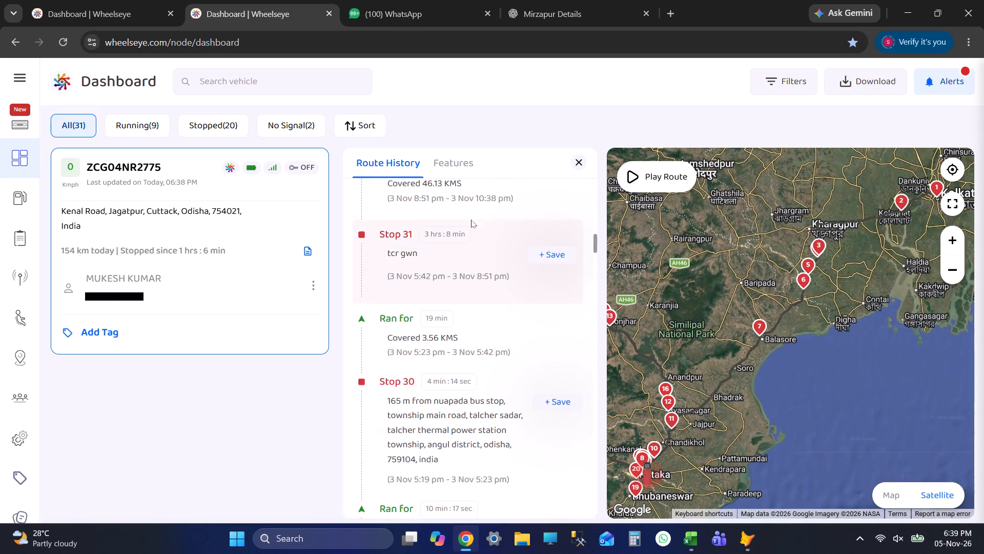
scroll(468, 344, "up", 4)
left_click(450, 448)
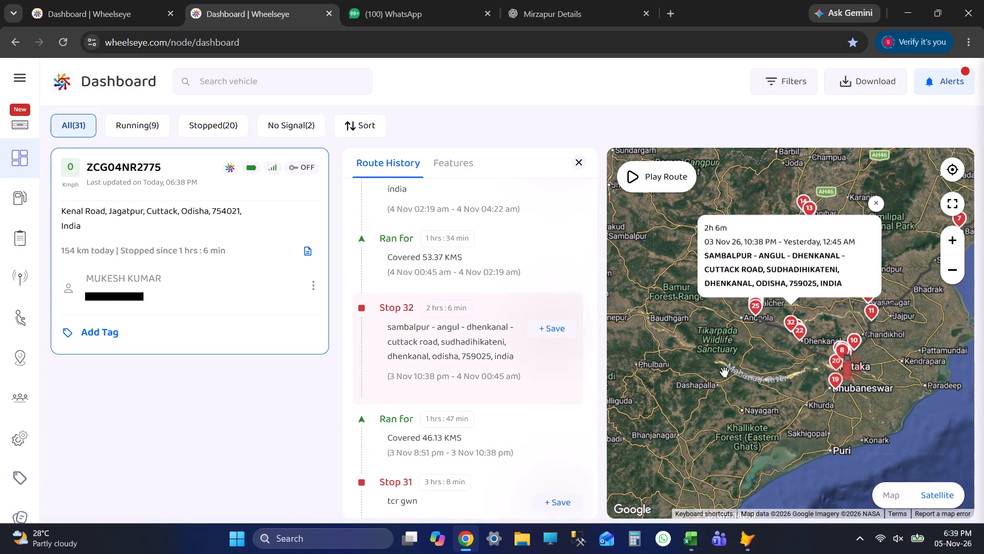
scroll(526, 420, "up", 3)
left_click(512, 399)
scroll(512, 399, "up", 4)
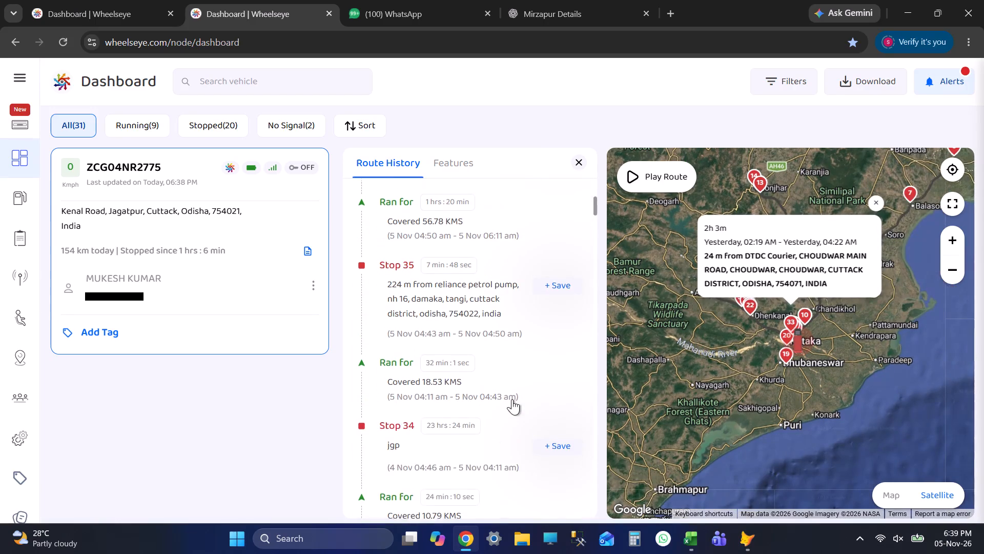
left_click(473, 429)
key("alt+Tab")
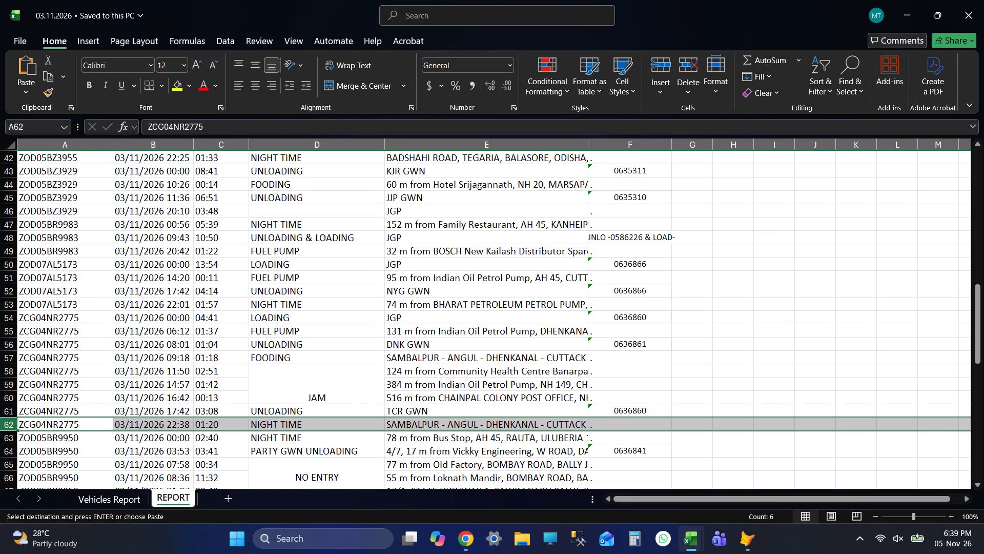
key("alt+Tab")
key("alt+Tab")
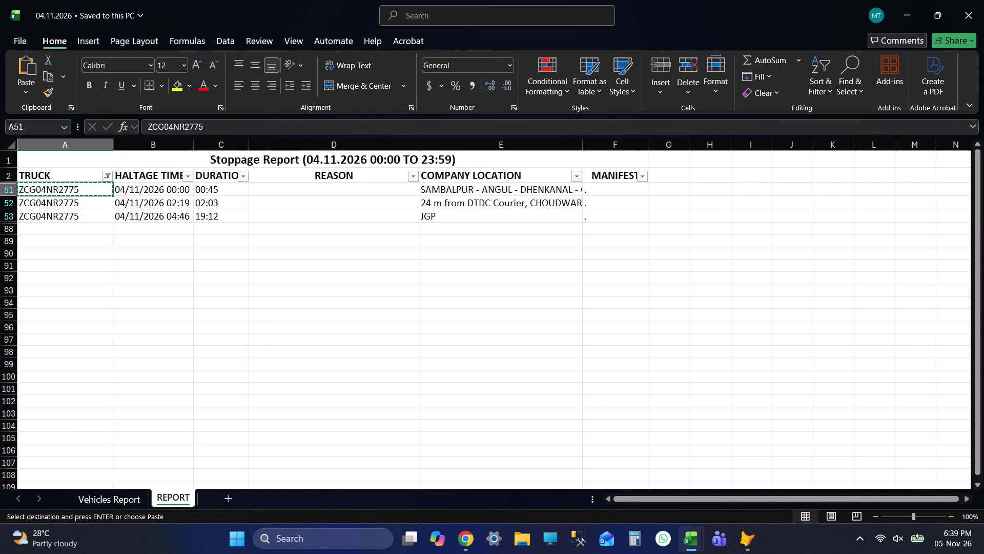
key("alt+Tab")
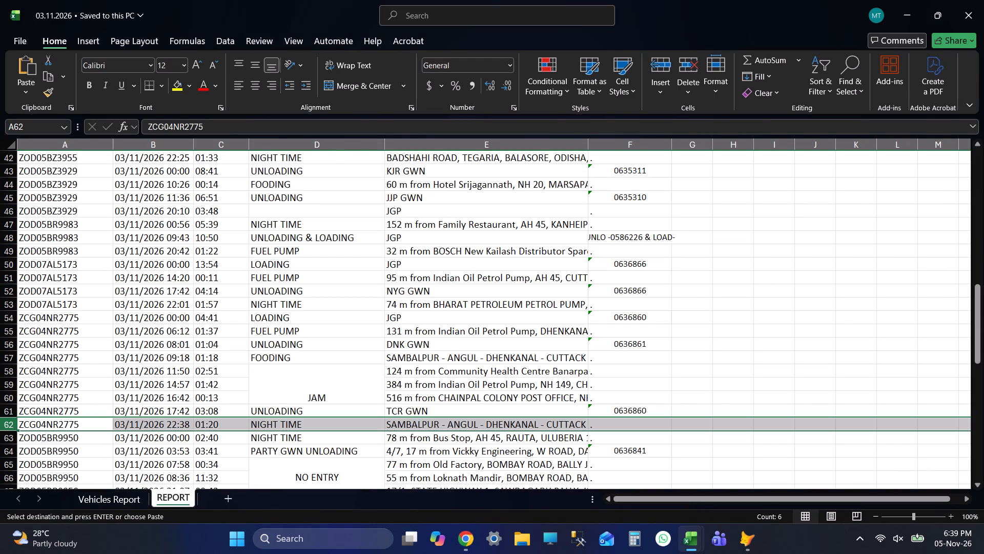
key("alt+Tab")
key("alt+Tab")
key("alt+Tab")
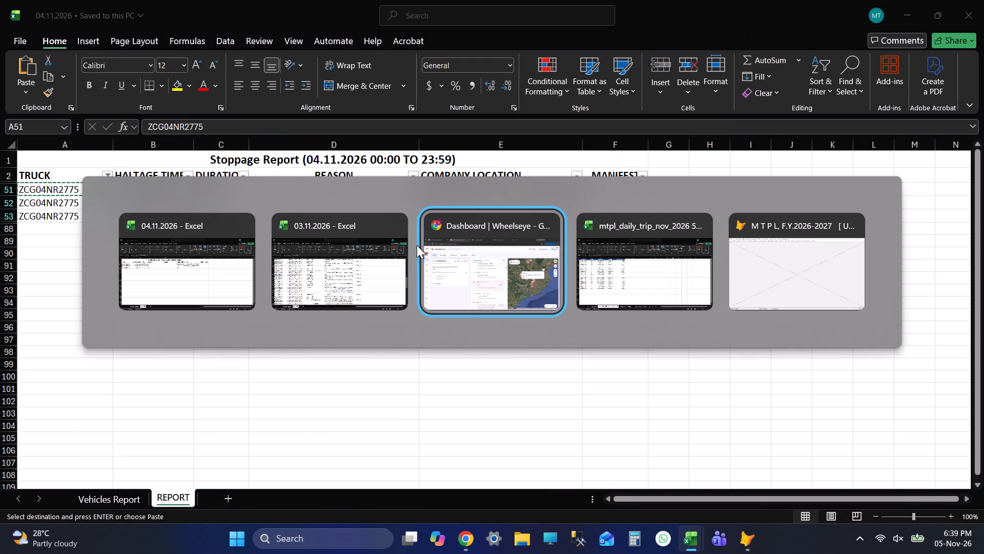
scroll(469, 375, "down", 4)
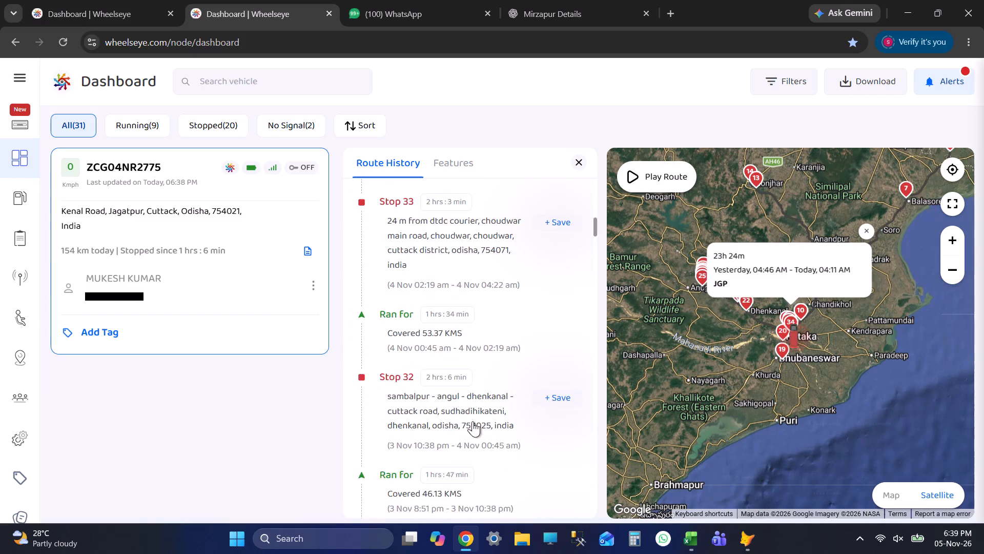
left_click(473, 421)
key("alt+Tab")
key("Tab")
key("Tab")
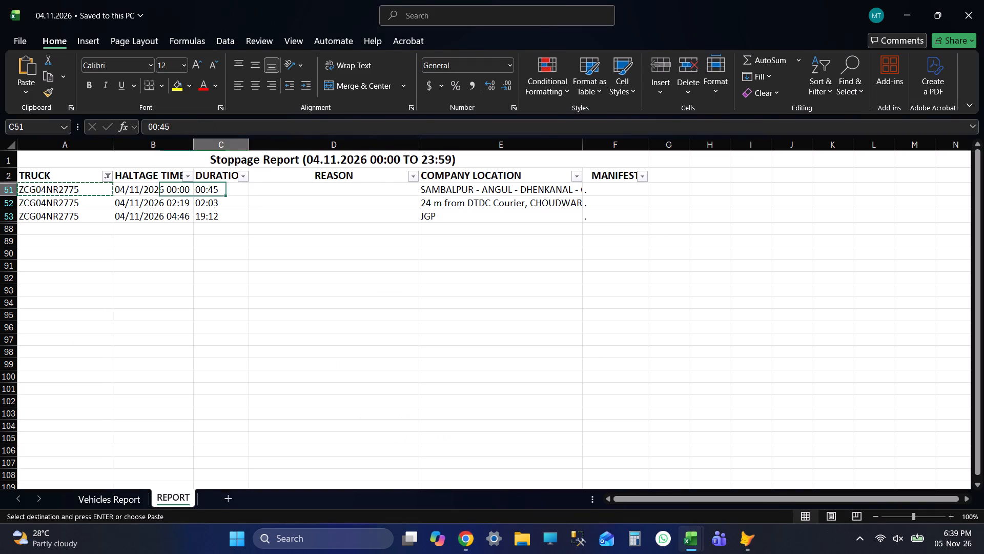
key("Tab")
type("NIGHT")
key("Return")
key("ctrl+s")
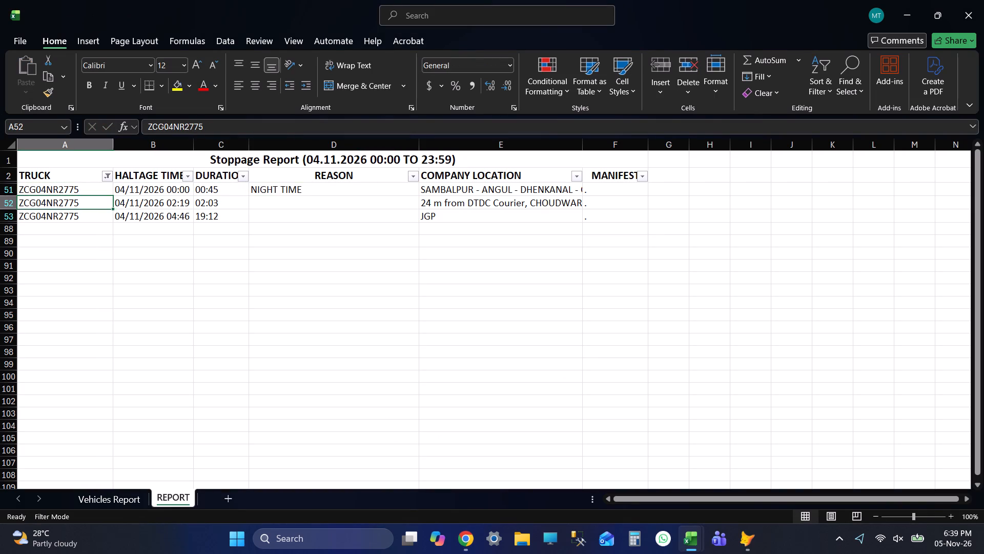
key("Tab")
key("Tab")
key("Tab")
type("NIGH")
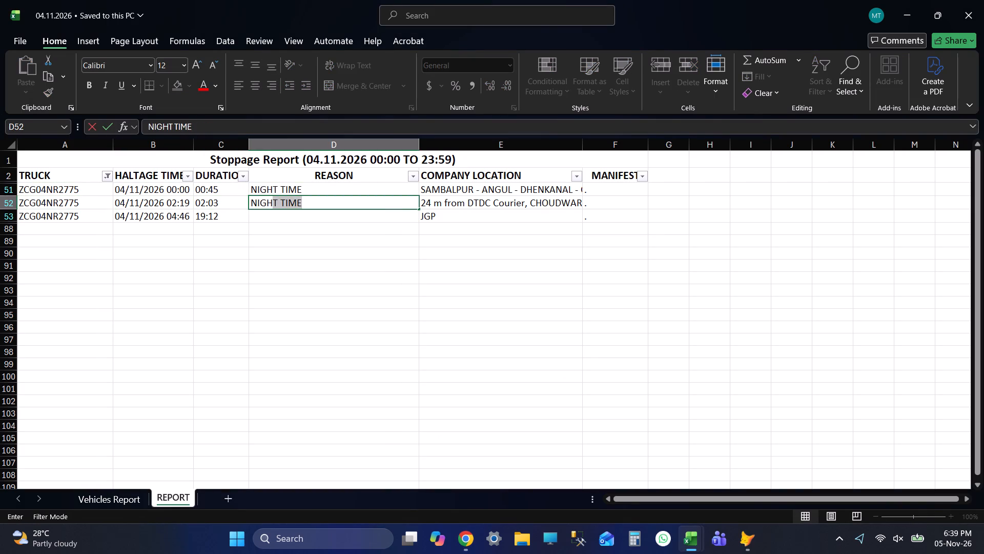
key("Return")
key("ctrl+s")
key("Tab")
key("Tab")
key("Tab")
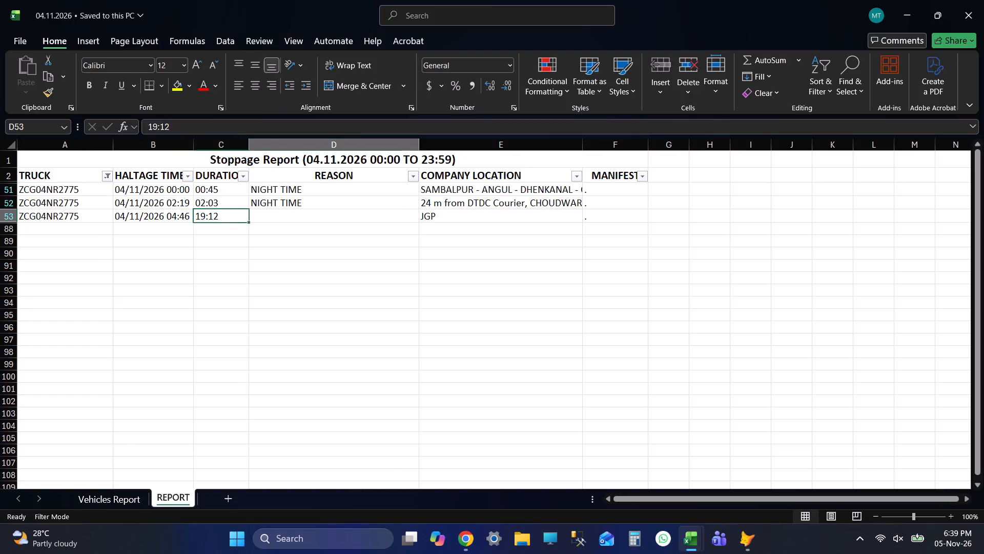
key("alt+Tab")
scroll(711, 397, "down", 3)
scroll(505, 377, "up", 4)
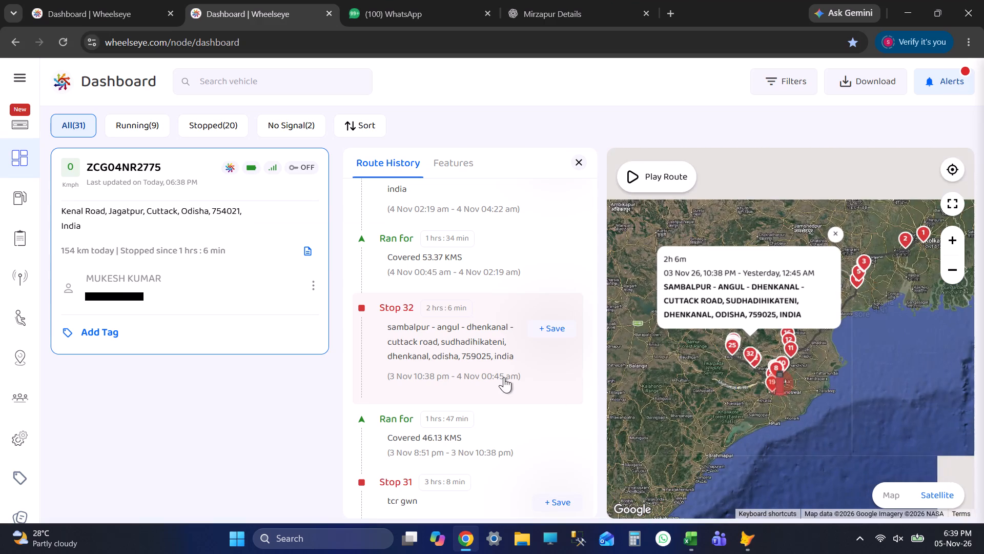
left_click(450, 462)
scroll(479, 428, "down", 2)
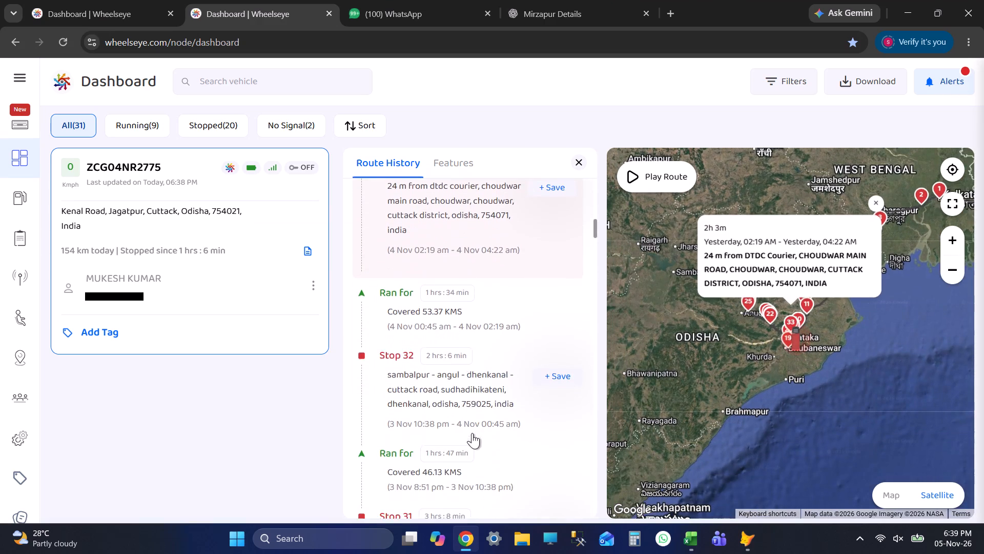
left_click(477, 403)
scroll(477, 403, "up", 4)
left_click(477, 403)
scroll(477, 403, "up", 3)
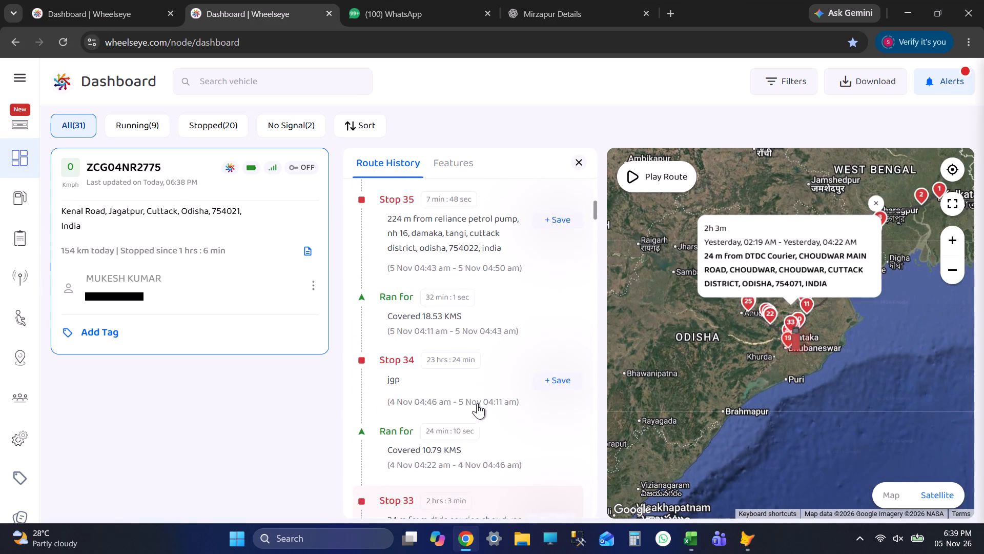
left_click(477, 403)
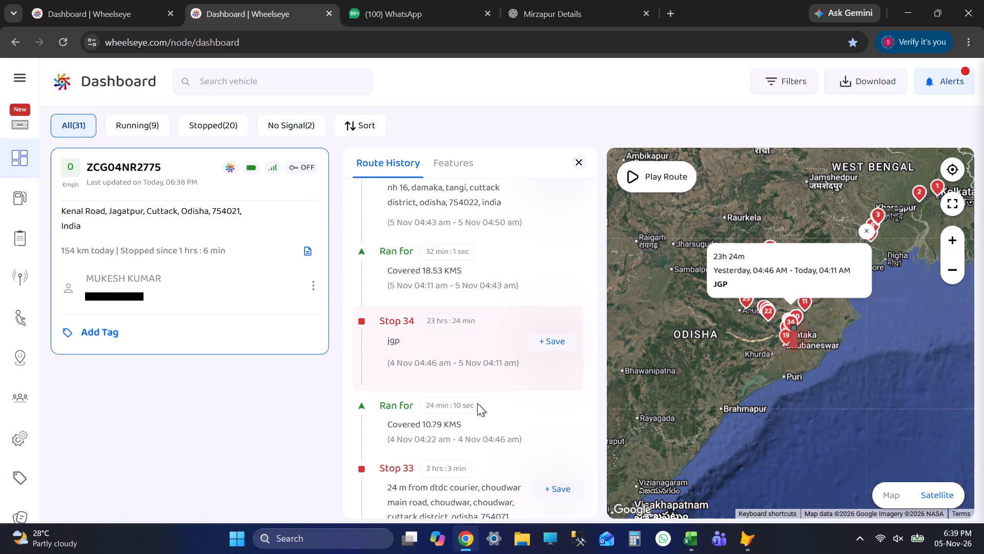
scroll(493, 367, "up", 2)
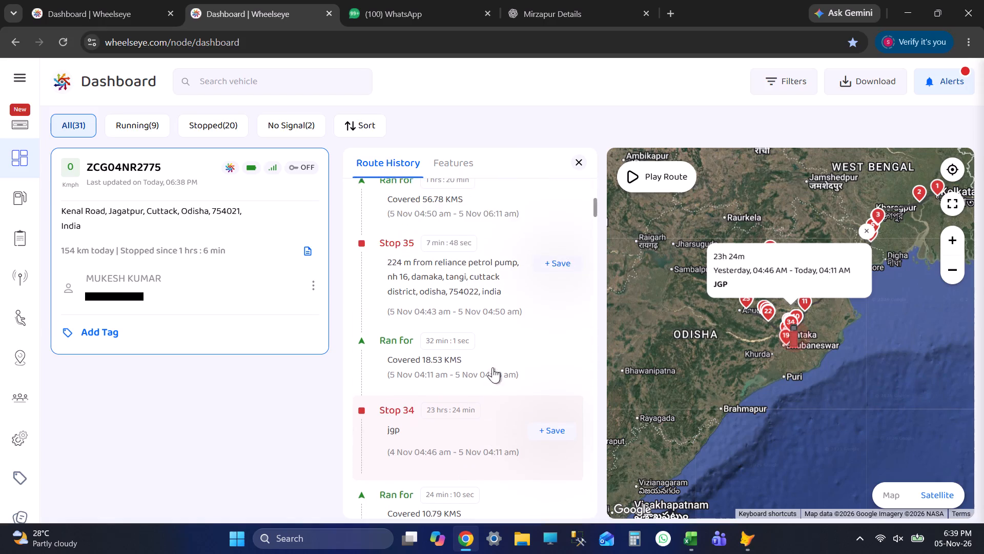
scroll(493, 367, "up", 1)
left_click(493, 367)
scroll(493, 367, "up", 3)
left_click(491, 367)
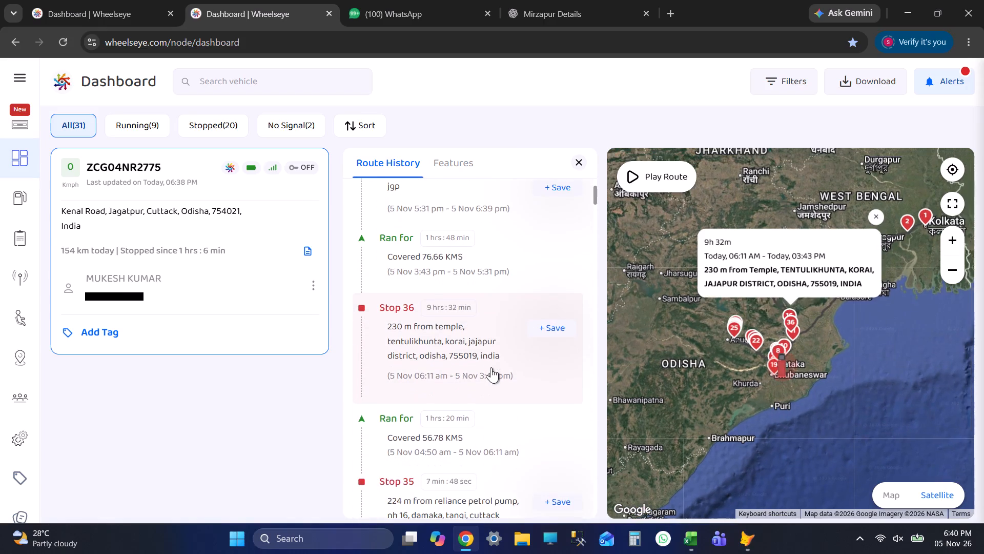
scroll(782, 341, "up", 3)
scroll(800, 316, "down", 1)
scroll(800, 316, "up", 1)
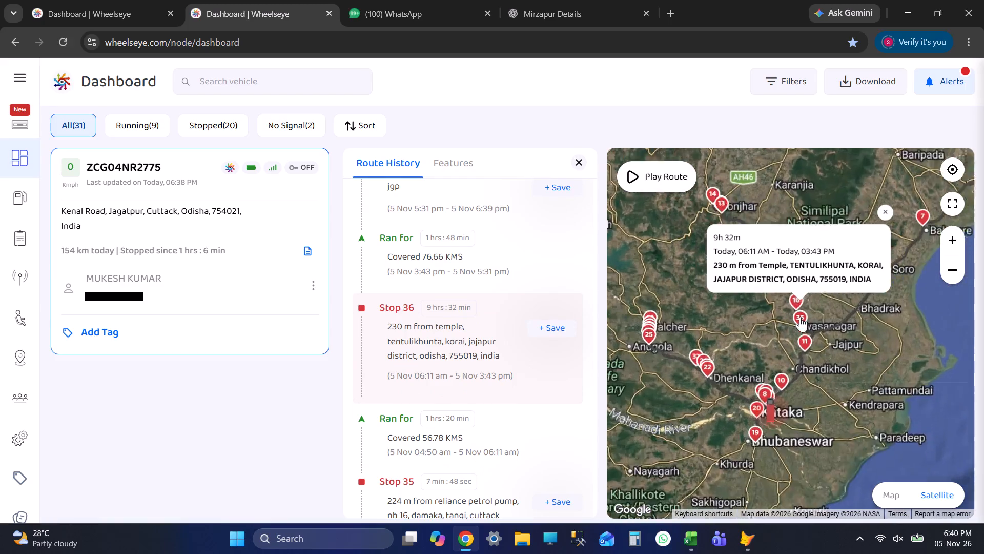
scroll(800, 316, "up", 6)
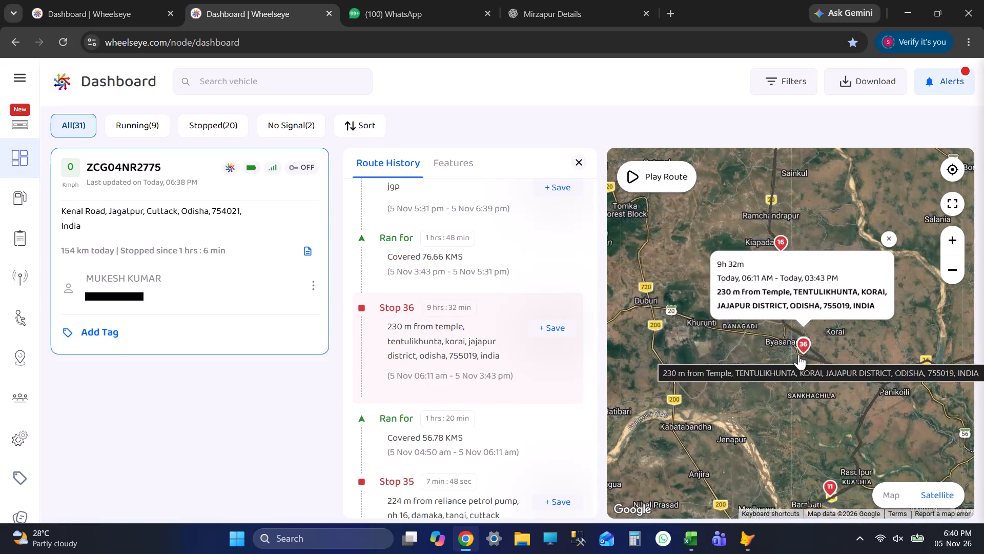
scroll(798, 354, "up", 6)
scroll(846, 364, "down", 1)
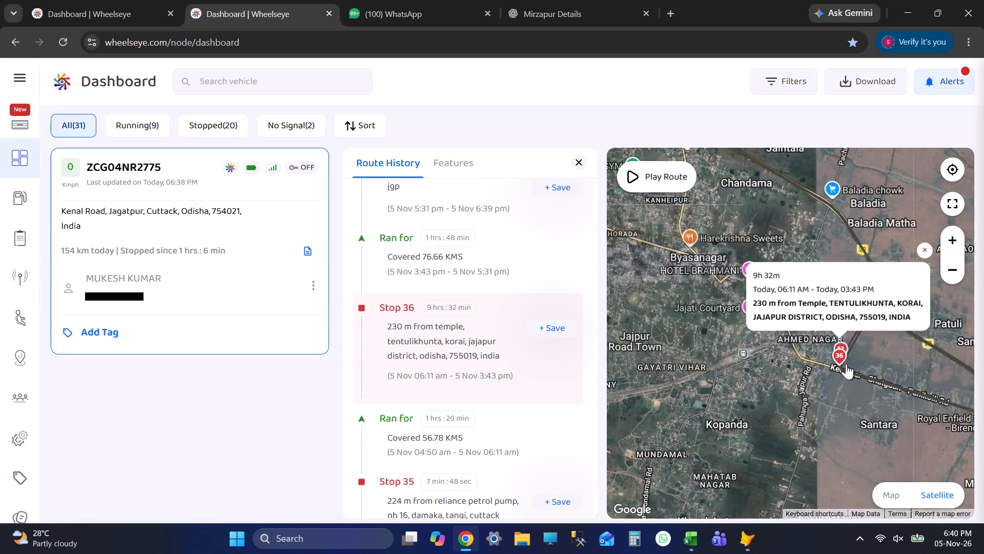
scroll(846, 364, "up", 3)
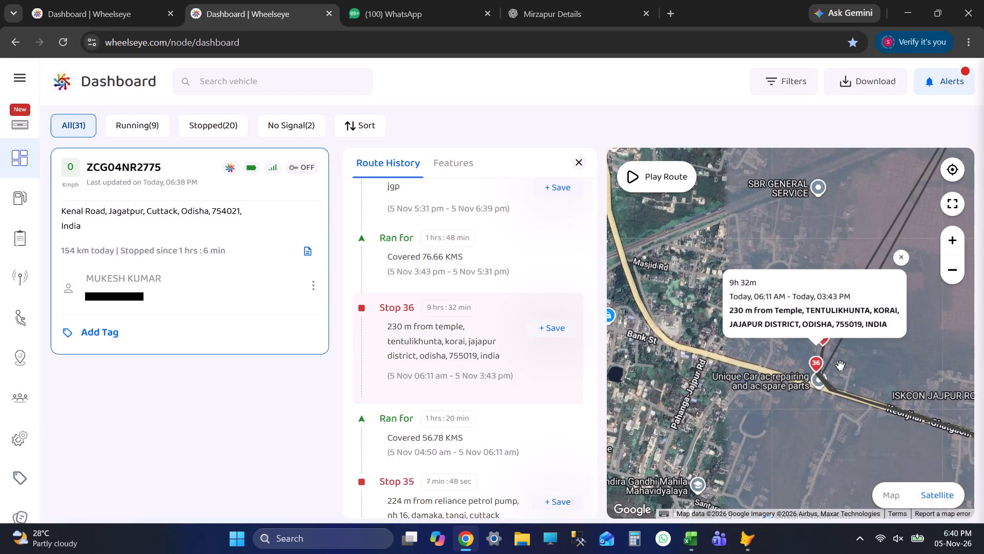
scroll(440, 339, "up", 1)
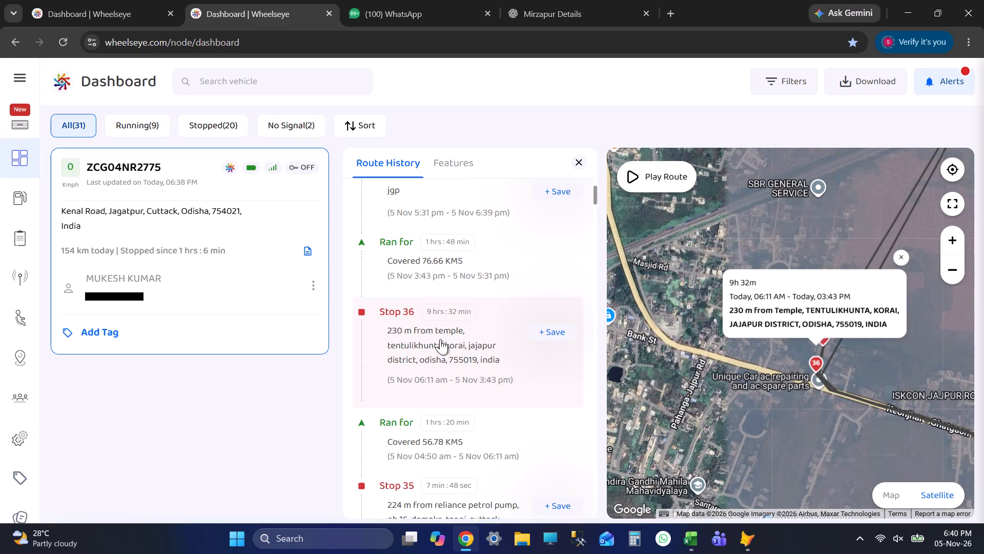
scroll(440, 339, "up", 1)
left_click(440, 339)
scroll(445, 350, "down", 1)
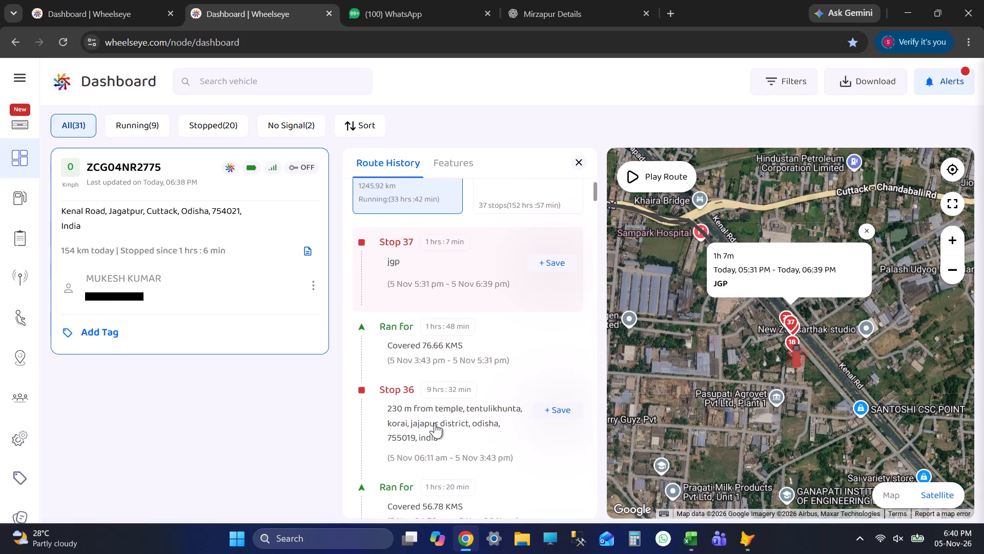
left_click(435, 423)
scroll(801, 320, "up", 5)
scroll(789, 342, "down", 1)
scroll(781, 354, "up", 3)
scroll(780, 358, "down", 3)
scroll(788, 354, "up", 1)
scroll(788, 354, "down", 3)
scroll(788, 354, "up", 1)
scroll(788, 354, "down", 1)
scroll(788, 354, "up", 1)
scroll(788, 354, "down", 3)
scroll(788, 354, "up", 1)
scroll(788, 354, "down", 1)
scroll(788, 354, "up", 1)
scroll(788, 354, "down", 2)
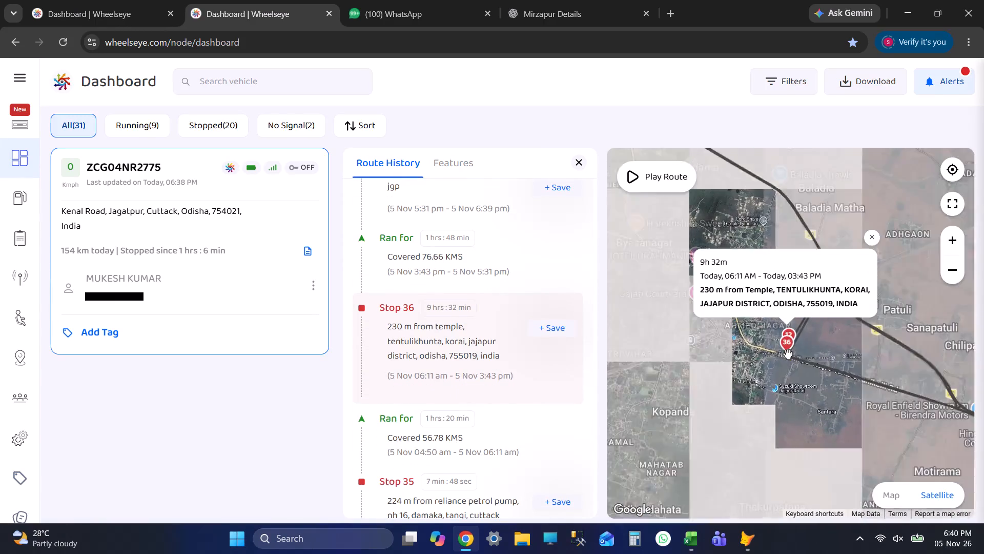
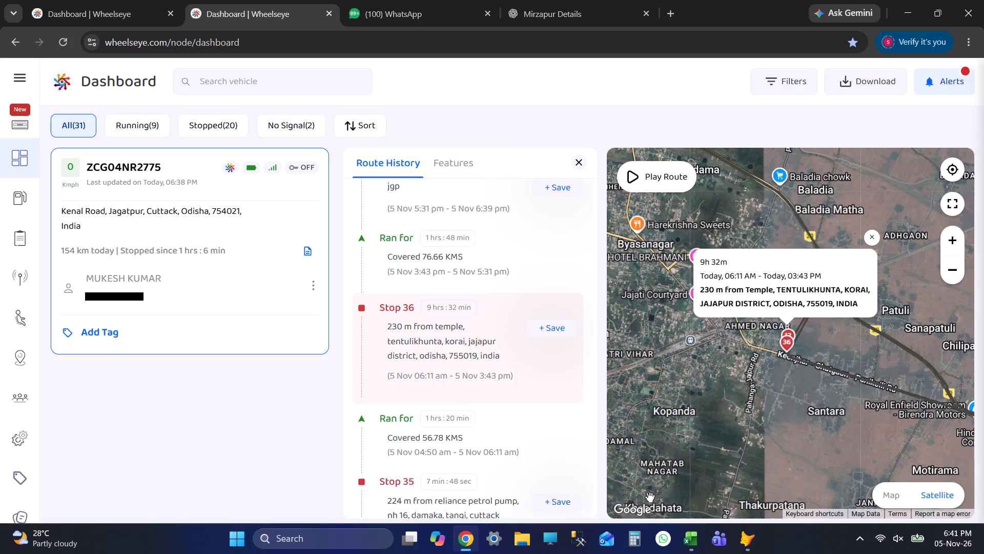
key("alt+Tab")
key("alt+Tab")
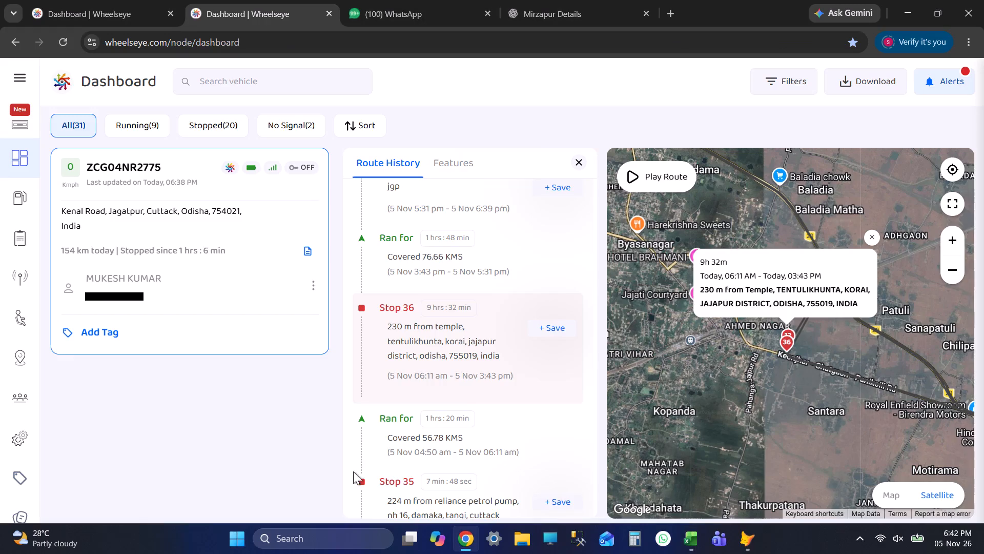
scroll(430, 383, "down", 6)
left_click(479, 283)
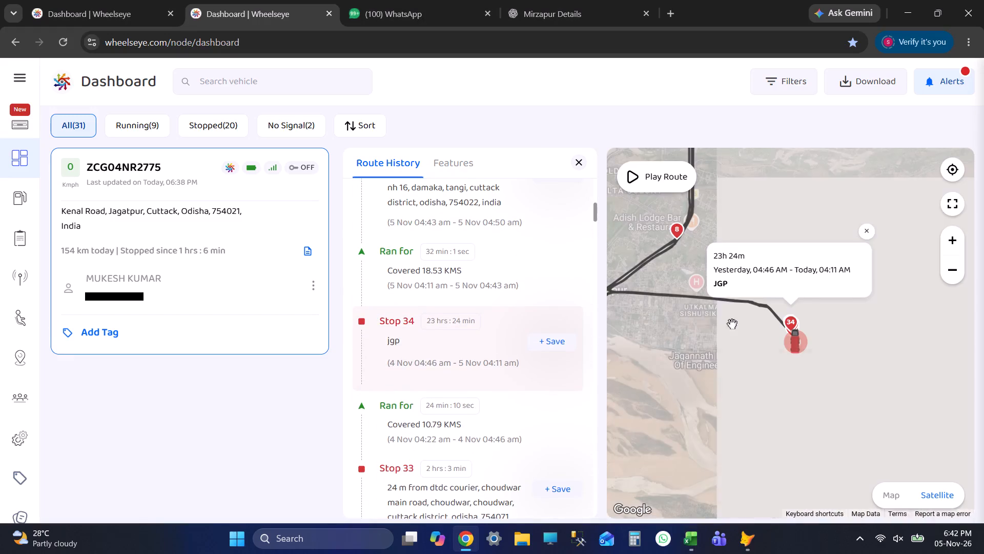
scroll(779, 324, "up", 1)
scroll(779, 335, "down", 3)
scroll(510, 356, "up", 2)
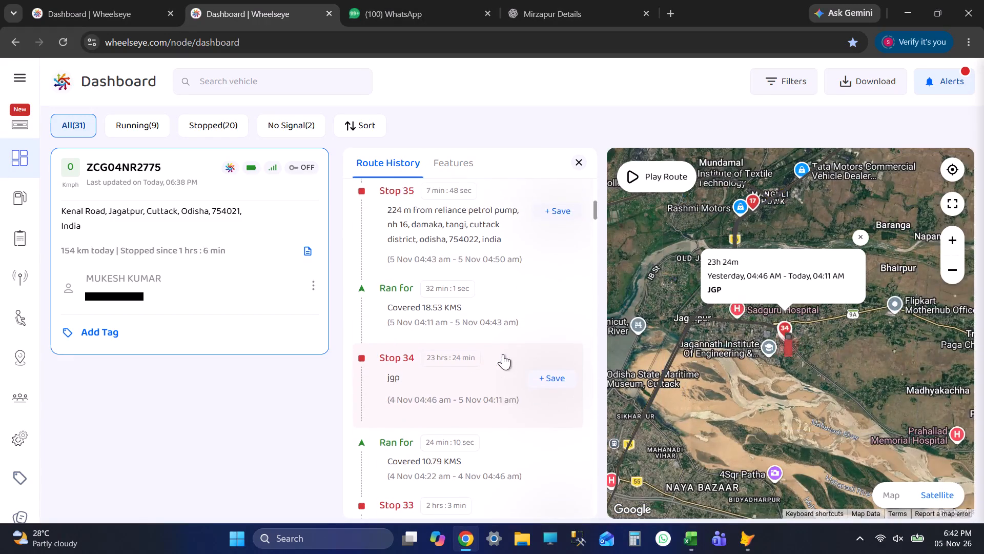
left_click(474, 320)
scroll(474, 320, "up", 2)
left_click(474, 320)
scroll(474, 320, "up", 3)
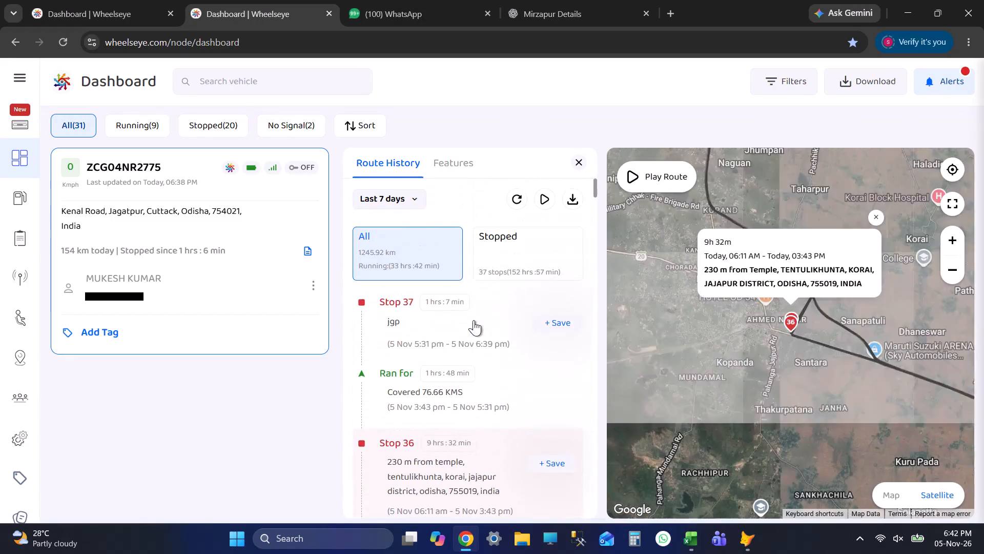
scroll(469, 346, "down", 1)
scroll(467, 352, "up", 1)
scroll(467, 352, "down", 1)
scroll(480, 366, "up", 1)
scroll(481, 374, "down", 1)
scroll(481, 379, "up", 1)
scroll(481, 379, "down", 1)
scroll(481, 385, "up", 1)
scroll(481, 387, "down", 7)
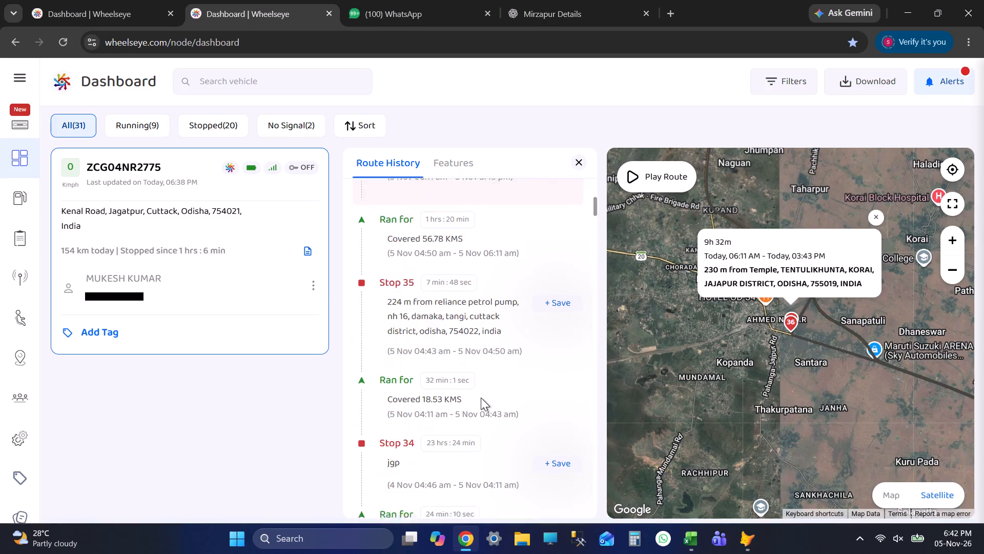
scroll(481, 398, "down", 1)
left_click(496, 288)
key("alt+Tab")
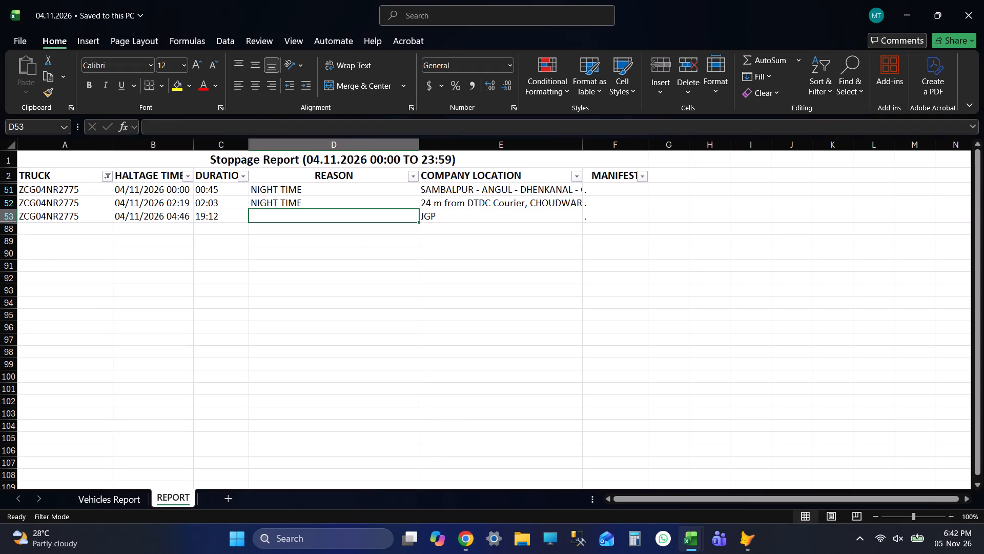
type("LOADING")
key("Tab")
key("Tab")
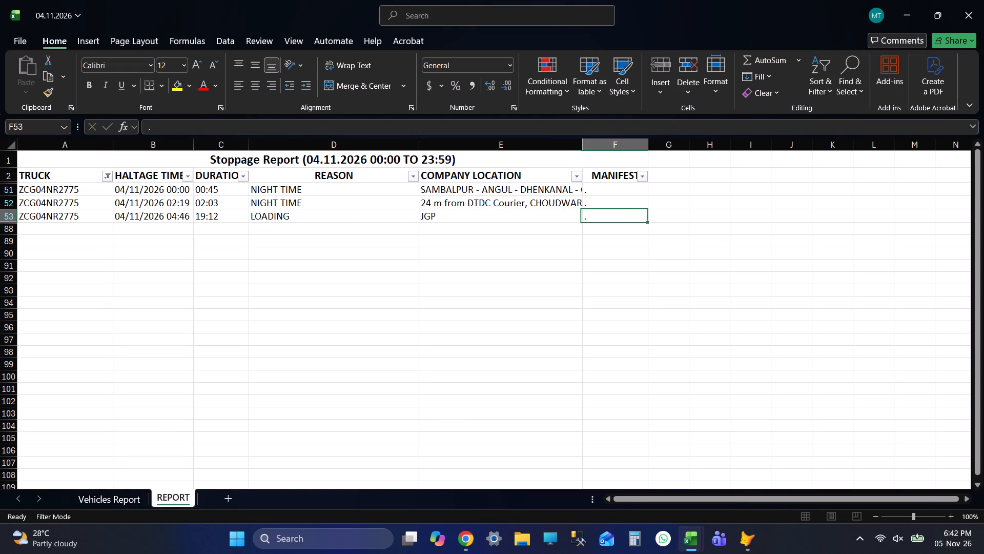
key("ctrl+s")
key("ctrl+s")
key("ctrl+s")
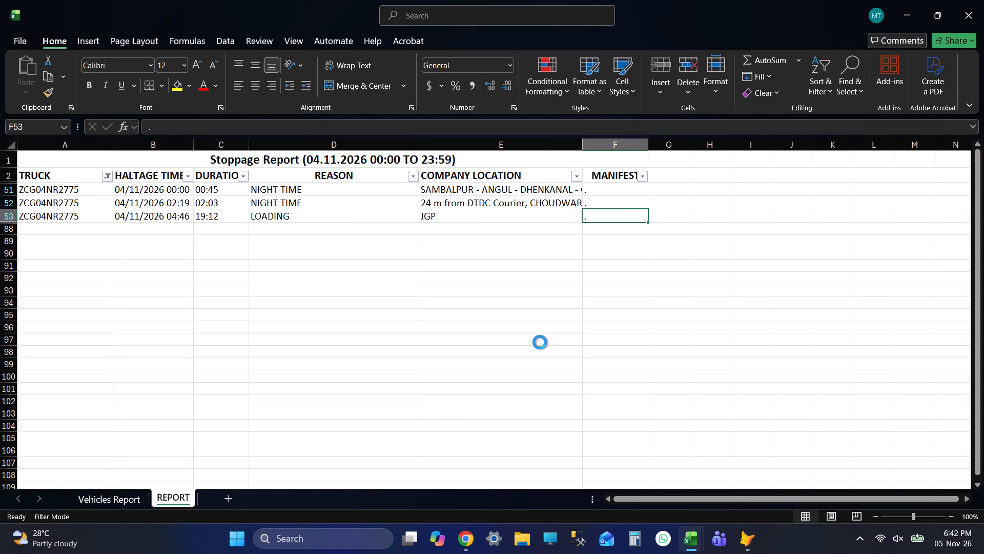
key("ctrl+s")
key("alt+Tab")
key("alt+Tab")
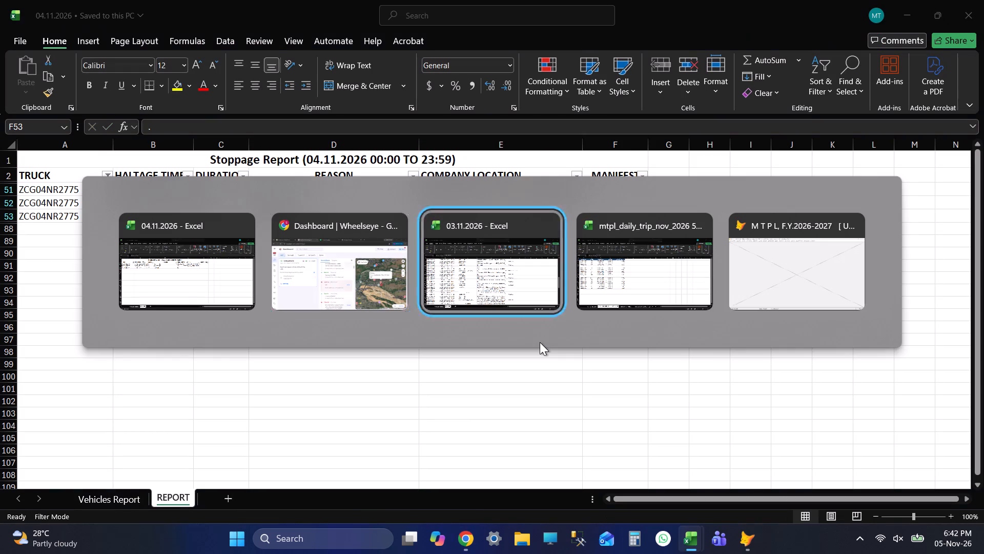
key("alt+Tab")
left_click(111, 496)
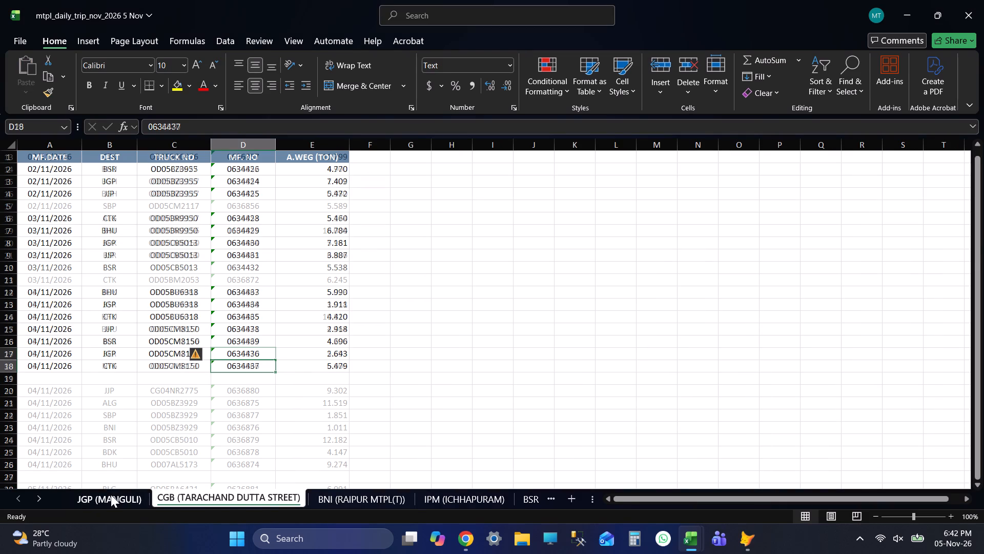
scroll(203, 396, "down", 1)
scroll(246, 421, "down", 2)
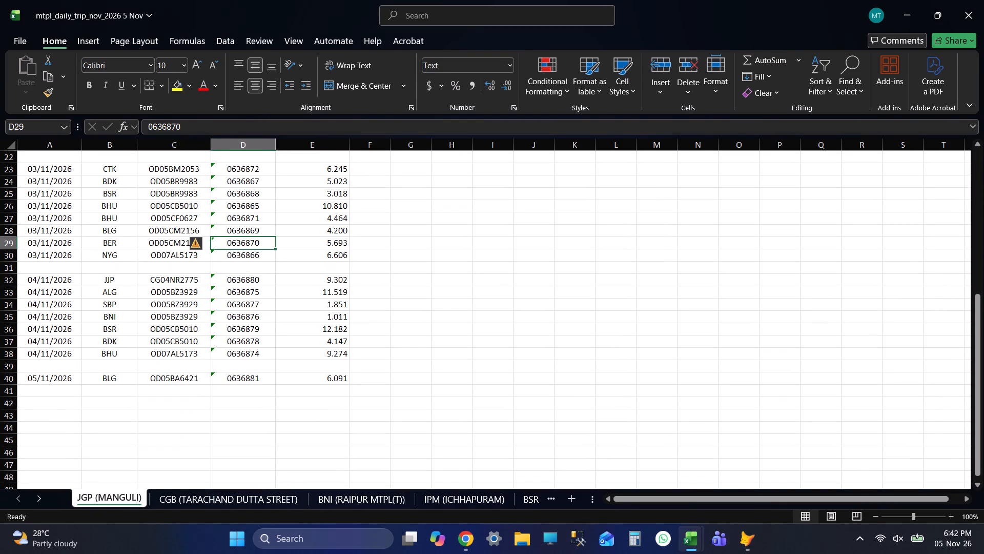
left_click(161, 279)
key("Tab")
key("ctrl+c")
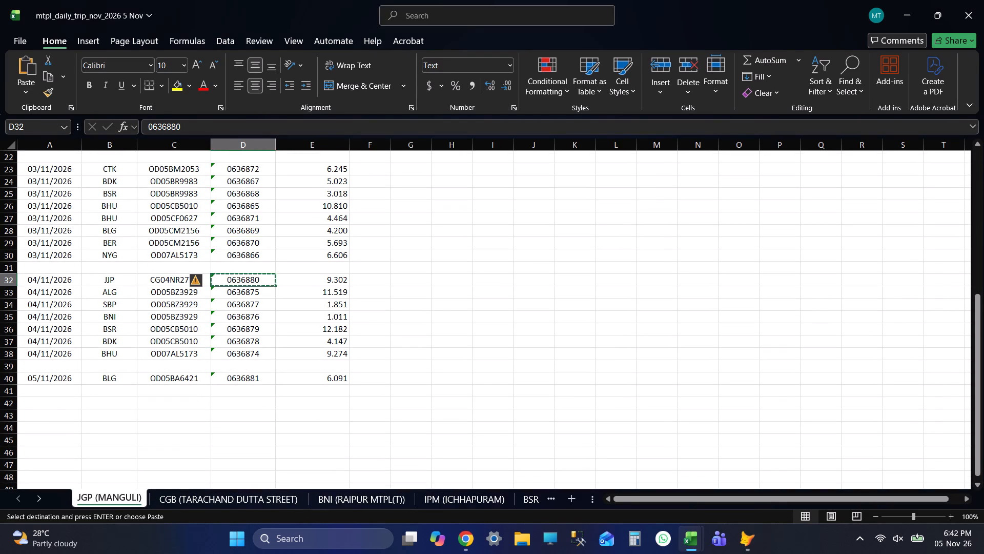
key("alt+Tab")
key("ctrl+v")
key("Return")
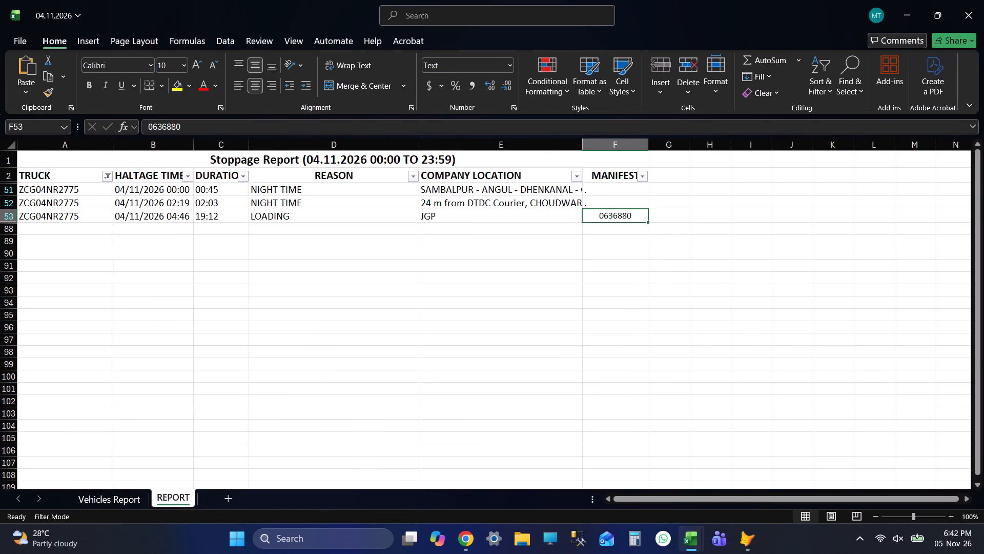
key("Return")
key("ctrl+s")
key("ctrl+s")
key("ctrl+s")
key("ctrl+s")
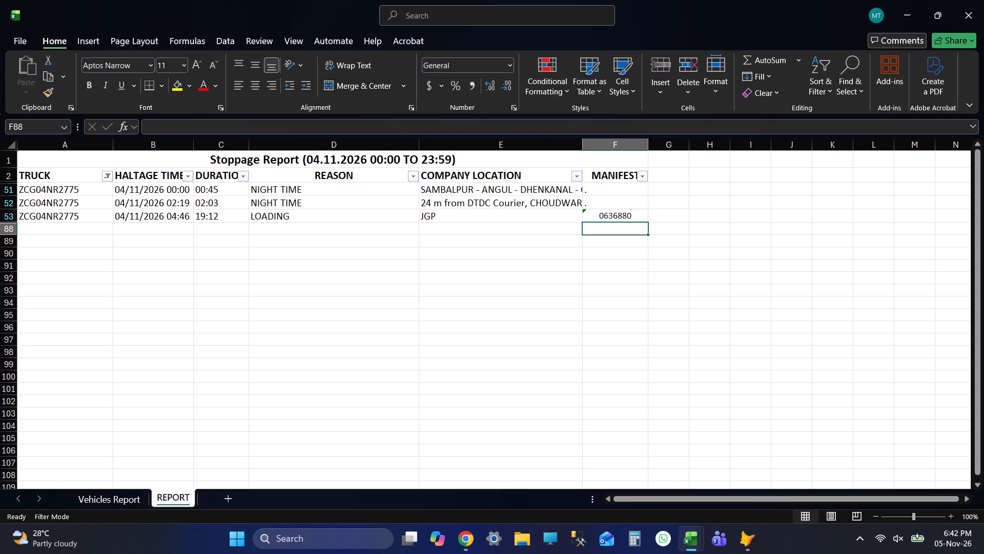
key("shift+Tab")
key("shift+Tab")
key("shift+Tab")
key("shift+Tab")
key("shift+Tab")
key("shift+Tab")
key("shift+Tab")
key("shift+Tab")
key("shift+Tab")
key("shift+Tab")
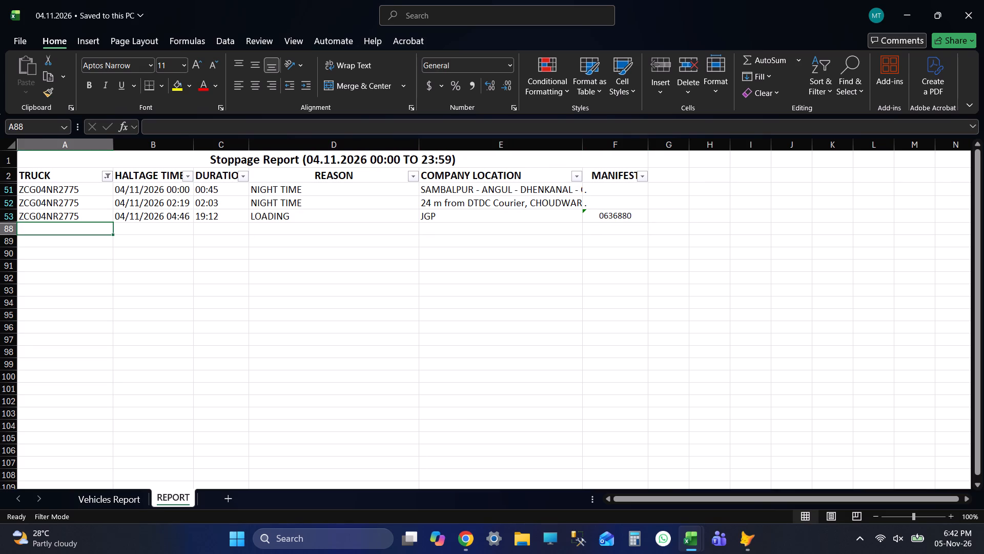
key("ctrl+s")
left_click(105, 179)
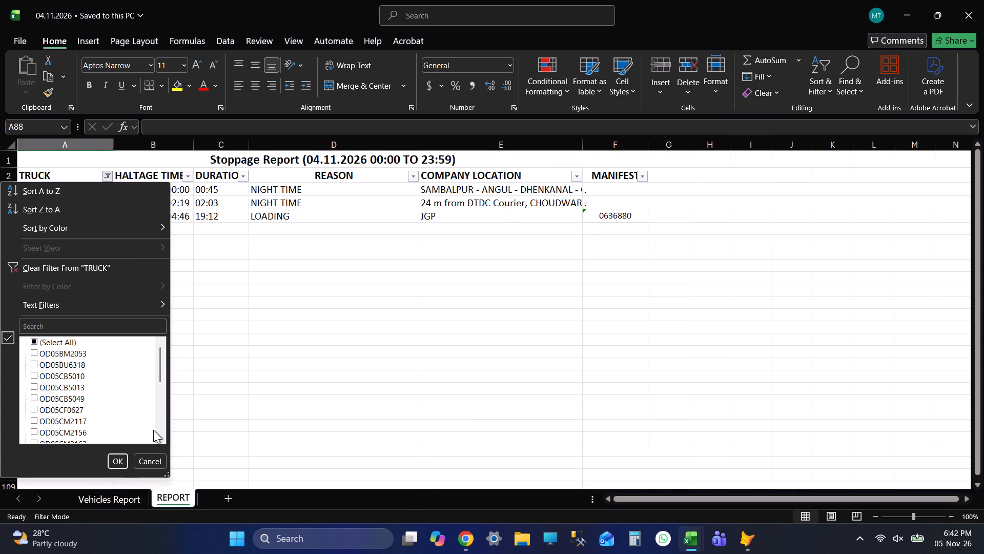
left_click_drag(158, 349, 169, 393)
left_click(64, 343)
left_click(64, 357)
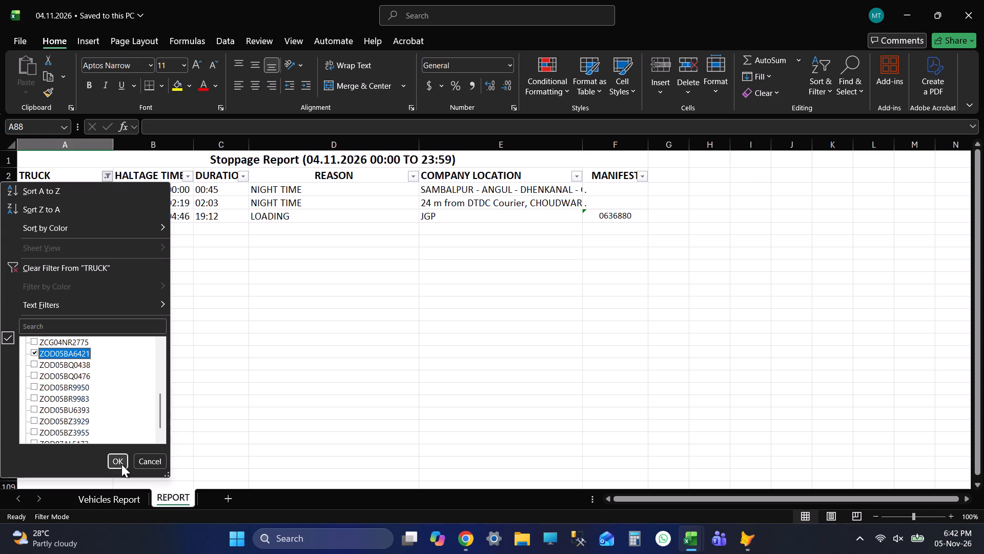
left_click(121, 464)
left_click(299, 328)
key("ctrl+s")
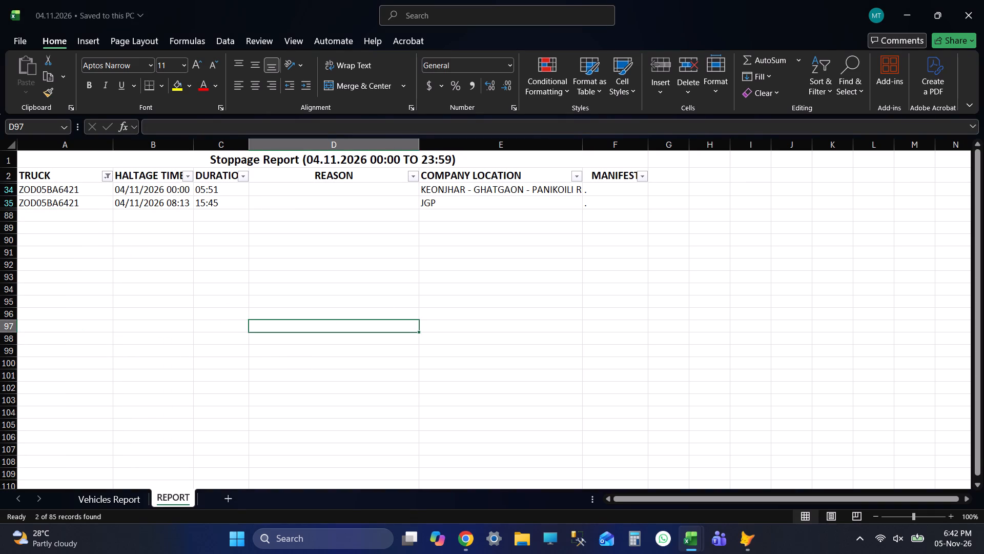
left_click(309, 188)
key("shift+Tab")
key("shift+Tab")
key("shift+Tab")
key("shift+Tab")
key("shift+Tab")
key("shift+Tab")
key("ctrl+c")
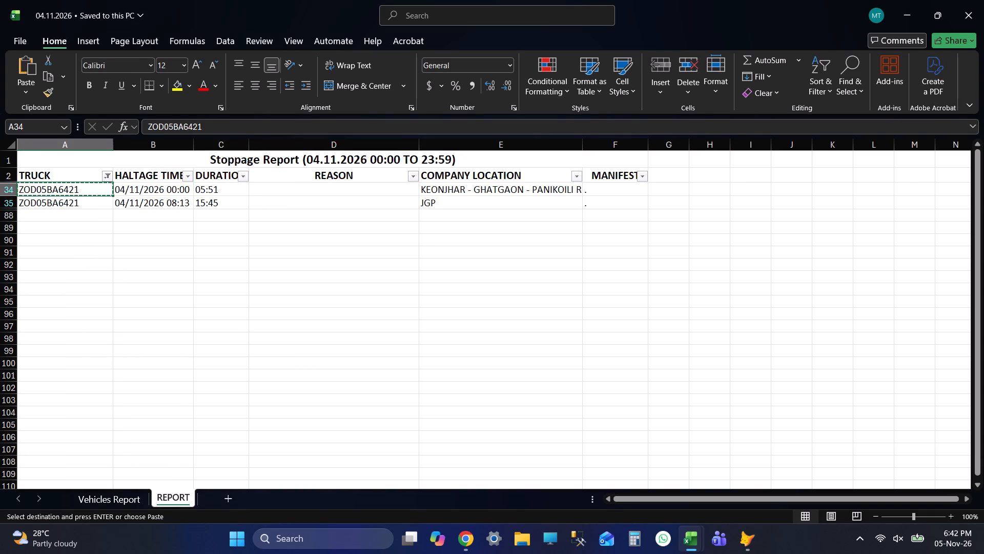
key("alt+Tab")
key("alt+Tab")
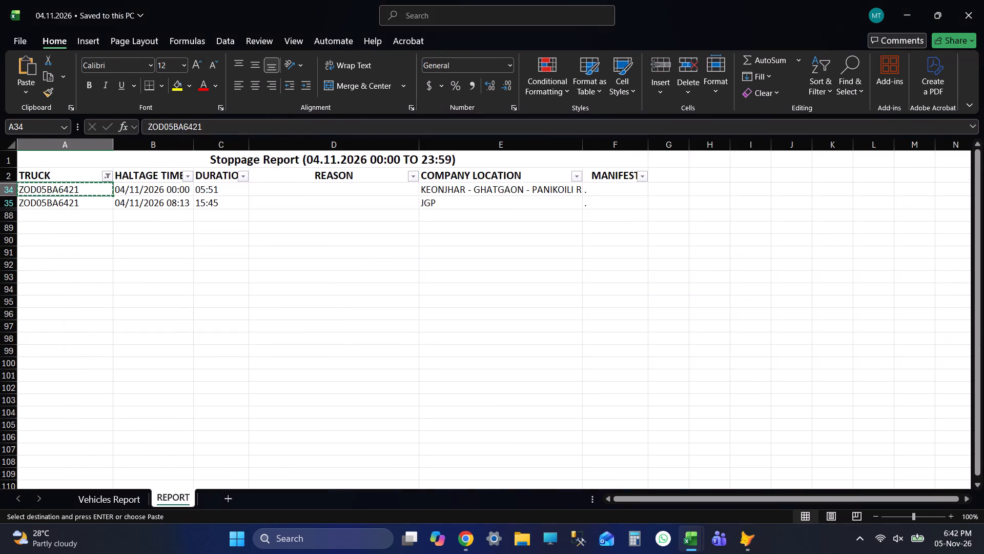
key("alt+Tab")
key("alt+Tab")
key("alt+Tab")
left_click(73, 145)
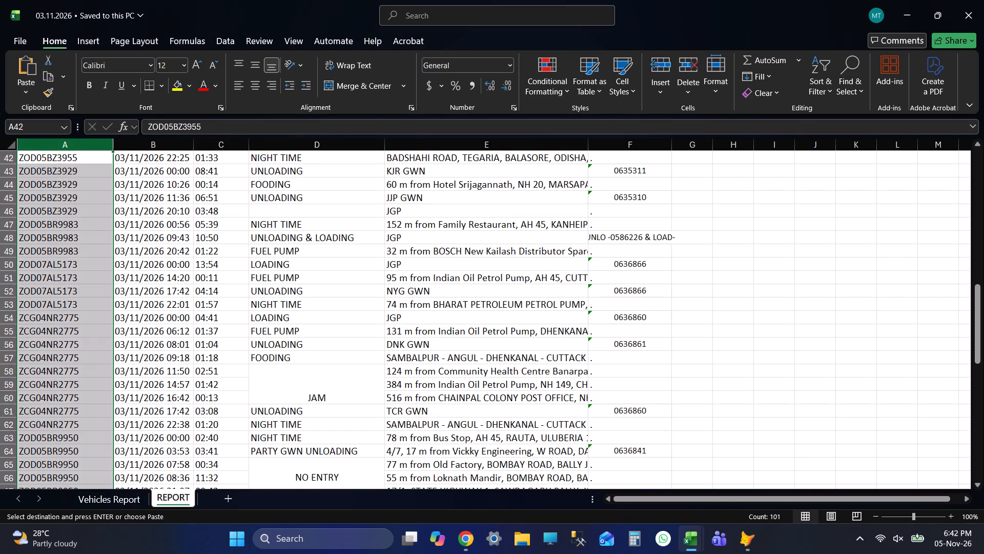
key("ctrl+f")
key("ctrl+v")
key("Return")
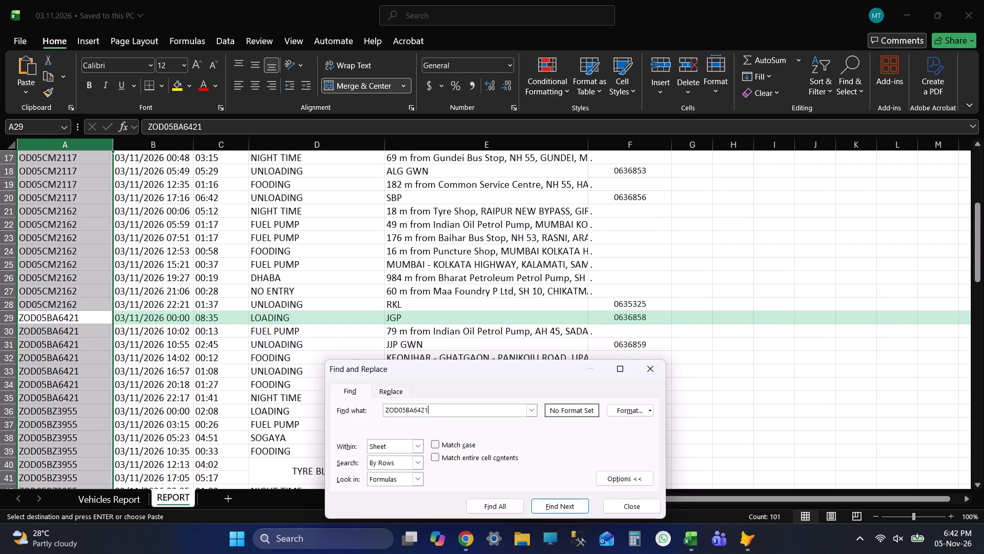
key("Return")
key("Return")
key("Return")
key("Return")
key("Return")
key("Return")
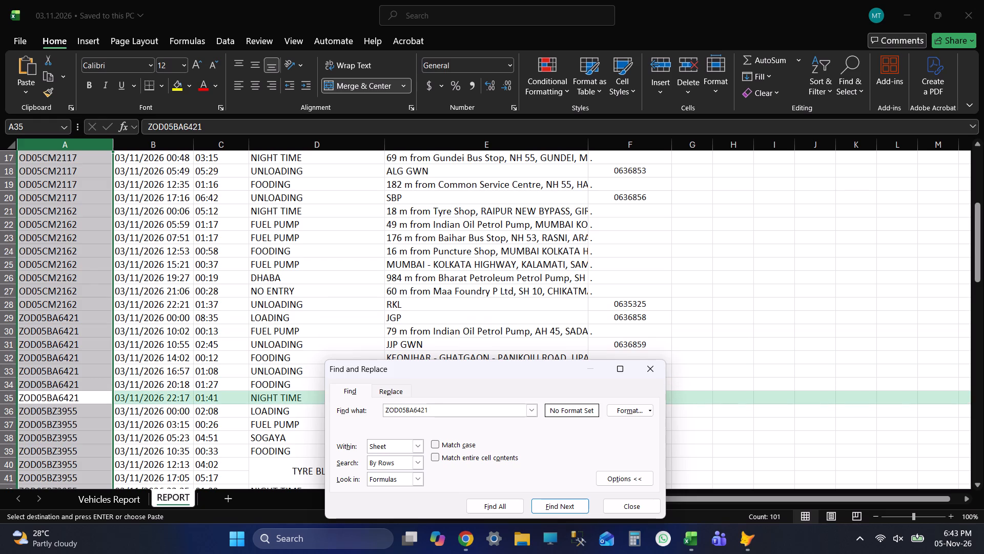
left_click(634, 498)
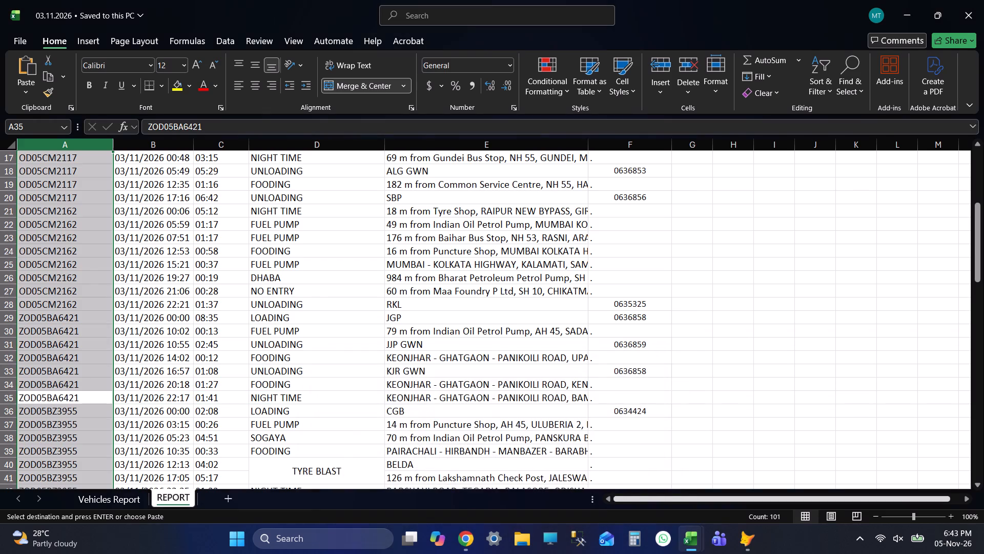
left_click(10, 396)
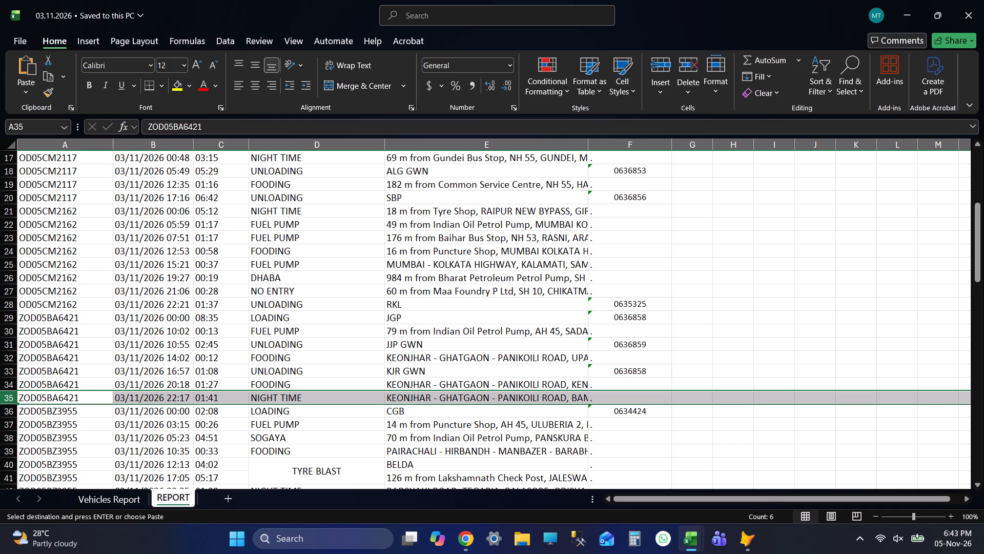
left_click(66, 314)
key("Tab")
key("Tab")
key("Tab")
key("Tab")
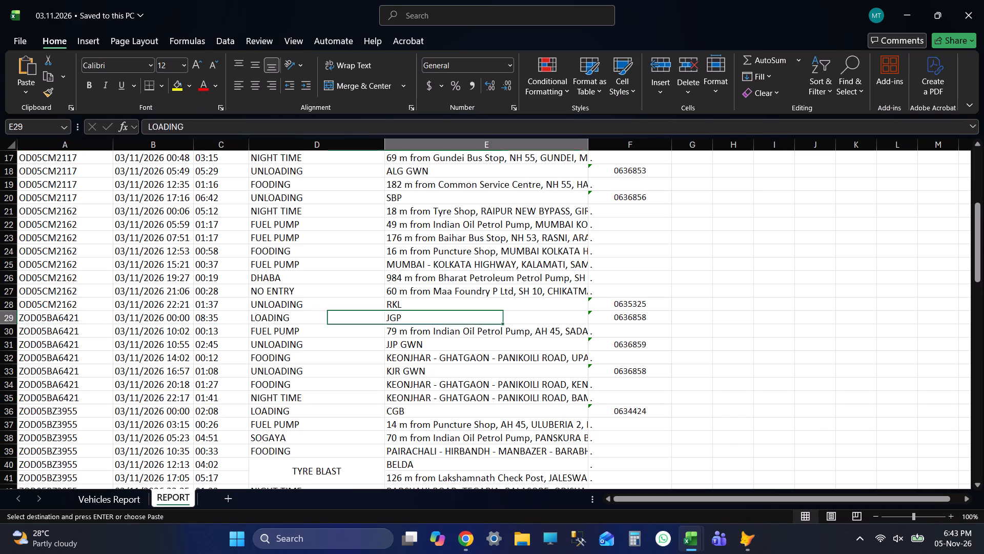
key("Tab")
key("shift+Tab")
key("shift+Tab")
key("shift+Tab")
key("shift+Tab")
key("shift+Tab")
key("shift+Tab")
key("shift+Tab")
key("shift+Tab")
key("shift+Tab")
key("shift+Tab")
key("shift+Tab")
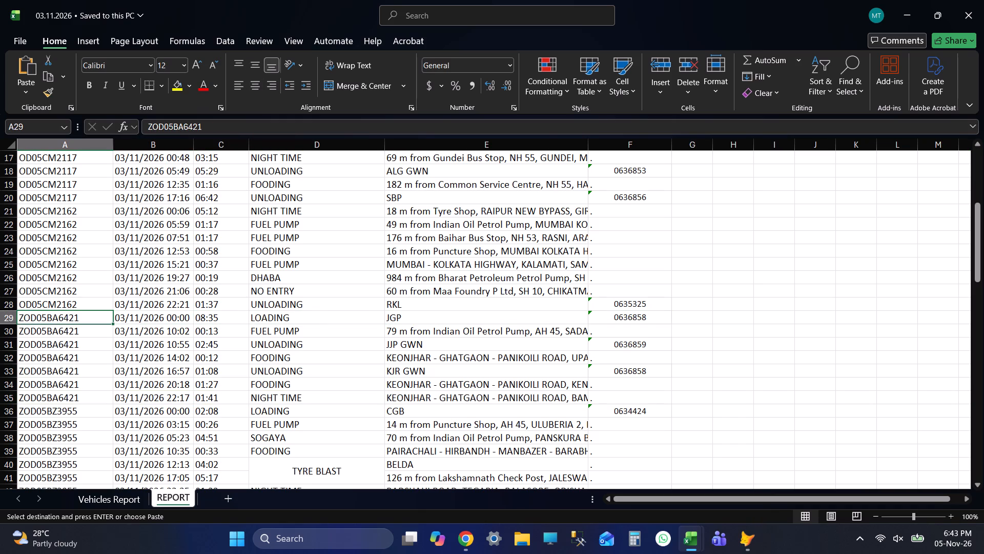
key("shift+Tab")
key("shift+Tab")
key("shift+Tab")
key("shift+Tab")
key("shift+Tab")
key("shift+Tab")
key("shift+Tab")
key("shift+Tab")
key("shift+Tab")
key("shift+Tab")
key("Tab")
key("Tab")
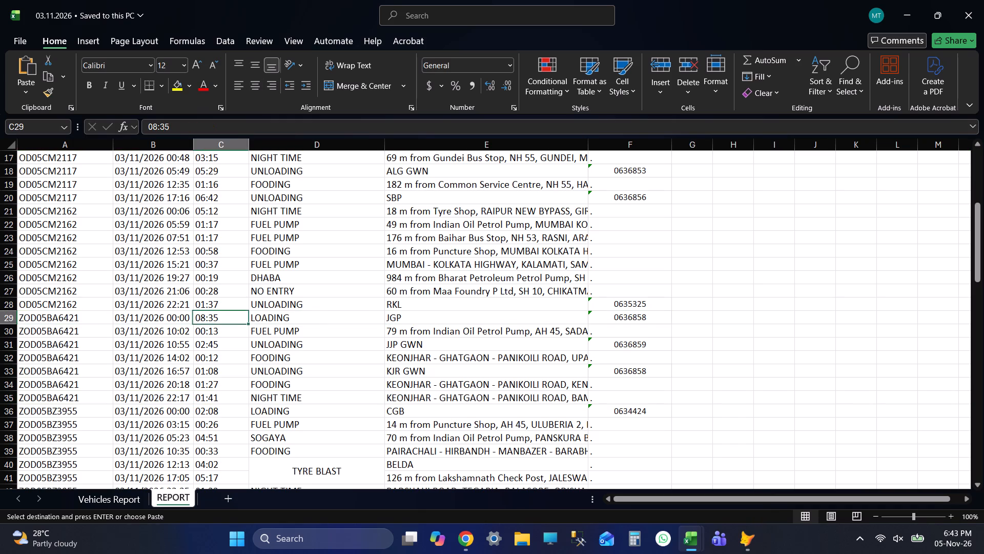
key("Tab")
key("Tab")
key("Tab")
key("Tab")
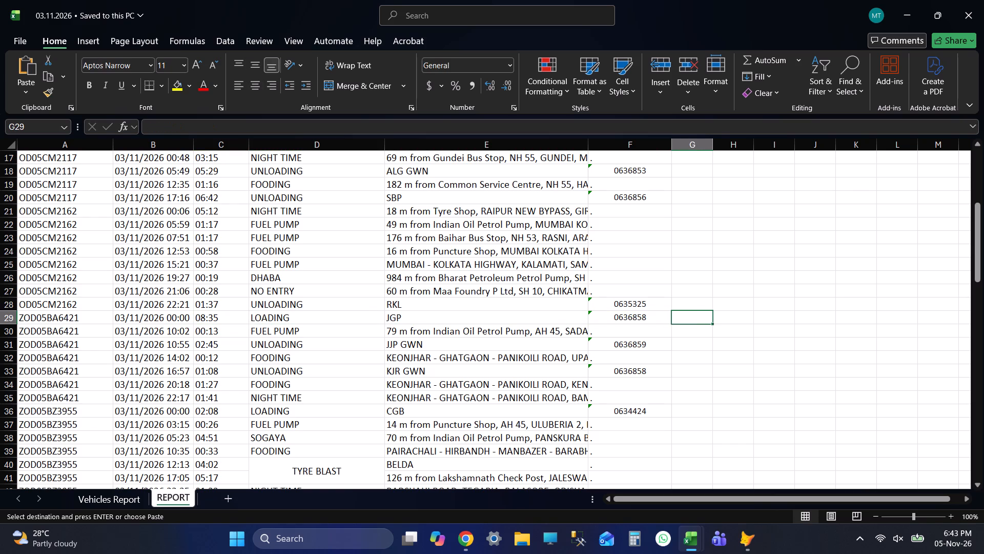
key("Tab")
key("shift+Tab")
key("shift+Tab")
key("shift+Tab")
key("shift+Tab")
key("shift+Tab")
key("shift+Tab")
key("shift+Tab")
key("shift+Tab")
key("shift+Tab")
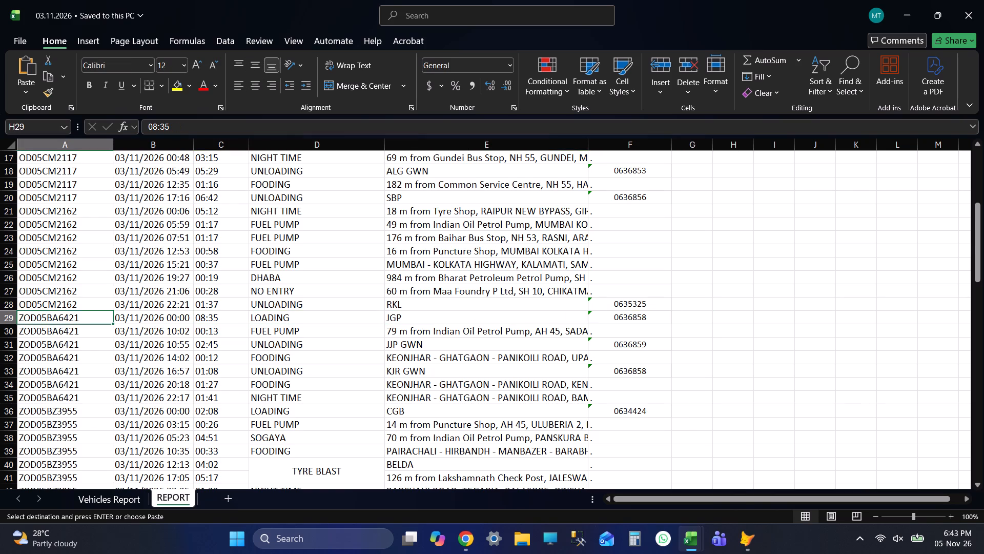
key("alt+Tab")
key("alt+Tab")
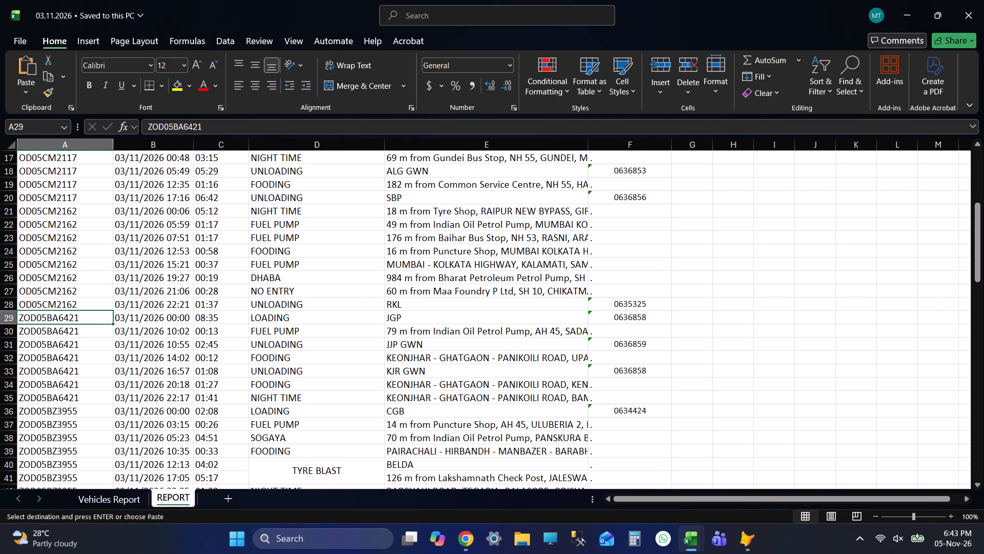
left_click(427, 365)
key("shift+Tab")
key("shift+Tab")
key("shift+Tab")
key("shift+Tab")
key("shift+Tab")
key("shift+Tab")
key("shift+Tab")
key("shift+Tab")
key("shift+Tab")
key("shift+Tab")
key("shift+Tab")
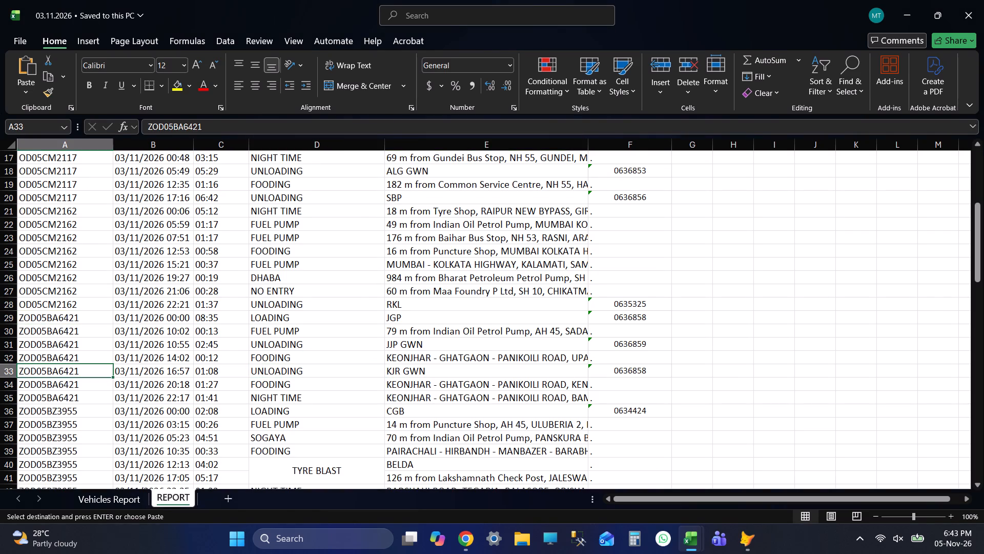
key("alt+Tab")
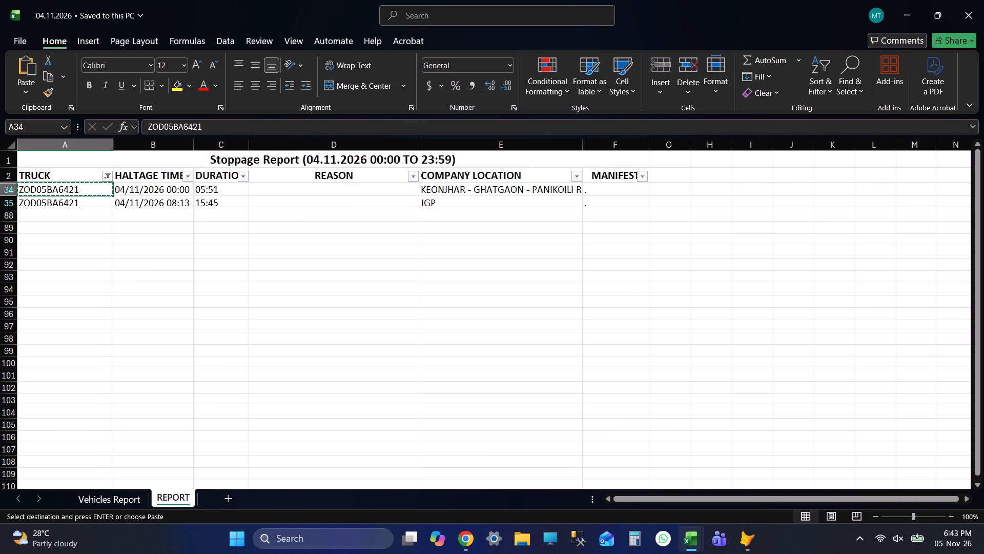
key("alt+Tab")
key("alt+Tab")
key("alt+Tab")
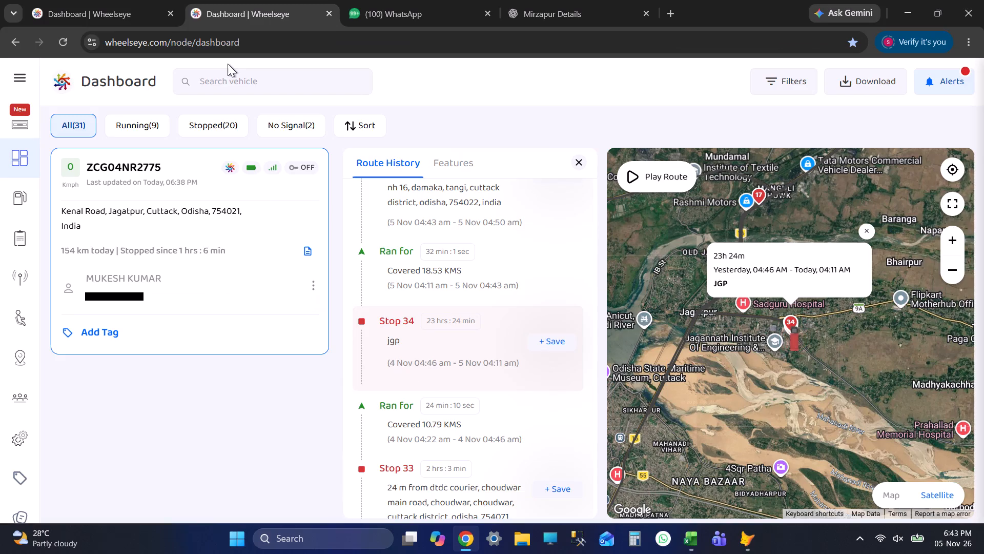
left_click(228, 64)
left_click(242, 84)
key("alt+Tab")
key("alt+Tab")
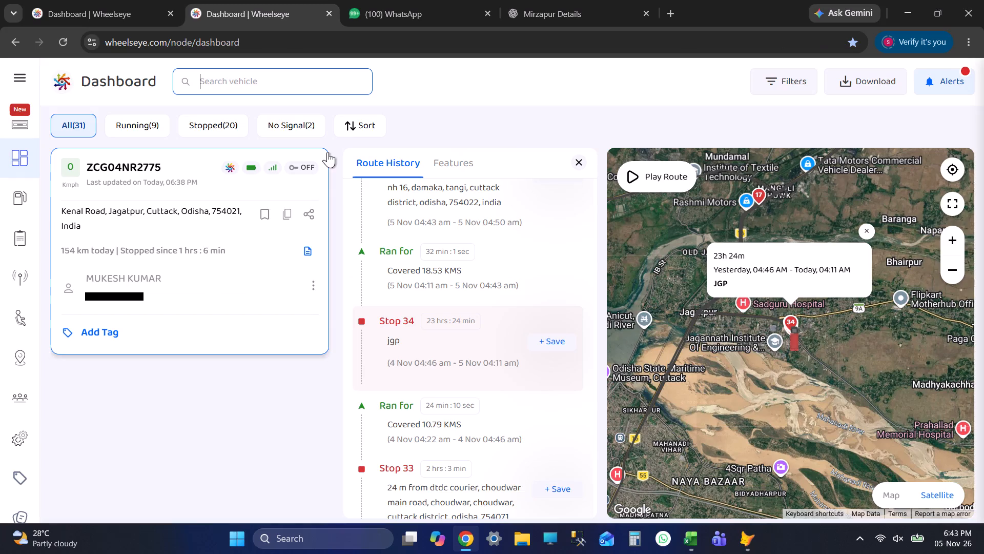
key("ctrl+v")
key("Return")
left_click(168, 351)
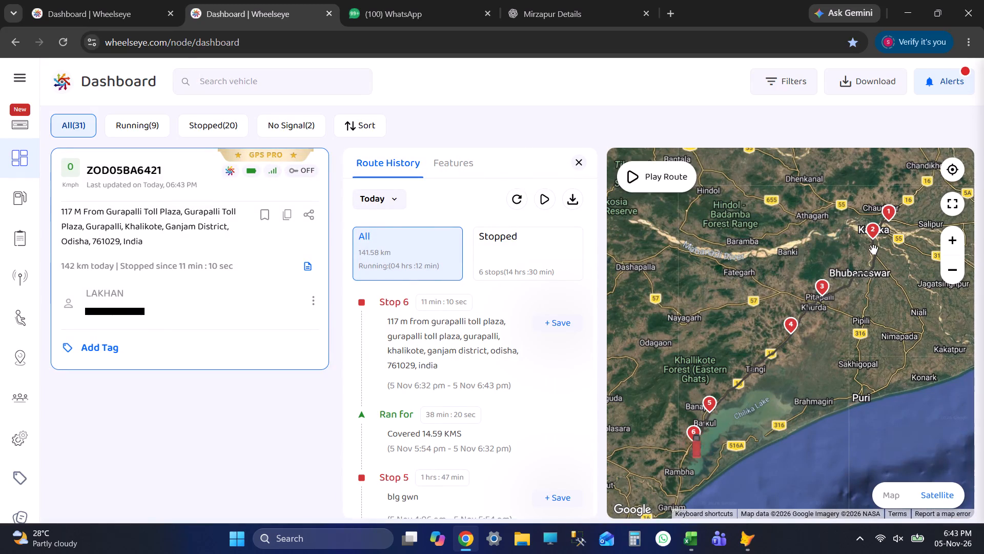
scroll(873, 236, "up", 1)
scroll(873, 236, "down", 1)
scroll(873, 236, "up", 1)
scroll(873, 236, "down", 1)
scroll(458, 381, "up", 1)
scroll(458, 381, "down", 6)
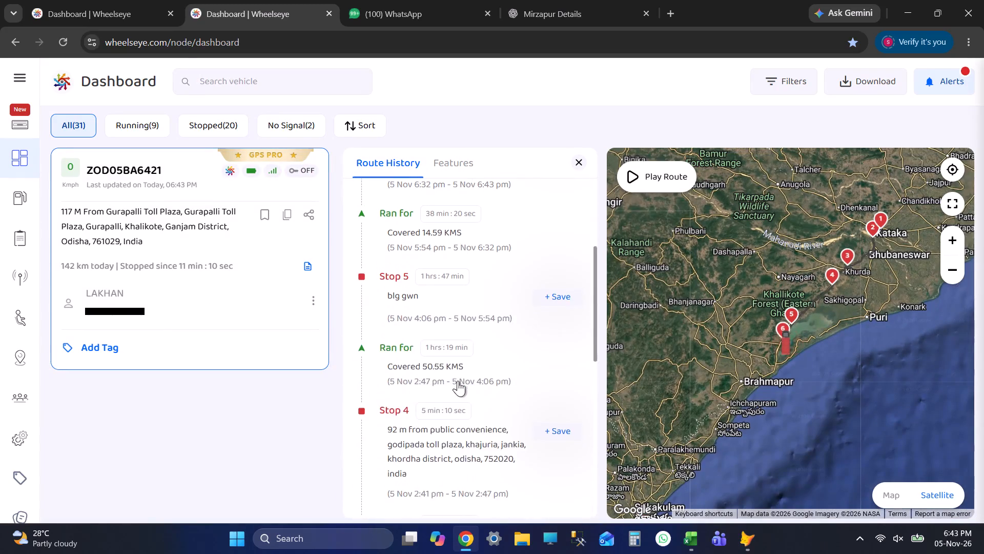
scroll(458, 381, "down", 6)
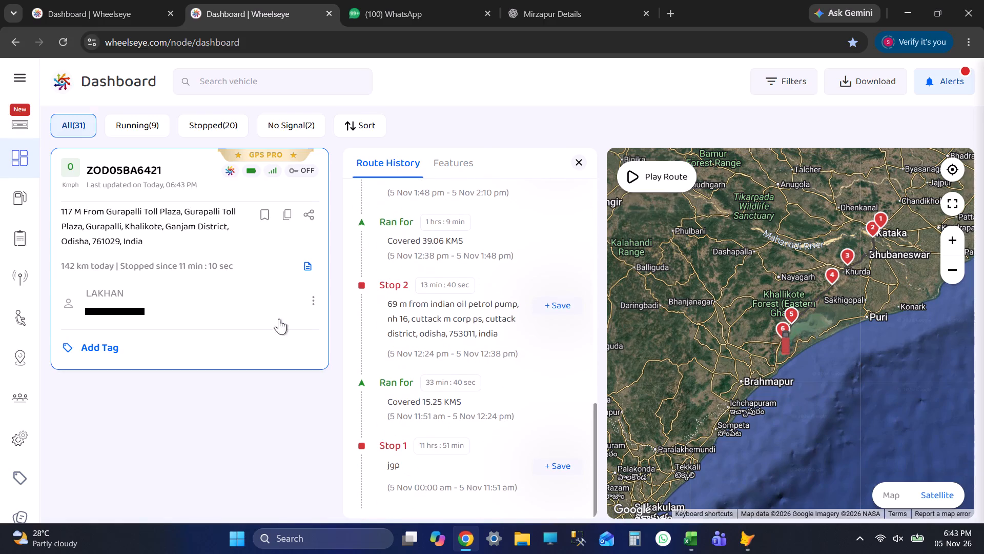
scroll(497, 327, "up", 2)
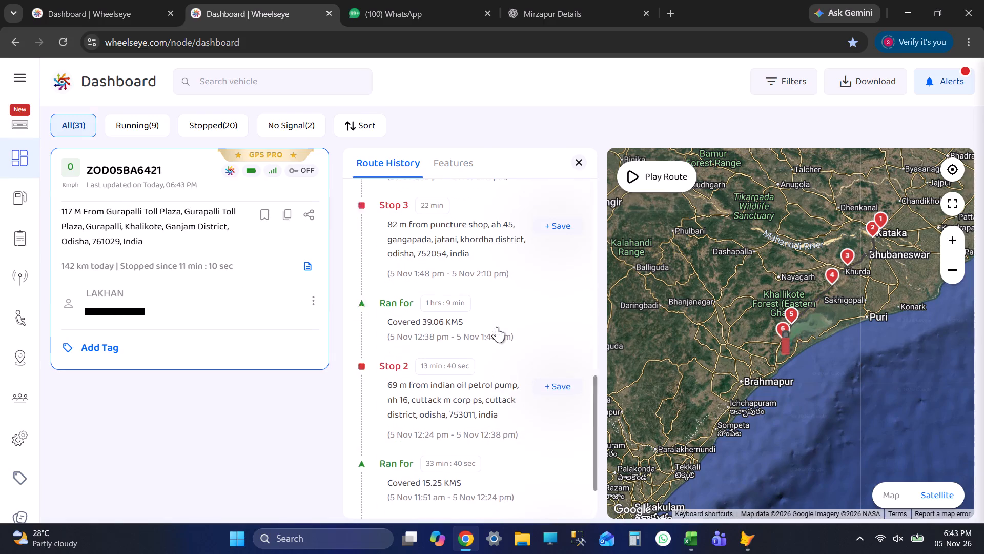
left_click(454, 263)
scroll(476, 332, "up", 3)
left_click(474, 328)
scroll(474, 328, "up", 2)
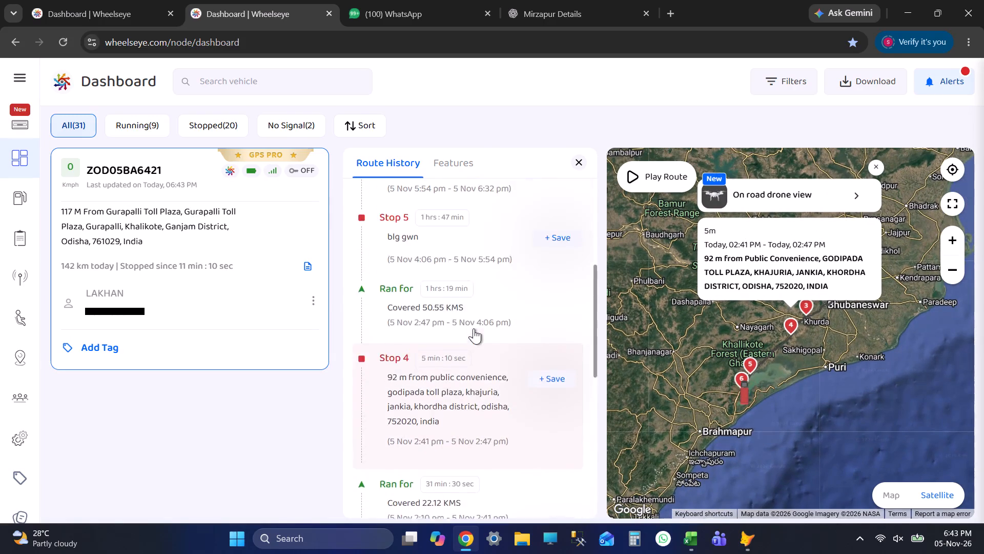
scroll(474, 328, "up", 1)
left_click(474, 328)
left_click(464, 372)
scroll(464, 372, "up", 2)
scroll(464, 372, "down", 1)
scroll(464, 372, "up", 6)
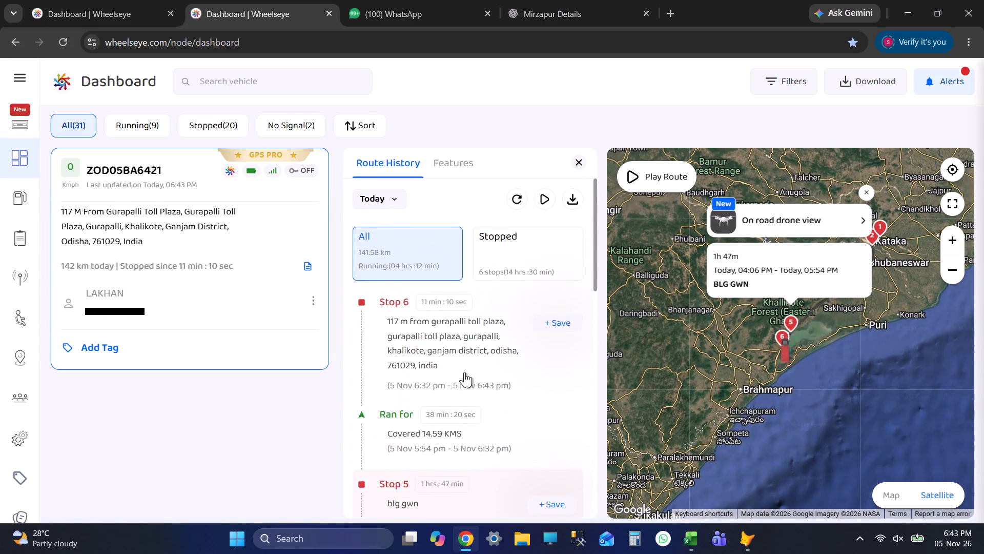
scroll(464, 372, "up", 1)
left_click(385, 186)
left_click(474, 306)
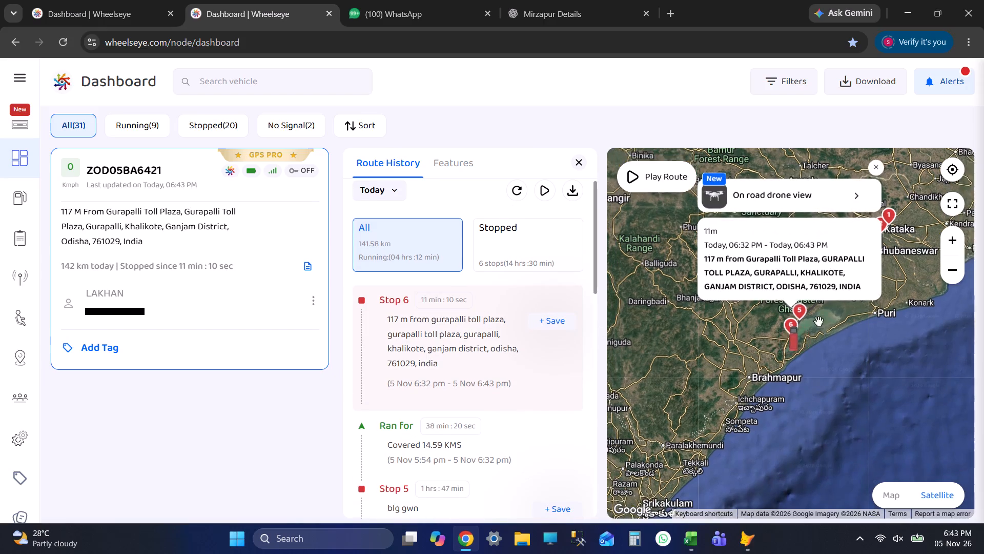
scroll(814, 321, "down", 1)
scroll(806, 327, "up", 3)
scroll(793, 334, "down", 1)
scroll(793, 334, "up", 1)
scroll(793, 334, "down", 1)
scroll(793, 334, "up", 3)
scroll(774, 342, "down", 1)
scroll(774, 342, "up", 2)
scroll(773, 343, "down", 1)
scroll(772, 345, "up", 1)
scroll(742, 375, "down", 1)
scroll(742, 375, "up", 1)
scroll(742, 375, "down", 1)
scroll(742, 375, "up", 1)
scroll(742, 375, "down", 1)
scroll(742, 375, "up", 1)
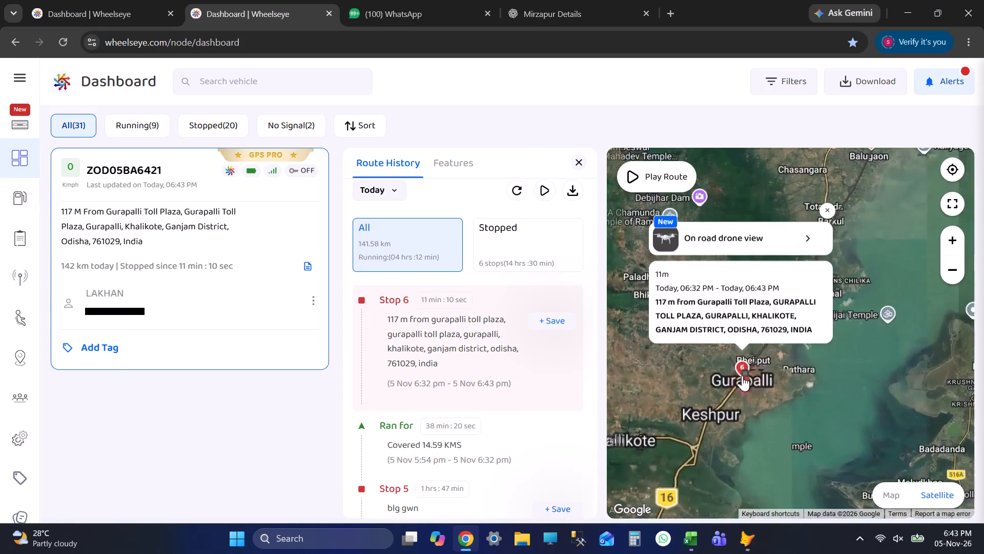
scroll(742, 375, "up", 1)
scroll(742, 375, "down", 1)
scroll(742, 375, "up", 1)
scroll(742, 375, "down", 1)
scroll(742, 380, "up", 11)
scroll(758, 376, "down", 1)
scroll(758, 376, "up", 3)
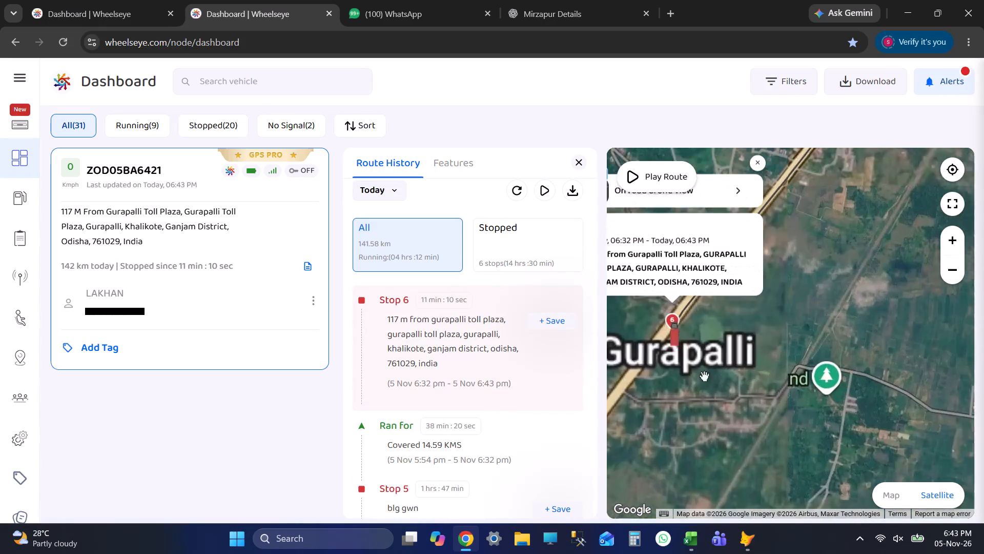
scroll(681, 344, "up", 4)
scroll(648, 292, "up", 2)
scroll(648, 292, "down", 1)
scroll(648, 292, "up", 1)
scroll(648, 292, "down", 1)
scroll(648, 292, "up", 3)
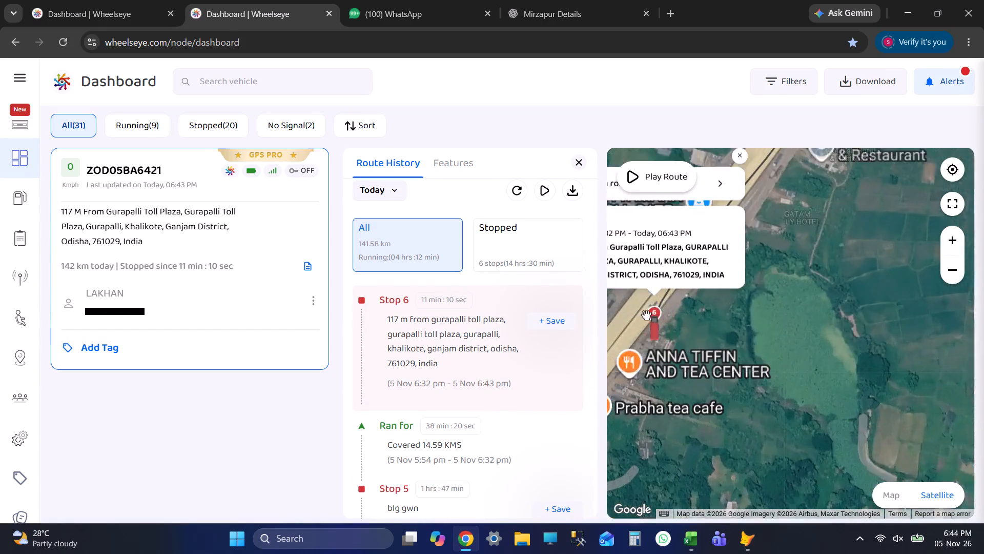
scroll(646, 315, "up", 4)
left_click_drag(672, 344, 811, 386)
scroll(806, 391, "down", 3)
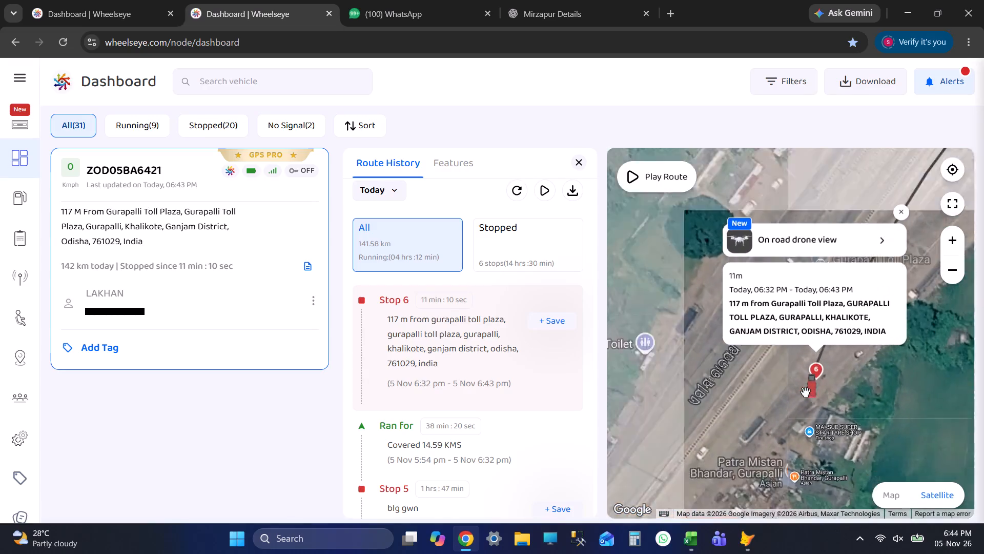
scroll(802, 406, "up", 1)
scroll(802, 409, "down", 2)
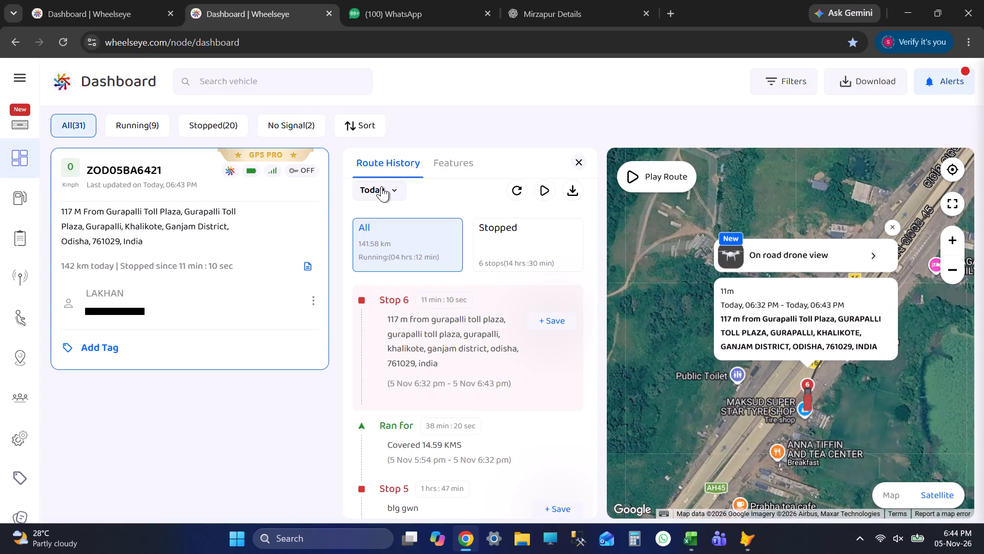
Reload the dashboard, load the fleet map and identify the moving and stopped trucks just west of Kolkata.
left_click(56, 44)
left_click(654, 331)
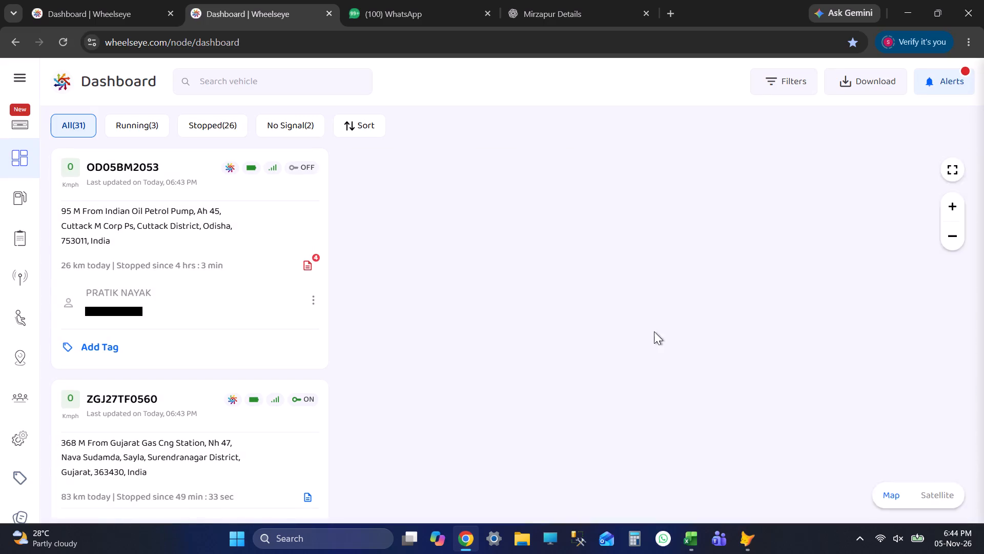
scroll(792, 346, "down", 1)
scroll(792, 346, "up", 13)
scroll(763, 437, "down", 1)
scroll(763, 437, "up", 2)
left_click_drag(794, 428, 766, 415)
scroll(819, 369, "up", 3)
scroll(825, 369, "down", 1)
scroll(825, 369, "up", 1)
left_click(835, 358)
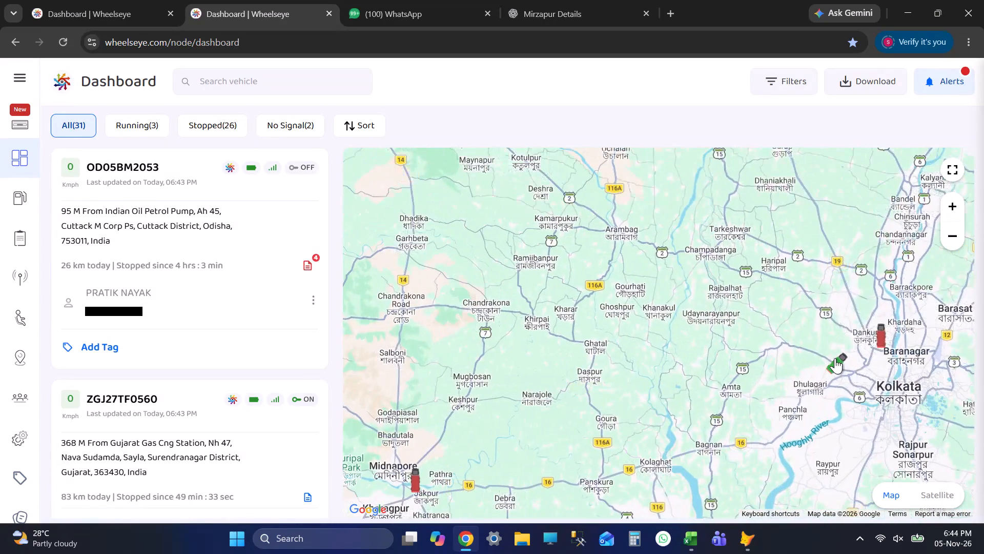
left_click_drag(866, 360, 814, 382)
left_click(844, 333)
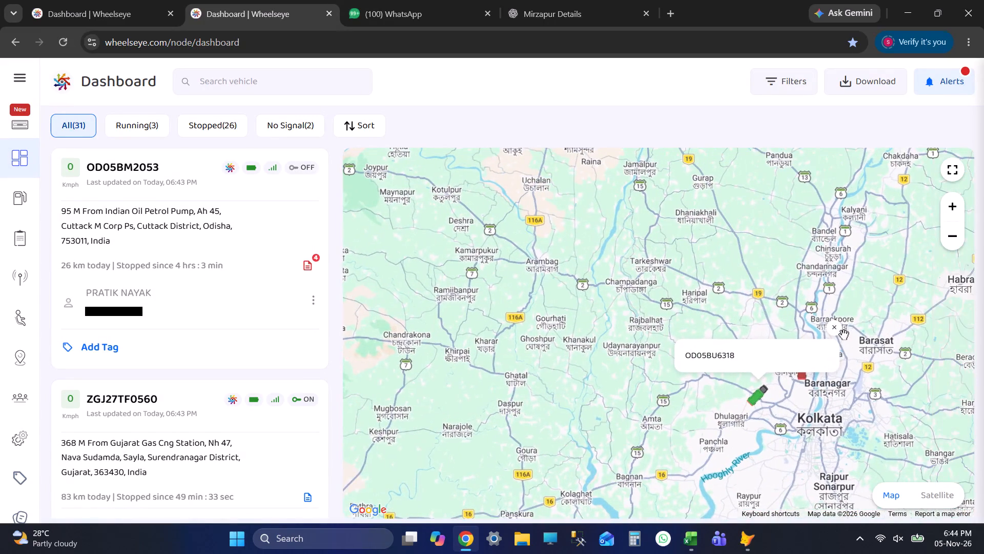
left_click(834, 323)
left_click(801, 371)
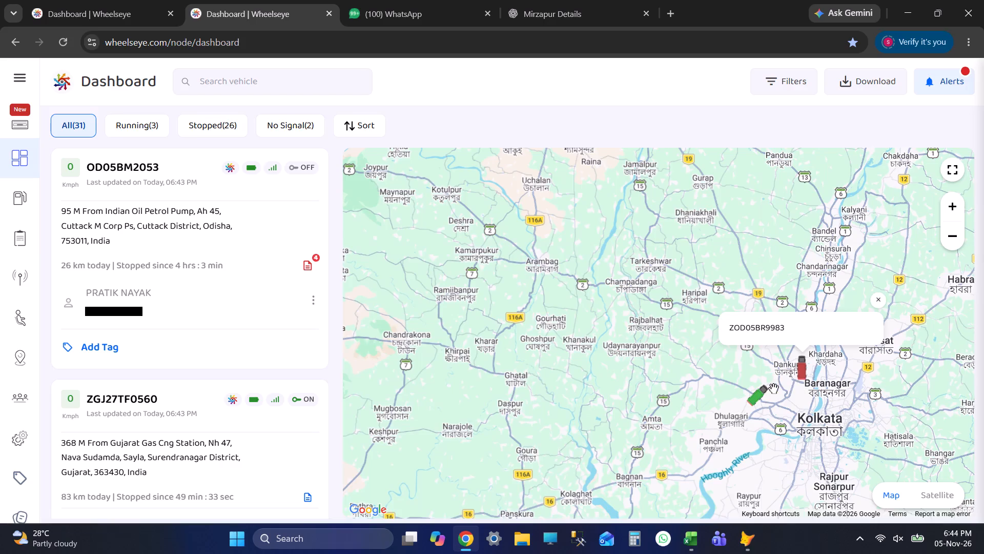
scroll(797, 342, "up", 4)
scroll(810, 384, "up", 8)
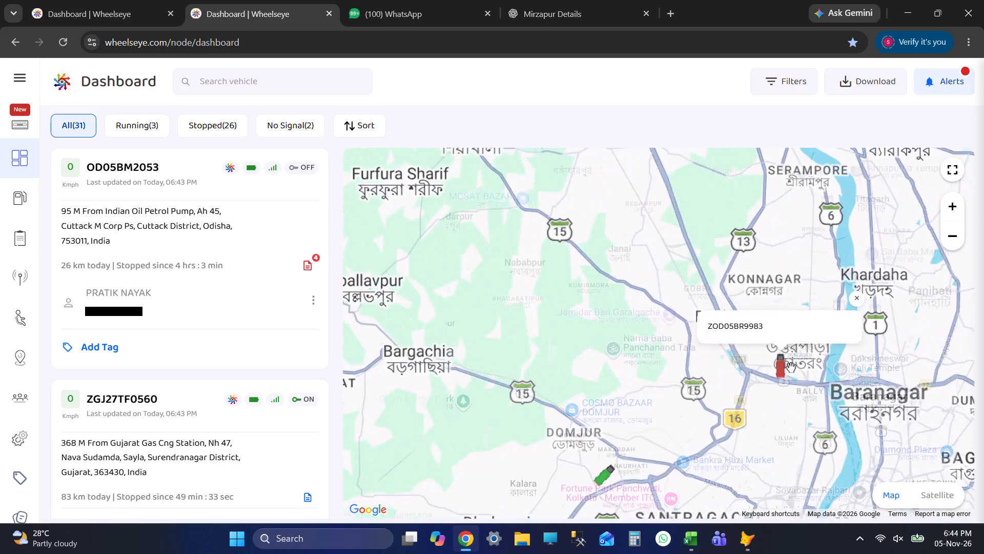
left_click(248, 74)
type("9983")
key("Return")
left_click(166, 243)
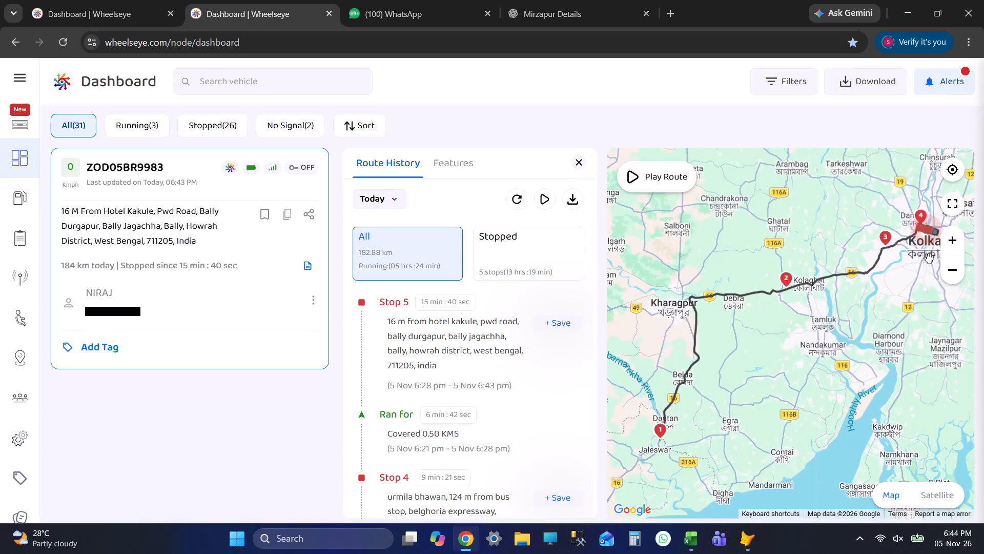
scroll(935, 244, "up", 3)
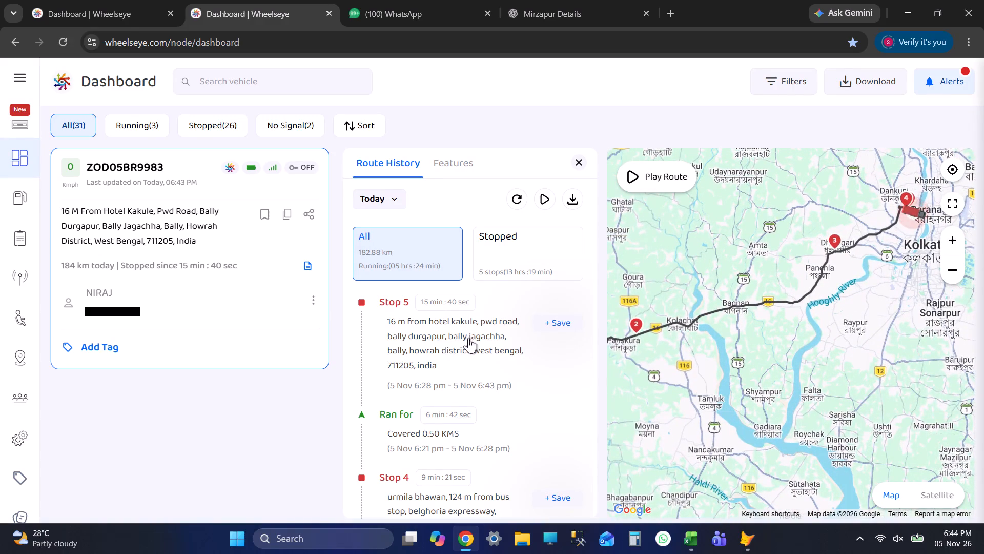
scroll(473, 343, "down", 3)
left_click(481, 359)
scroll(495, 396, "down", 3)
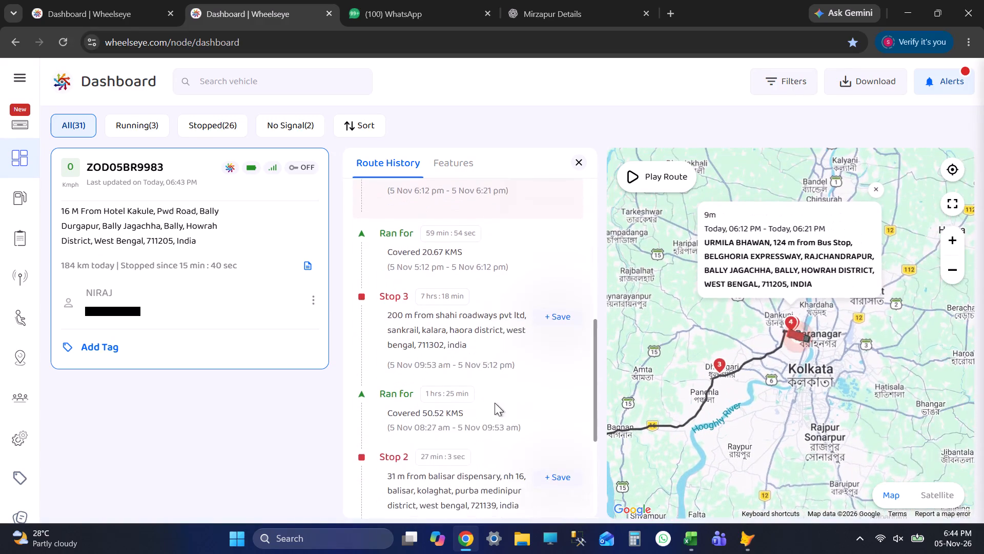
left_click(488, 359)
scroll(552, 369, "up", 4)
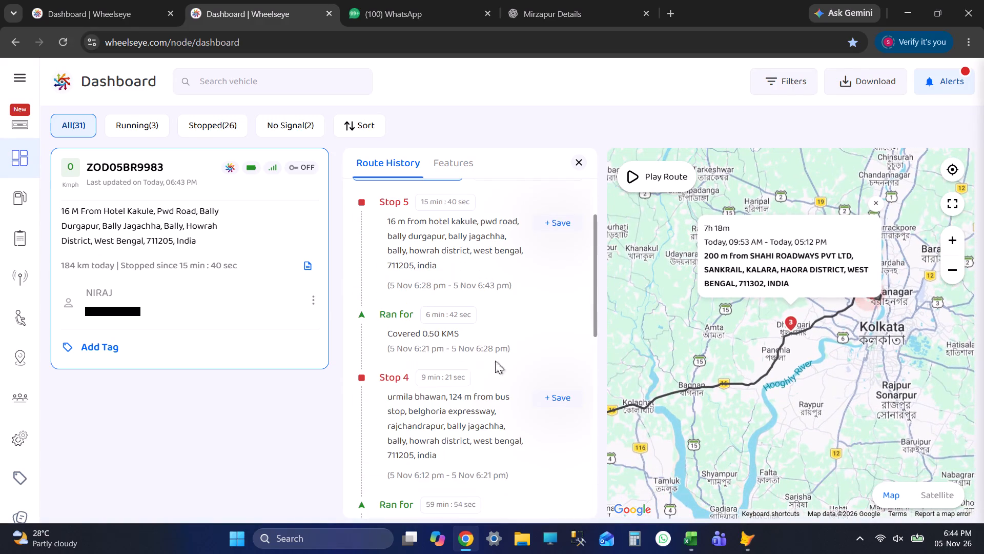
left_click(449, 396)
scroll(449, 396, "up", 4)
left_click(470, 369)
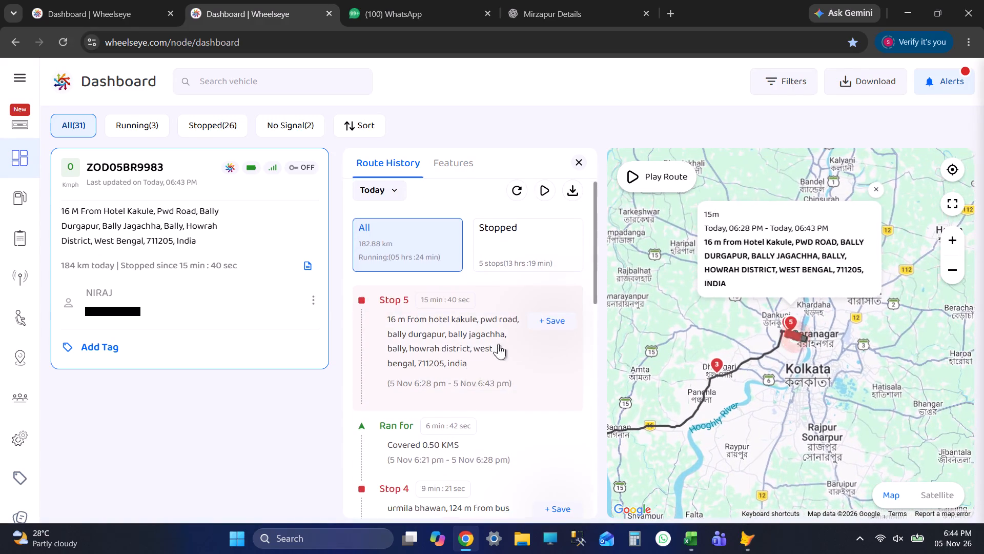
scroll(688, 360, "down", 6)
left_click_drag(719, 378, 915, 337)
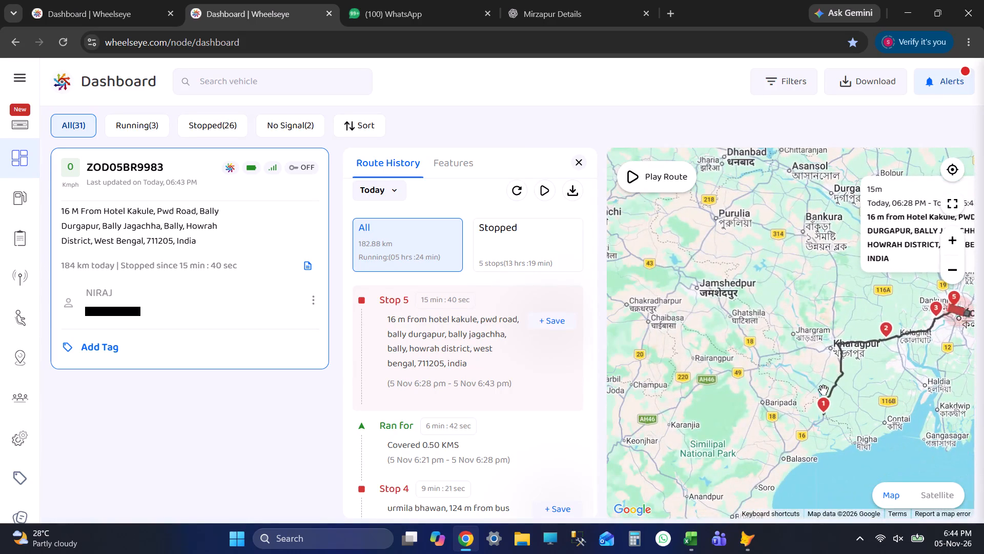
Reload the dashboard, load the fleet map and check the stopped truck near Jakpur, beside Kharagpur.
left_click(56, 42)
left_click(683, 332)
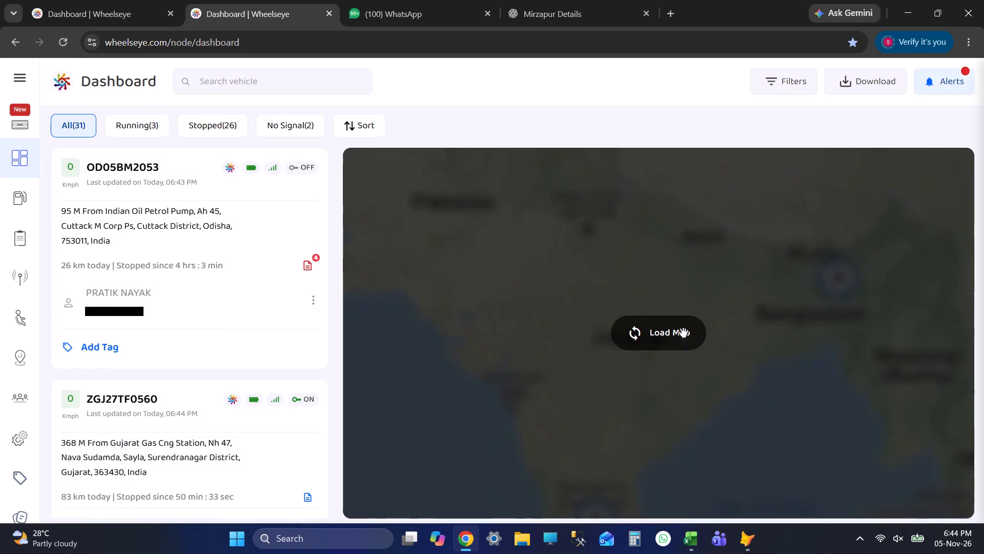
scroll(799, 361, "up", 5)
scroll(767, 337, "down", 1)
scroll(767, 337, "up", 3)
scroll(764, 374, "down", 1)
scroll(764, 374, "up", 4)
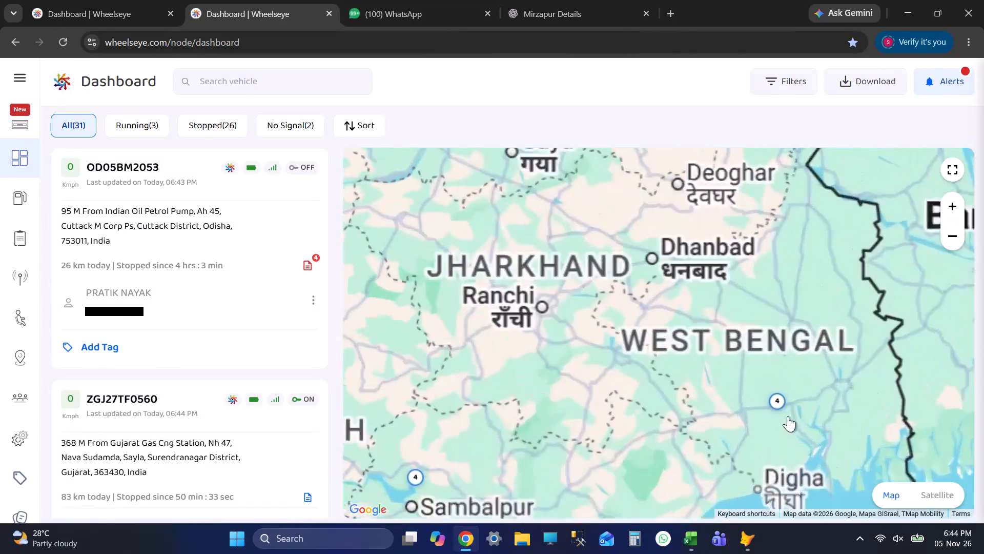
scroll(788, 416, "up", 4)
scroll(719, 420, "up", 2)
left_click_drag(719, 420, 712, 404)
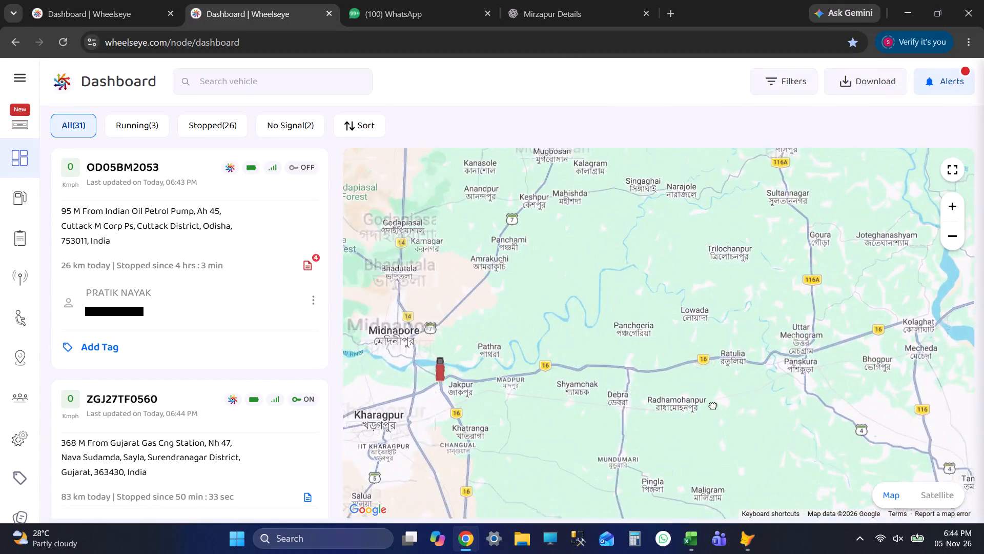
left_click_drag(712, 404, 764, 377)
left_click(486, 334)
left_click_drag(743, 360, 699, 360)
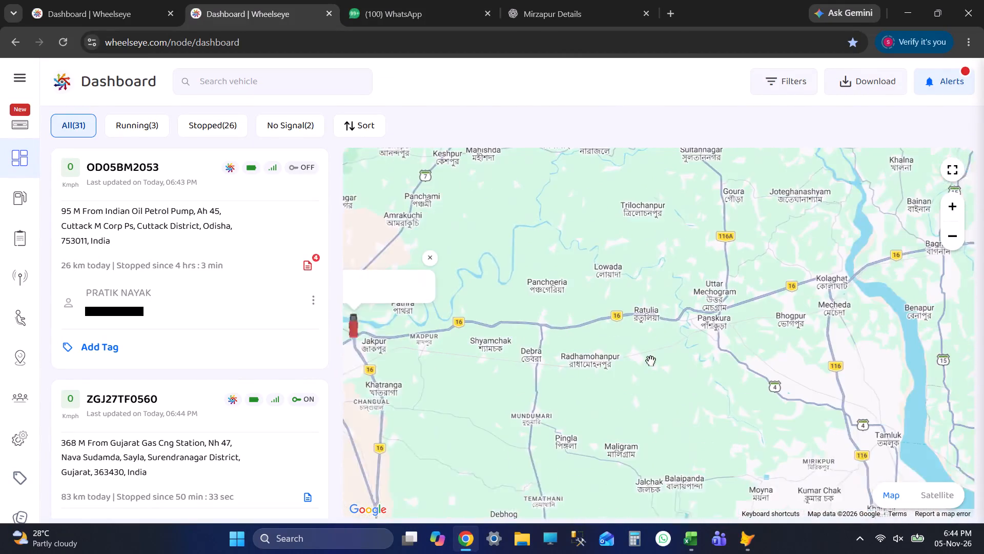
Follow the highway east to Kolkata on the fleet map and identify the moving truck near Domjur.
scroll(650, 361, "down", 2)
left_click_drag(789, 255, 747, 295)
scroll(833, 268, "up", 3)
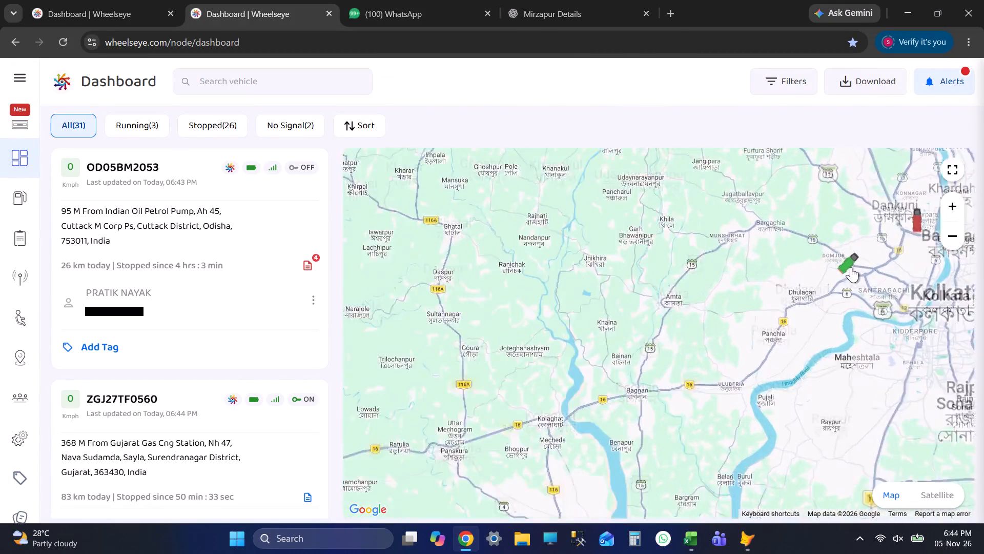
scroll(851, 267, "up", 1)
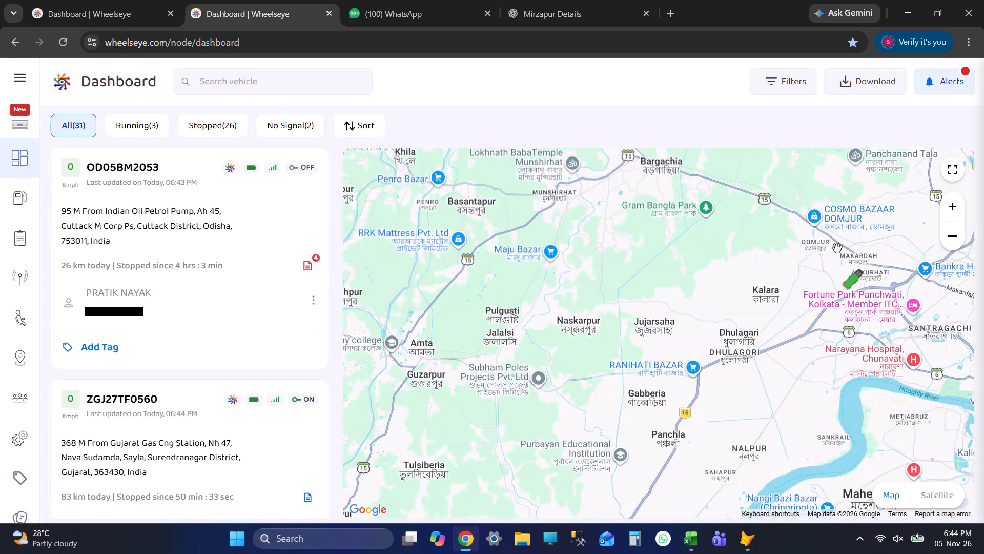
left_click_drag(842, 268, 793, 341)
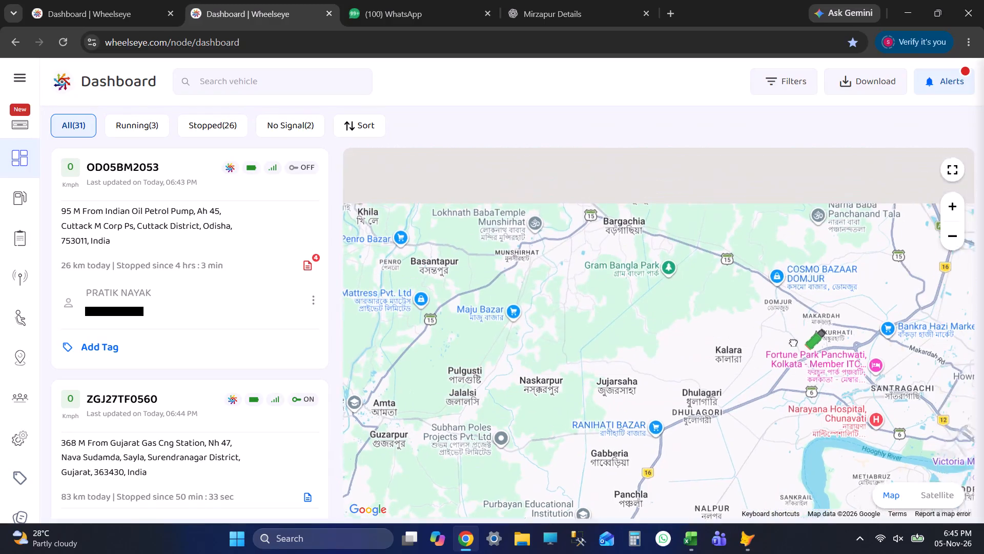
left_click_drag(793, 341, 764, 351)
scroll(680, 350, "down", 2)
scroll(731, 332, "up", 3)
left_click(689, 381)
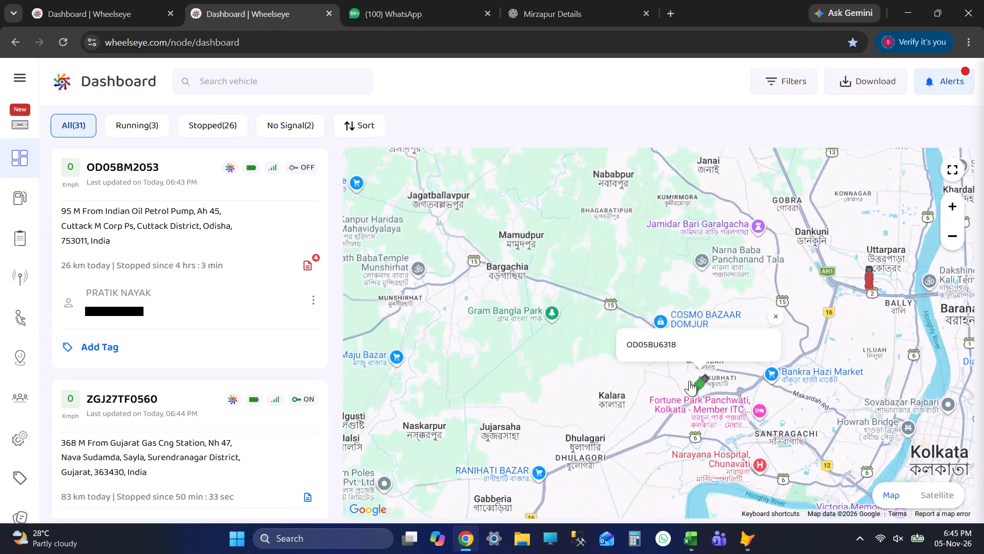
left_click(780, 315)
left_click(269, 81)
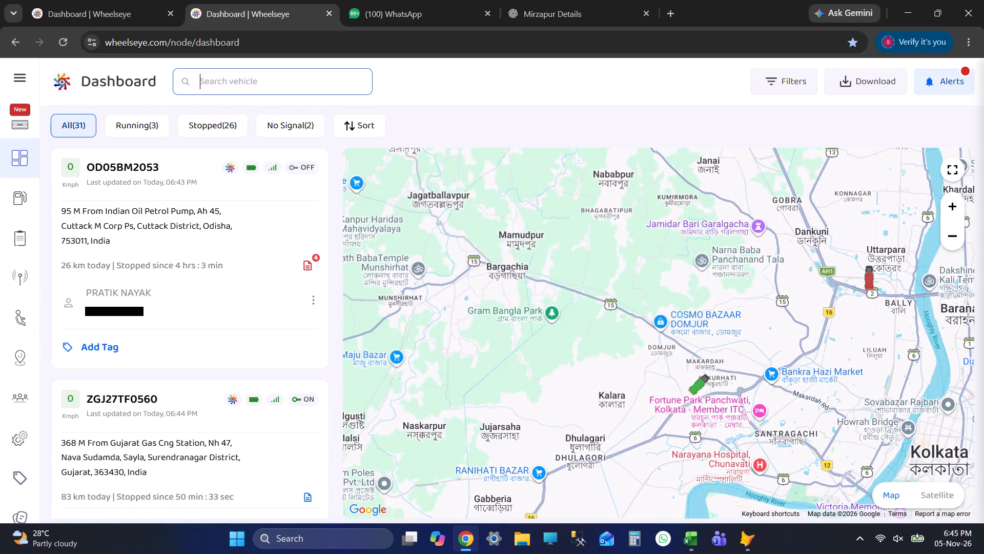
type("6318")
key("Return")
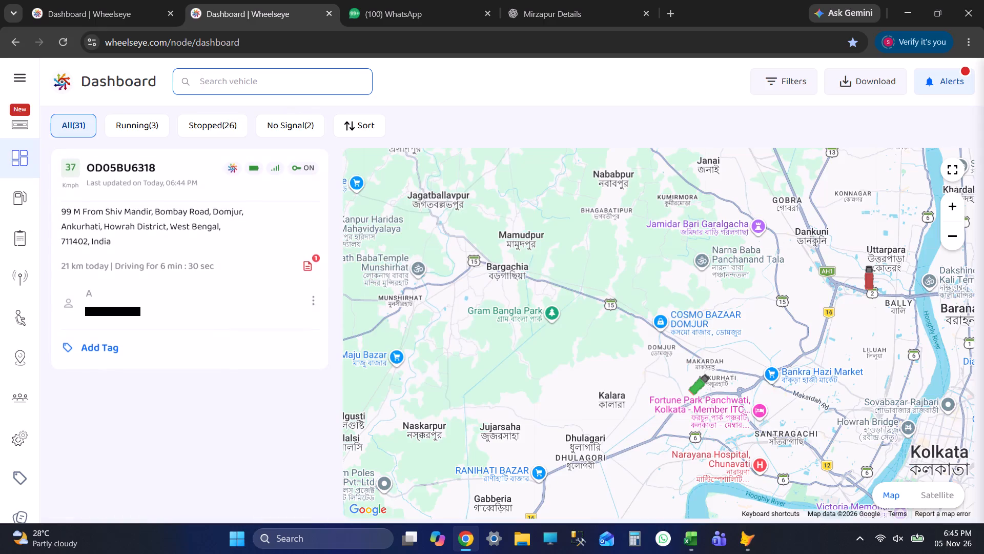
left_click(156, 293)
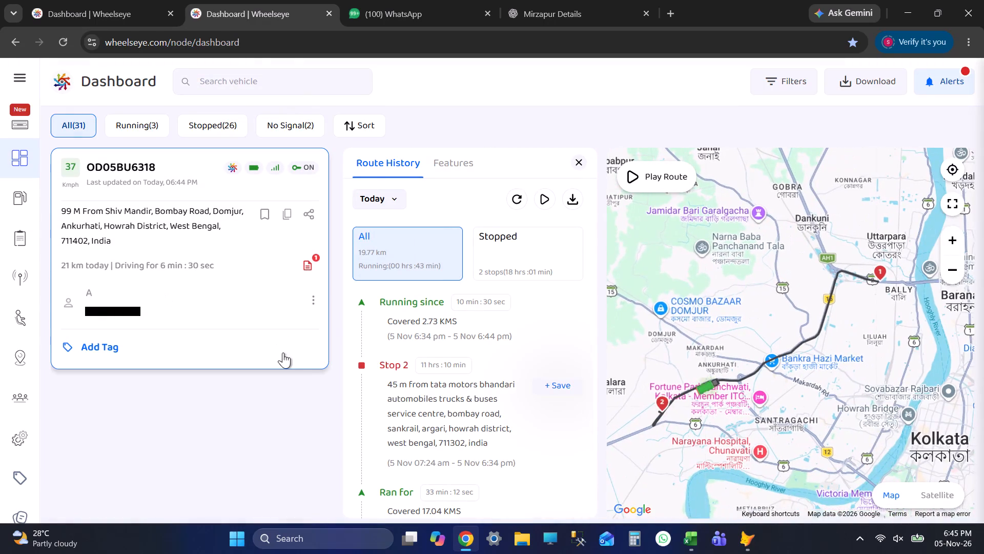
left_click_drag(742, 306, 737, 316)
scroll(723, 358, "down", 2)
scroll(720, 363, "up", 4)
scroll(715, 386, "down", 1)
scroll(715, 386, "up", 1)
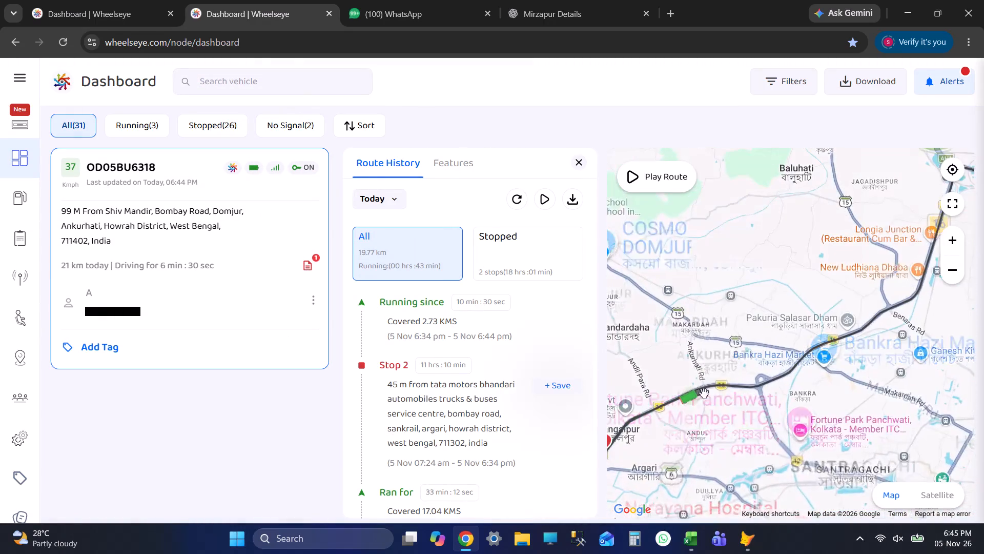
scroll(704, 395, "down", 1)
scroll(704, 395, "up", 2)
left_click_drag(697, 407, 781, 395)
scroll(821, 399, "down", 5)
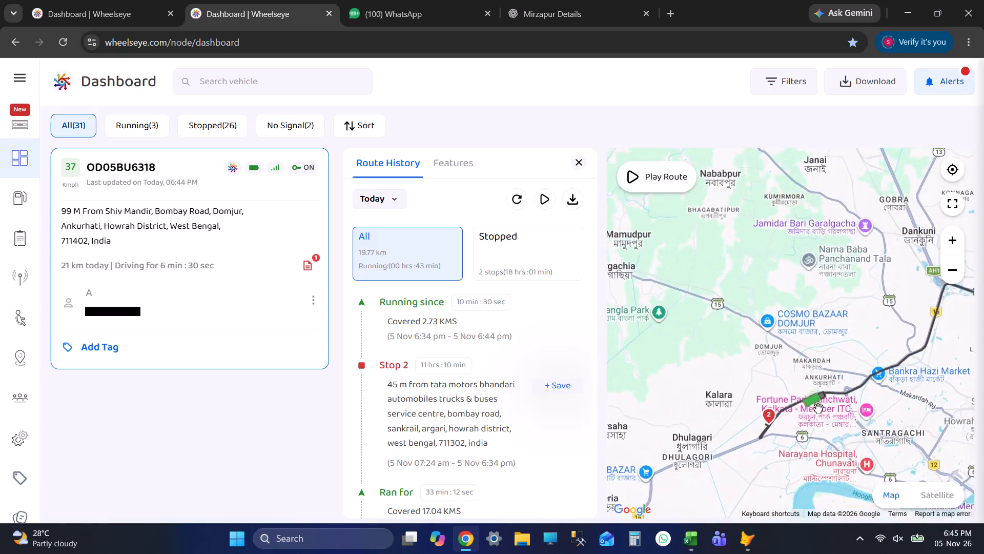
scroll(818, 414, "down", 2)
left_click_drag(879, 358, 866, 360)
scroll(812, 379, "down", 1)
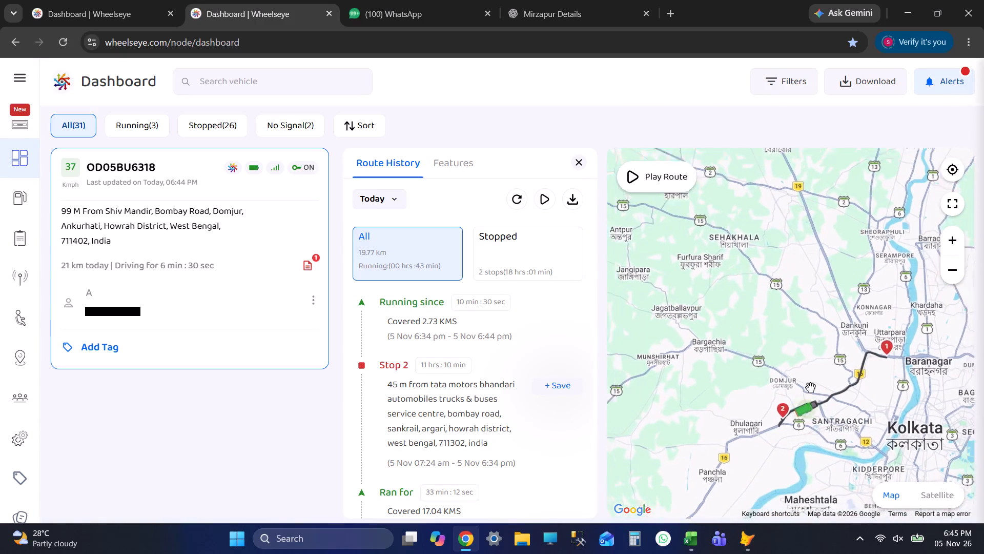
scroll(810, 387, "down", 2)
scroll(823, 399, "up", 5)
scroll(814, 402, "down", 1)
scroll(814, 402, "up", 1)
scroll(814, 402, "down", 1)
scroll(814, 402, "up", 2)
scroll(791, 358, "up", 2)
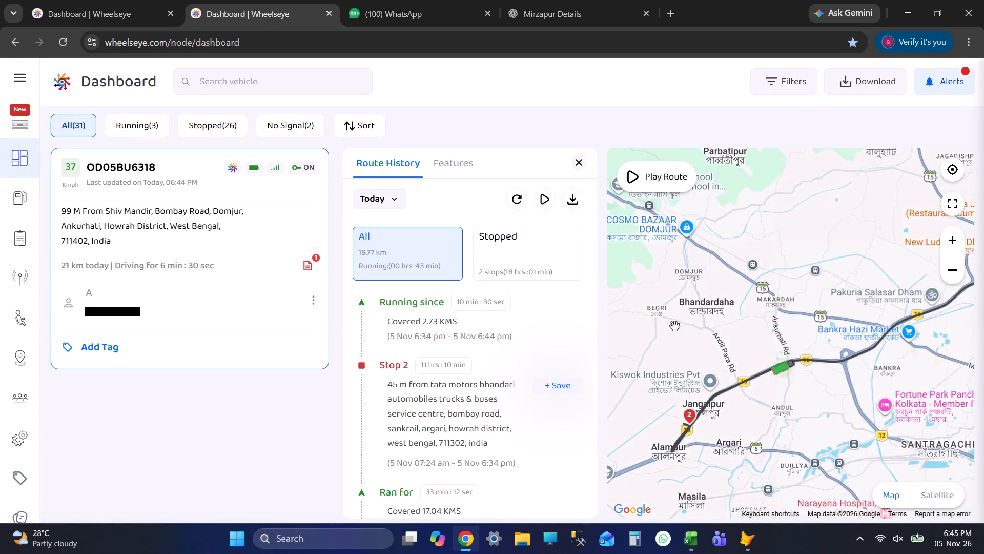
scroll(755, 347, "down", 2)
left_click_drag(769, 312, 758, 340)
scroll(758, 340, "down", 1)
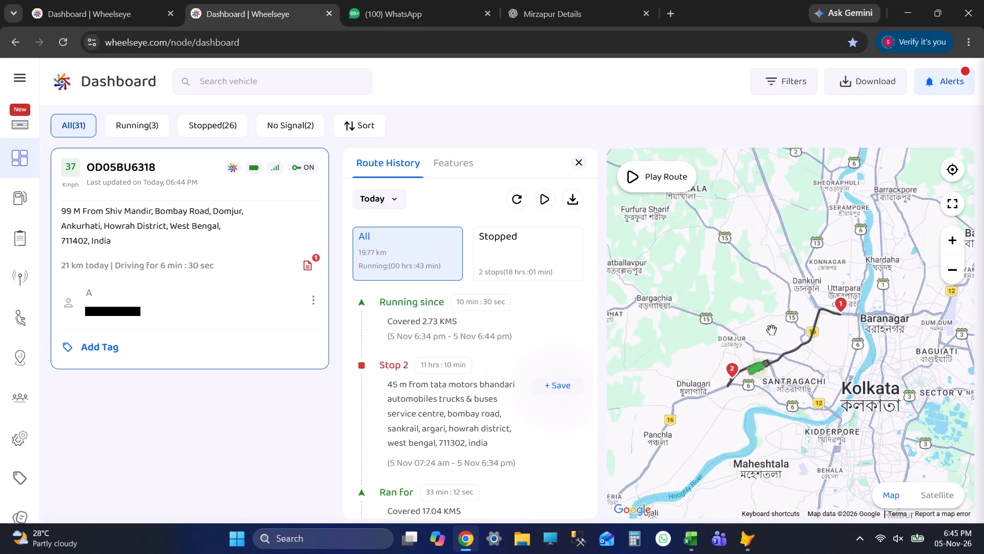
scroll(824, 305, "down", 1)
scroll(819, 307, "up", 4)
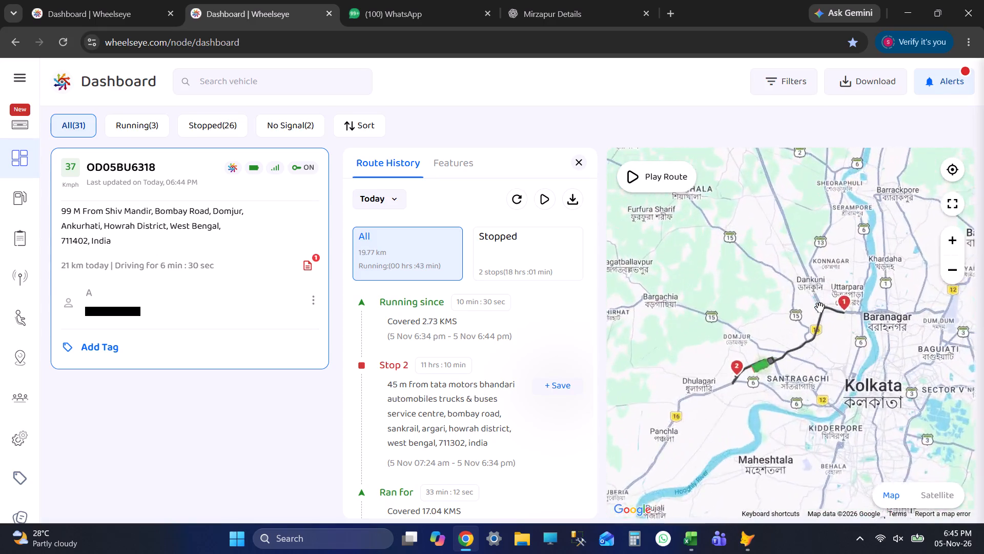
scroll(819, 307, "up", 1)
scroll(536, 363, "down", 2)
left_click(454, 298)
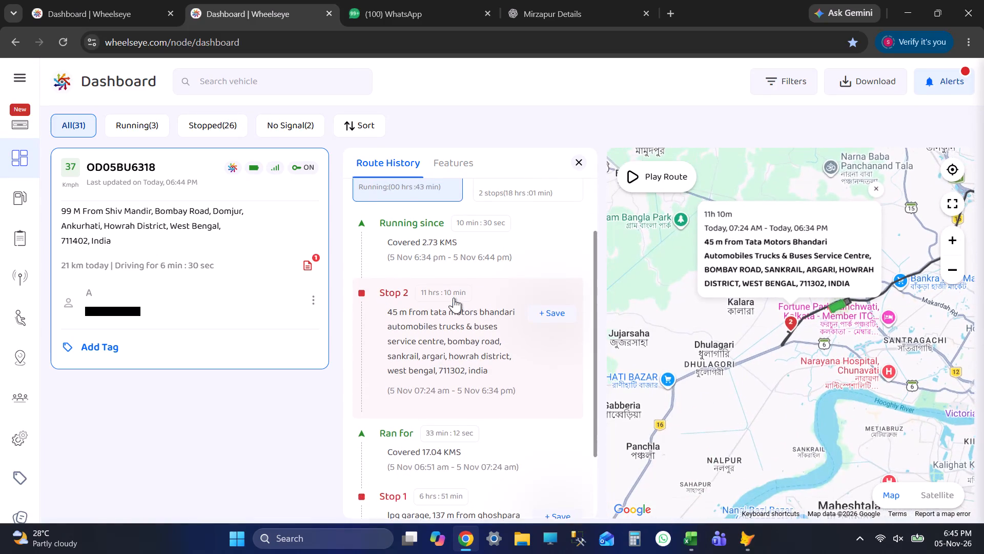
scroll(454, 298, "up", 2)
scroll(840, 322, "down", 1)
scroll(840, 322, "up", 4)
left_click_drag(845, 319, 817, 351)
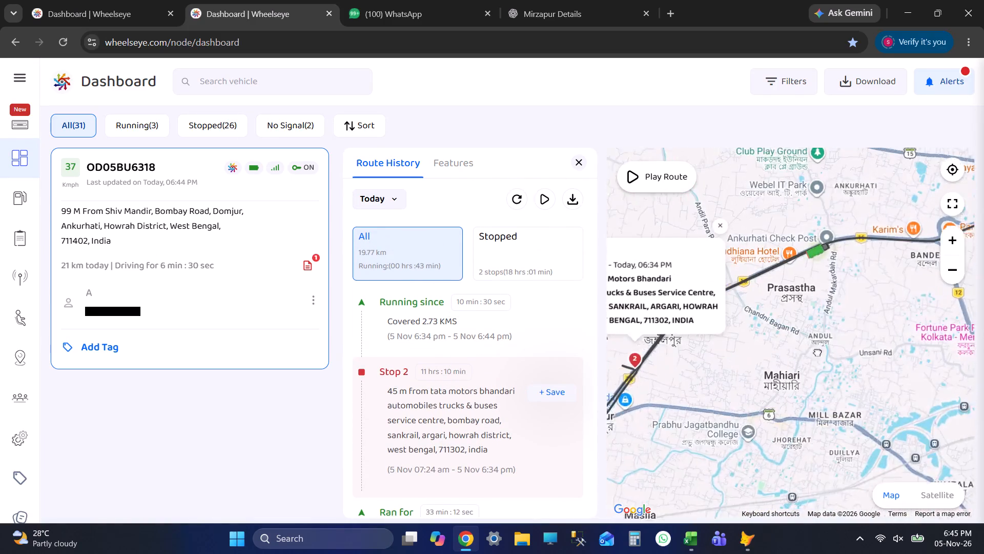
left_click_drag(817, 351, 802, 372)
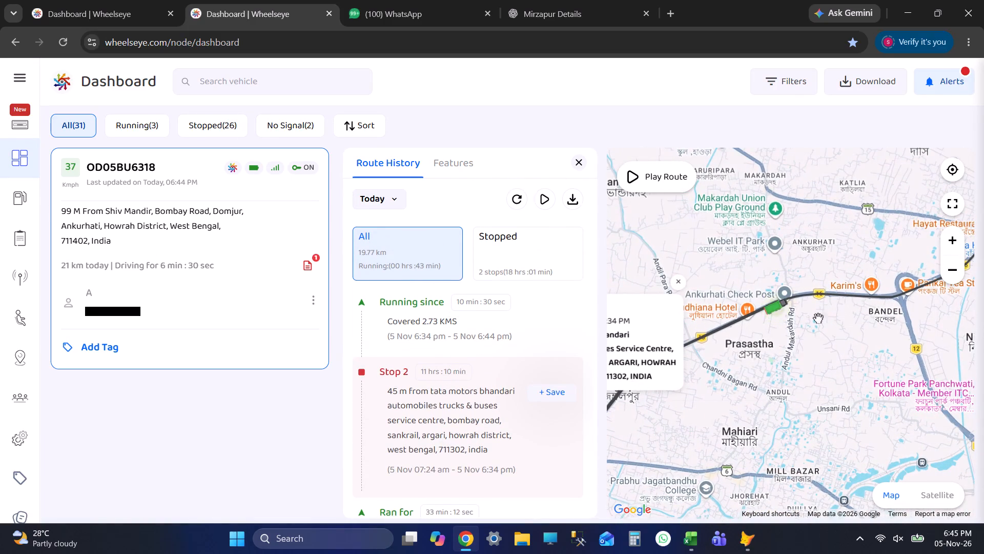
left_click_drag(879, 248, 851, 260)
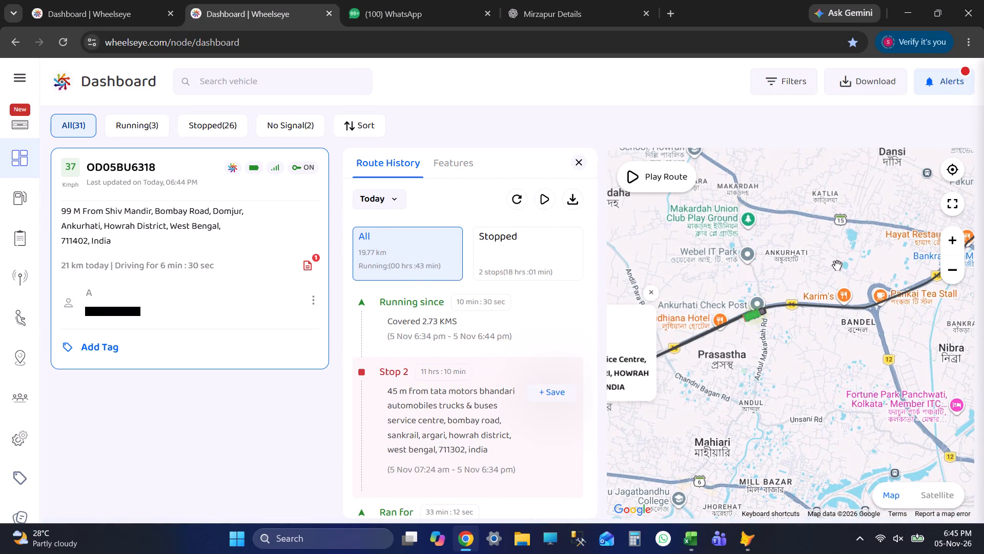
Switch the map to satellite imagery, inspect the truck's surroundings near Ankurhati Check Post and dismiss the Stop 2 details.
left_click(936, 496)
scroll(753, 281, "up", 4)
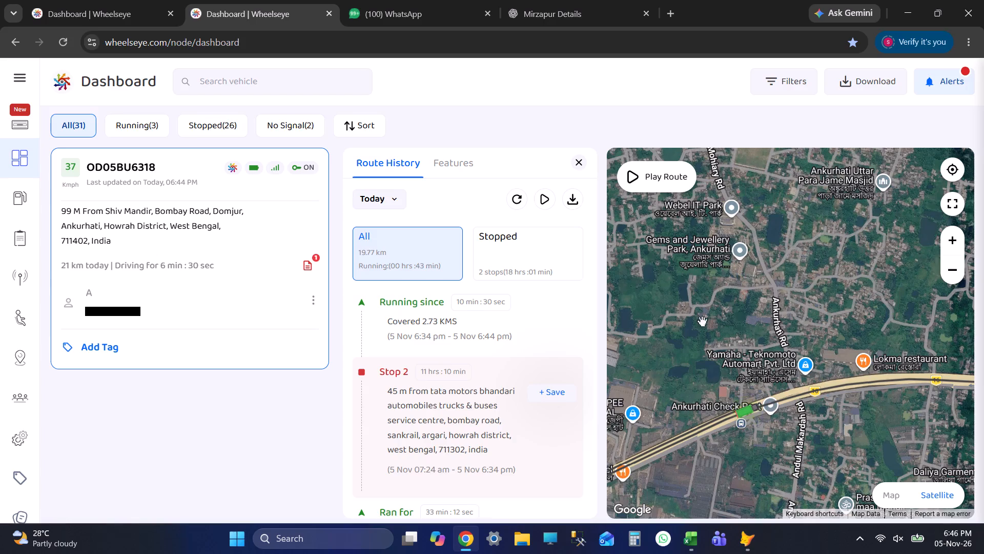
scroll(817, 355, "down", 1)
scroll(817, 358, "up", 1)
scroll(815, 359, "down", 3)
scroll(796, 351, "up", 1)
scroll(796, 351, "down", 1)
scroll(794, 350, "up", 1)
scroll(794, 350, "down", 1)
scroll(793, 350, "up", 1)
scroll(793, 350, "down", 1)
scroll(823, 377, "up", 1)
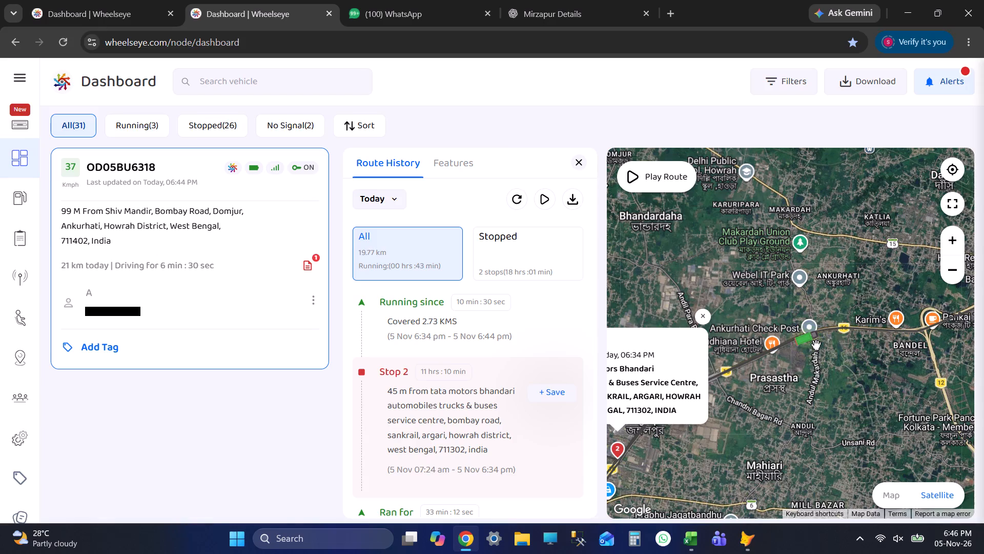
scroll(875, 329, "down", 4)
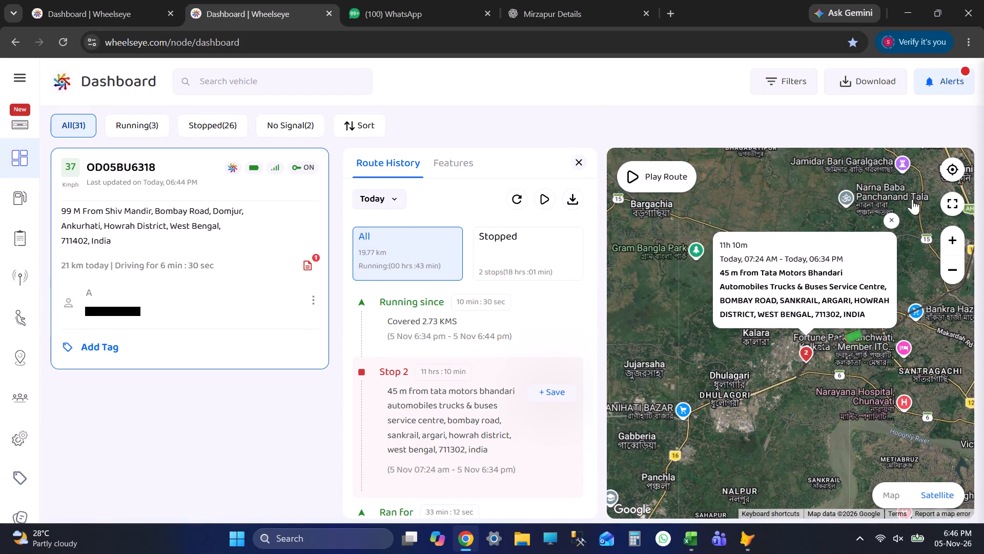
left_click(899, 228)
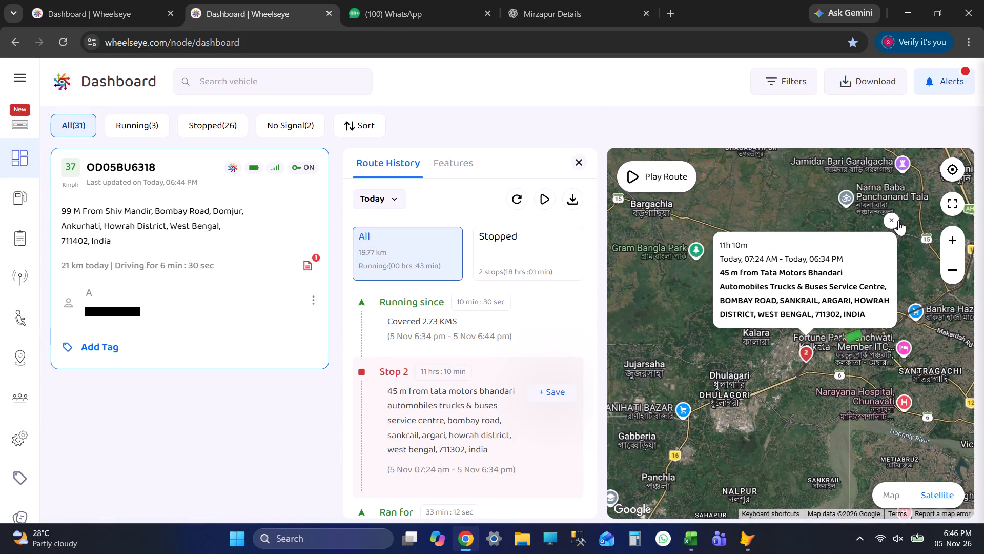
left_click(898, 220)
Inspect the truck's position on the highway by Ankurhati Check Post and the road ahead in satellite view.
scroll(830, 361, "up", 3)
scroll(876, 320, "down", 1)
scroll(876, 320, "up", 2)
left_click_drag(876, 320, 763, 347)
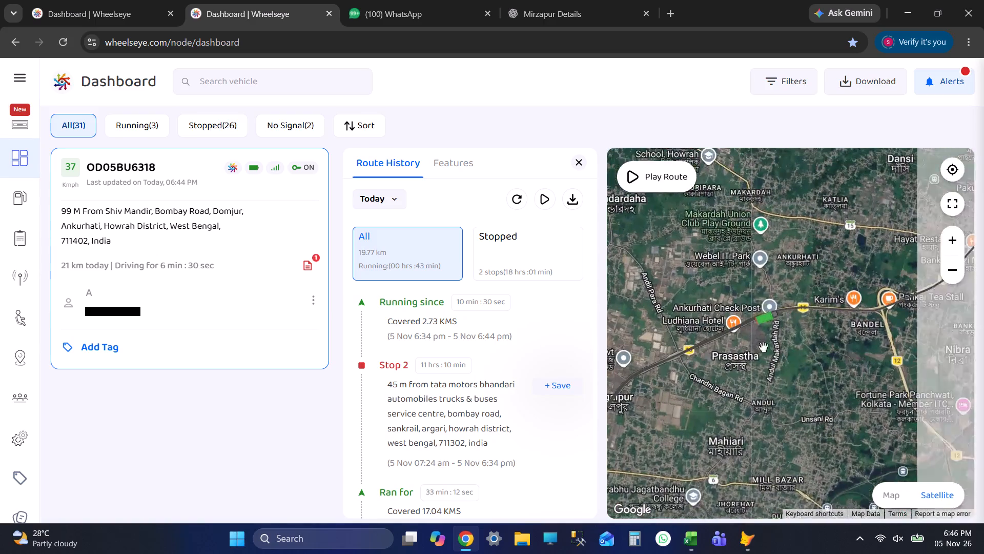
scroll(752, 331, "up", 4)
left_click_drag(750, 329, 758, 377)
scroll(758, 377, "down", 2)
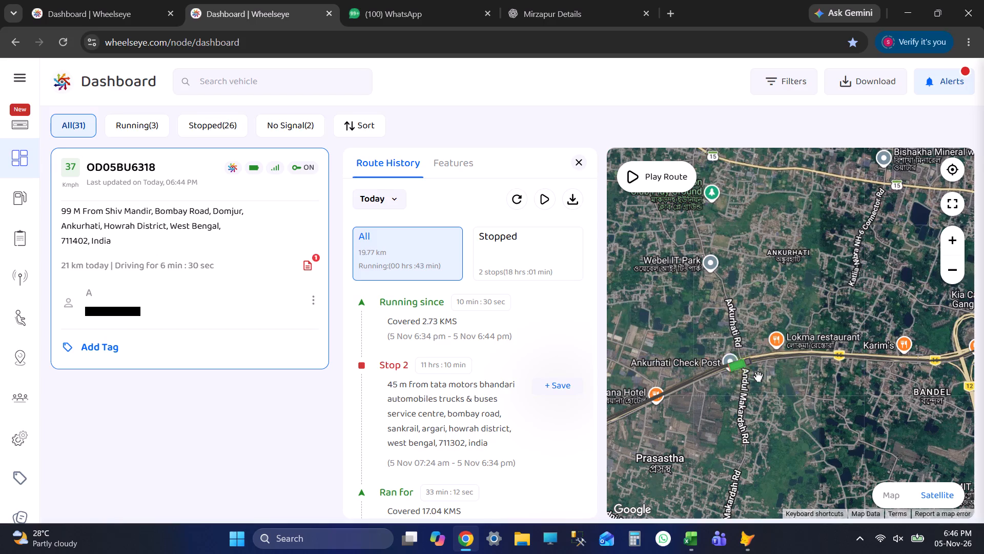
scroll(758, 377, "down", 3)
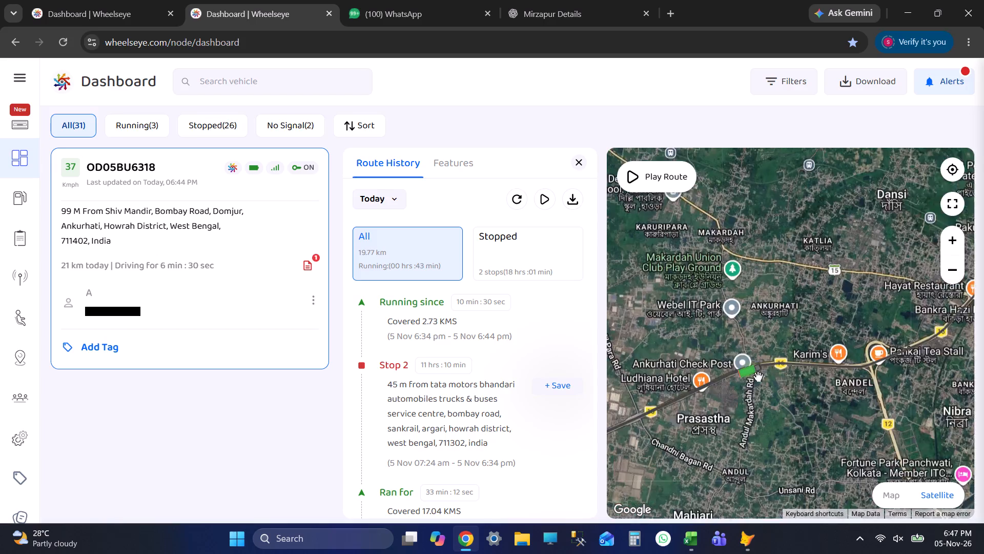
Survey the wider region east and north-east of Kolkata, towards Bangaon and Khulna, on the satellite map.
scroll(758, 377, "down", 1)
scroll(758, 377, "up", 1)
scroll(758, 377, "down", 3)
scroll(758, 377, "up", 1)
scroll(758, 377, "down", 1)
scroll(887, 374, "down", 4)
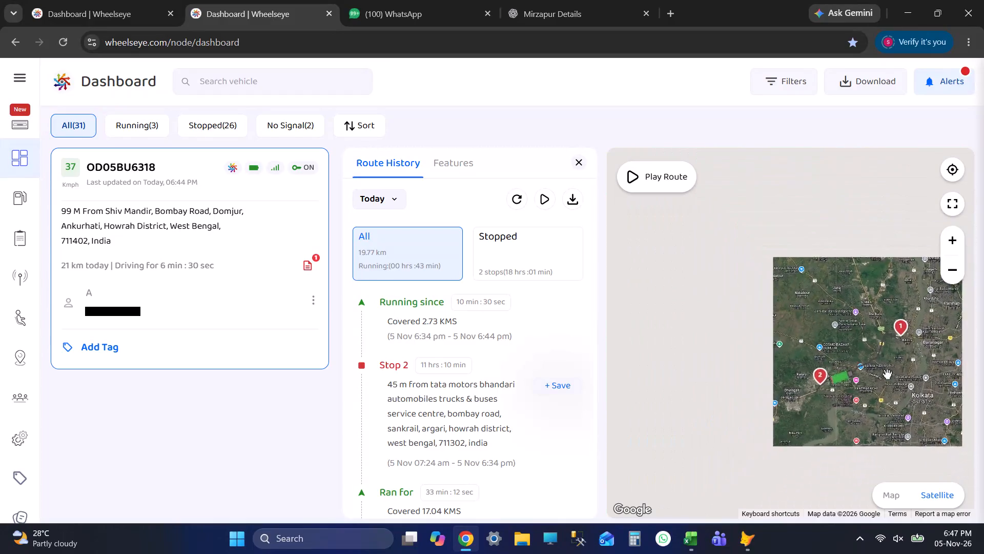
left_click_drag(936, 385, 698, 298)
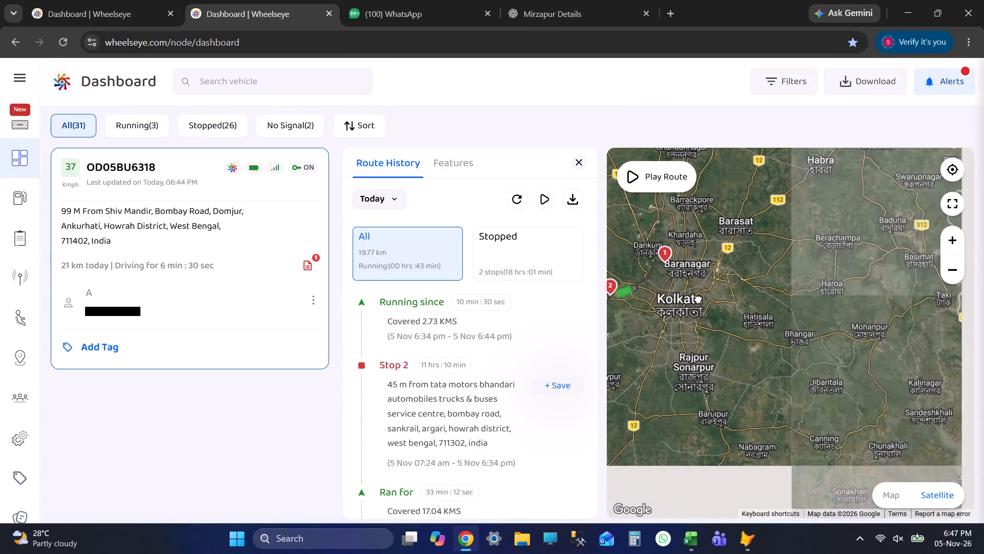
left_click_drag(698, 298, 711, 303)
scroll(711, 303, "down", 2)
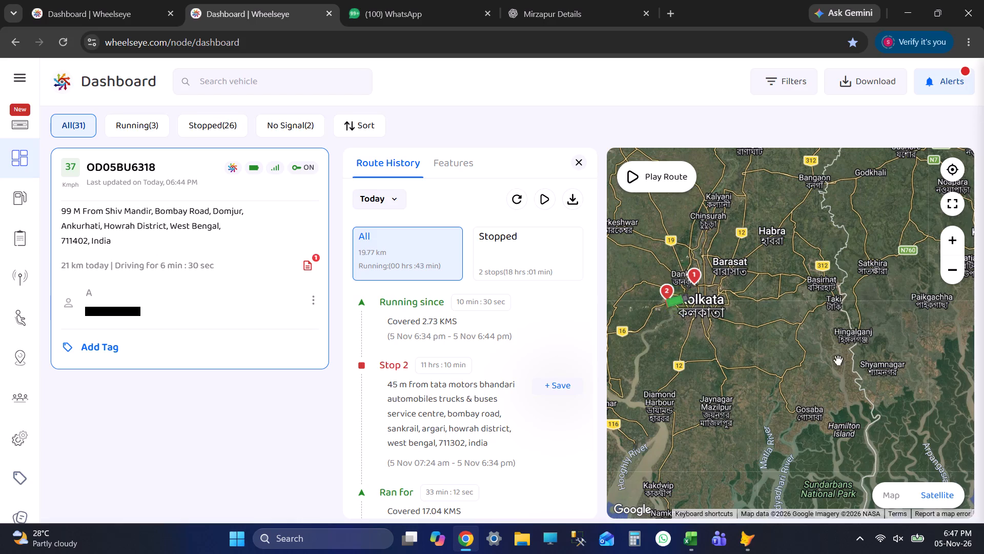
scroll(838, 364, "down", 2)
scroll(852, 311, "up", 1)
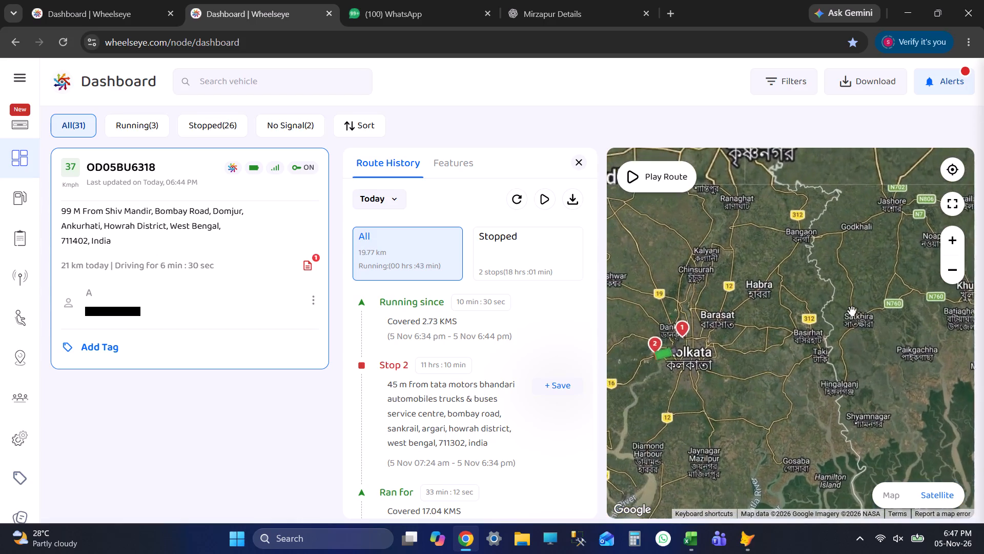
left_click_drag(851, 300, 801, 383)
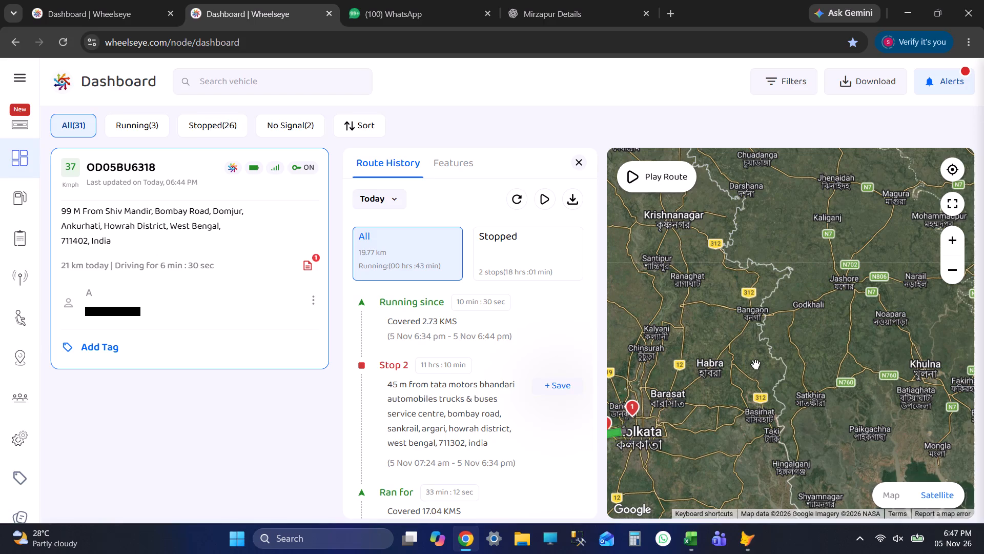
scroll(462, 412, "down", 1)
left_click(452, 347)
scroll(770, 325, "up", 3)
scroll(836, 352, "up", 3)
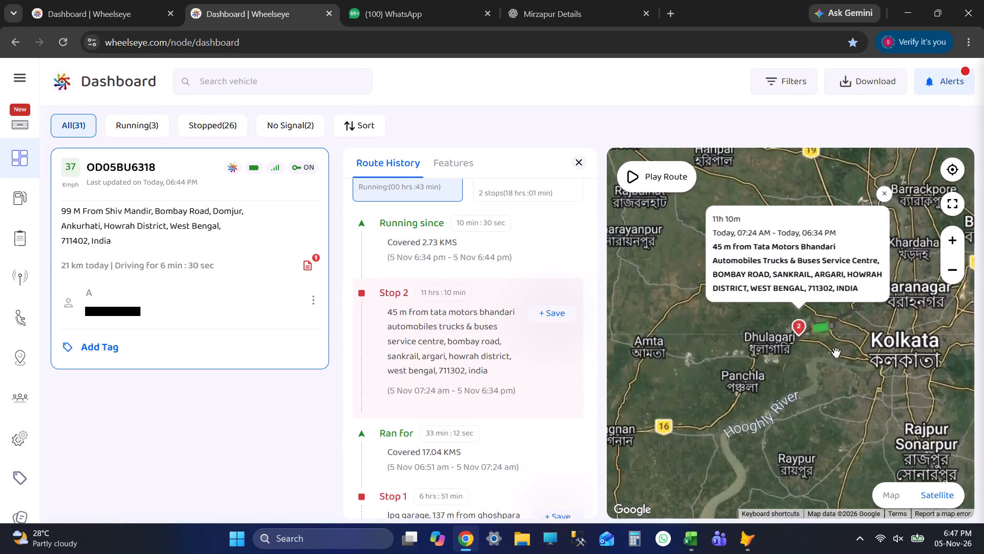
scroll(447, 365, "up", 3)
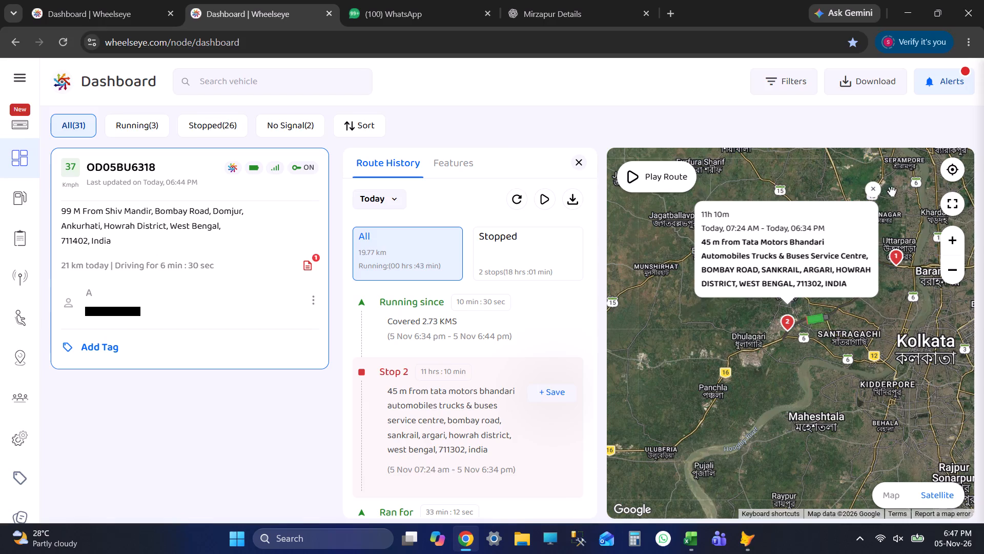
left_click(891, 190)
left_click(877, 189)
Inspect the highway around the truck at Ankurhati and the Kona Expressway crossing close up in satellite view.
scroll(819, 362, "up", 3)
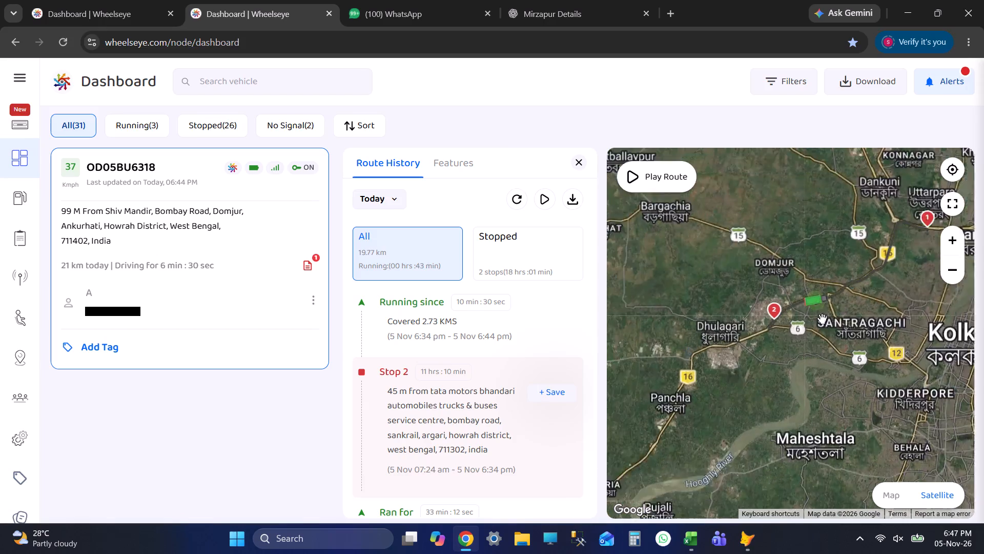
scroll(819, 289, "down", 1)
scroll(819, 284, "up", 7)
scroll(738, 262, "up", 2)
left_click_drag(843, 268, 839, 269)
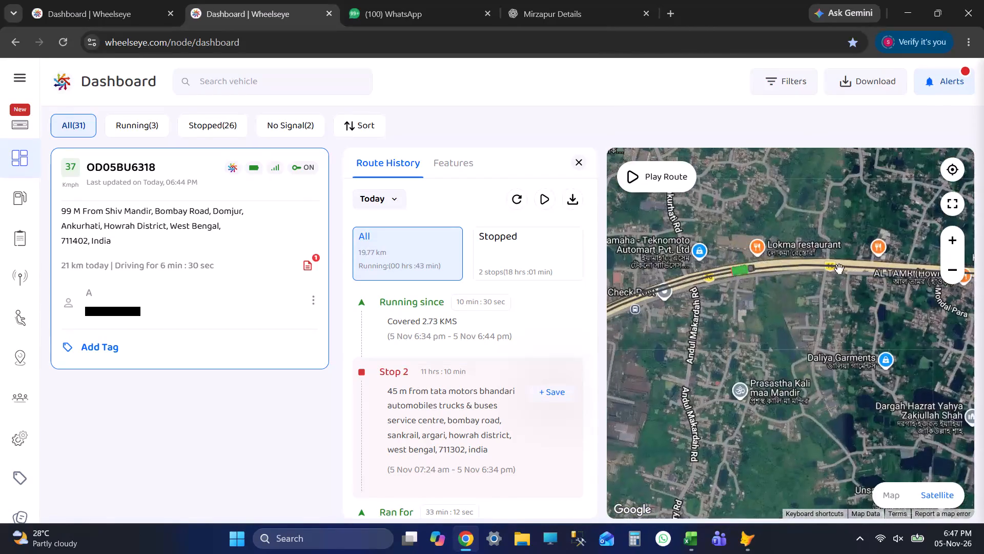
left_click_drag(839, 269, 766, 275)
left_click_drag(877, 269, 785, 269)
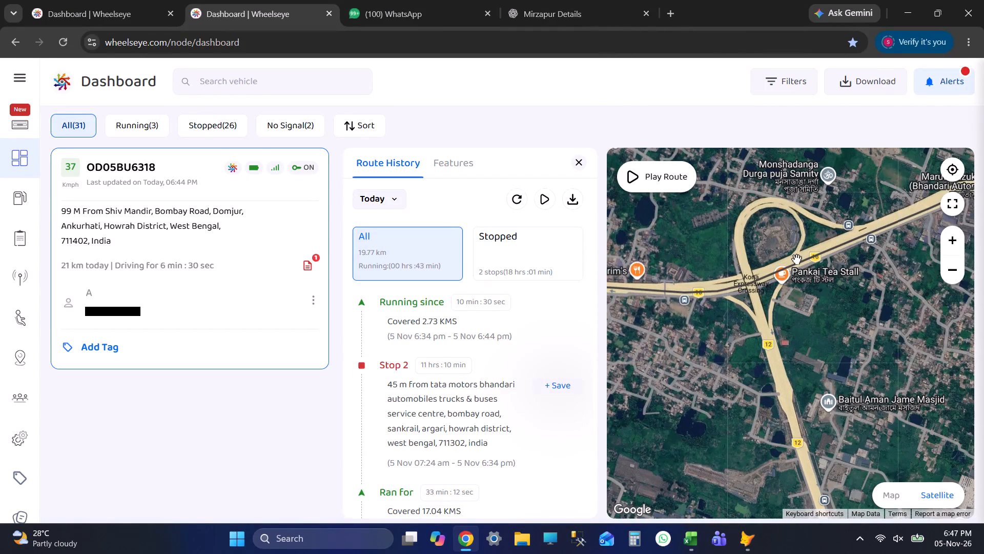
scroll(714, 275, "up", 3)
left_click_drag(703, 273, 903, 275)
scroll(669, 290, "up", 2)
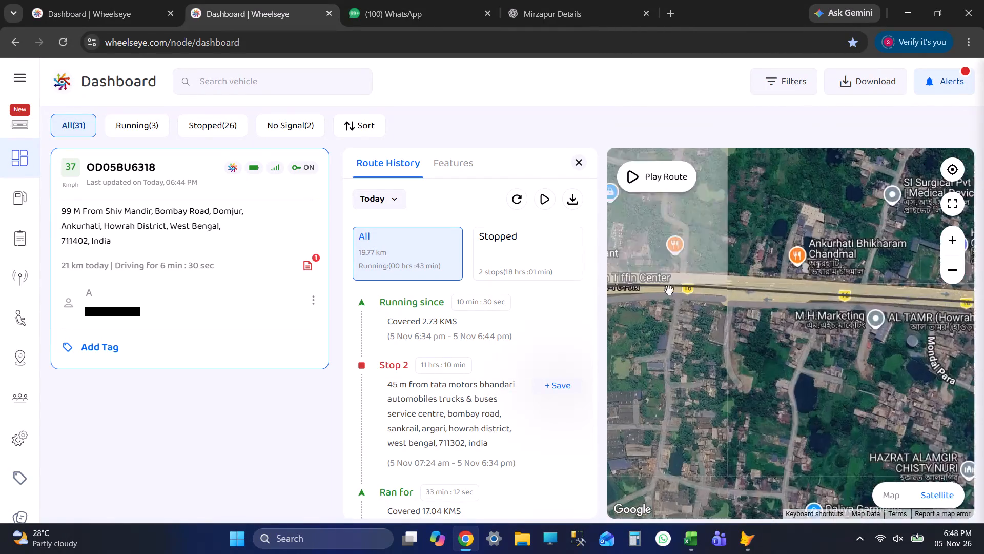
scroll(669, 290, "up", 1)
left_click_drag(669, 290, 887, 303)
left_click_drag(688, 294, 881, 279)
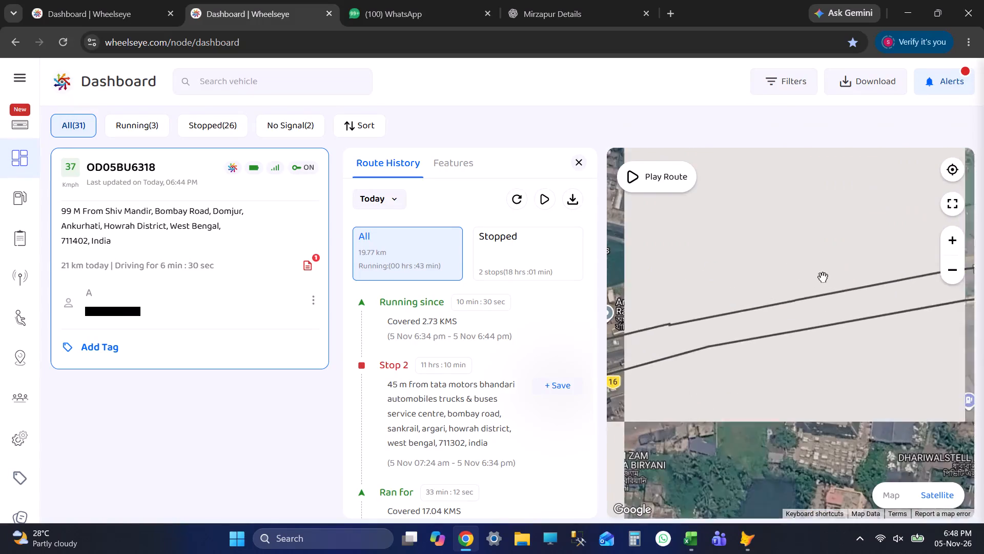
Check the truck's position relative to Stop 2 on the satellite map and show Stop 2's details.
scroll(810, 289, "down", 8)
scroll(816, 296, "up", 1)
scroll(816, 296, "down", 3)
scroll(837, 284, "up", 1)
scroll(837, 285, "down", 1)
scroll(842, 285, "up", 1)
scroll(841, 285, "down", 2)
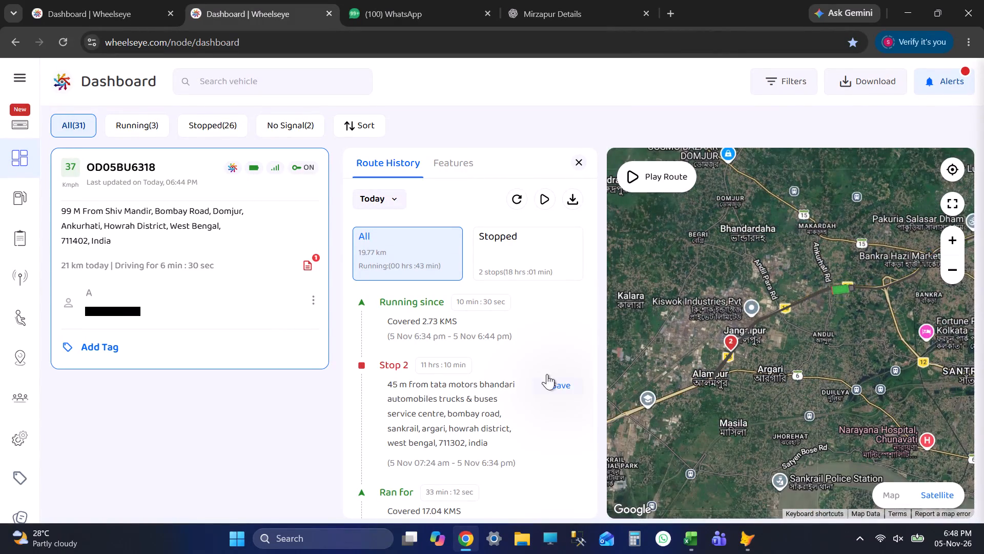
left_click(497, 396)
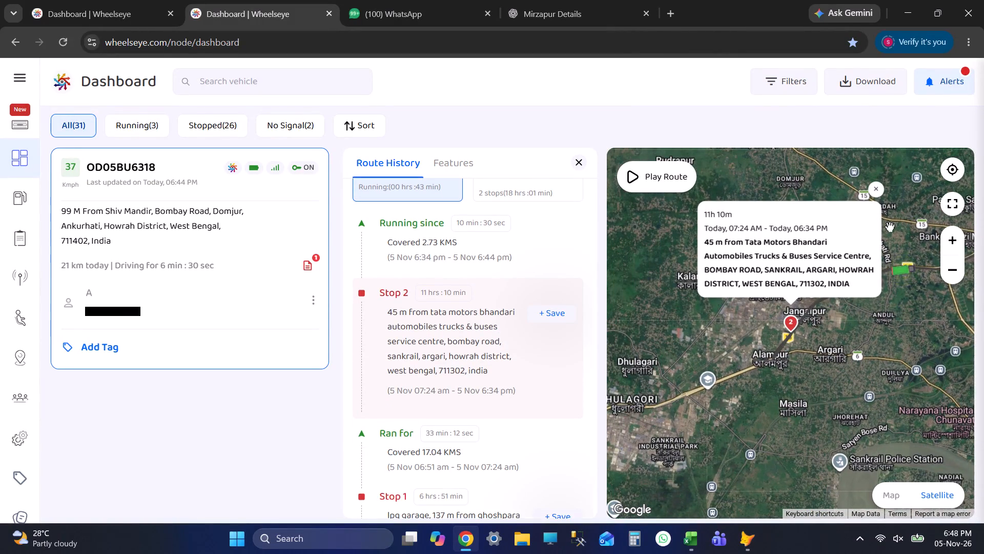
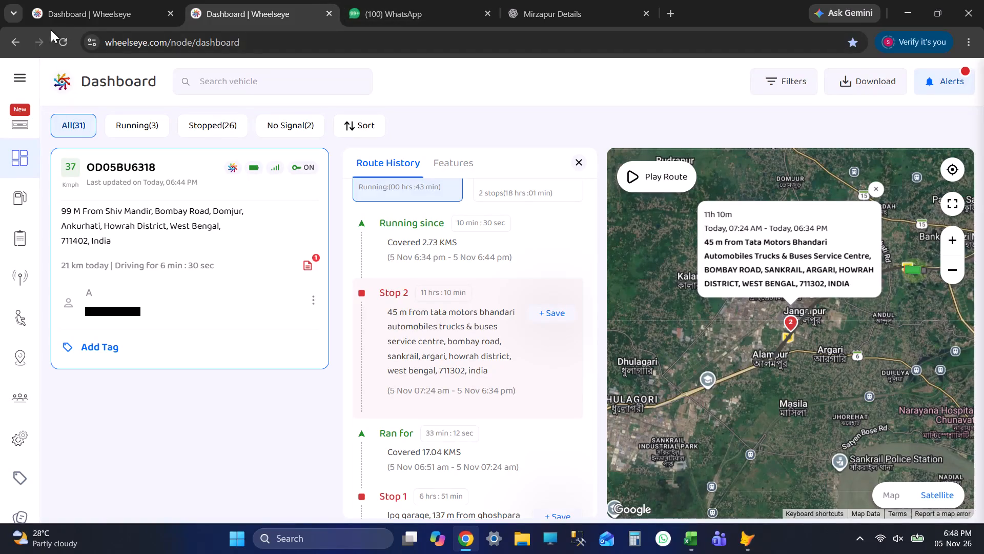
Reload the vehicle dashboard with its fleet map and identify the stopped truck near Bally, north-west of Kolkata.
left_click(69, 45)
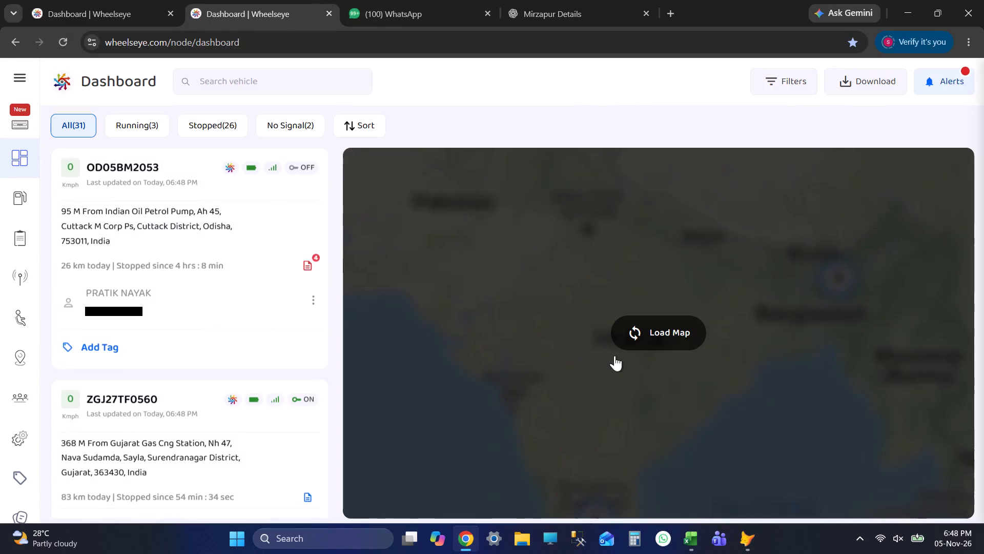
left_click(637, 345)
scroll(795, 349, "down", 1)
scroll(793, 349, "up", 3)
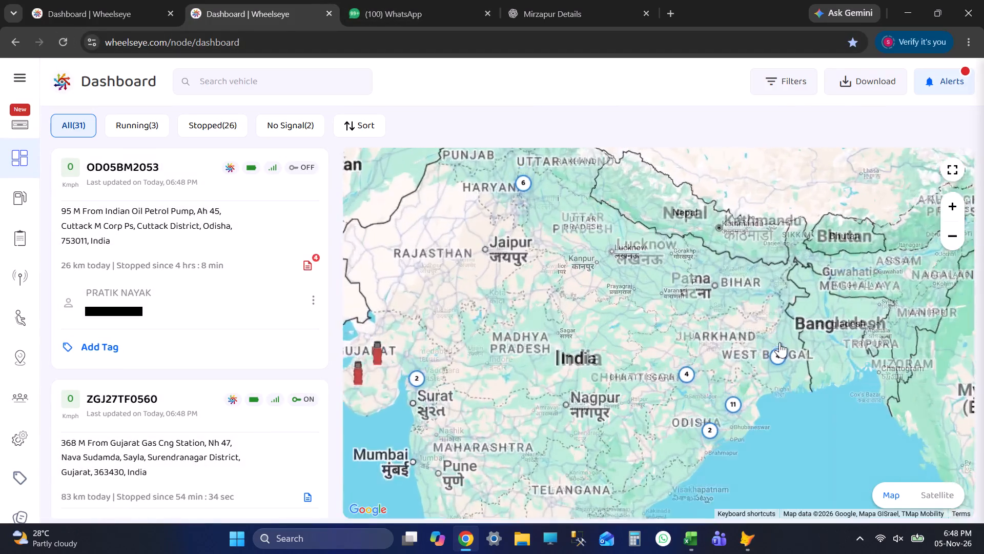
scroll(773, 344, "up", 6)
left_click_drag(782, 398, 740, 307)
scroll(751, 298, "up", 3)
scroll(767, 302, "down", 1)
scroll(771, 302, "up", 1)
scroll(847, 286, "down", 1)
scroll(847, 286, "up", 1)
scroll(847, 286, "down", 1)
scroll(847, 286, "up", 1)
scroll(843, 286, "down", 1)
scroll(843, 286, "up", 1)
scroll(843, 286, "down", 1)
scroll(843, 286, "up", 3)
scroll(899, 306, "down", 1)
left_click_drag(888, 310, 772, 282)
scroll(772, 277, "up", 8)
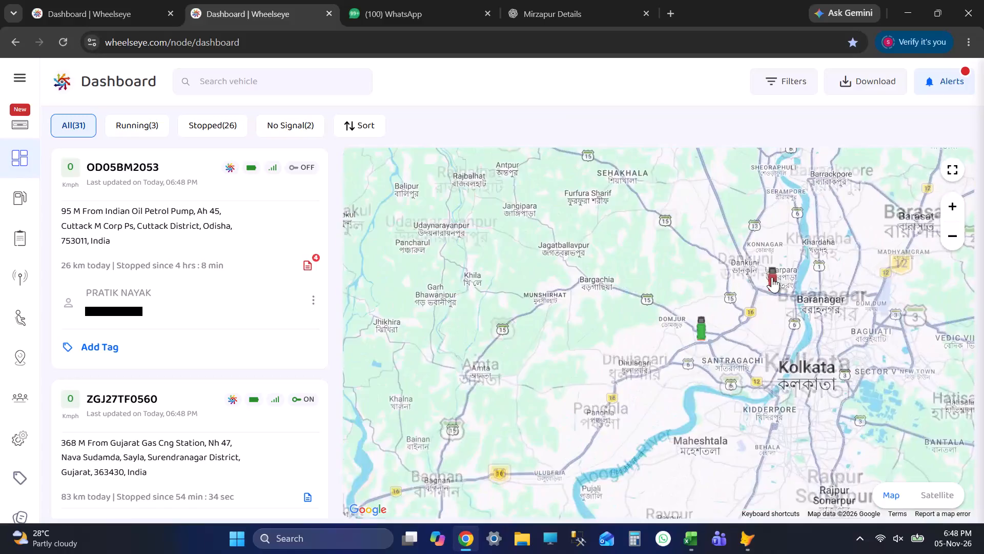
scroll(778, 285, "up", 3)
left_click(754, 379)
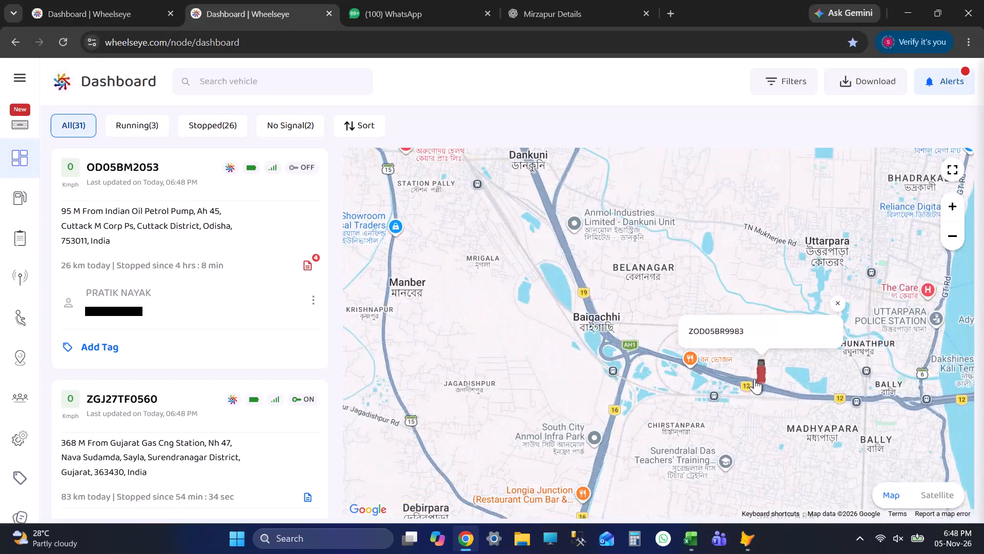
Identify the running truck at Ankurhati, west of Kolkata, on the fleet map.
scroll(761, 381, "down", 4)
left_click_drag(763, 433, 830, 272)
scroll(683, 349, "down", 2)
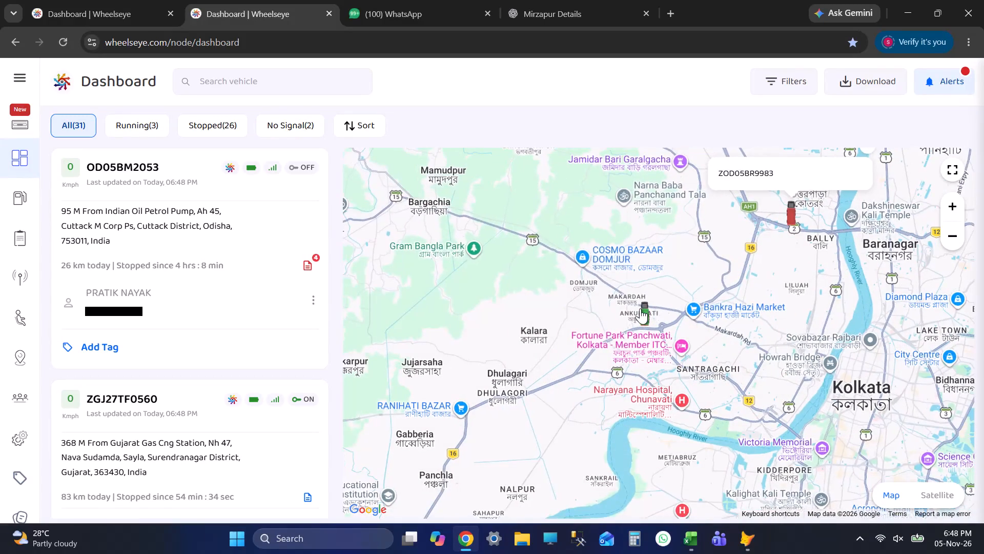
left_click(640, 308)
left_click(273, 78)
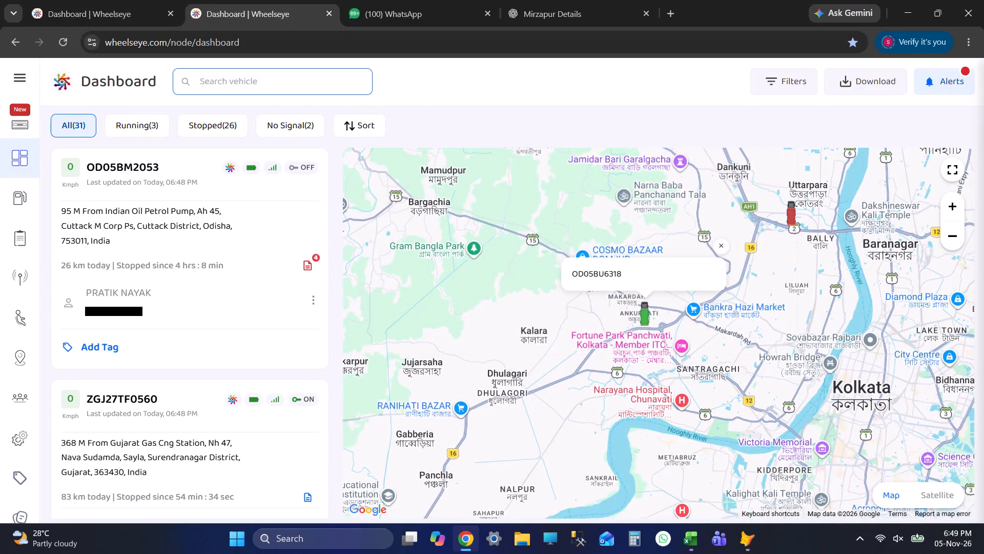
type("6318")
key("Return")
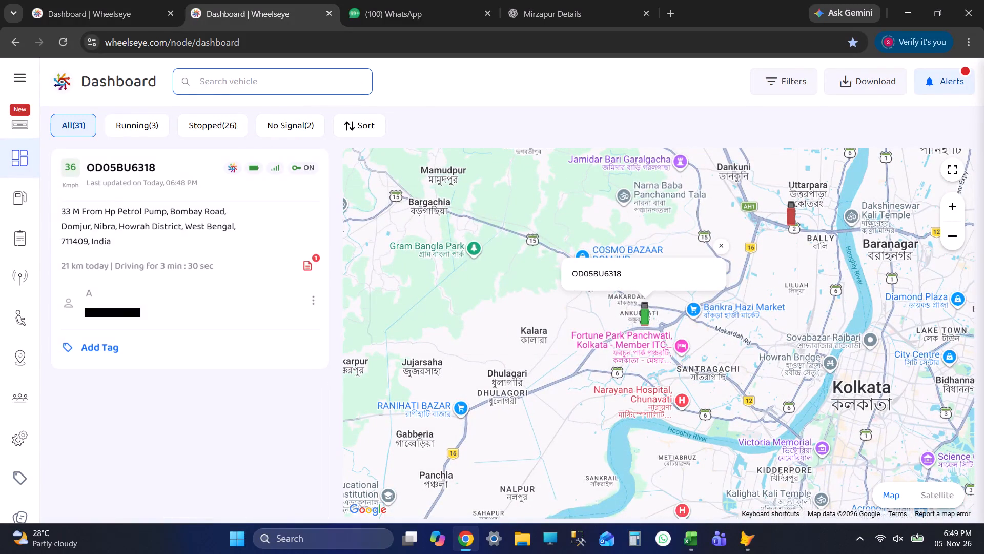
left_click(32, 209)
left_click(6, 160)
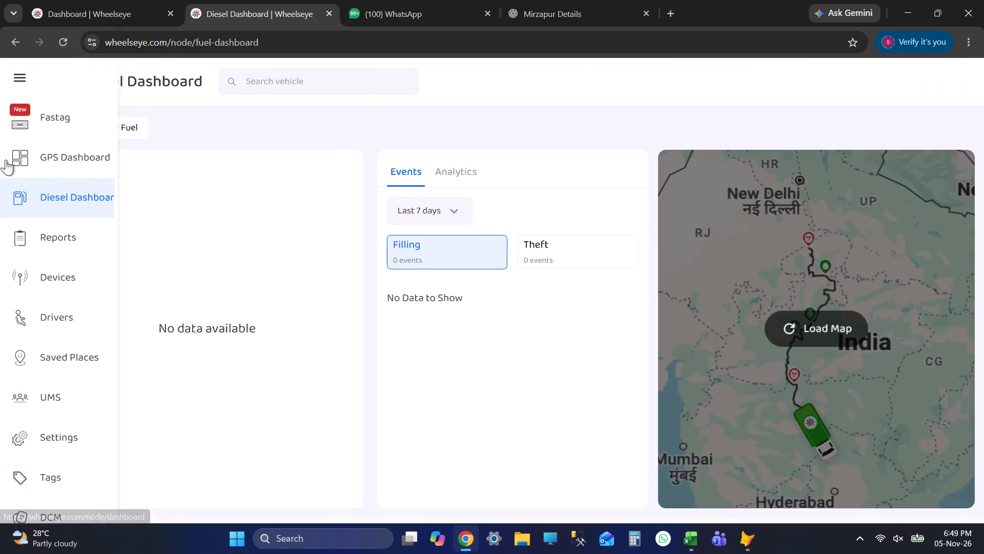
Search the GPS dashboard for vehicle 6318 and open its route history for today with the route map loaded.
left_click(275, 86)
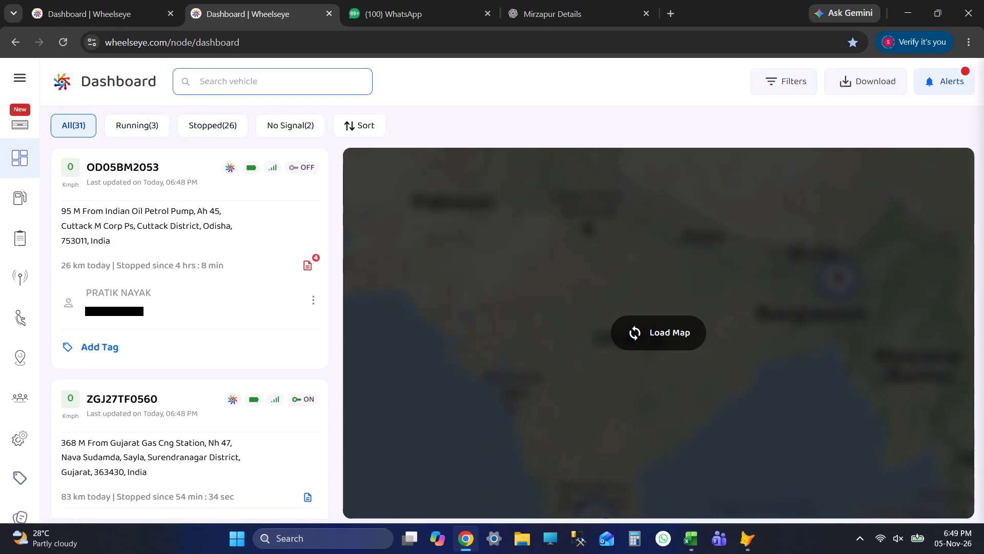
type("6318")
key("Return")
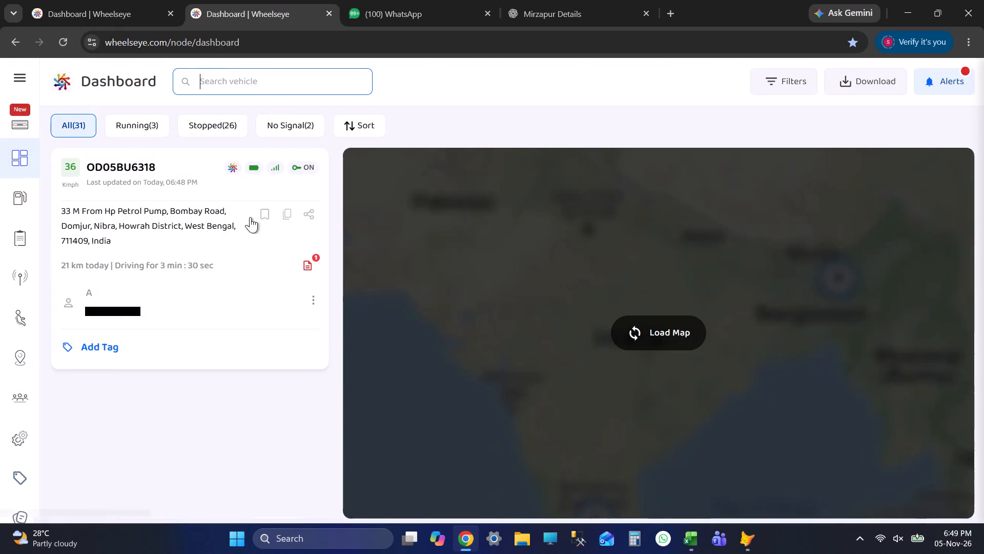
left_click(230, 229)
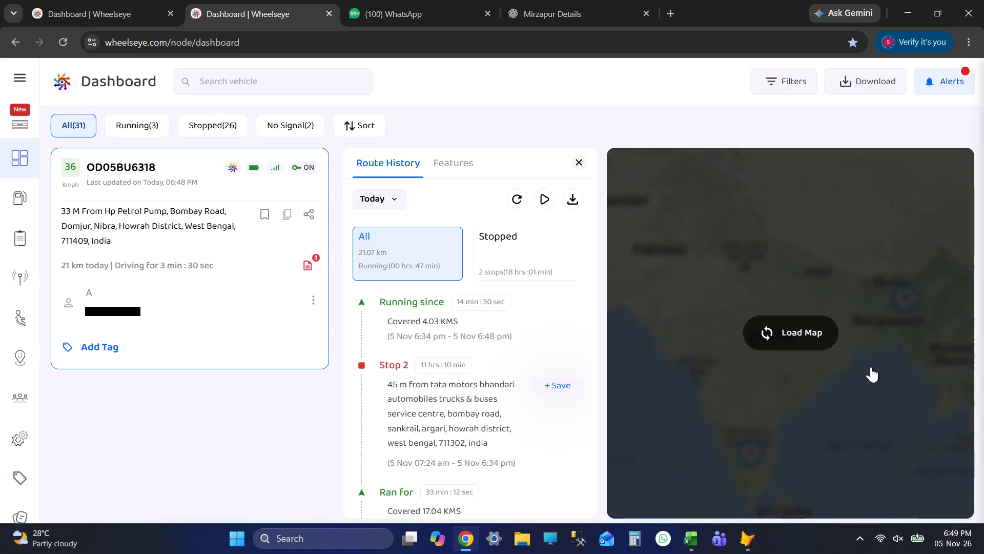
left_click(799, 325)
left_click_drag(755, 362, 854, 335)
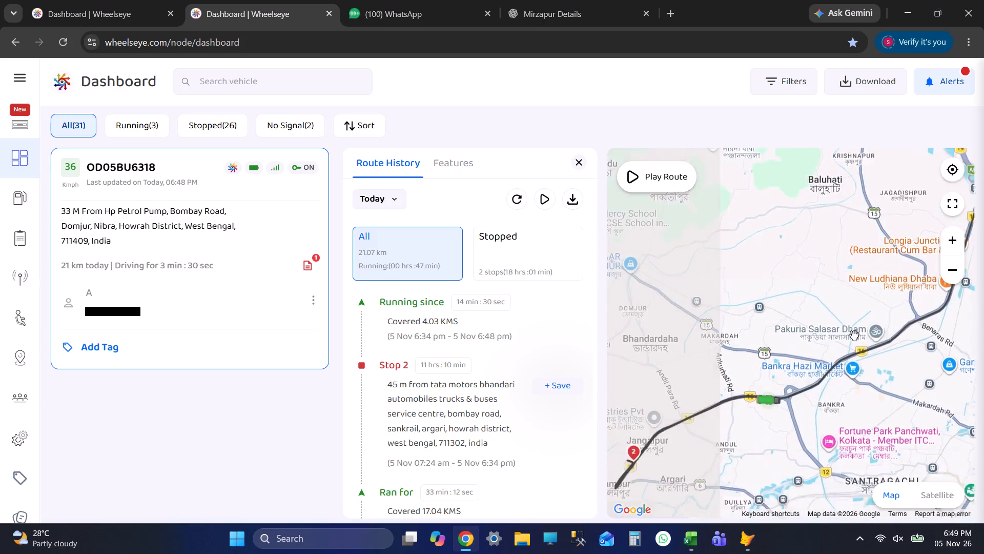
scroll(851, 377, "up", 4)
scroll(857, 373, "down", 3)
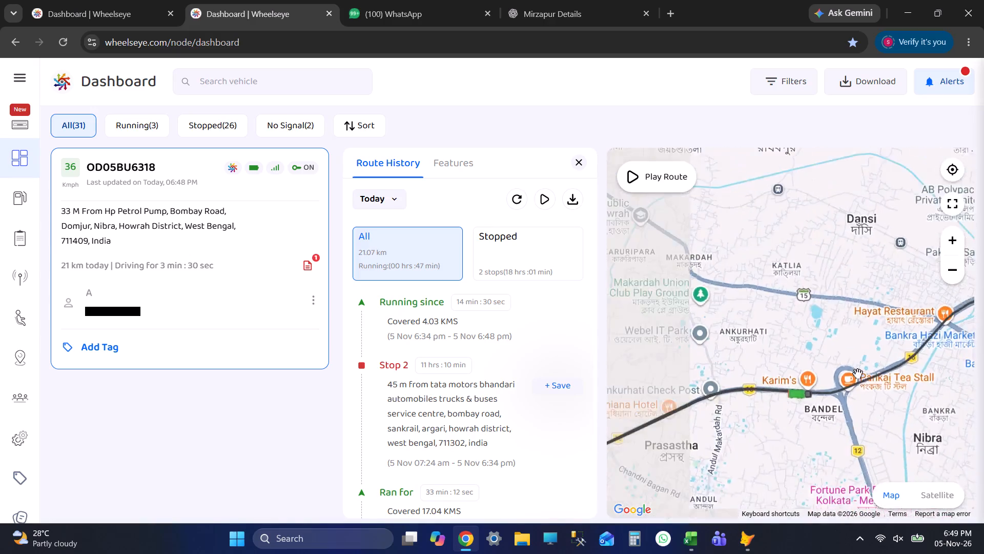
scroll(857, 373, "down", 2)
scroll(854, 383, "up", 1)
scroll(853, 388, "down", 2)
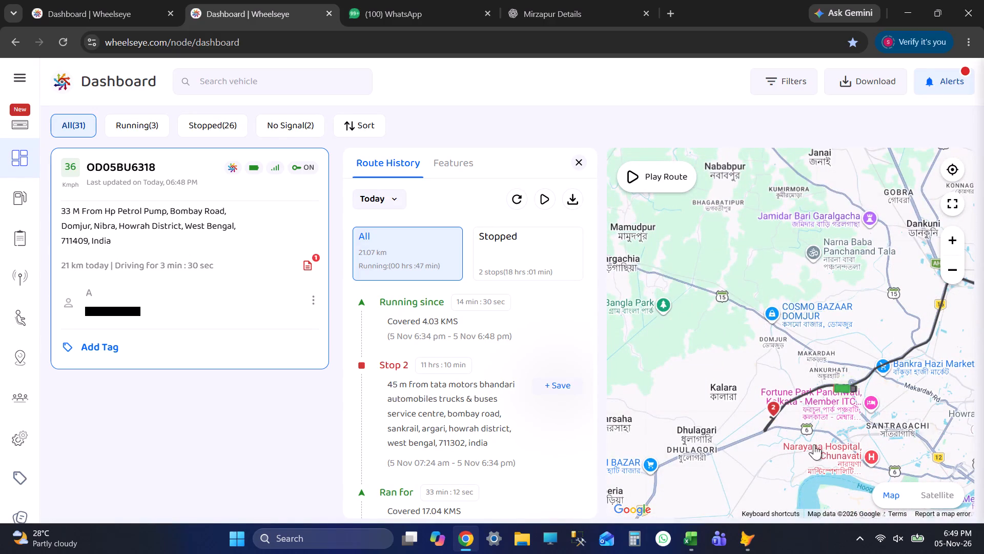
scroll(887, 399, "up", 2)
left_click_drag(862, 387, 900, 387)
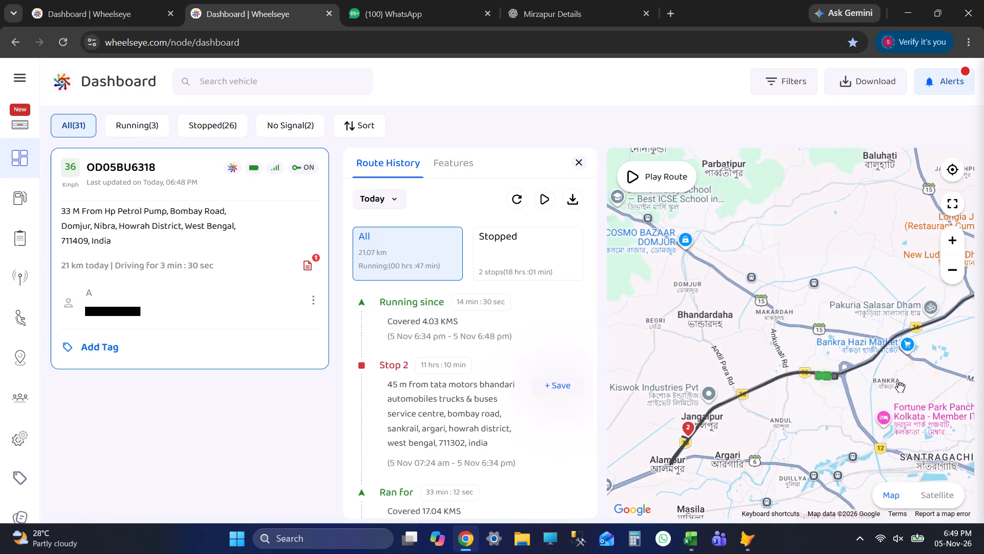
scroll(842, 370, "up", 2)
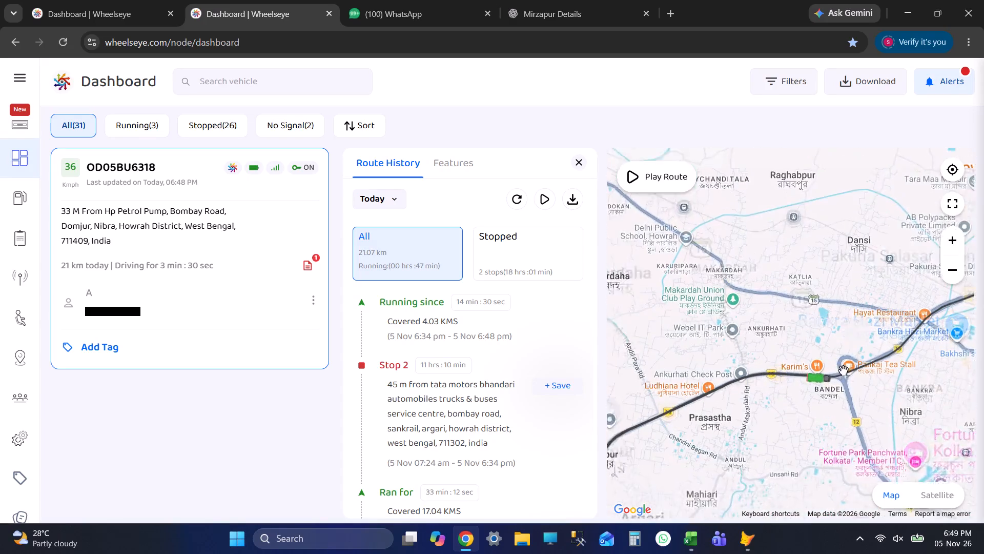
left_click_drag(845, 361, 867, 340)
left_click_drag(811, 322, 721, 338)
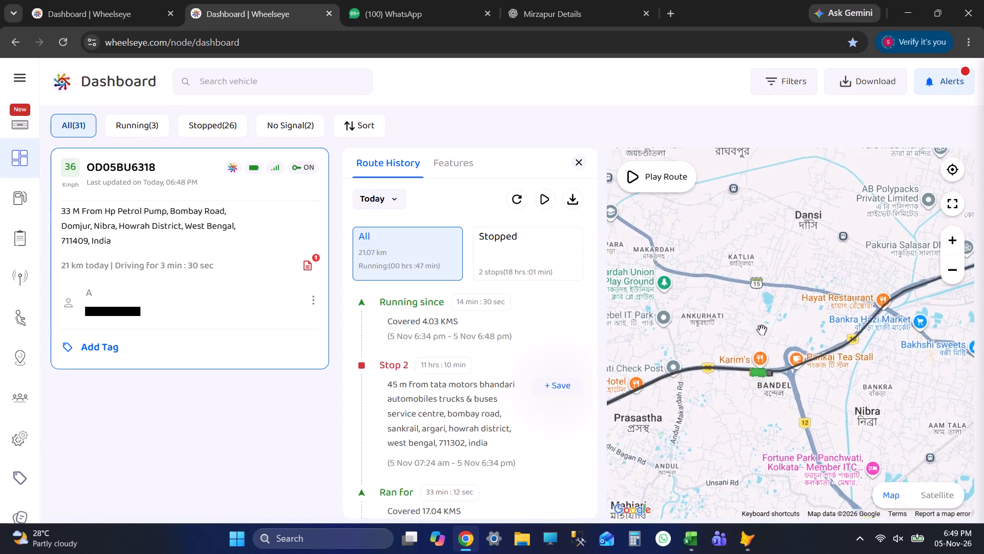
left_click_drag(779, 332, 811, 344)
scroll(814, 346, "down", 1)
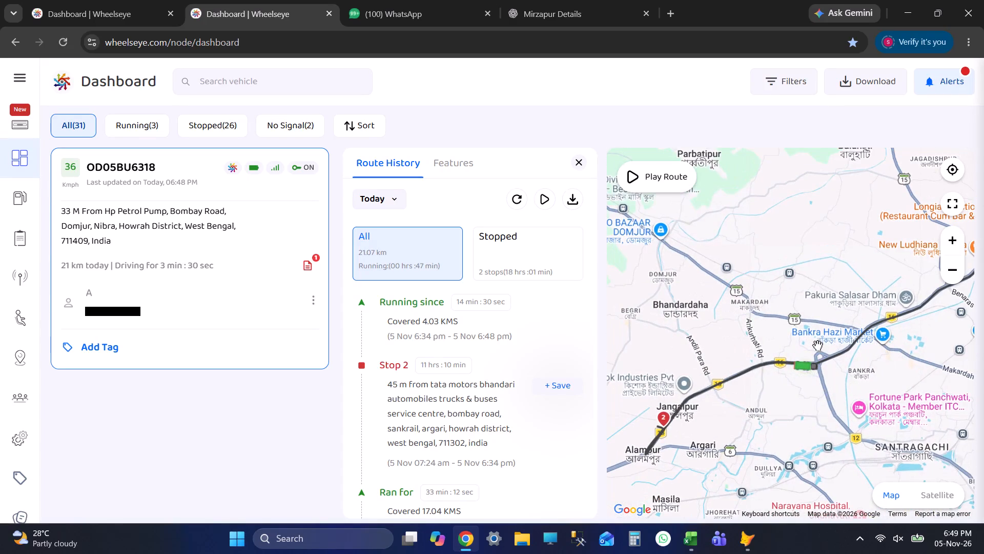
scroll(823, 341, "down", 1)
left_click_drag(851, 302, 832, 318)
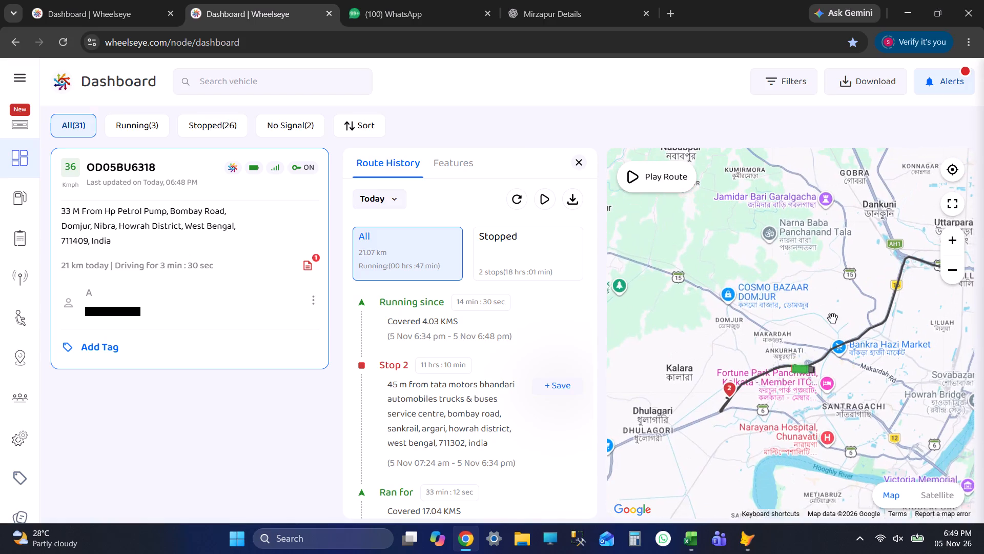
Inspect the highway around the truck near Karim's and the Kona Expressway crossing close up on the route map.
scroll(835, 326, "up", 5)
left_click_drag(755, 379, 833, 300)
scroll(818, 364, "up", 3)
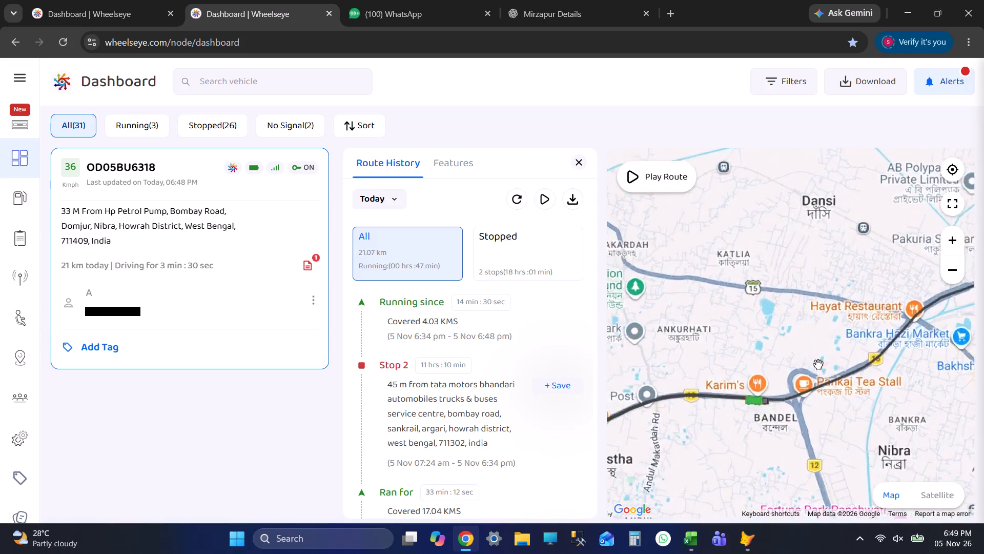
scroll(799, 364, "up", 2)
left_click_drag(776, 368, 860, 304)
scroll(842, 332, "up", 2)
scroll(843, 332, "down", 1)
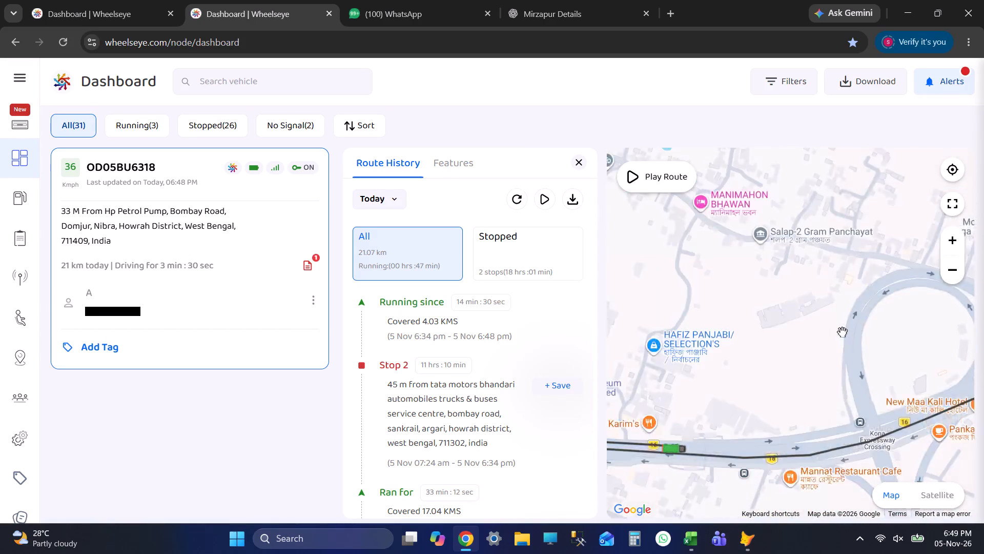
Review the truck's position against Stop 2 and the whole of today's route west of Kolkata on the map.
scroll(842, 332, "down", 4)
scroll(846, 331, "up", 1)
scroll(846, 331, "down", 2)
scroll(878, 295, "down", 3)
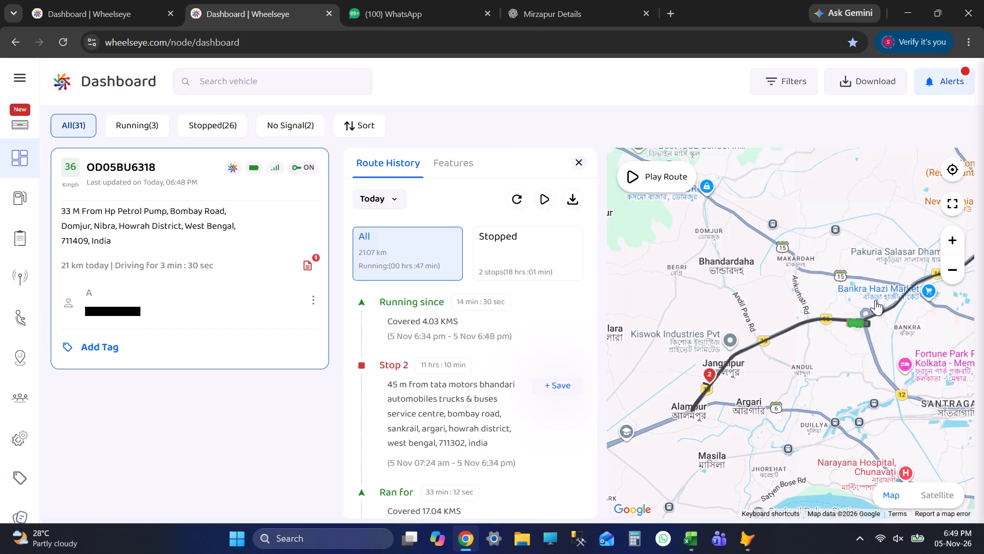
scroll(807, 304, "up", 1)
scroll(806, 306, "down", 3)
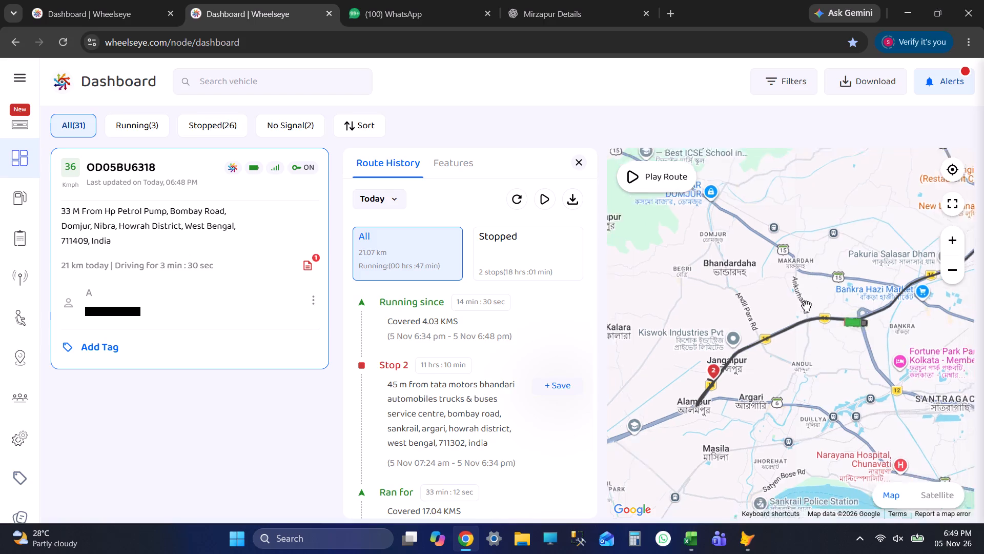
scroll(845, 288, "down", 2)
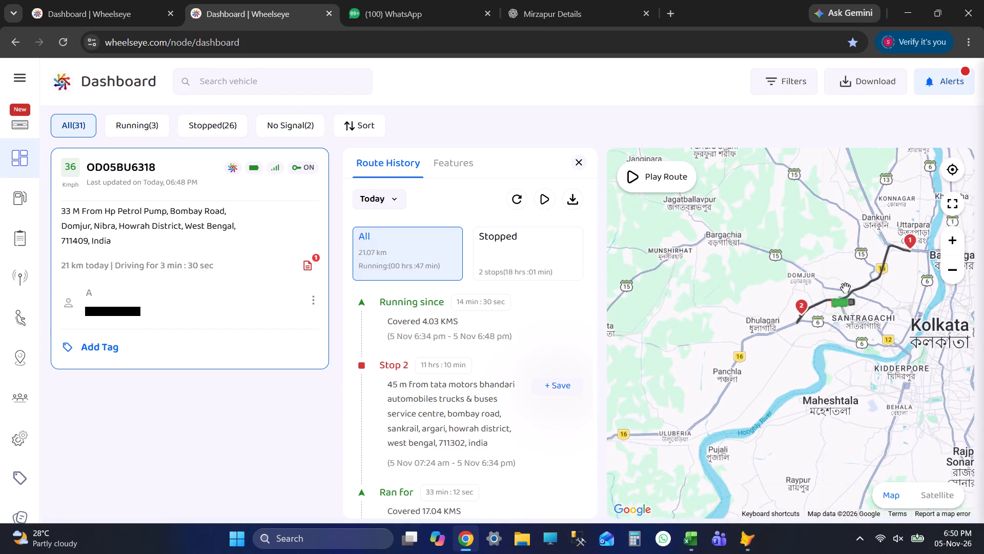
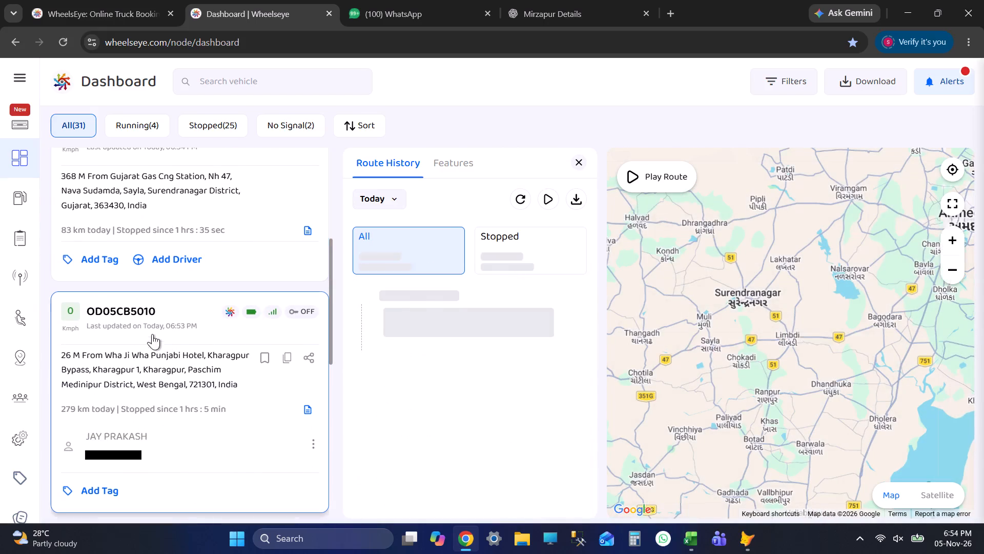
scroll(151, 338, "down", 4)
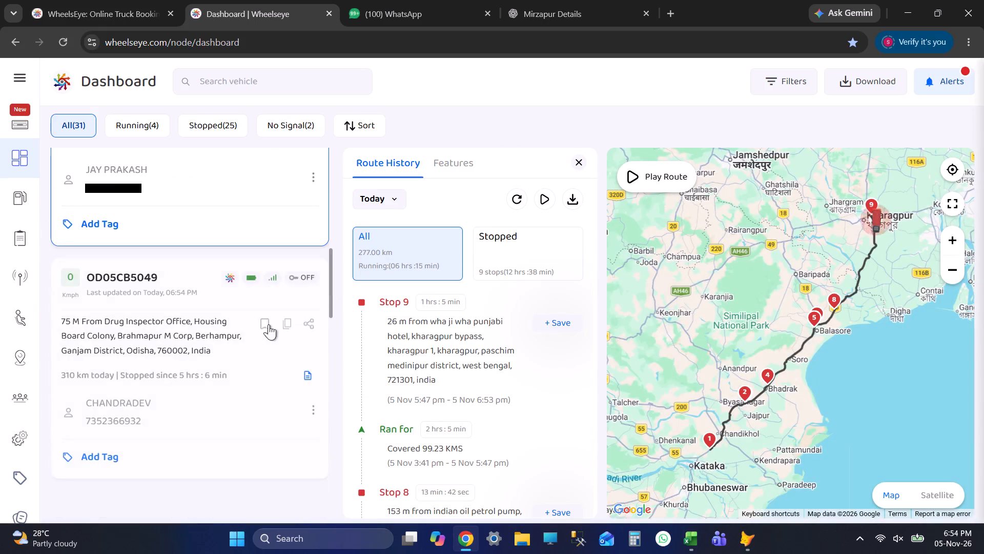
scroll(891, 212, "up", 7)
scroll(862, 222, "down", 1)
scroll(855, 225, "up", 4)
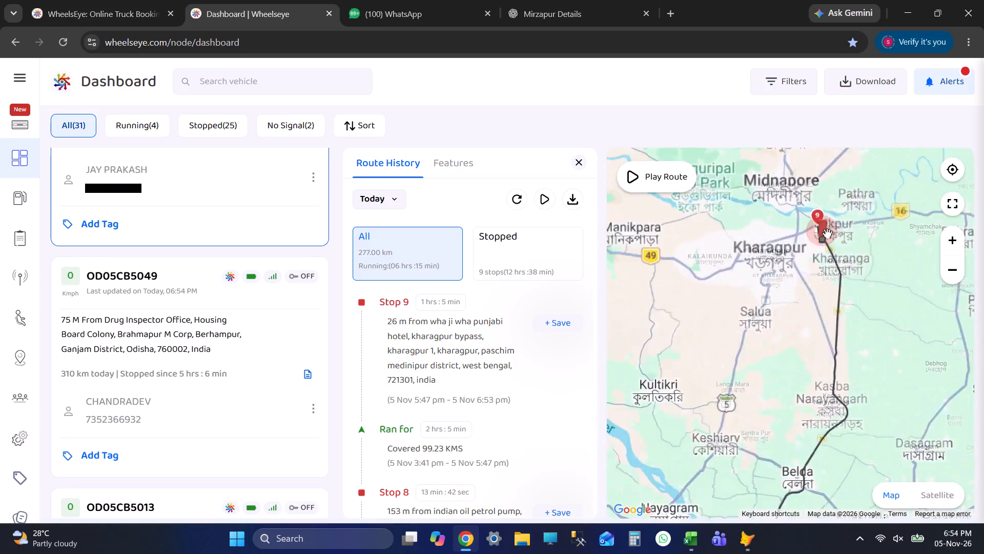
scroll(821, 235, "down", 1)
scroll(827, 233, "up", 2)
scroll(821, 235, "down", 1)
scroll(821, 235, "up", 6)
left_click_drag(795, 224, 848, 344)
scroll(821, 311, "up", 4)
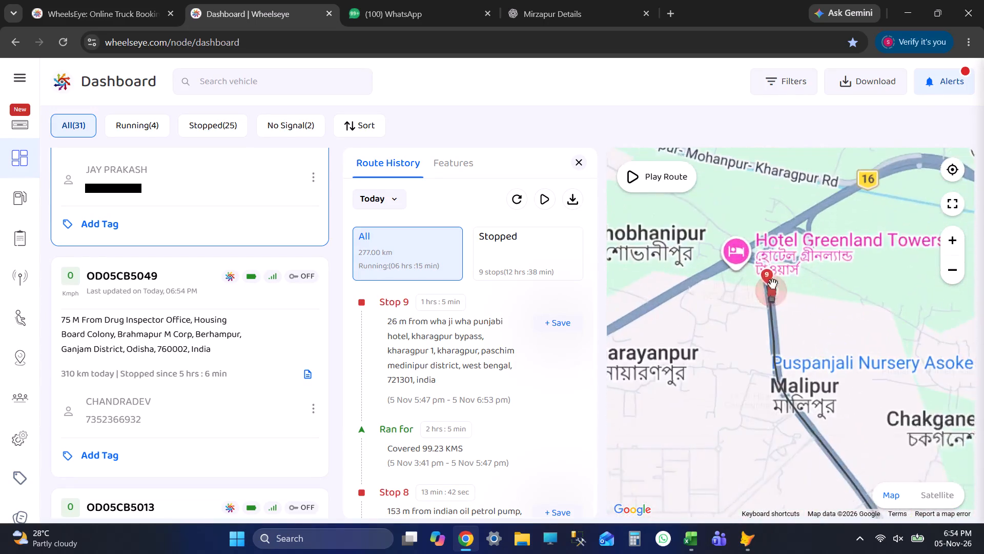
scroll(771, 284, "down", 1)
scroll(772, 284, "up", 4)
left_click(435, 338)
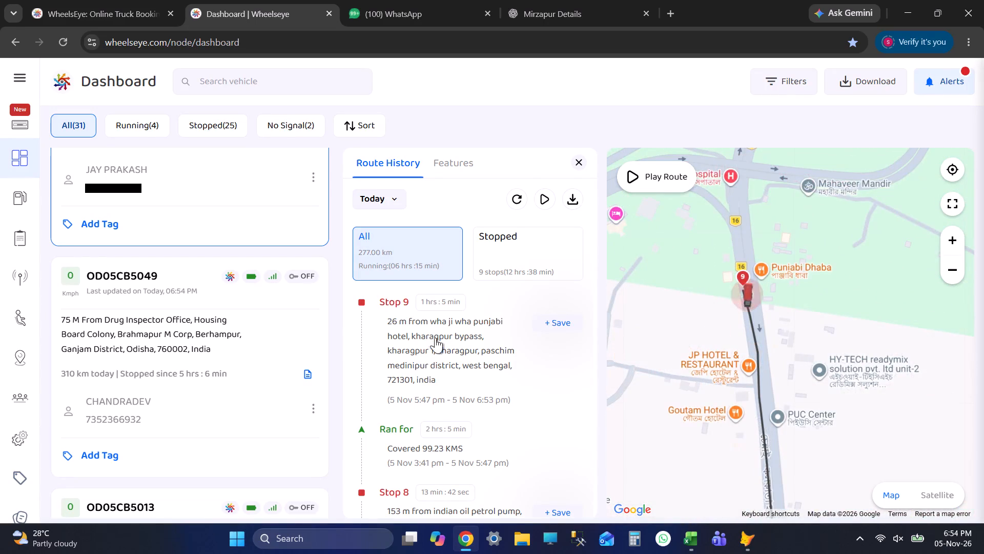
scroll(132, 311, "up", 4)
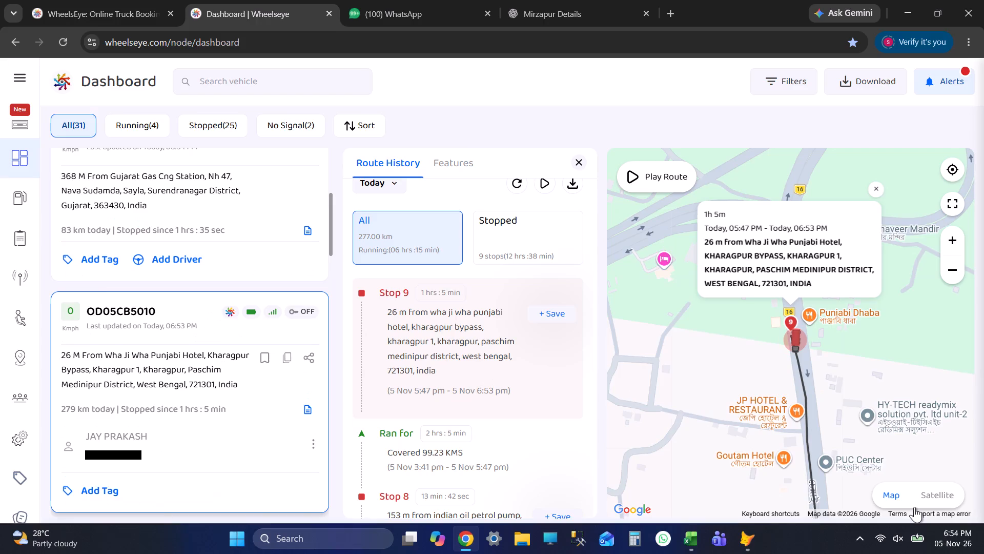
scroll(331, 371, "down", 1)
left_click(922, 485)
scroll(794, 322, "up", 1)
scroll(794, 322, "down", 1)
scroll(794, 322, "up", 2)
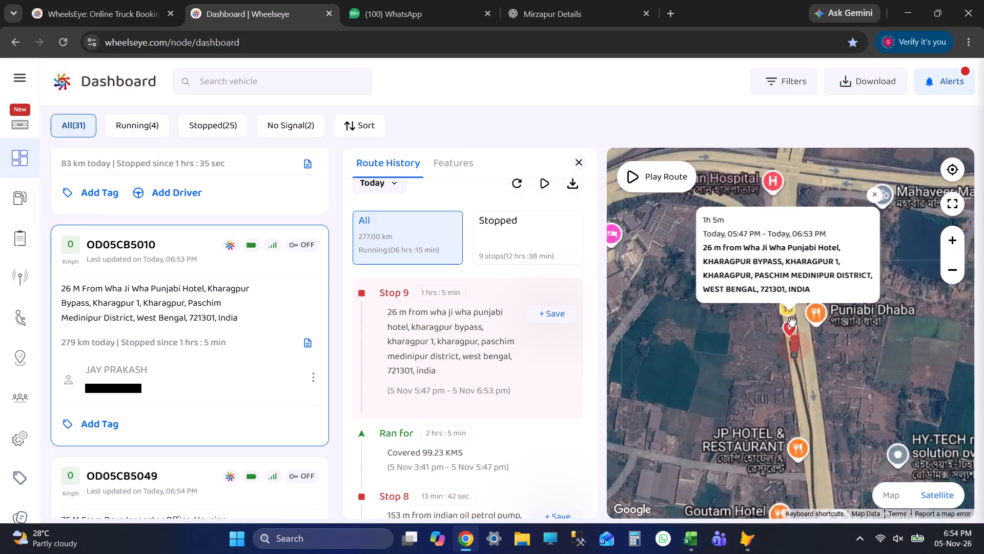
scroll(792, 322, "up", 2)
scroll(792, 384, "down", 3)
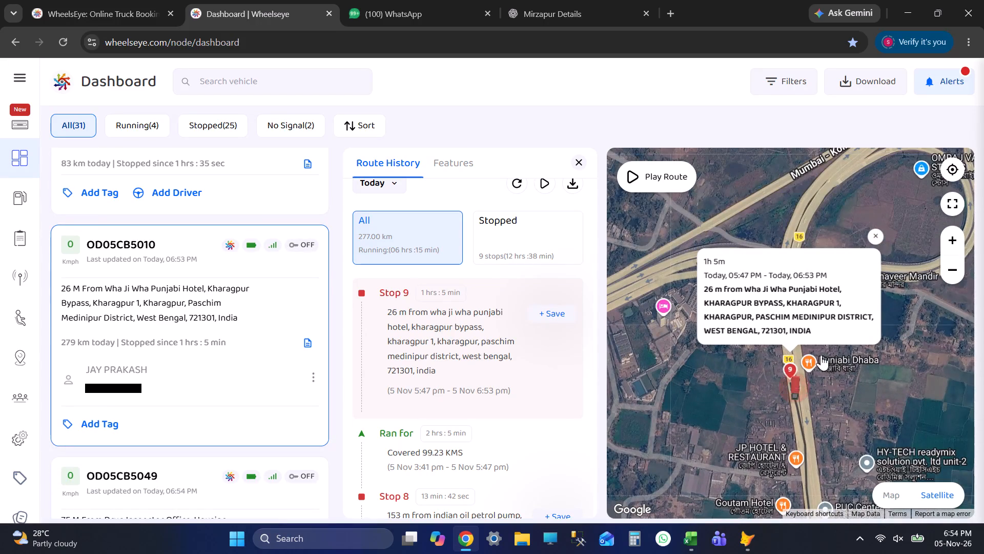
left_click(876, 238)
scroll(250, 445, "down", 2)
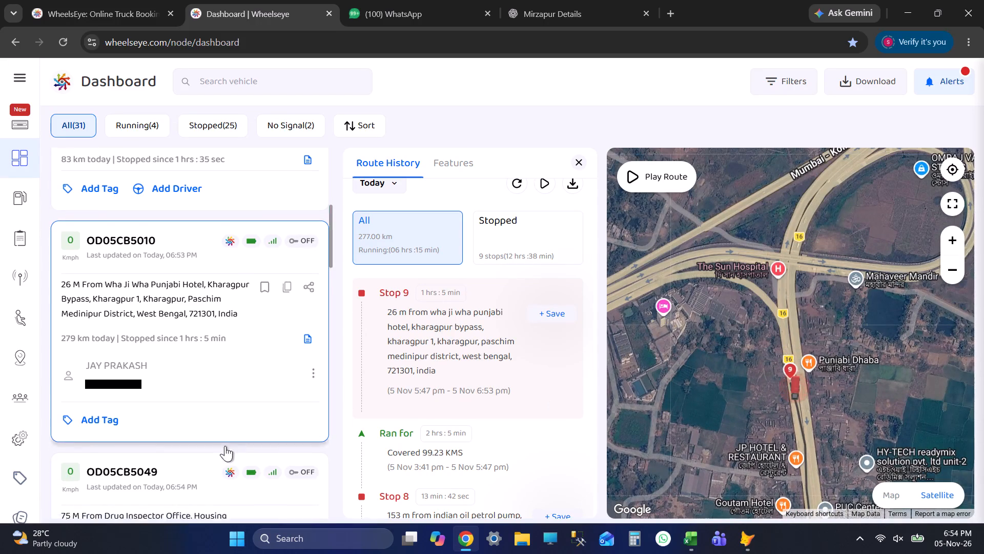
scroll(225, 446, "down", 2)
left_click(166, 277)
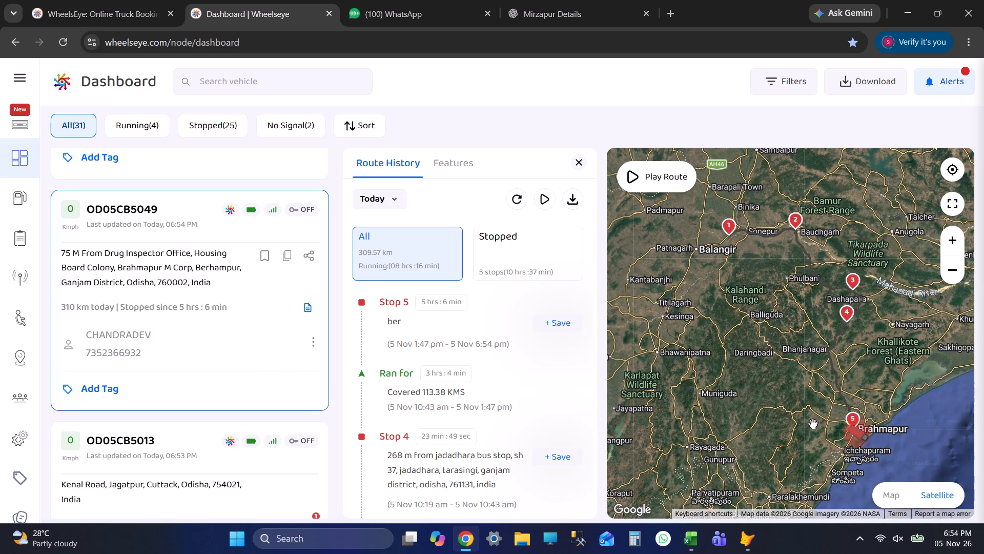
Switch to Excel, save the 04.11.2026 stoppage report and close the workbook.
key("alt+Tab")
key("ctrl+s")
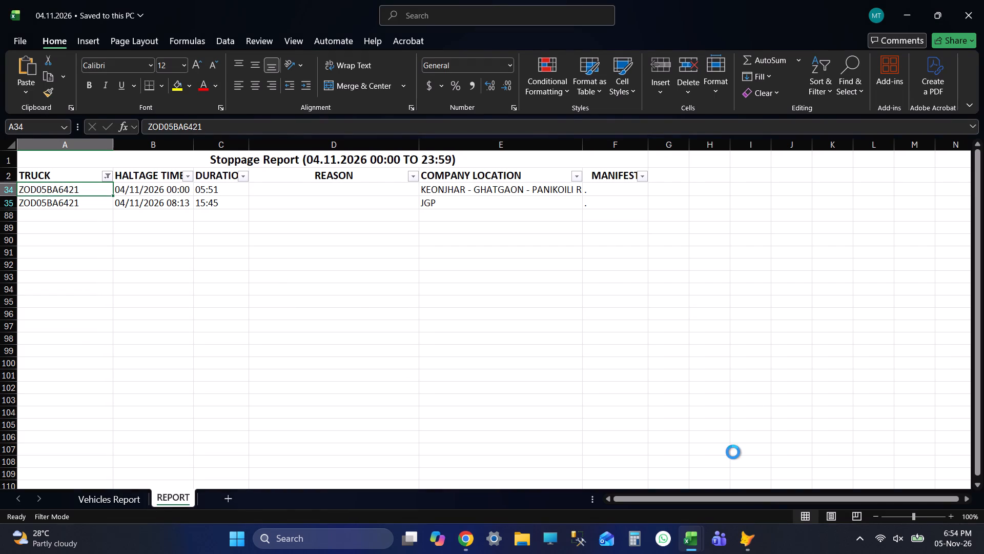
left_click(983, 0)
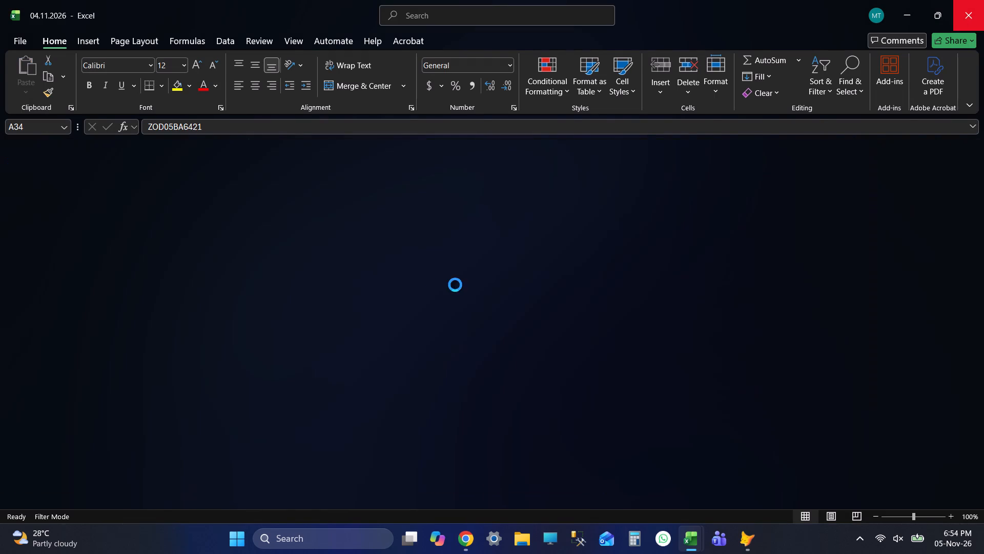
Save the 03.11.2026 stoppage report and close that workbook as well.
key("alt+Tab")
key("alt+Tab")
key("alt+Tab")
key("alt+Tab")
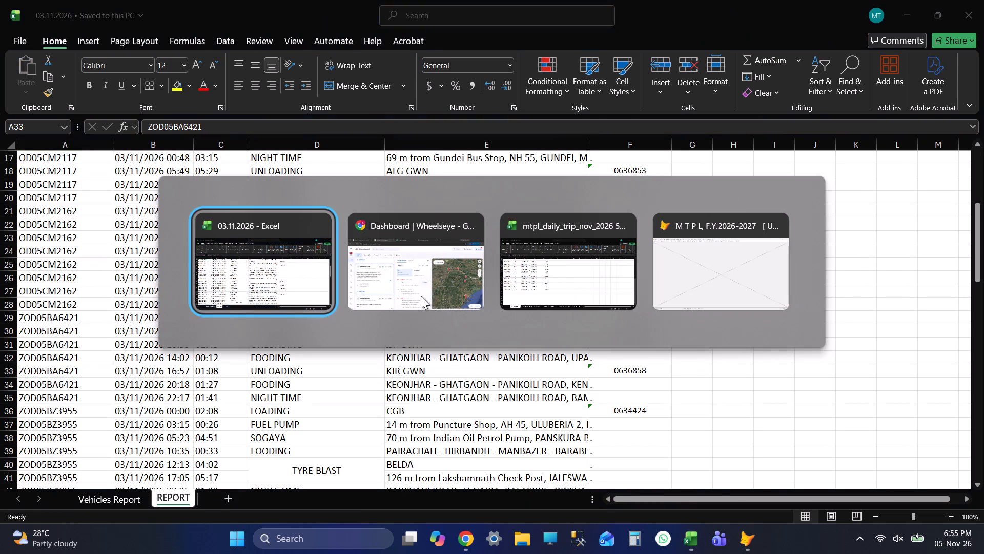
key("ctrl+s")
left_click(983, 0)
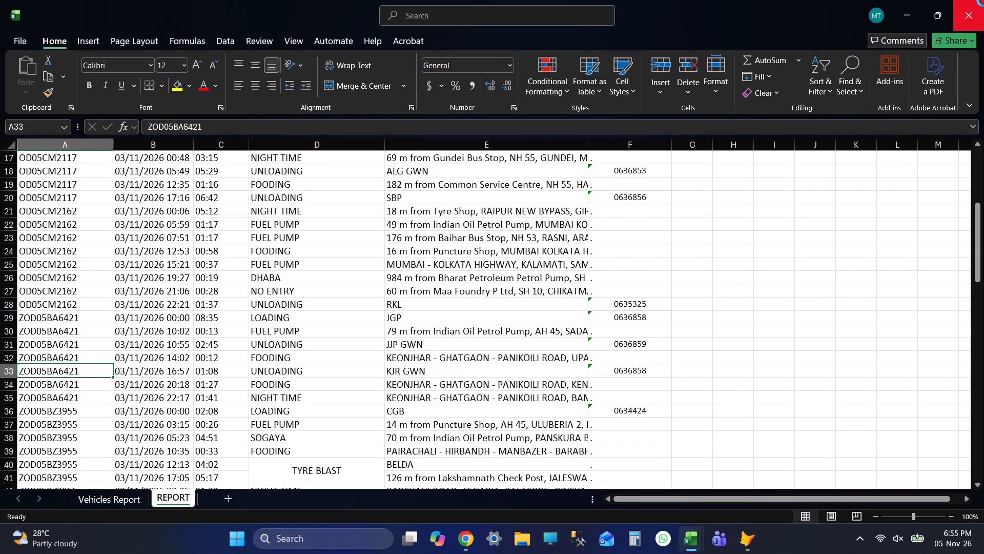
key("alt+Tab")
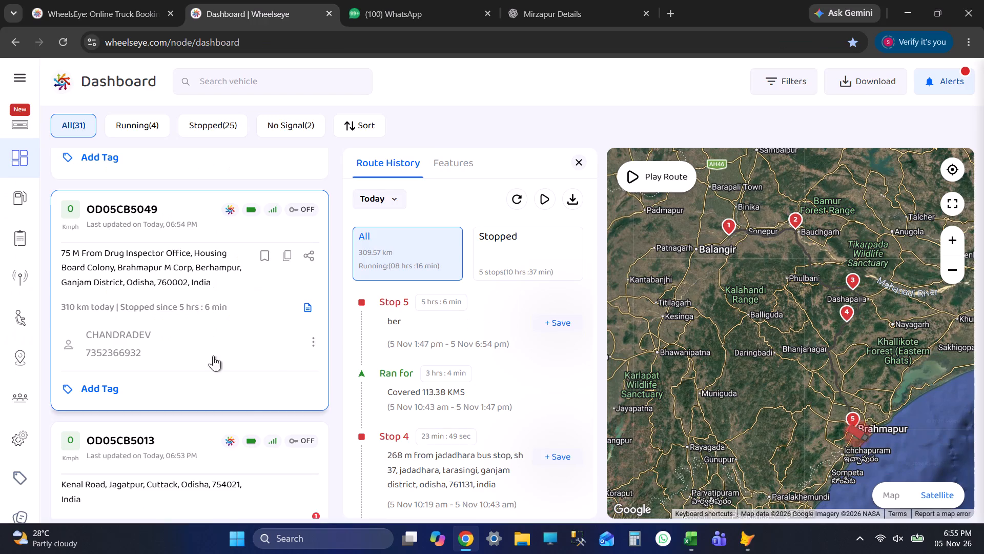
scroll(166, 358, "down", 3)
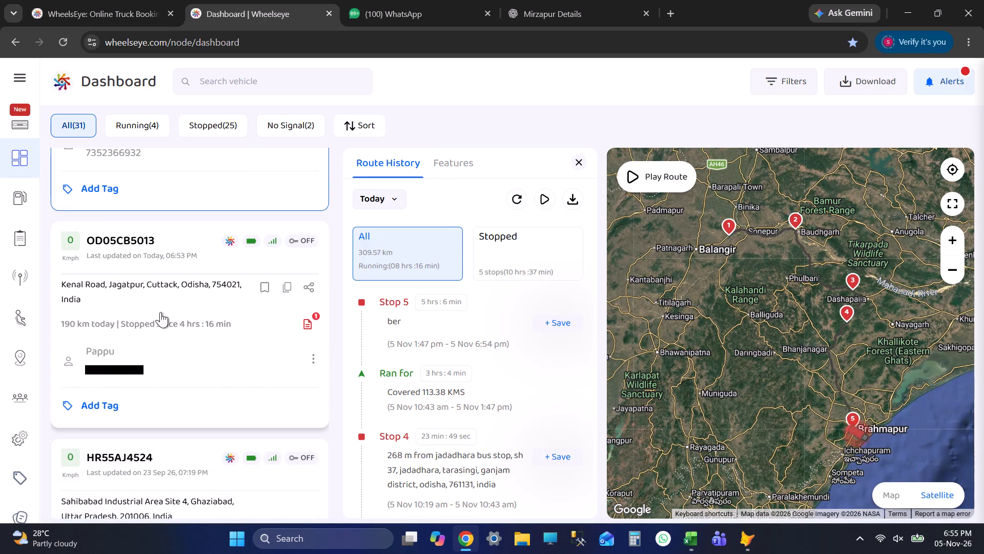
left_click(146, 290)
scroll(167, 324, "down", 3)
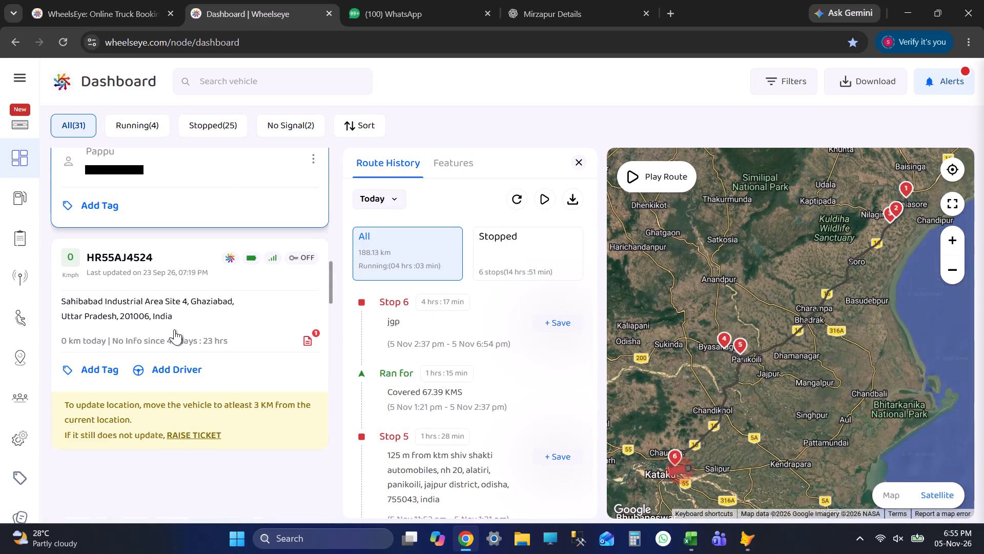
scroll(177, 321, "down", 6)
left_click(177, 321)
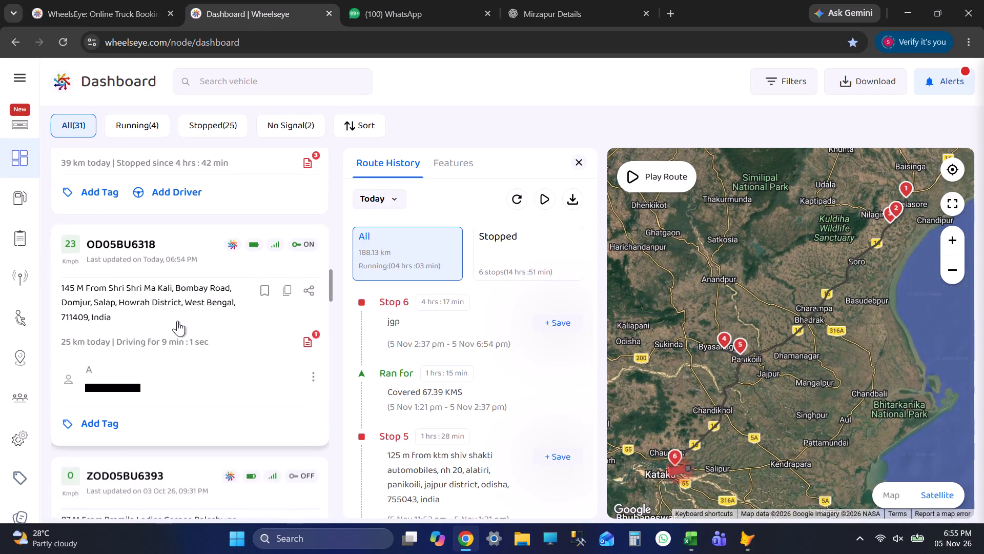
left_click_drag(718, 392, 812, 349)
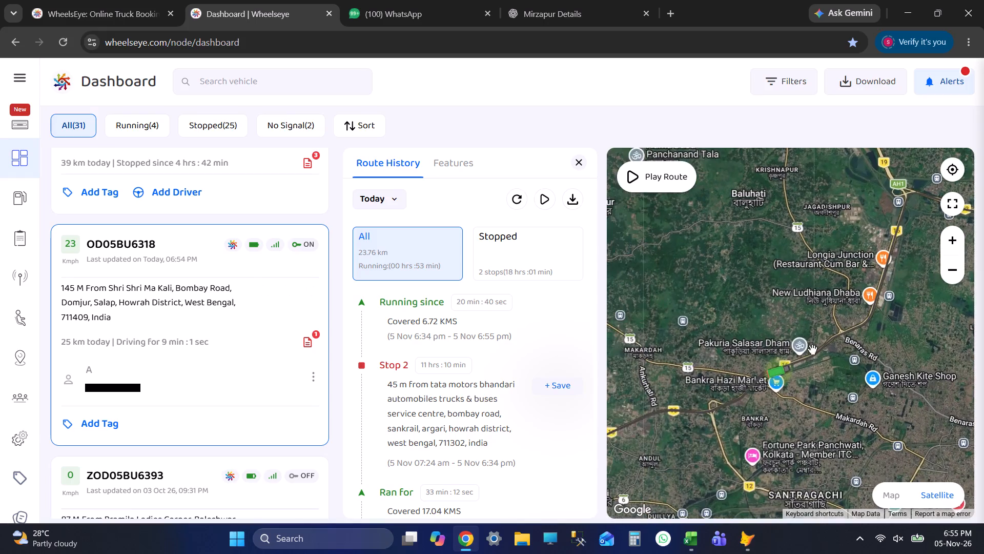
scroll(812, 349, "down", 1)
scroll(805, 367, "up", 3)
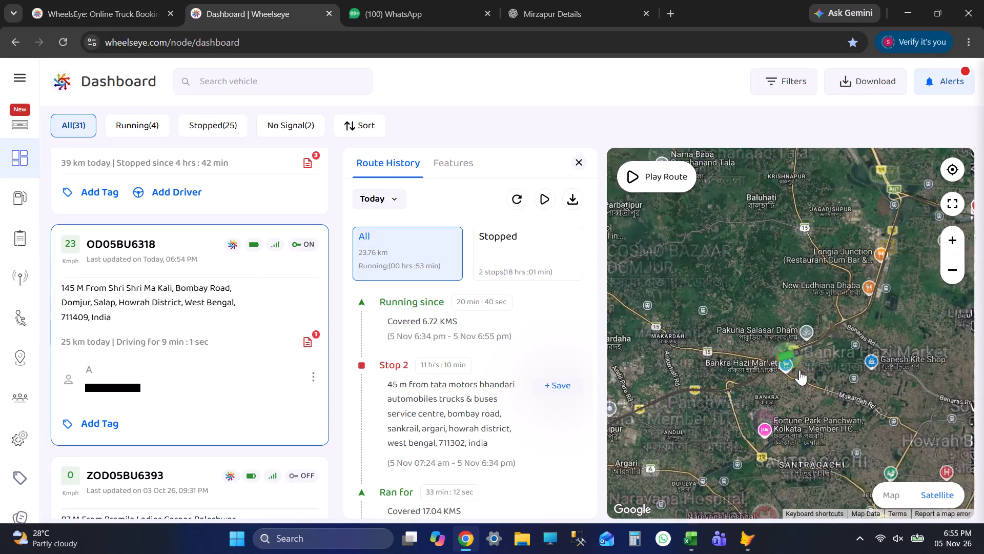
left_click_drag(795, 364, 767, 383)
scroll(767, 383, "down", 1)
scroll(767, 383, "up", 3)
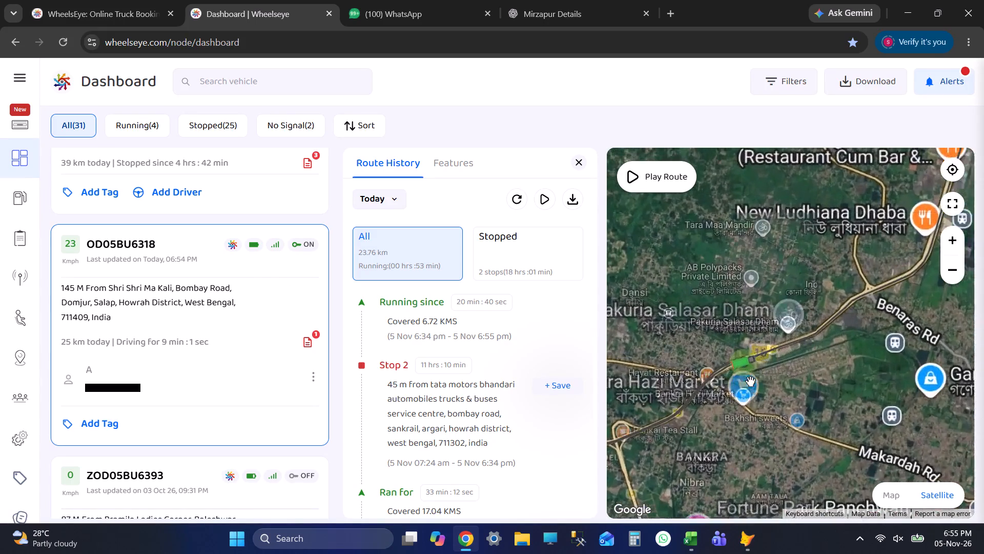
scroll(750, 381, "up", 4)
scroll(745, 352, "down", 1)
scroll(743, 352, "up", 3)
scroll(717, 334, "down", 1)
scroll(717, 334, "up", 1)
left_click_drag(717, 327, 800, 339)
scroll(787, 342, "down", 1)
scroll(787, 342, "up", 7)
left_click_drag(838, 374, 819, 379)
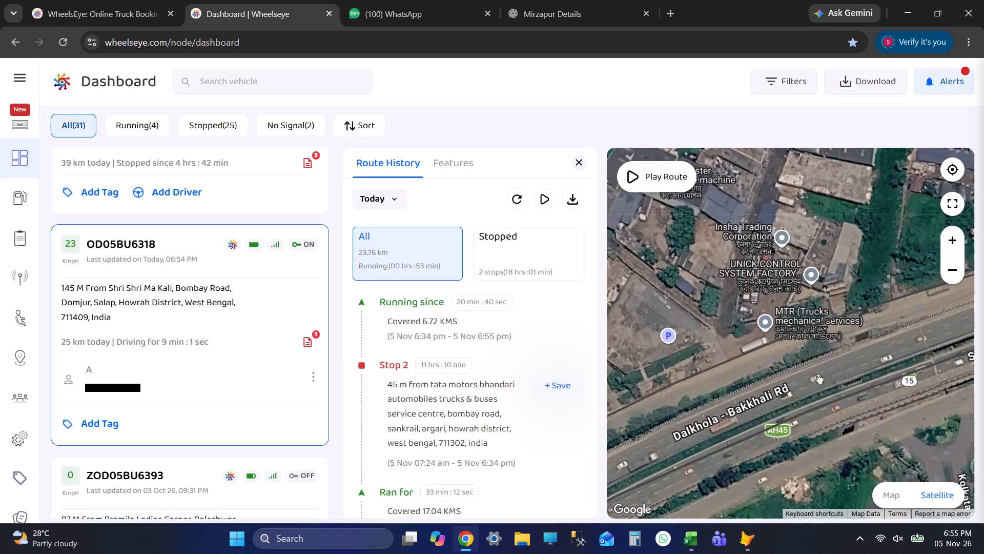
left_click_drag(819, 379, 746, 397)
left_click_drag(860, 342, 757, 407)
left_click_drag(846, 389, 808, 391)
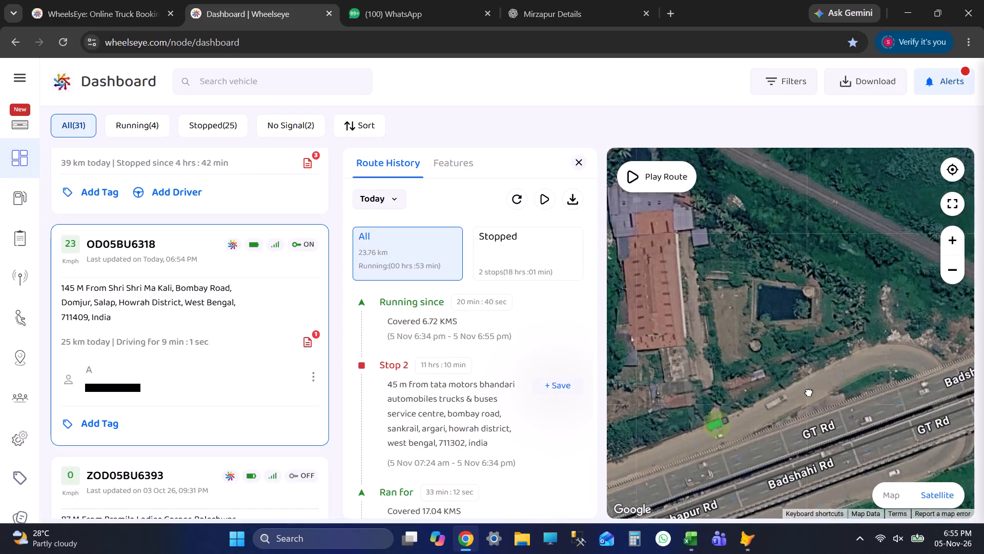
left_click_drag(808, 391, 789, 391)
scroll(774, 390, "down", 1)
scroll(774, 390, "up", 1)
scroll(715, 413, "up", 2)
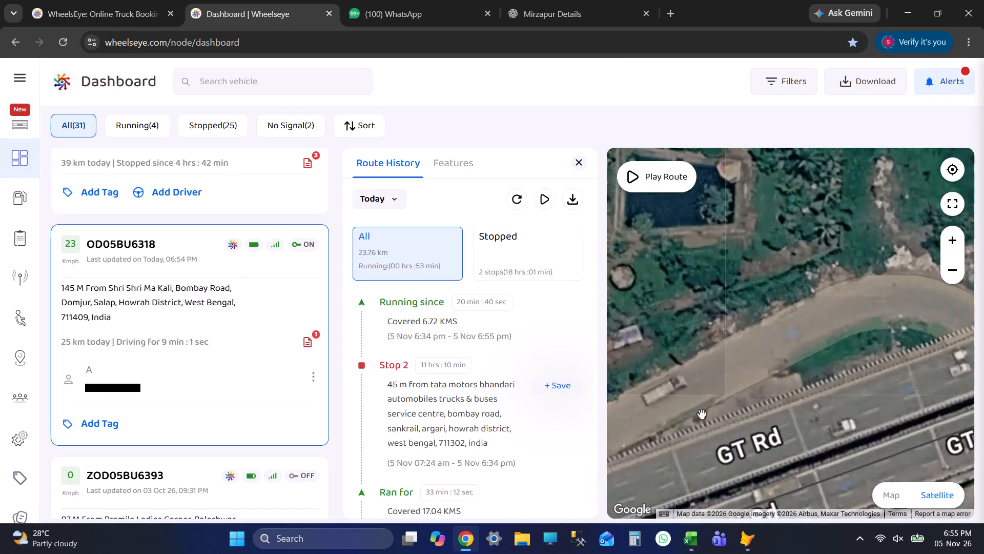
left_click_drag(702, 414, 868, 342)
scroll(866, 342, "down", 4)
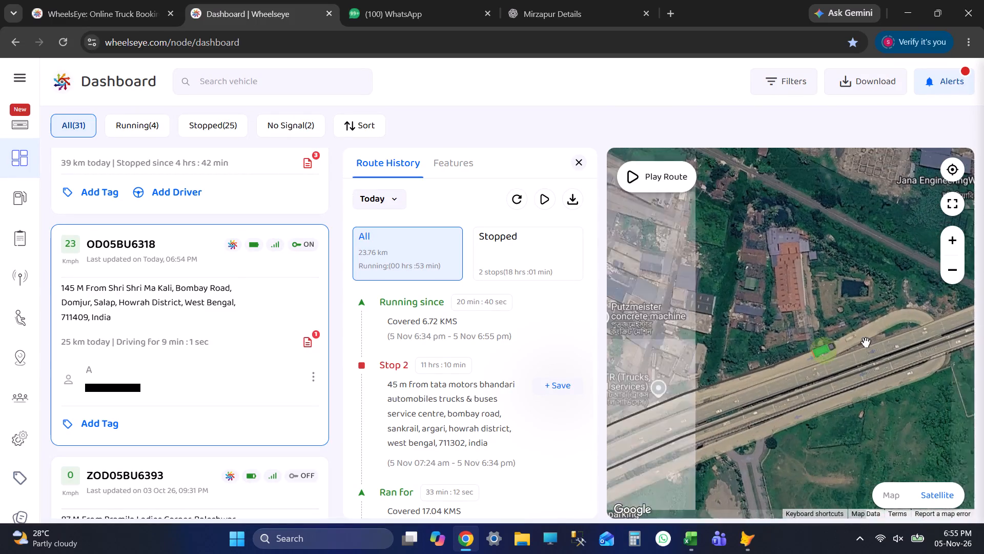
scroll(866, 342, "down", 1)
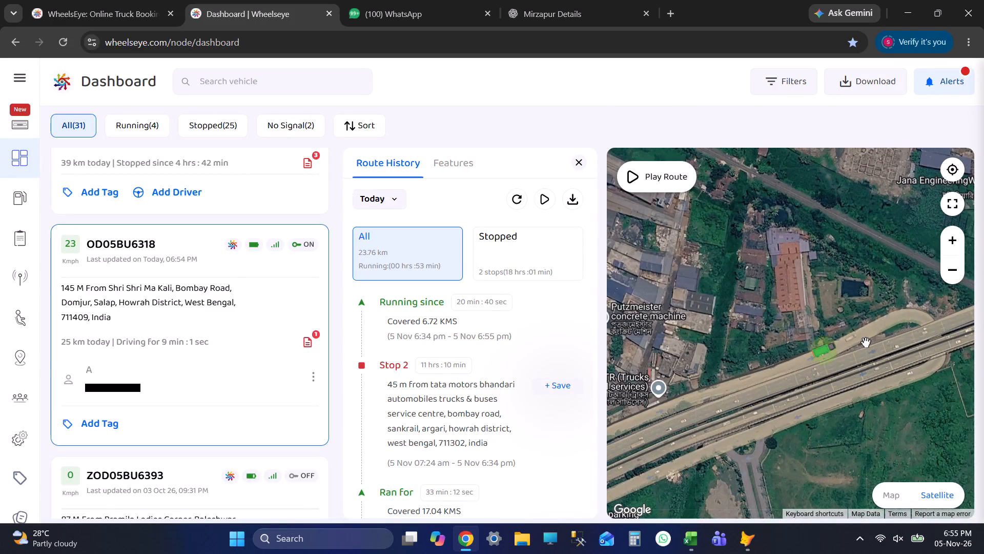
scroll(866, 342, "down", 5)
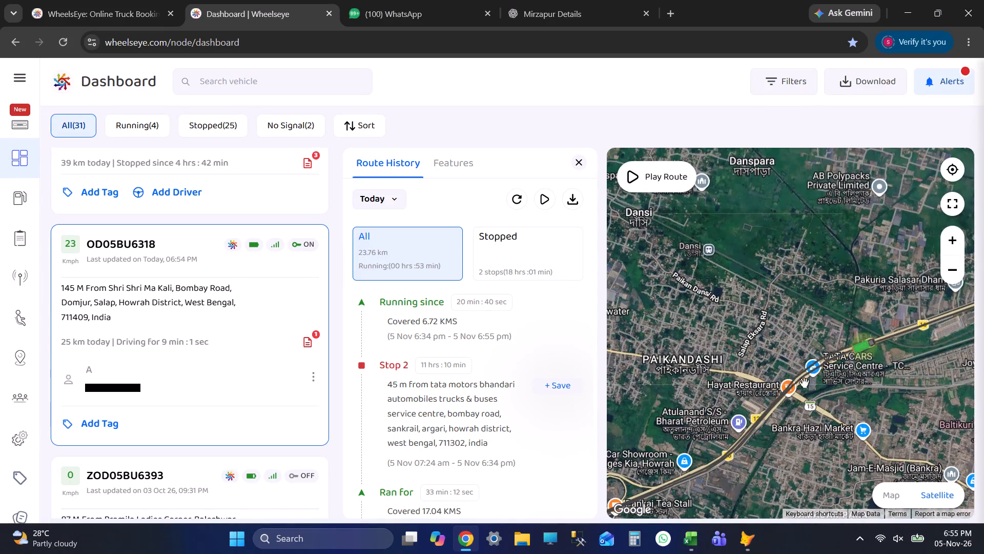
left_click_drag(792, 394, 719, 381)
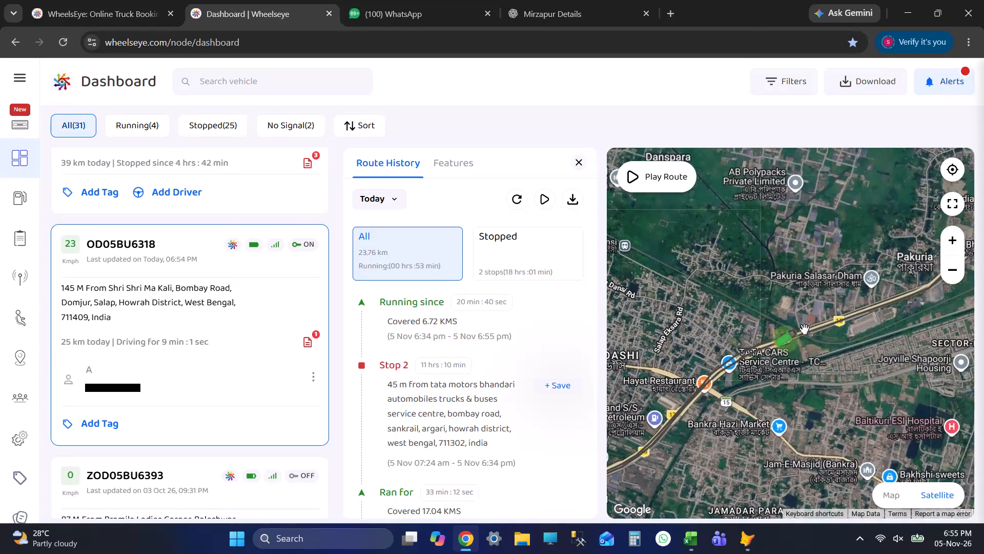
scroll(804, 329, "up", 3)
left_click_drag(838, 338, 750, 347)
scroll(874, 313, "up", 7)
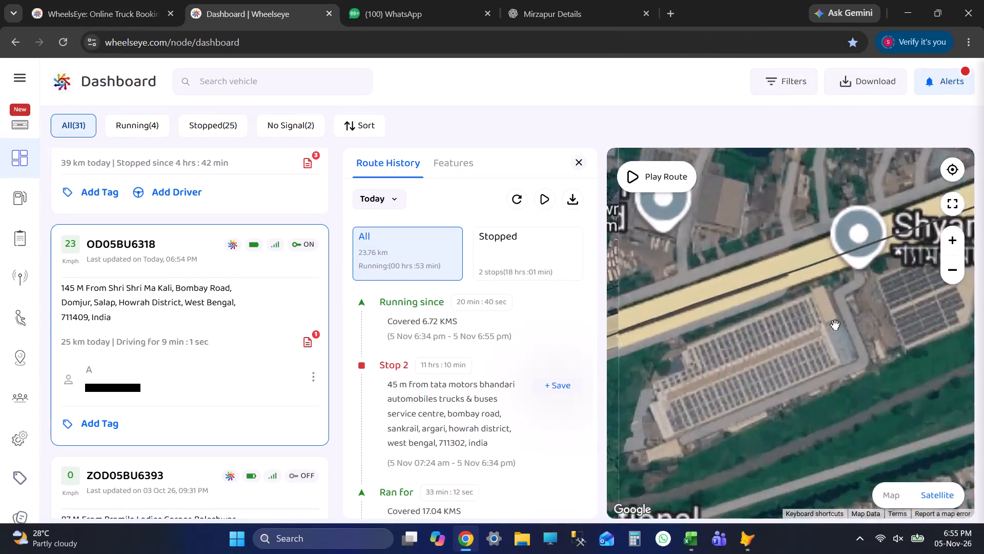
scroll(835, 325, "up", 1)
scroll(824, 331, "down", 6)
scroll(821, 333, "up", 1)
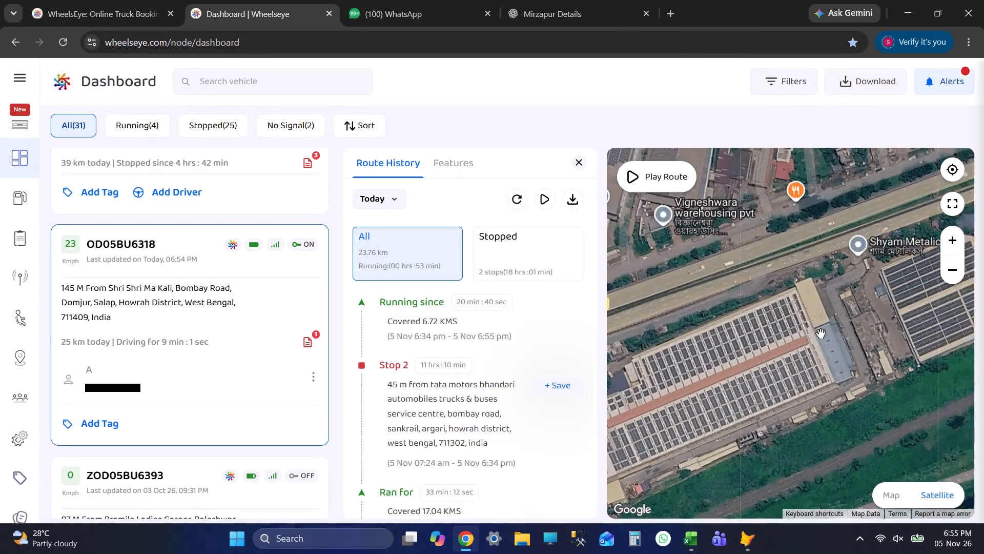
scroll(819, 333, "down", 3)
left_click_drag(721, 372, 859, 375)
scroll(871, 377, "down", 3)
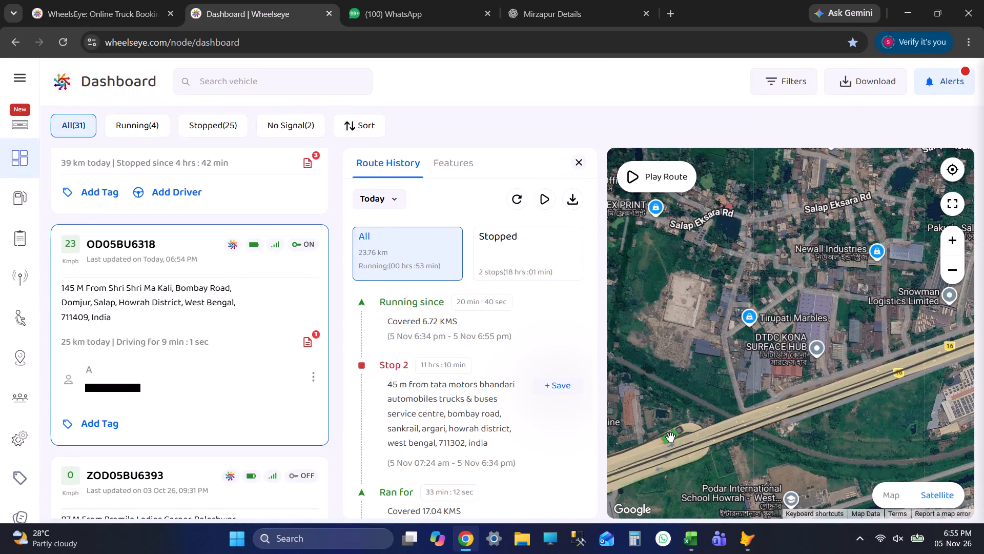
scroll(680, 436, "up", 2)
left_click_drag(693, 414, 694, 413)
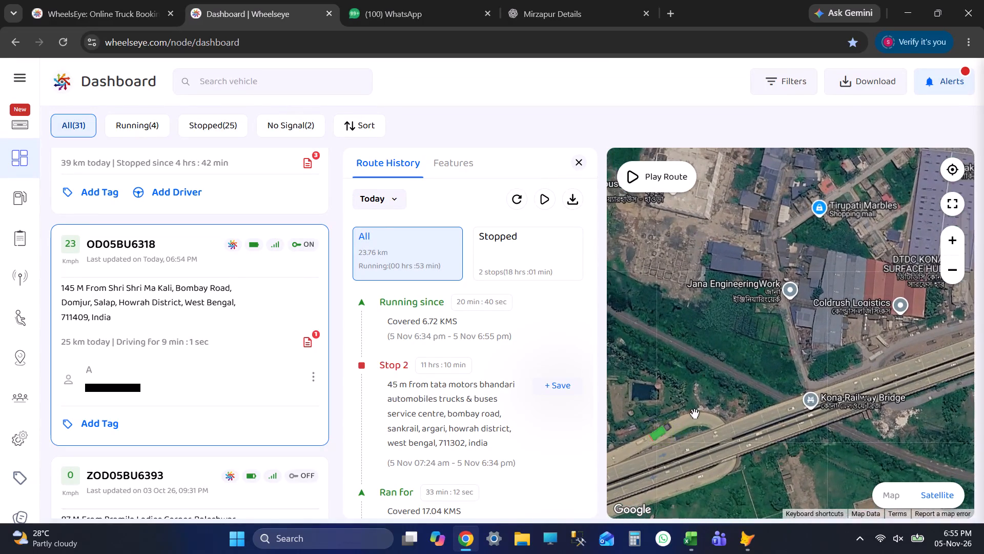
left_click_drag(694, 413, 763, 351)
scroll(763, 351, "up", 5)
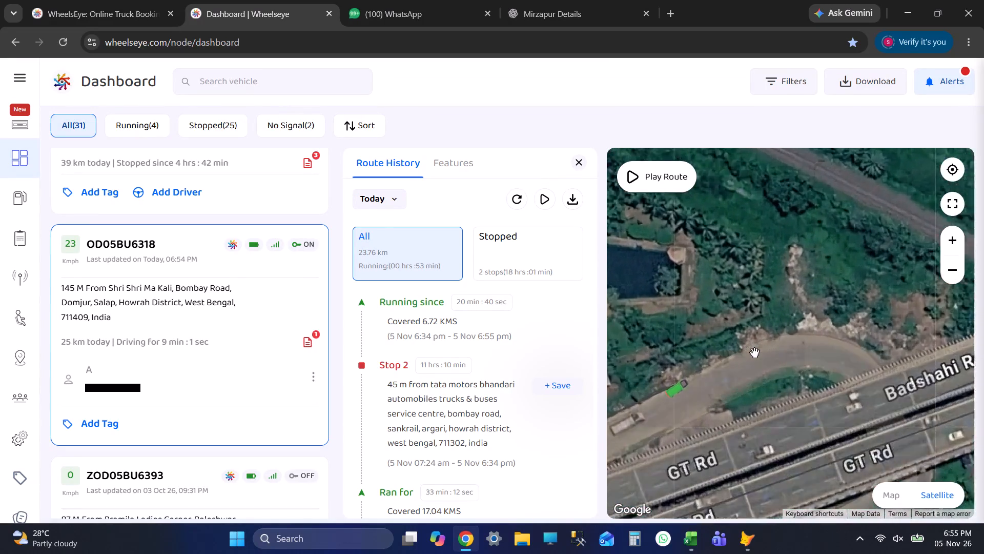
scroll(753, 353, "down", 3)
scroll(751, 354, "up", 1)
scroll(751, 354, "down", 3)
scroll(194, 301, "down", 3)
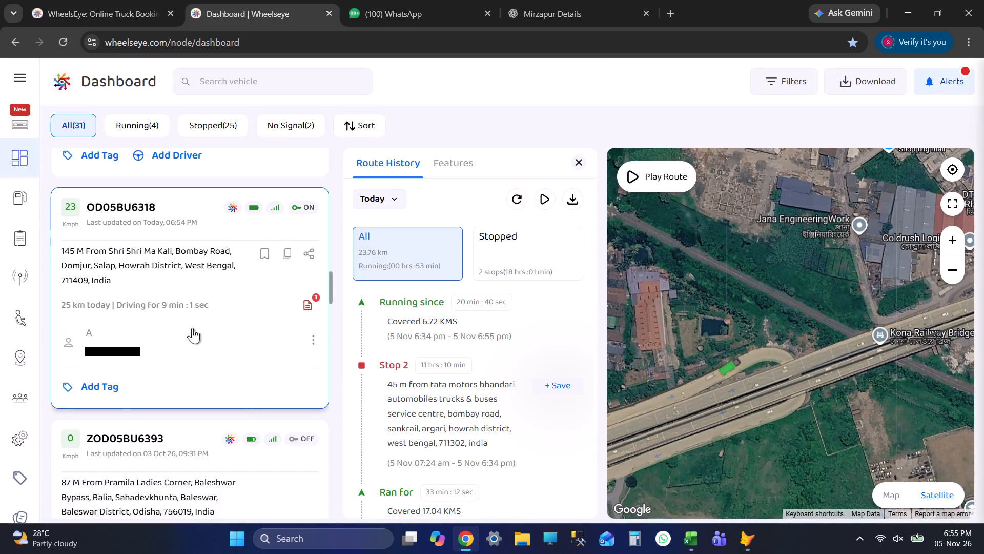
scroll(209, 321, "down", 1)
scroll(127, 289, "down", 4)
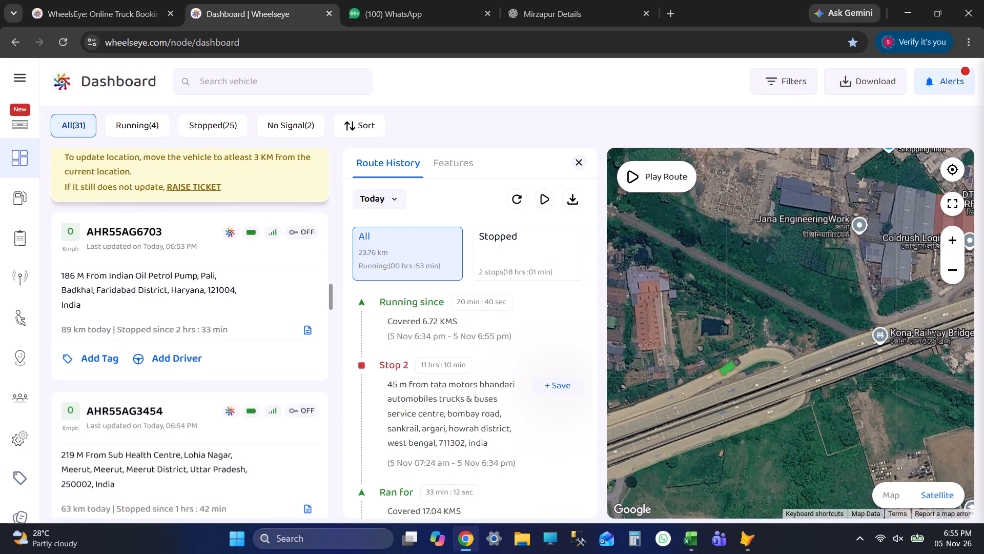
scroll(189, 297, "up", 4)
scroll(191, 297, "down", 3)
left_click(195, 297)
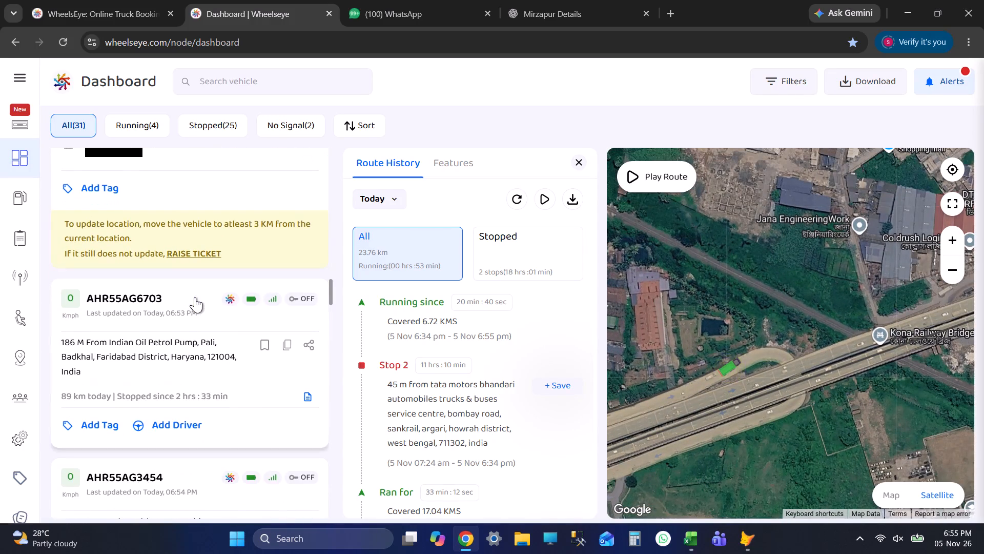
scroll(178, 312, "down", 4)
left_click(177, 293)
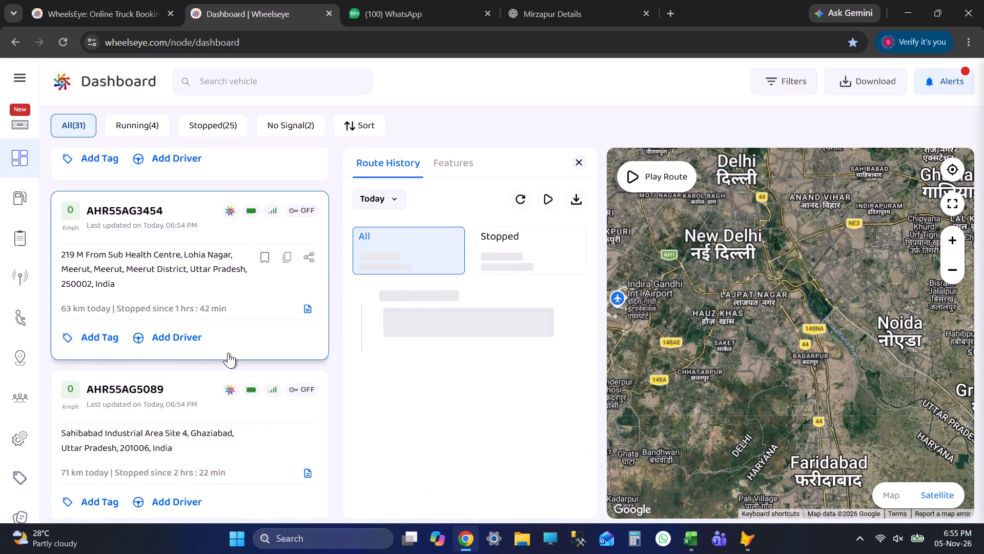
scroll(230, 366, "down", 3)
left_click(225, 243)
scroll(223, 314, "down", 2)
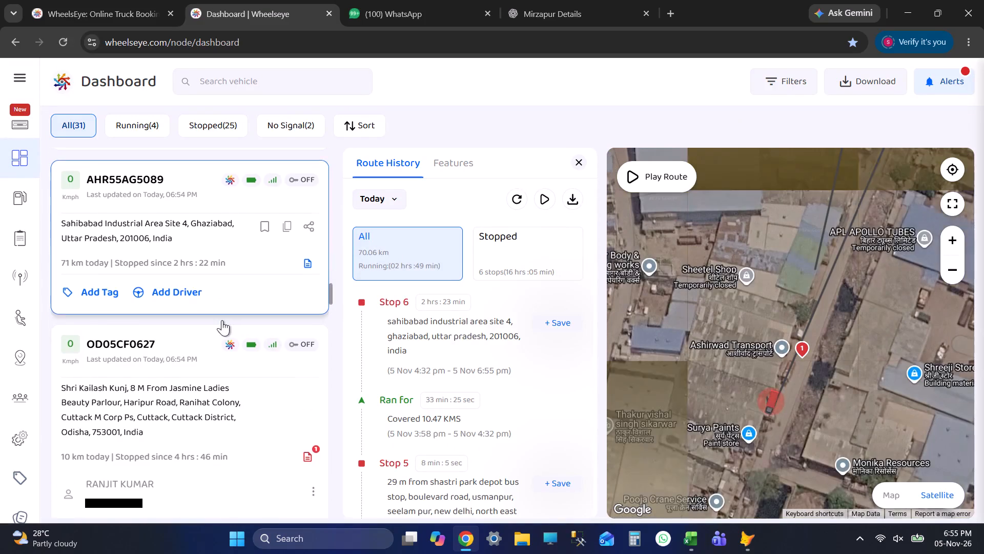
left_click(178, 285)
scroll(247, 315, "down", 3)
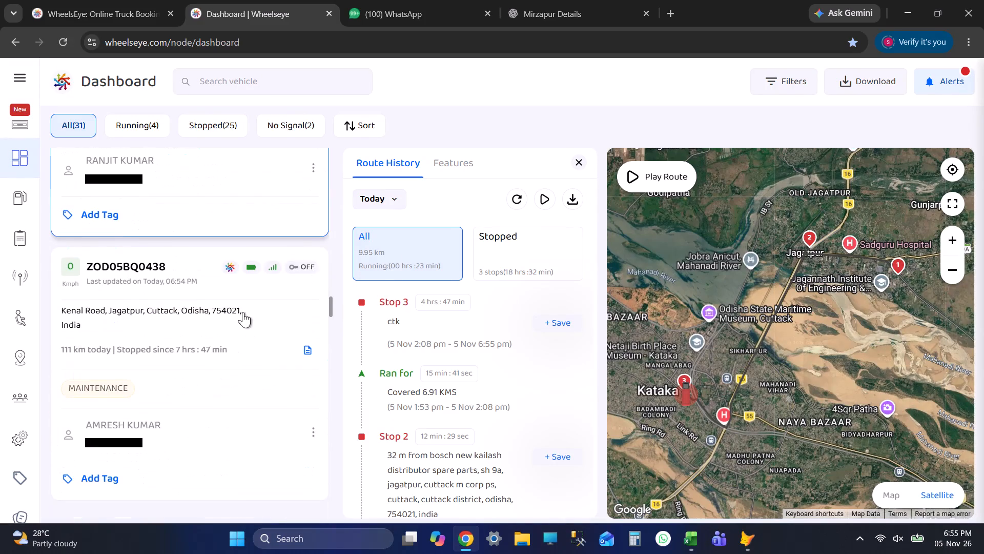
left_click(206, 352)
scroll(209, 350, "down", 3)
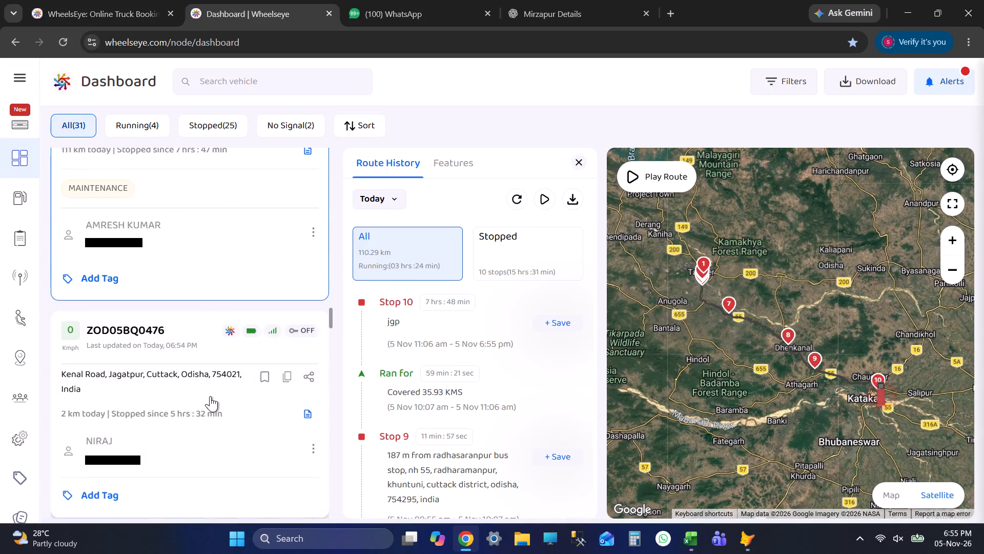
left_click(210, 396)
scroll(219, 379, "up", 1)
scroll(219, 379, "down", 2)
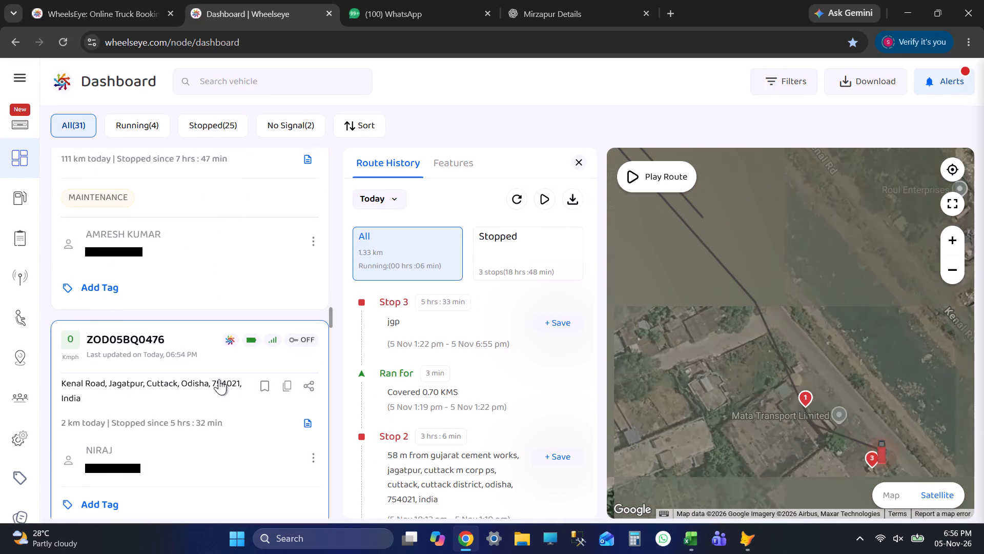
scroll(219, 379, "down", 11)
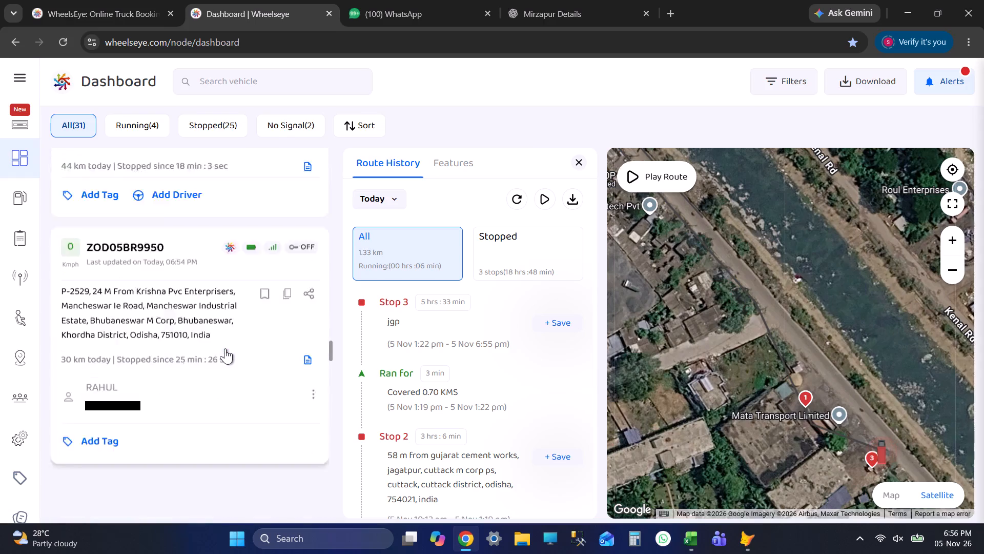
scroll(199, 304, "up", 1)
scroll(199, 304, "down", 1)
scroll(199, 304, "up", 1)
left_click(194, 293)
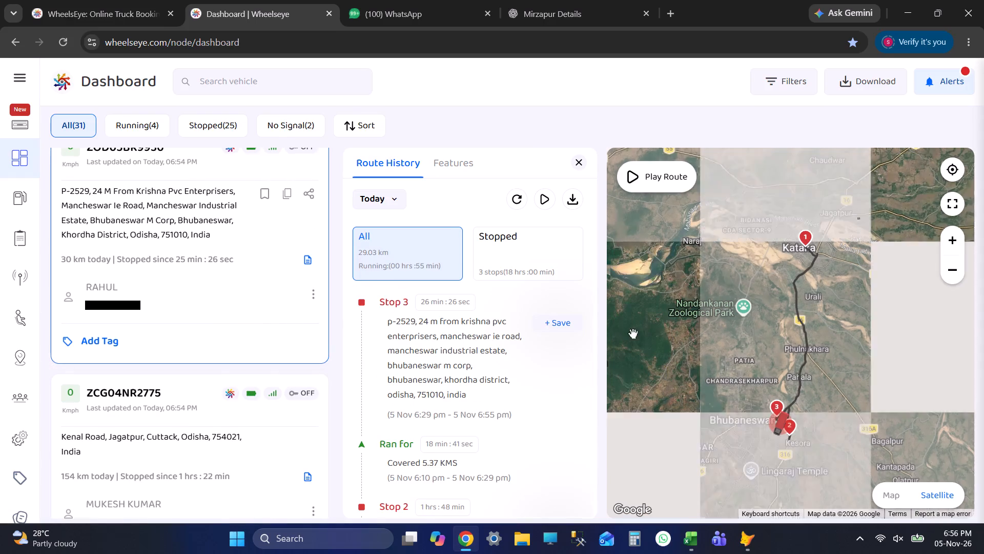
scroll(767, 418, "up", 4)
scroll(827, 430, "up", 4)
scroll(780, 401, "down", 1)
scroll(776, 400, "up", 3)
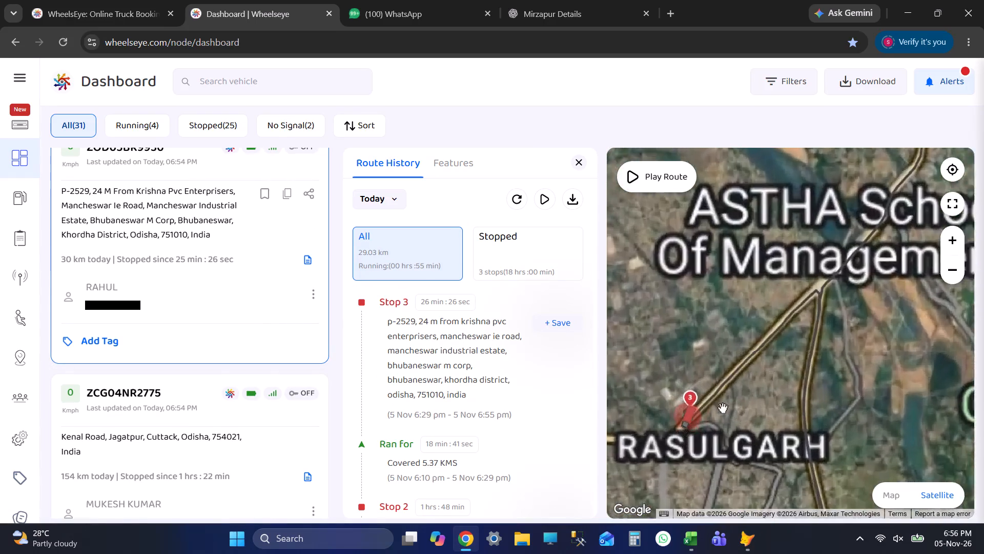
scroll(699, 407, "up", 1)
left_click_drag(699, 407, 863, 356)
scroll(312, 361, "up", 2)
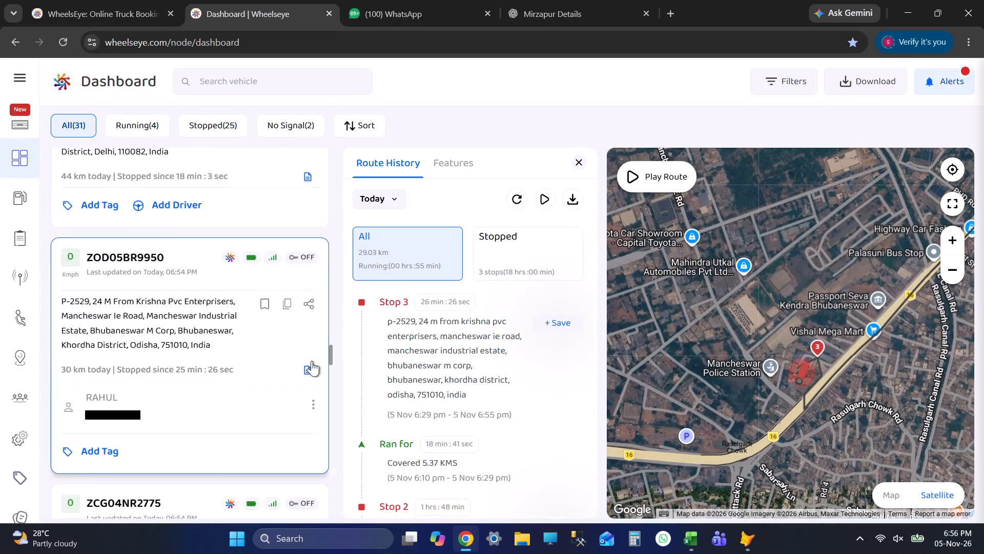
scroll(877, 360, "down", 4)
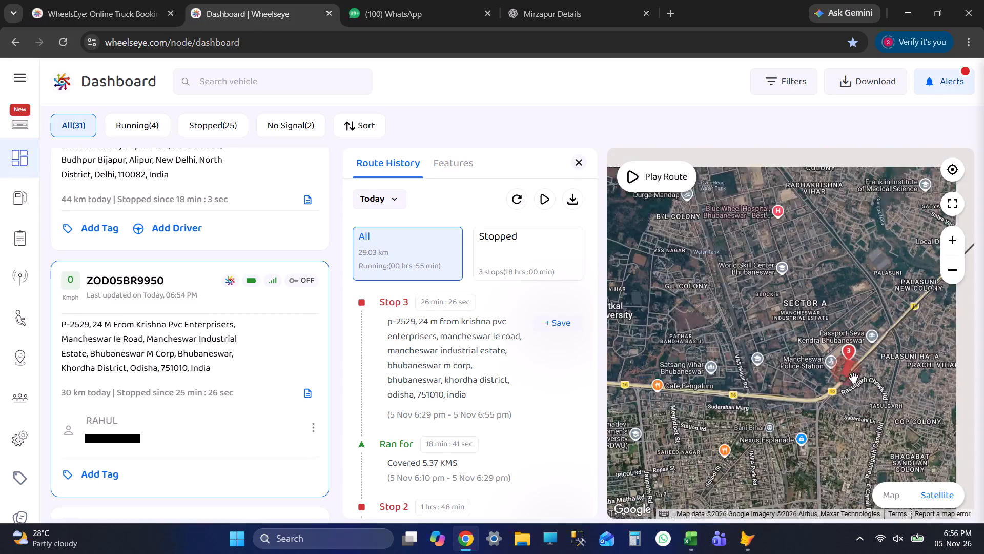
scroll(853, 378, "down", 3)
left_click_drag(855, 378, 808, 384)
scroll(487, 389, "down", 1)
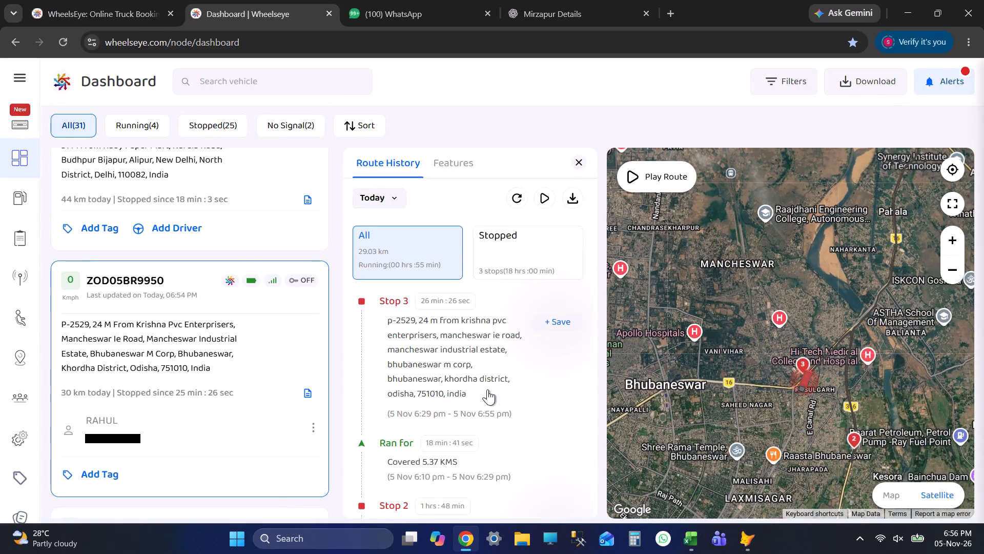
scroll(487, 389, "down", 2)
left_click(481, 326)
scroll(481, 326, "up", 2)
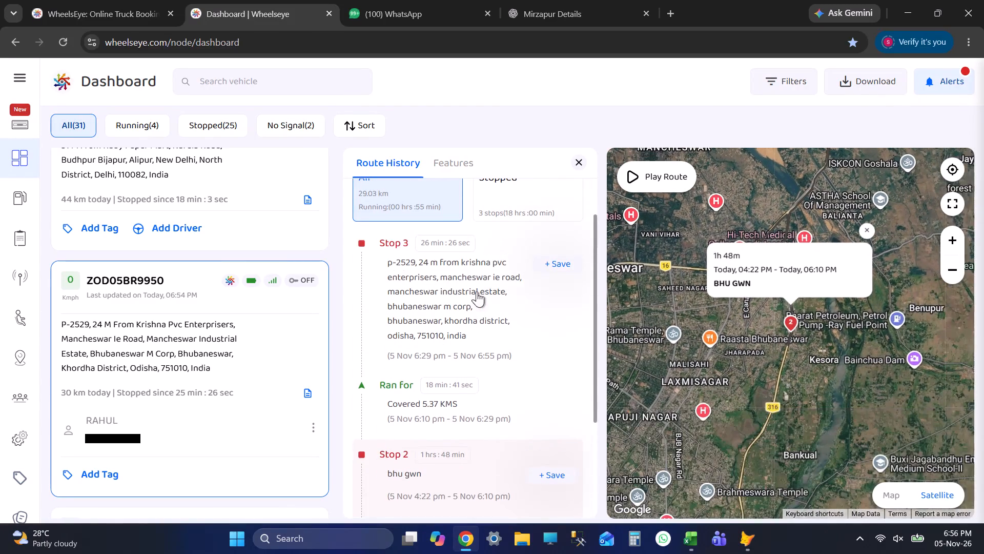
left_click(477, 291)
scroll(802, 342, "up", 6)
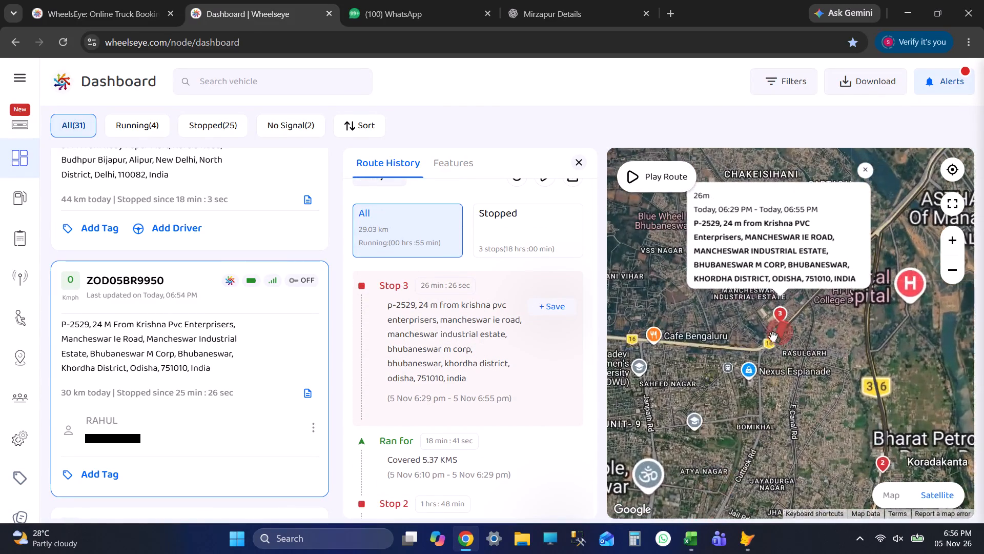
scroll(773, 337, "up", 8)
left_click_drag(784, 284, 781, 365)
scroll(769, 308, "up", 1)
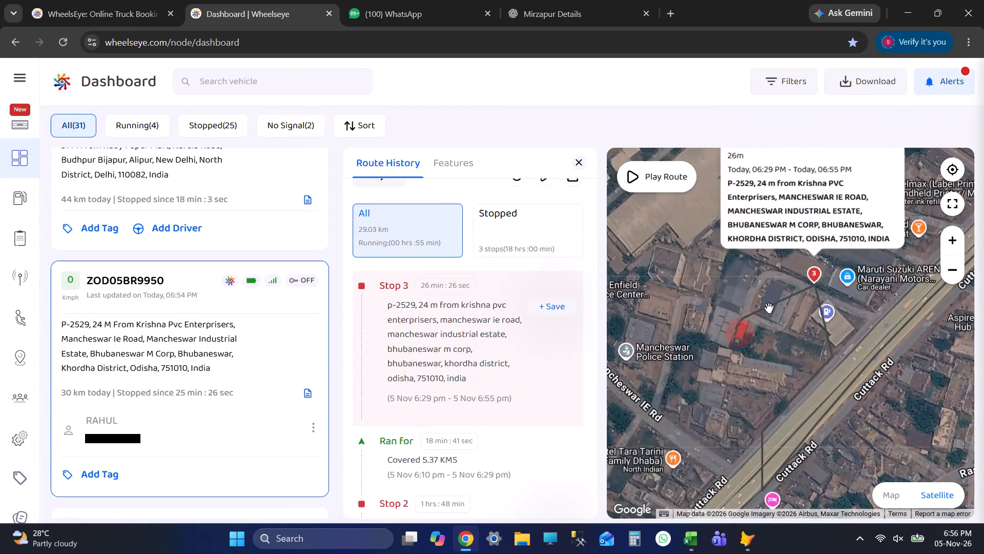
scroll(769, 308, "up", 2)
scroll(724, 325, "down", 3)
scroll(717, 331, "up", 1)
scroll(717, 331, "down", 2)
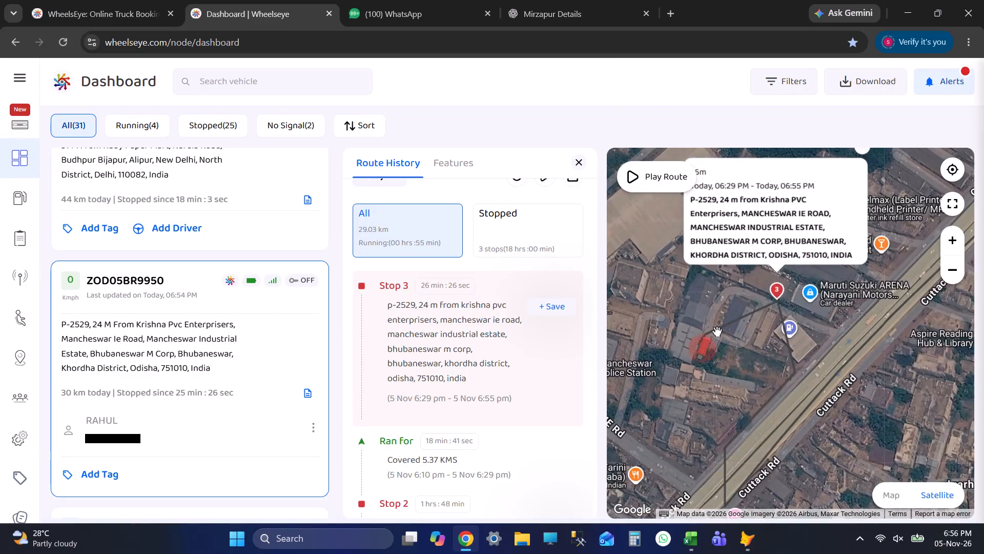
Switch to the mtpl_daily_trip_nov_2026 5 Nov workbook in Excel and check truck trips in the JGP (MANGULI), BNI (RAIPUR MTPL(T)) and IPM (ICHHAPURAM) sheets.
key("alt+Tab")
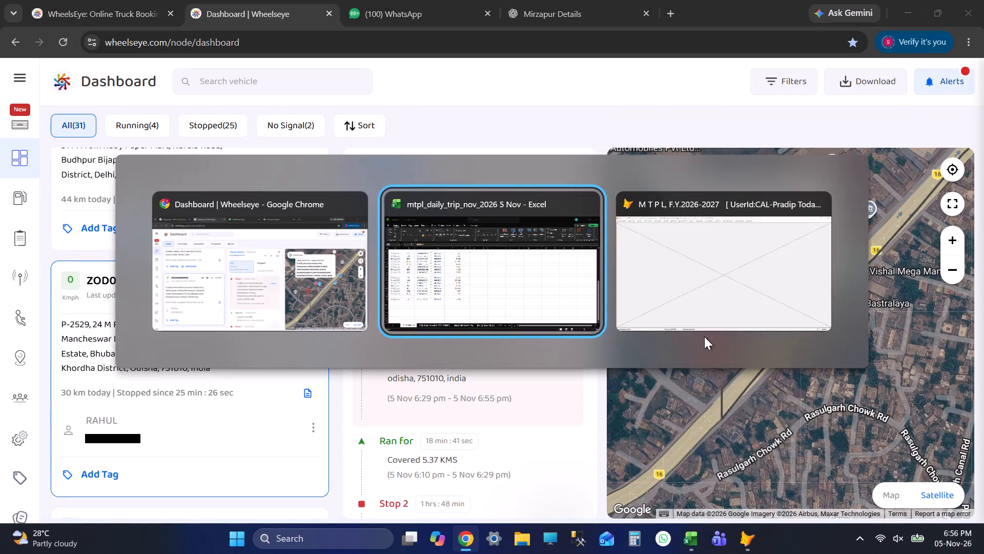
key("alt+Tab")
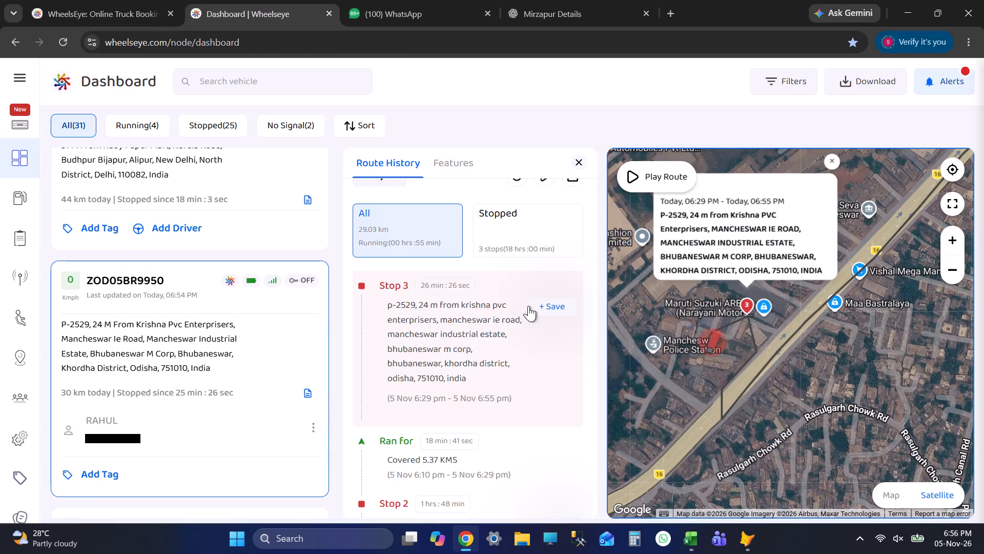
key("alt+Tab")
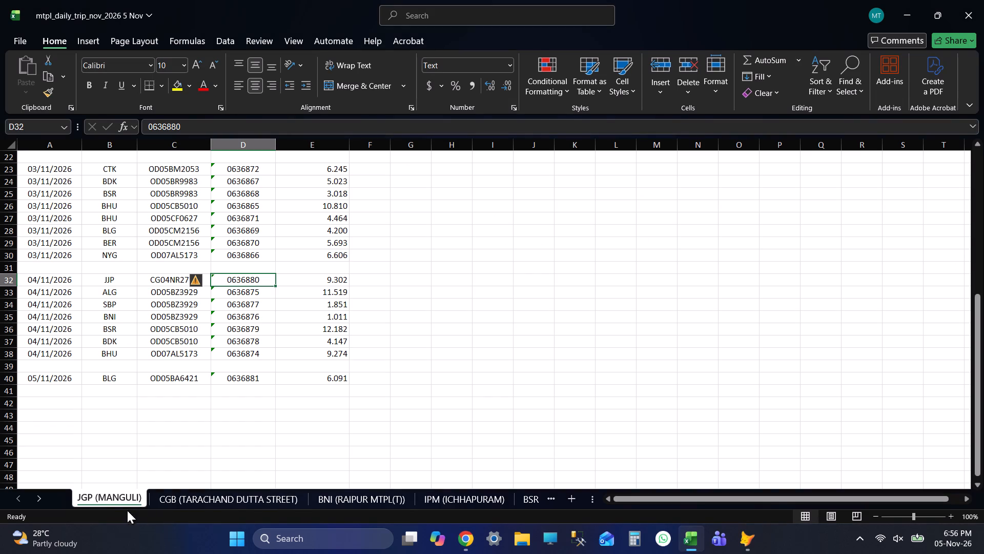
key("alt+Tab")
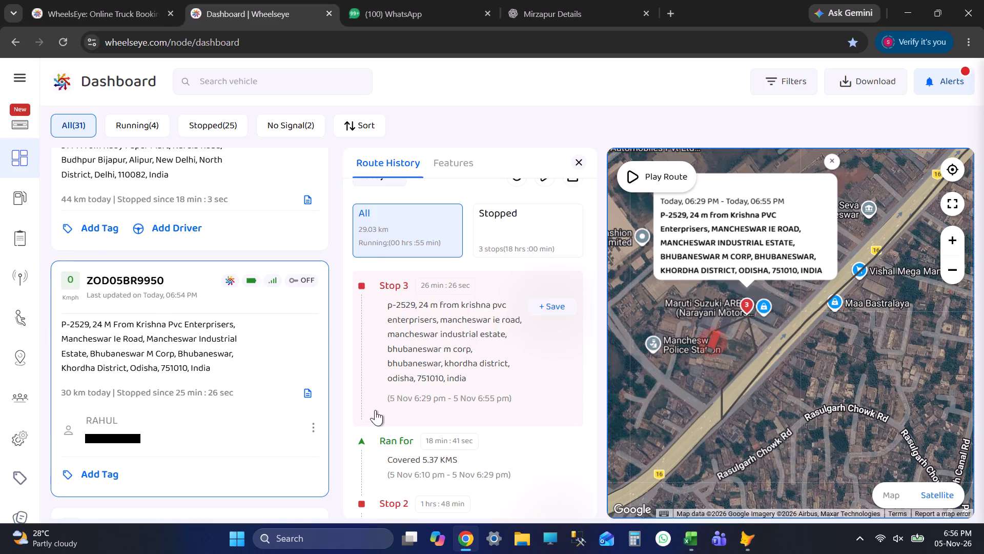
key("alt+Tab")
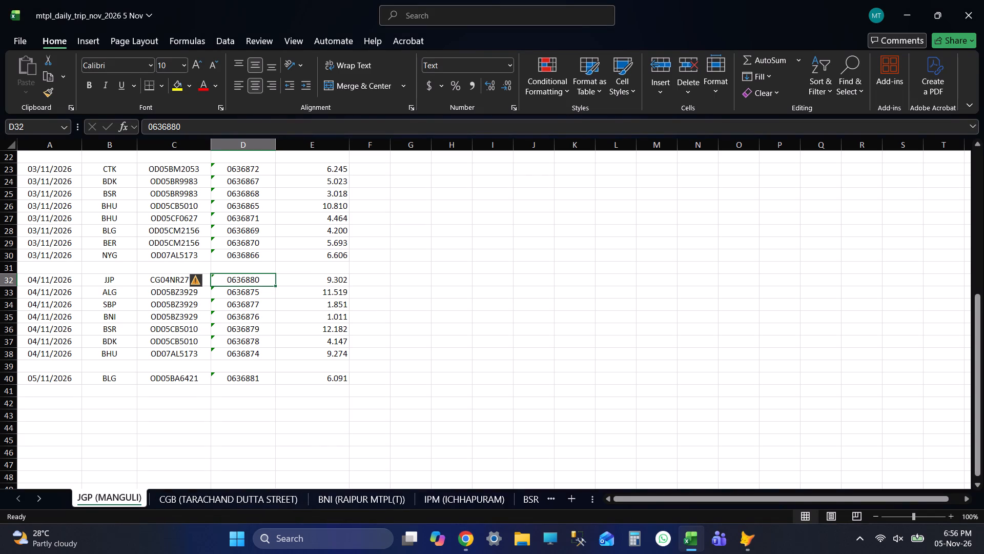
left_click(363, 503)
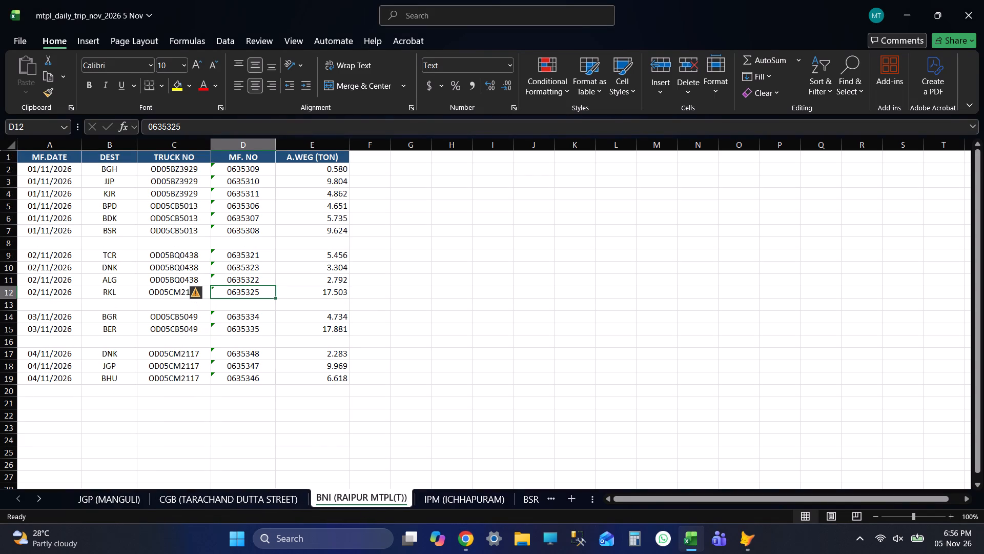
left_click(195, 203)
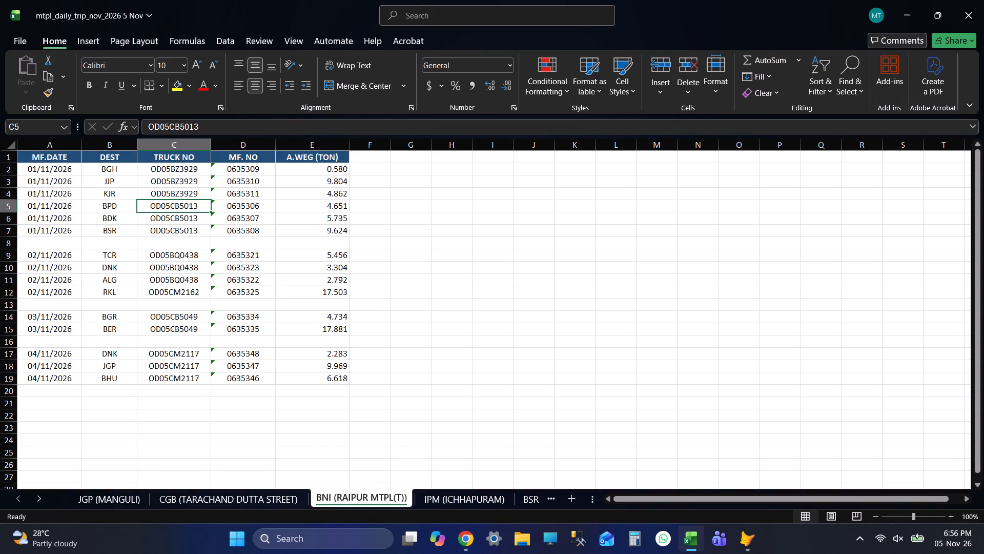
left_click(126, 501)
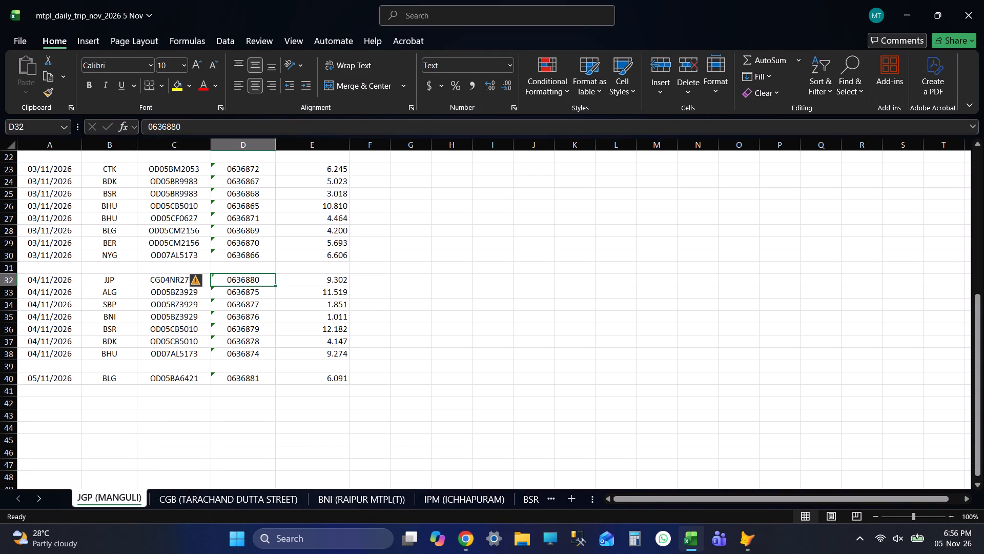
left_click(233, 369)
key("alt+Tab")
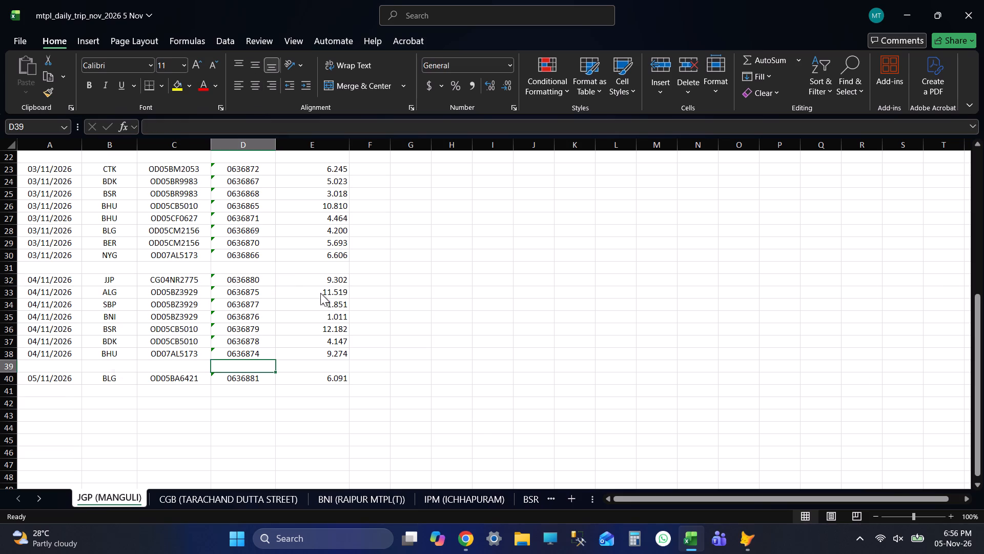
key("alt+Tab")
left_click(388, 497)
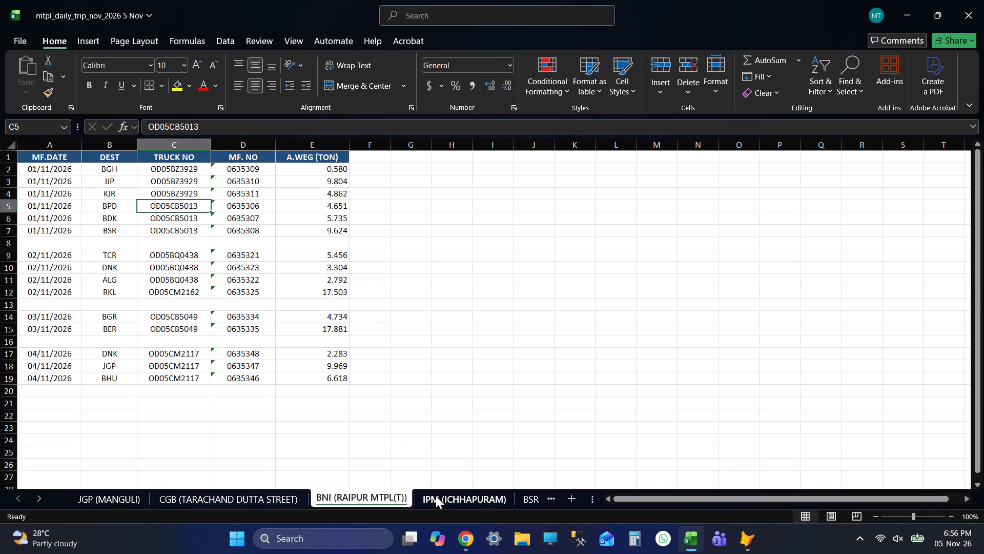
left_click(436, 496)
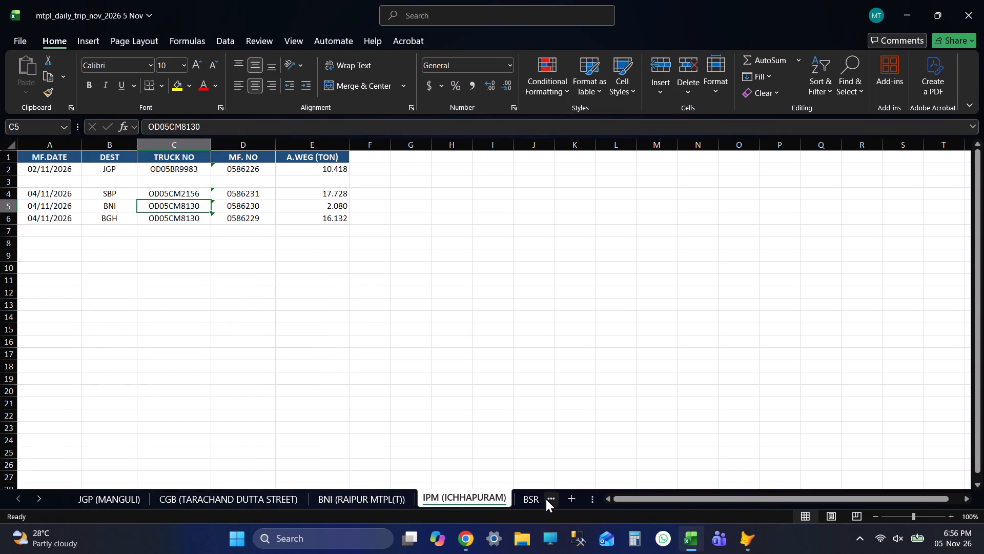
key("alt+Tab")
key("alt+Tab")
key("alt+Tab")
key("alt+Tab")
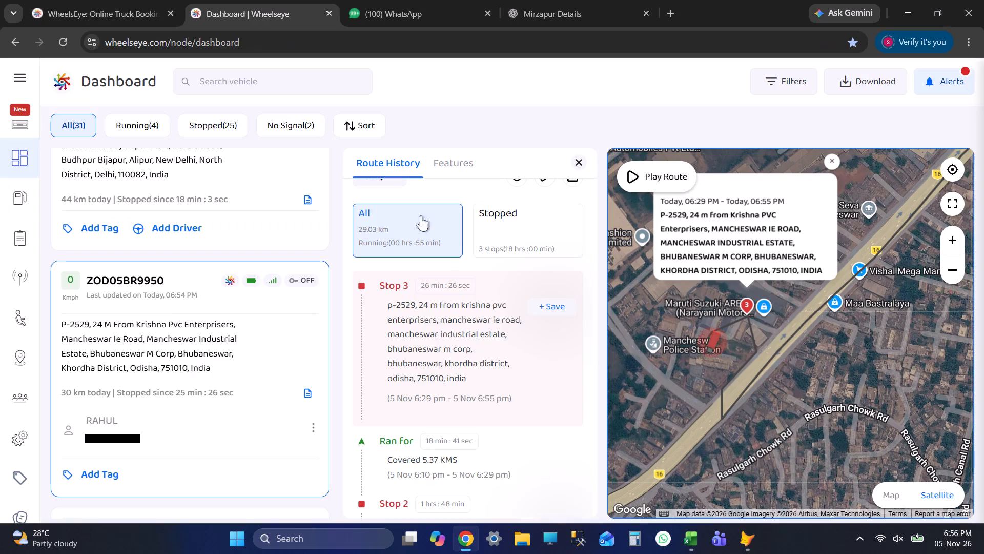
scroll(396, 217, "up", 6)
scroll(396, 217, "down", 1)
scroll(383, 190, "up", 1)
scroll(383, 190, "down", 1)
scroll(383, 190, "up", 1)
scroll(383, 190, "down", 1)
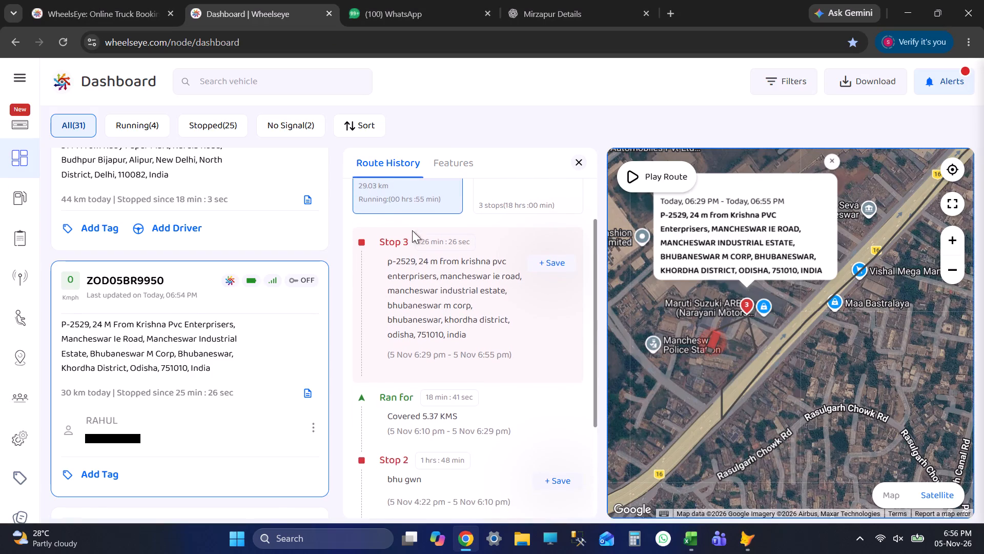
scroll(415, 235, "up", 1)
scroll(415, 235, "down", 1)
scroll(415, 235, "up", 1)
scroll(415, 235, "down", 1)
scroll(415, 235, "up", 1)
left_click(382, 193)
left_click(384, 289)
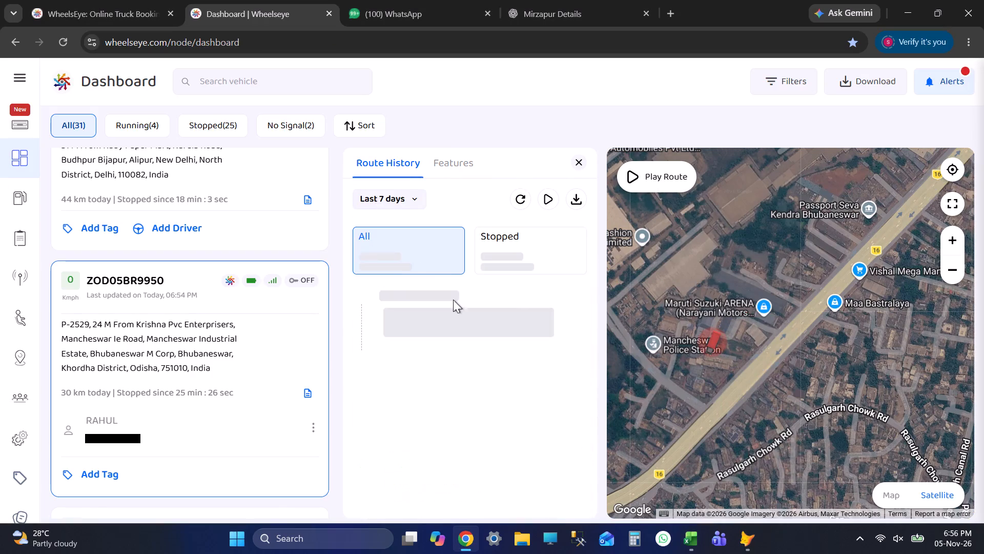
scroll(839, 417, "down", 1)
scroll(839, 421, "up", 1)
scroll(839, 423, "down", 5)
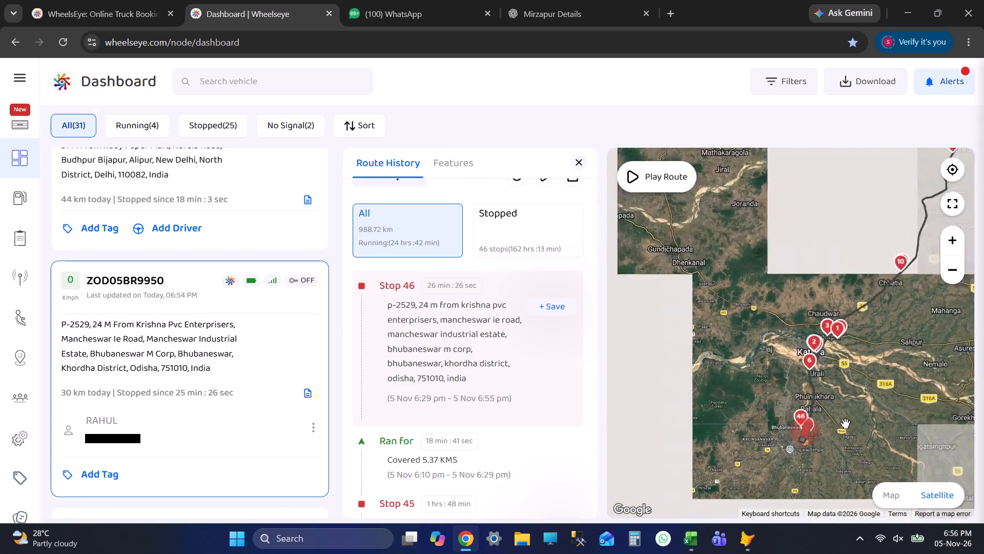
left_click_drag(867, 361, 742, 393)
scroll(747, 391, "down", 3)
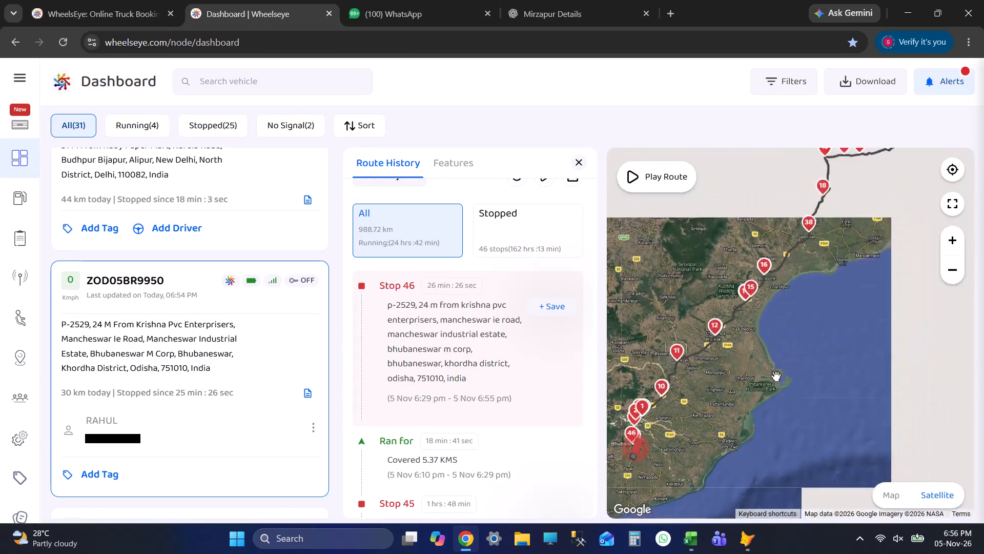
left_click_drag(776, 374, 890, 341)
Switch to the mtpl_daily_trip_nov_2026 5 Nov workbook in Excel and review the JGP (MANGULI) sheet's trips from 02/11/2026 to 05/11/2026.
key("alt+Tab")
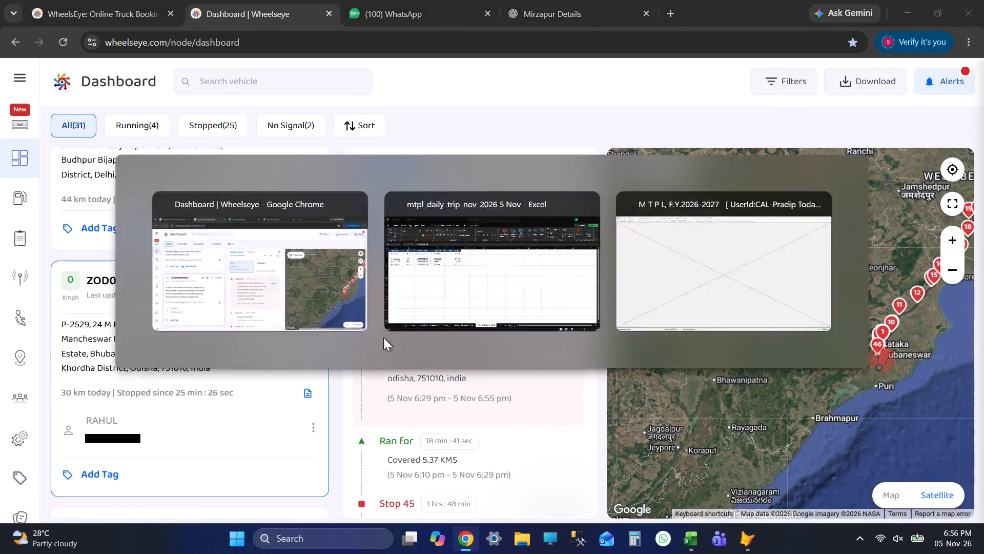
left_click(118, 500)
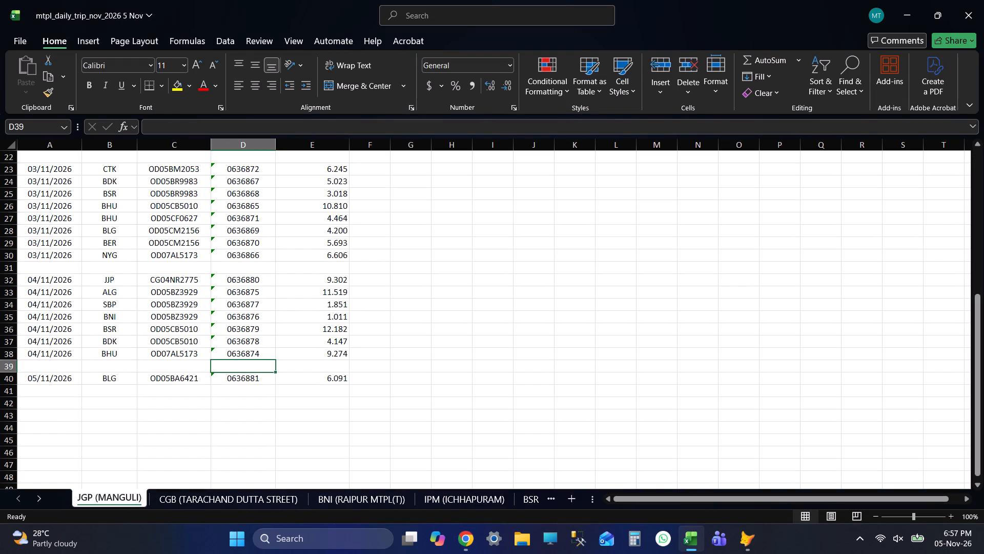
key("alt+Tab")
key("alt+Tab")
key("alt+Tab")
key("alt+Tab")
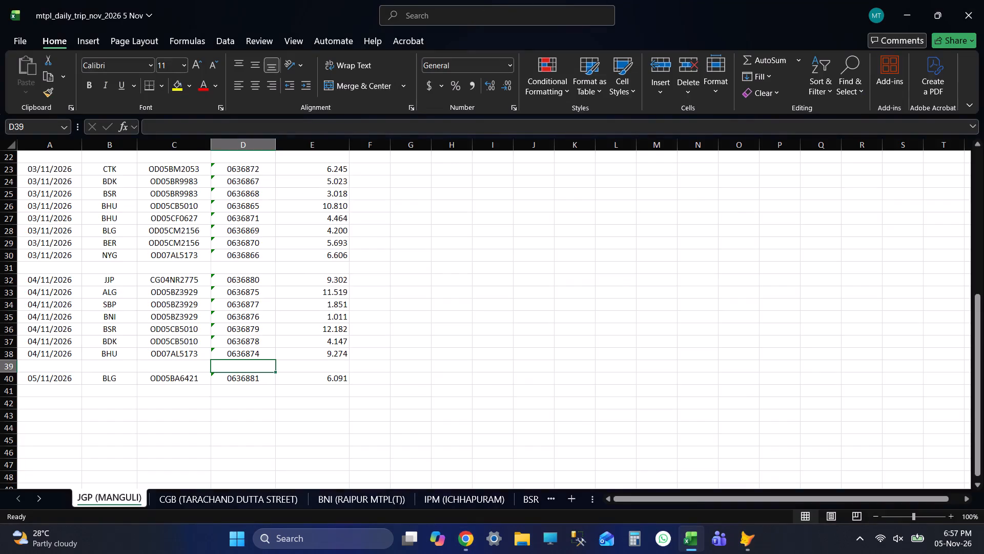
scroll(256, 305, "up", 3)
scroll(256, 305, "down", 1)
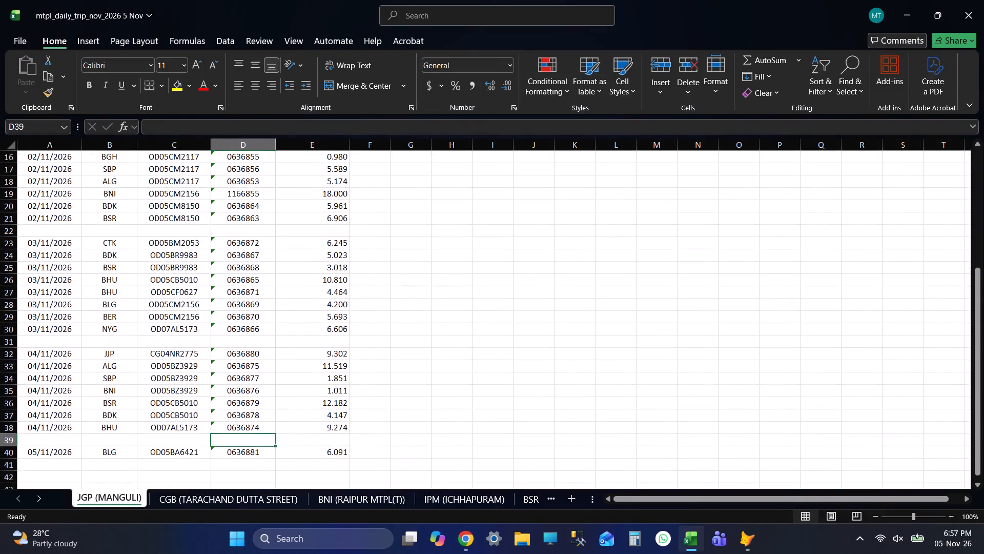
scroll(251, 317, "down", 1)
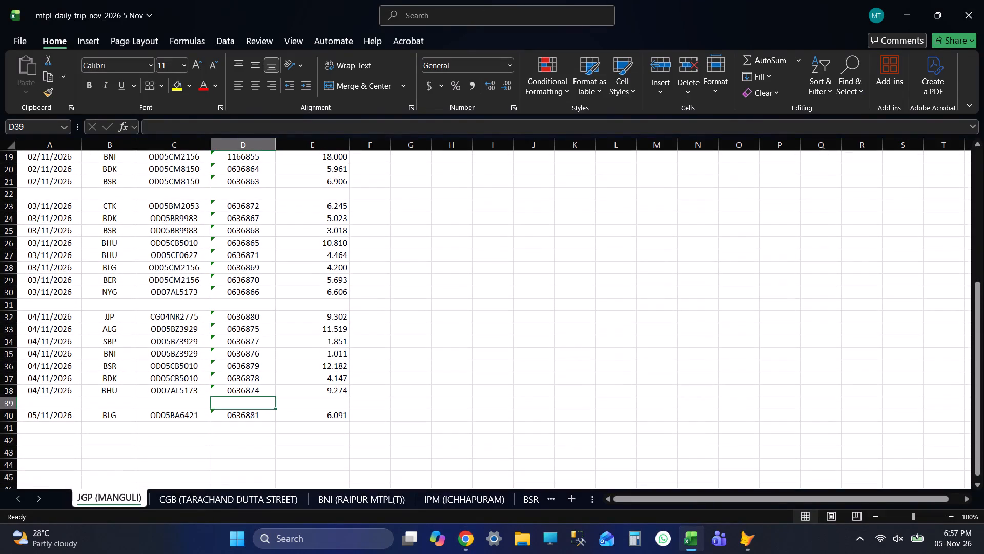
Save and close the mtpl_daily_trip_nov_2026 5 Nov workbook.
key("ctrl+s")
left_click(983, 0)
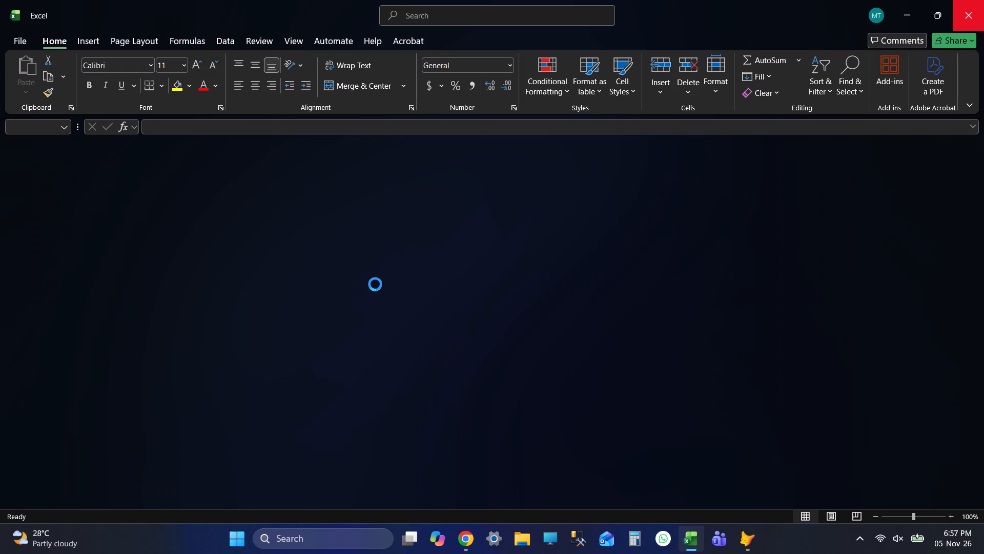
scroll(299, 363, "up", 1)
scroll(295, 365, "down", 3)
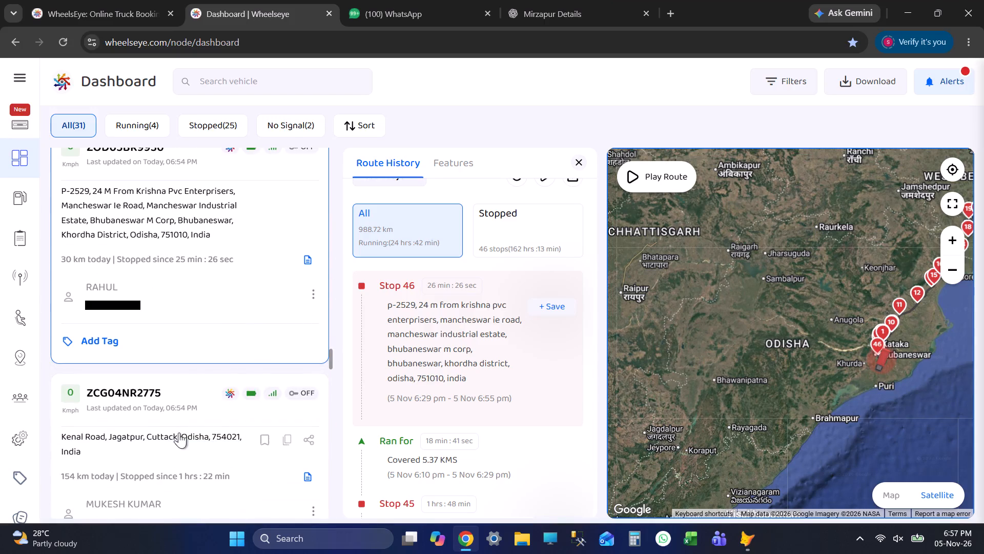
left_click(178, 432)
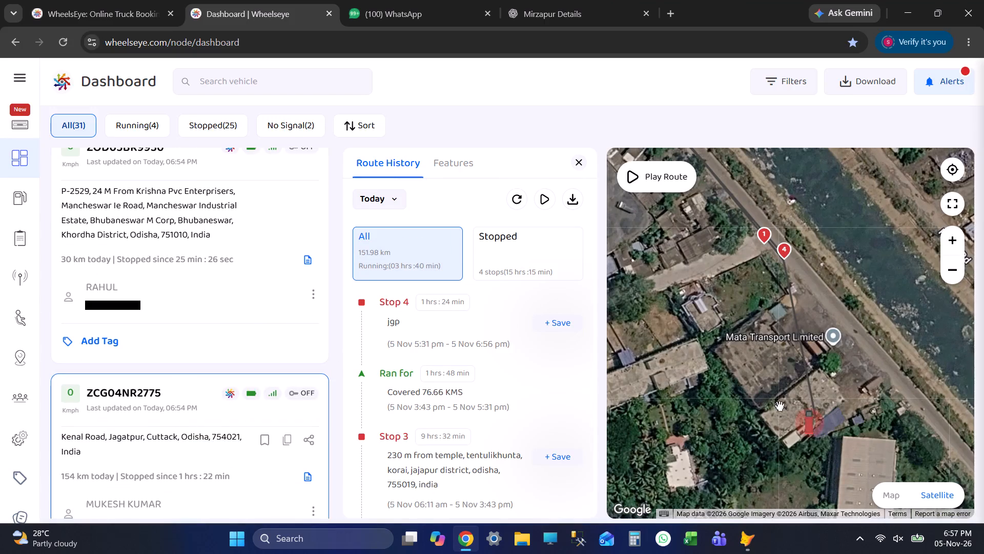
scroll(843, 440, "down", 3)
scroll(787, 406, "down", 3)
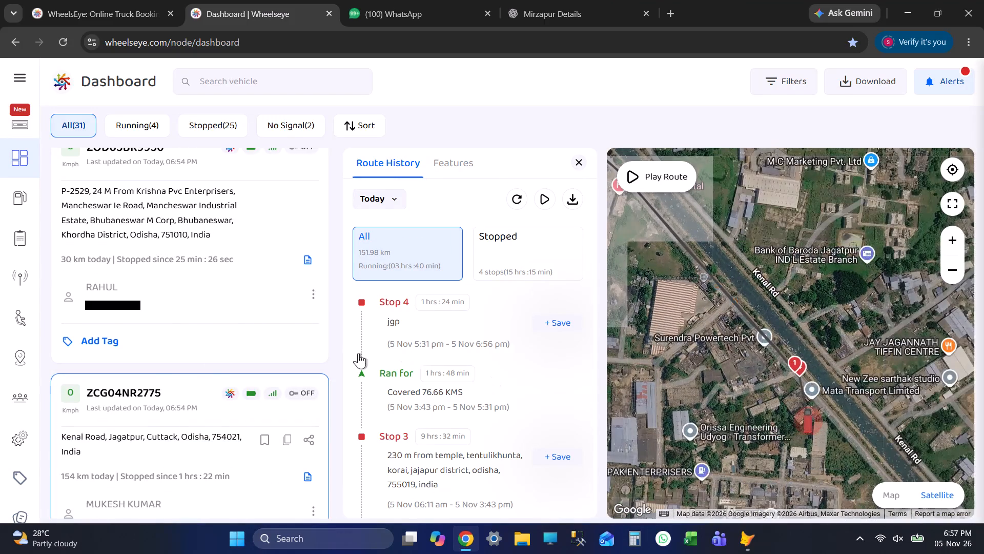
scroll(195, 314, "down", 1)
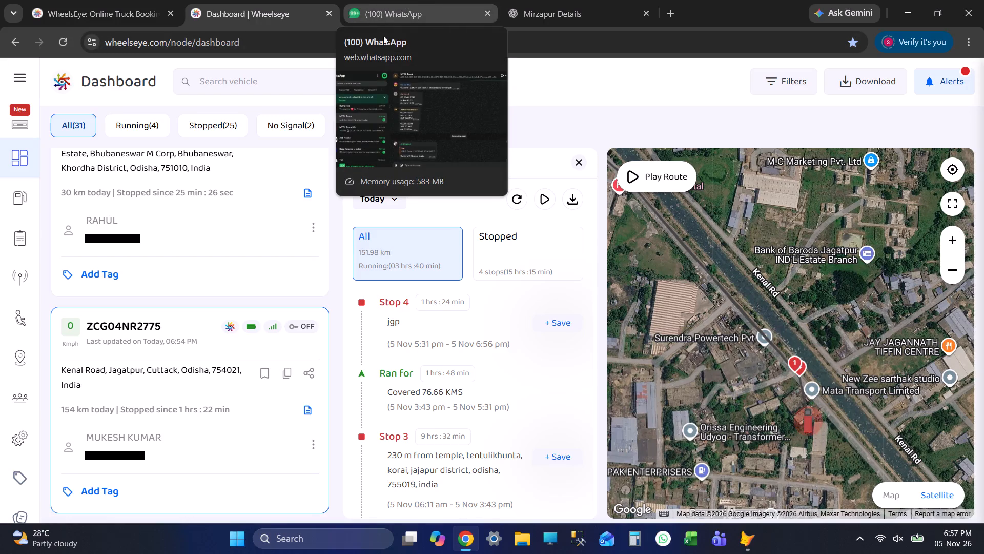
scroll(210, 299, "down", 8)
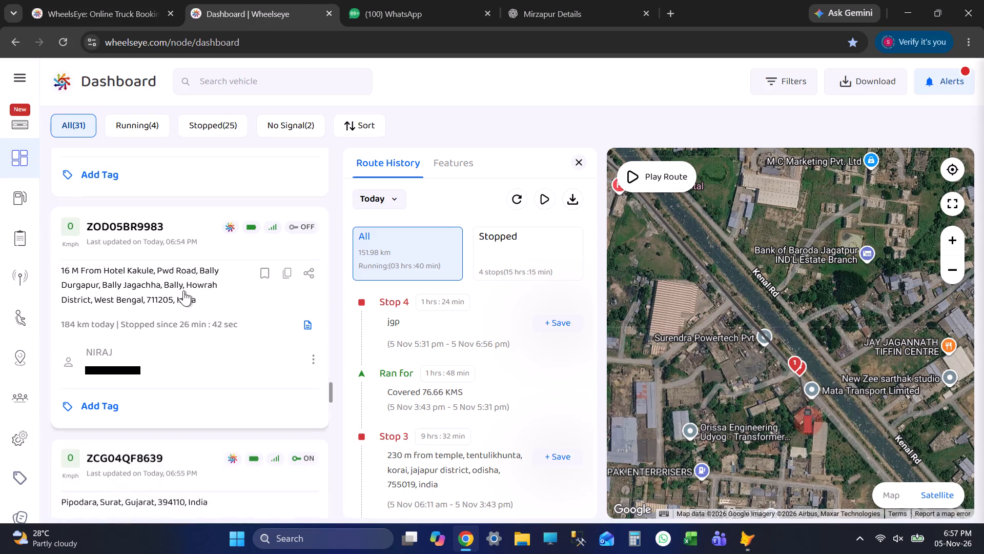
left_click(183, 290)
scroll(927, 216, "up", 3)
scroll(927, 216, "down", 1)
scroll(927, 216, "up", 3)
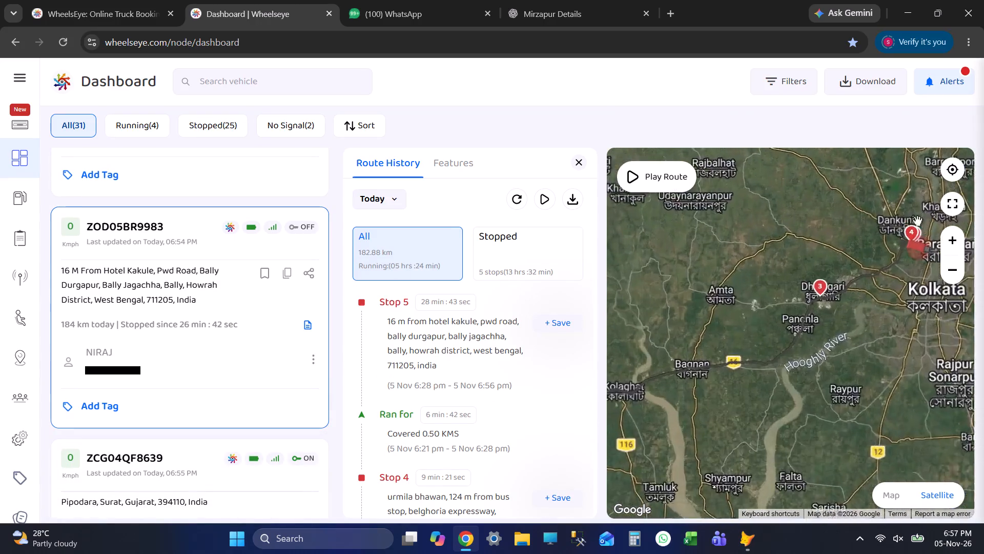
scroll(910, 226, "down", 1)
scroll(910, 226, "up", 4)
scroll(911, 251, "down", 1)
scroll(911, 251, "up", 3)
scroll(914, 288, "down", 1)
scroll(914, 288, "up", 3)
scroll(914, 288, "down", 1)
scroll(914, 288, "up", 1)
scroll(914, 288, "down", 1)
scroll(914, 288, "up", 1)
scroll(914, 288, "down", 1)
scroll(914, 288, "up", 4)
left_click_drag(903, 278, 794, 280)
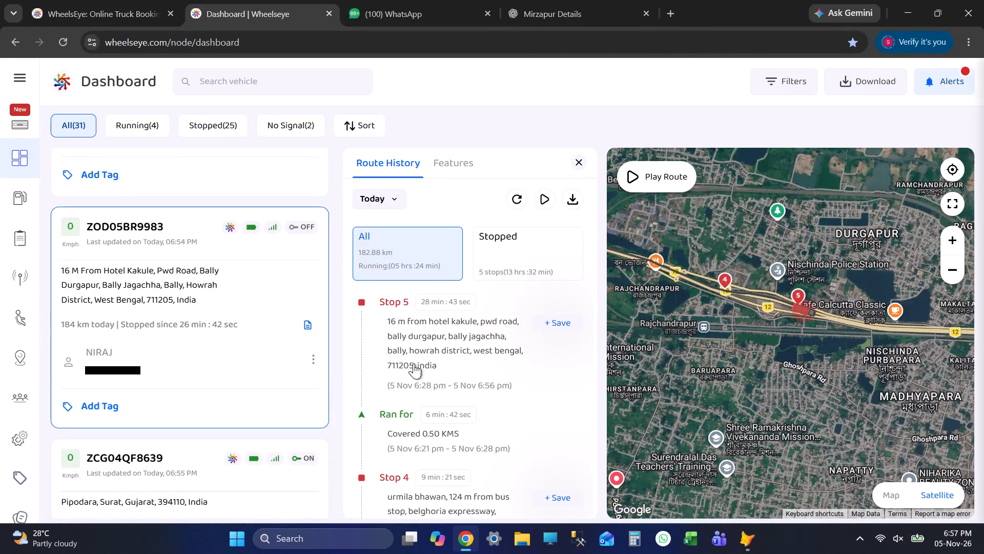
left_click(414, 363)
scroll(782, 420, "down", 2)
scroll(782, 424, "up", 1)
scroll(782, 424, "down", 3)
scroll(782, 425, "up", 1)
scroll(782, 425, "down", 1)
scroll(781, 426, "up", 1)
scroll(781, 426, "down", 6)
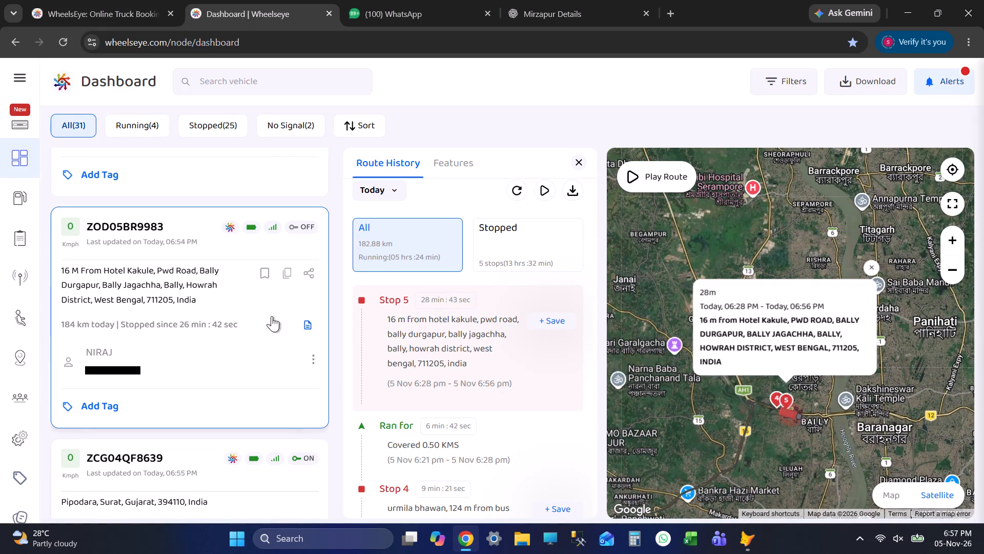
scroll(266, 361, "down", 5)
scroll(242, 388, "up", 3)
left_click(191, 381)
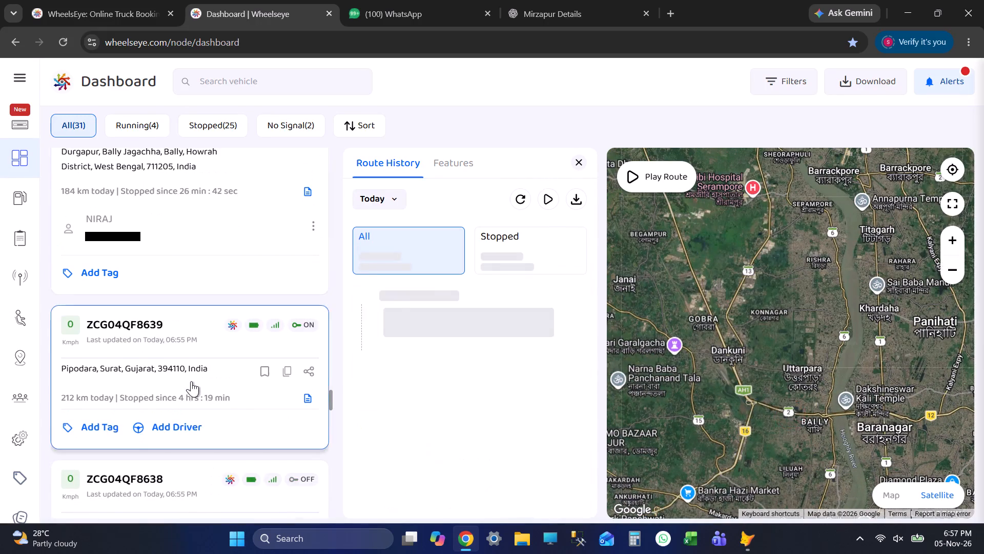
scroll(191, 381, "down", 3)
scroll(193, 398, "up", 1)
scroll(193, 402, "down", 4)
left_click(154, 321)
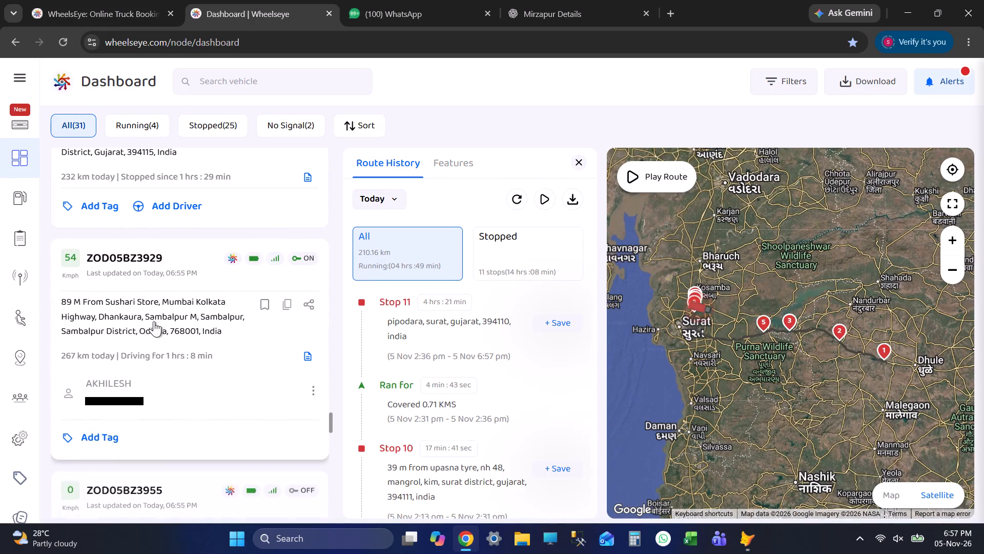
scroll(688, 284, "up", 2)
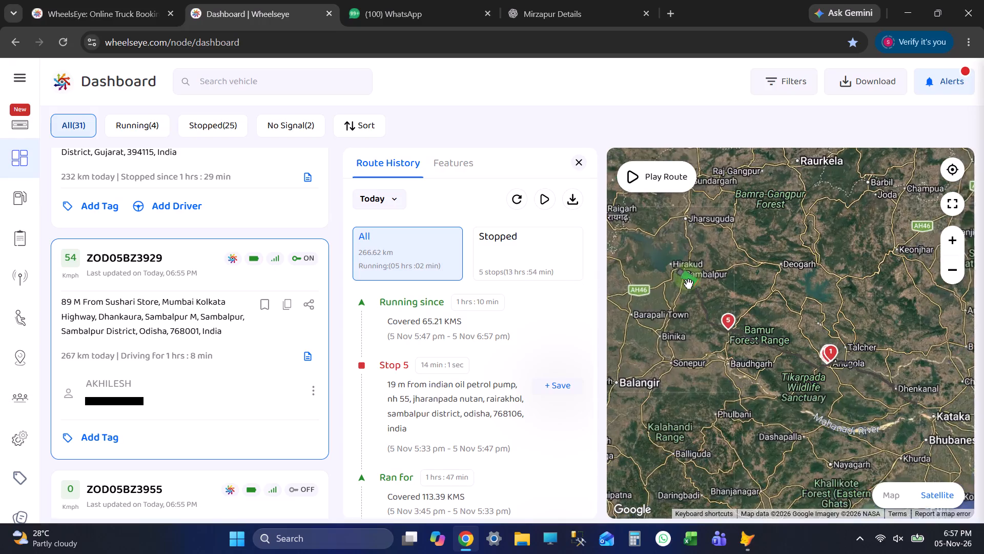
scroll(688, 284, "up", 3)
scroll(681, 267, "down", 1)
scroll(681, 267, "up", 2)
scroll(44, 460, "down", 1)
scroll(217, 354, "down", 3)
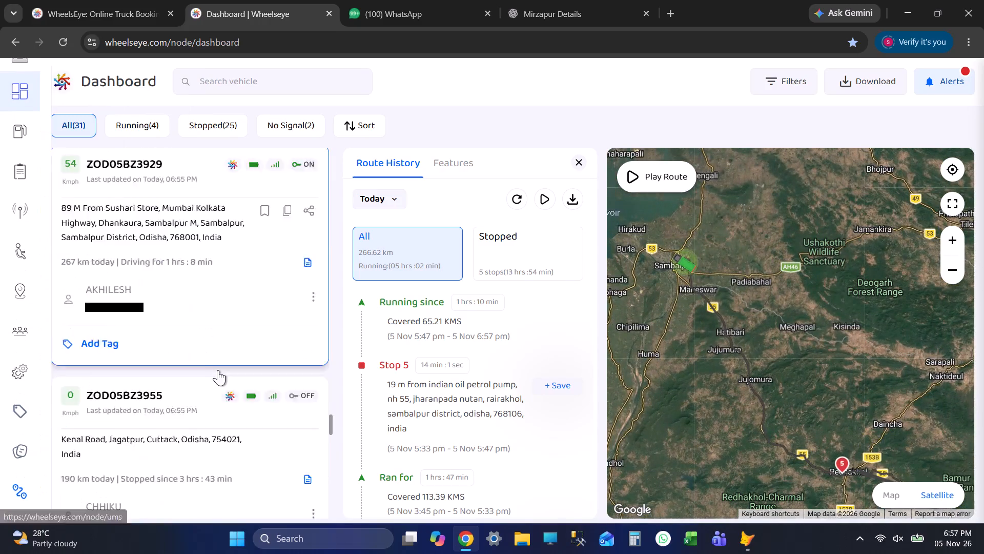
scroll(218, 370, "down", 1)
left_click(174, 272)
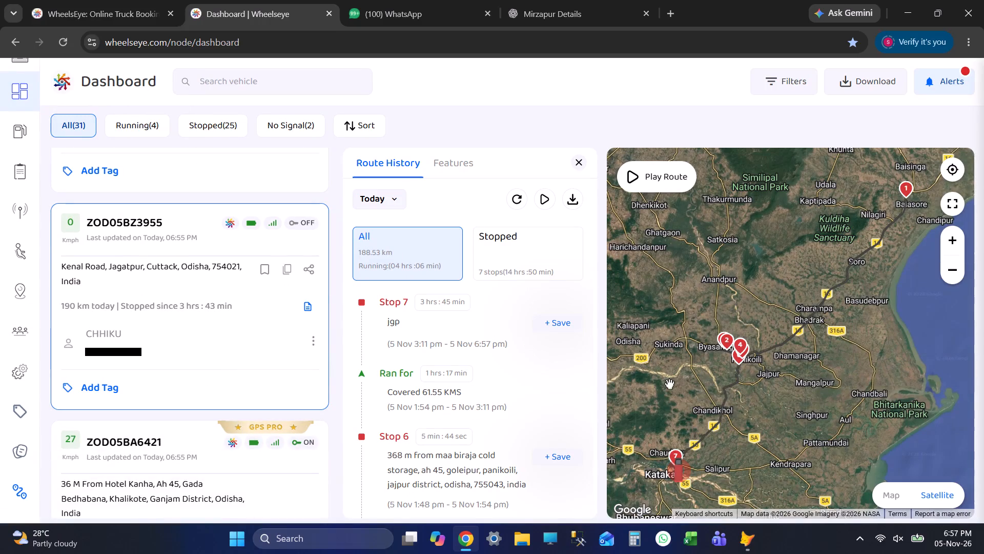
scroll(189, 381, "down", 3)
left_click(150, 283)
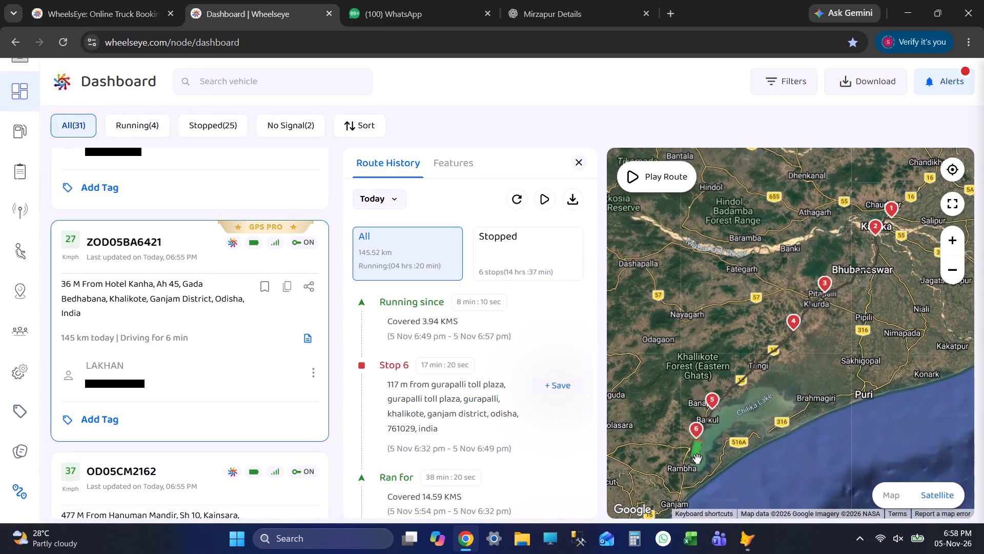
scroll(710, 453, "up", 3)
left_click(429, 405)
scroll(429, 405, "down", 1)
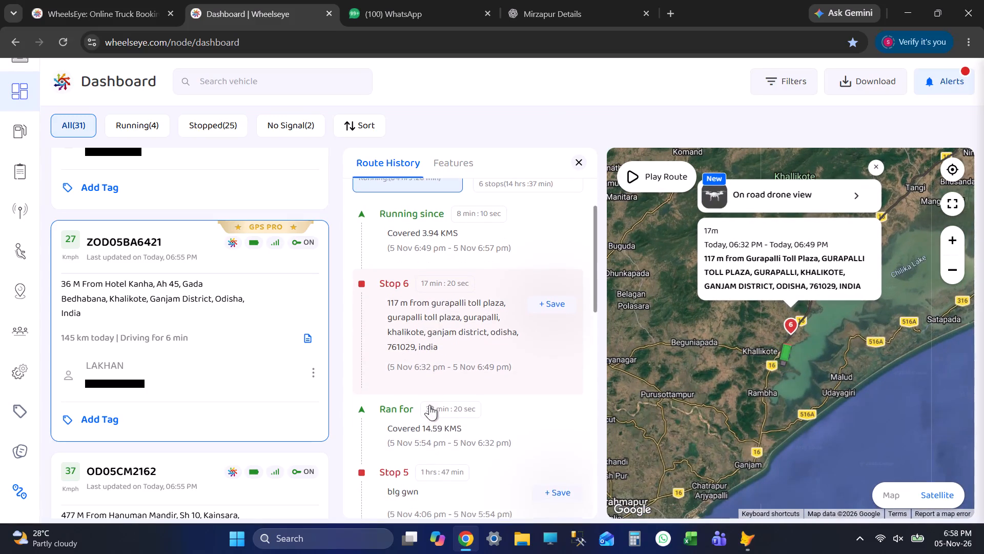
scroll(165, 393, "down", 4)
left_click(155, 287)
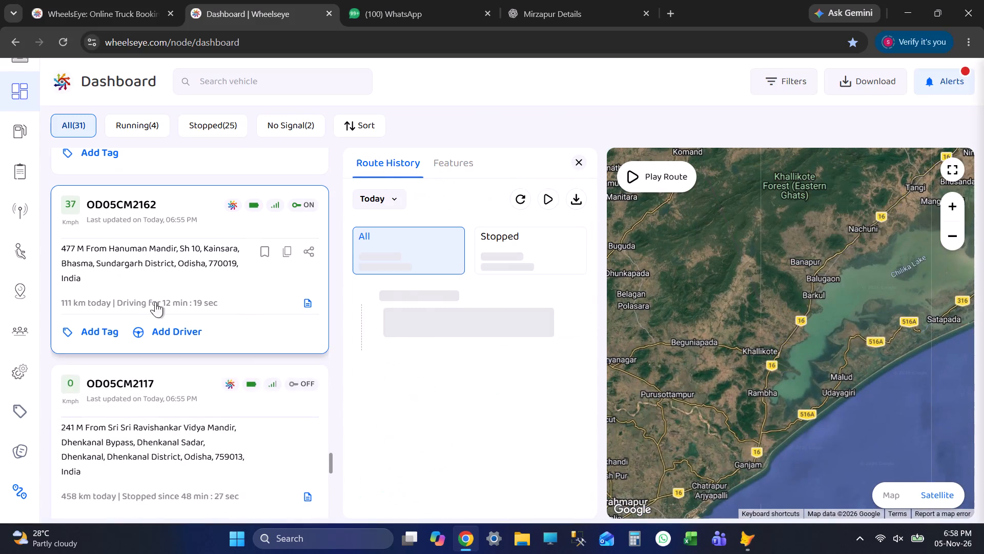
scroll(679, 362, "up", 1)
scroll(679, 362, "down", 2)
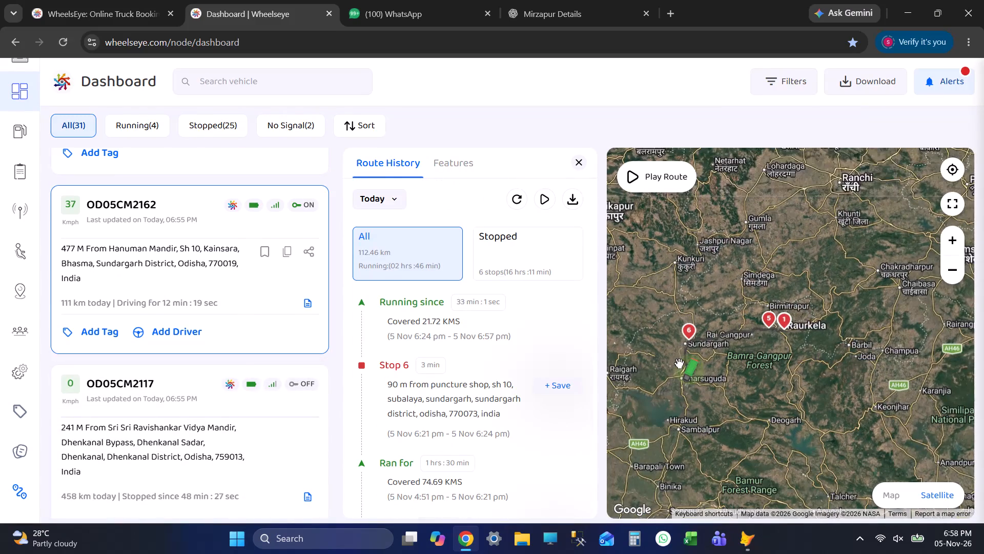
scroll(43, 363, "down", 1)
scroll(202, 410, "down", 3)
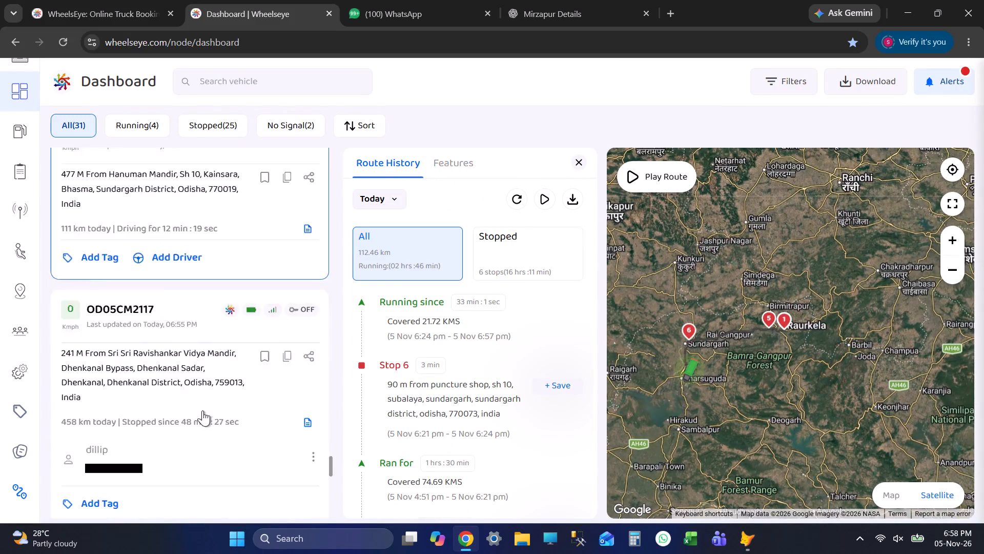
left_click(179, 278)
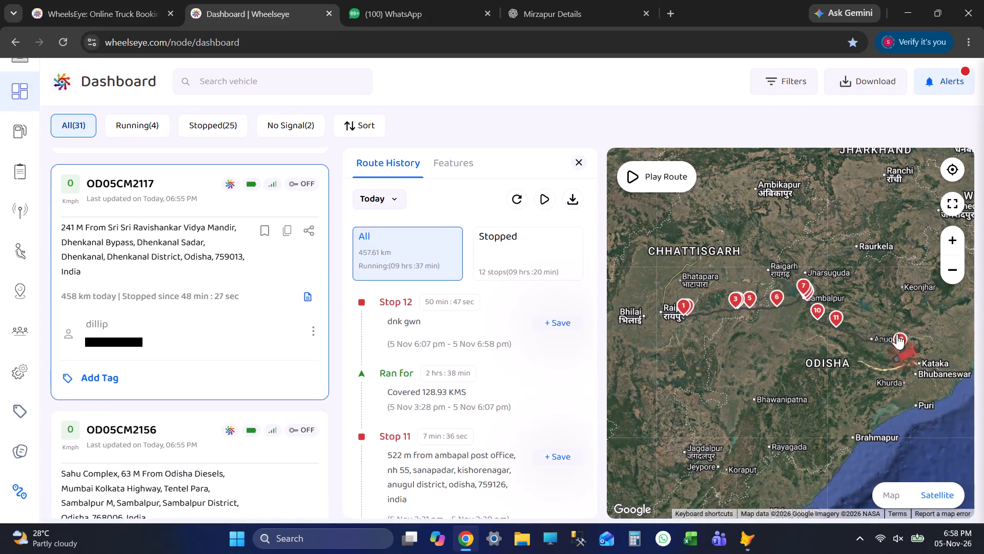
scroll(898, 333, "up", 3)
scroll(919, 379, "up", 8)
scroll(873, 291, "down", 1)
scroll(864, 296, "up", 1)
scroll(862, 297, "down", 1)
scroll(849, 328, "up", 1)
scroll(871, 320, "down", 1)
scroll(875, 313, "up", 16)
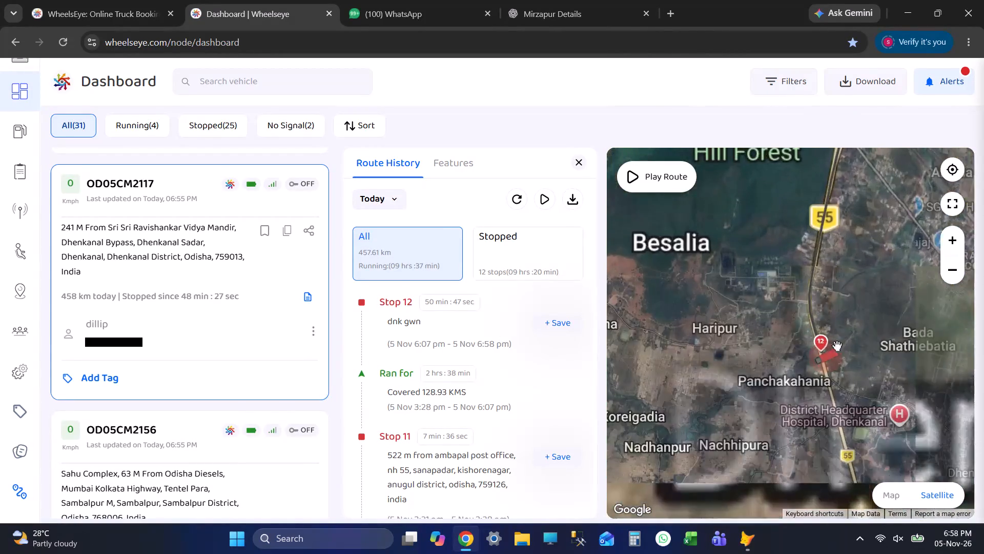
scroll(137, 358, "down", 4)
left_click(149, 210)
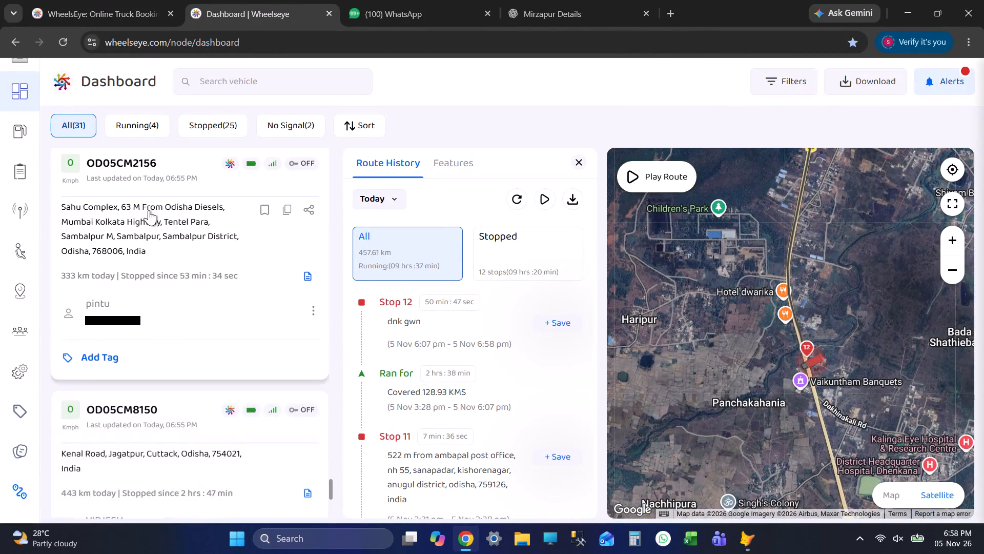
scroll(115, 307, "down", 3)
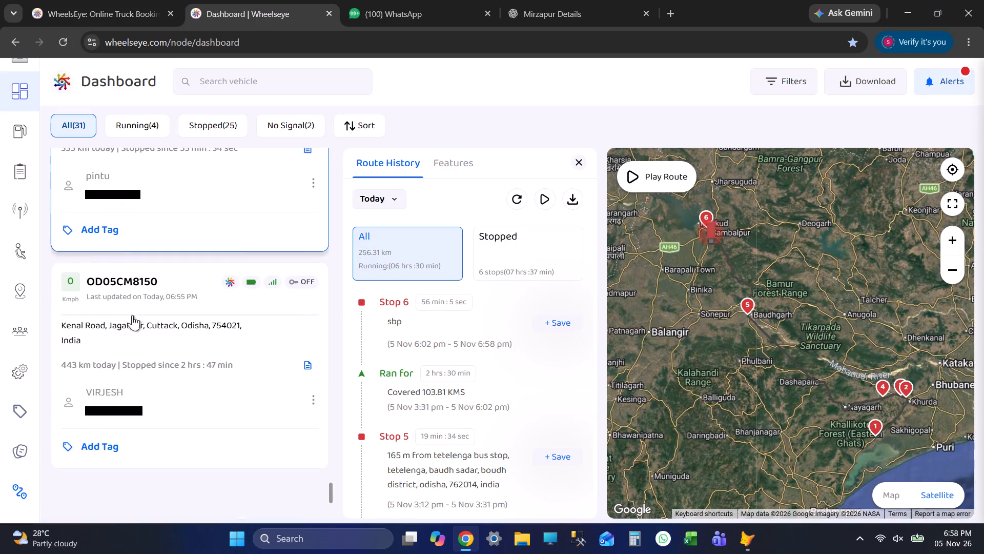
scroll(132, 315, "down", 1)
left_click(176, 189)
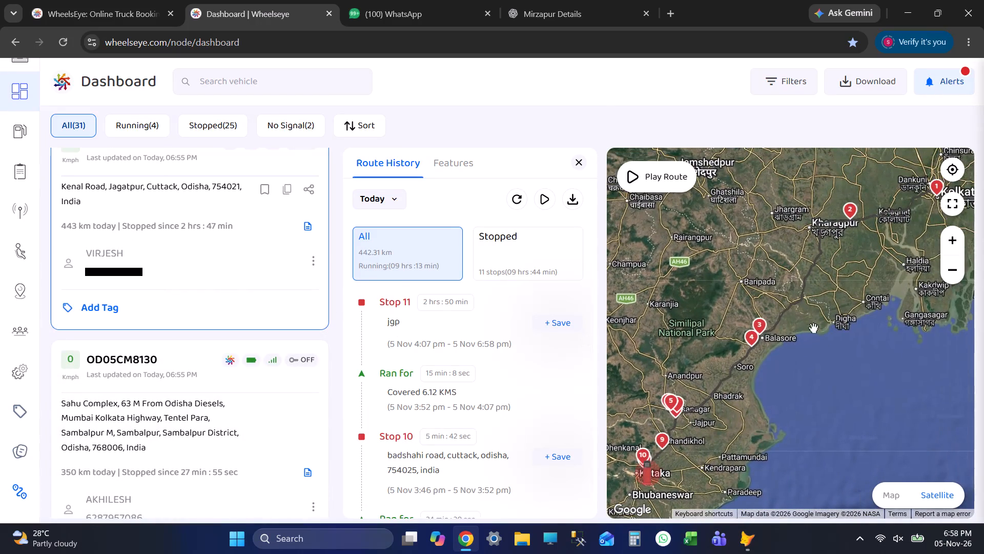
left_click_drag(665, 449, 758, 323)
scroll(747, 331, "up", 6)
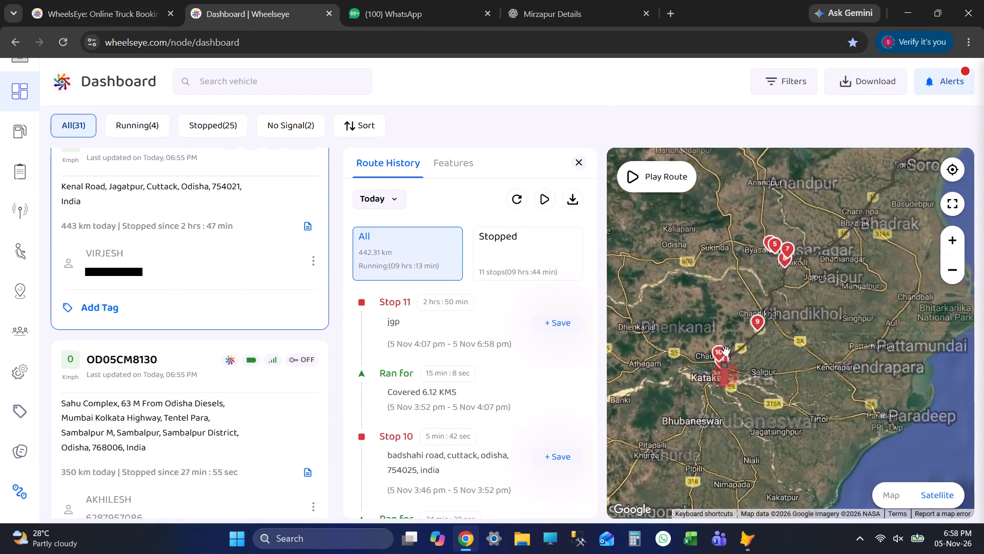
scroll(726, 351, "up", 1)
scroll(125, 374, "down", 1)
scroll(122, 380, "up", 1)
scroll(122, 380, "down", 2)
left_click(122, 327)
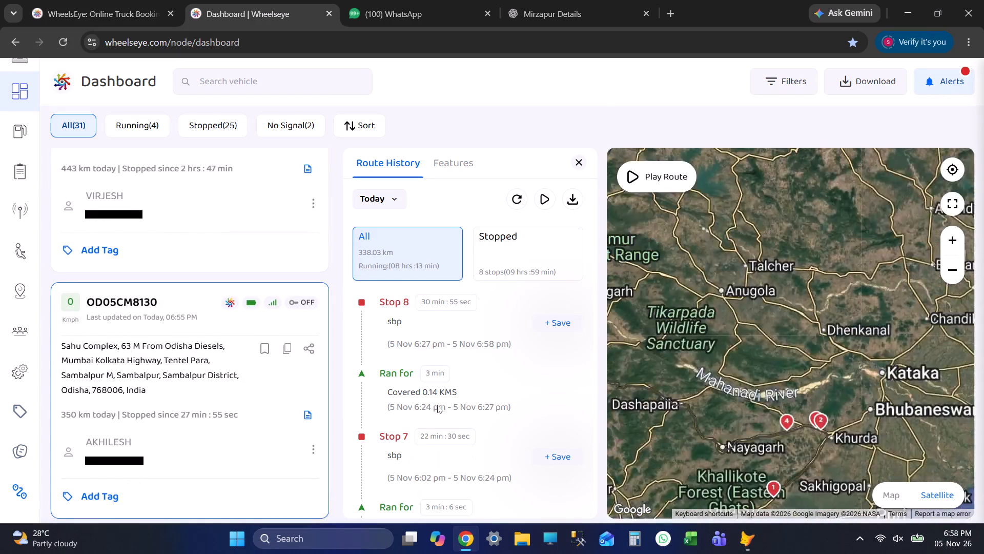
scroll(469, 381, "down", 4)
Close the Chrome window with the Wheelseye dashboard.
left_click(983, 0)
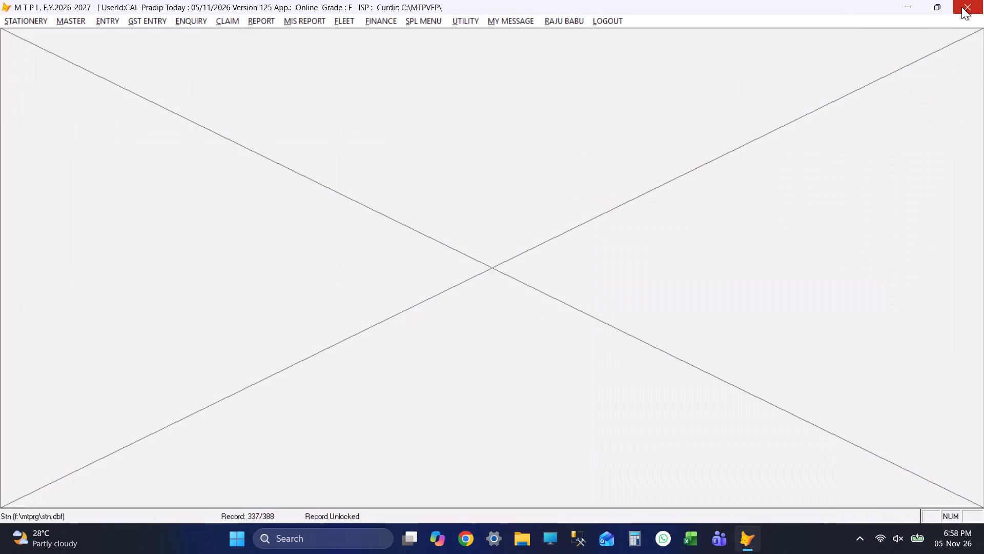
Log out of the M T P L, F.Y.2026-2027 FoxPro application.
left_click(616, 18)
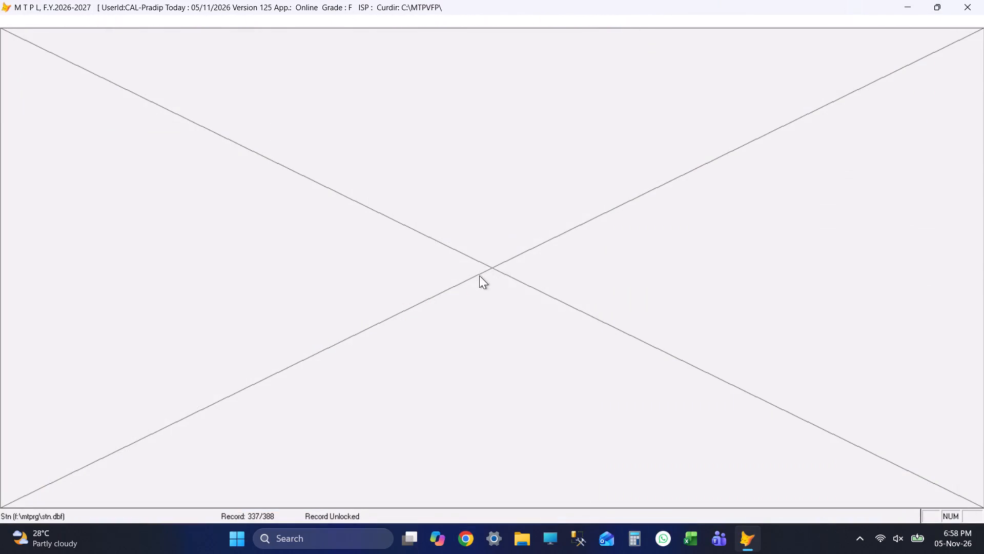
left_click(458, 310)
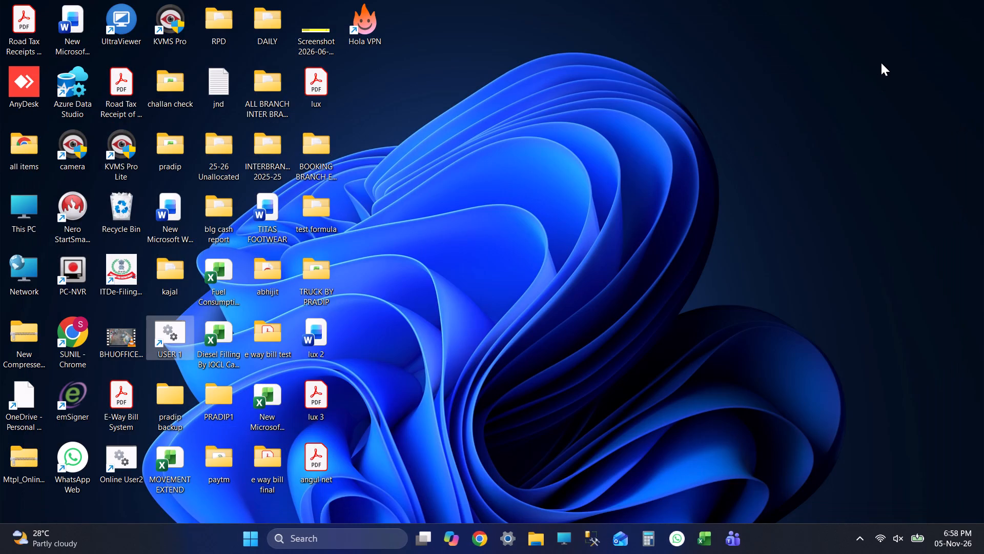
Shut down the computer from the Windows desktop and close the USER 1 command window.
key("alt+F4")
key("Return")
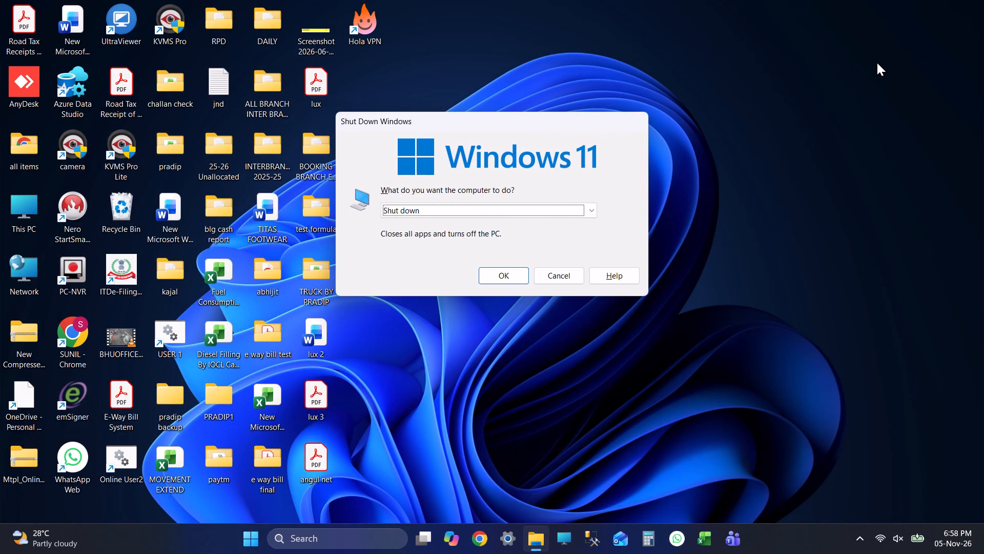
key("Return")
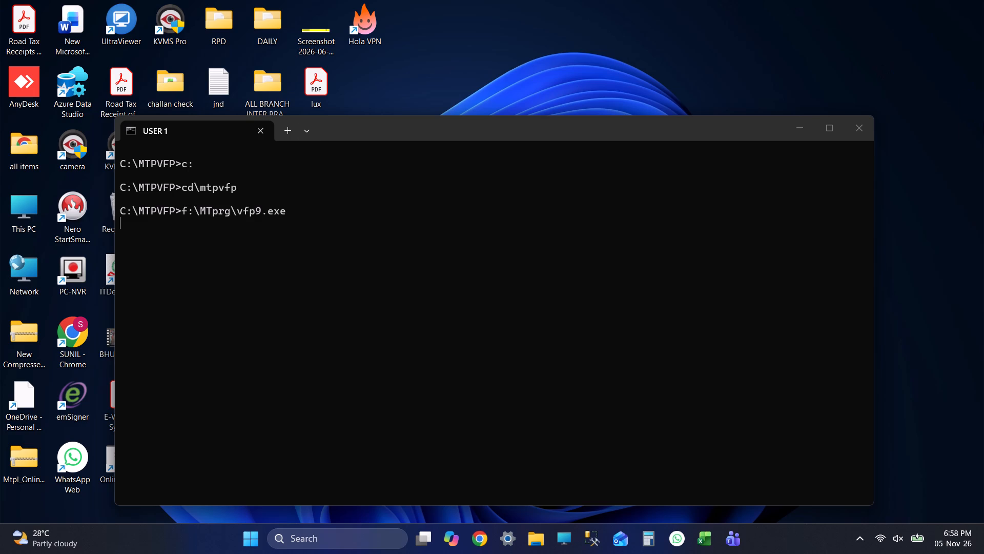
left_click(848, 116)
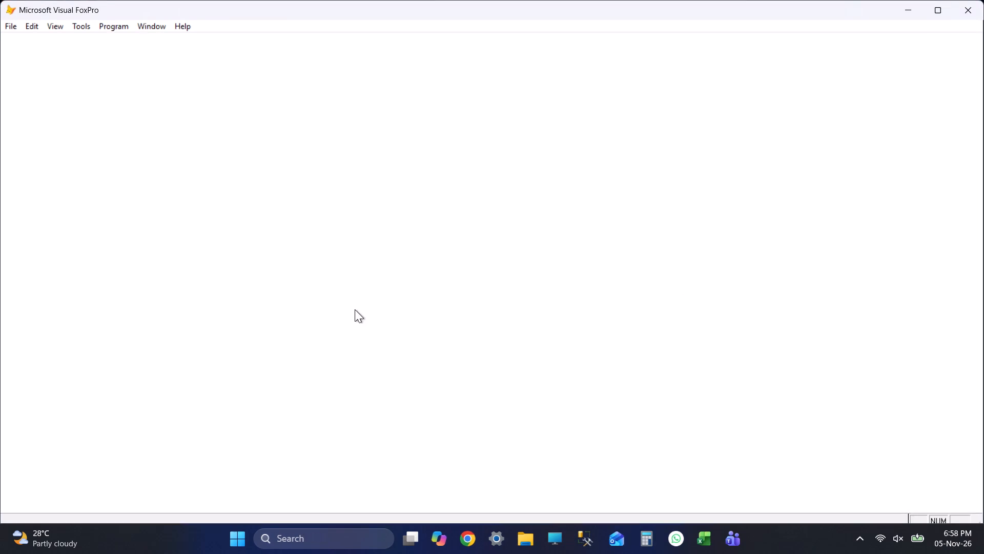